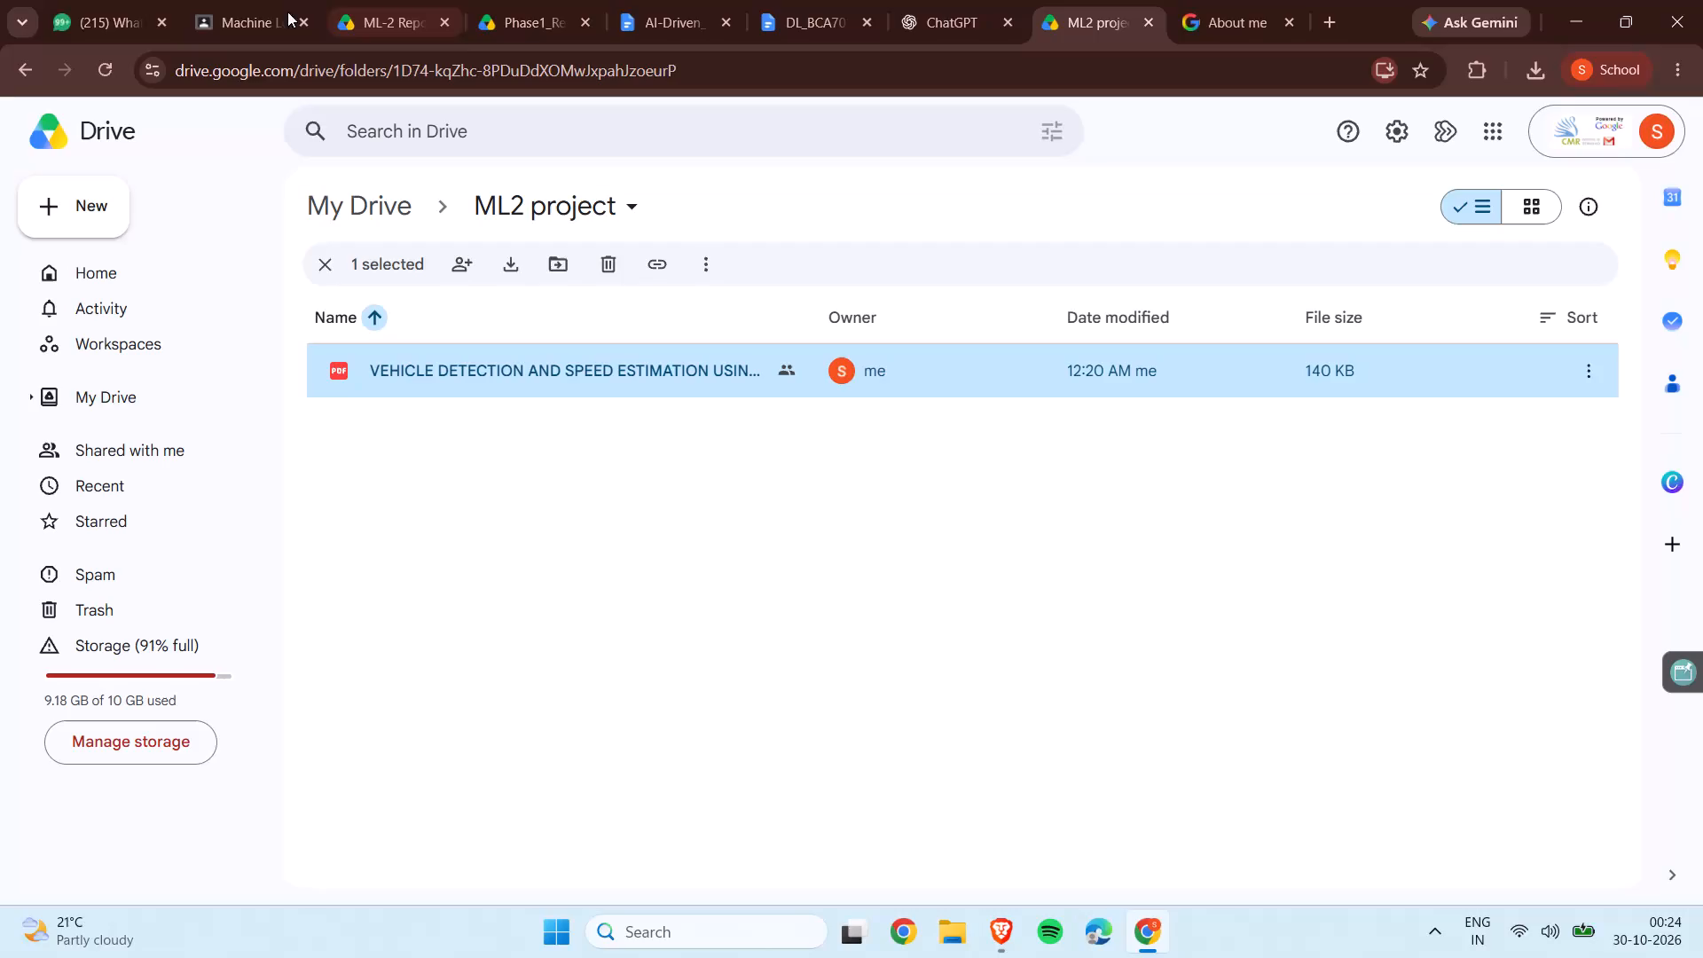
Close the Phase1_Report_Traffic_Congestion_Prediction_1.pdf and ML-2 Report.pdf files.
click(255, 13)
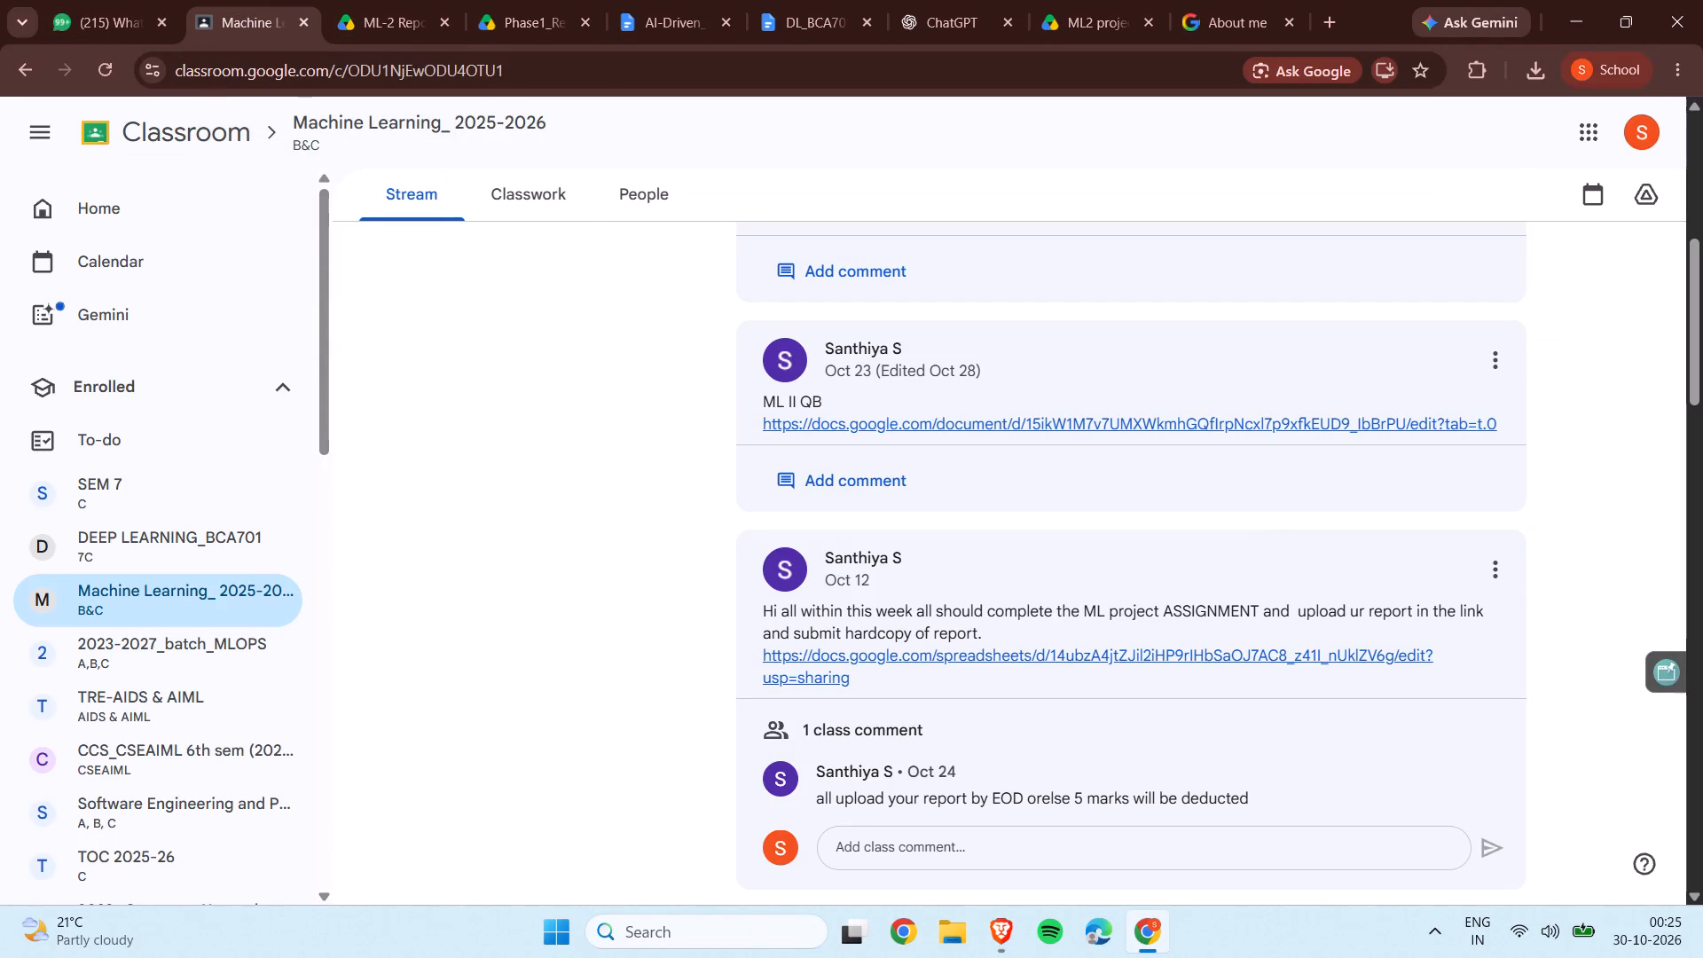
click(522, 27)
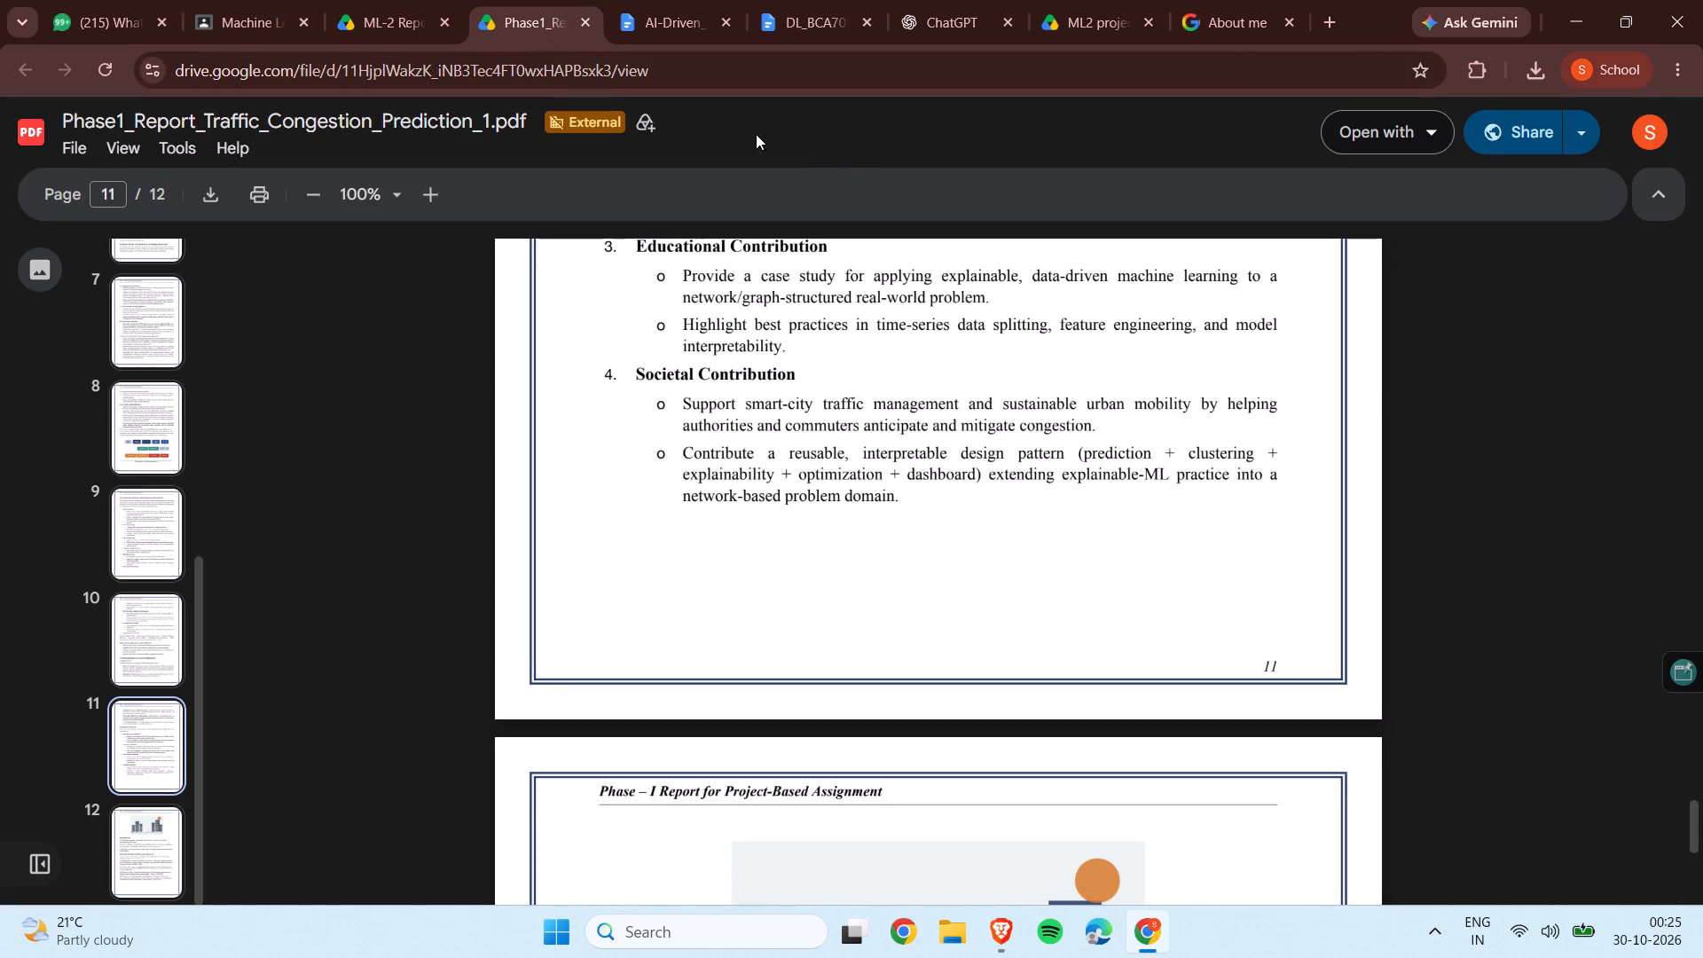
click(588, 17)
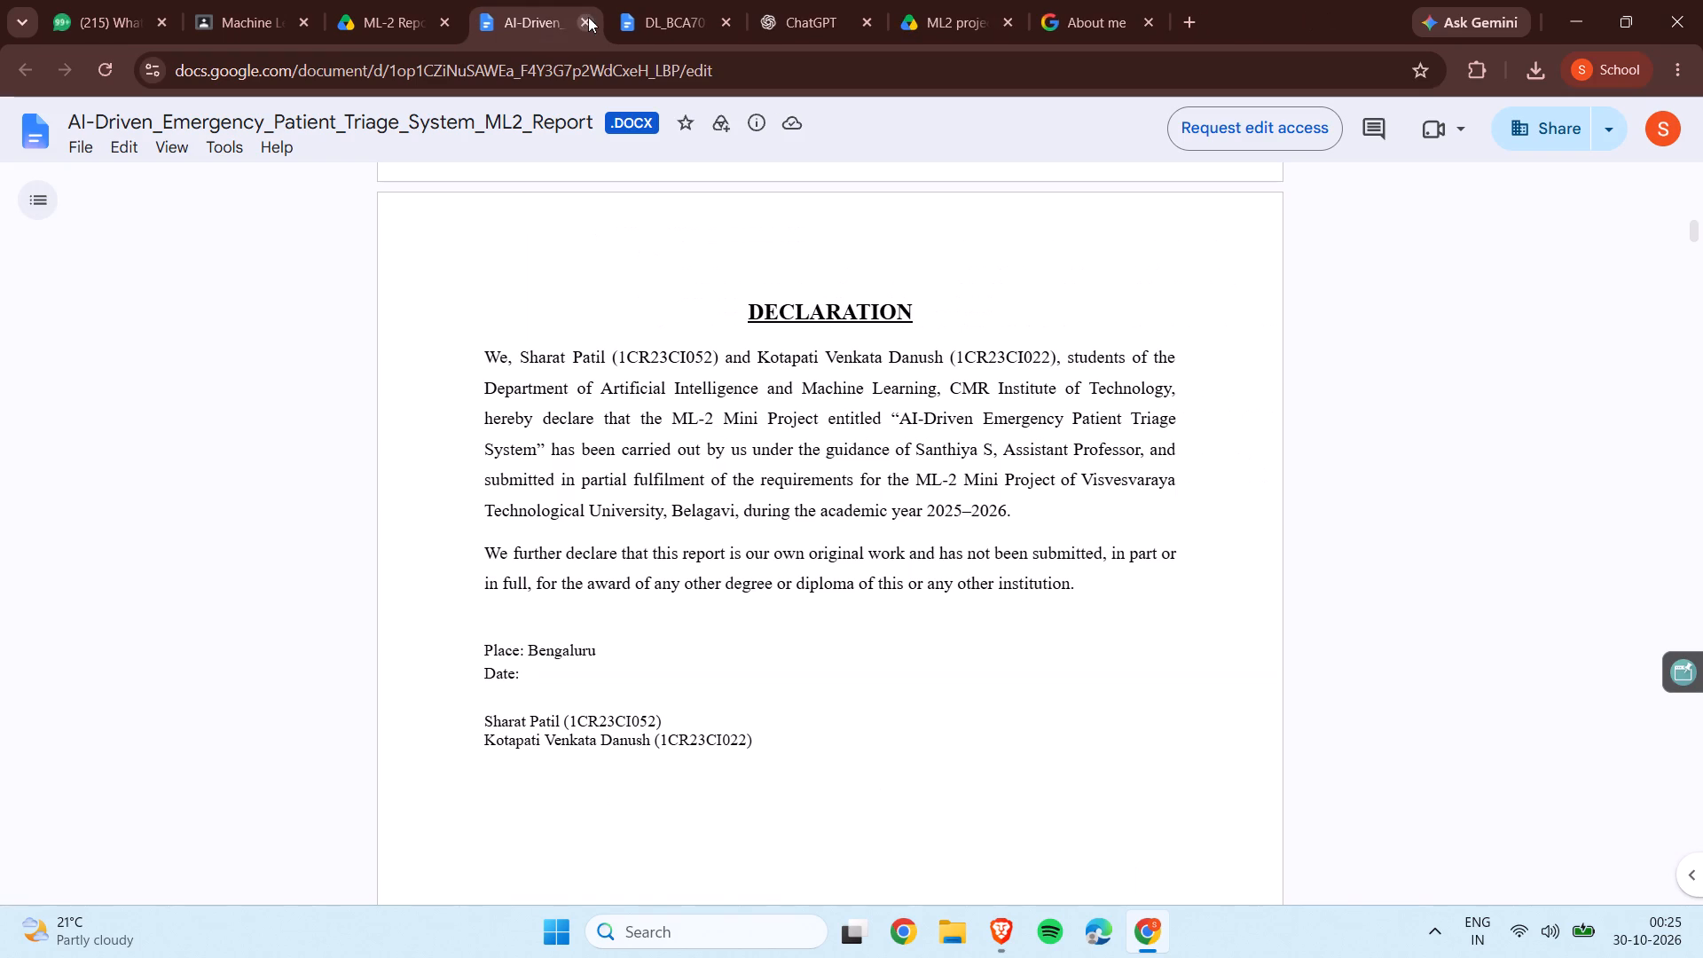
click(388, 22)
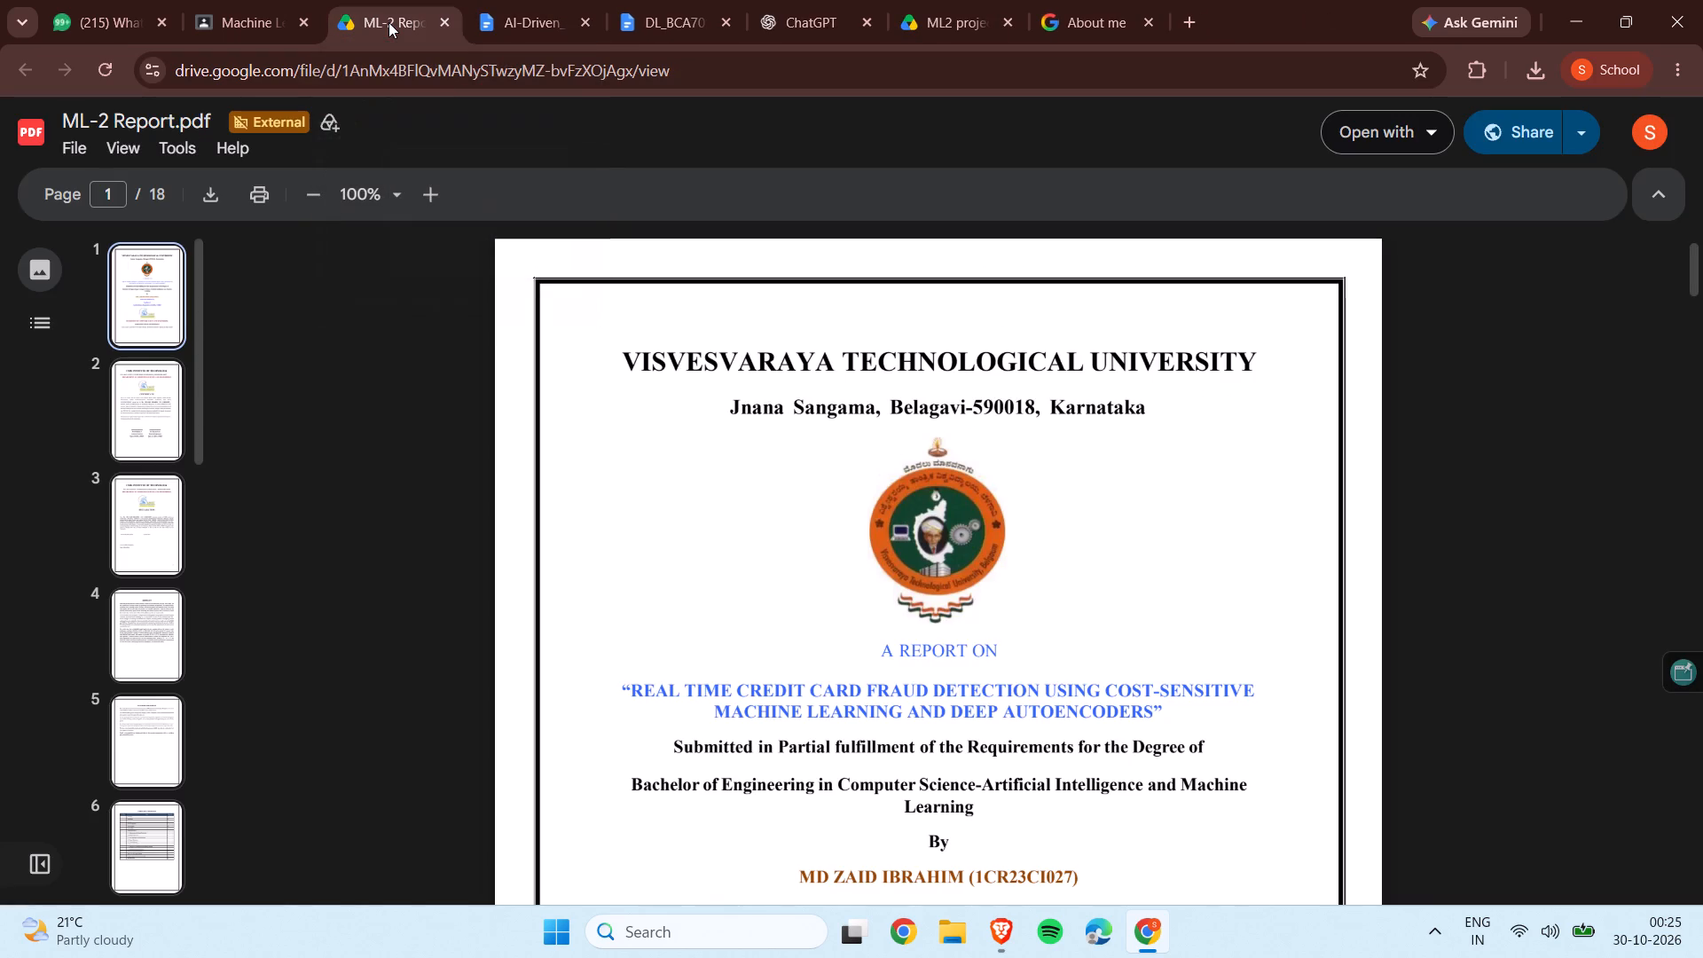
click(446, 16)
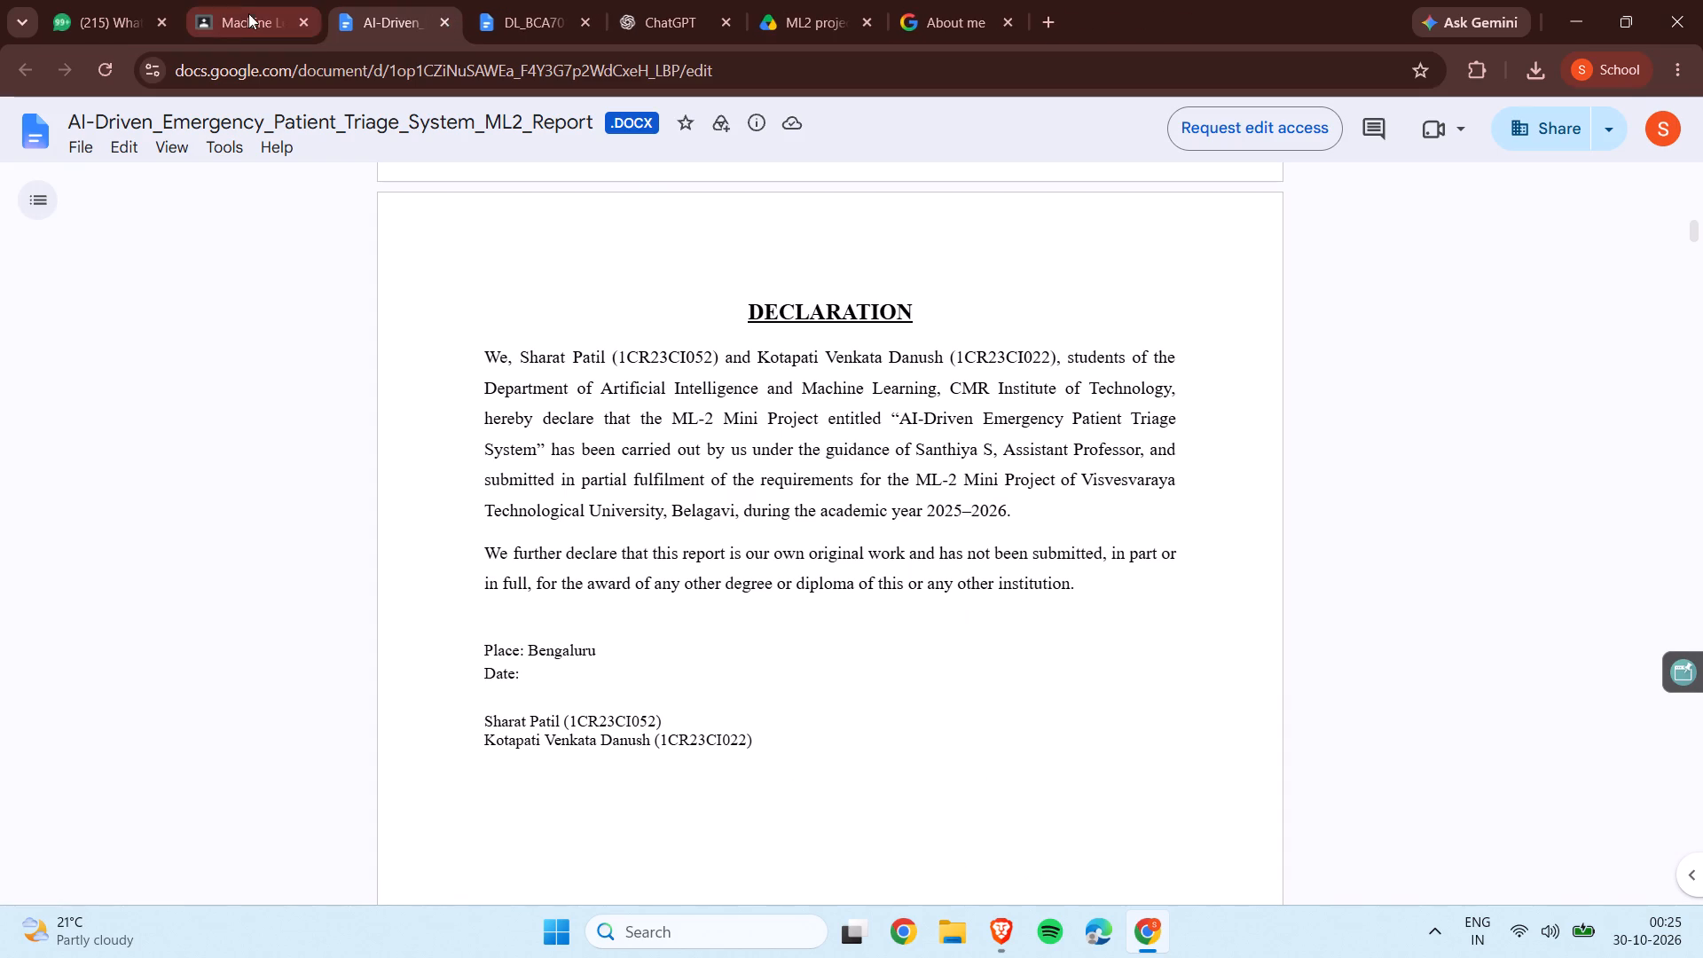
Open the ML assignment spreadsheet linked in the Oct 12 Machine Learning class post and go to the last entries of the C Sec sheet.
click(240, 10)
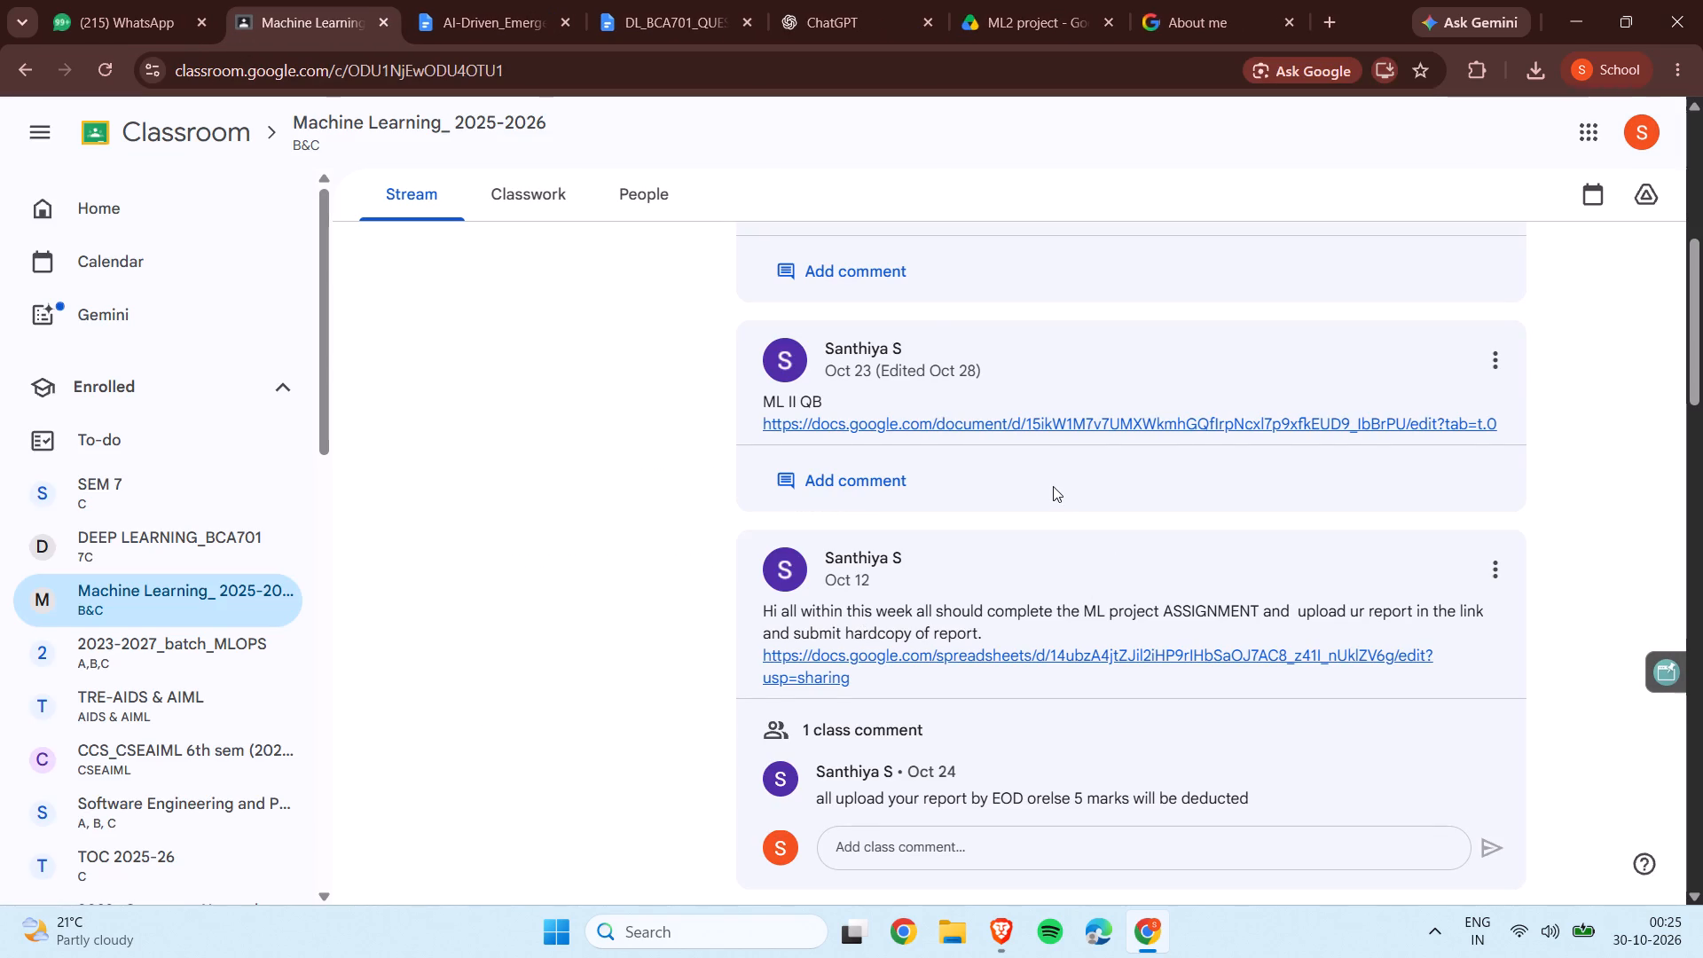
scroll(1053, 486, down, 2)
click(1056, 487)
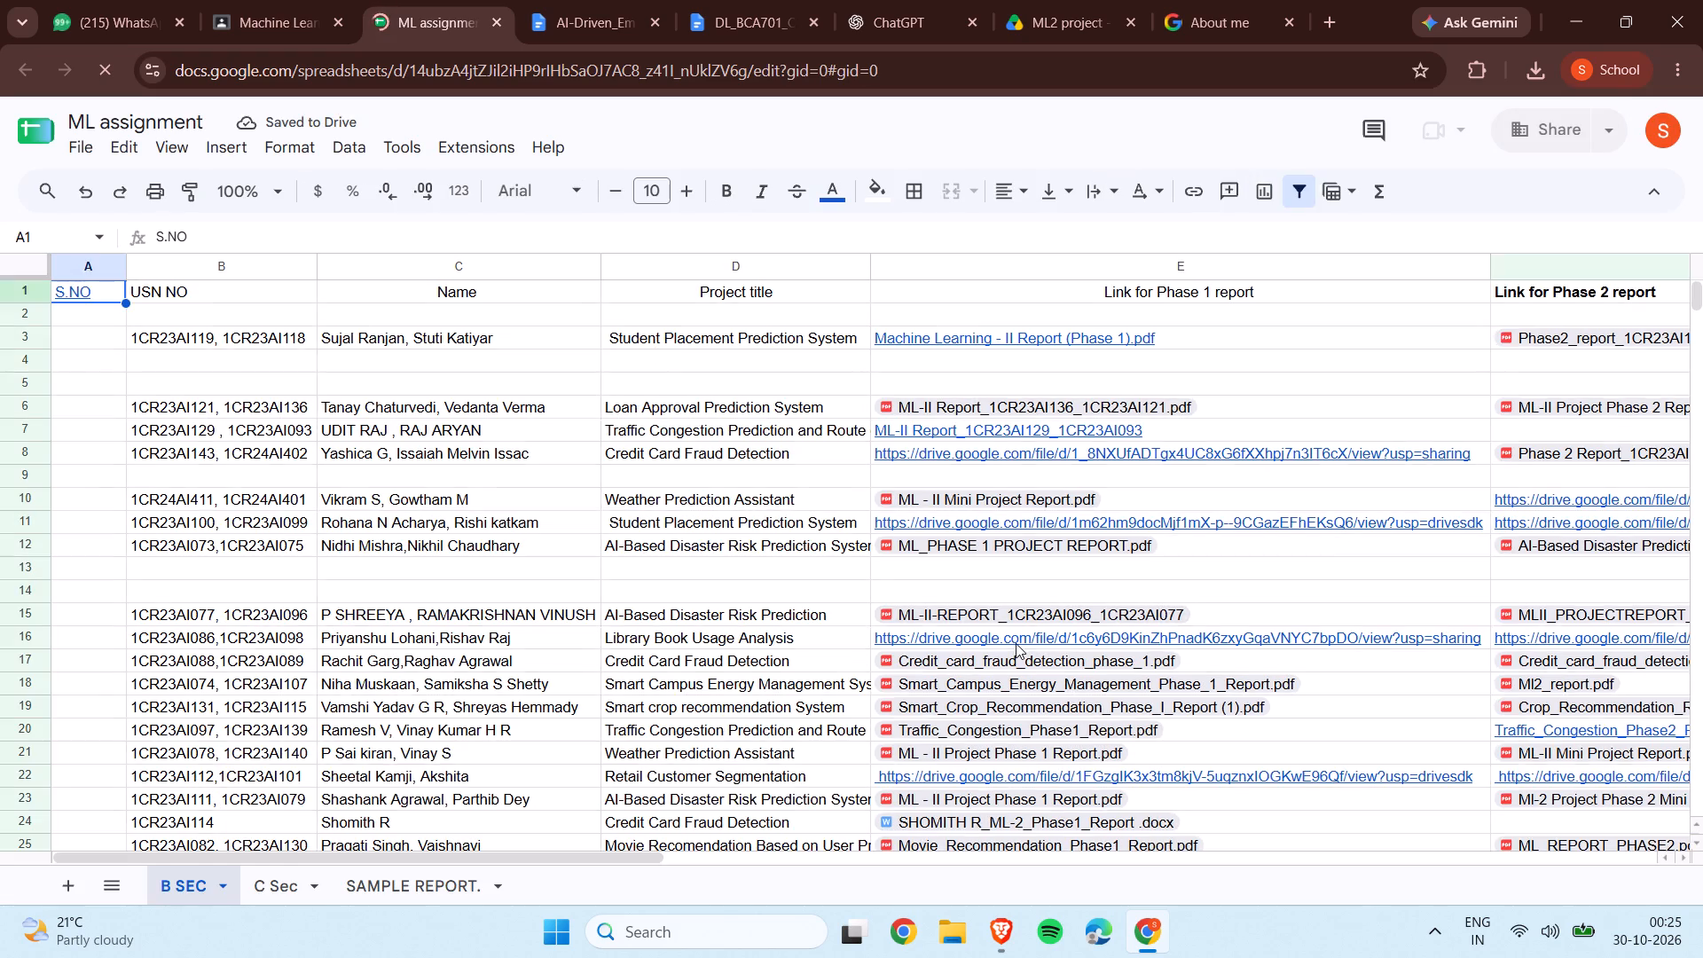
scroll(1016, 643, down, 7)
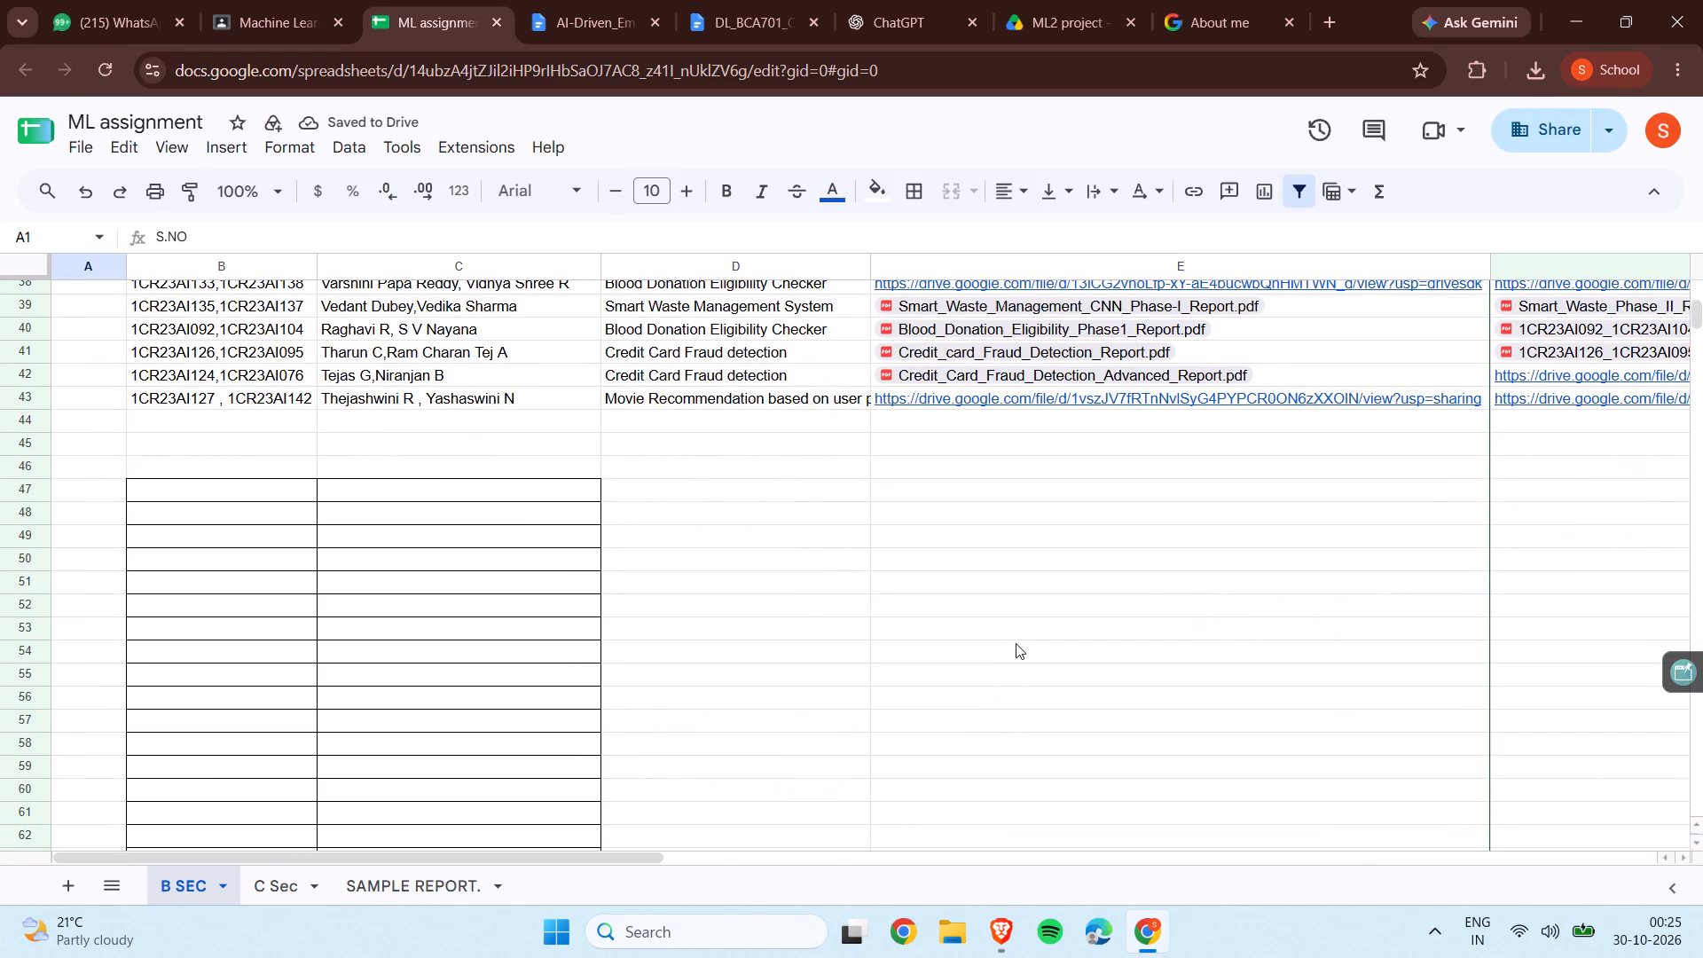
click(287, 876)
scroll(936, 692, down, 6)
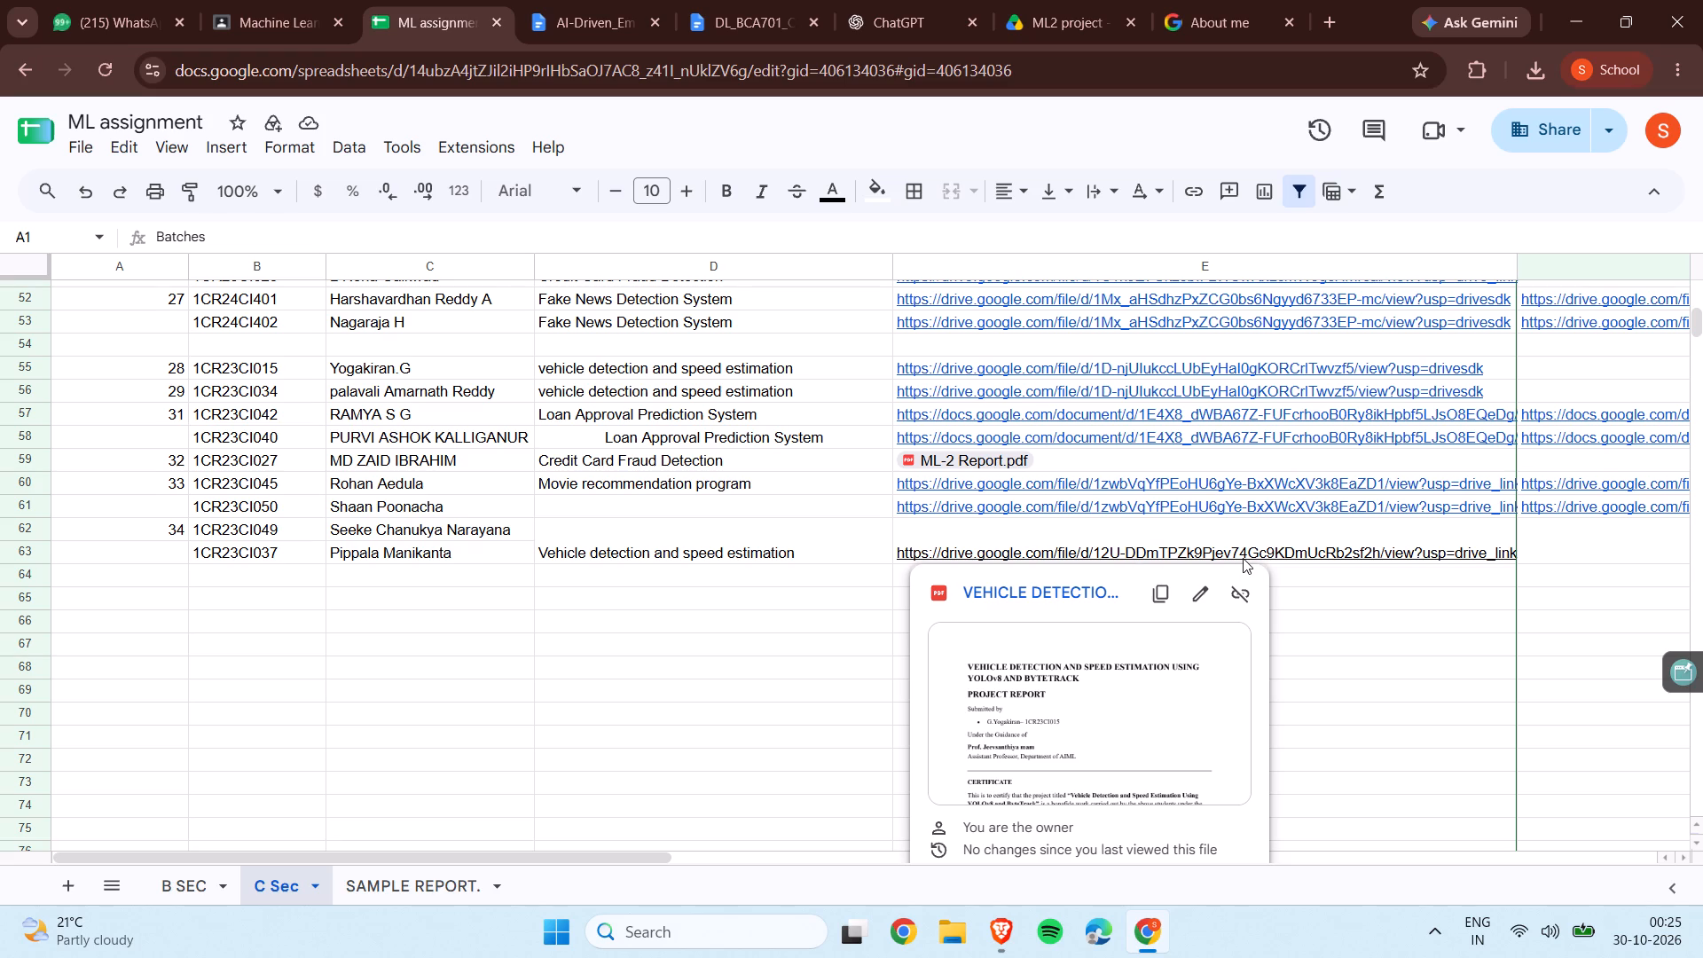
scroll(1243, 560, down, 1)
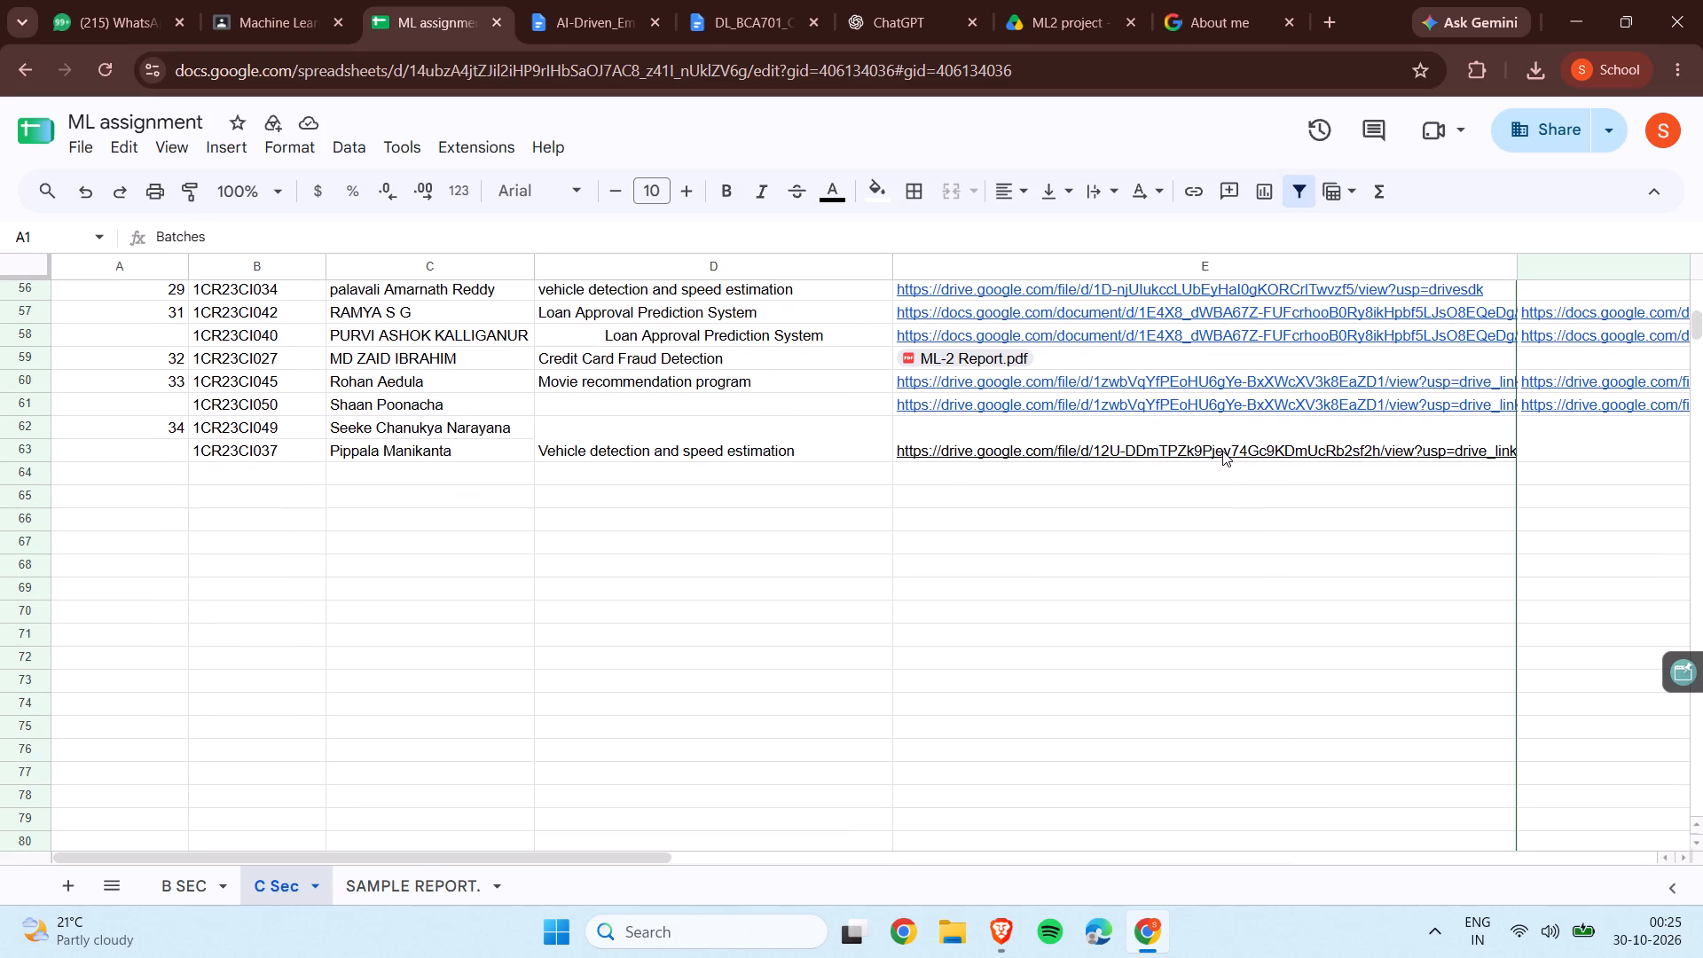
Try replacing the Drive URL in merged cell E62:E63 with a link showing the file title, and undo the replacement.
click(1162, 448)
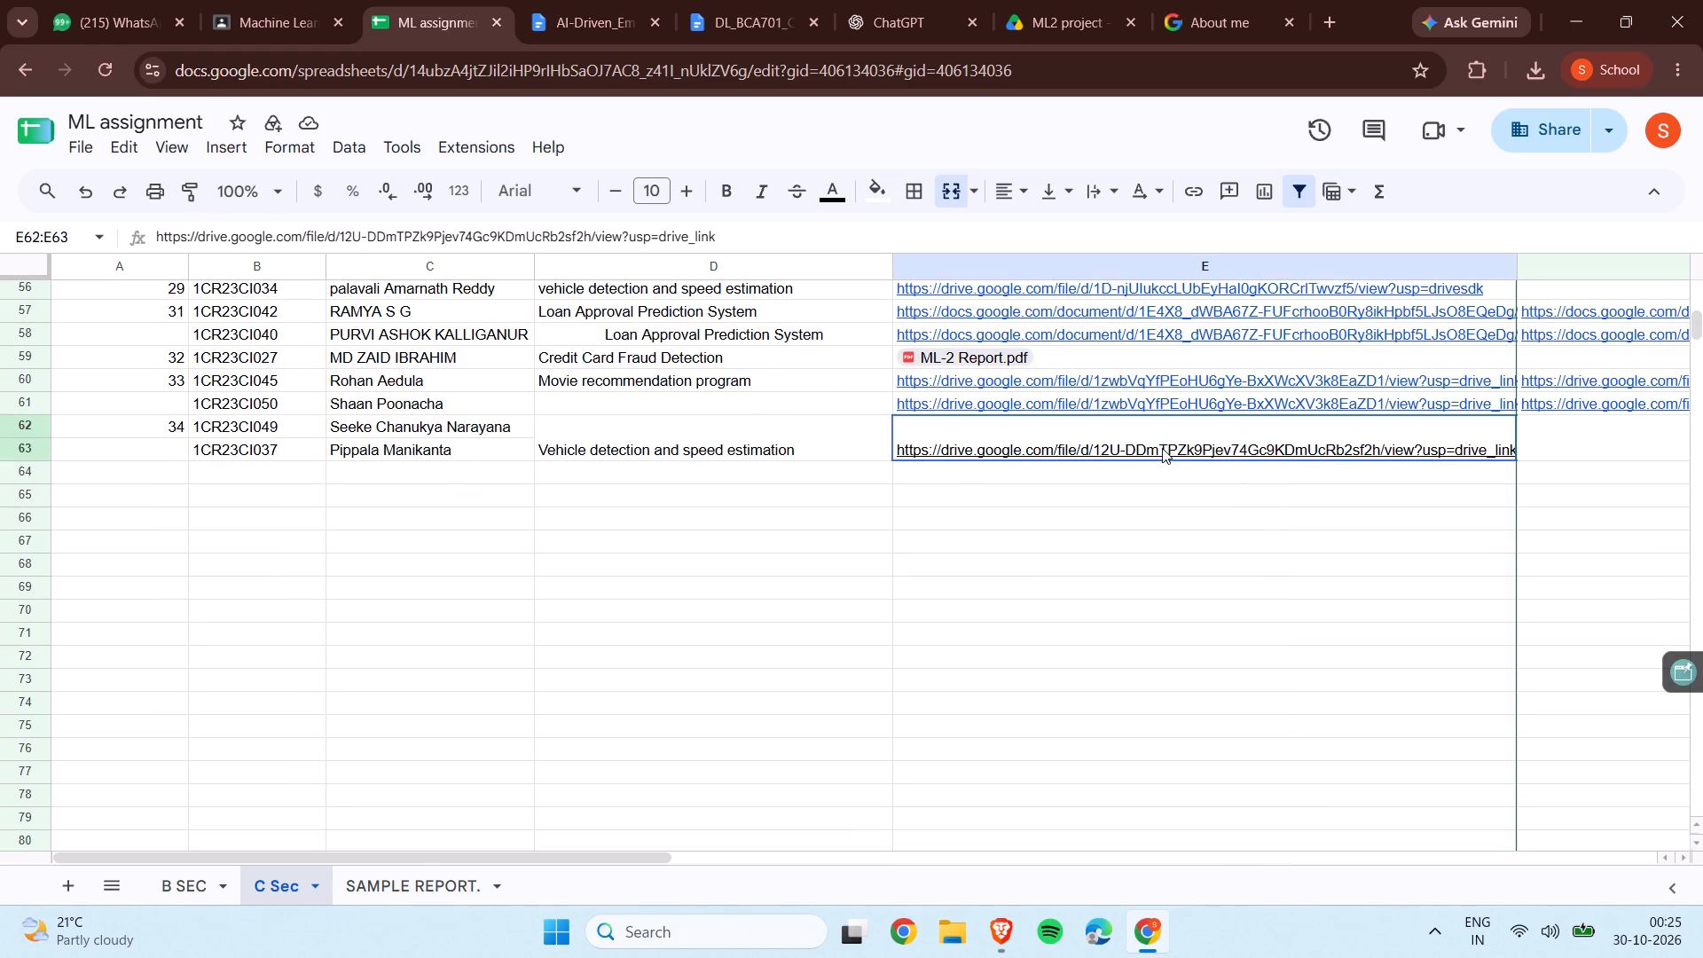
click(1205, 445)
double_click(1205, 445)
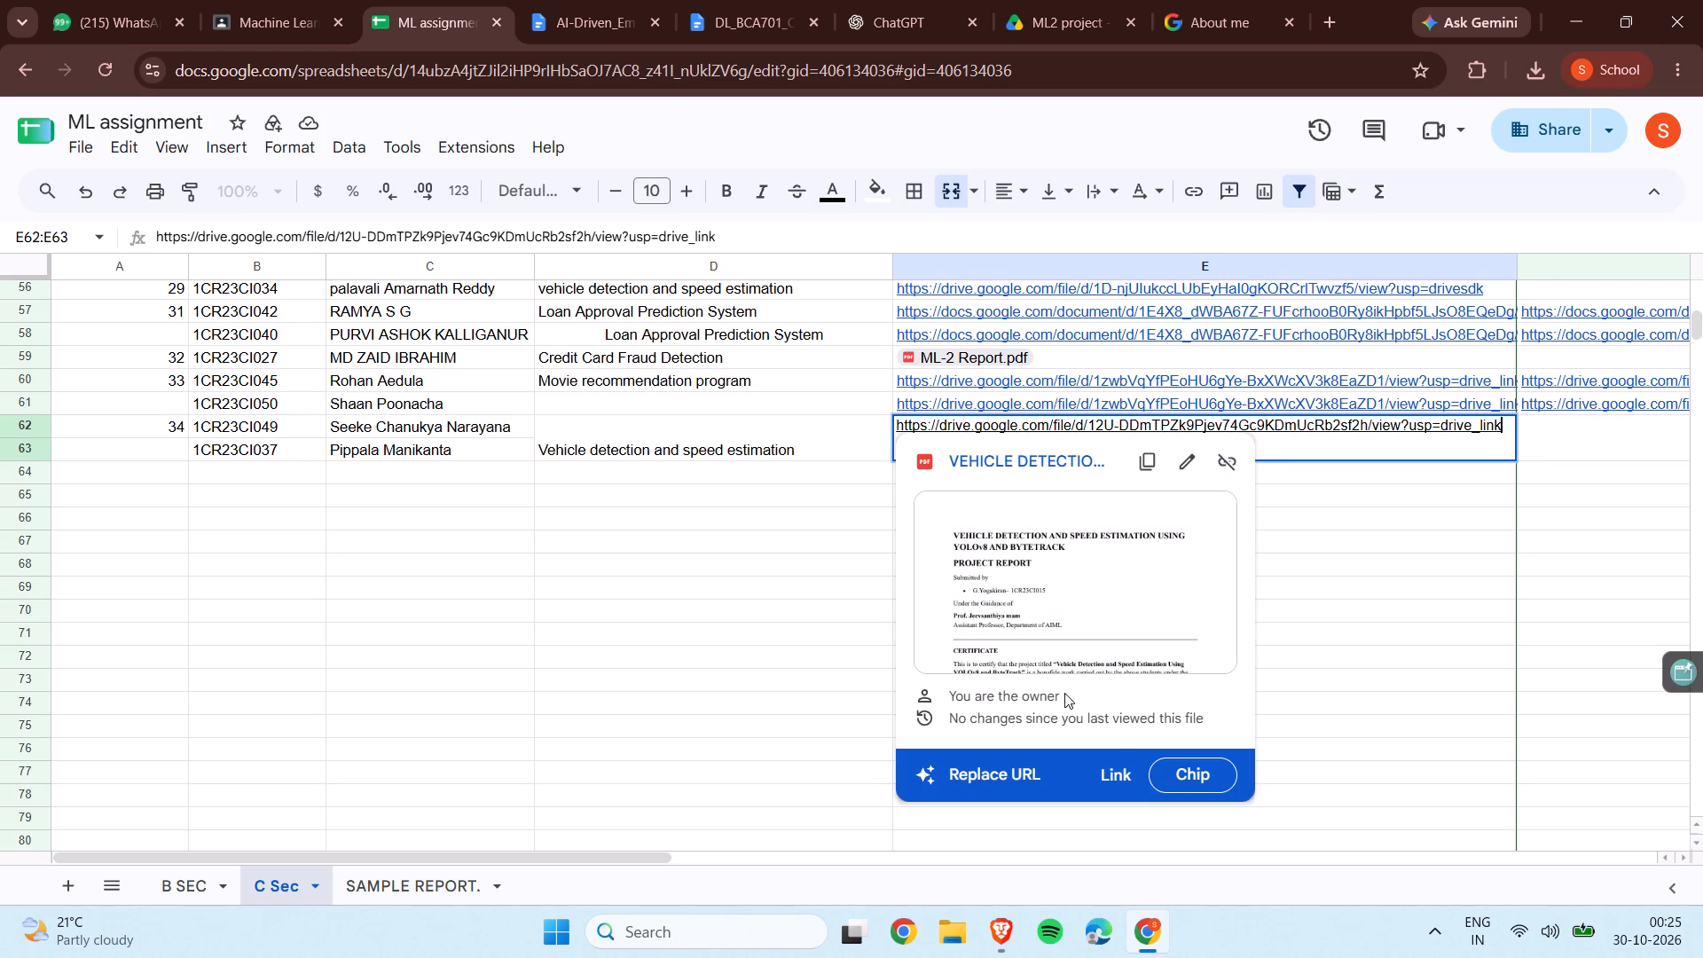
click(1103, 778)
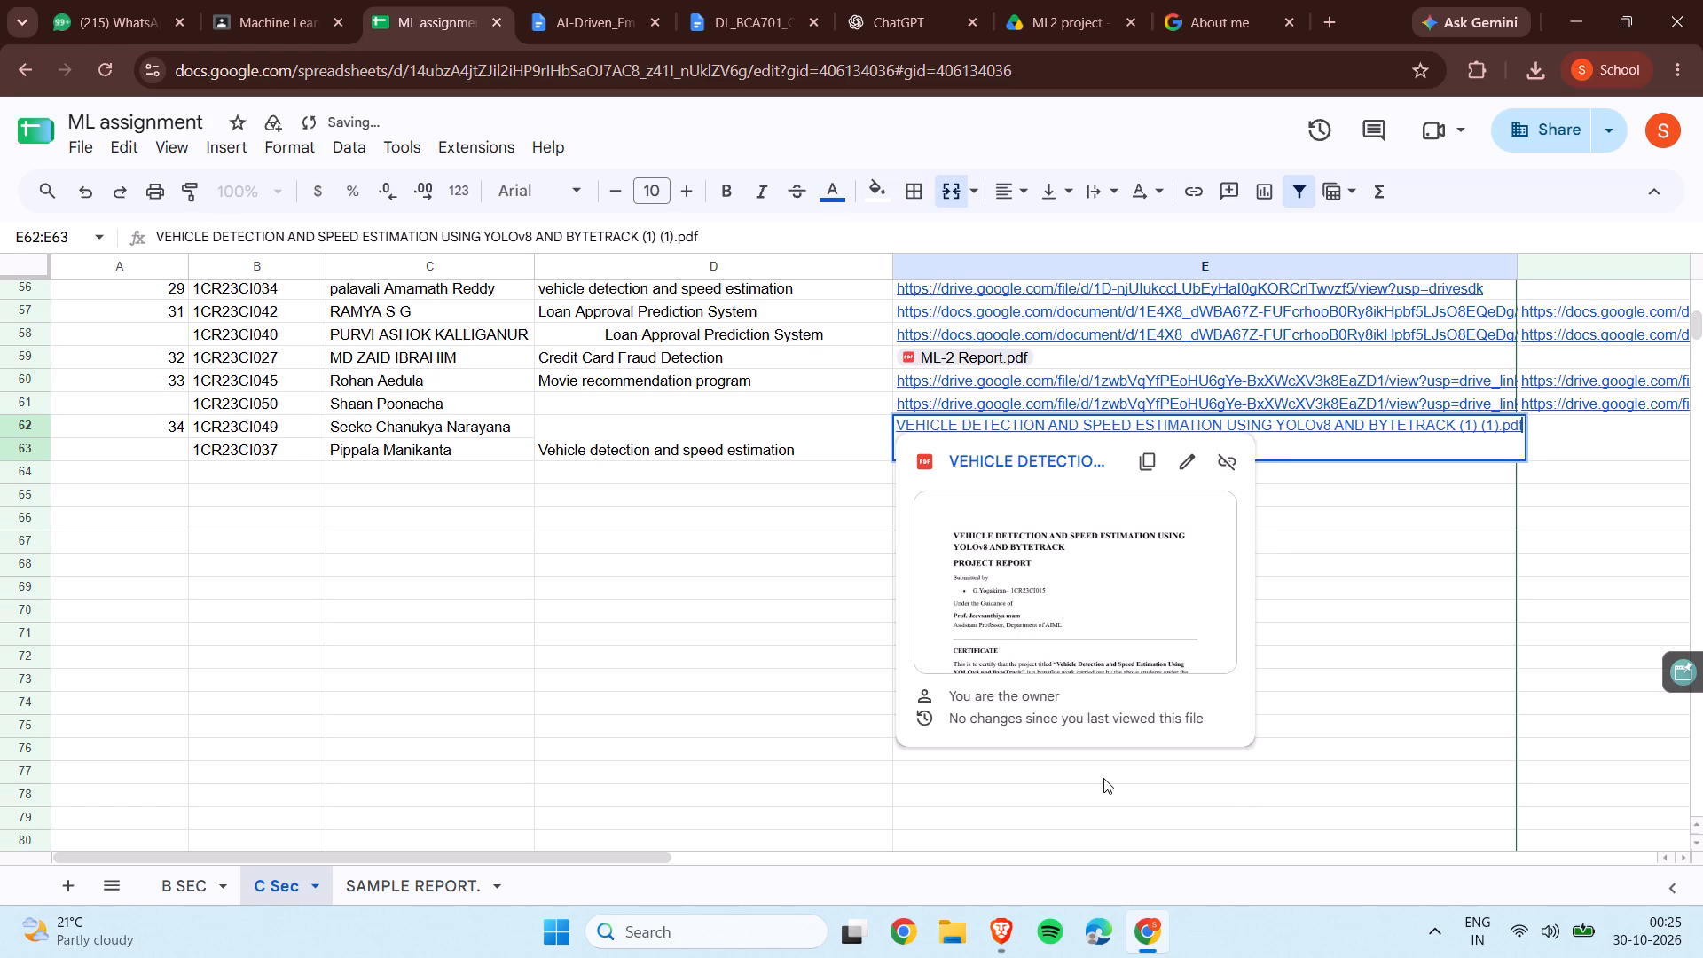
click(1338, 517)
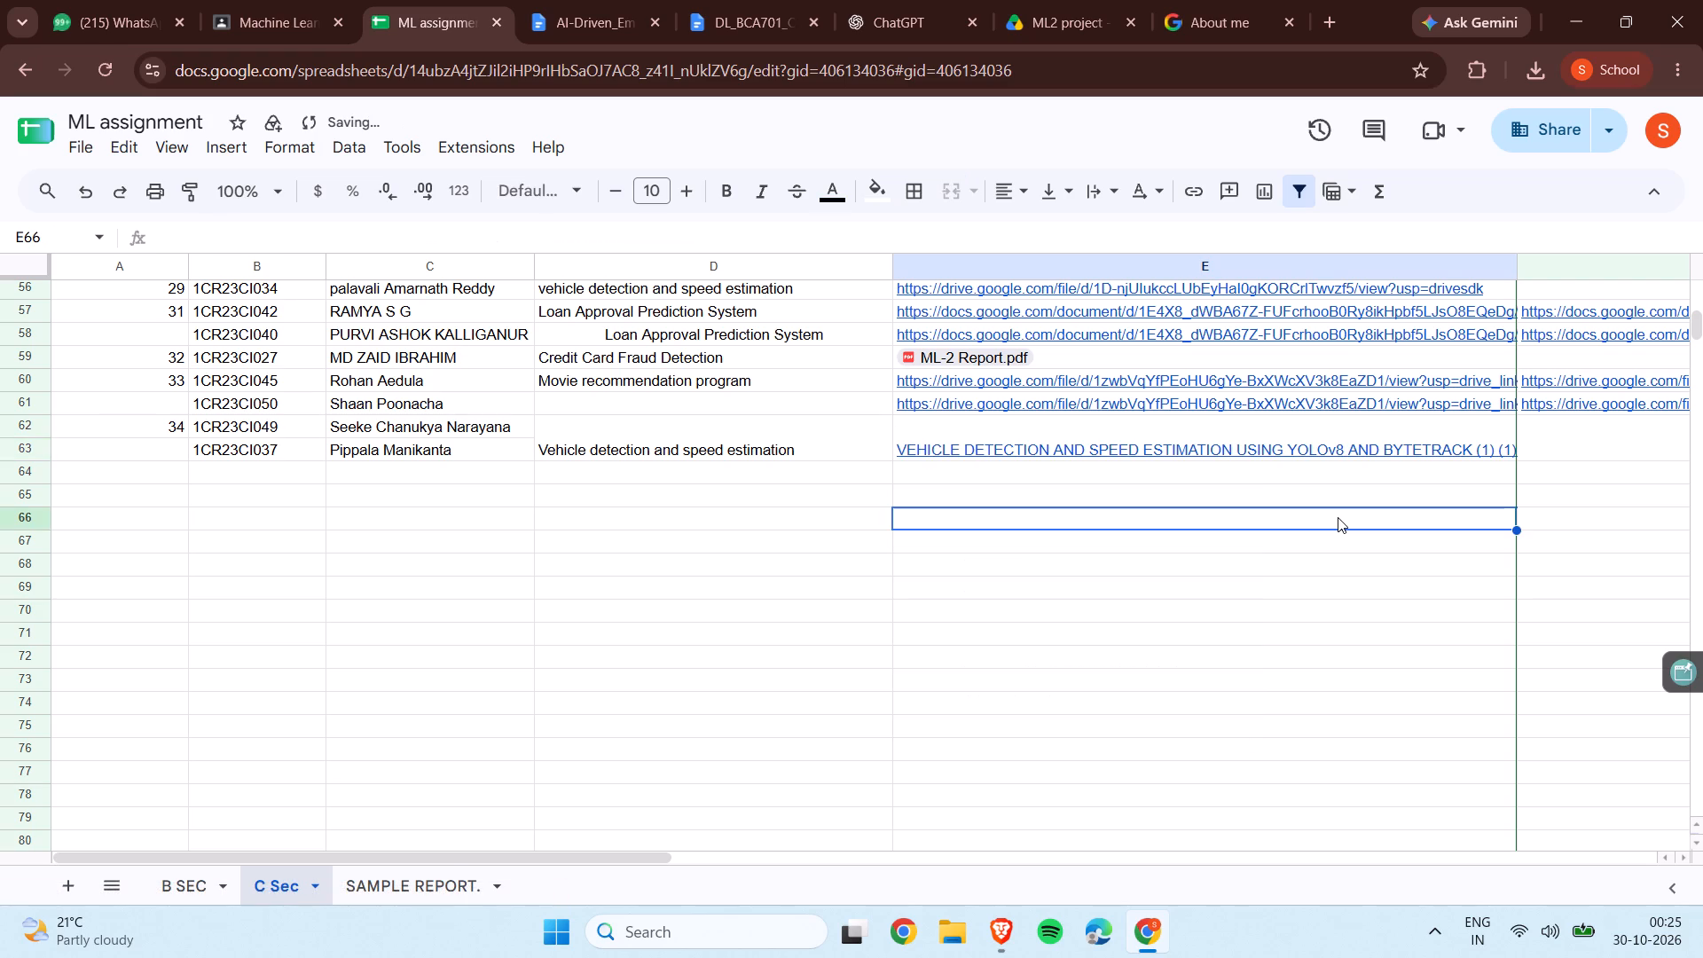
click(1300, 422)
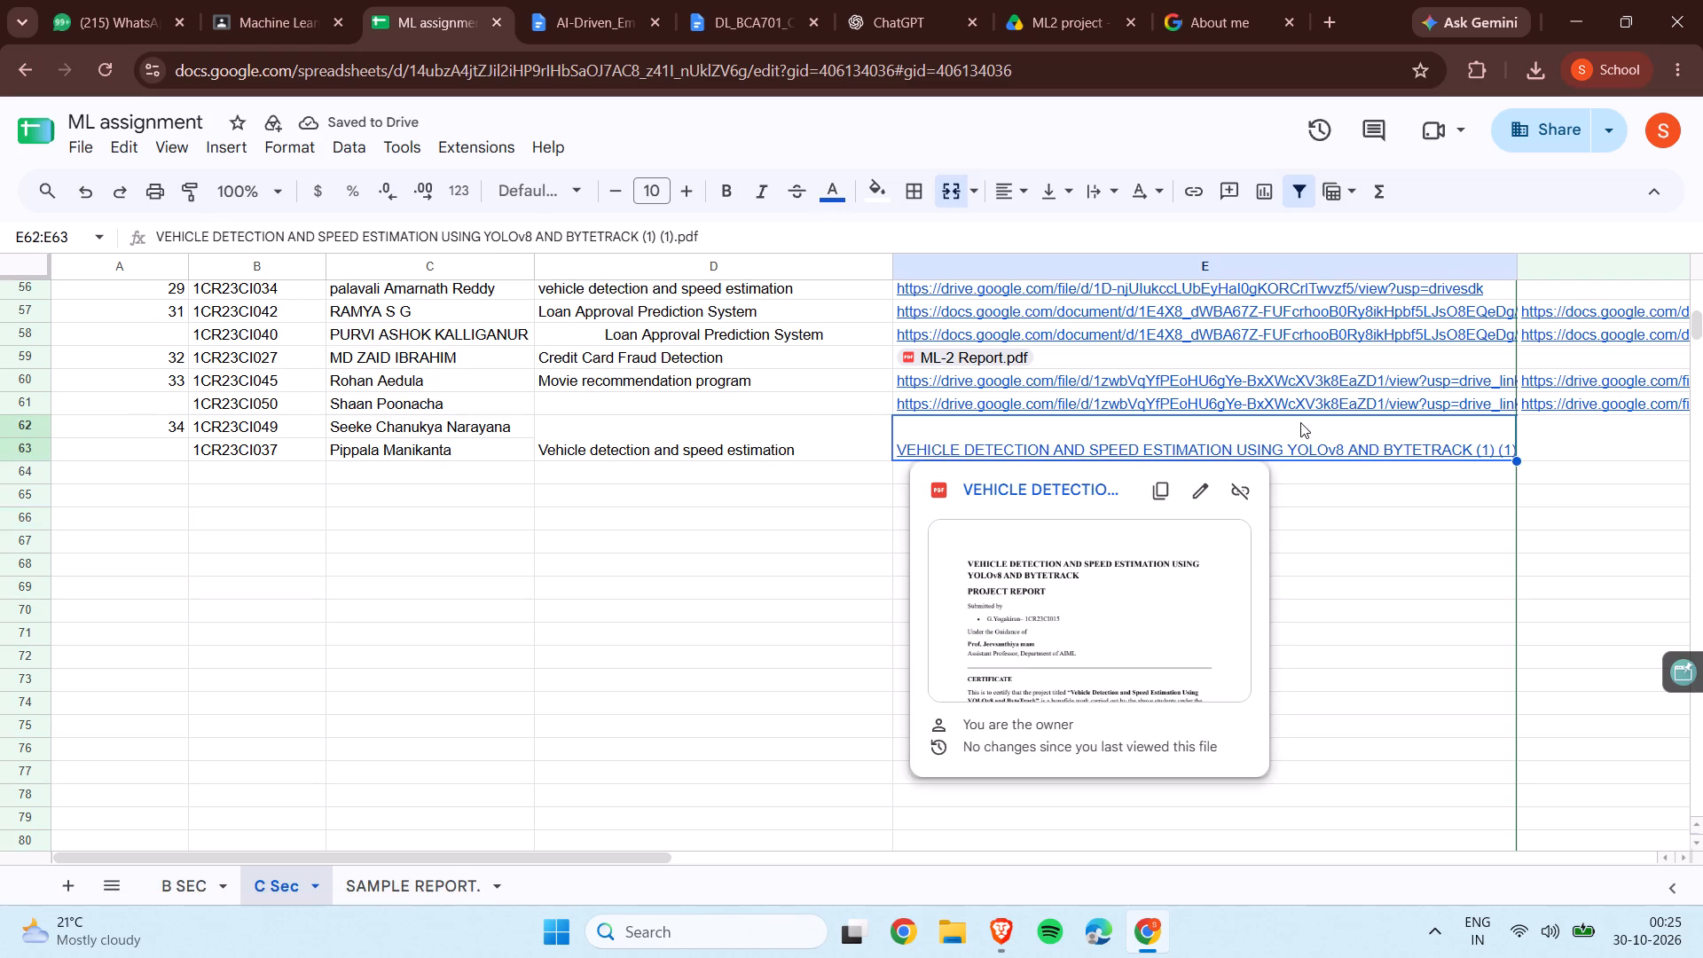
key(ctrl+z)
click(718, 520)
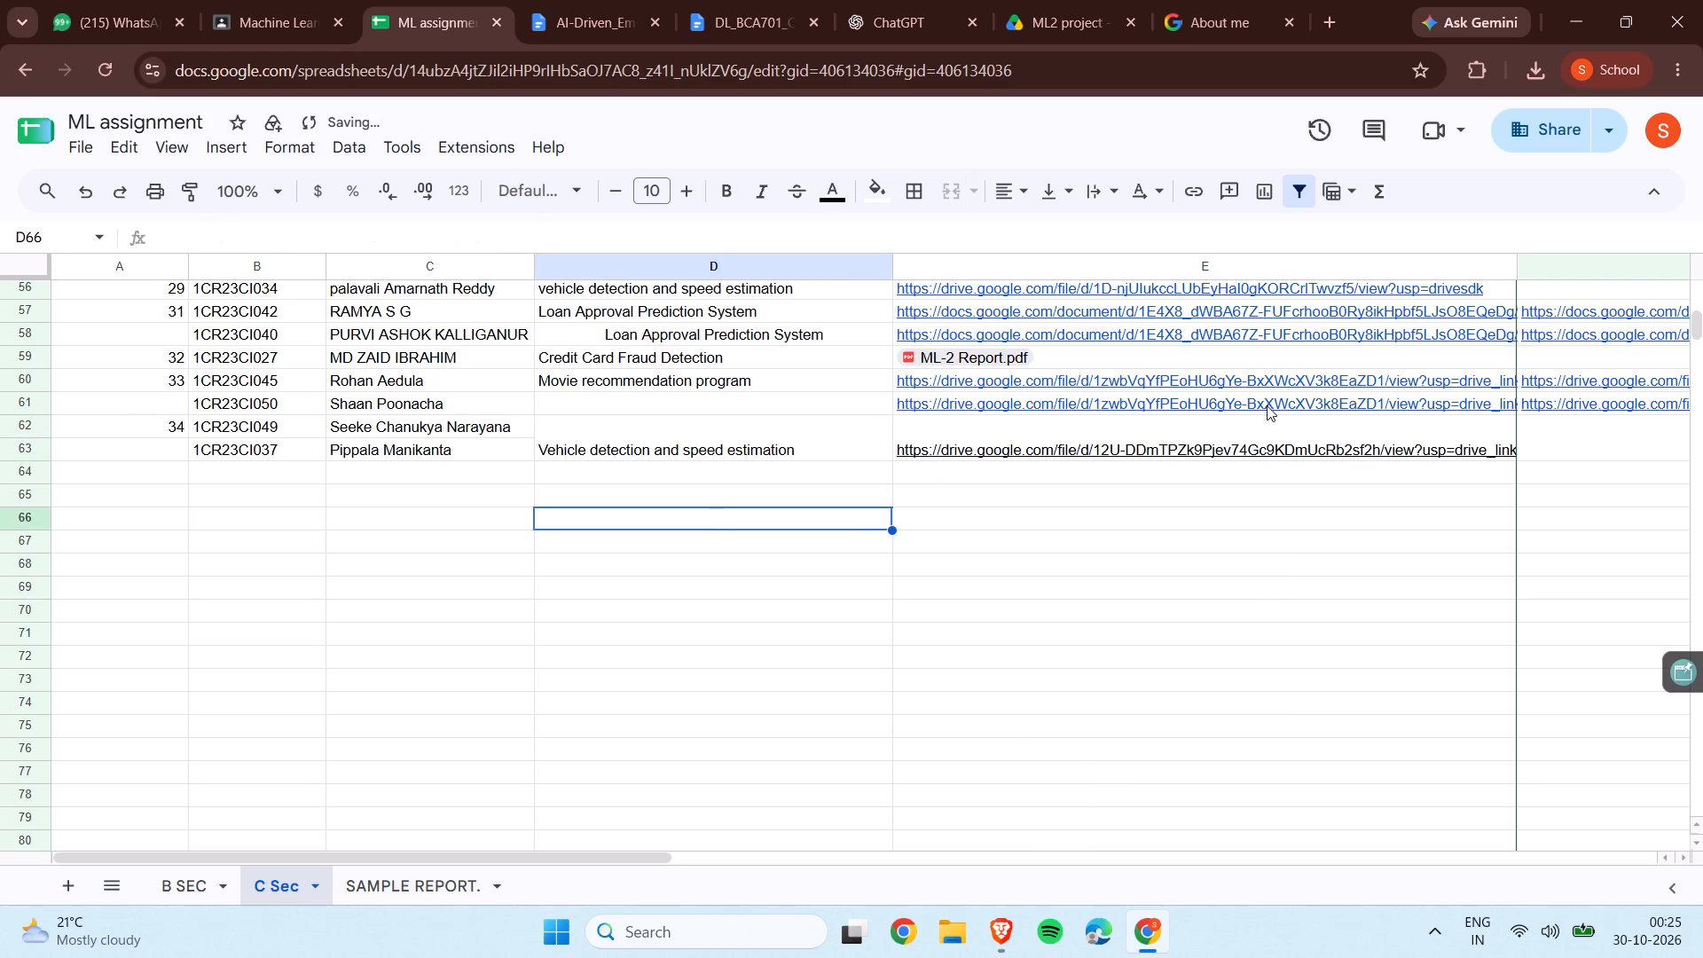
Make the plain Drive URL in merged cell E62:E63 a hyperlink by editing its link and applying the same address.
click(1264, 405)
click(1325, 422)
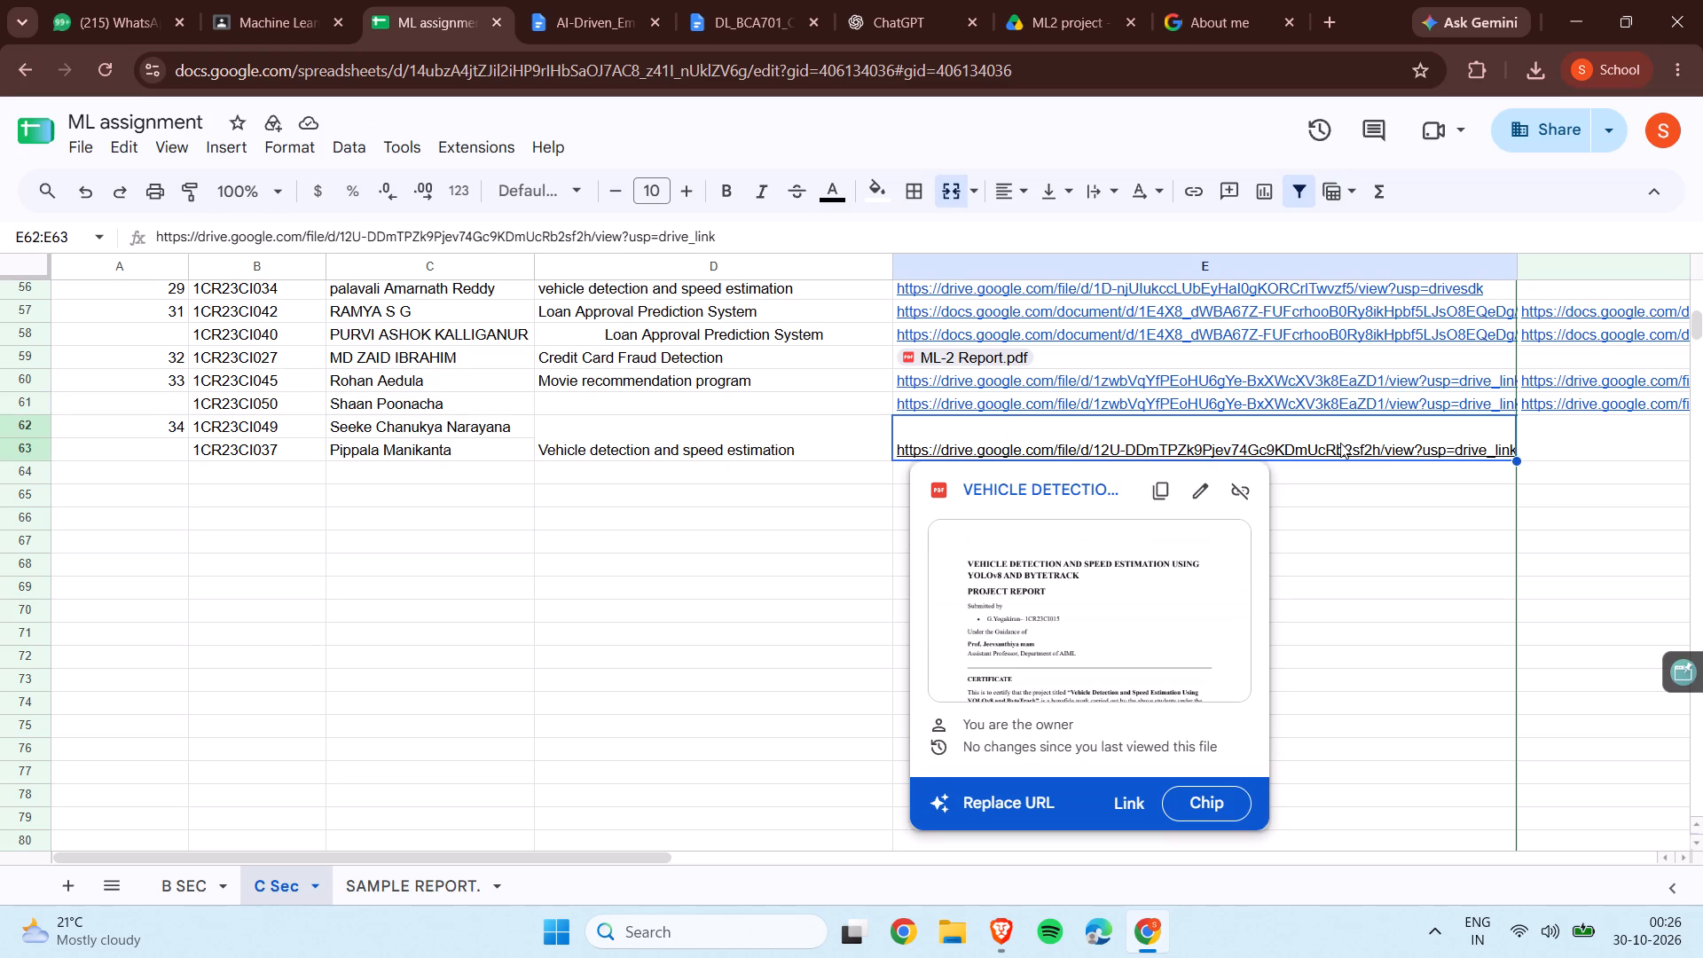
click(1340, 443)
click(1421, 504)
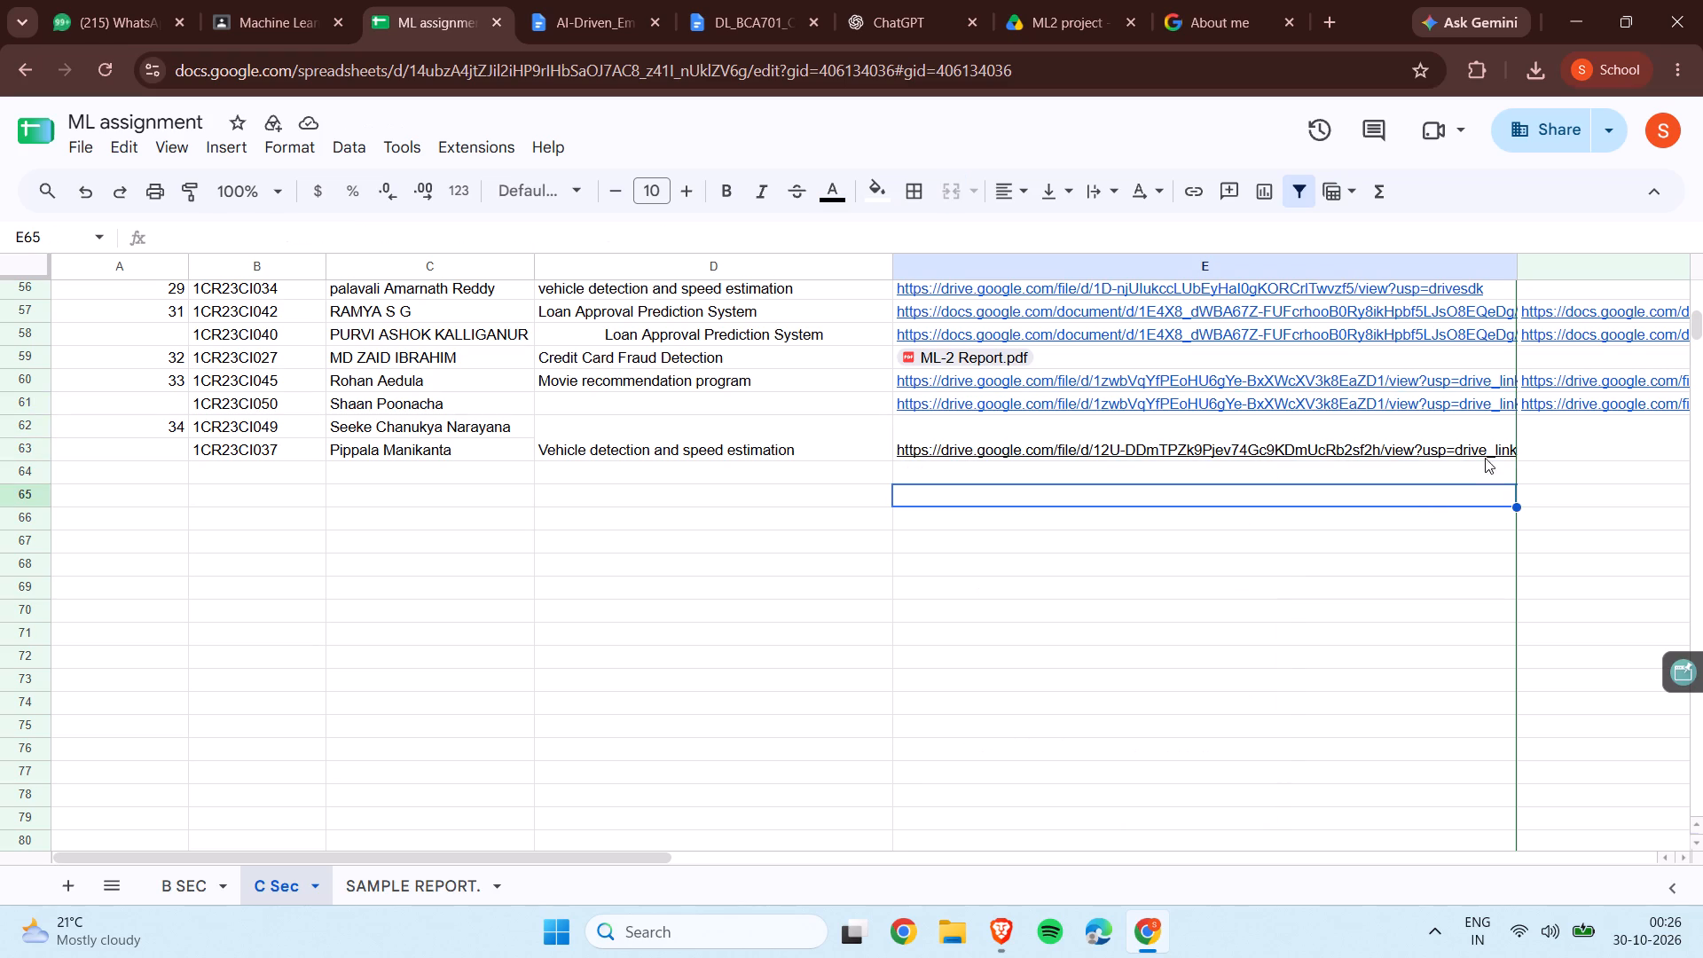
click(1468, 444)
right_click(1468, 444)
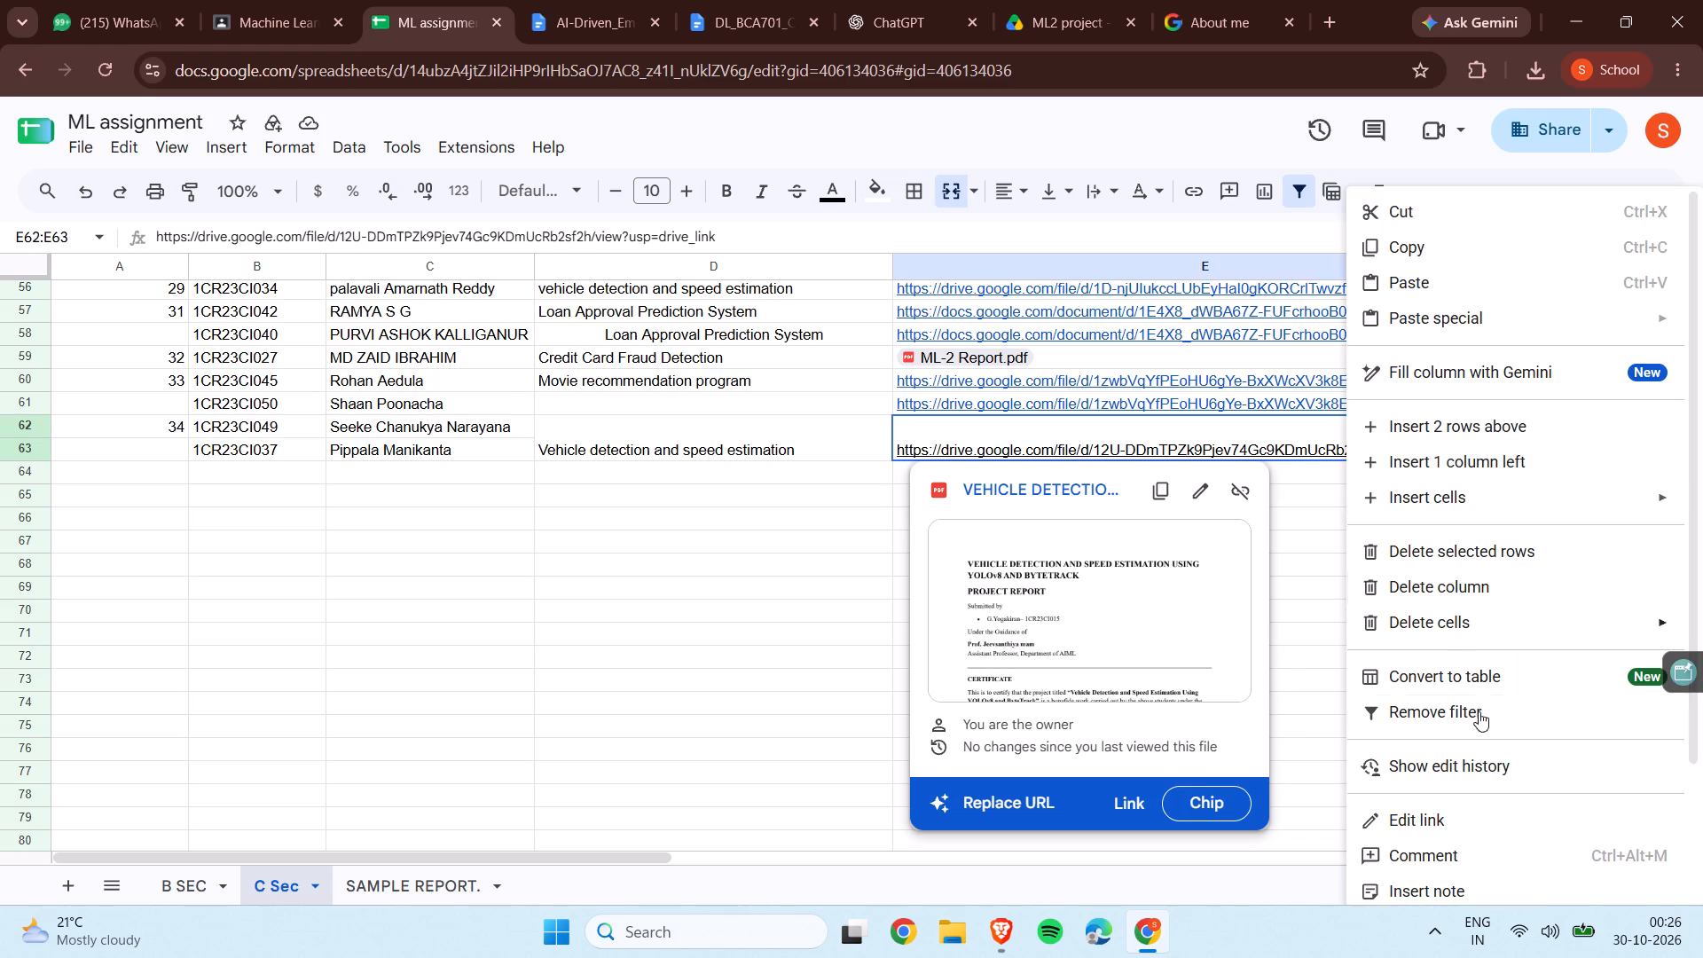
scroll(1537, 817, down, 3)
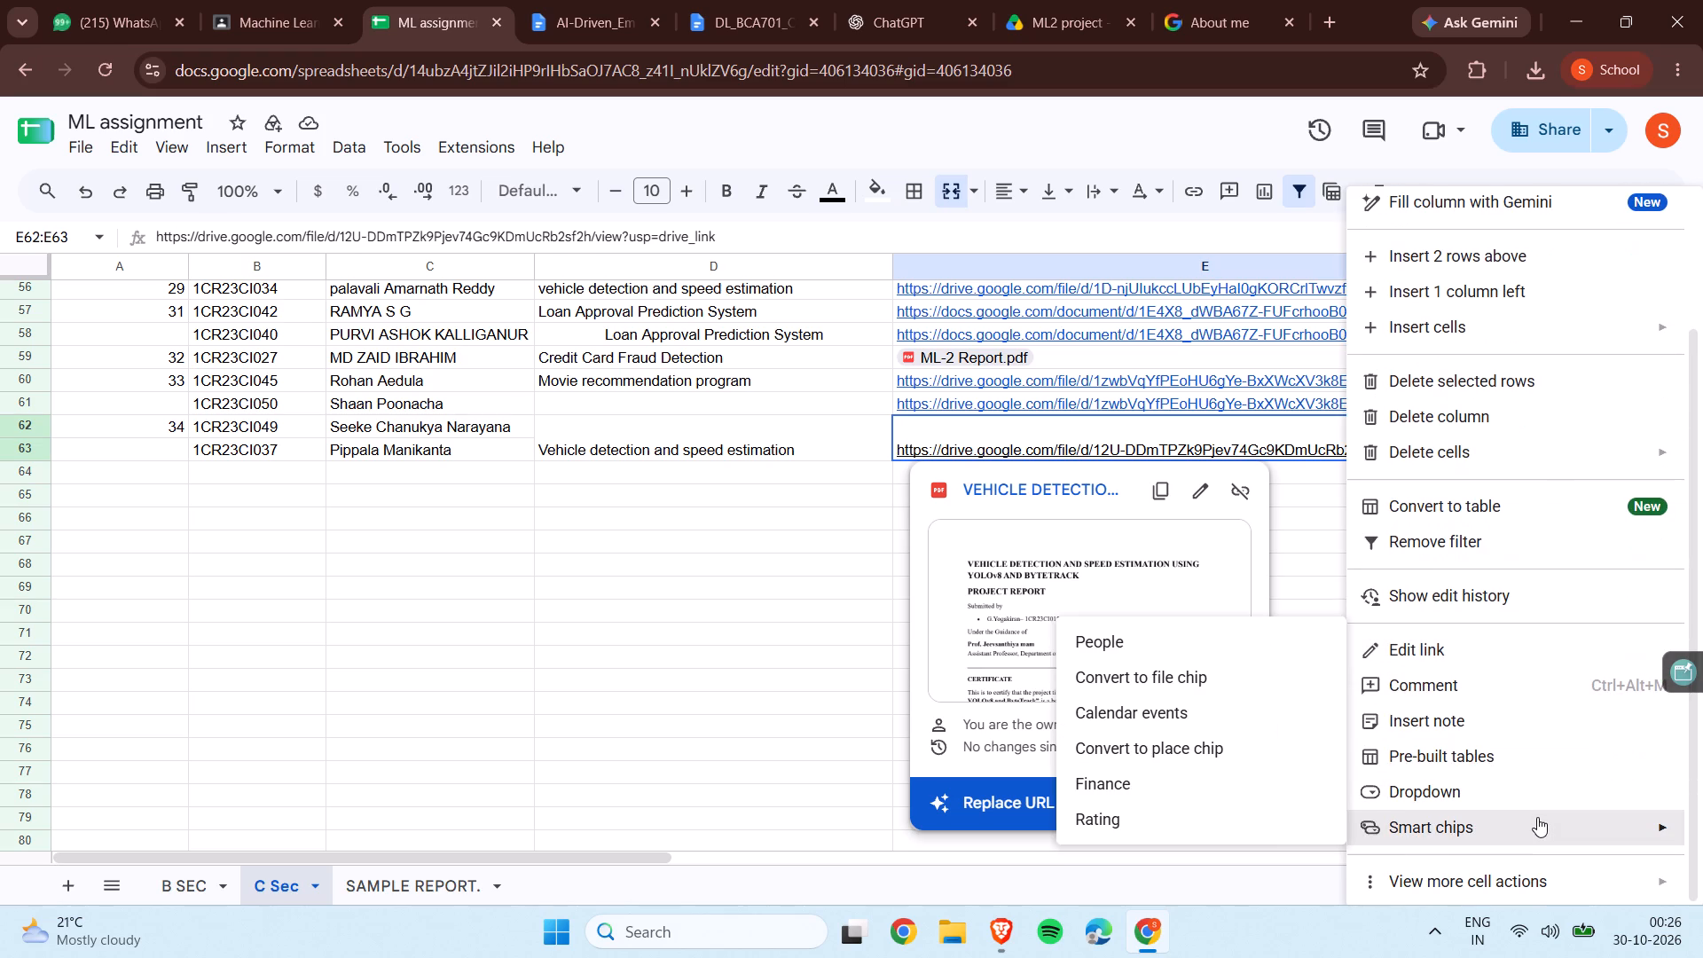
click(1510, 643)
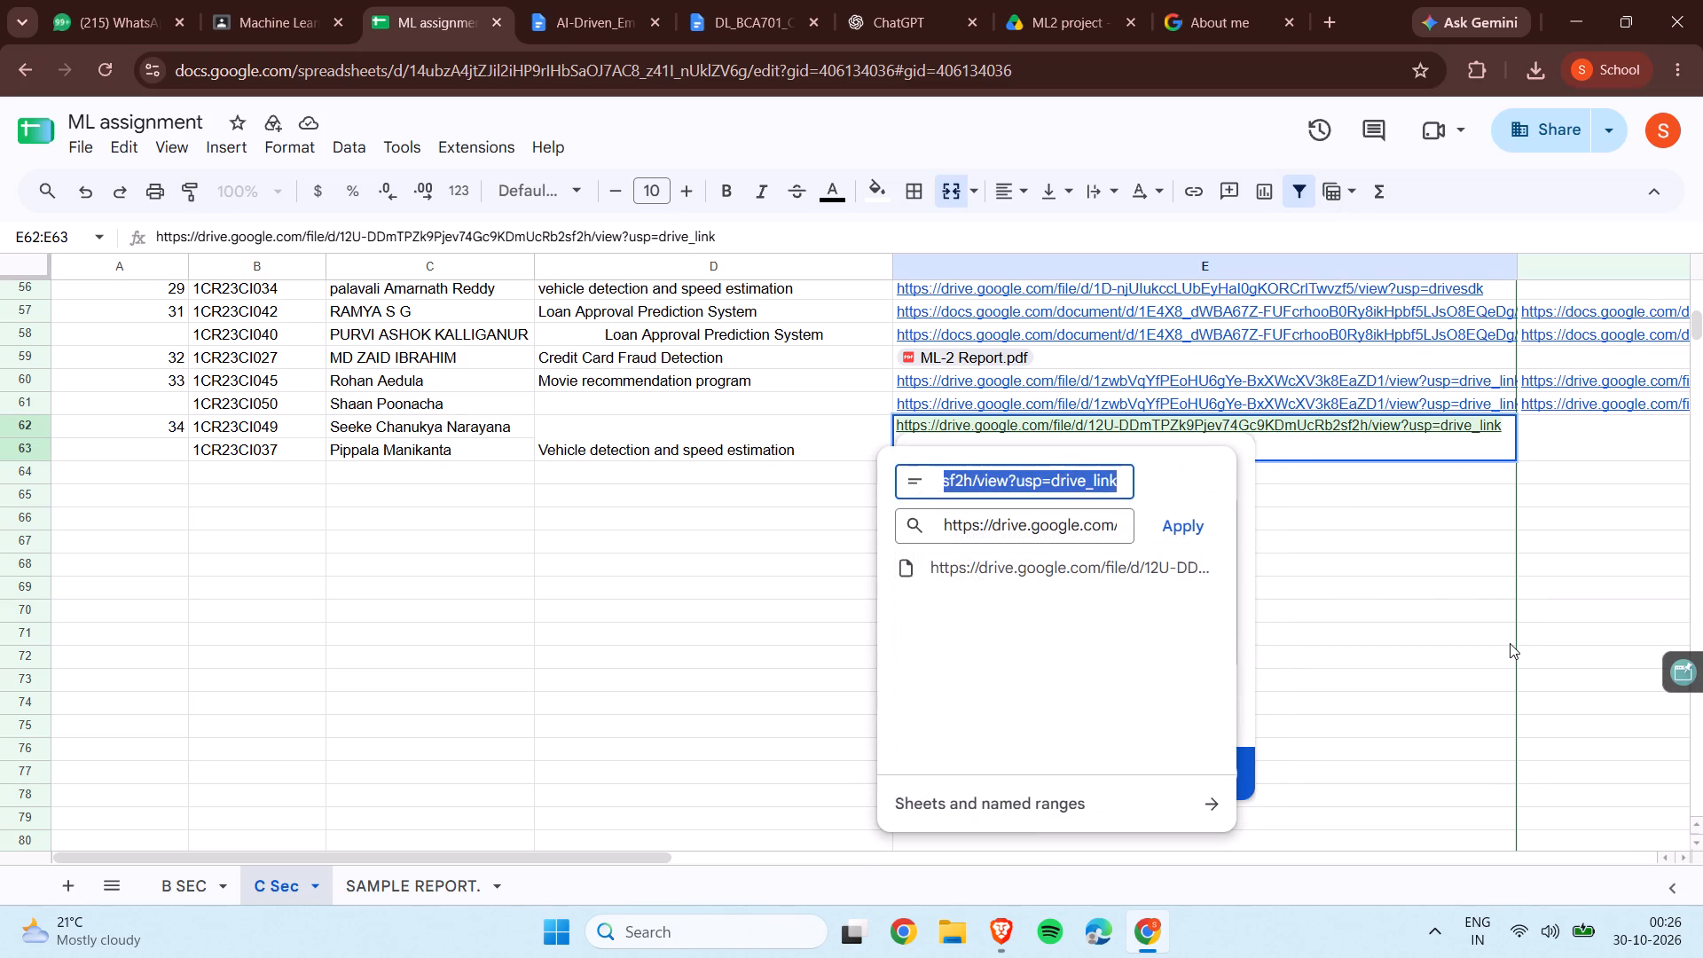
click(1182, 527)
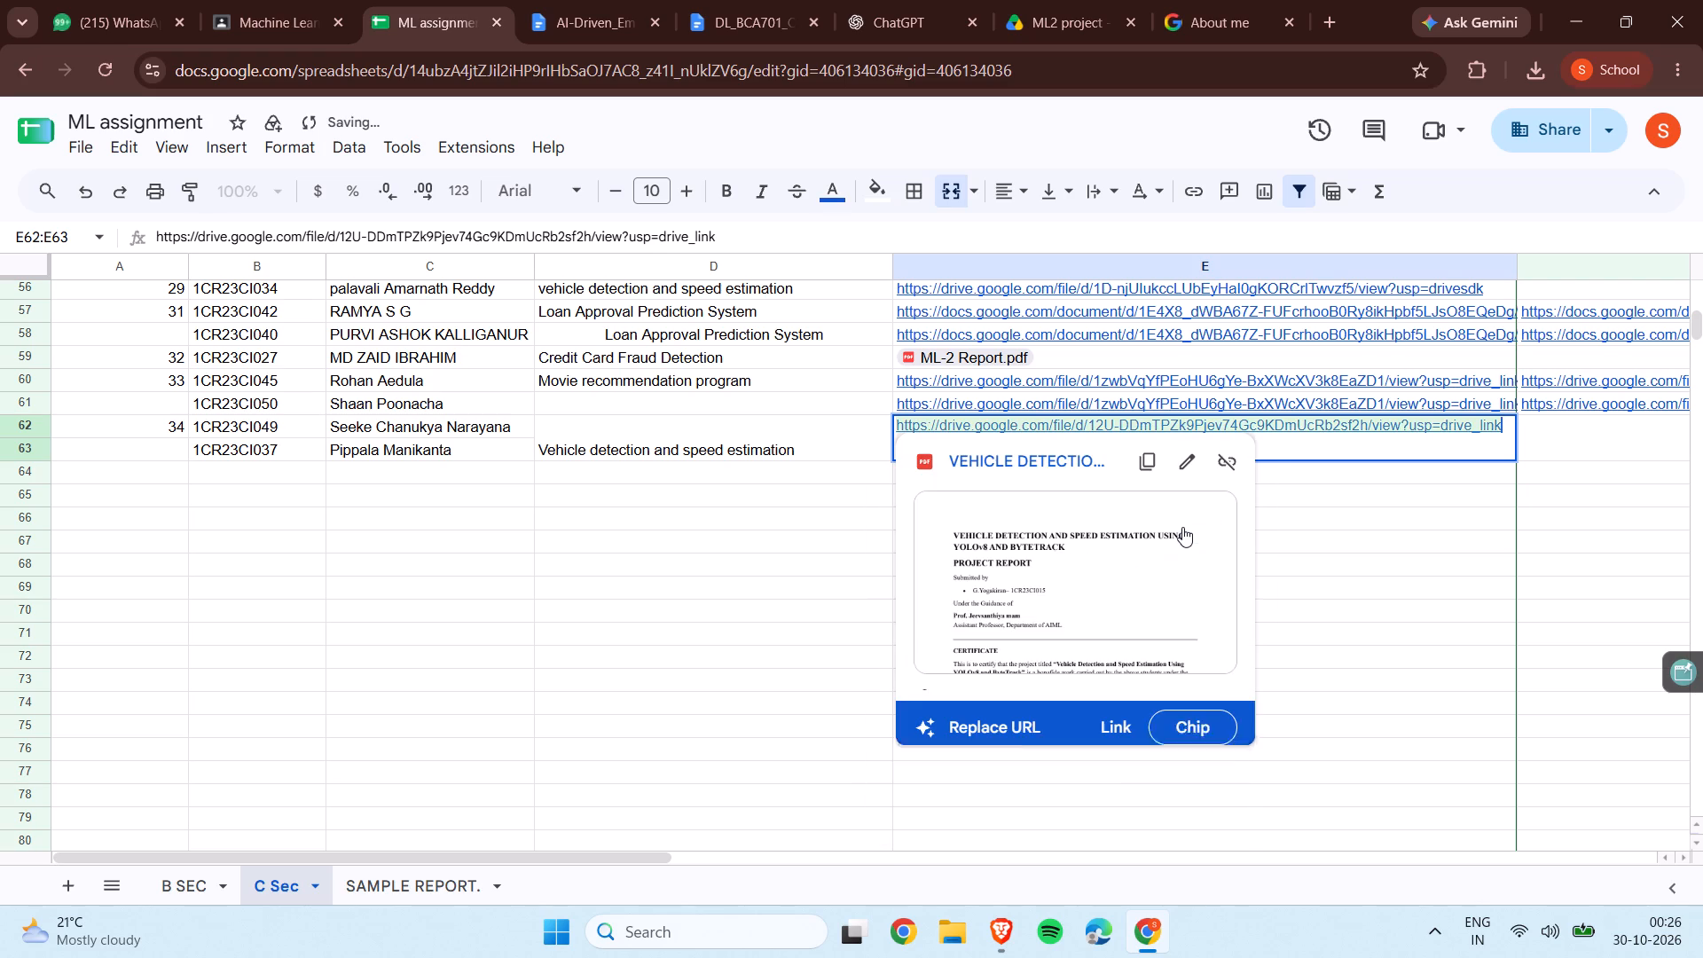
click(1434, 552)
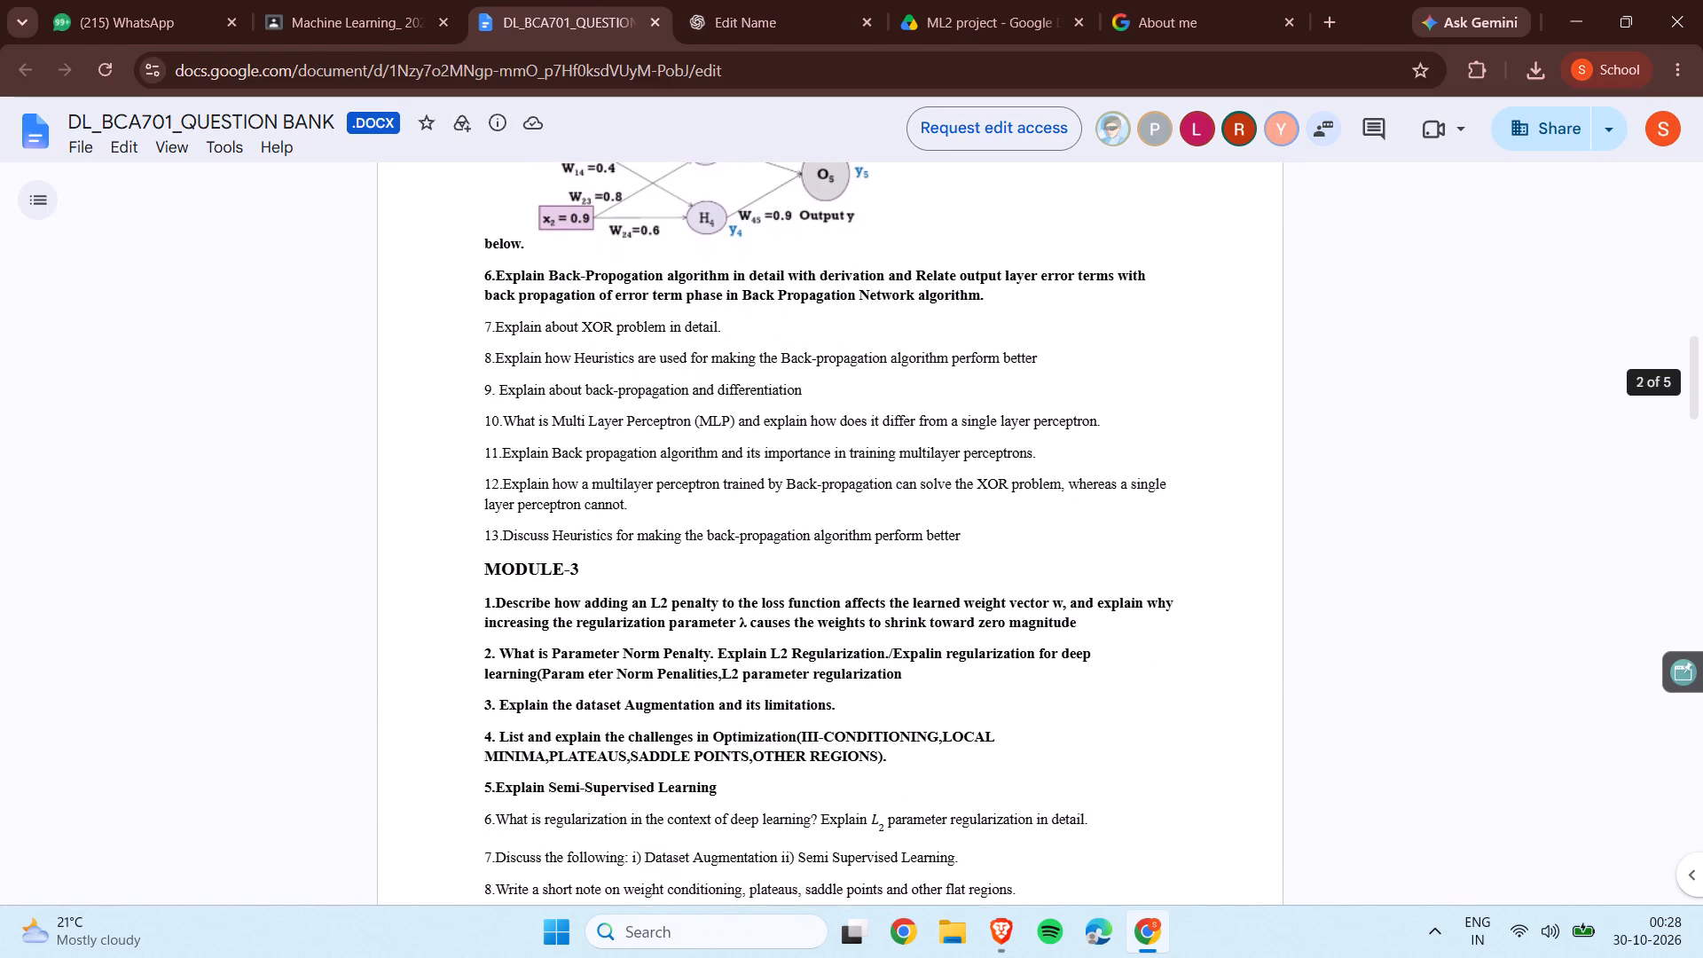
scroll(784, 452, down, 8)
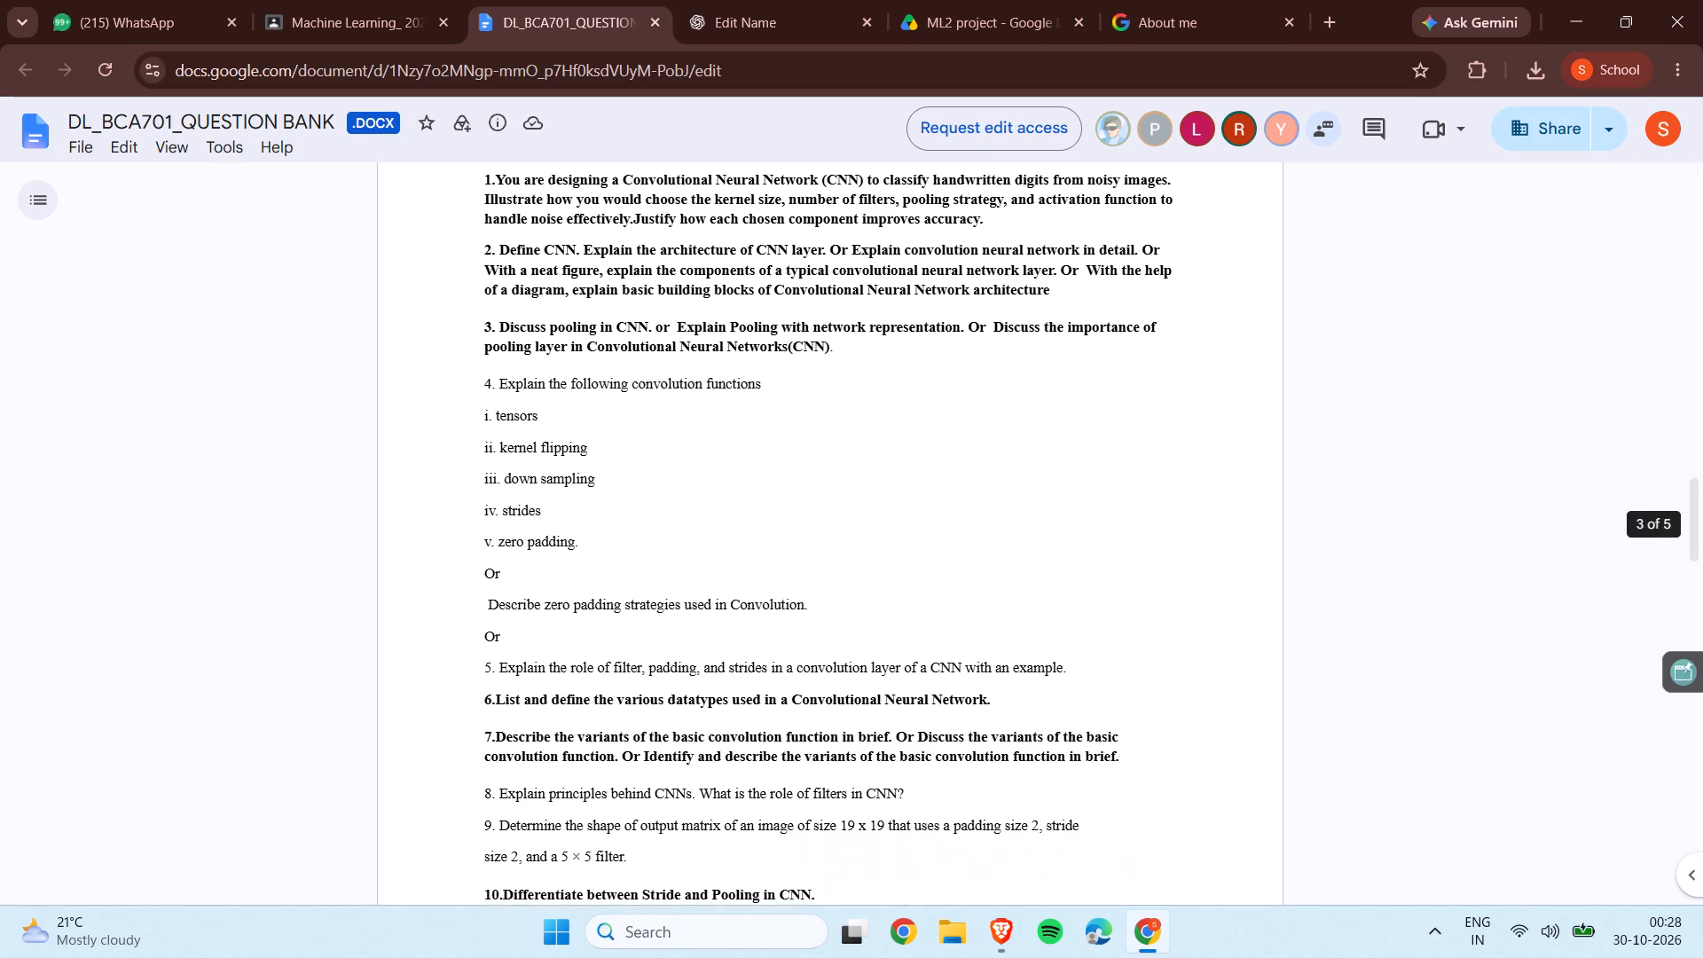
scroll(784, 452, down, 5)
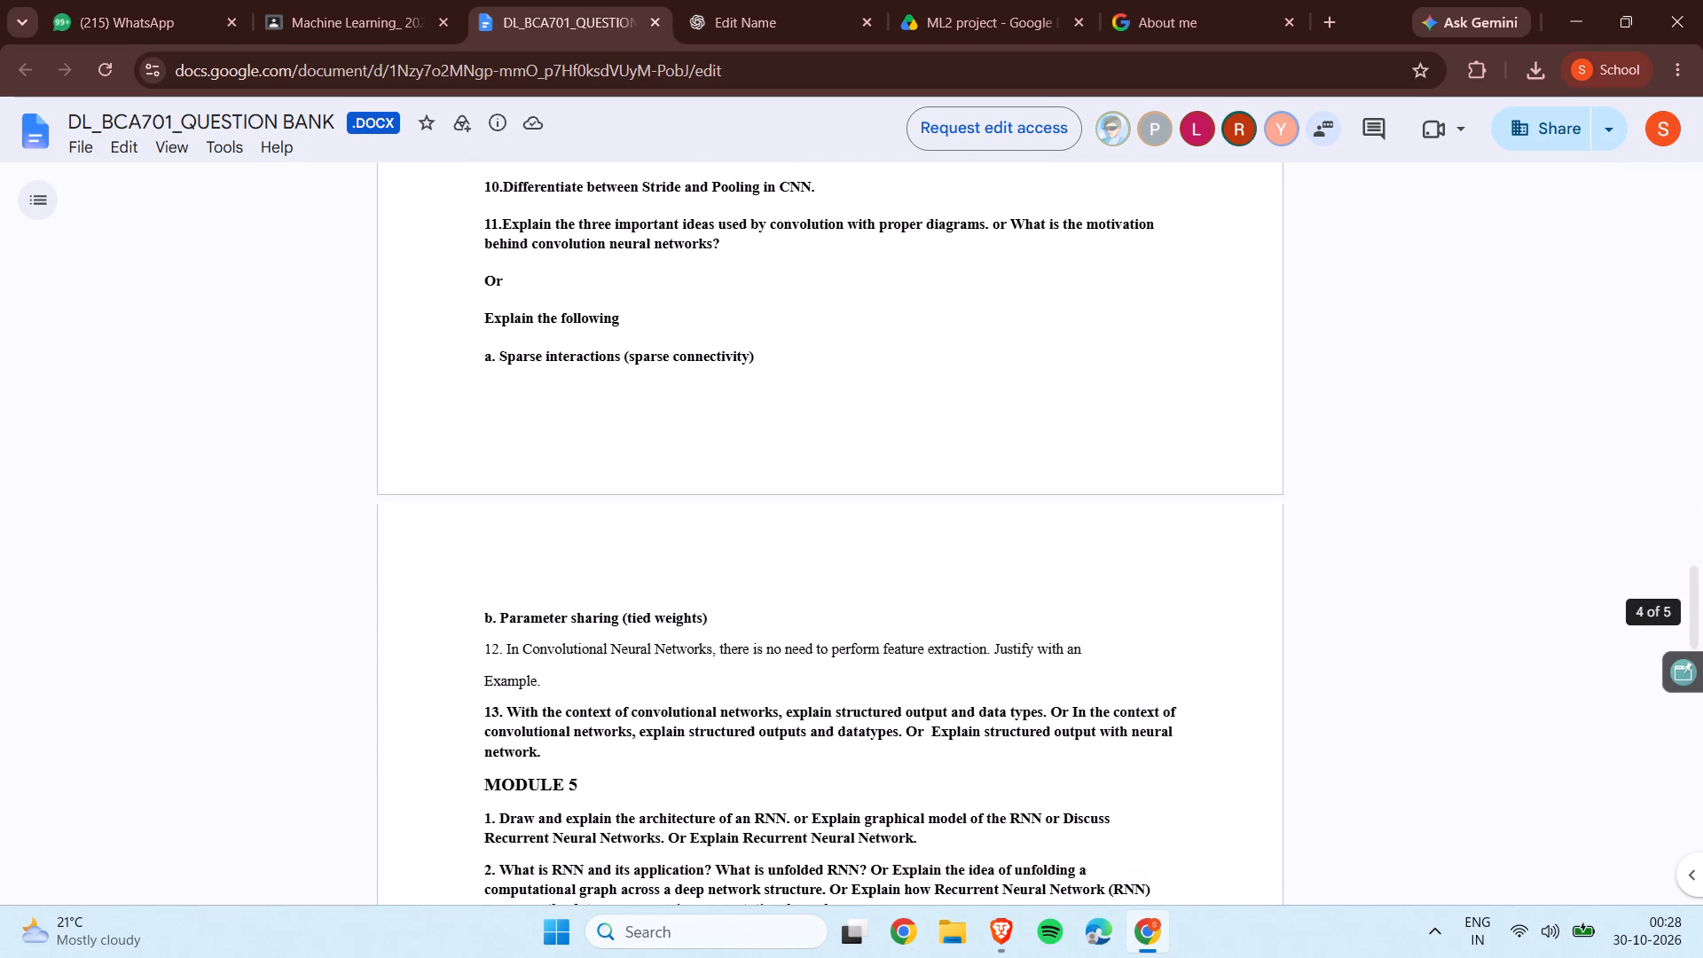
scroll(784, 452, down, 7)
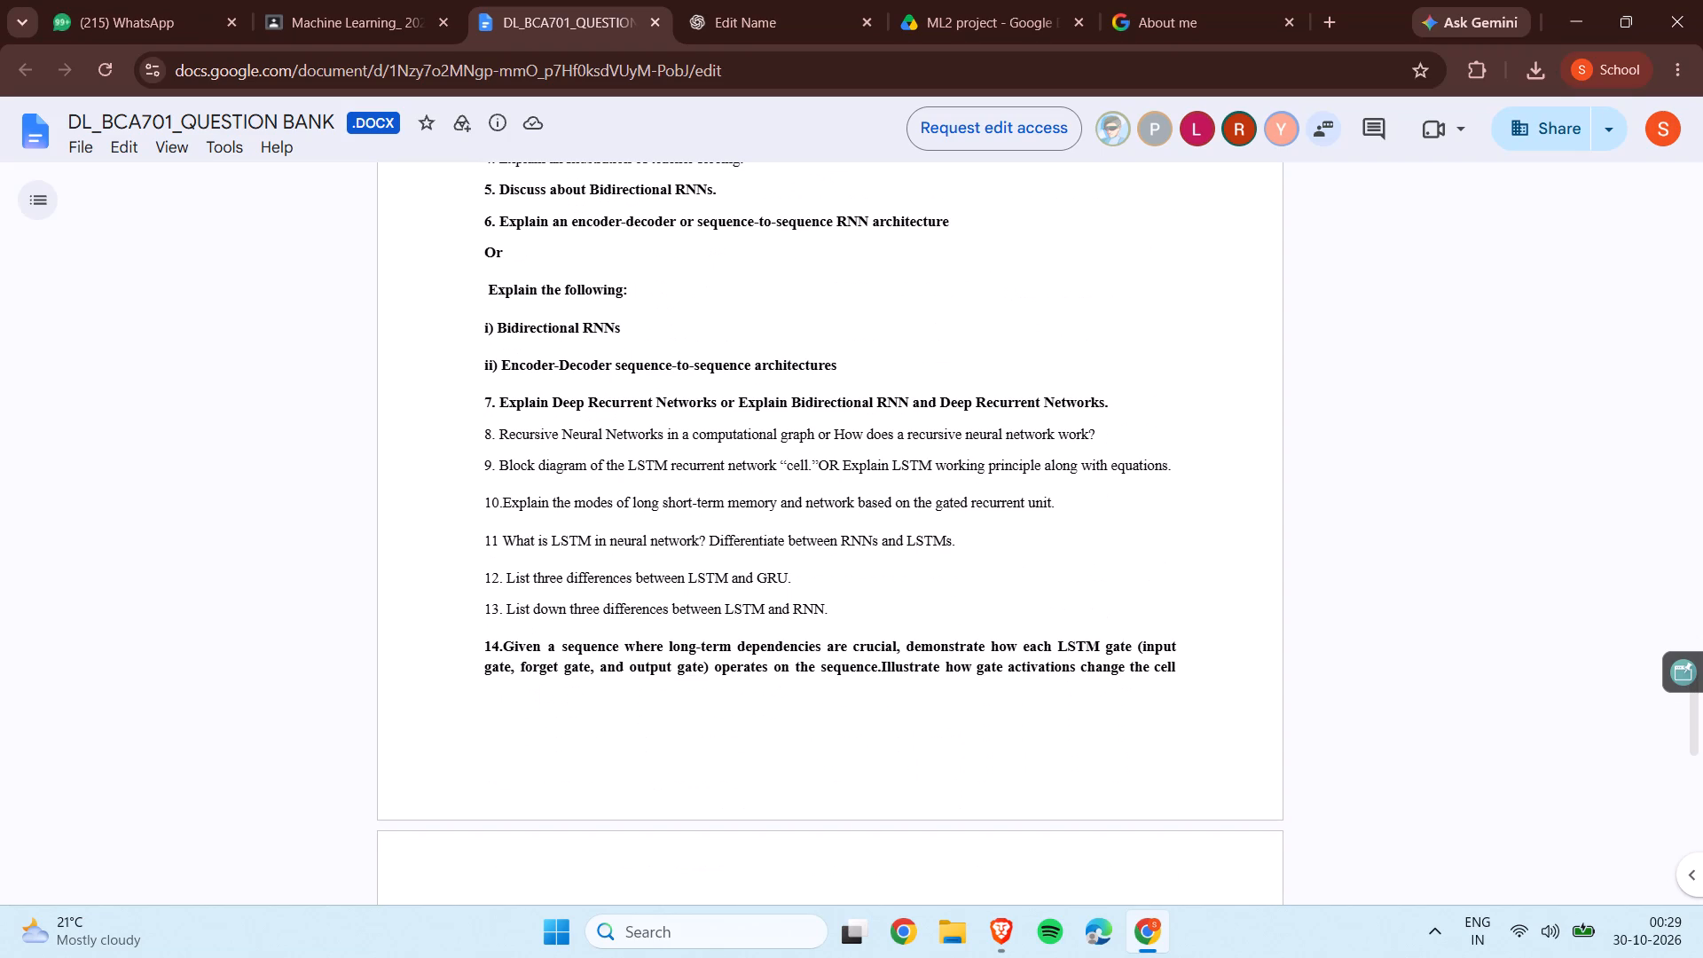
scroll(784, 452, up, 4)
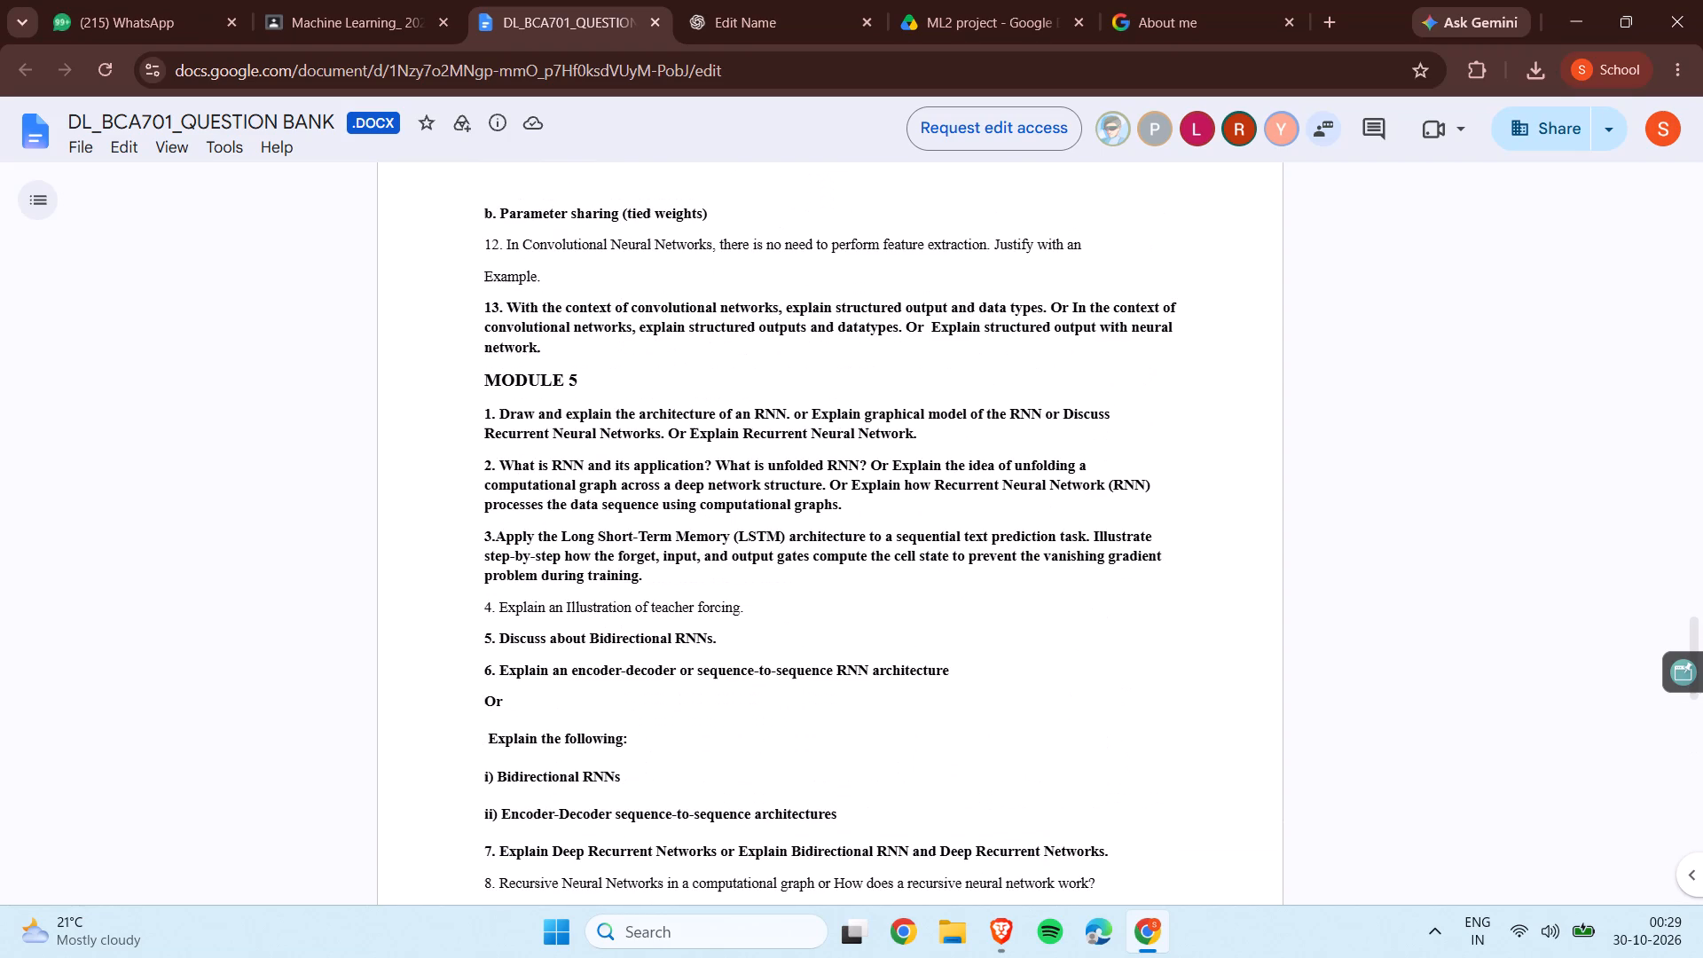
scroll(784, 452, down, 6)
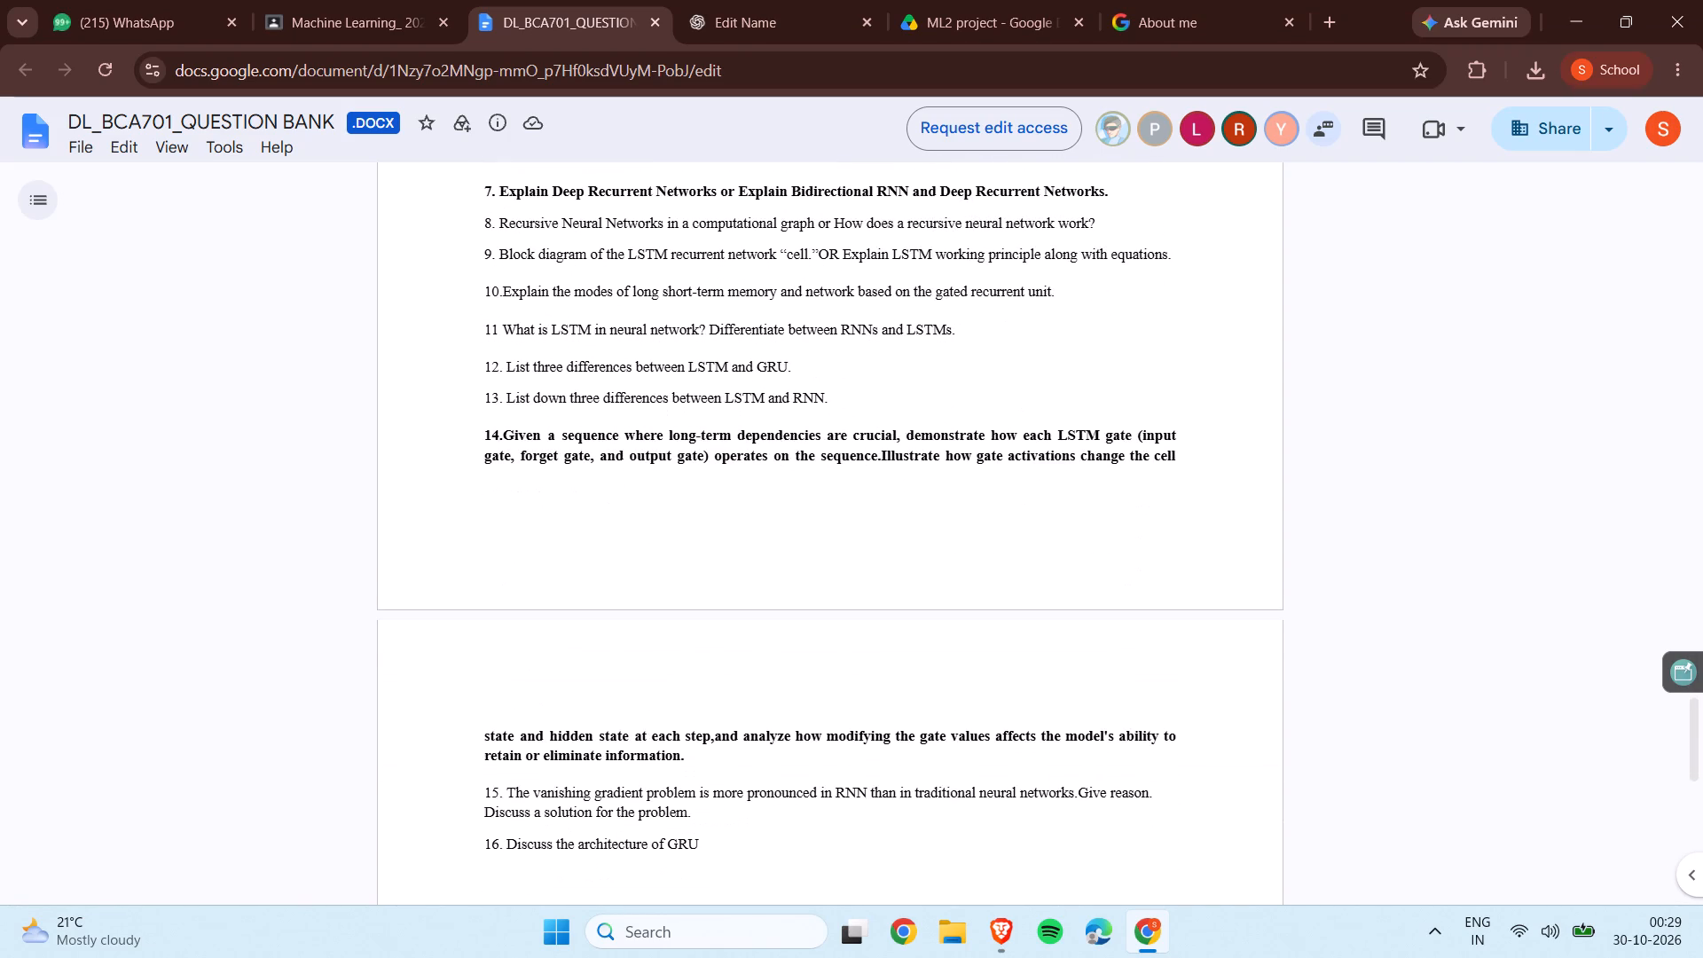
scroll(784, 452, down, 3)
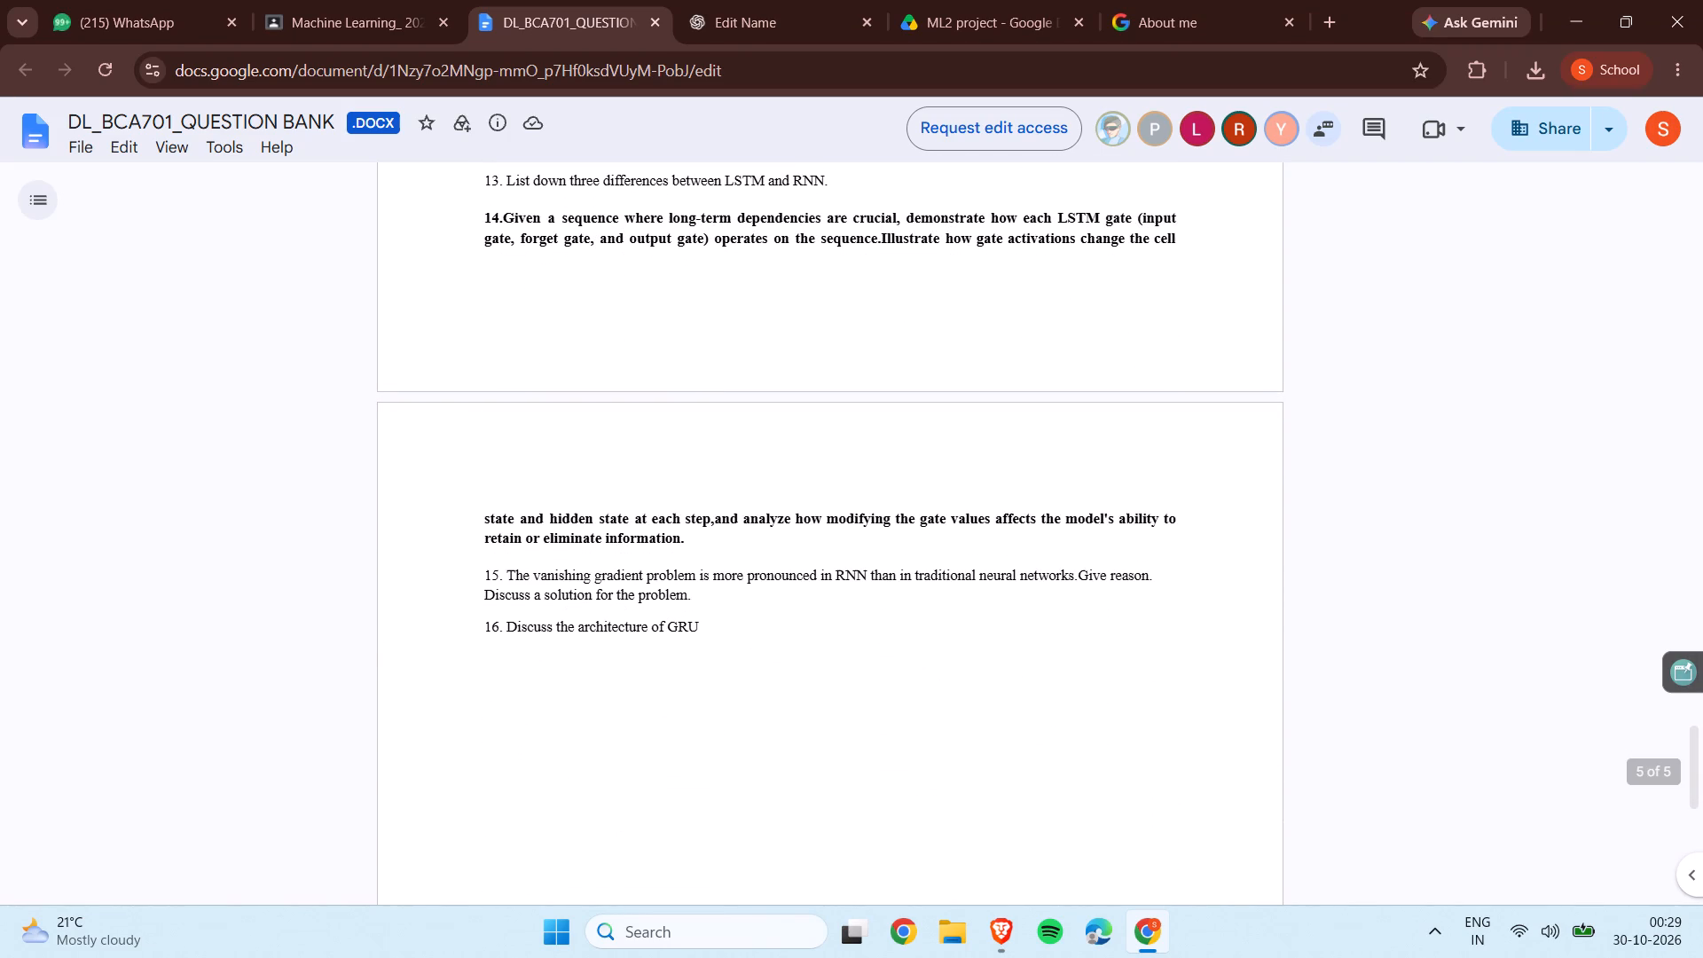
scroll(784, 452, up, 2)
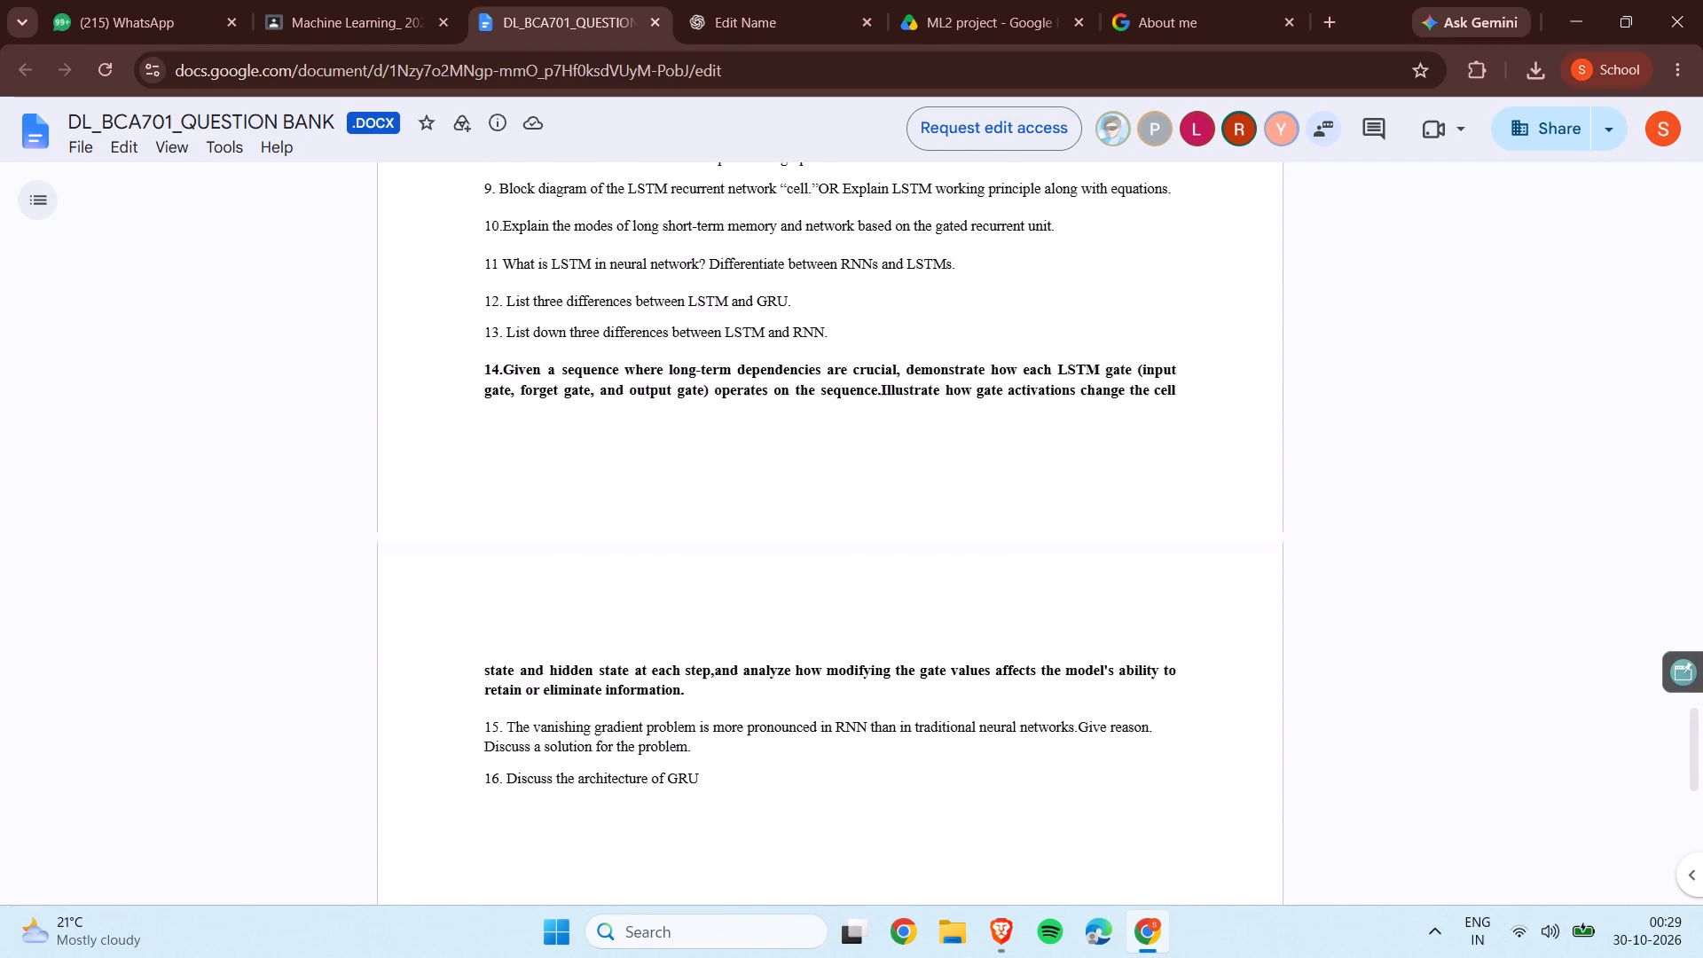
Open the question bank linked in the IAT 2 announcement of the DEEP LEARNING_BCA701 class and close the older copy.
click(378, 16)
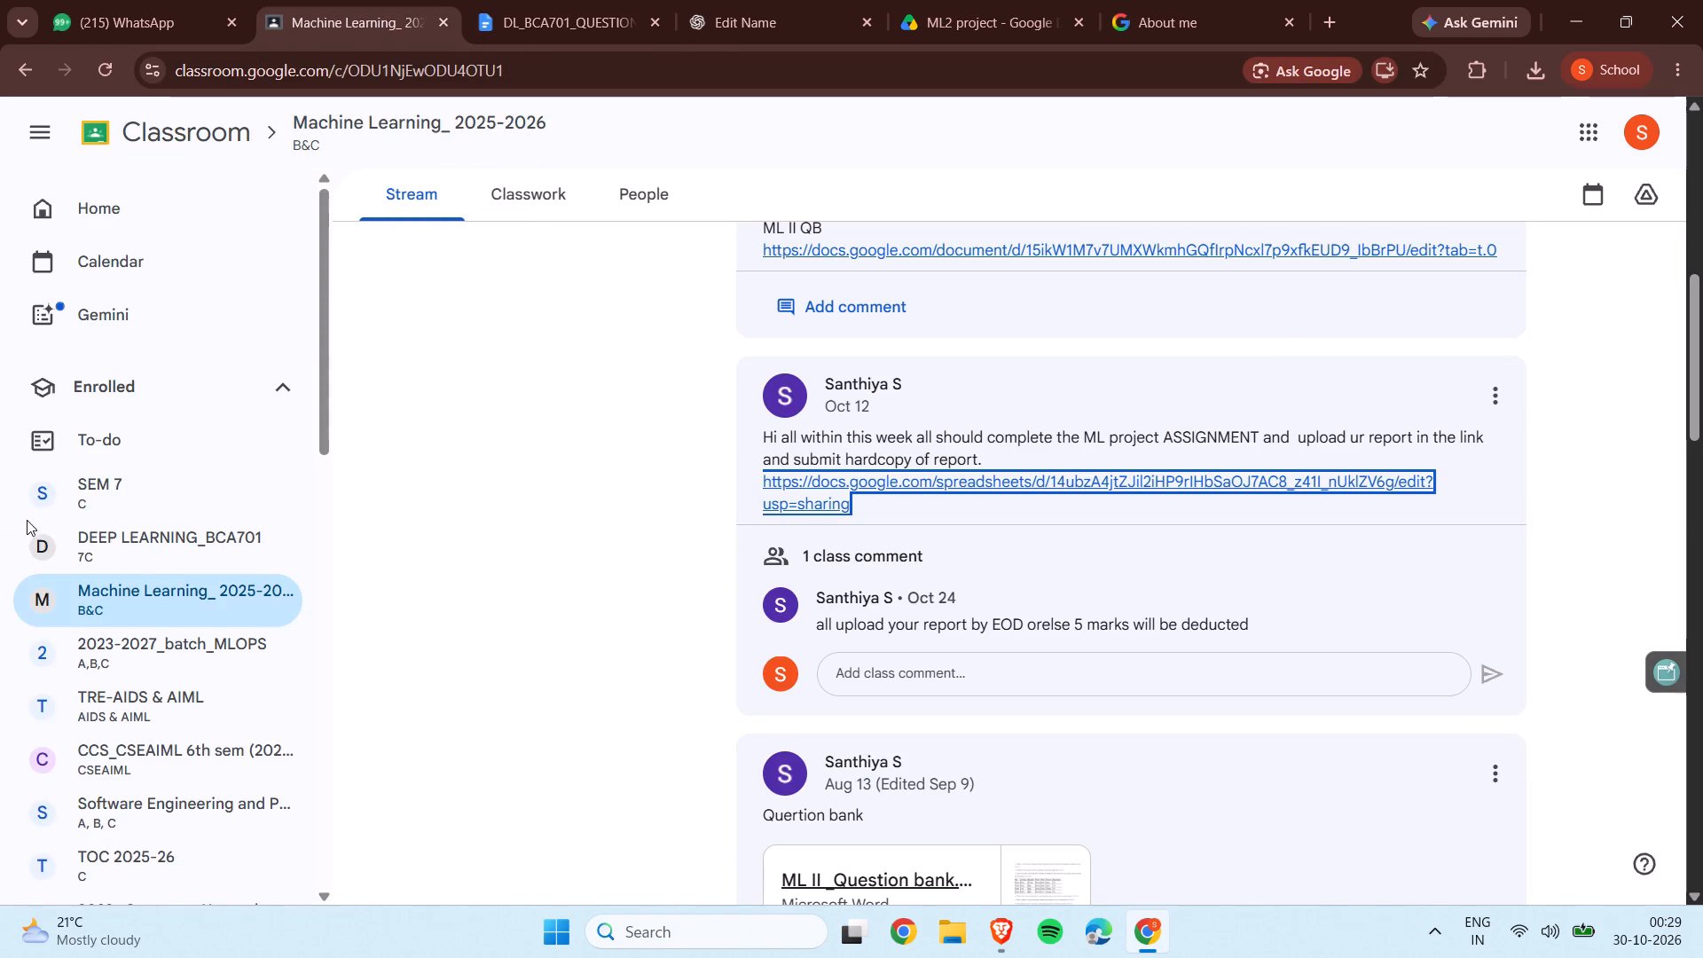
click(137, 523)
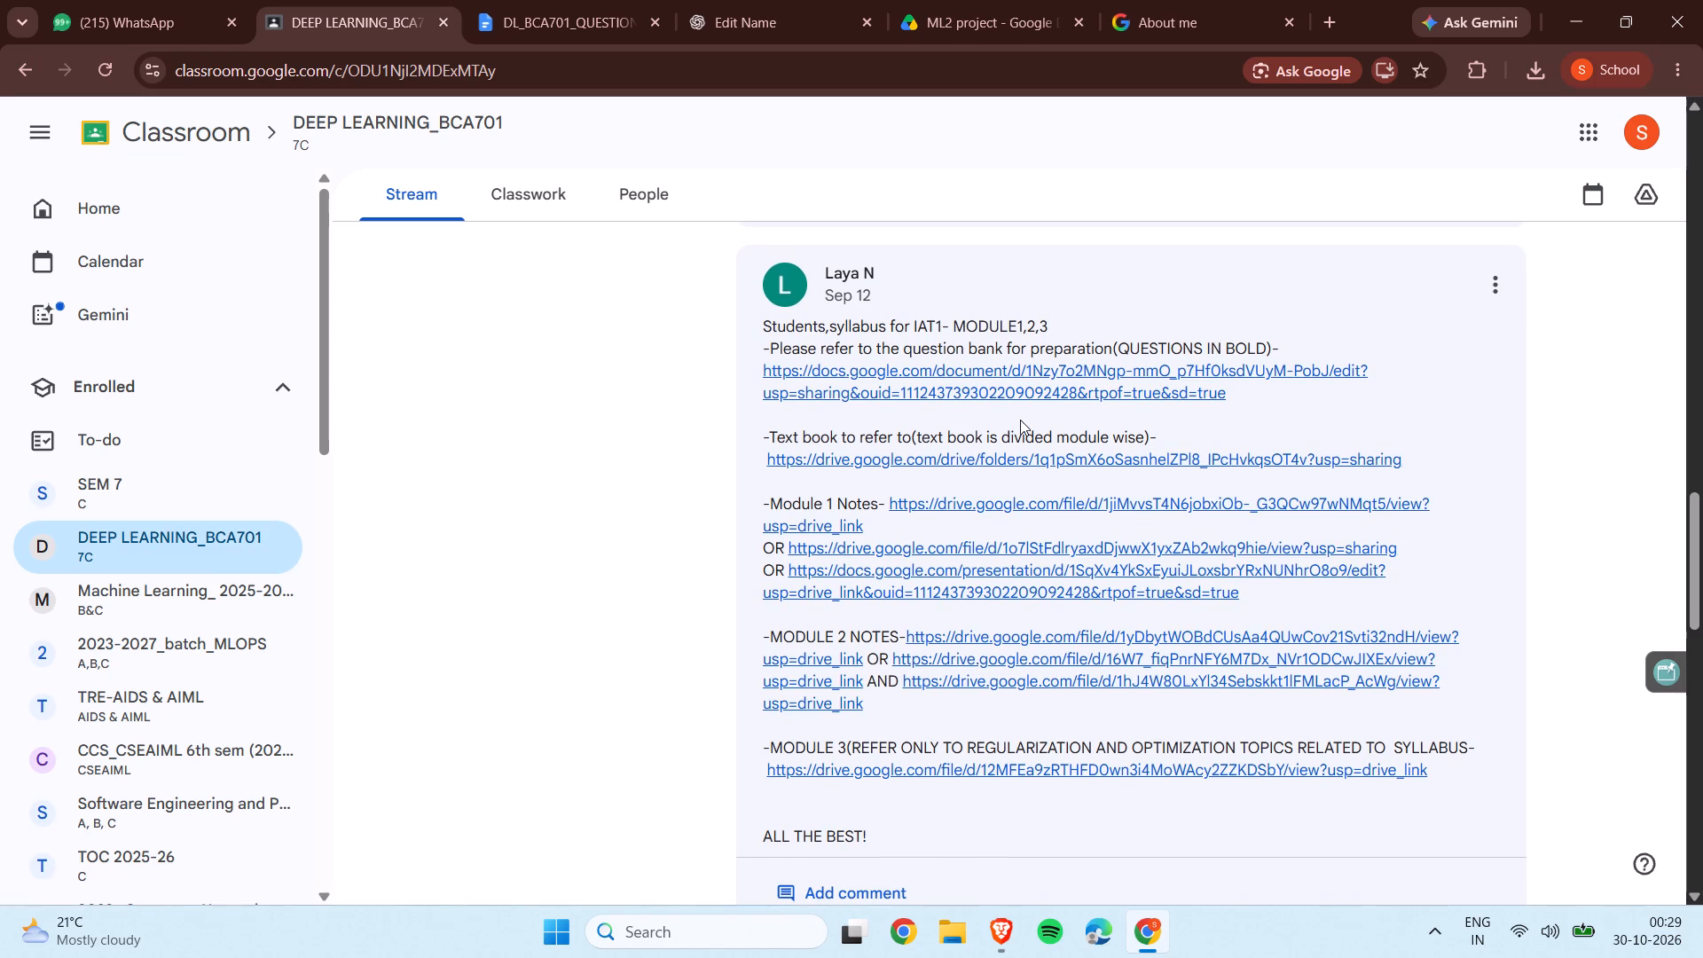
scroll(1020, 420, up, 13)
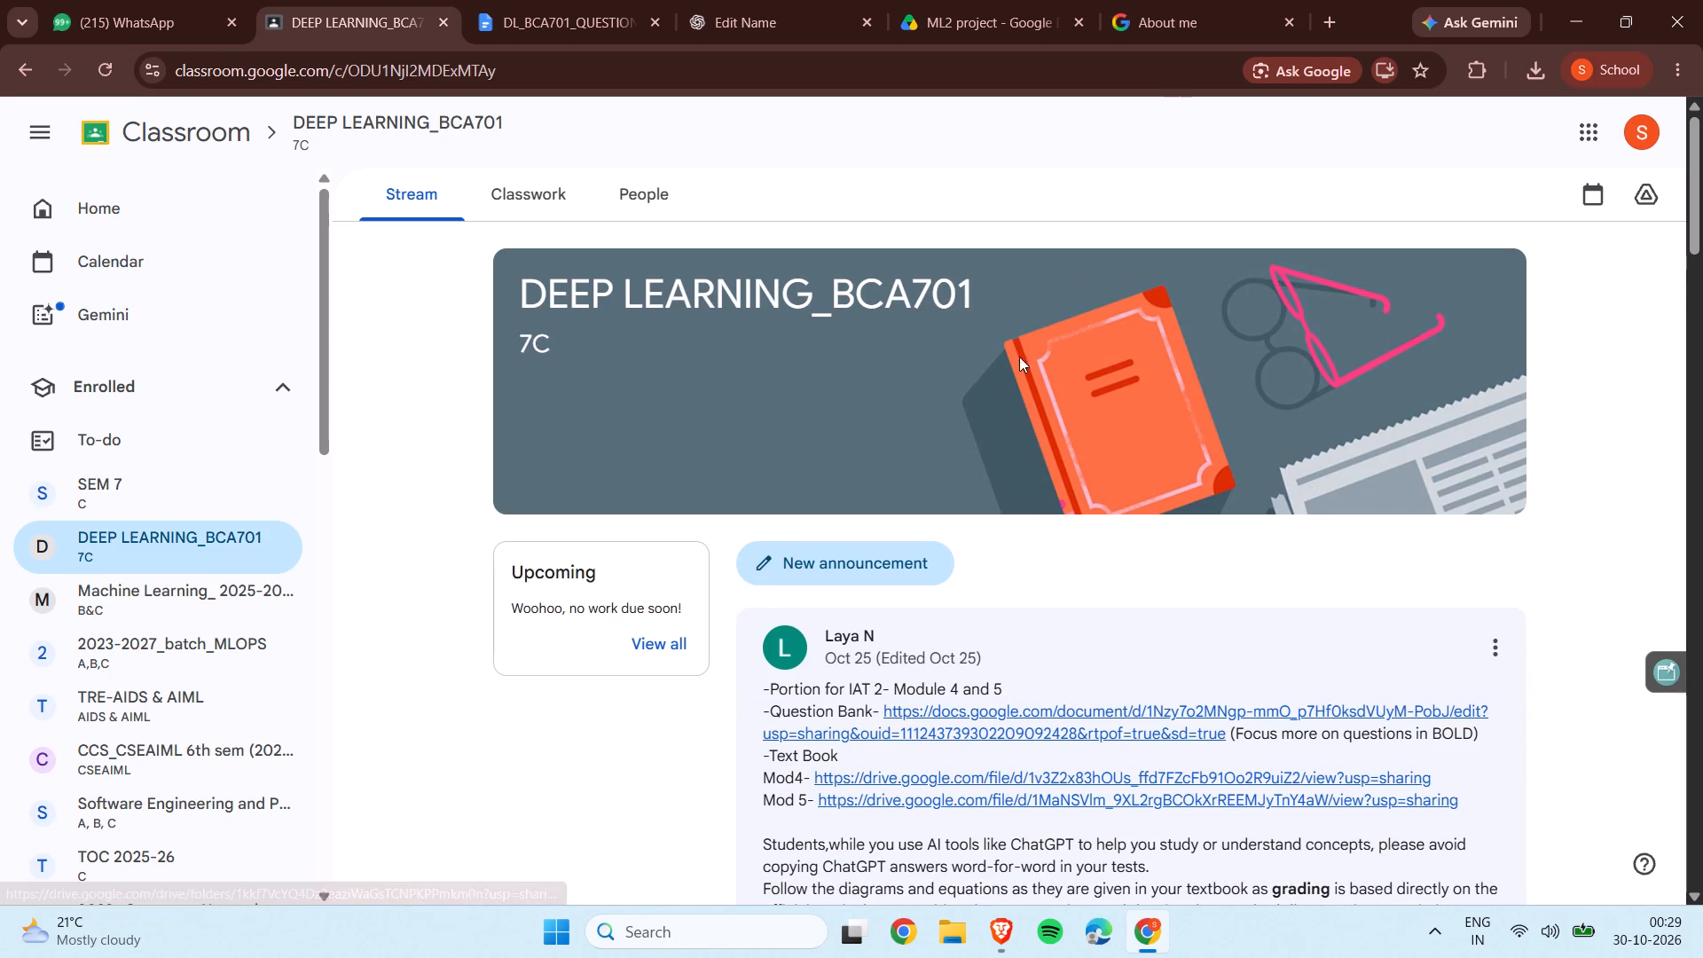
scroll(1004, 460, down, 3)
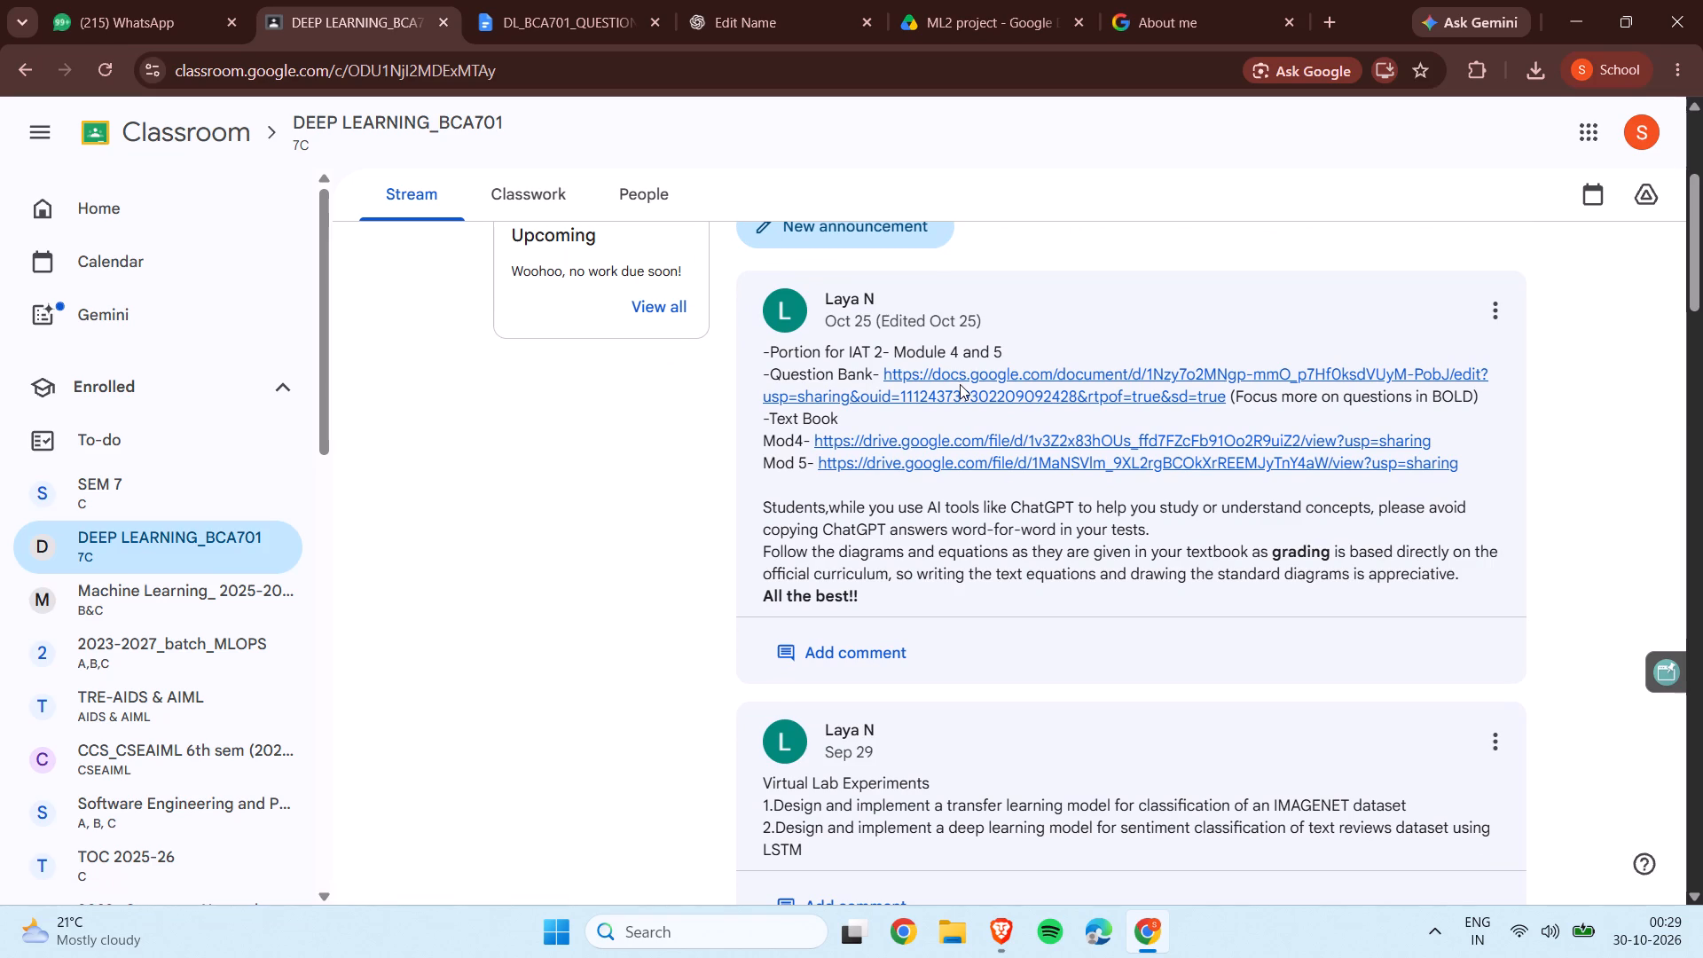
click(960, 384)
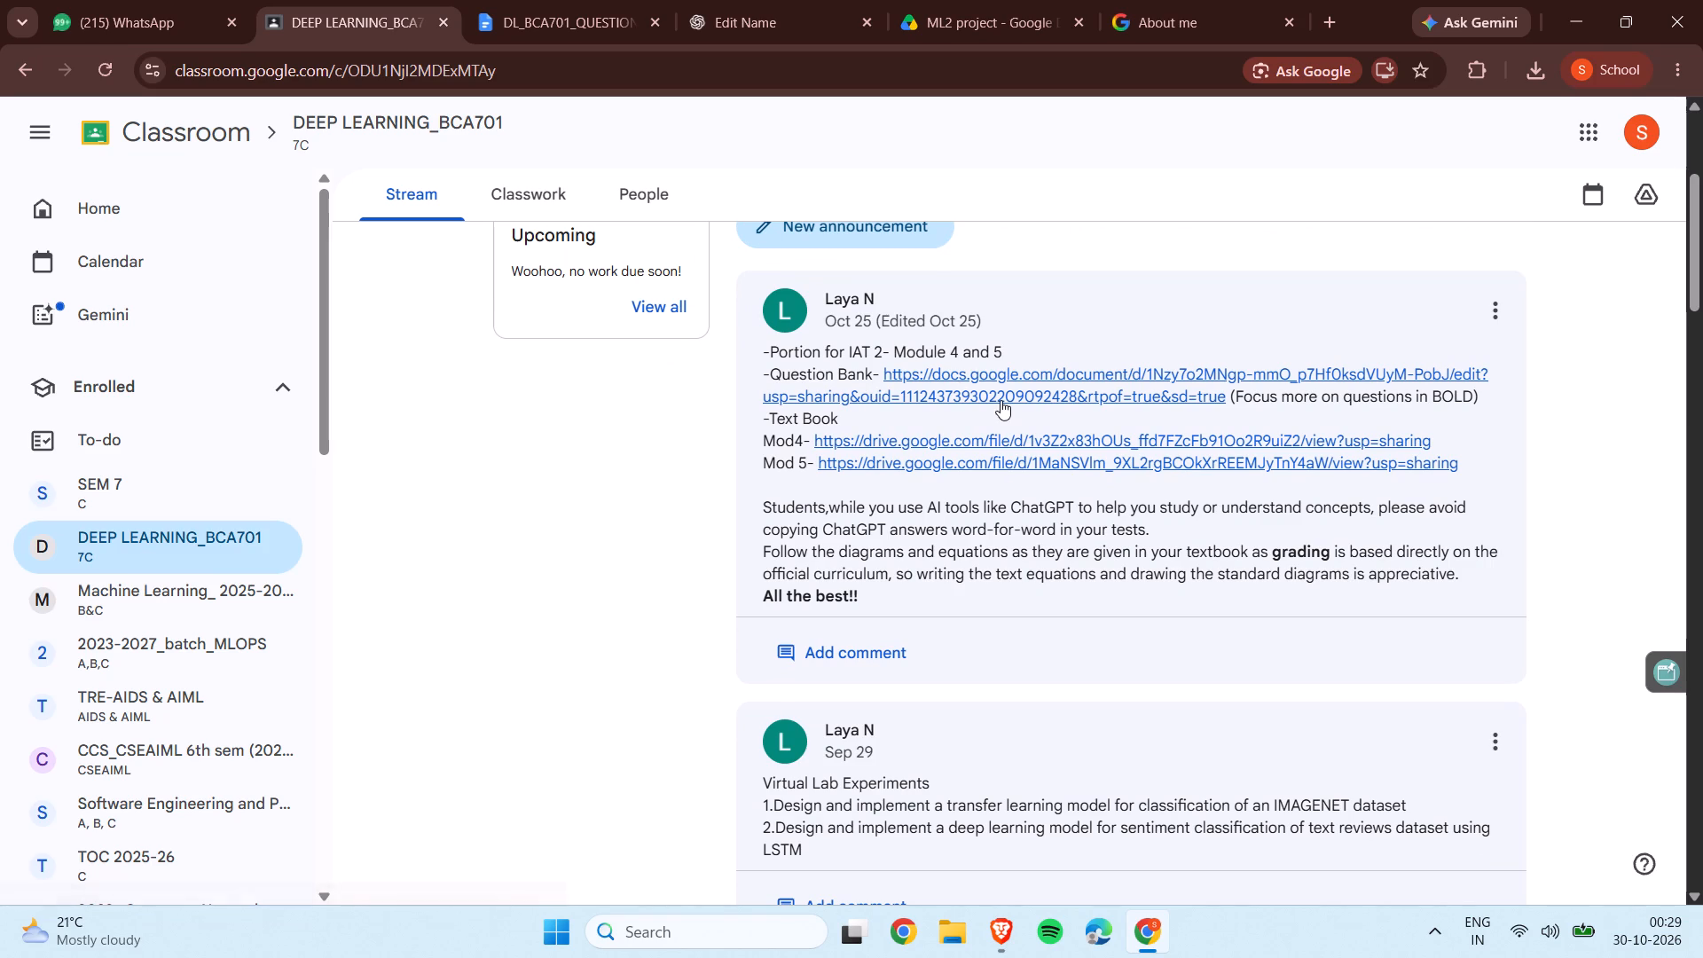
click(1002, 395)
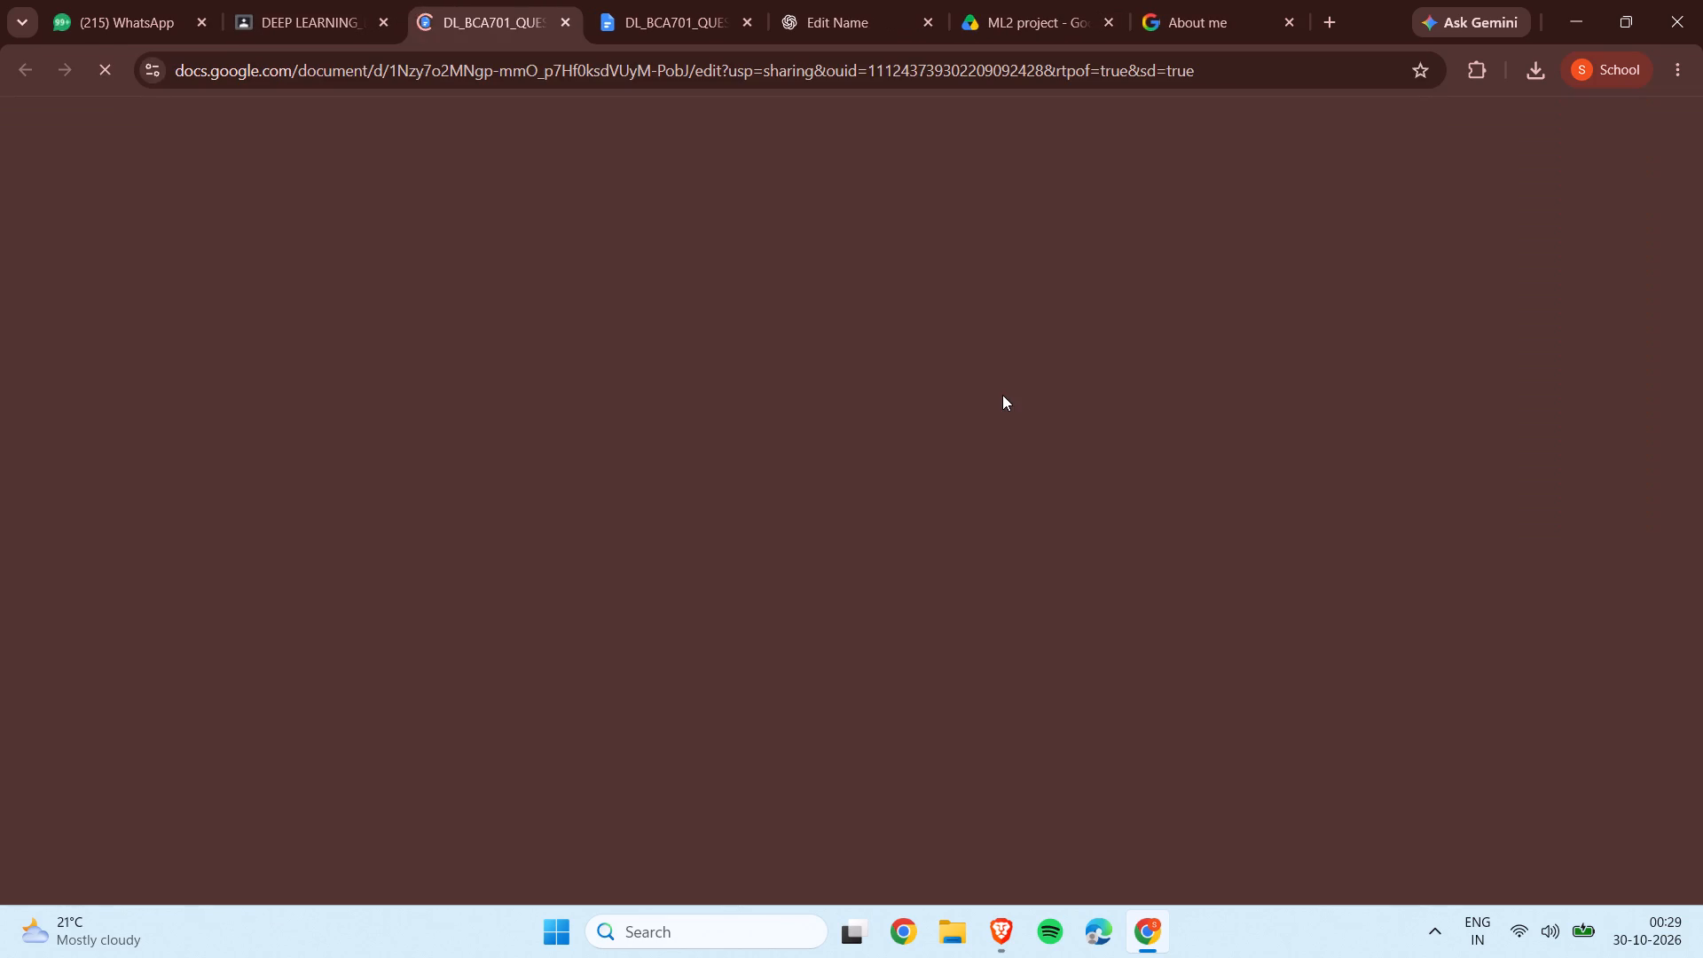
click(749, 17)
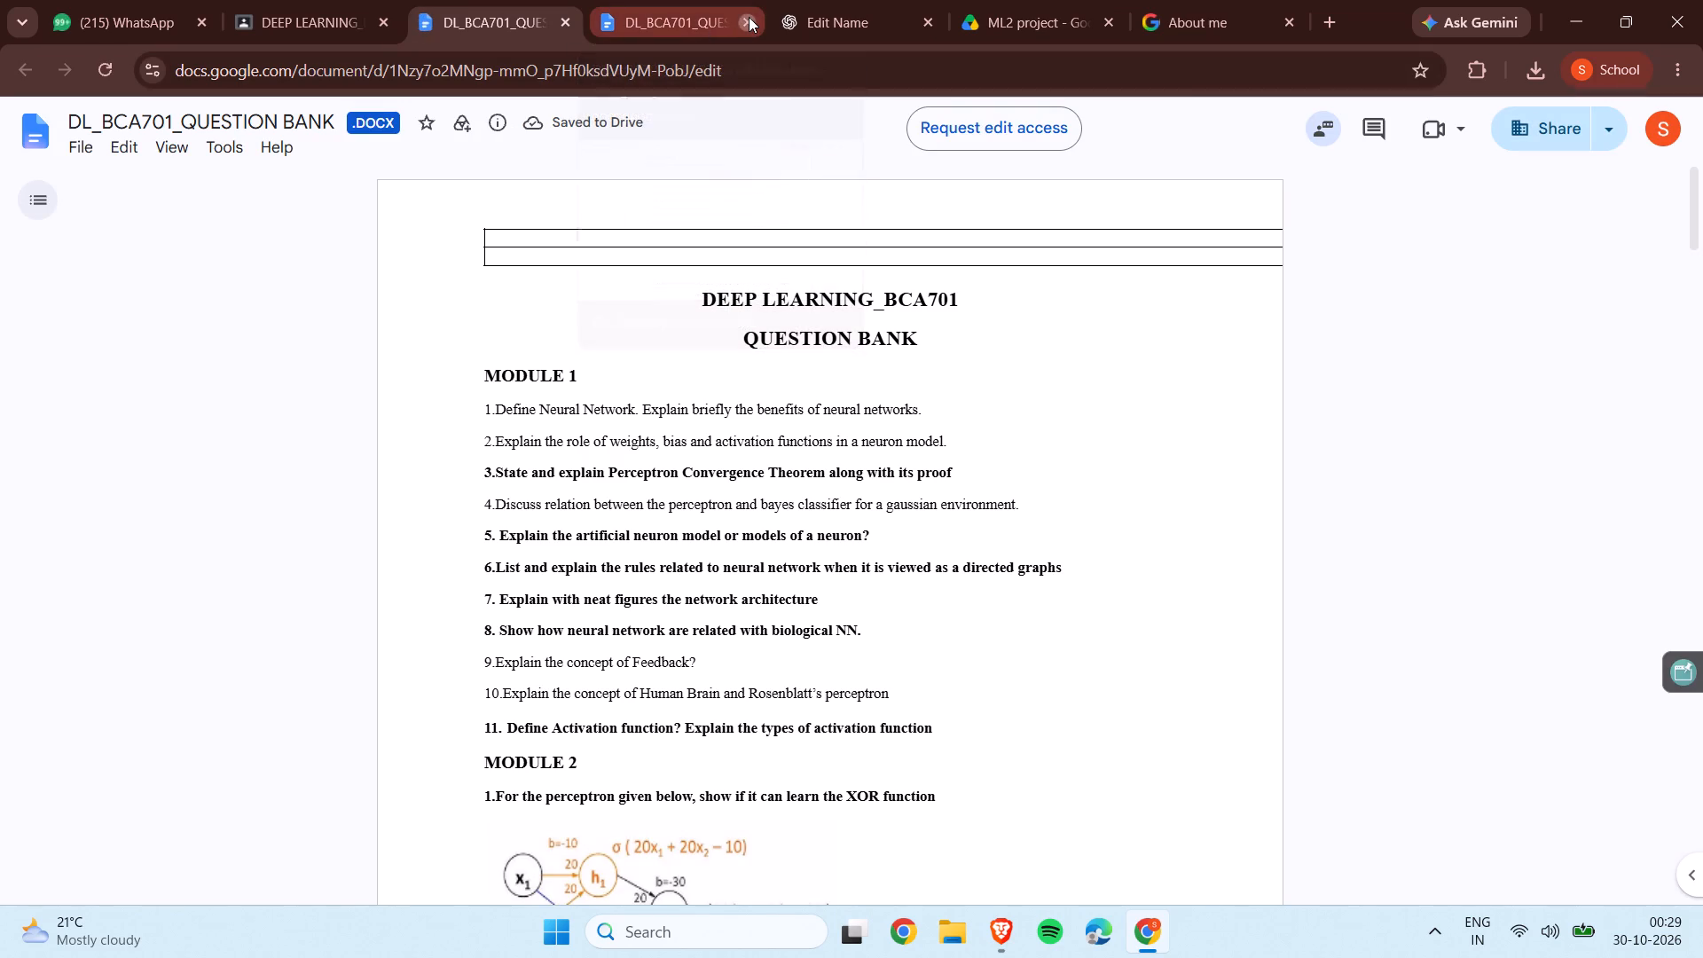
scroll(670, 410, down, 9)
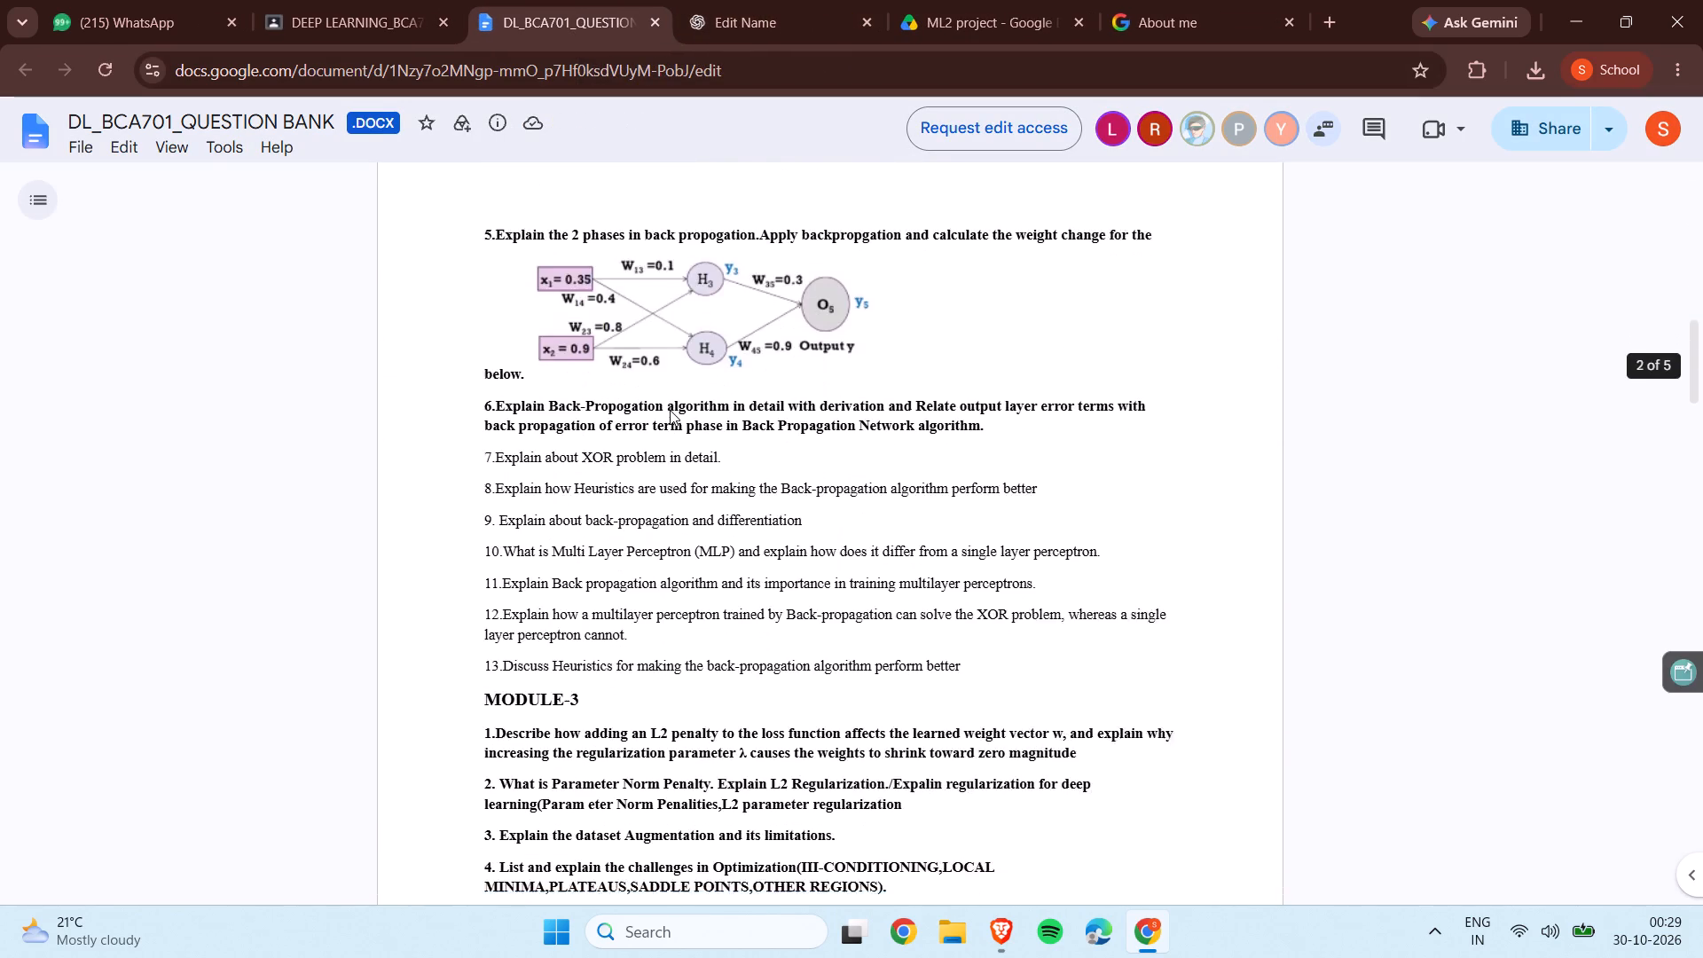
scroll(670, 410, down, 1)
scroll(670, 410, up, 3)
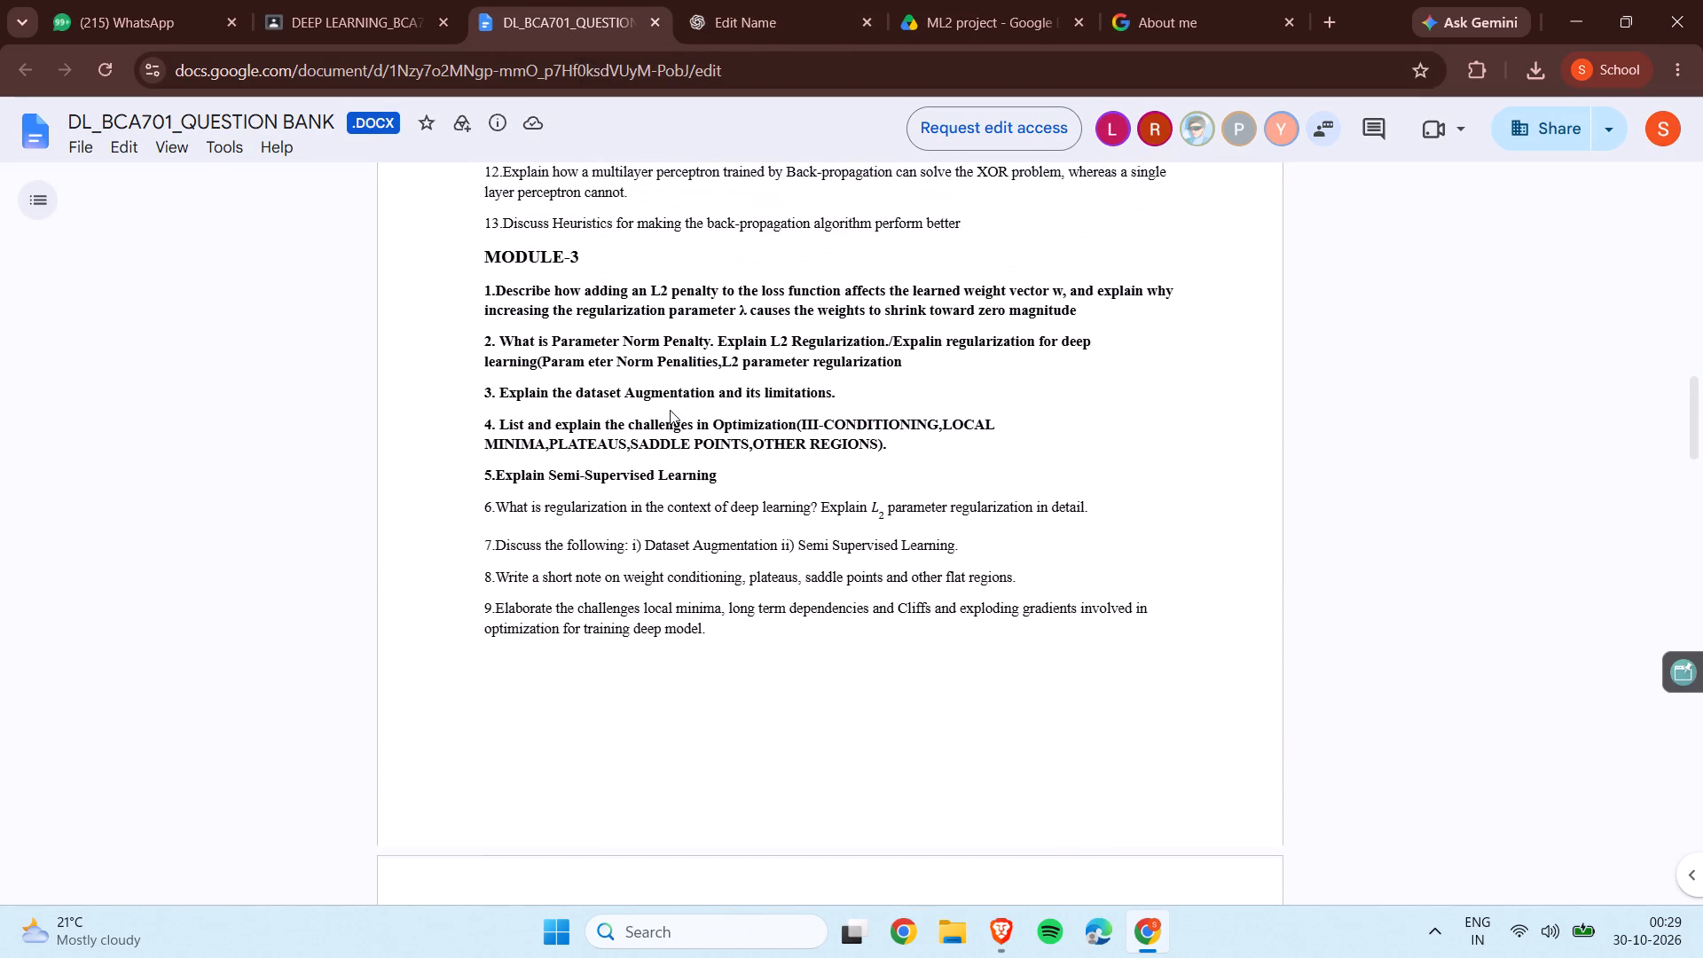
scroll(670, 410, up, 1)
scroll(670, 410, down, 5)
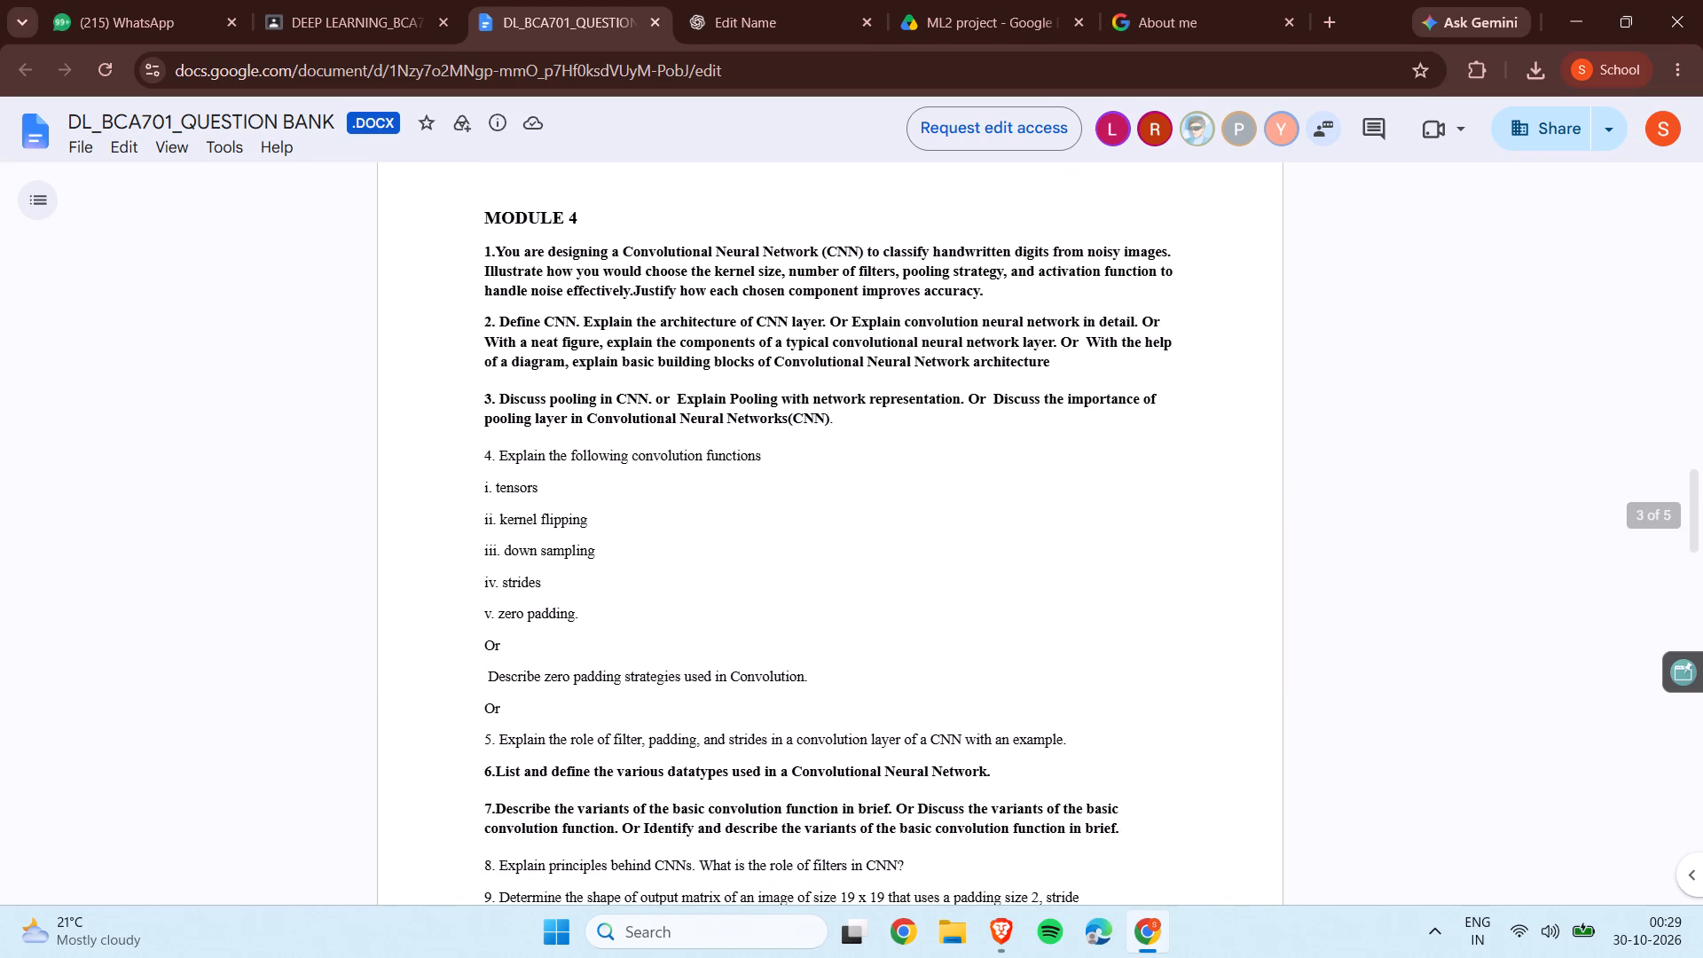
scroll(670, 410, down, 6)
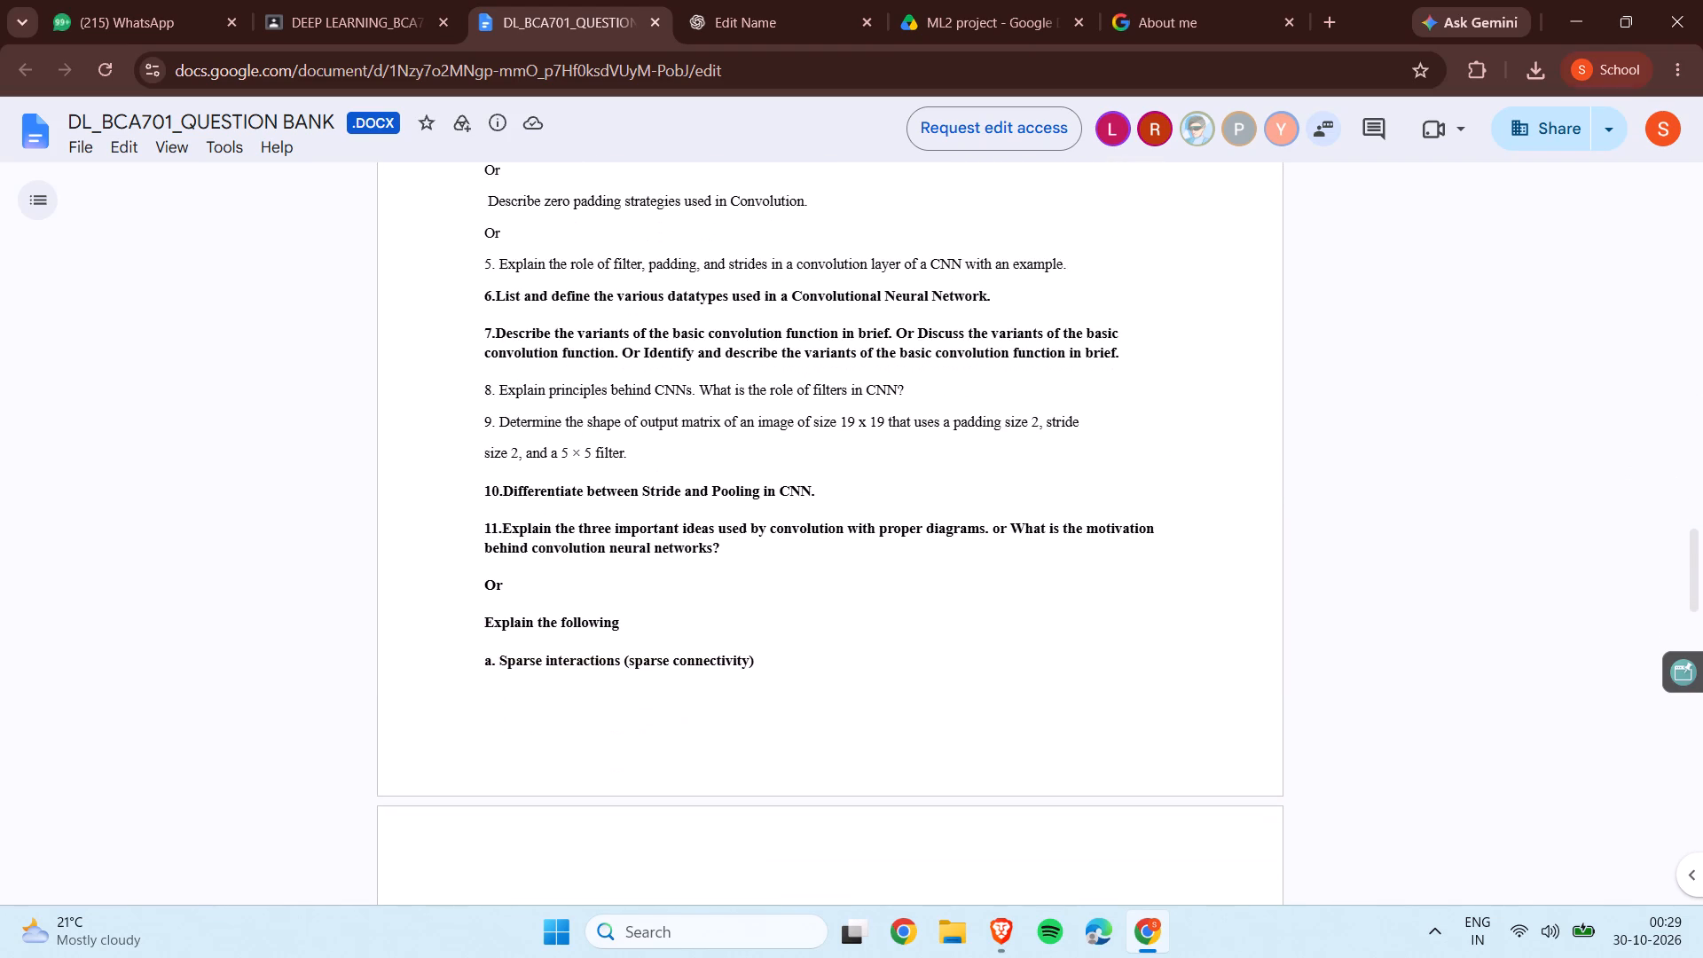
scroll(670, 410, down, 2)
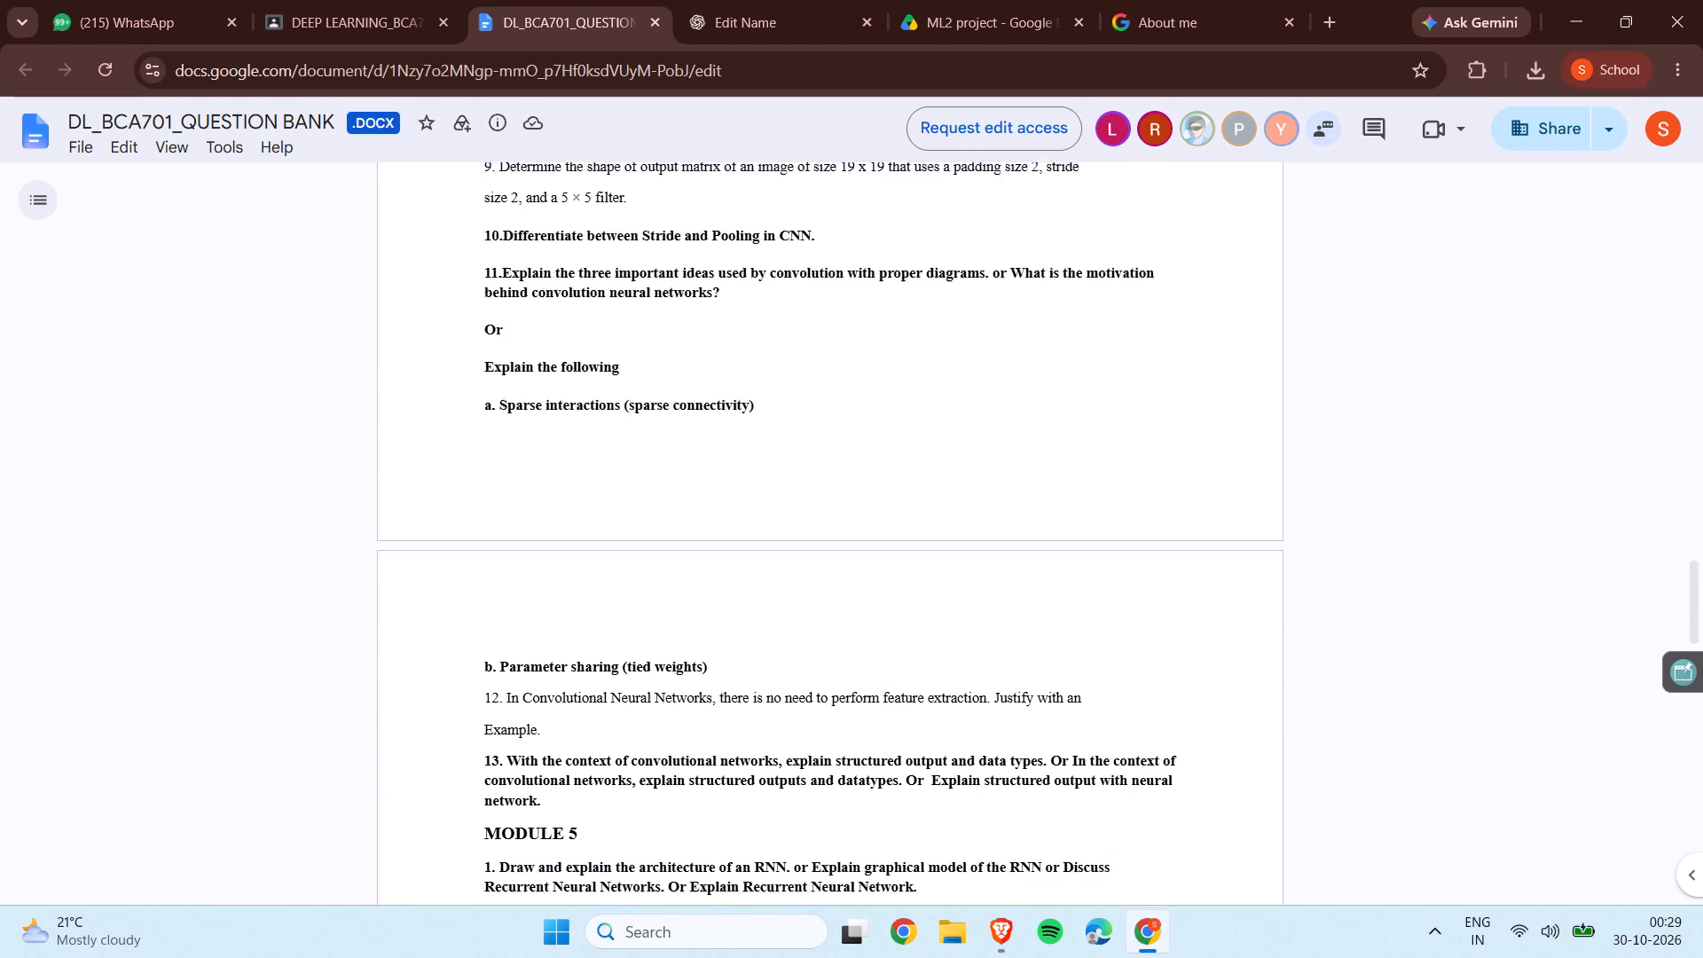
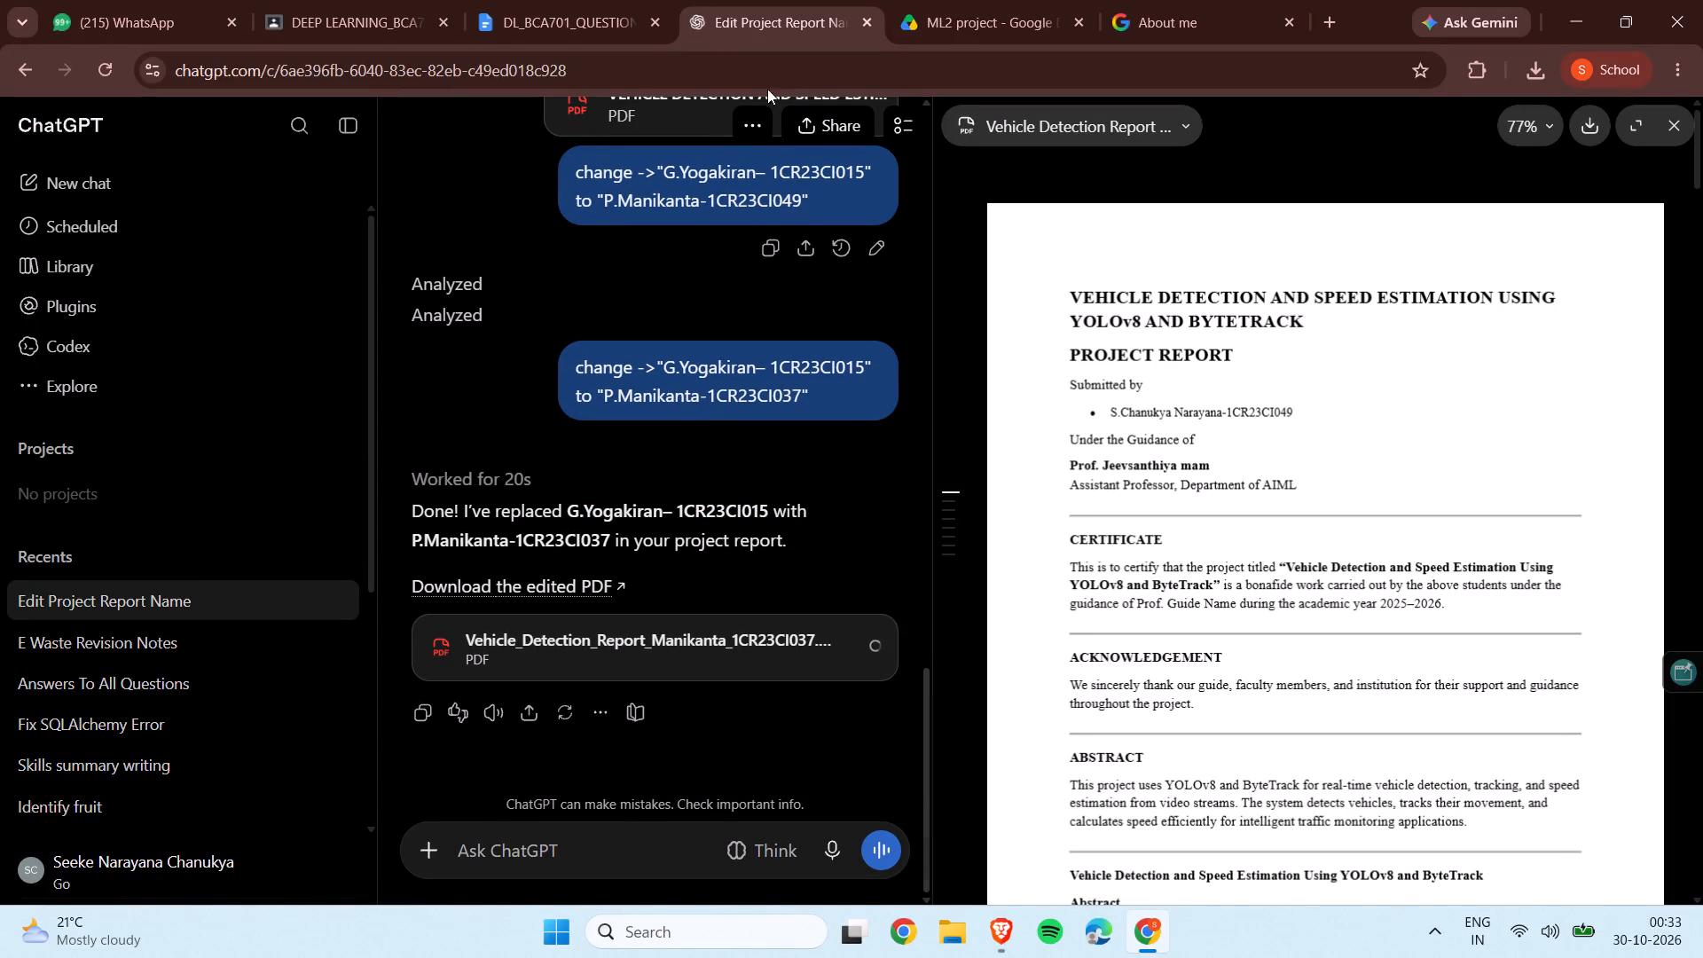
Switch to the ML2 project folder in Google Drive, deselect the existing PDF, and start a file upload into the folder.
click(1022, 8)
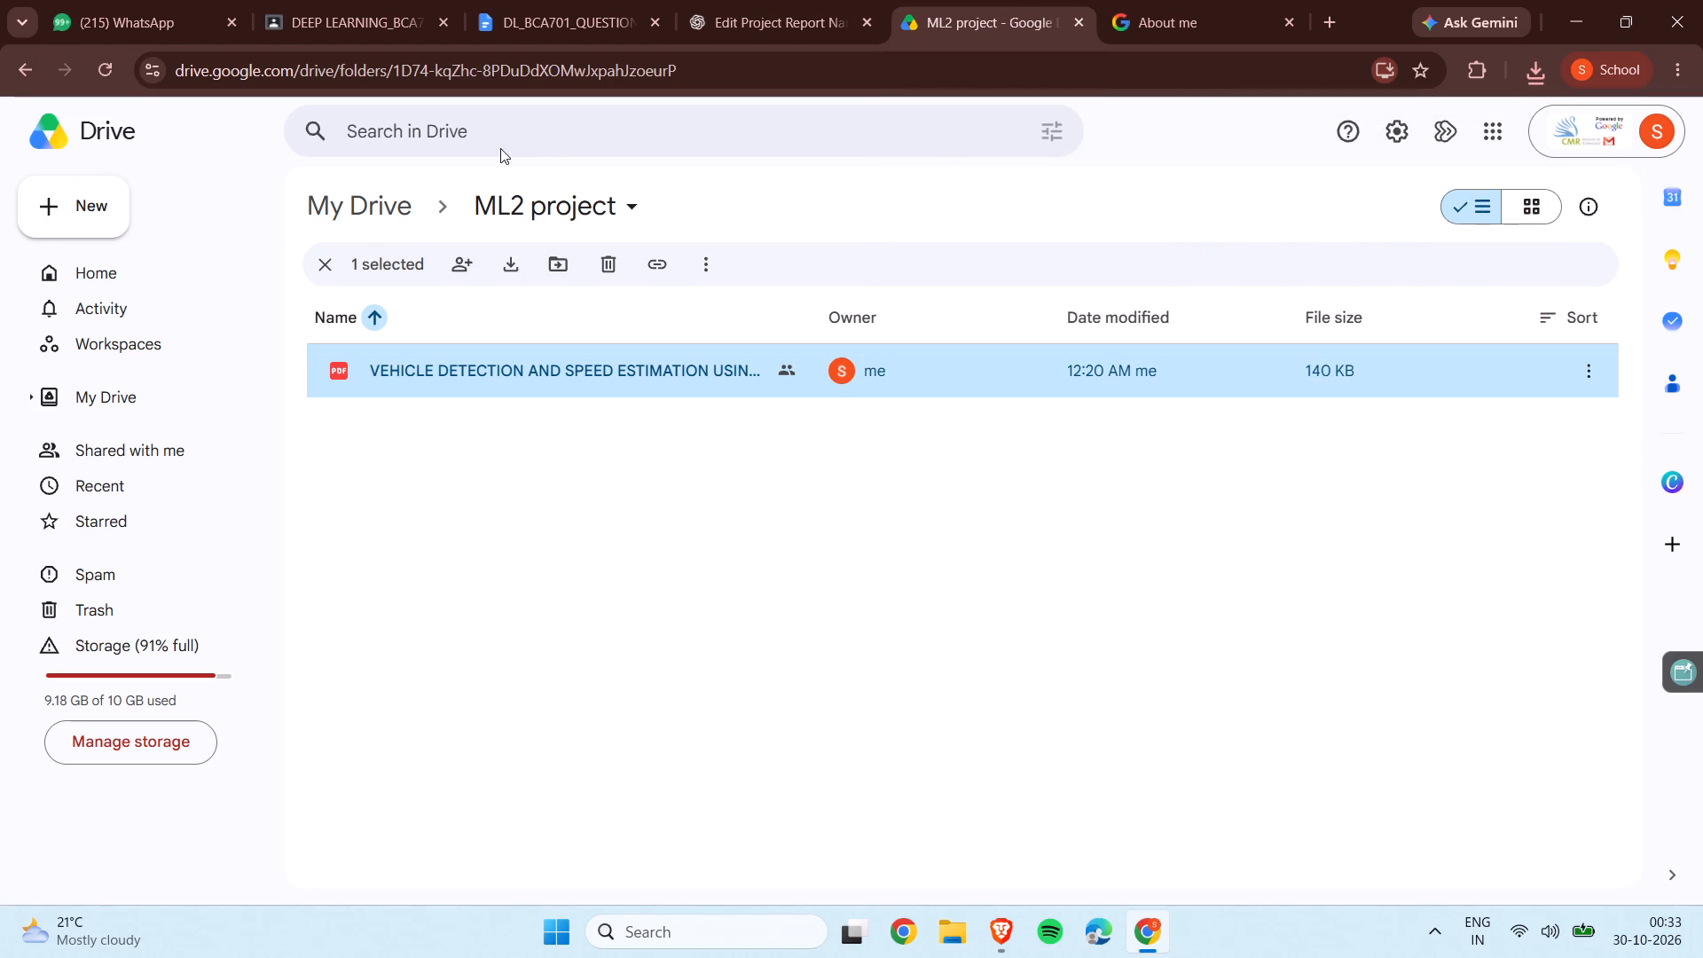
click(327, 271)
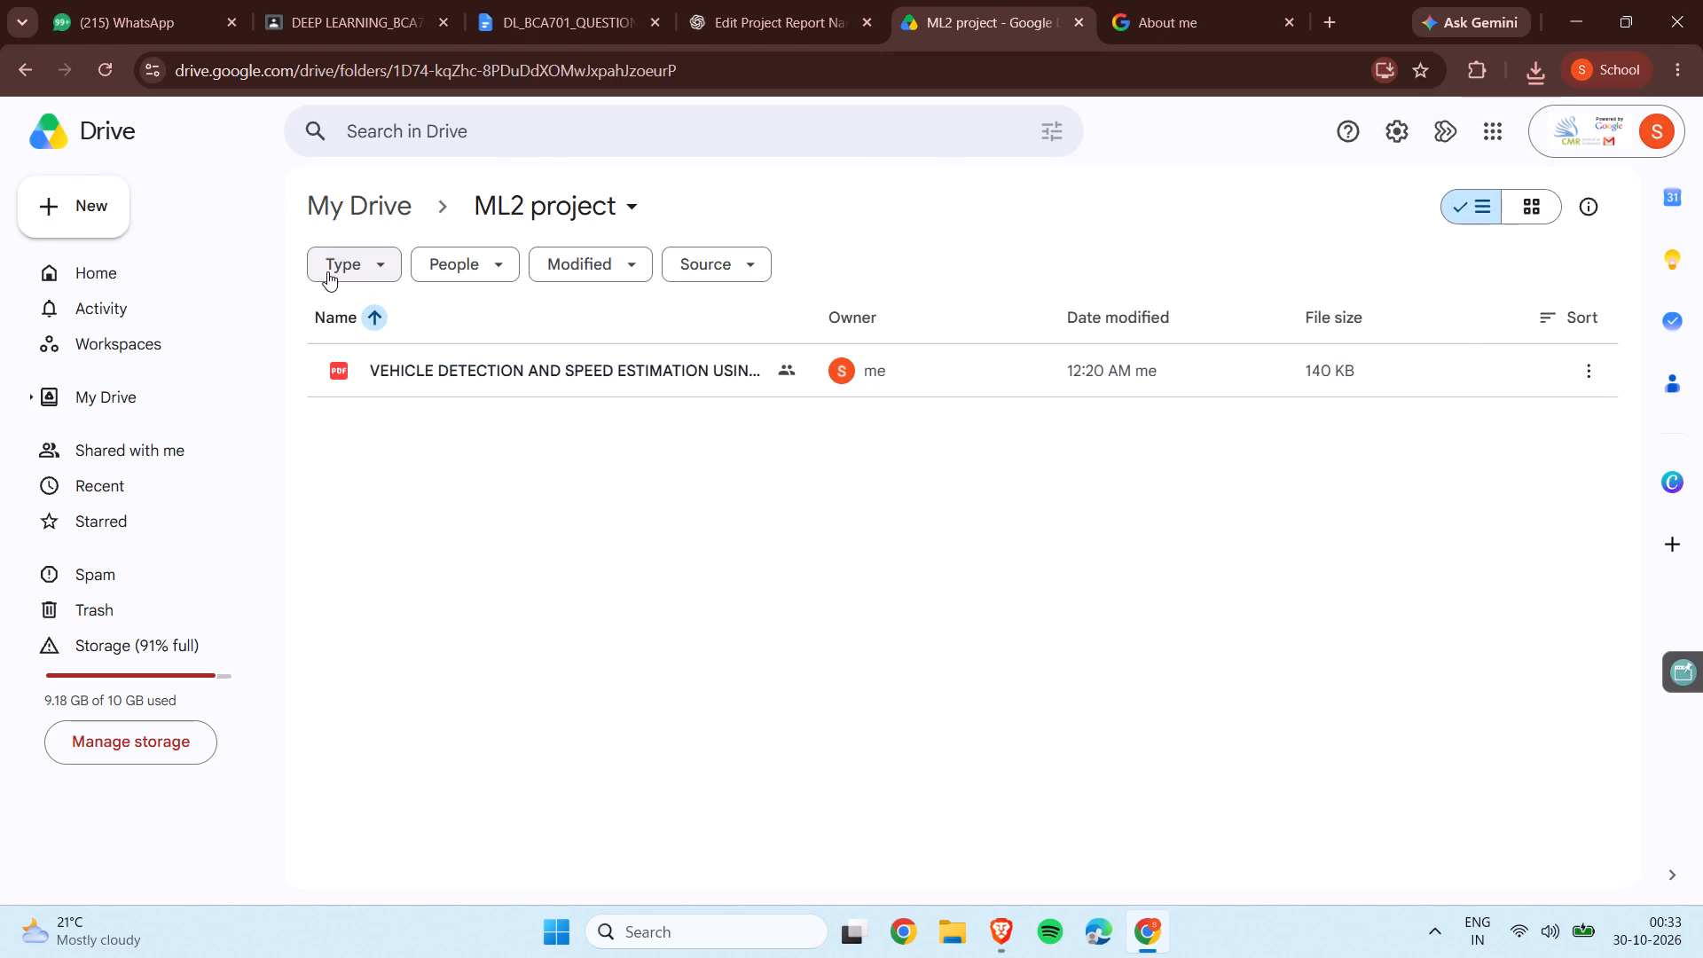
right_click(1243, 475)
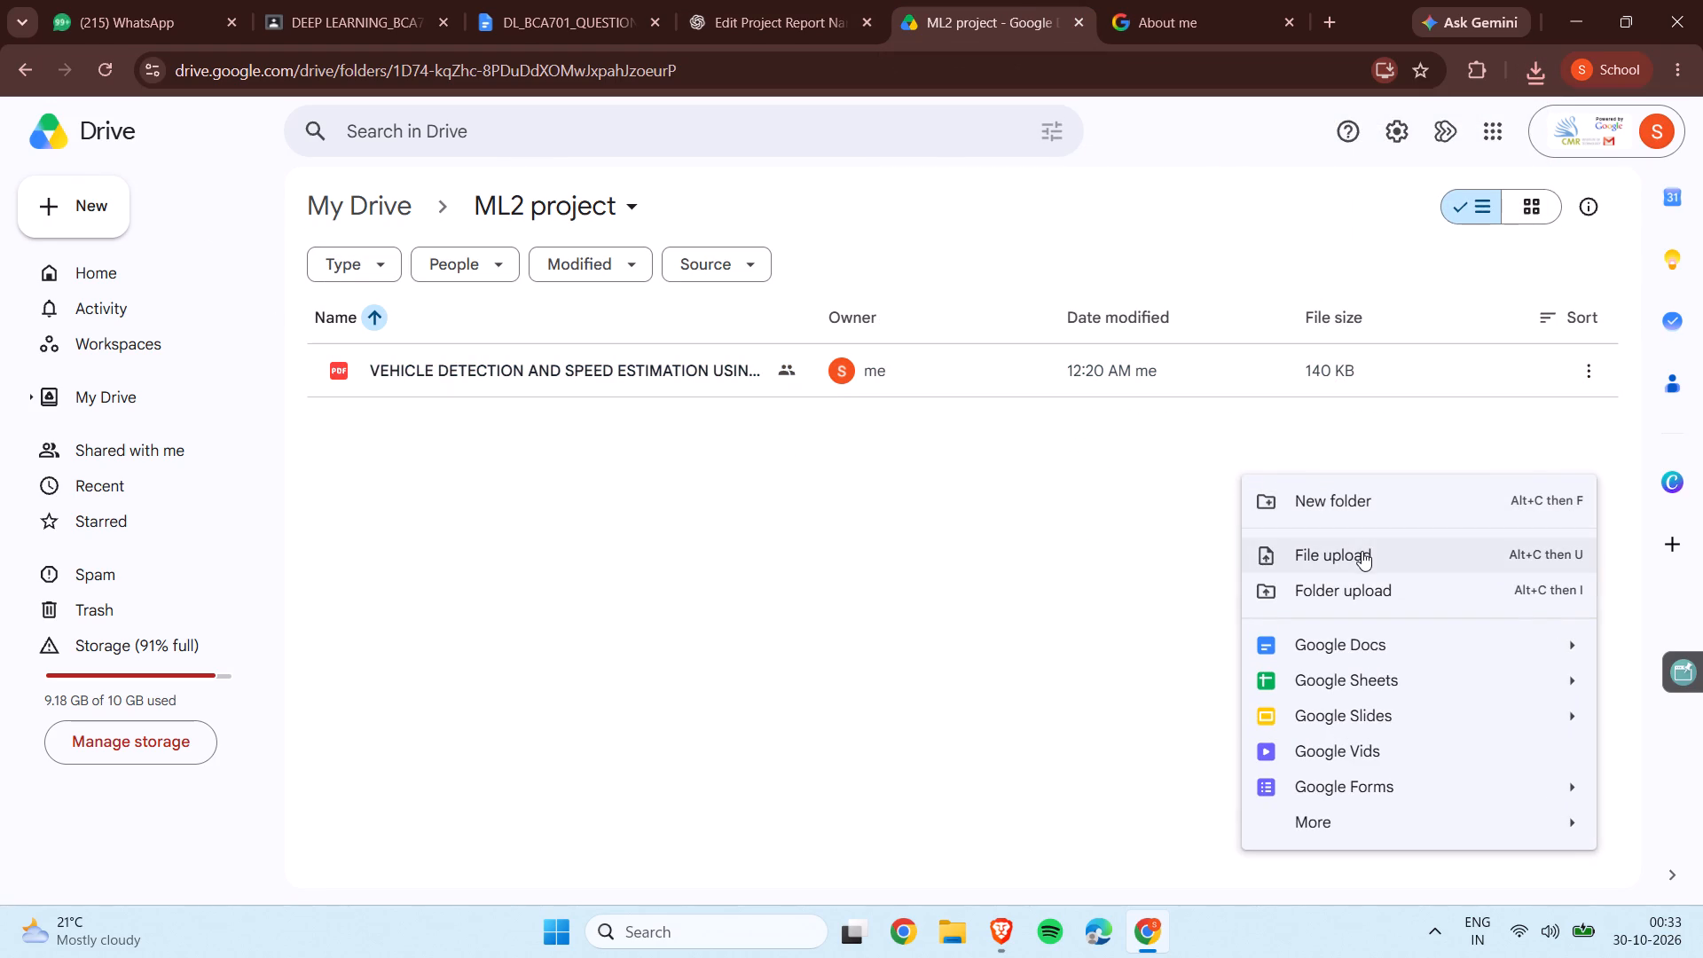
click(1362, 551)
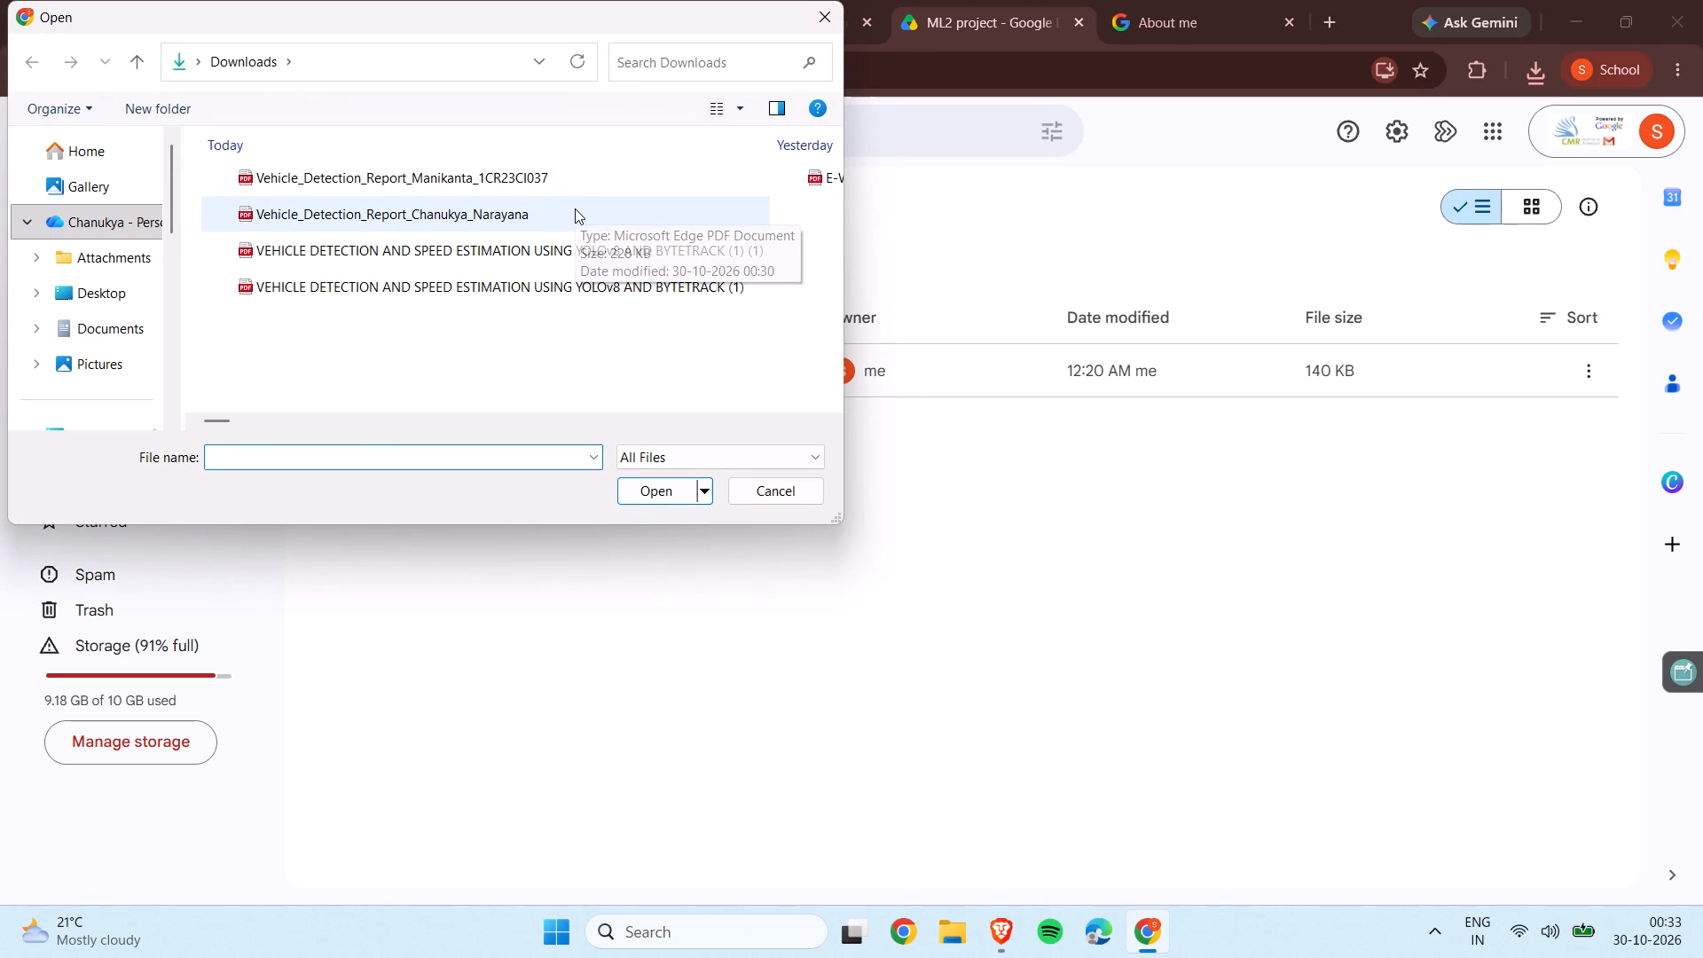
Upload the two edited Vehicle_Detection_Report PDFs from Downloads to the ML2 project folder.
ctrl+click(575, 208)
ctrl+click(589, 176)
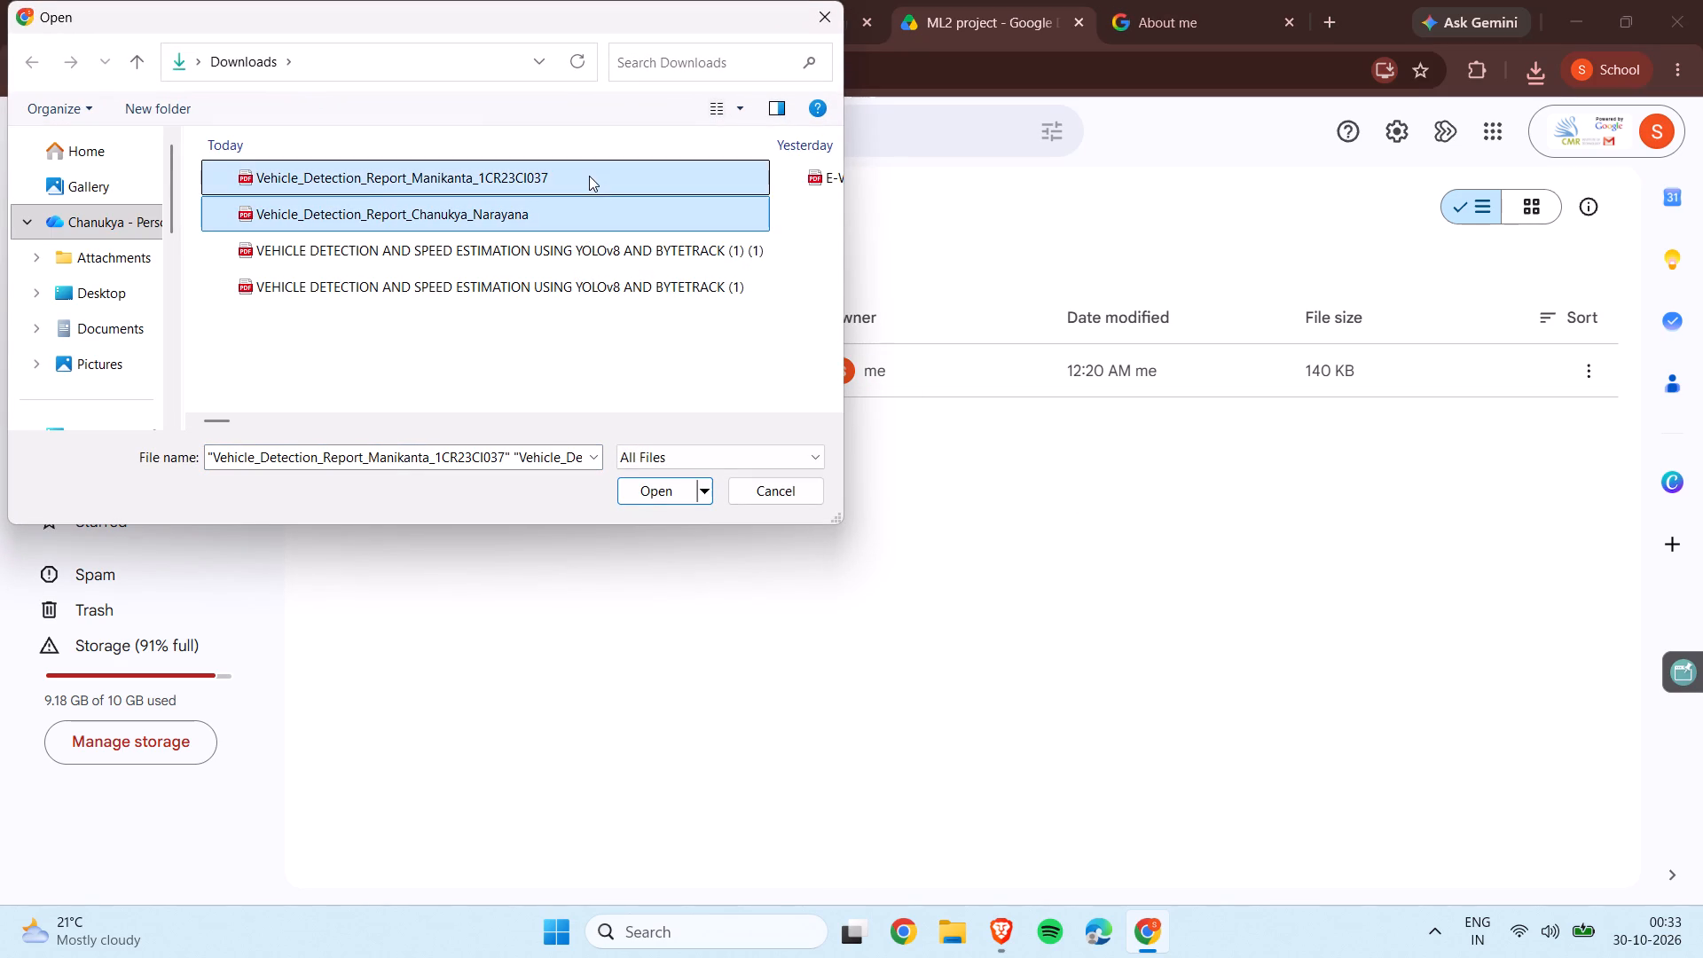
click(647, 491)
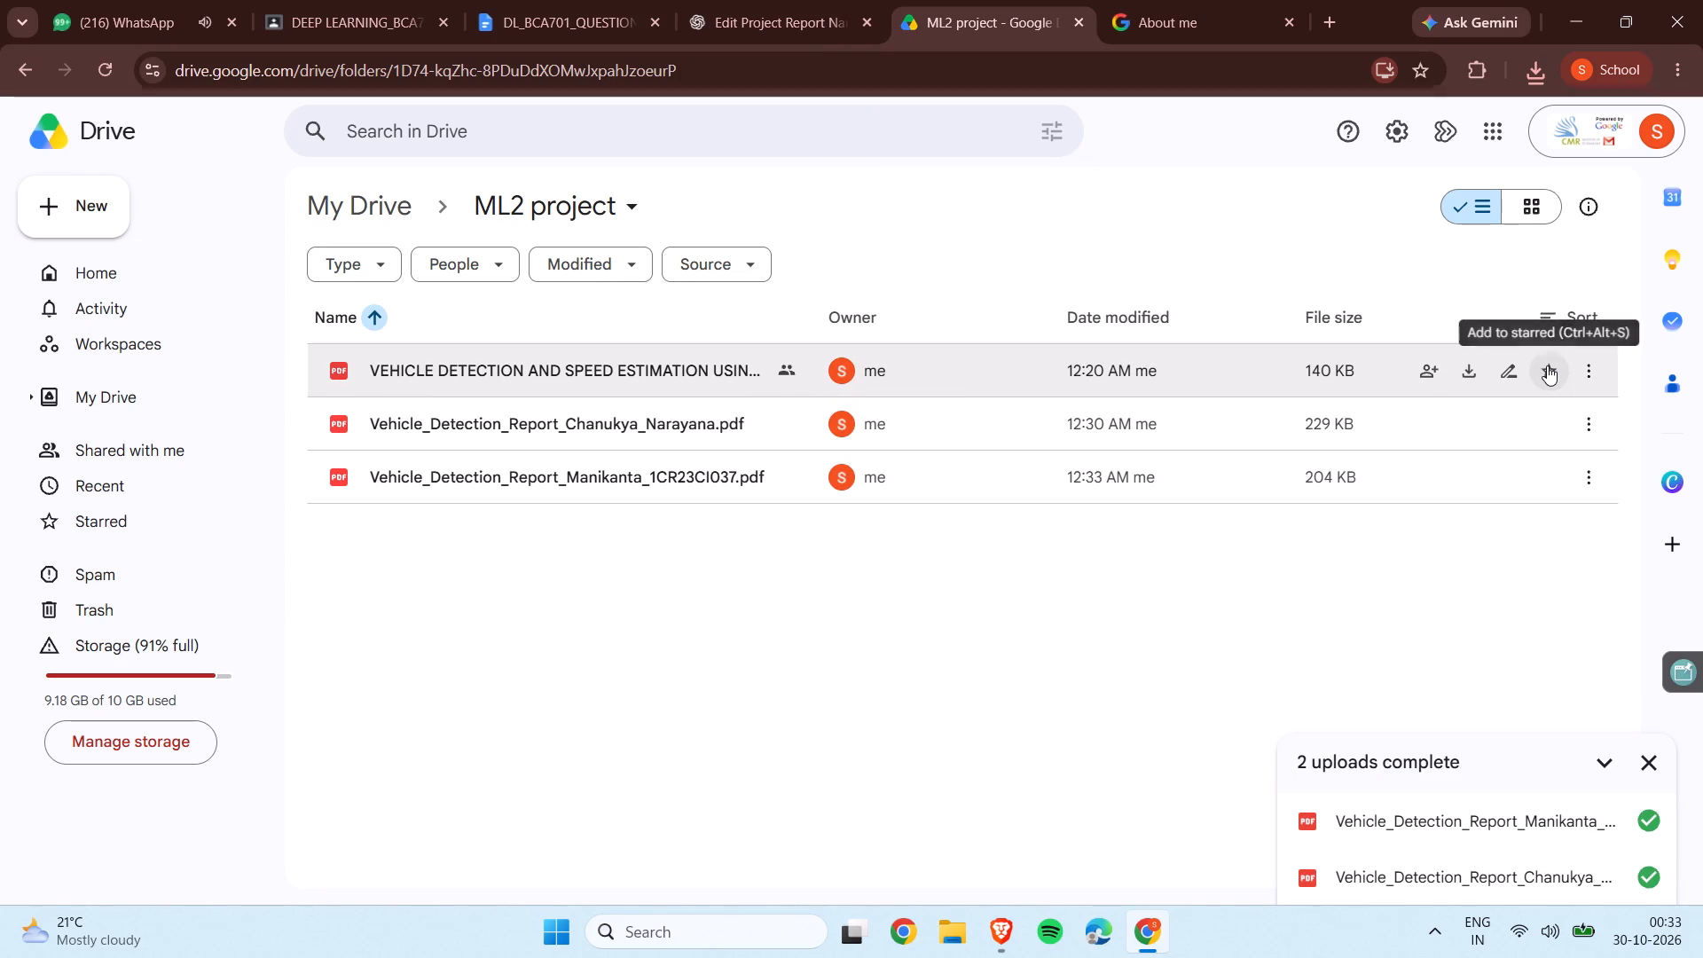
Move the original VEHICLE DETECTION AND SPEED ESTIMATION PDF in the ML2 project folder to trash and dismiss the upload summary.
click(1589, 374)
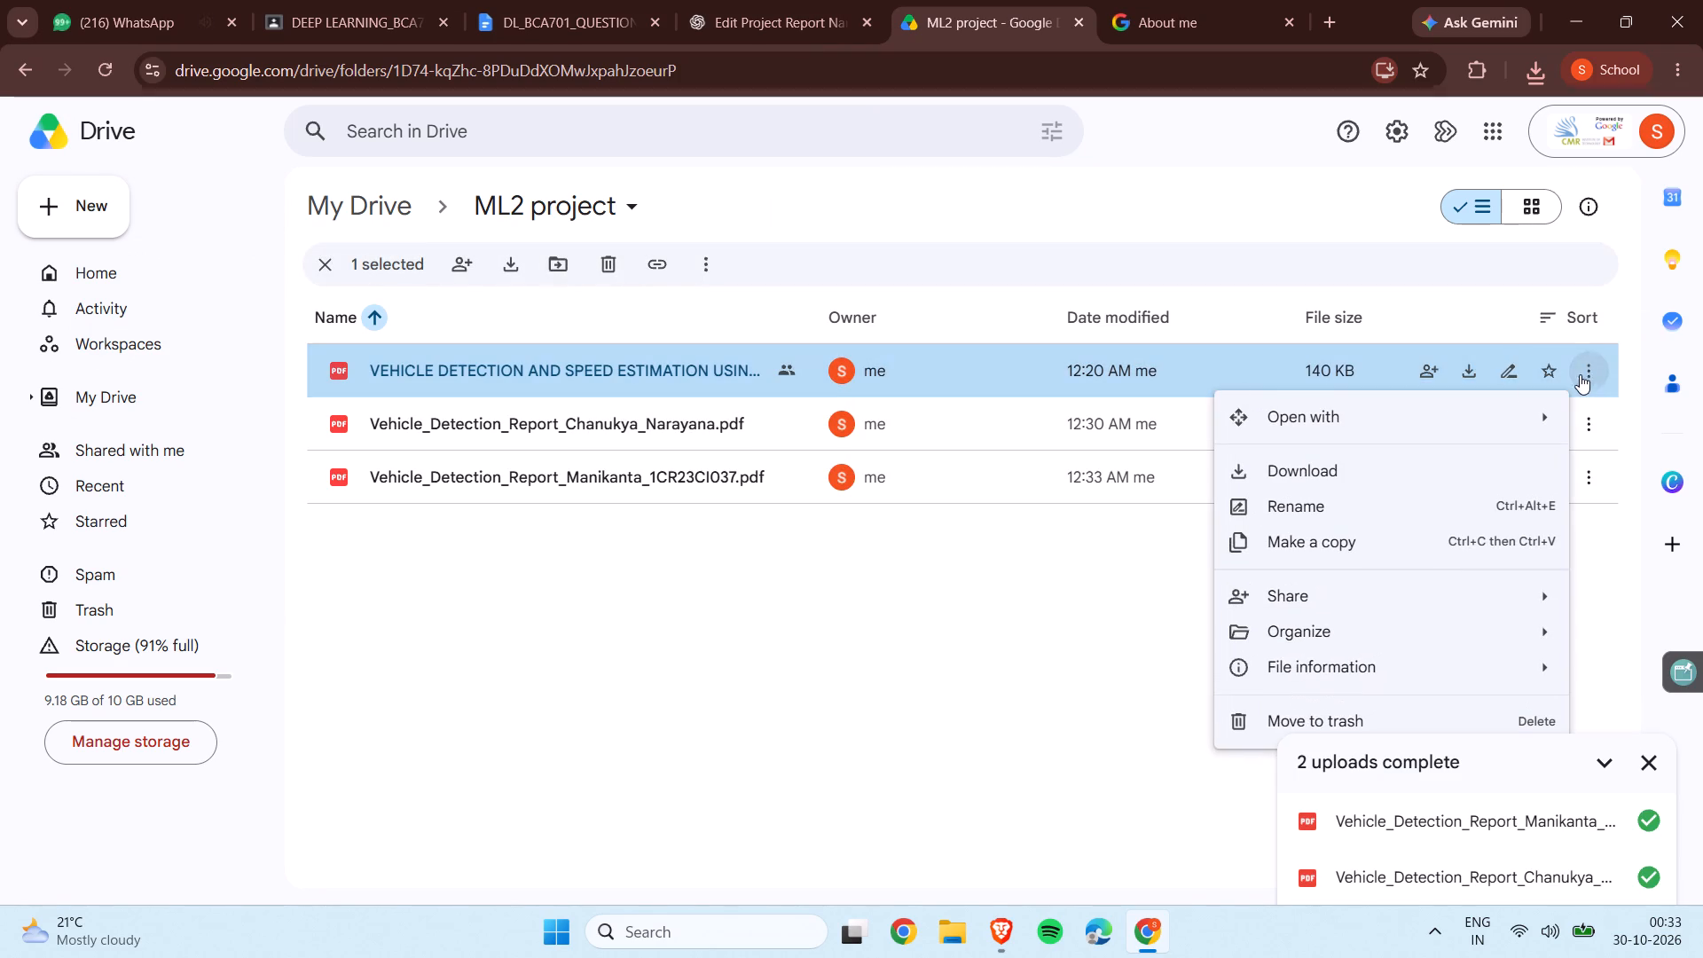
click(1307, 712)
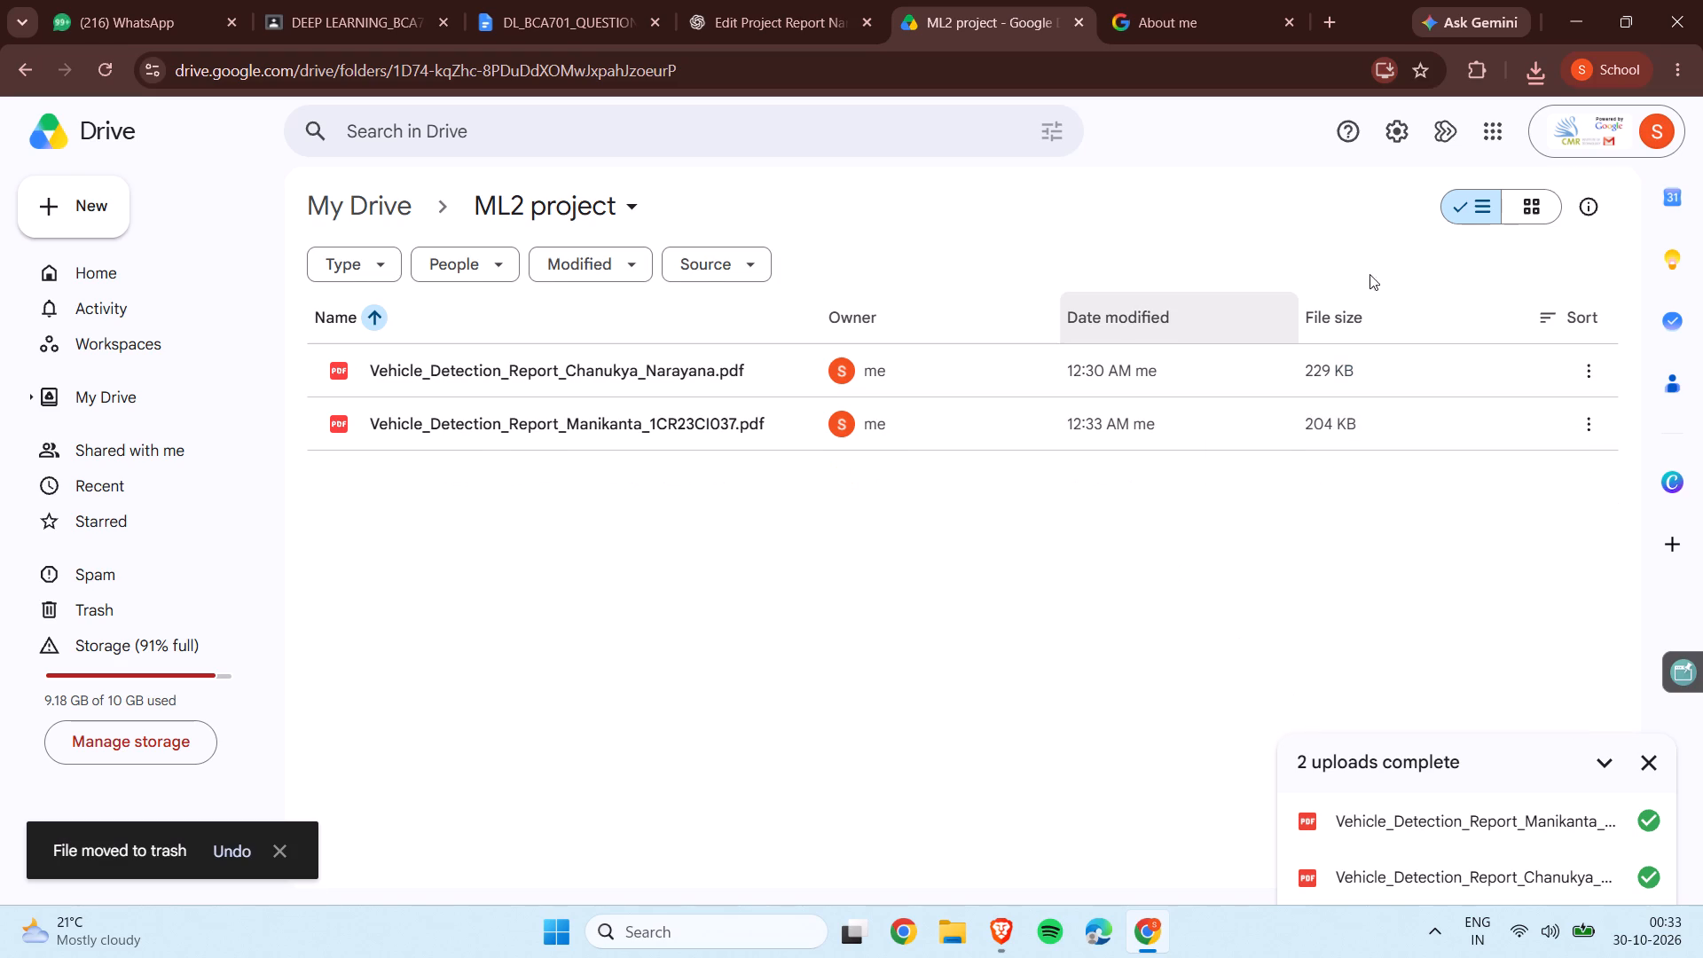
click(993, 275)
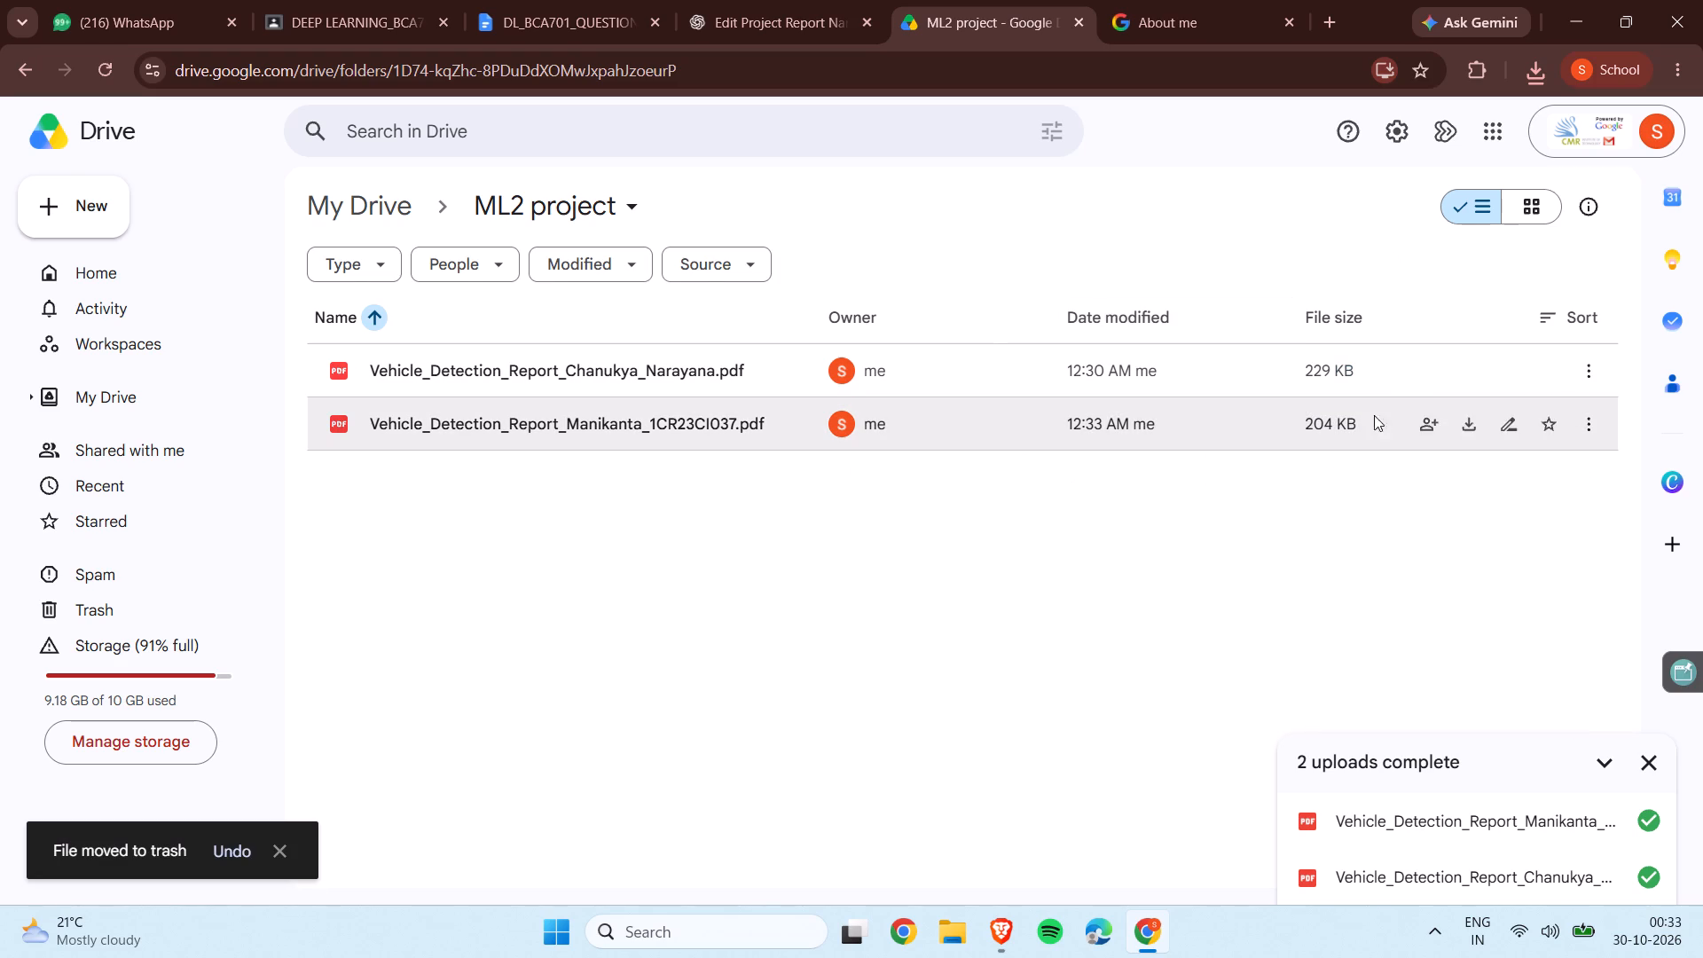
click(1651, 758)
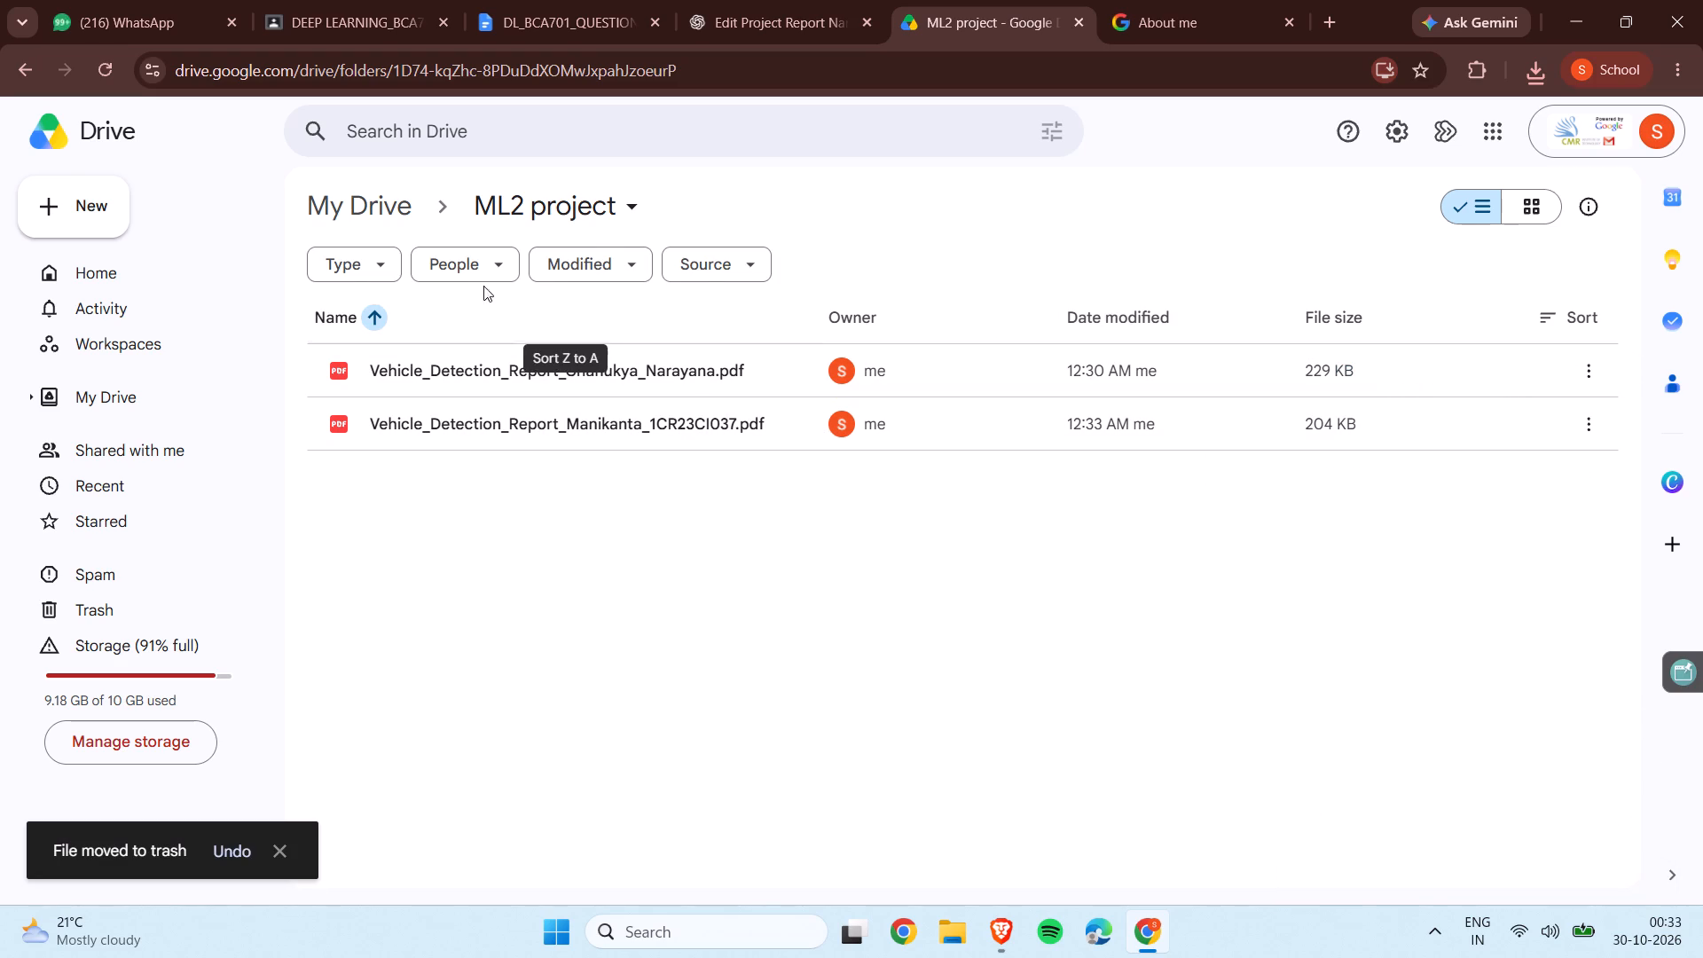
Copy the sharing link of the ML2 project folder.
click(629, 218)
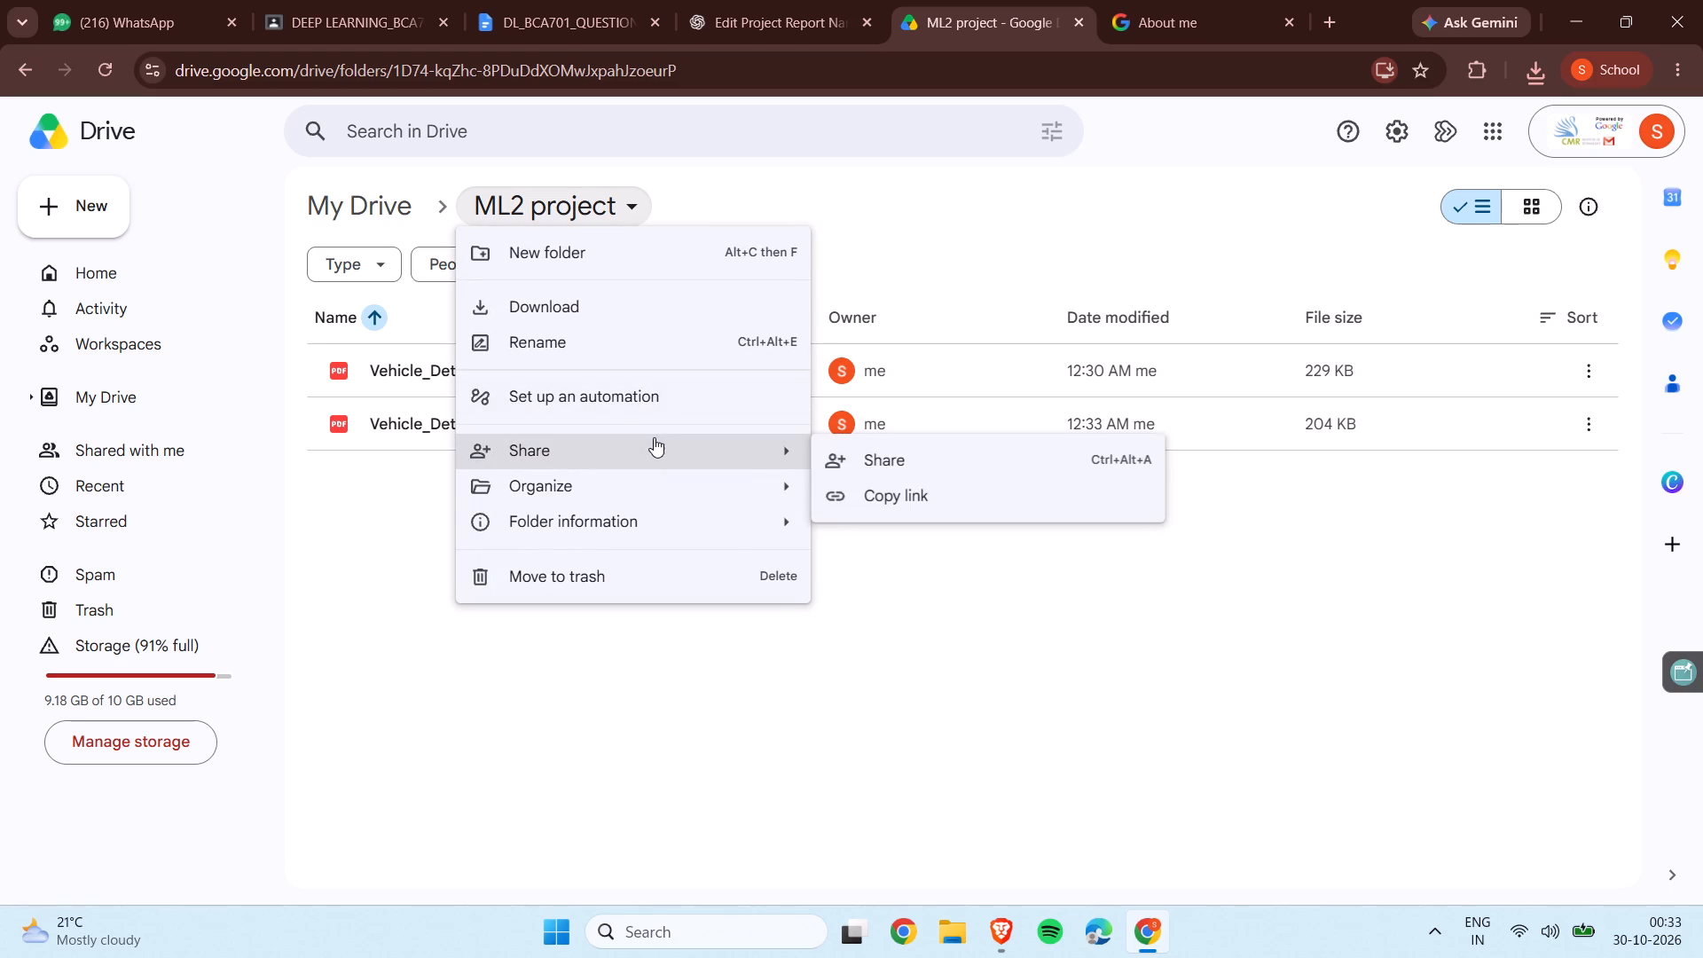
click(862, 494)
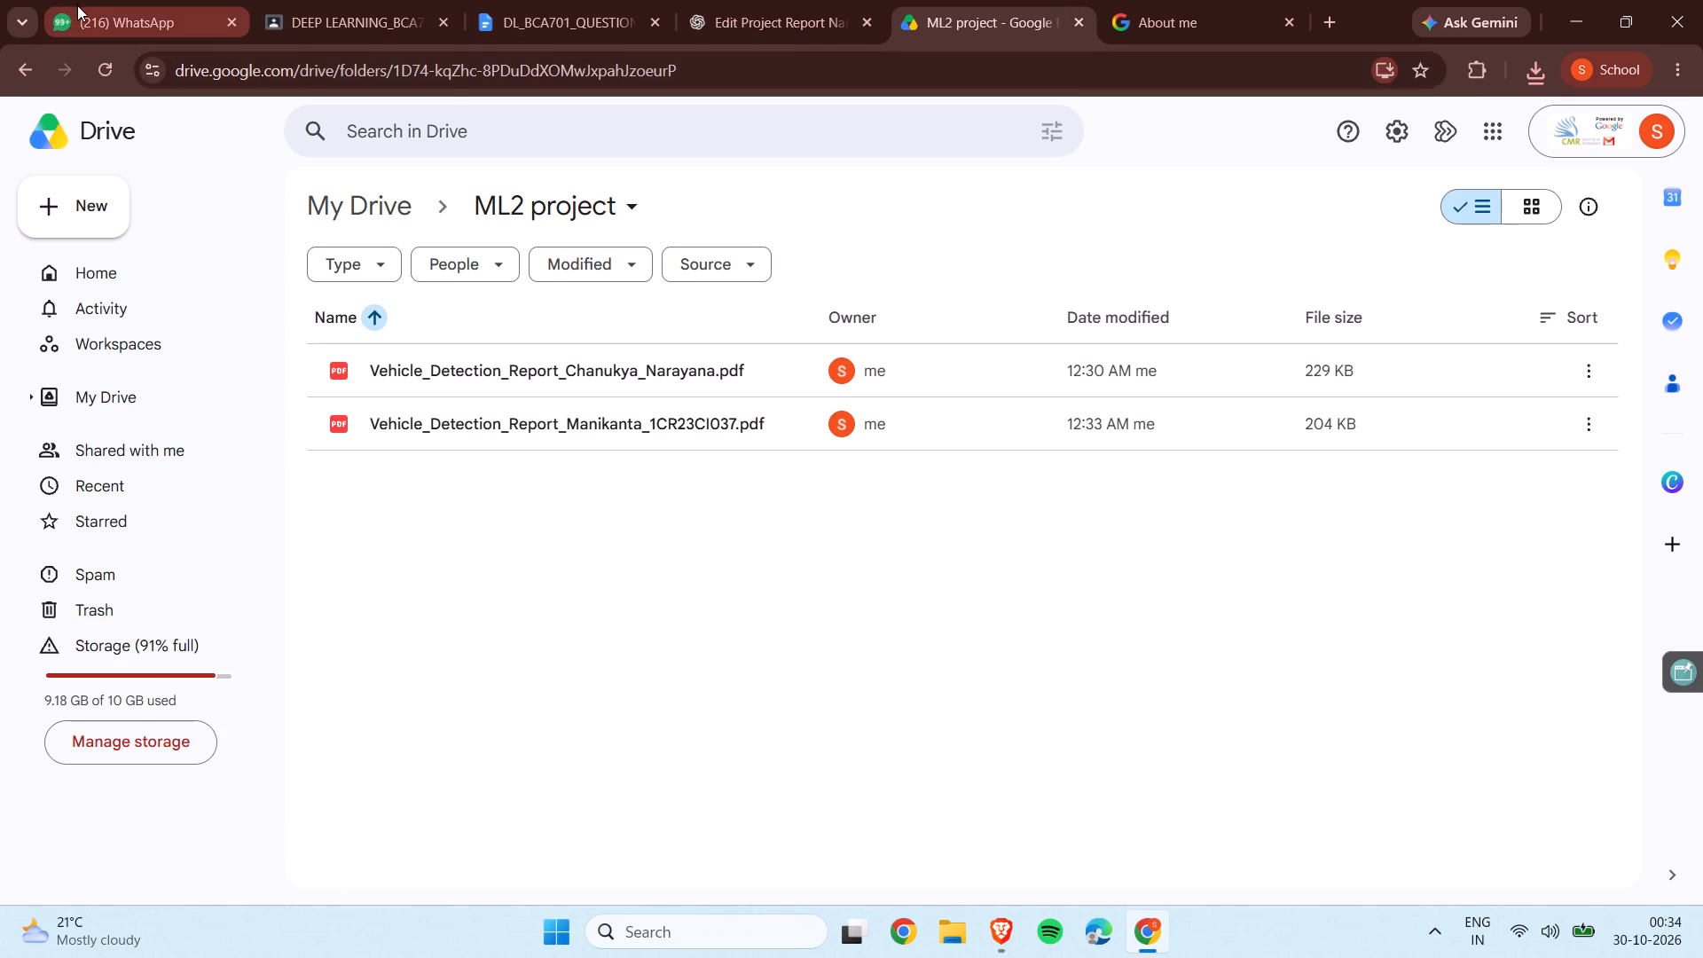
Open the Machine Learning_ 2025-2026 class in Classroom and check the ML Evaluation sheet attached to the assignment marks post.
click(327, 9)
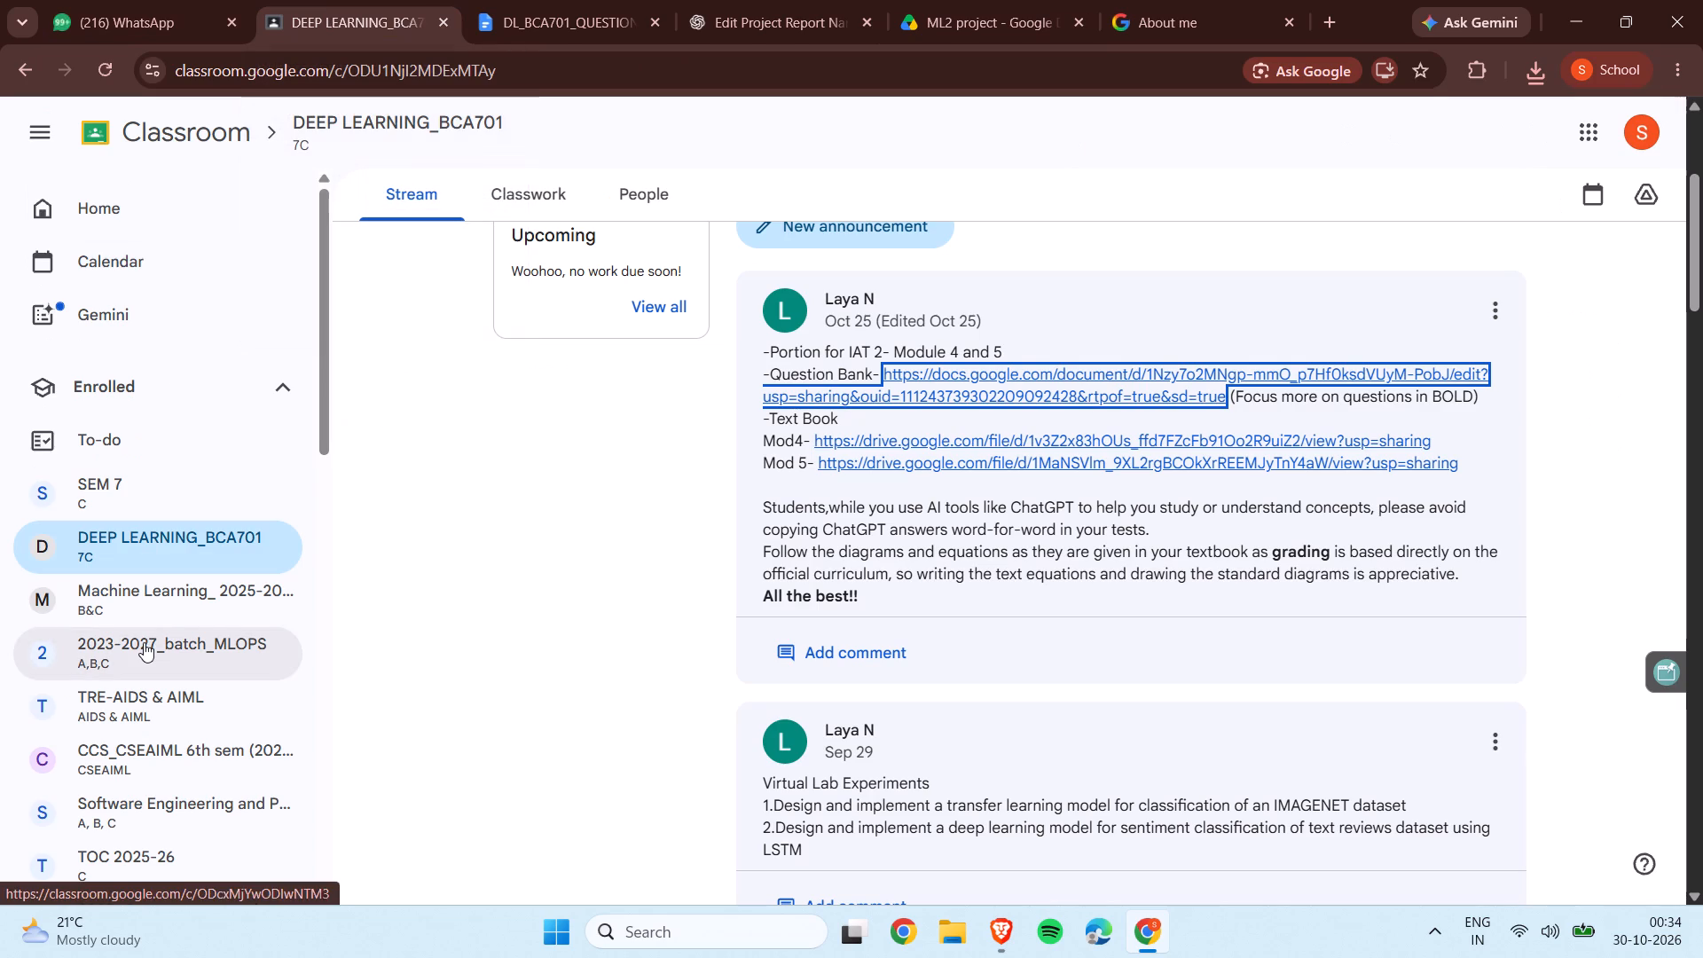
click(139, 587)
scroll(1043, 650, down, 4)
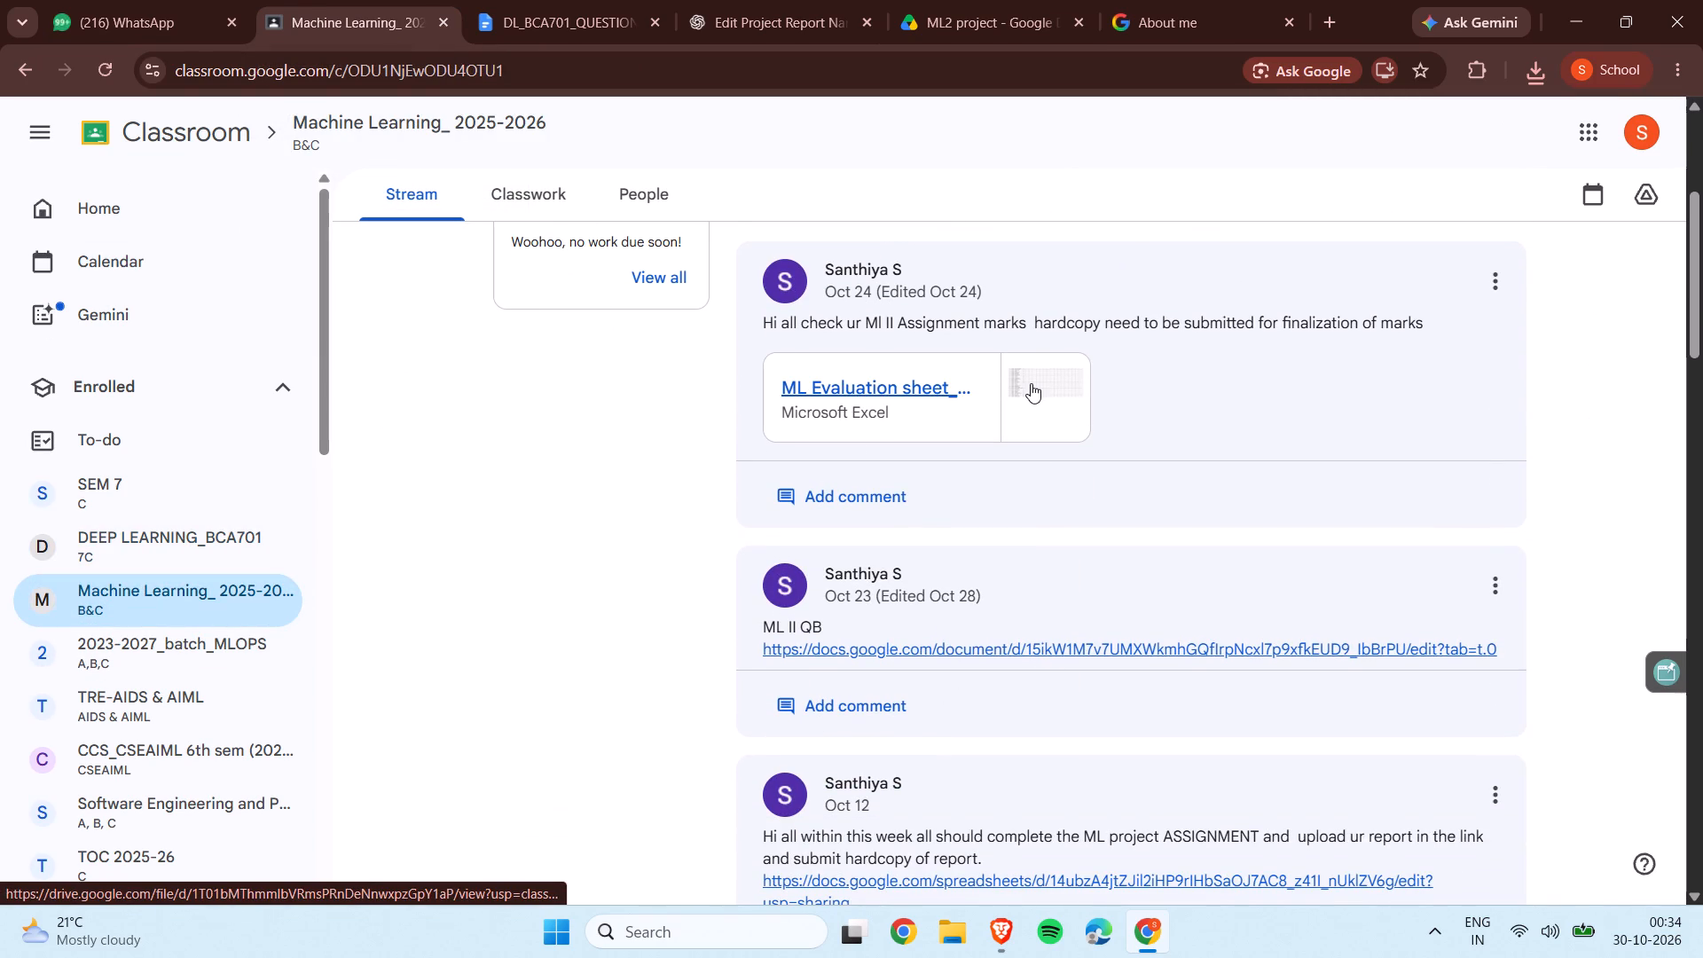
click(1031, 383)
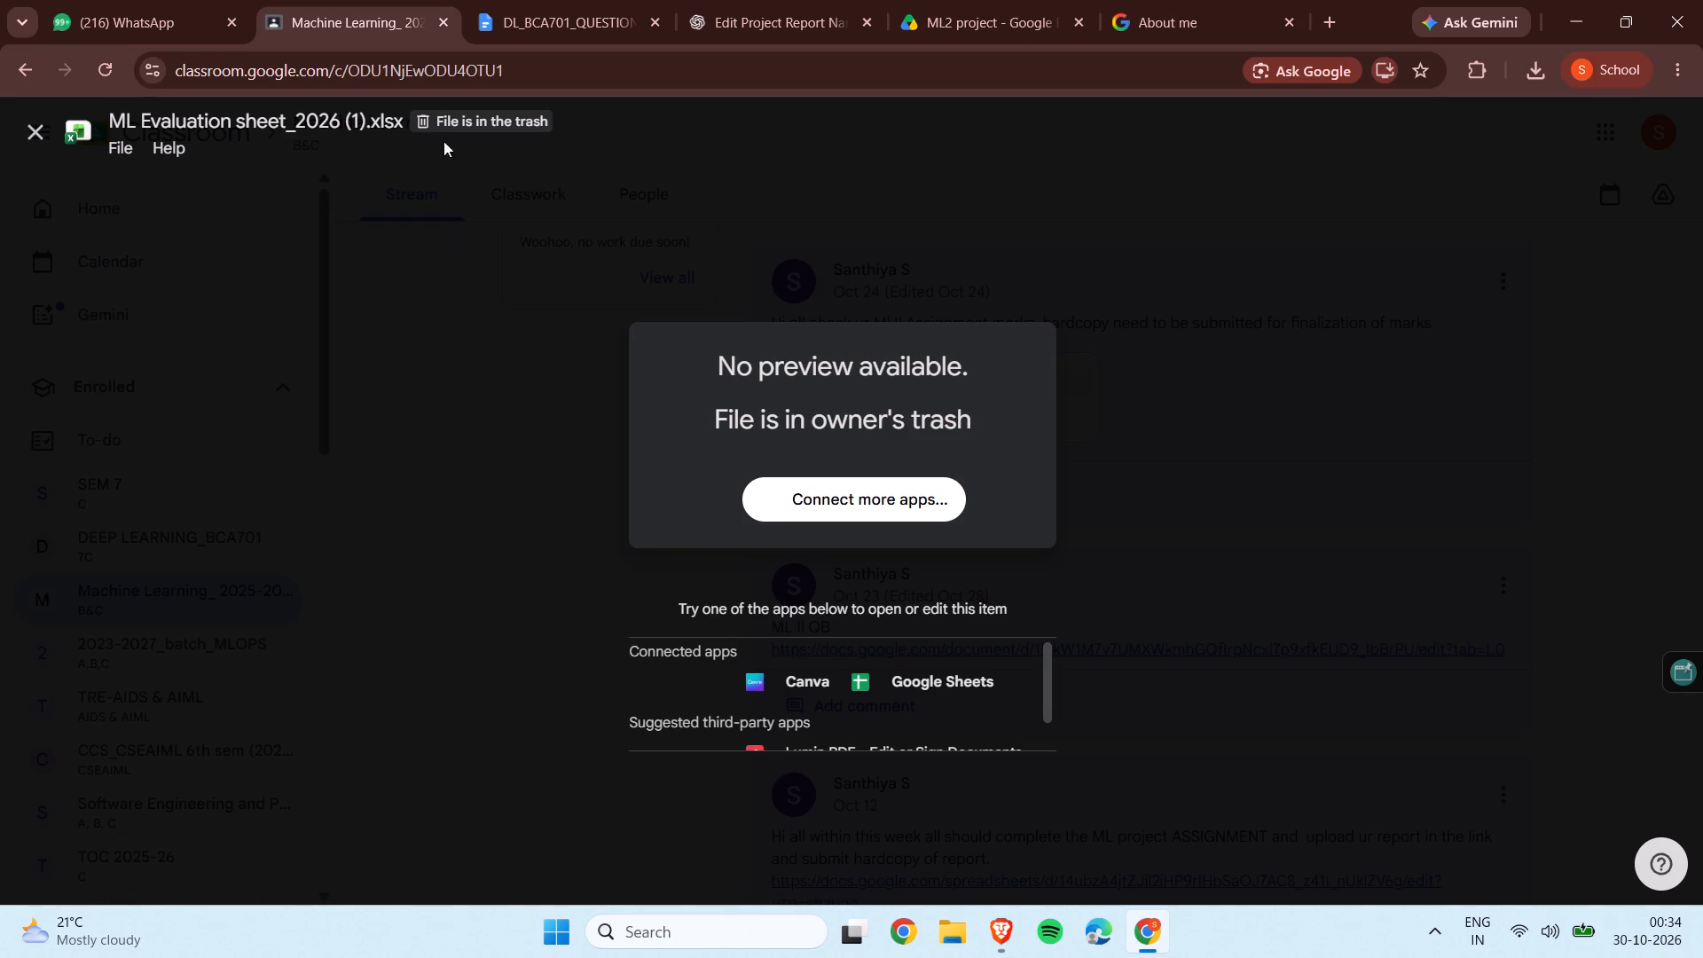
click(472, 125)
click(32, 134)
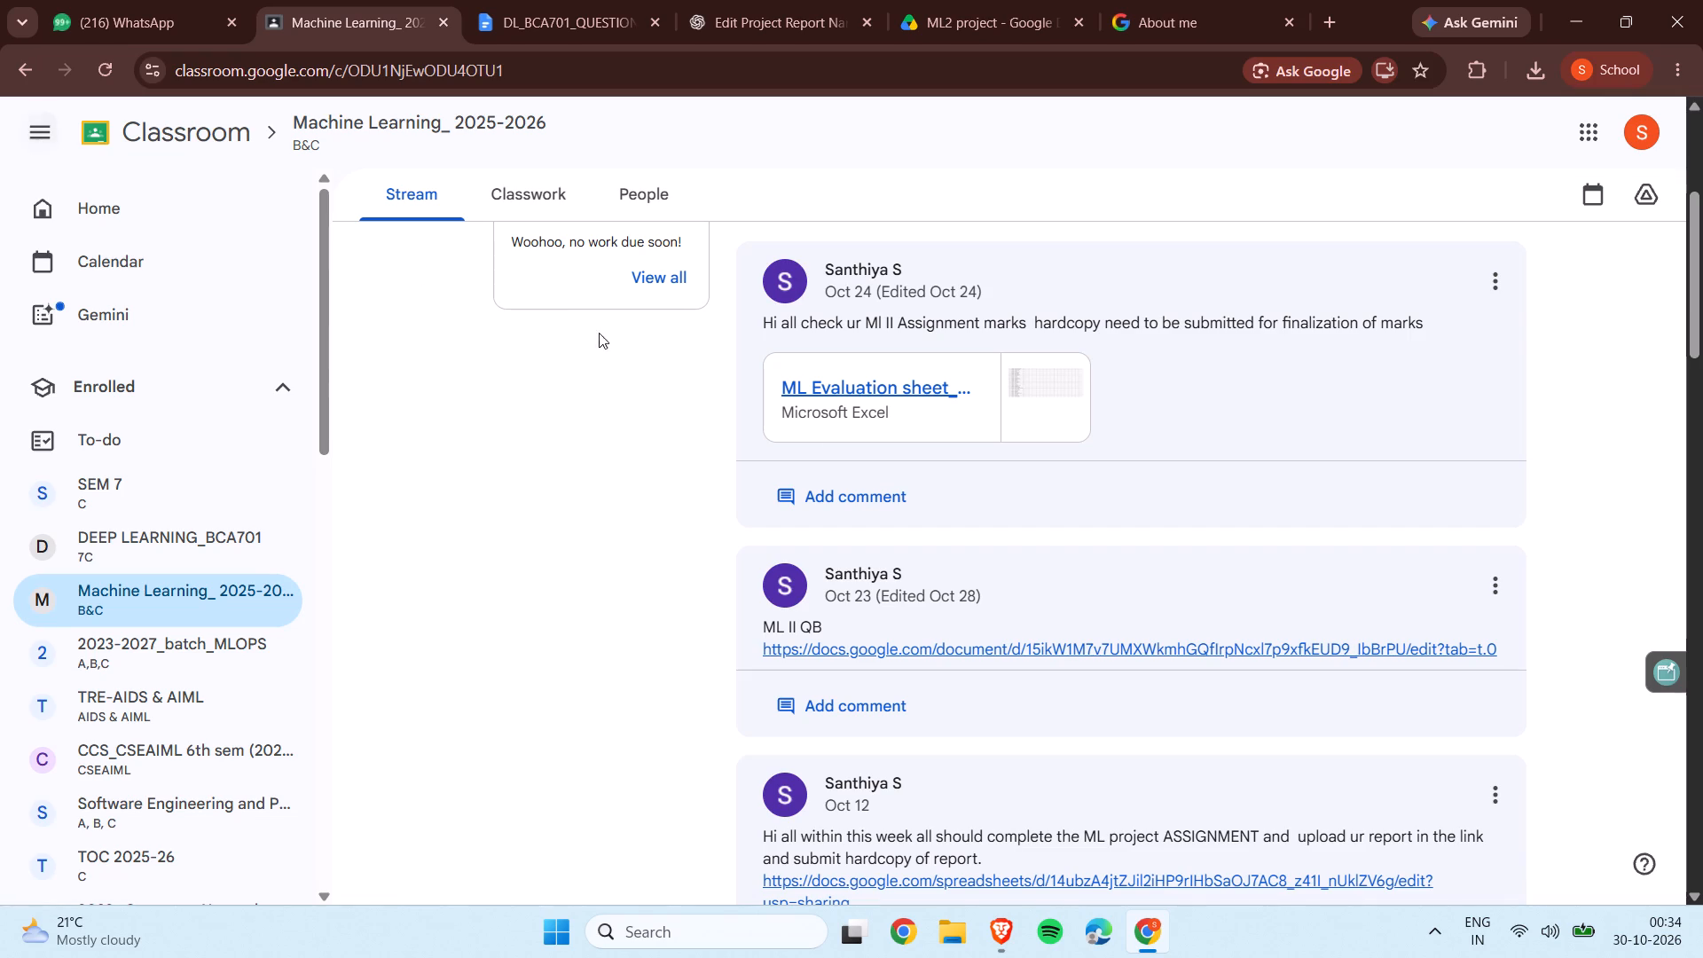
Open the spreadsheet linked in the October 12 ML project assignment post and look through the B SEC and C Sec sheets.
scroll(1142, 514, down, 2)
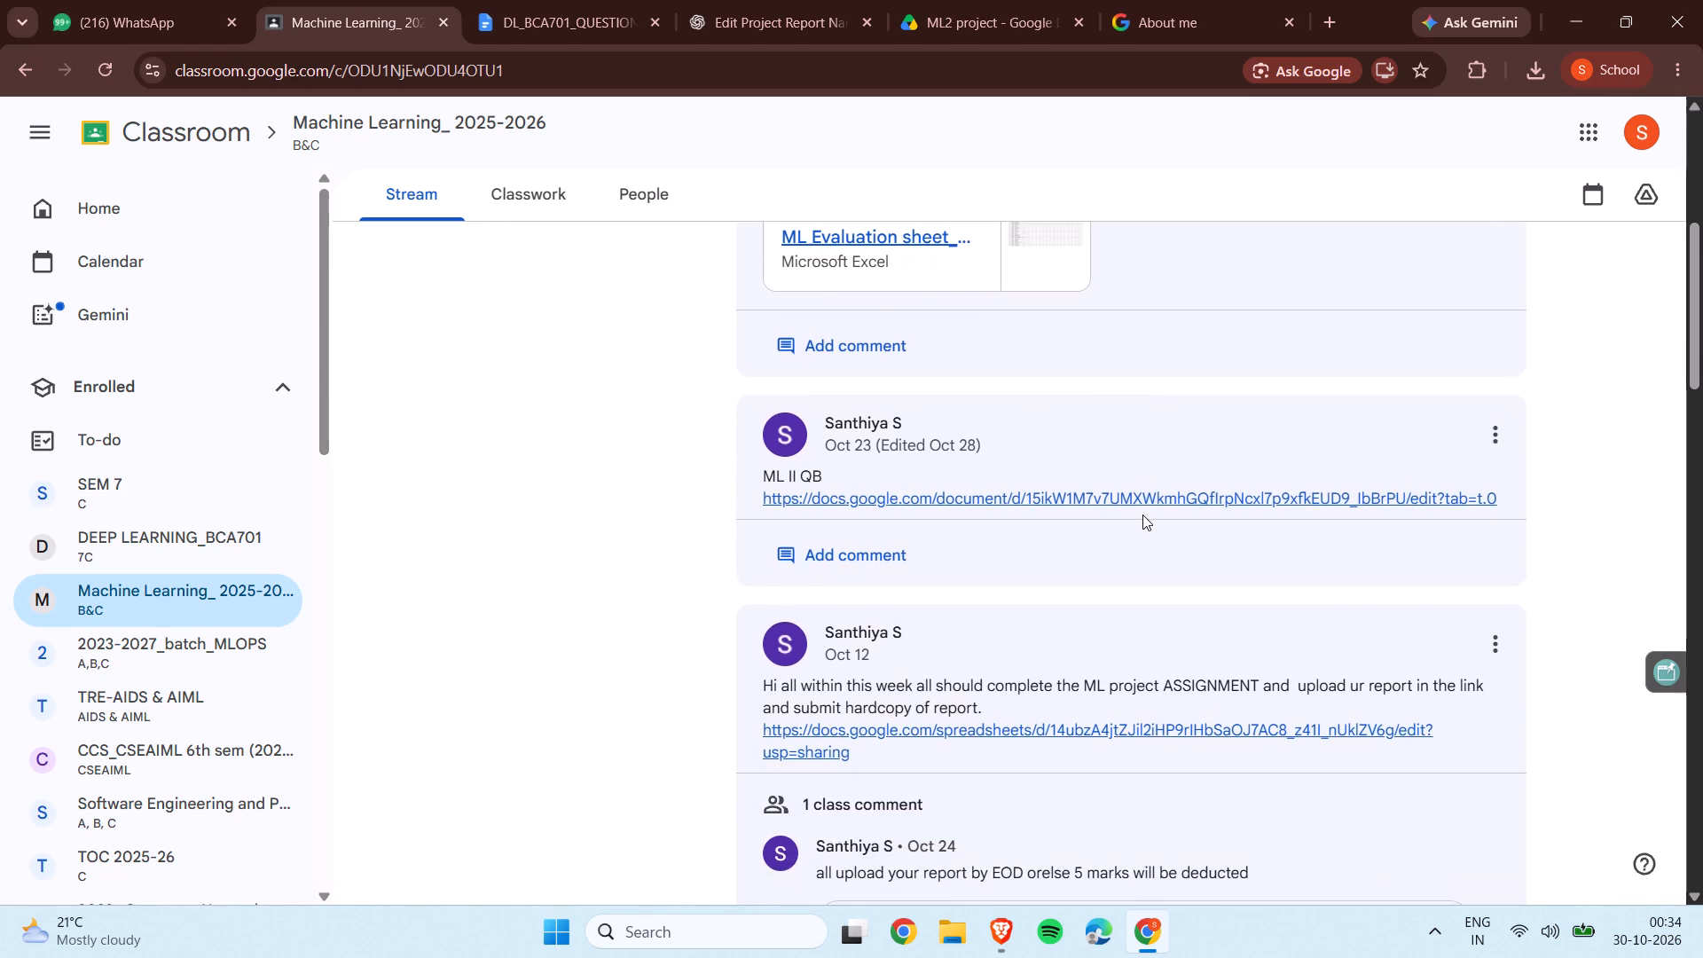
scroll(1142, 514, down, 1)
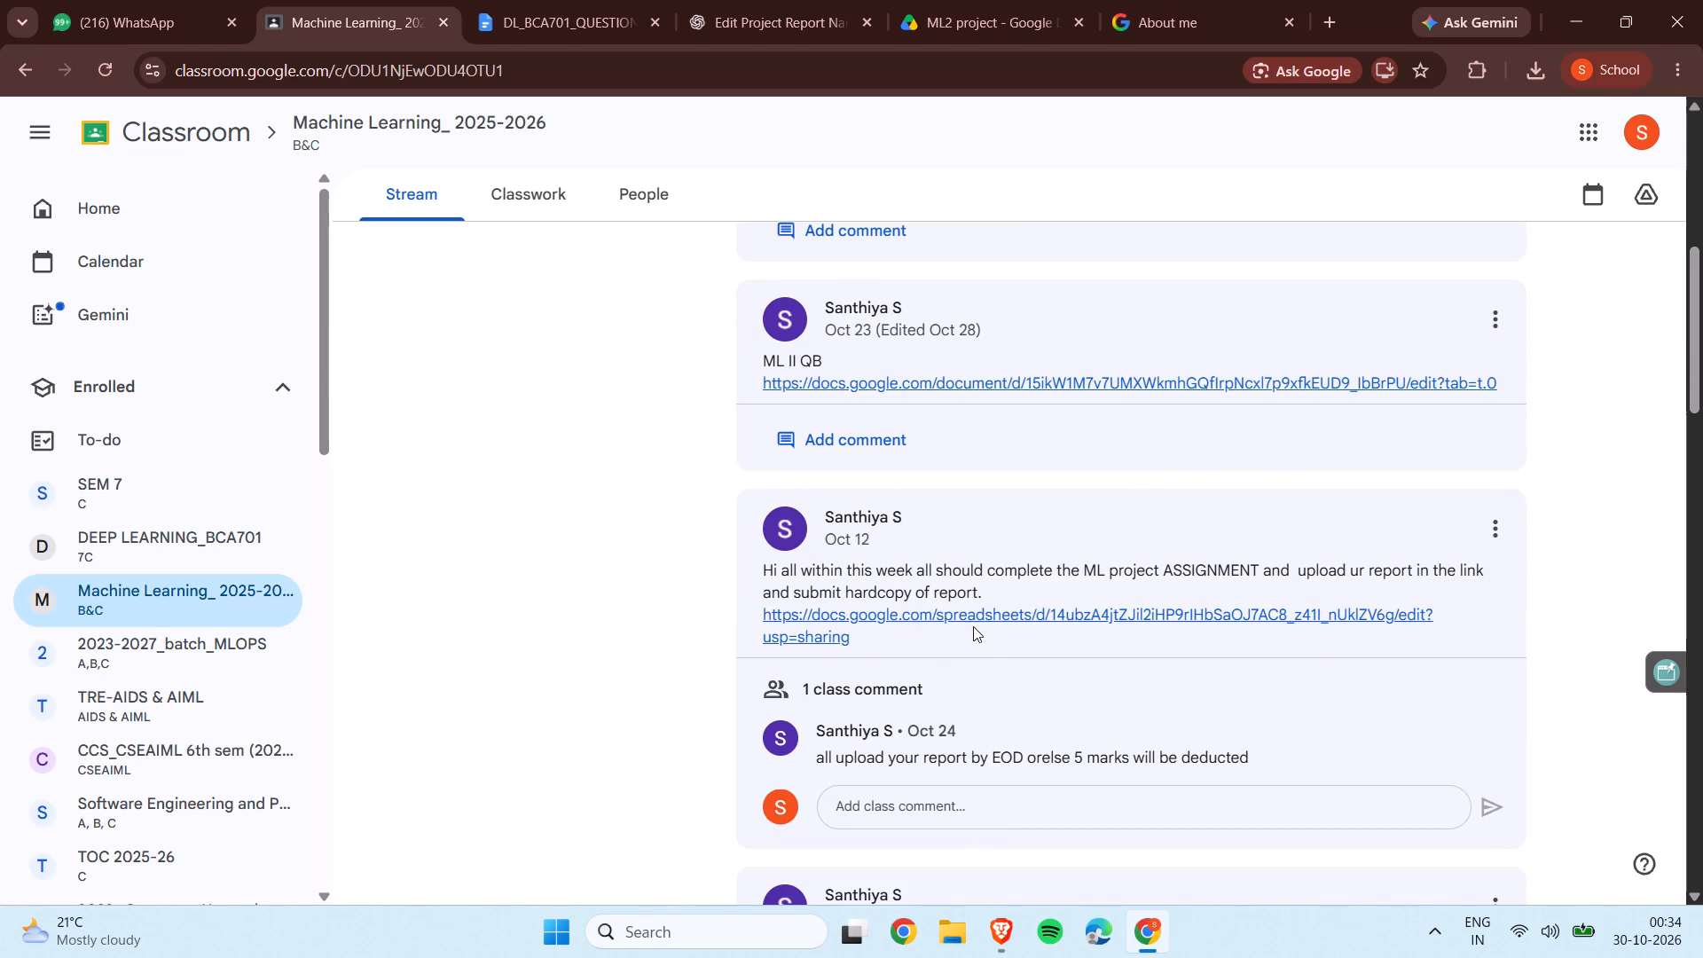
click(969, 617)
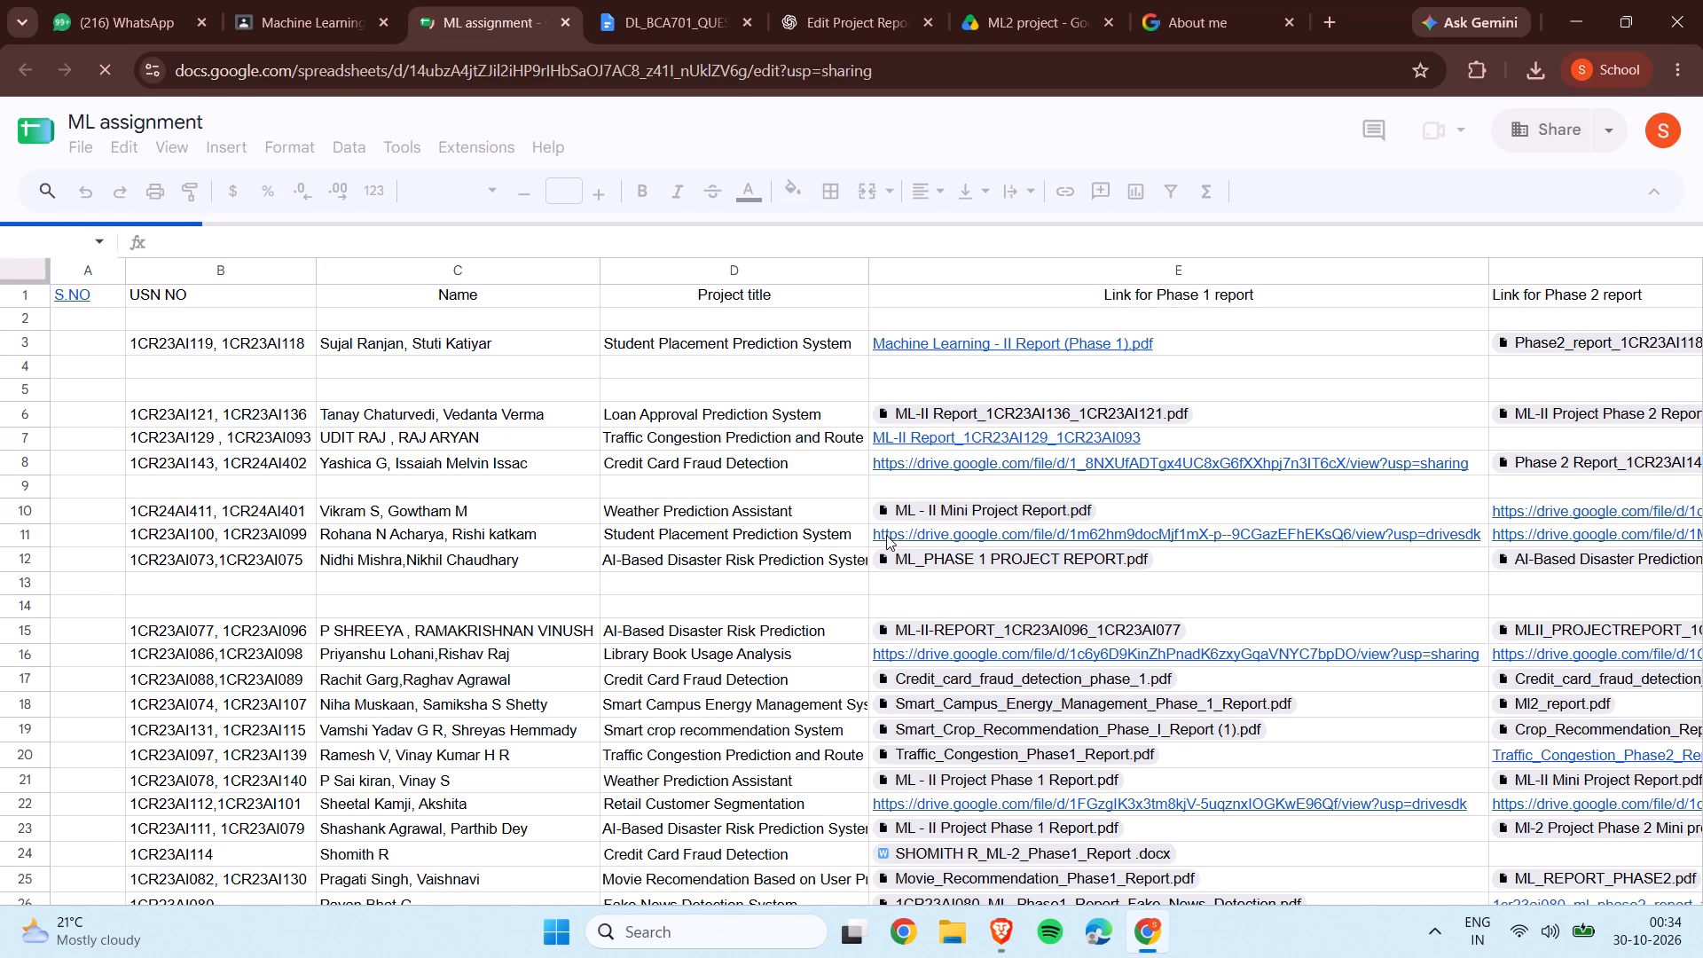
scroll(1041, 606, down, 6)
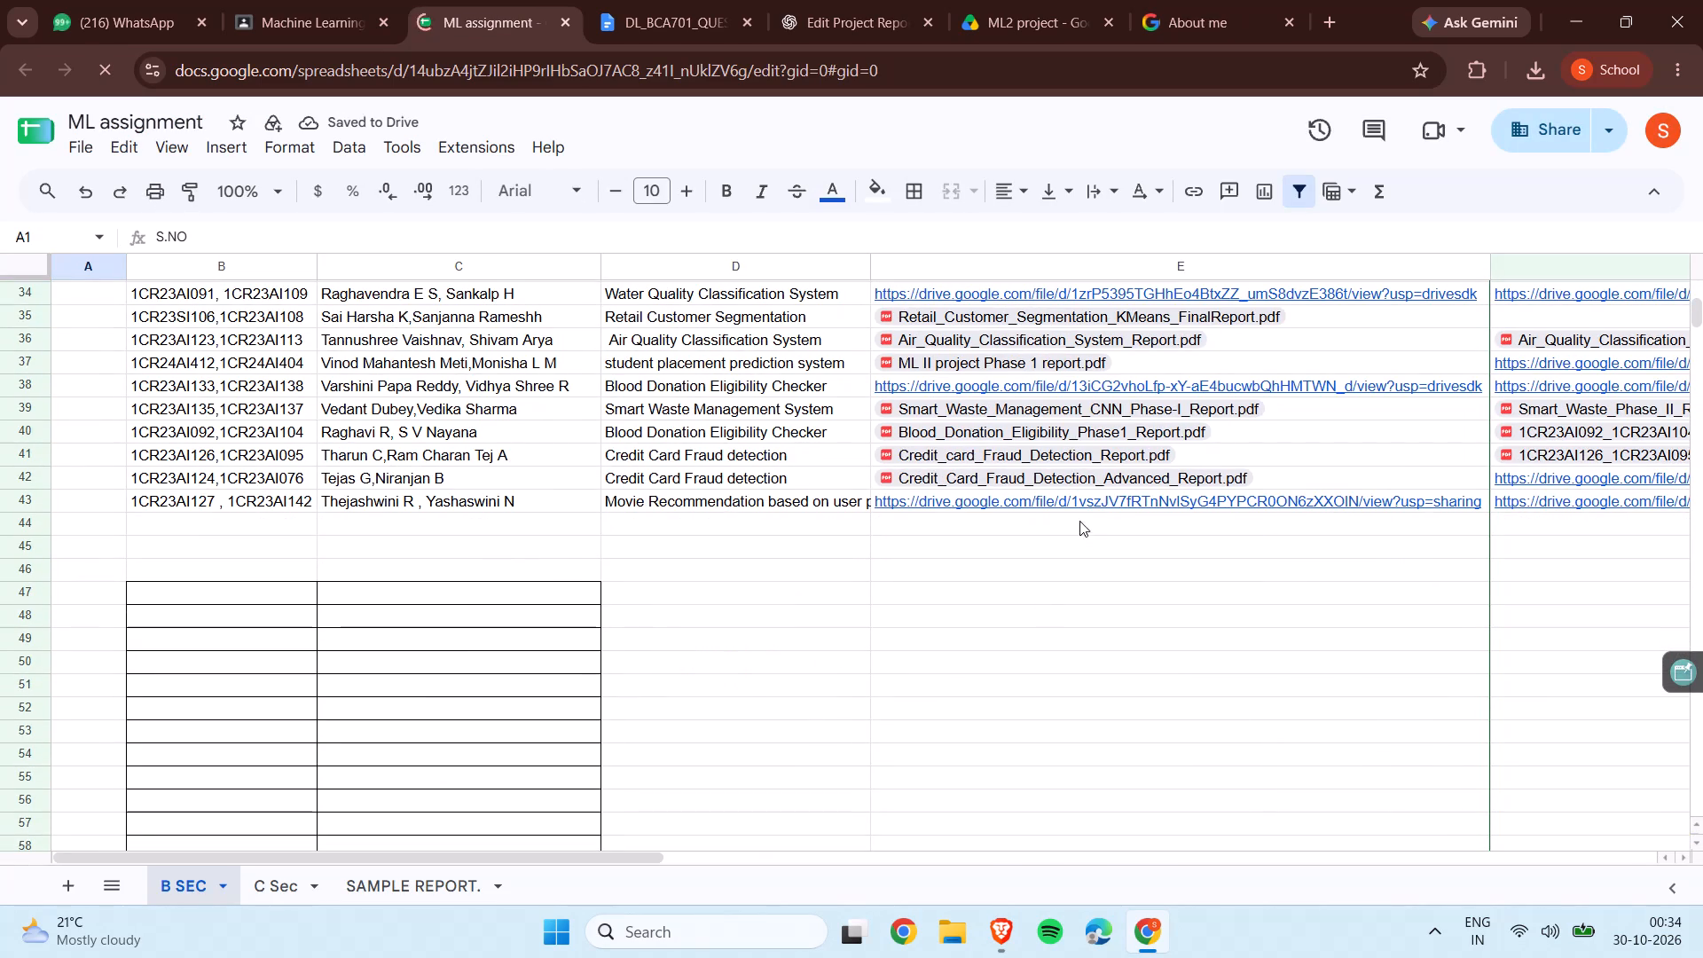
click(276, 893)
scroll(1010, 661, down, 3)
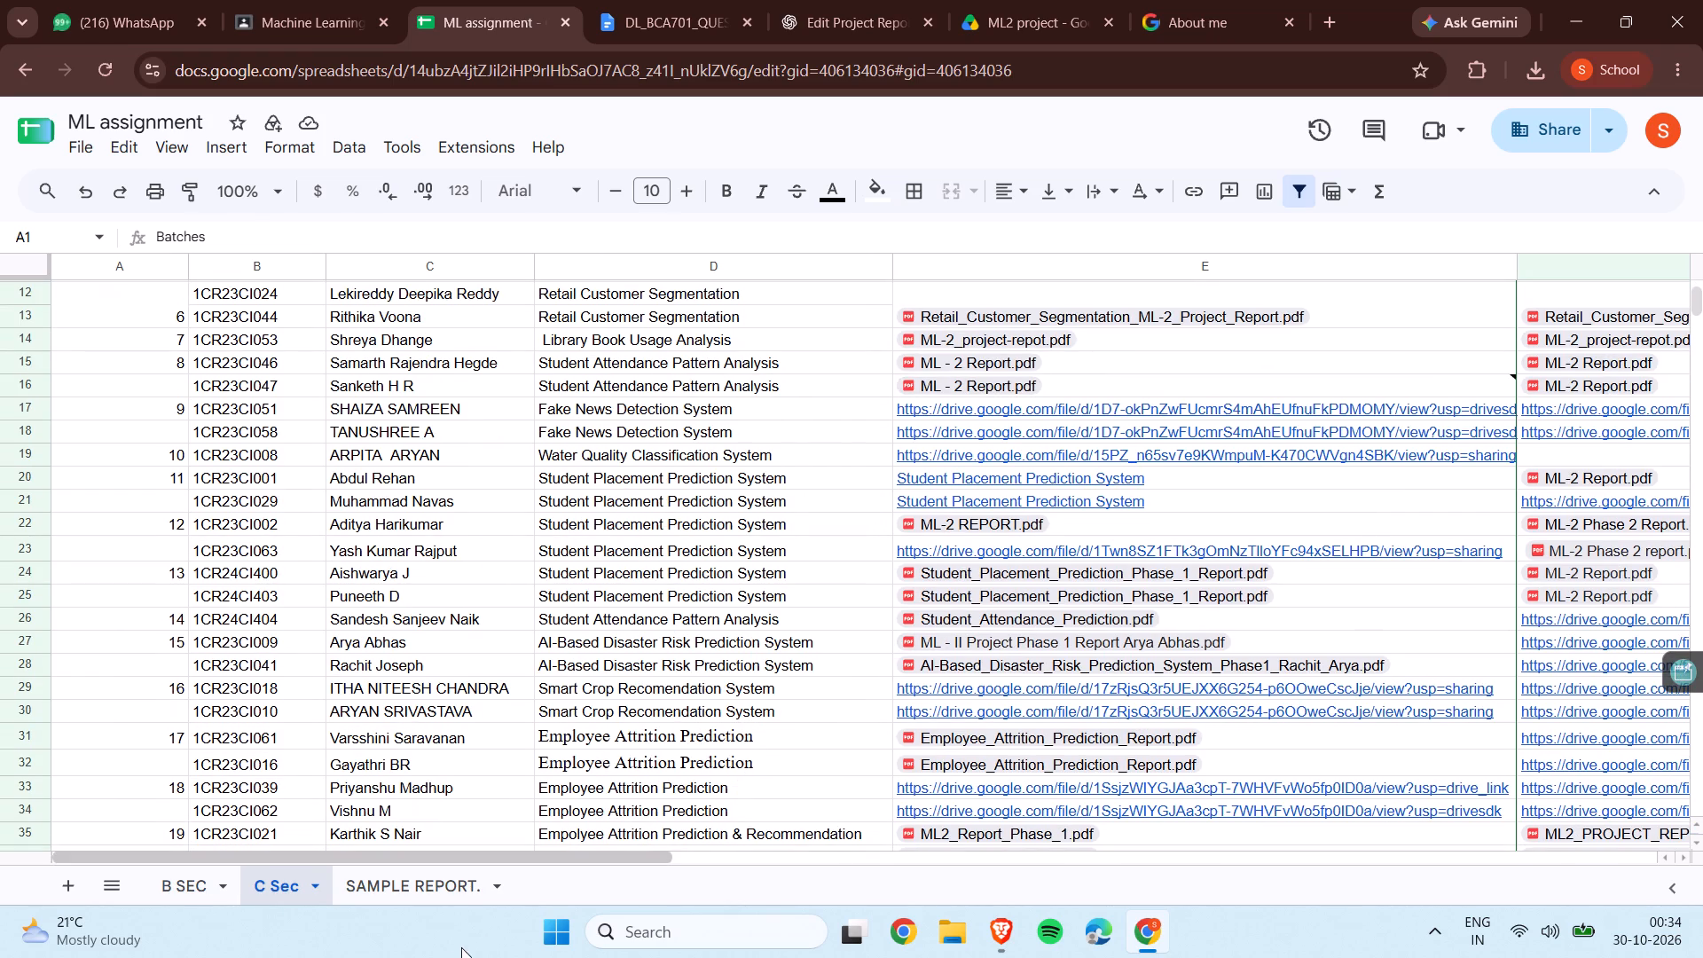
Open the ML-II Project Phase 1 Report PDF linked in the SAMPLE REPORT. sheet.
click(422, 887)
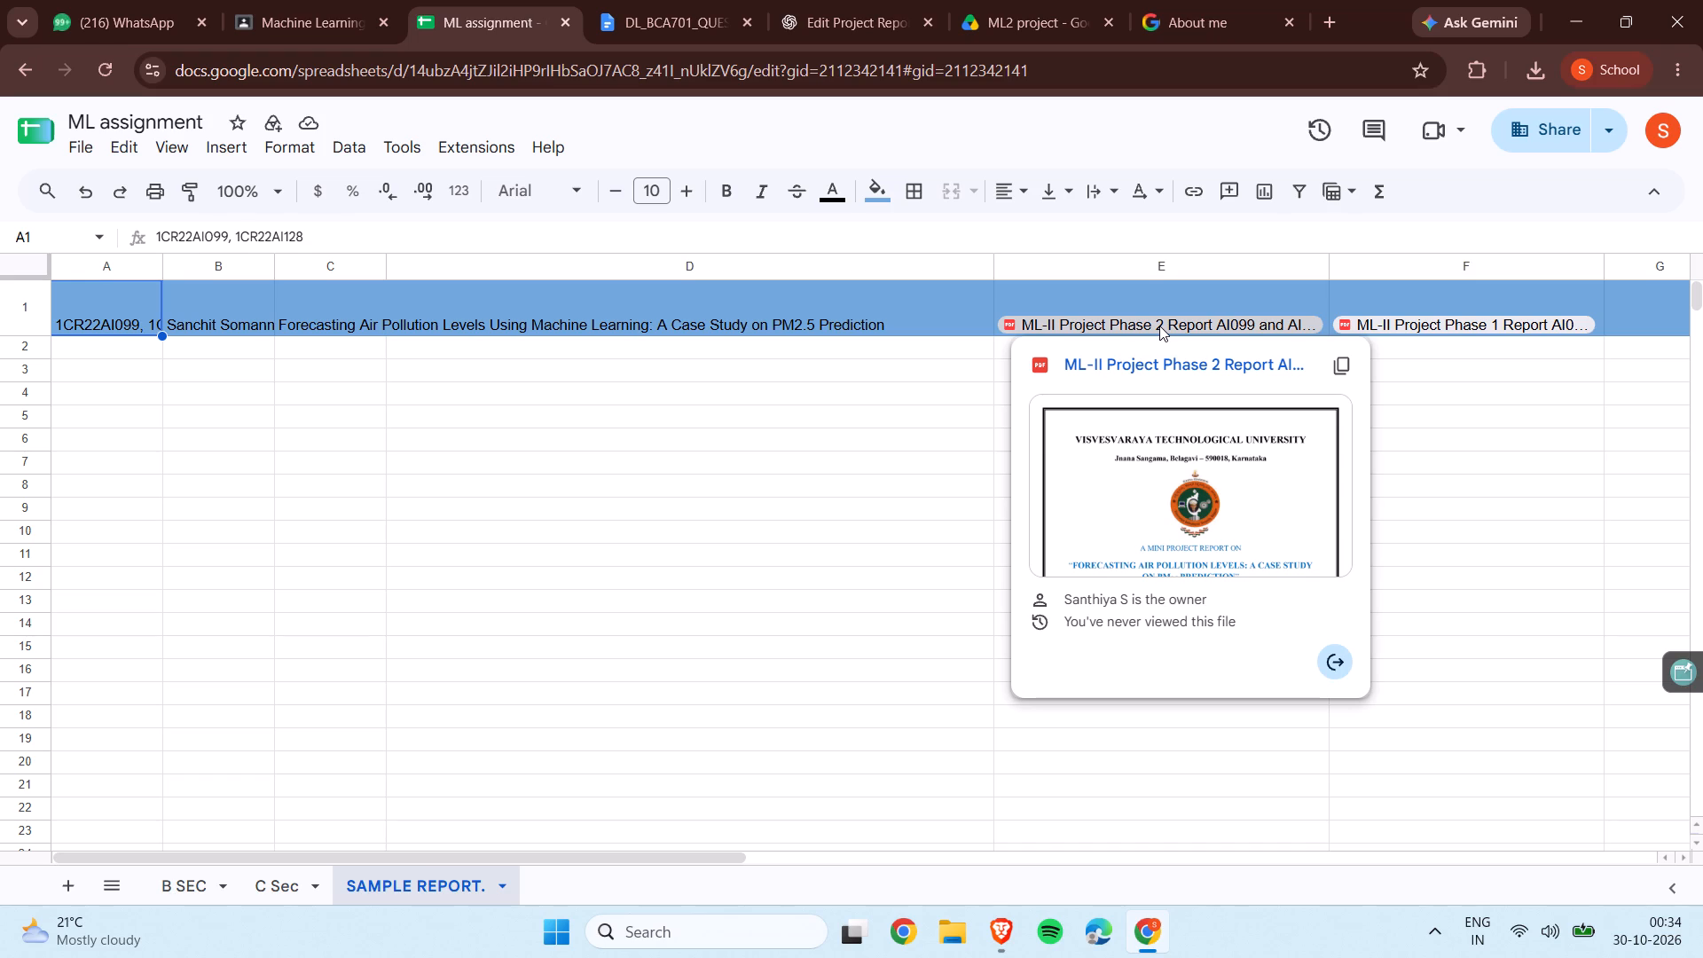
click(1460, 316)
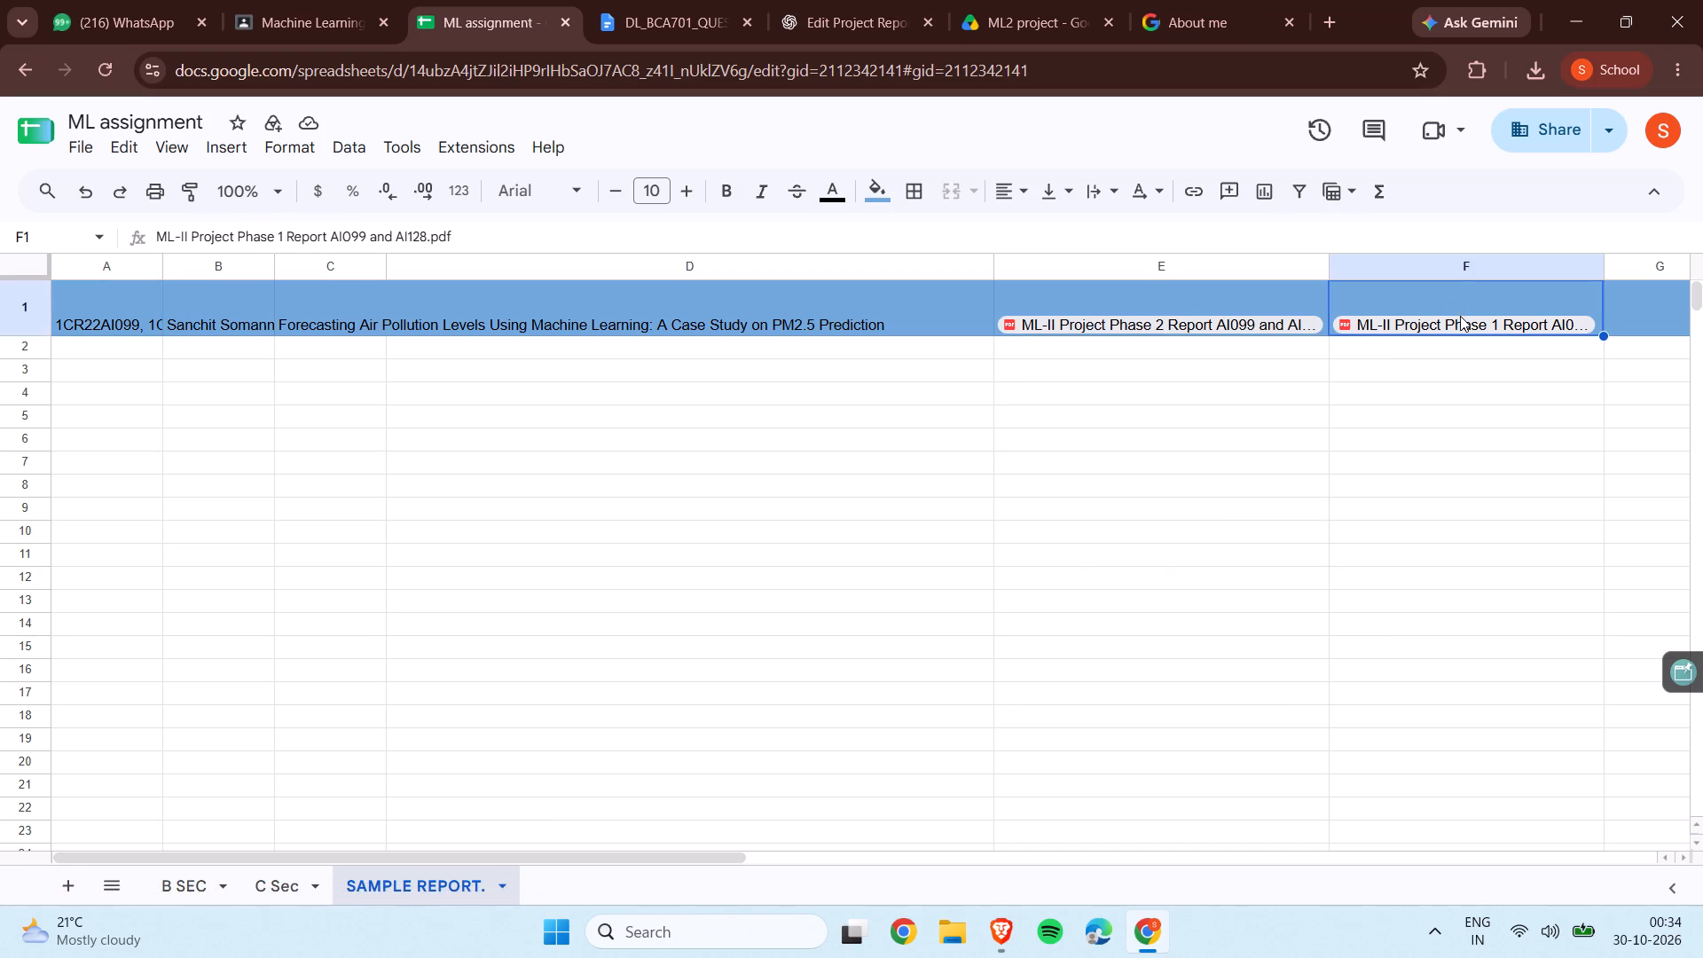
click(1465, 319)
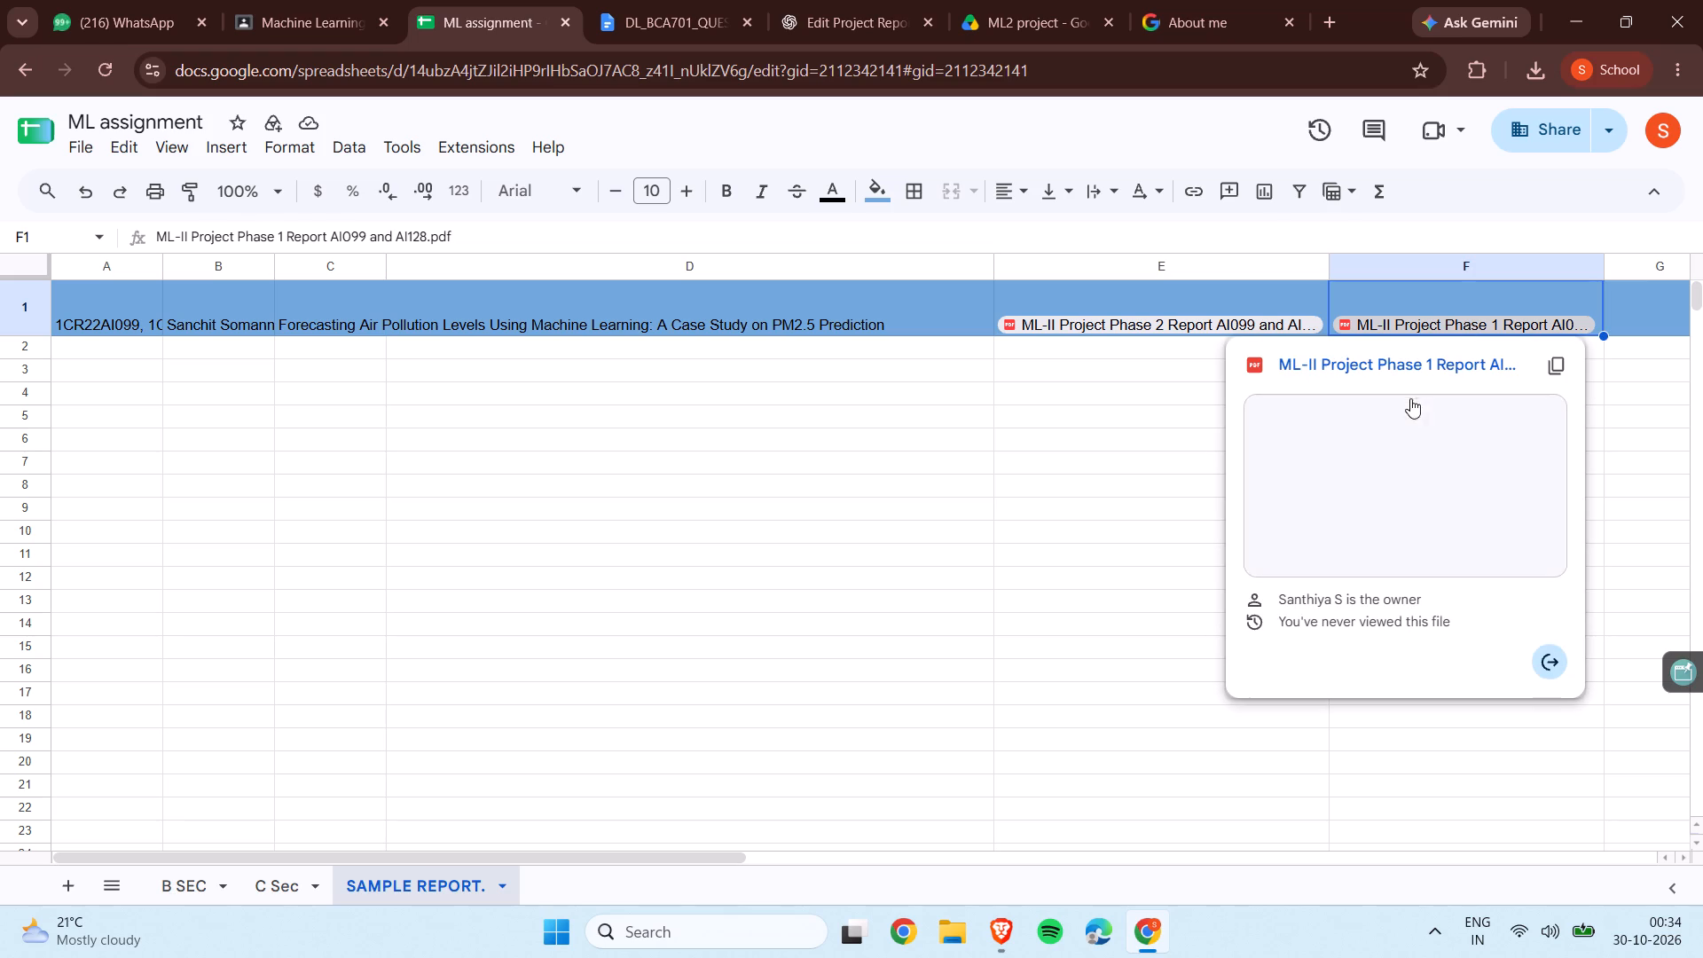
click(1330, 503)
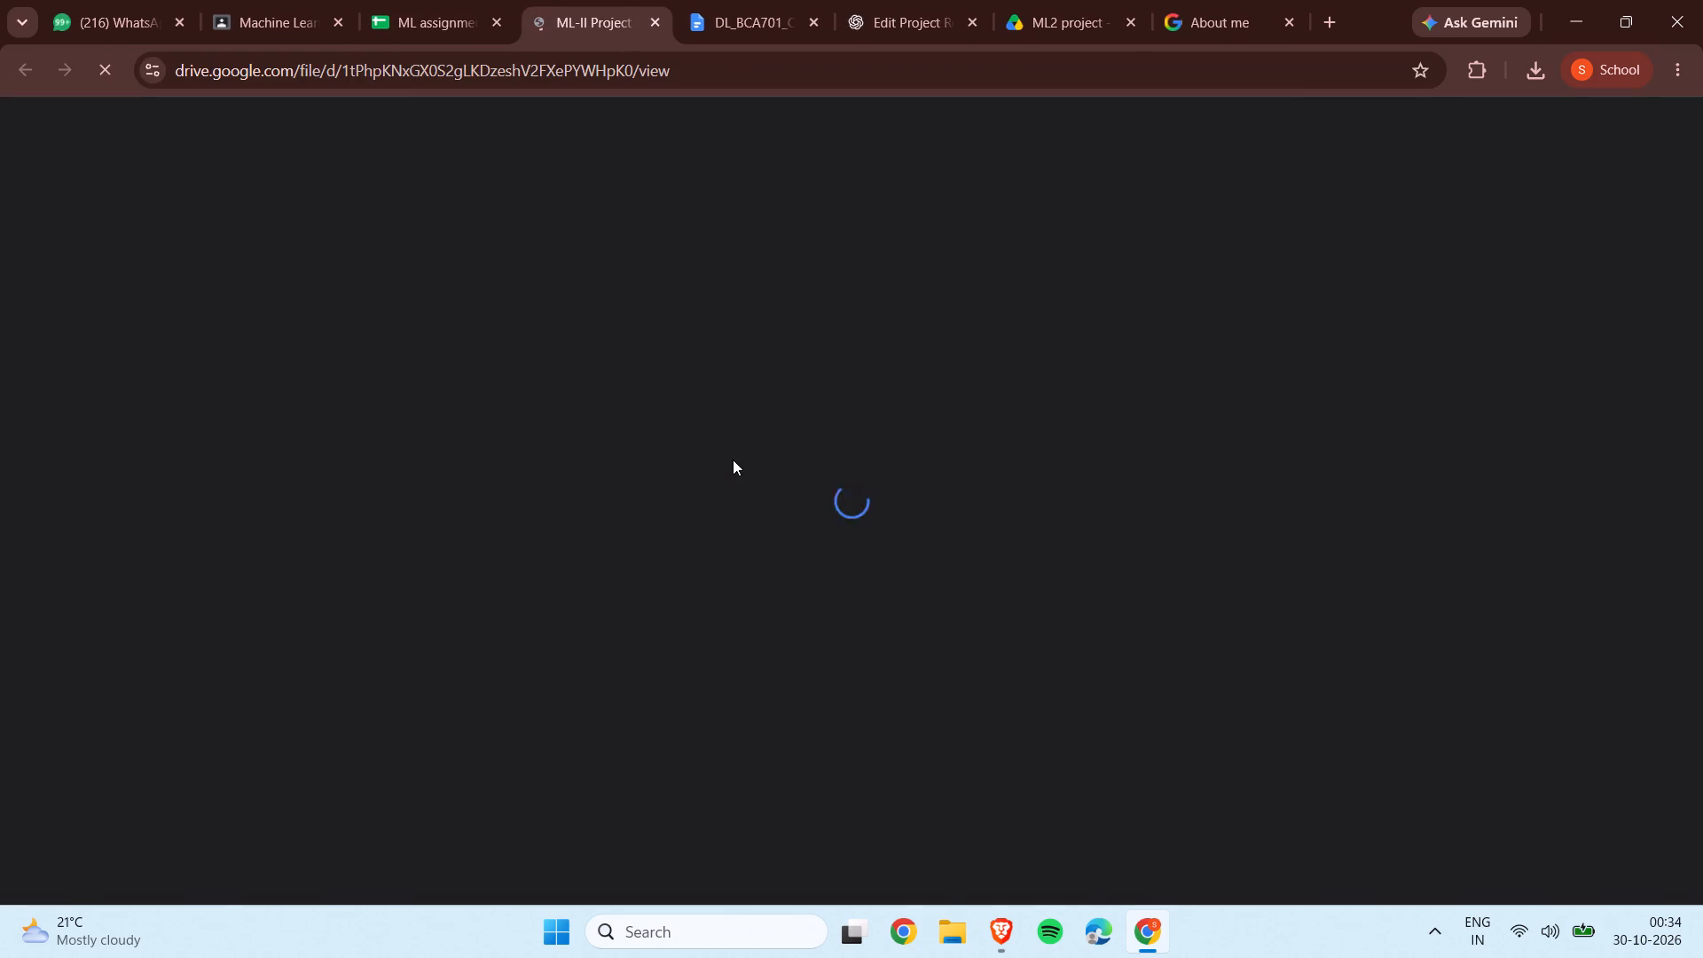
scroll(812, 544, down, 10)
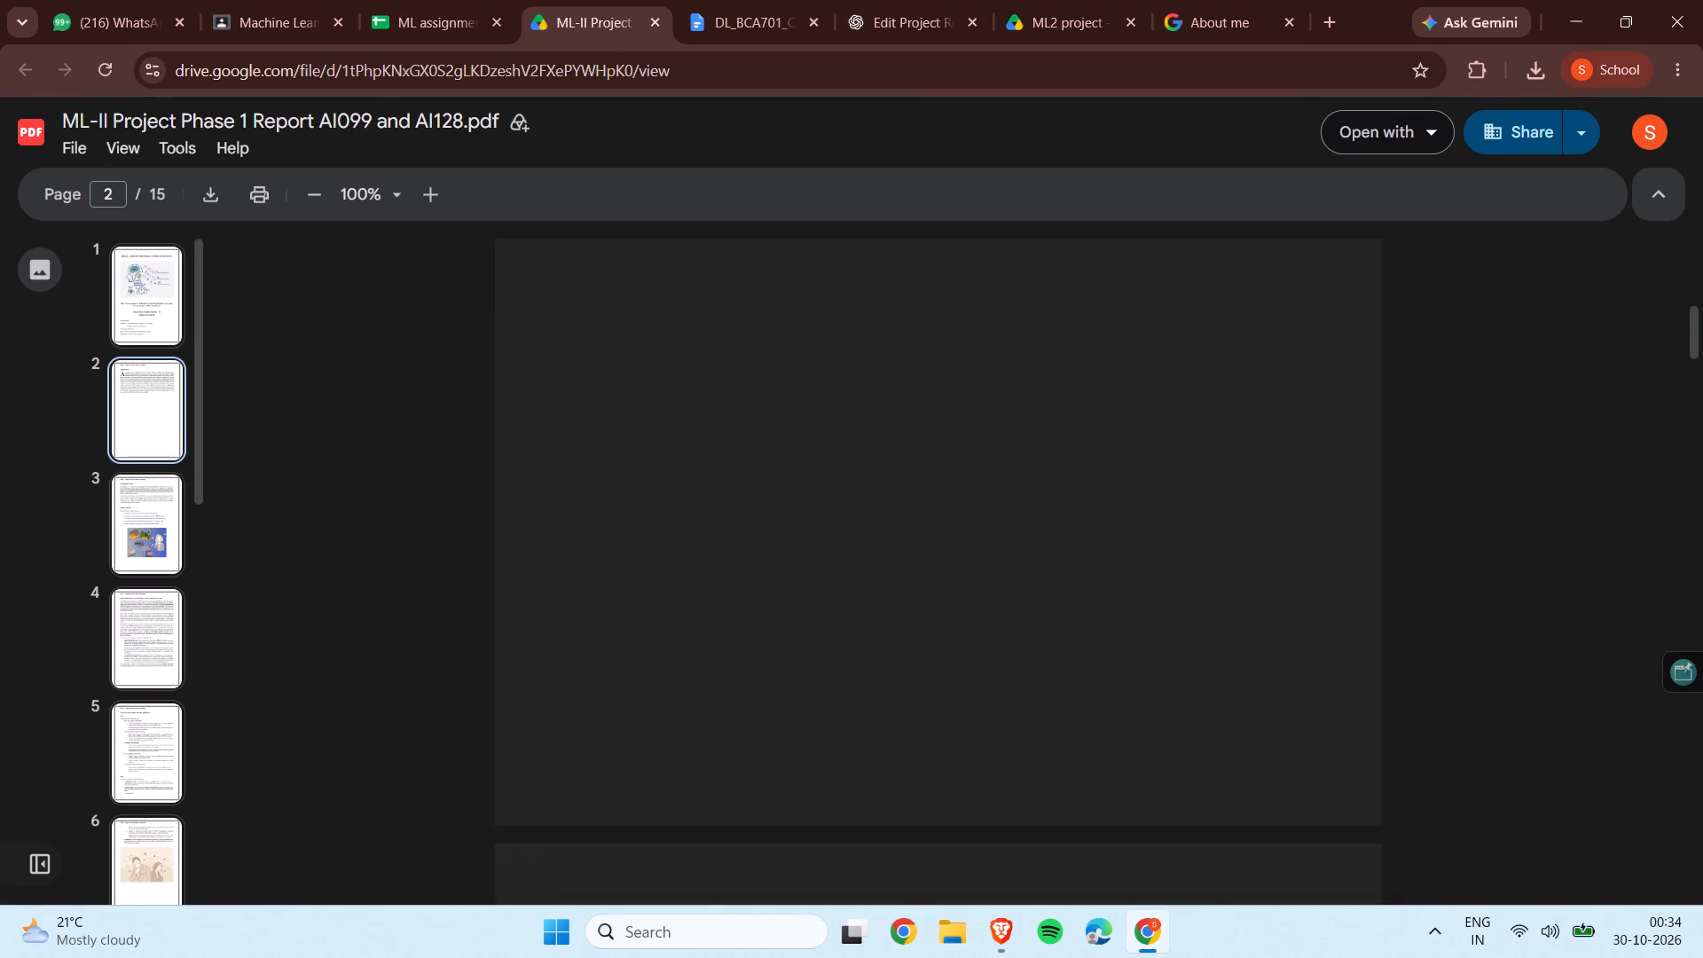
scroll(812, 544, down, 1)
scroll(812, 544, up, 7)
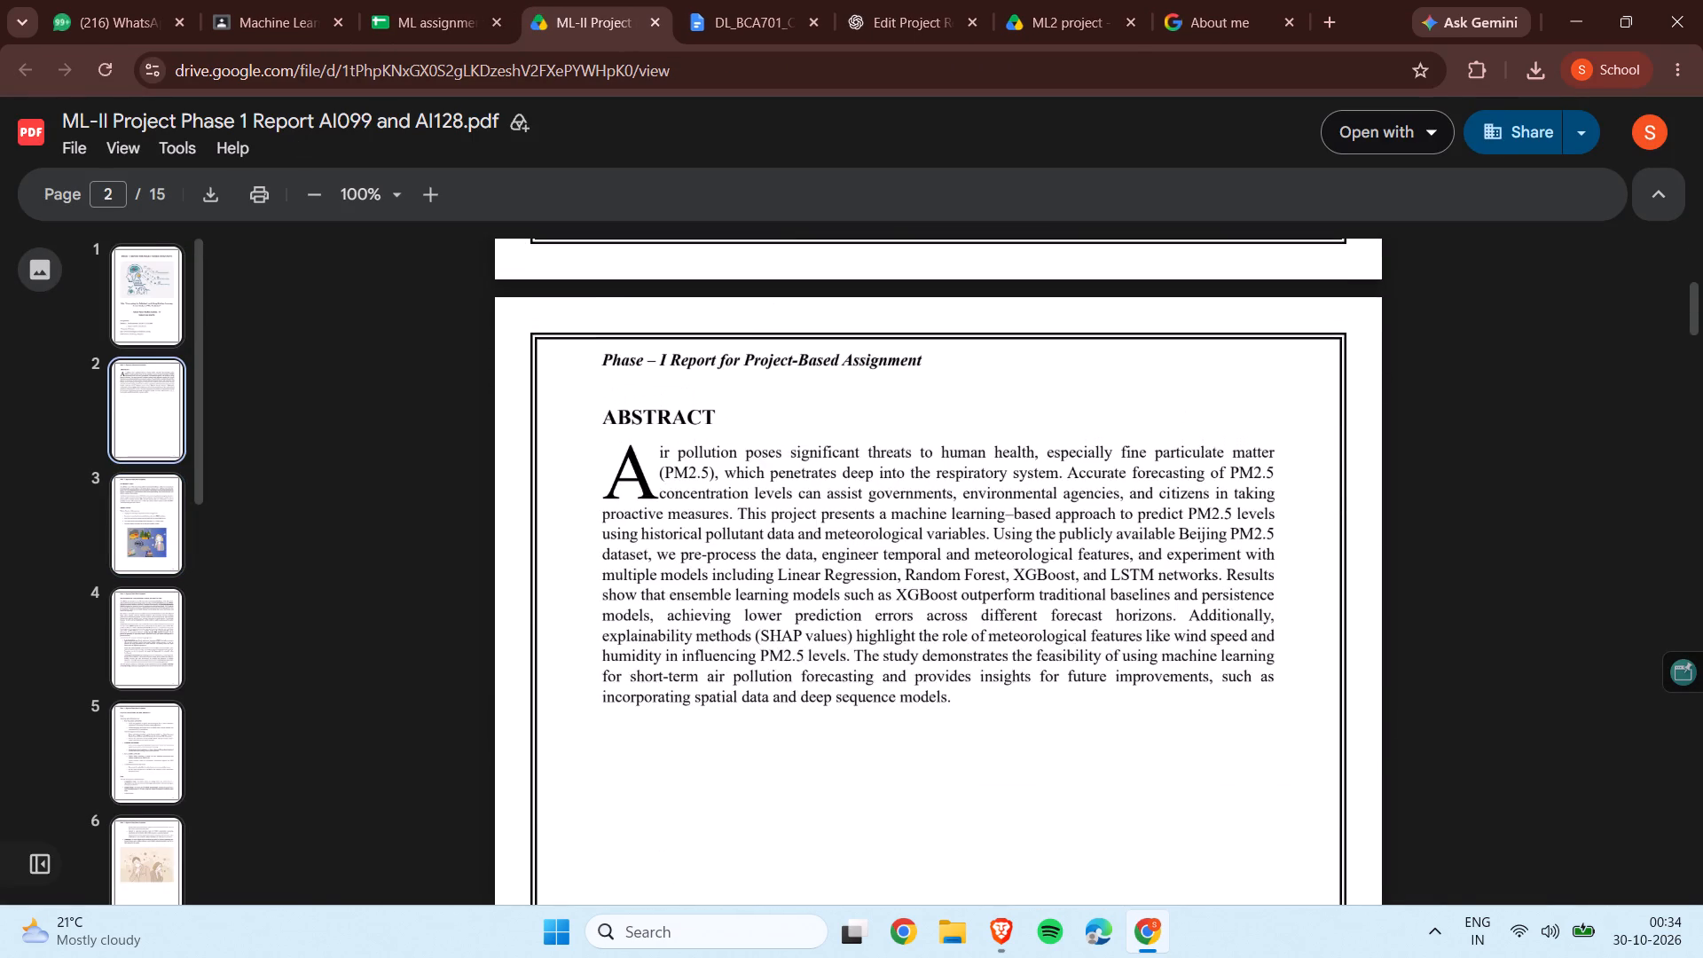
scroll(812, 544, up, 3)
scroll(812, 544, down, 5)
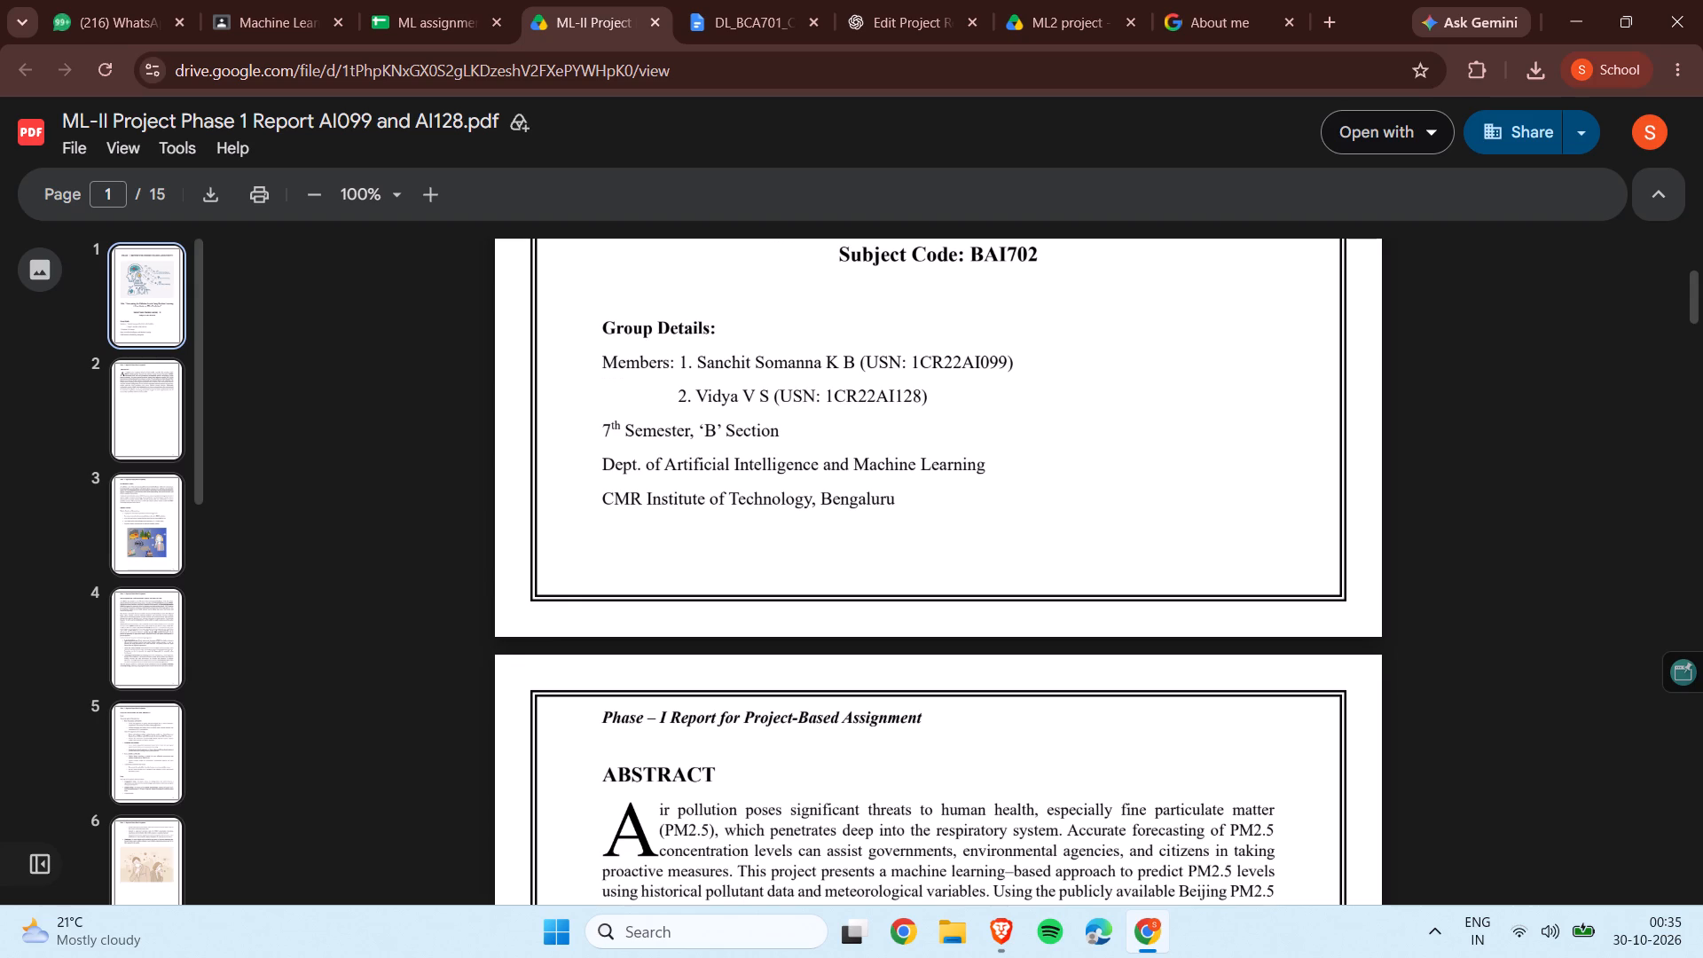
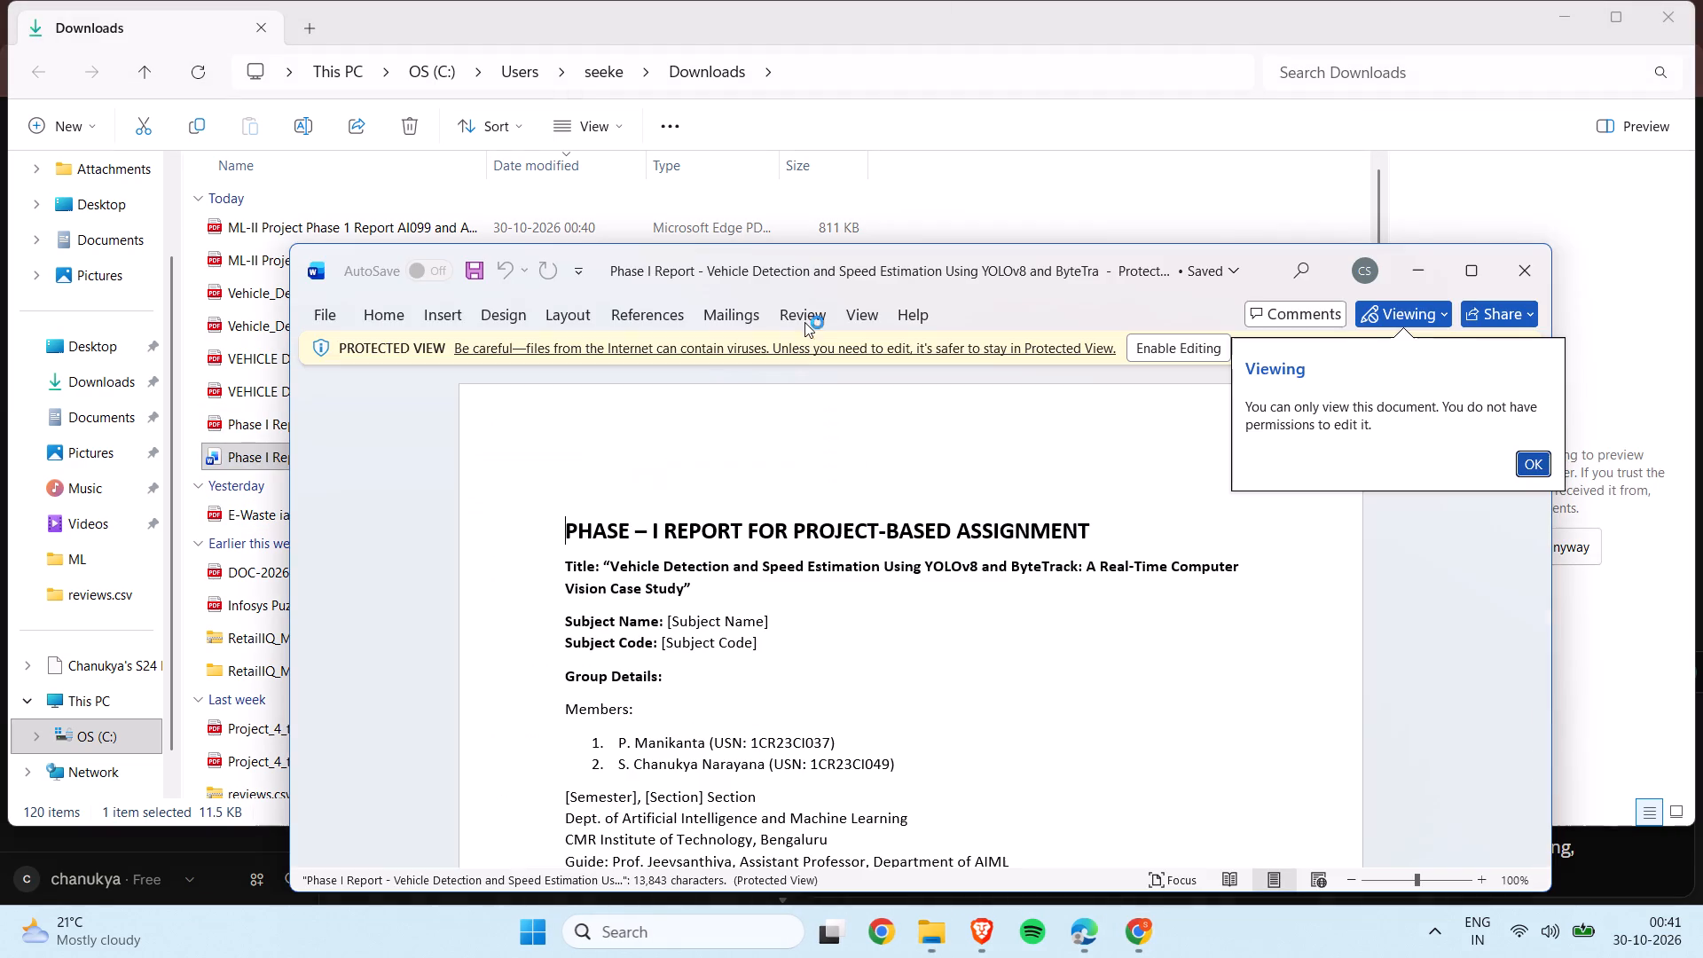
click(1190, 358)
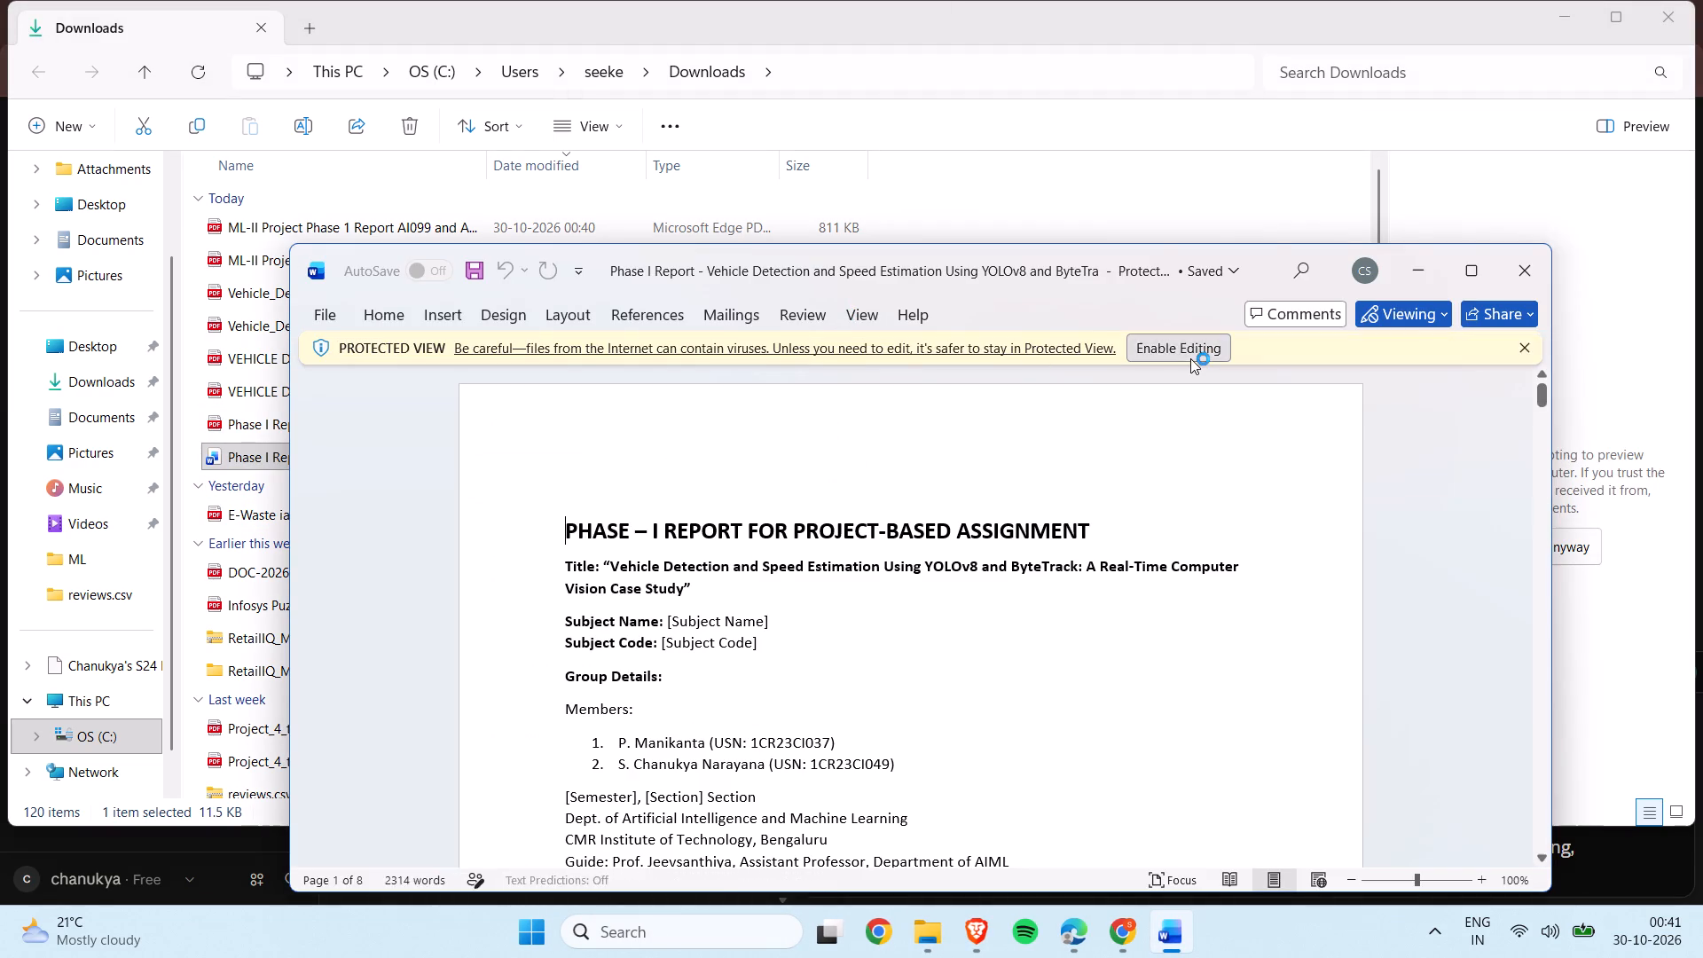
scroll(978, 523, down, 1)
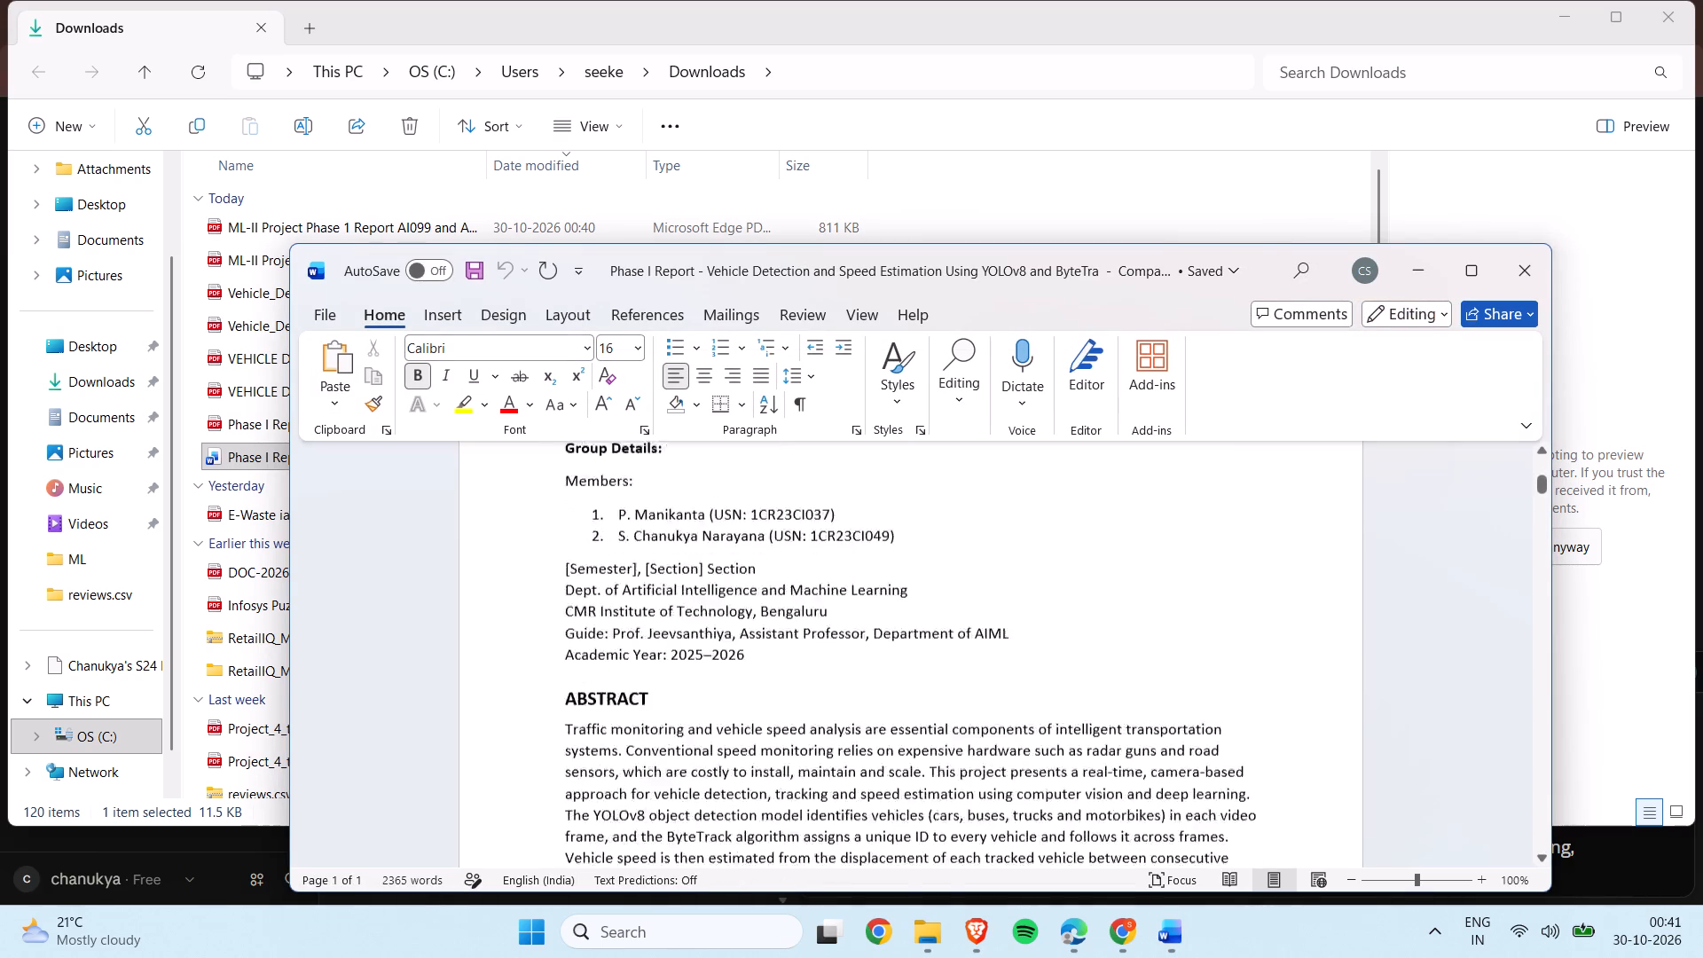
scroll(978, 523, down, 1)
scroll(978, 523, up, 2)
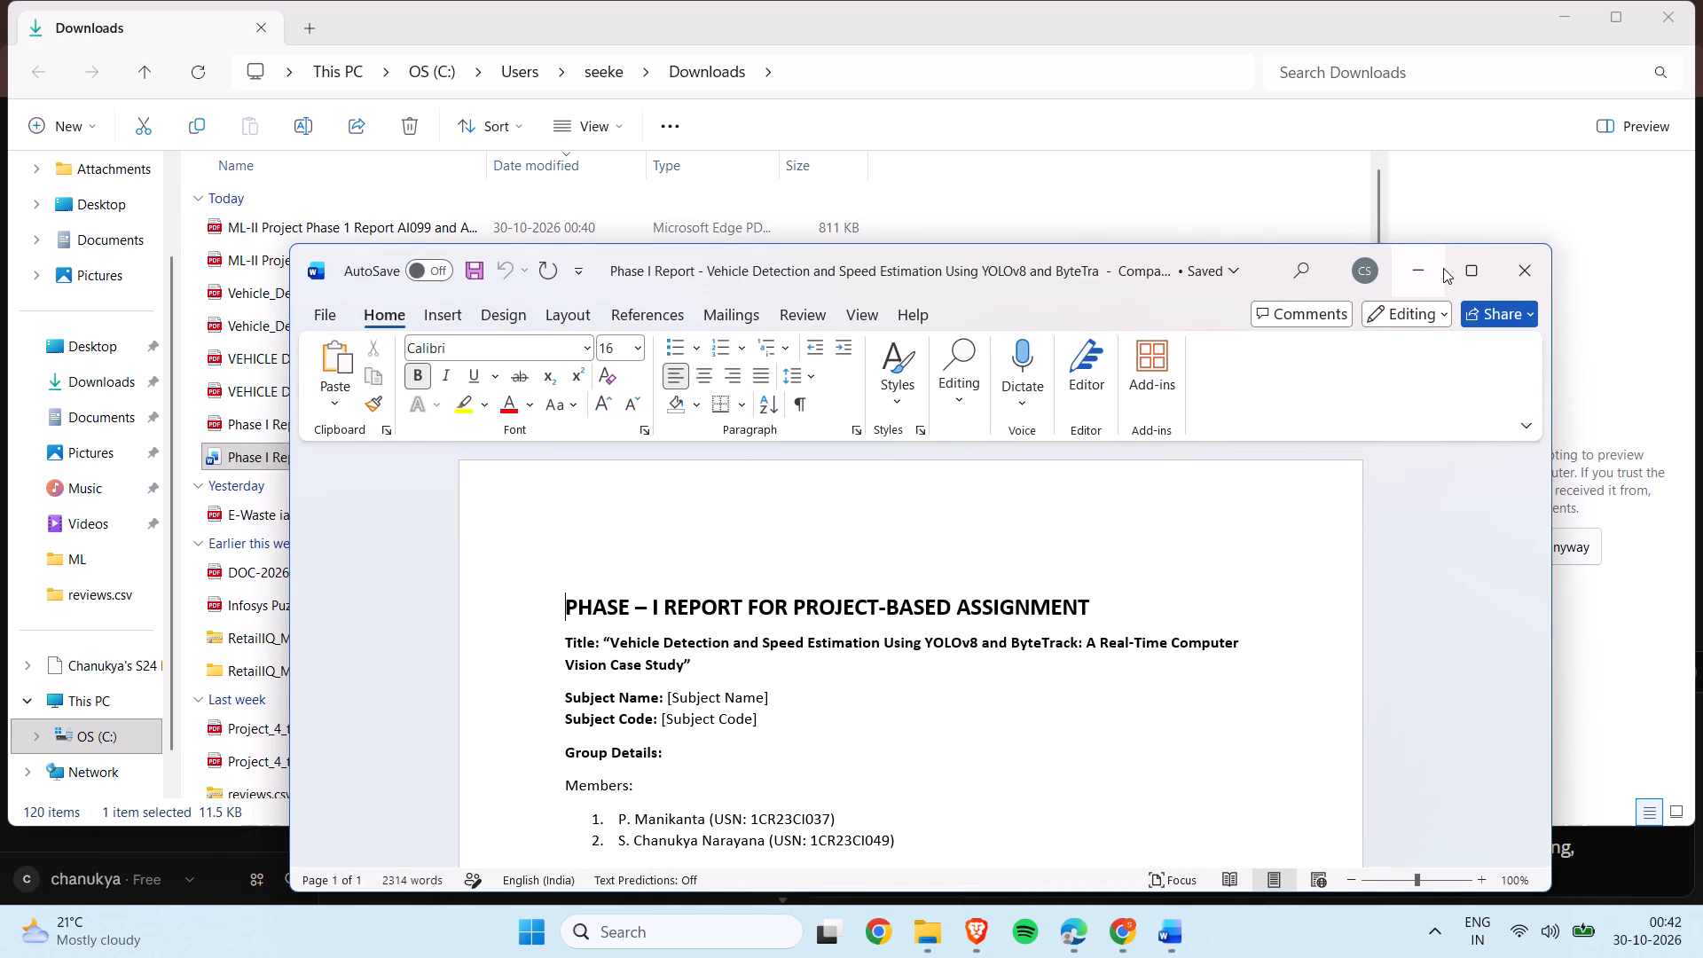
click(1466, 273)
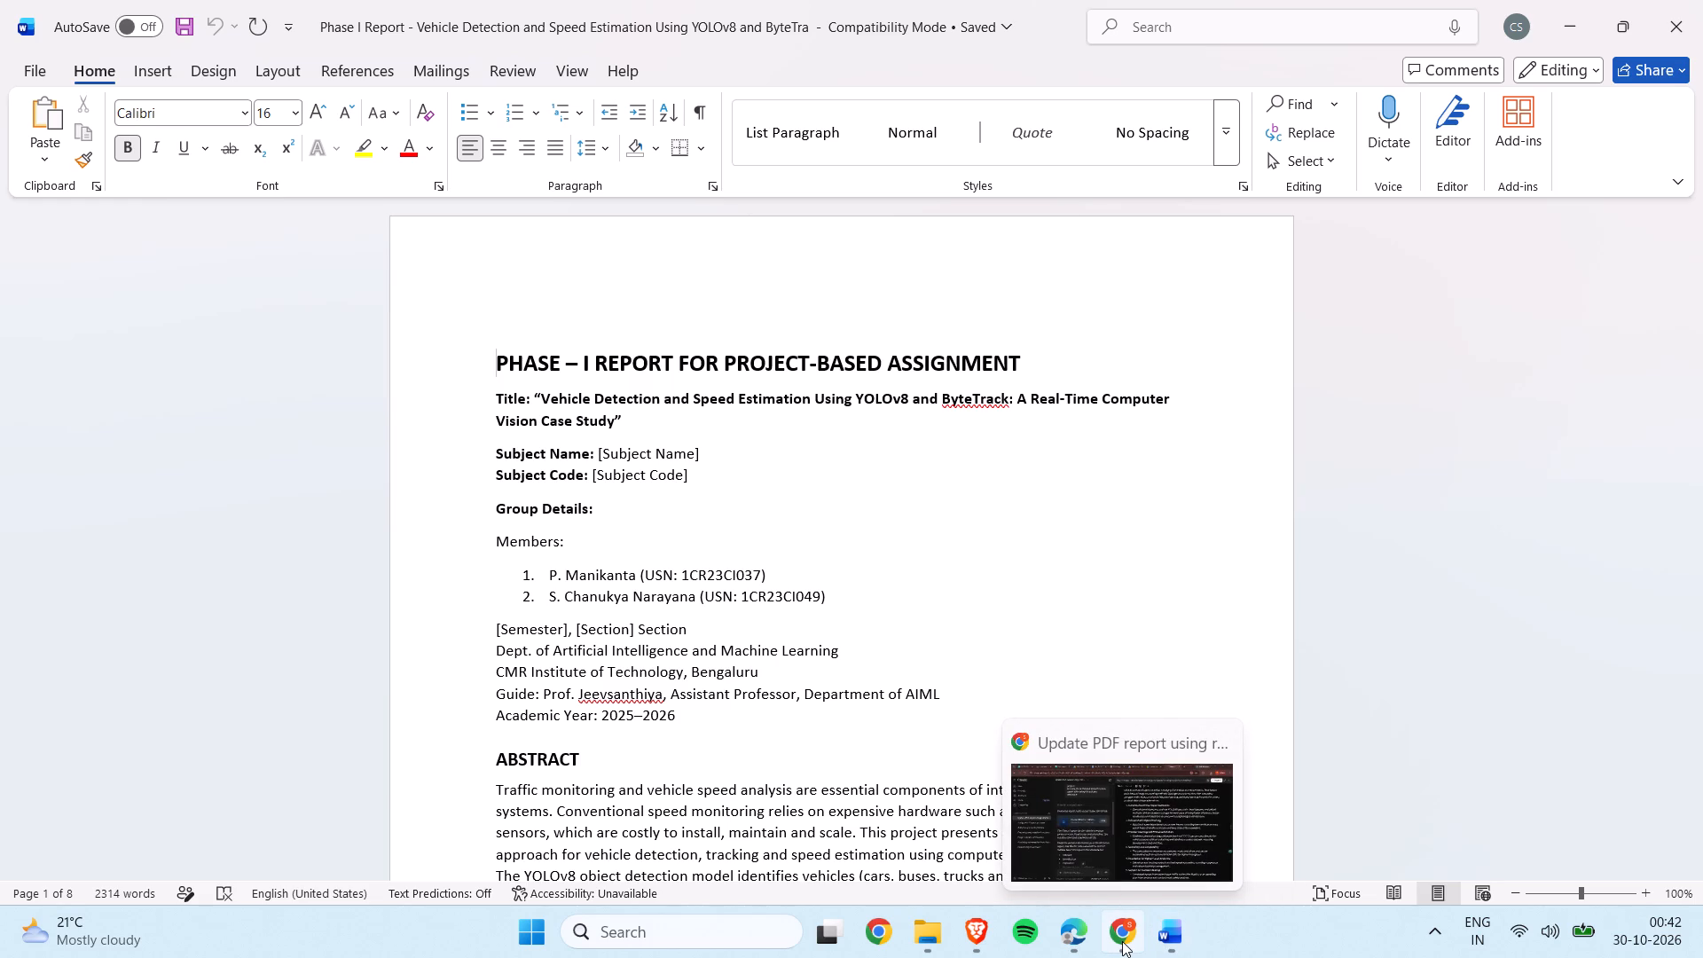
Switch to Edge and arrange the exported Phase I PDF side by side with the Word report.
click(1079, 934)
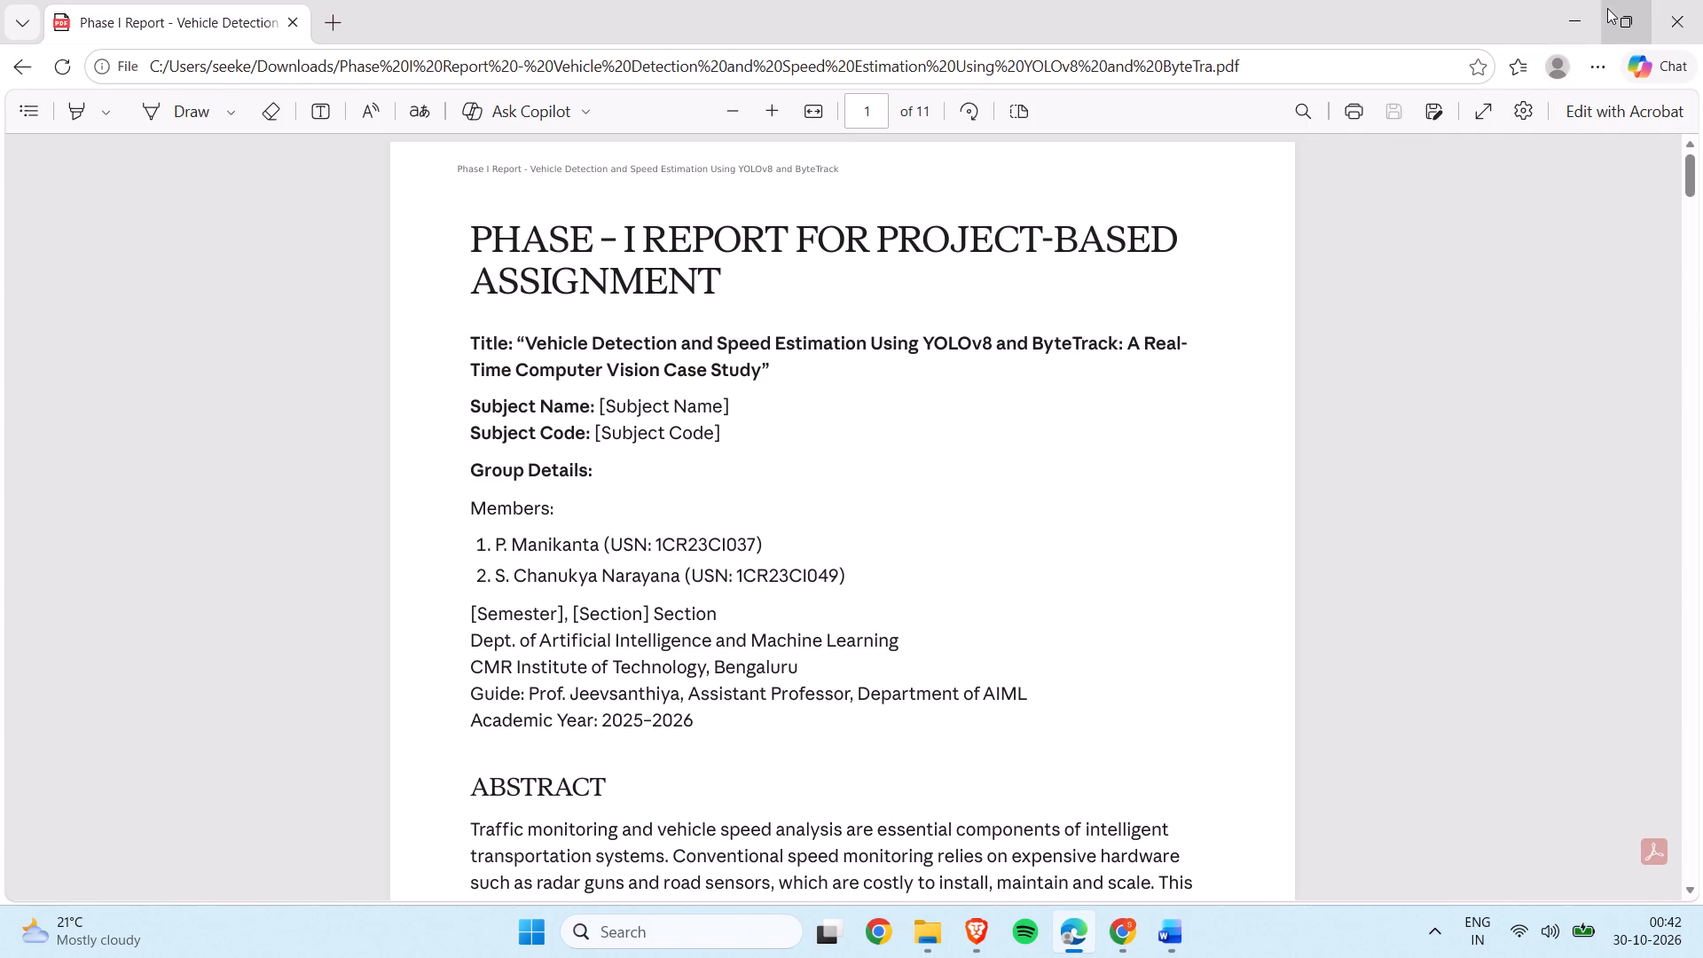
click(1484, 86)
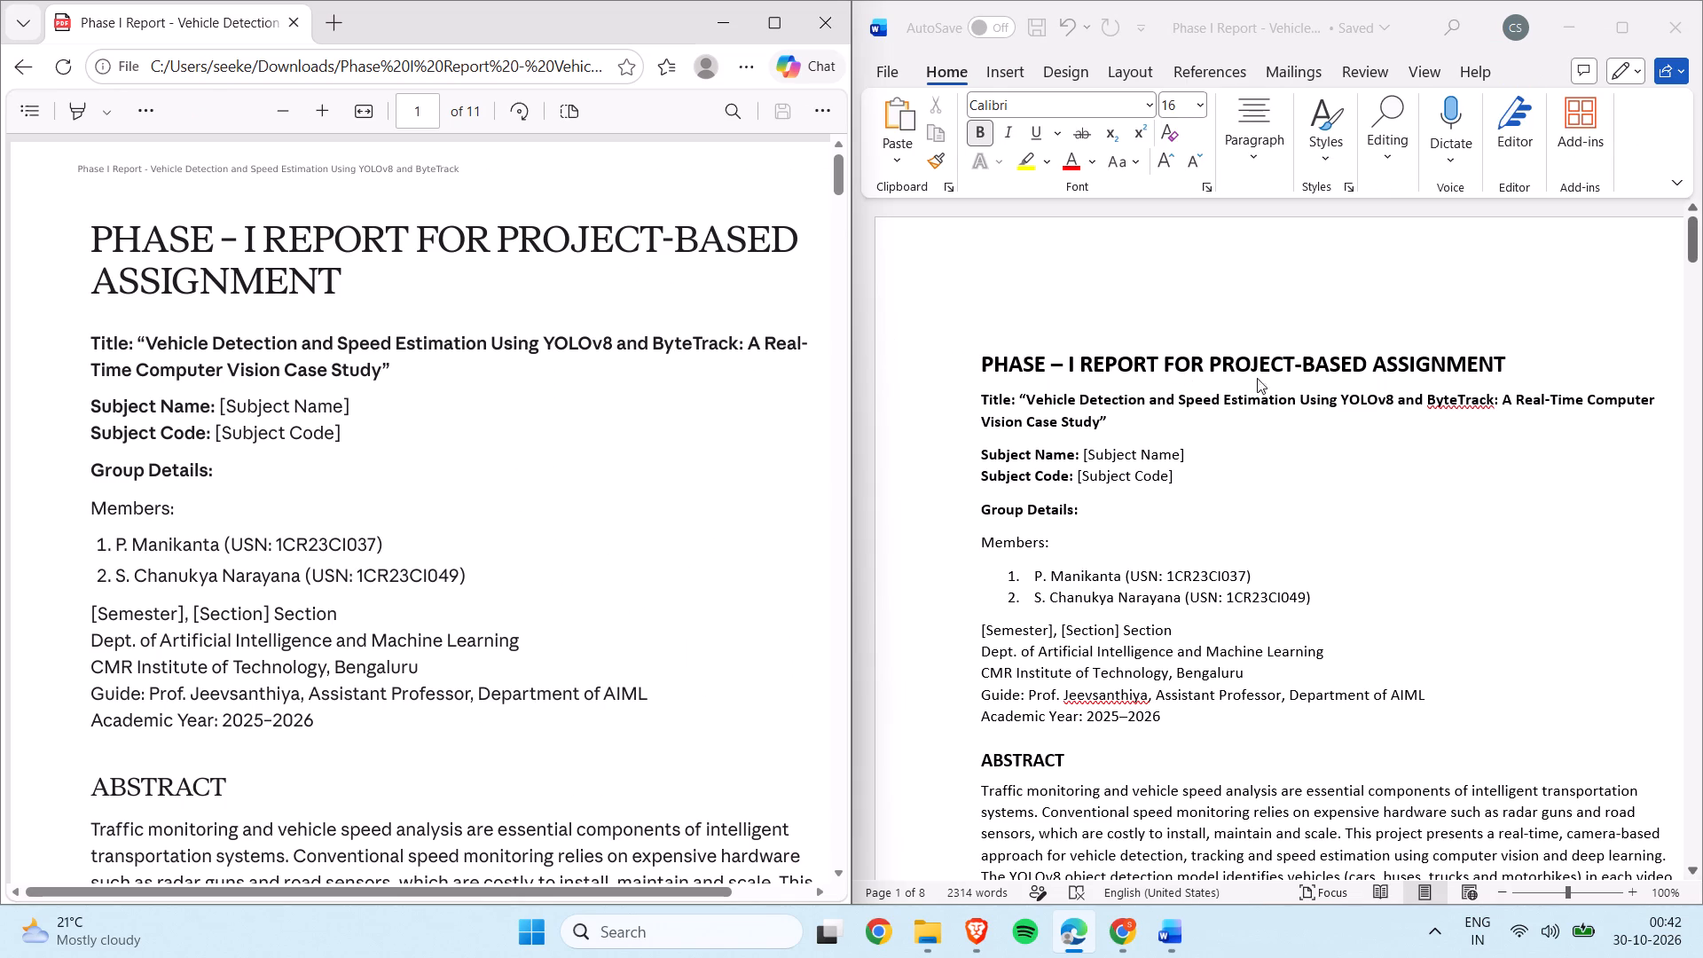
In the Word report, replace the Subject Name placeholder on the first page with ML-II.
click(1192, 458)
click(1181, 452)
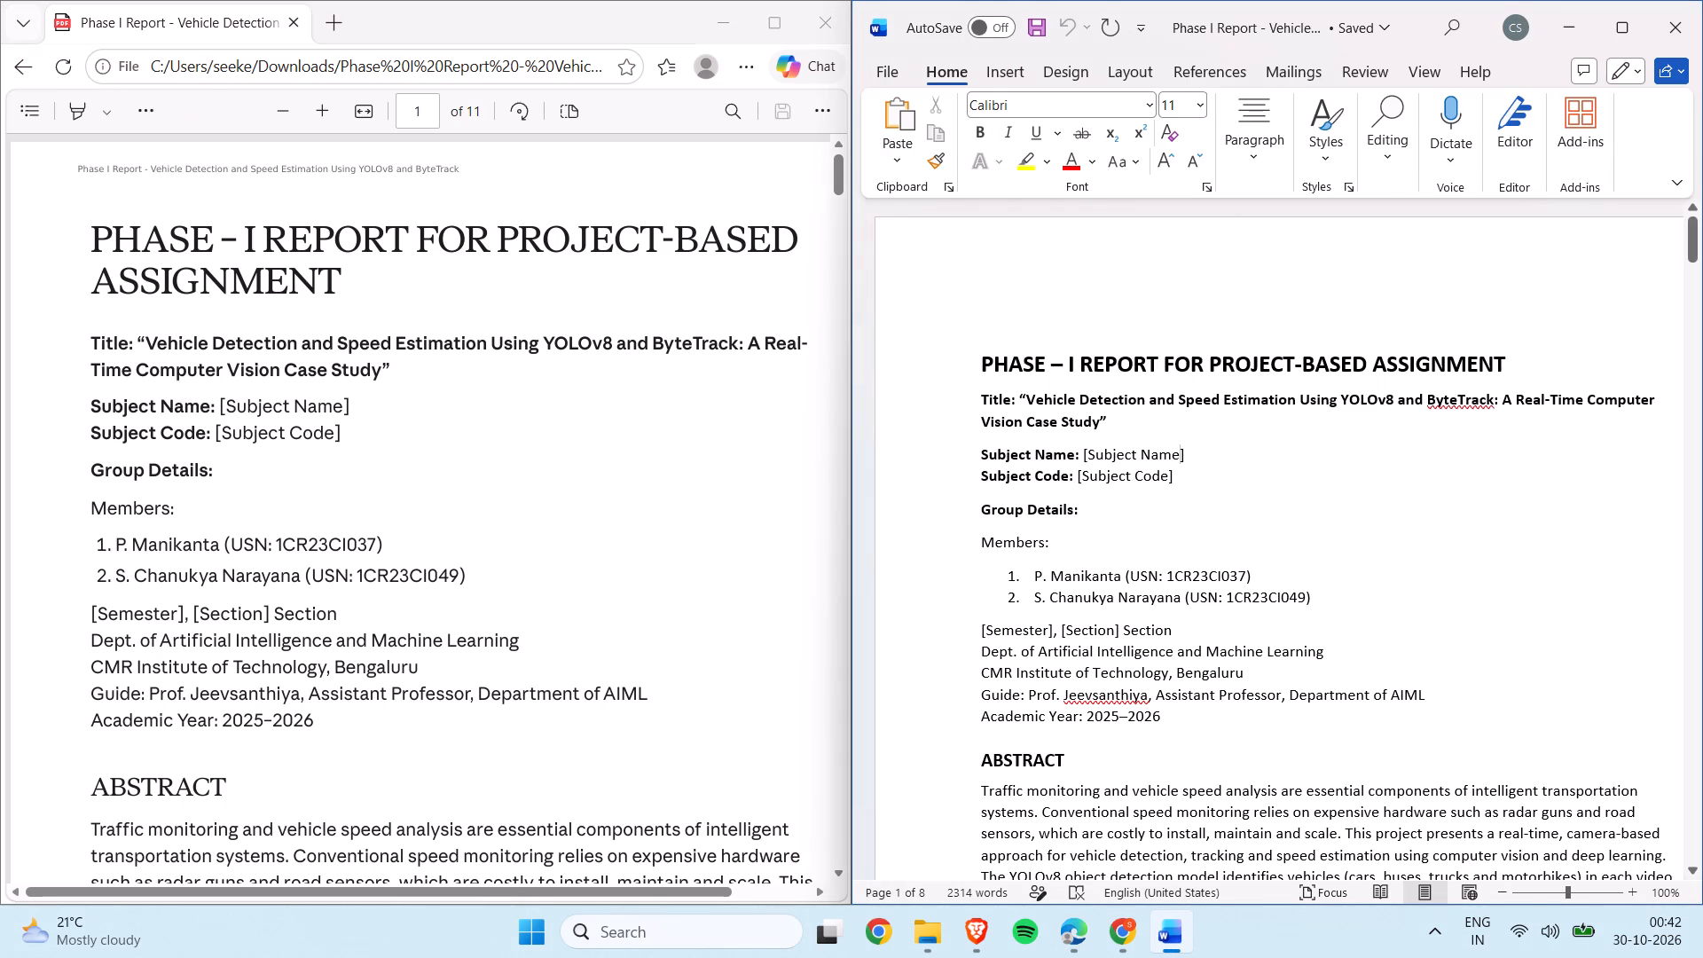
click(1190, 453)
key(BackSpace)
key(BackSpace)
key(BackSpace)
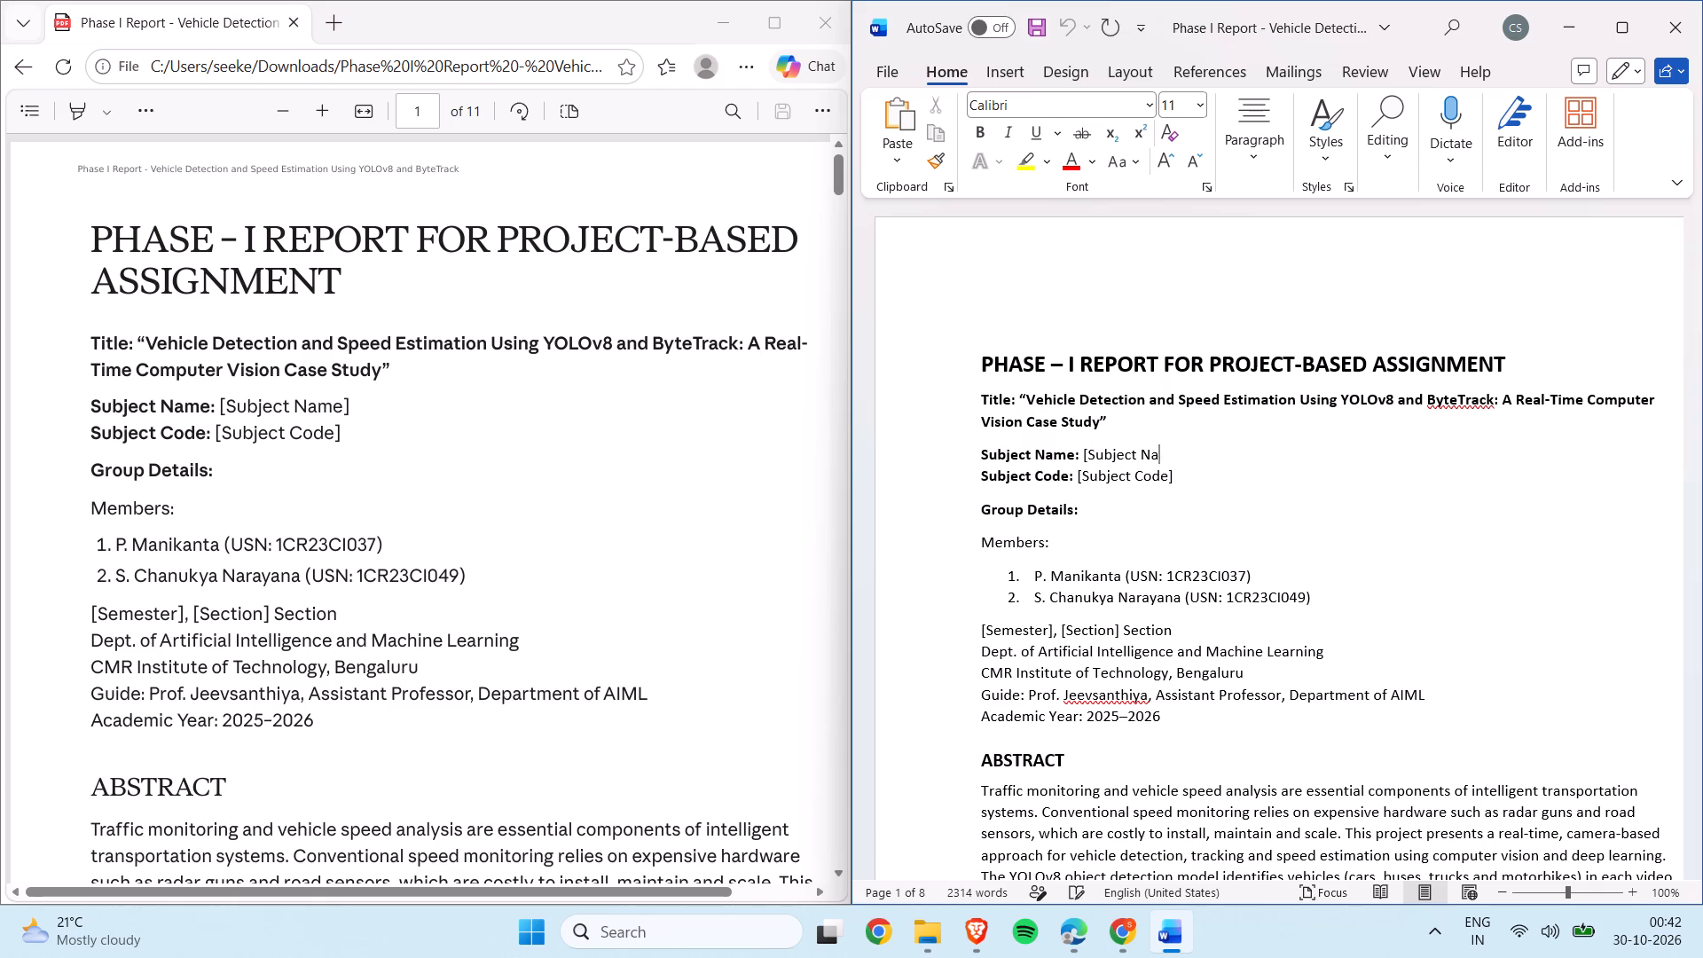
key(BackSpace)
key(BackSpace)
key(BackSpace)
key(BackSpace)
key(BackSpace)
key(BackSpace)
key(BackSpace)
key(BackSpace)
key(BackSpace)
key(BackSpace)
key(BackSpace)
text(ML)
key(space)
text(2)
key(BackSpace)
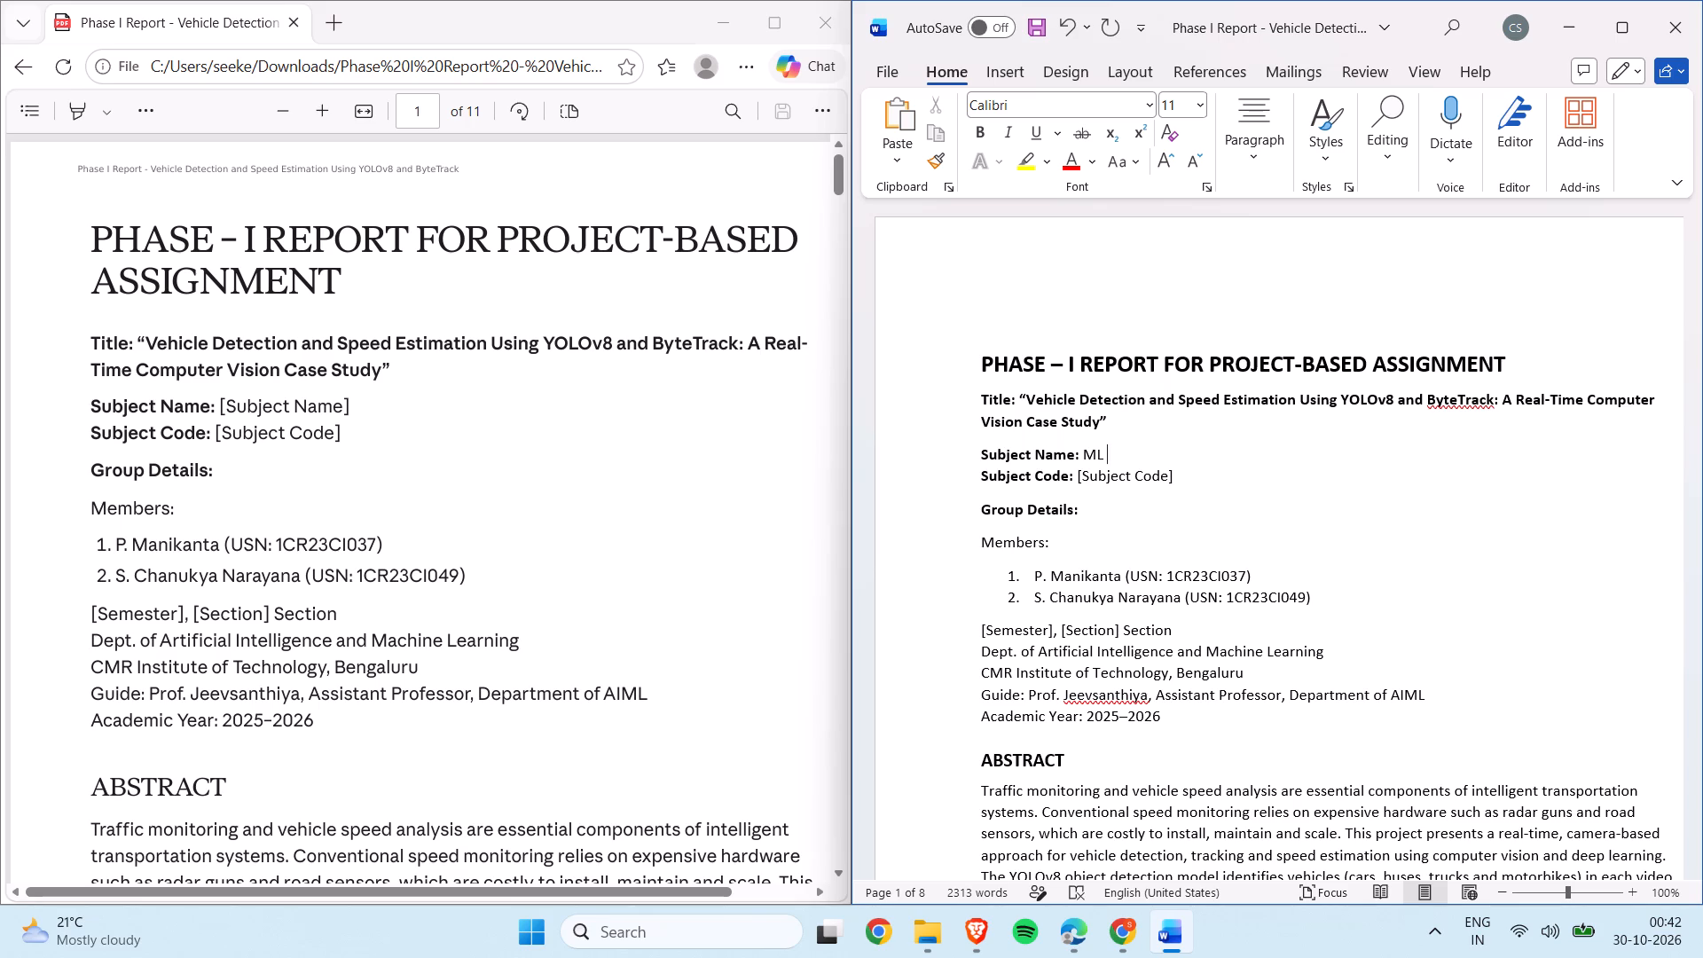
text(ii)
key(BackSpace)
key(BackSpace)
text(II)
key(BackSpace)
key(BackSpace)
key(BackSpace)
key(minus)
text(II)
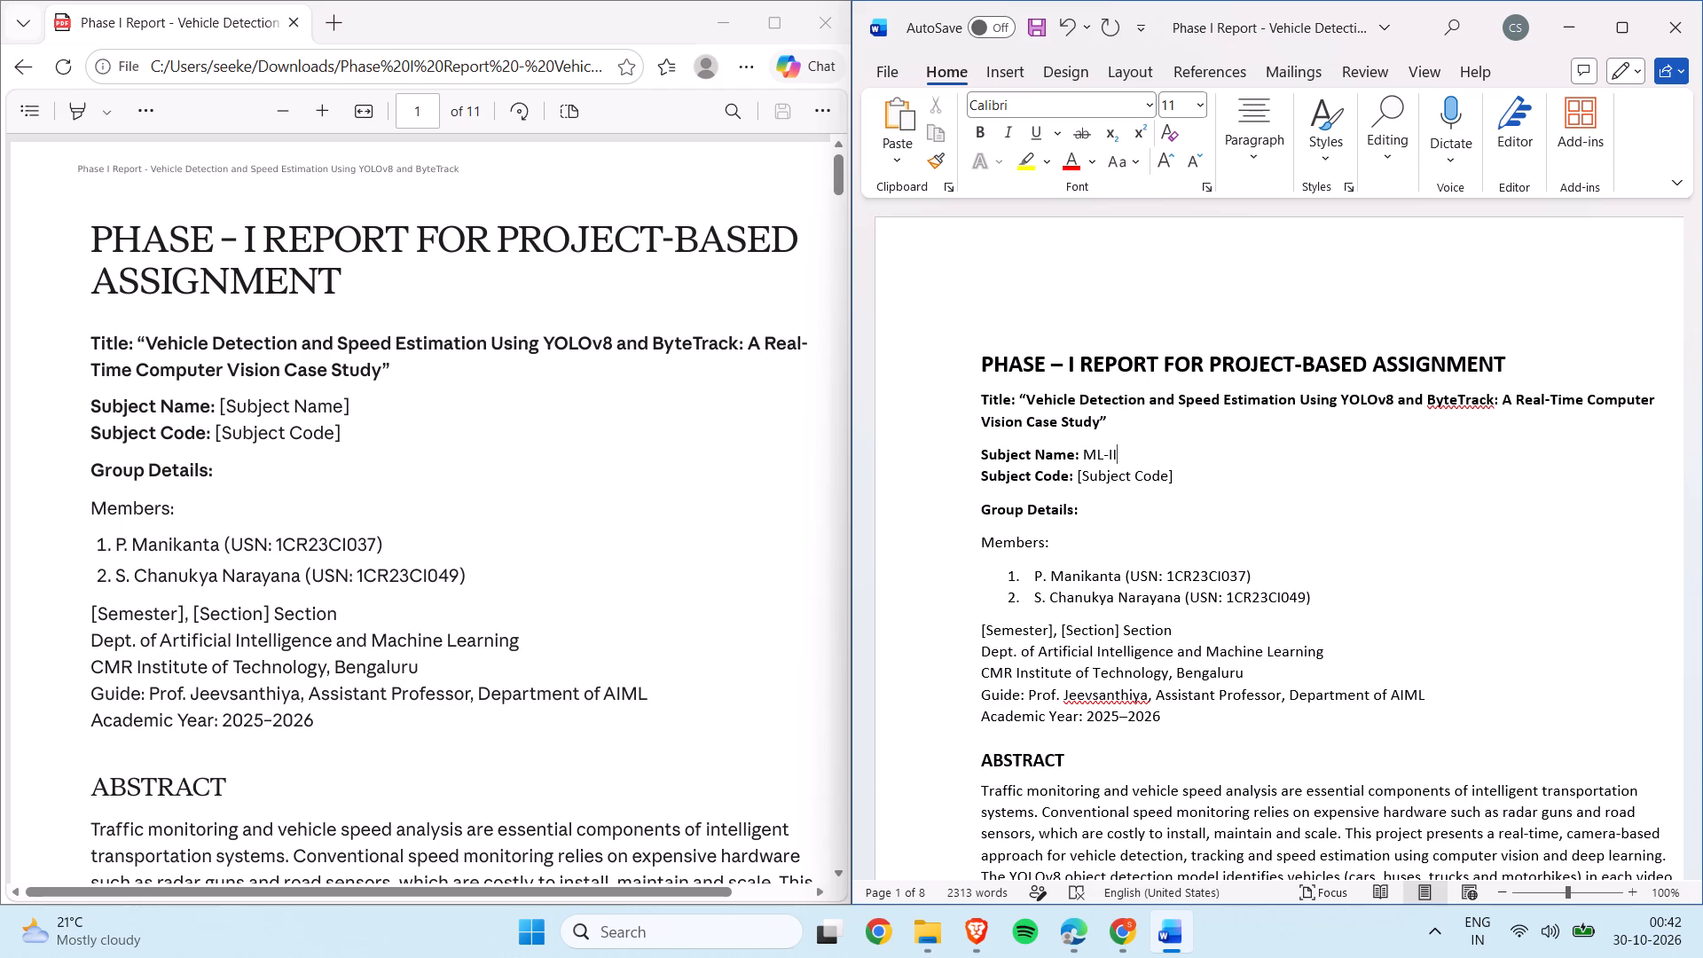
Delete the [Subject Code] placeholder after the Subject Code label.
click(1198, 473)
key(BackSpace)
key(BackSpace)
key(BackSpace)
key(BackSpace)
key(BackSpace)
key(BackSpace)
key(BackSpace)
key(BackSpace)
key(BackSpace)
key(BackSpace)
key(BackSpace)
key(BackSpace)
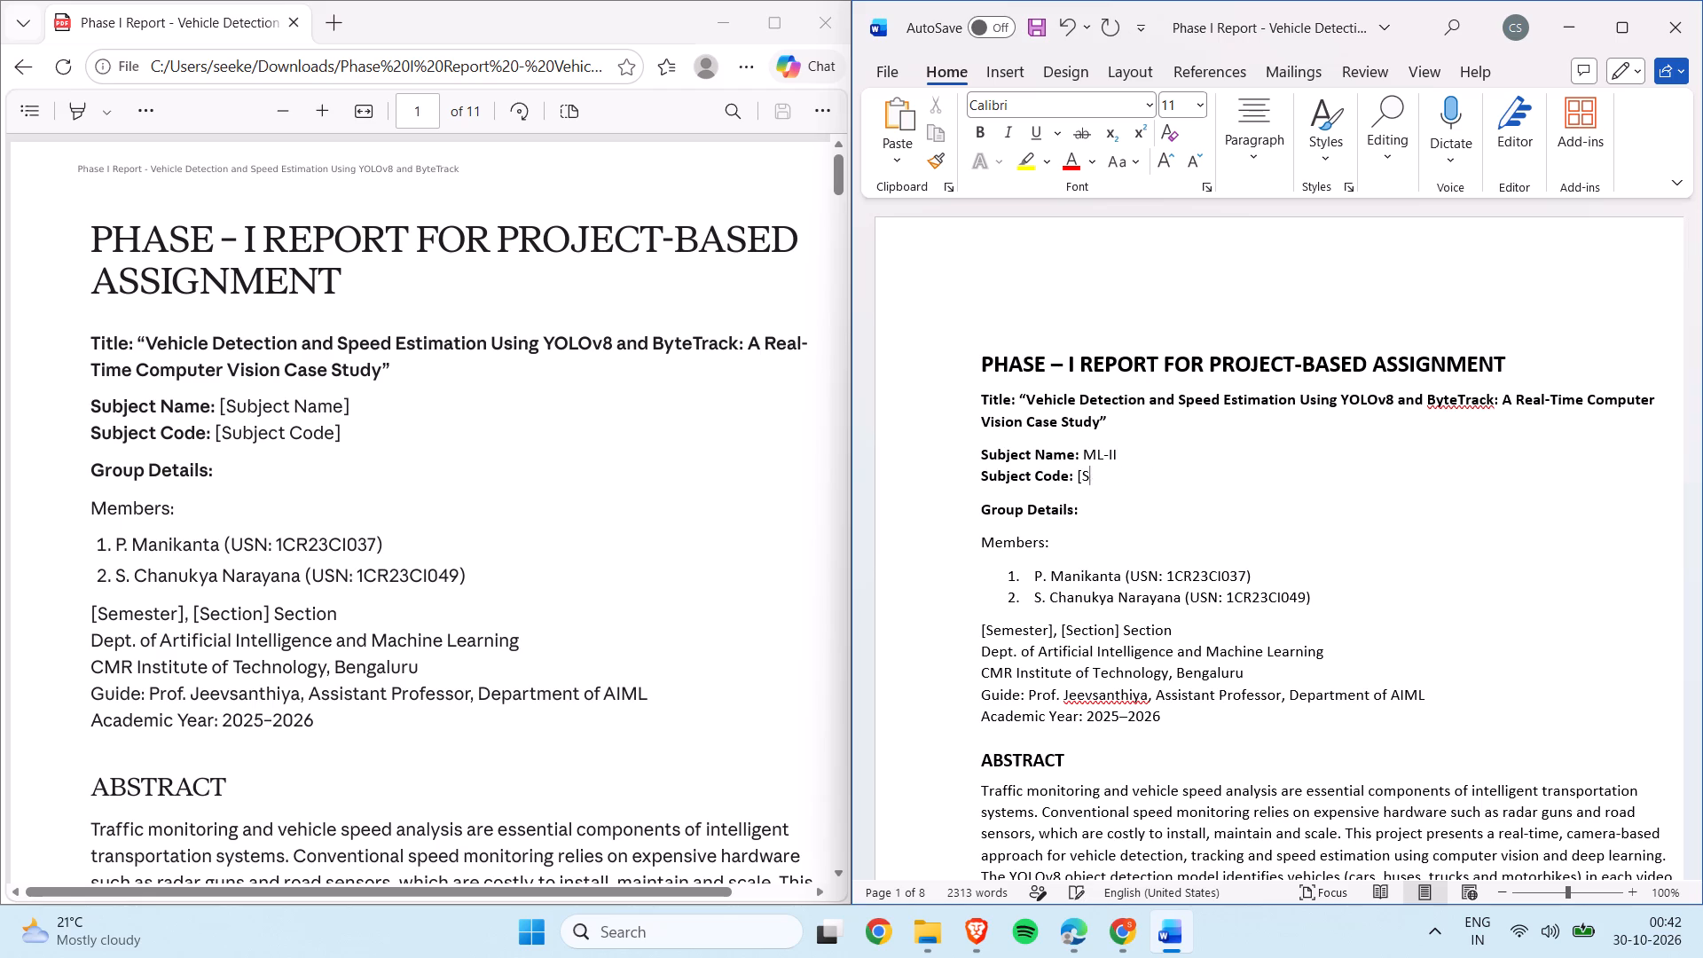
key(BackSpace)
key(BackSpace)
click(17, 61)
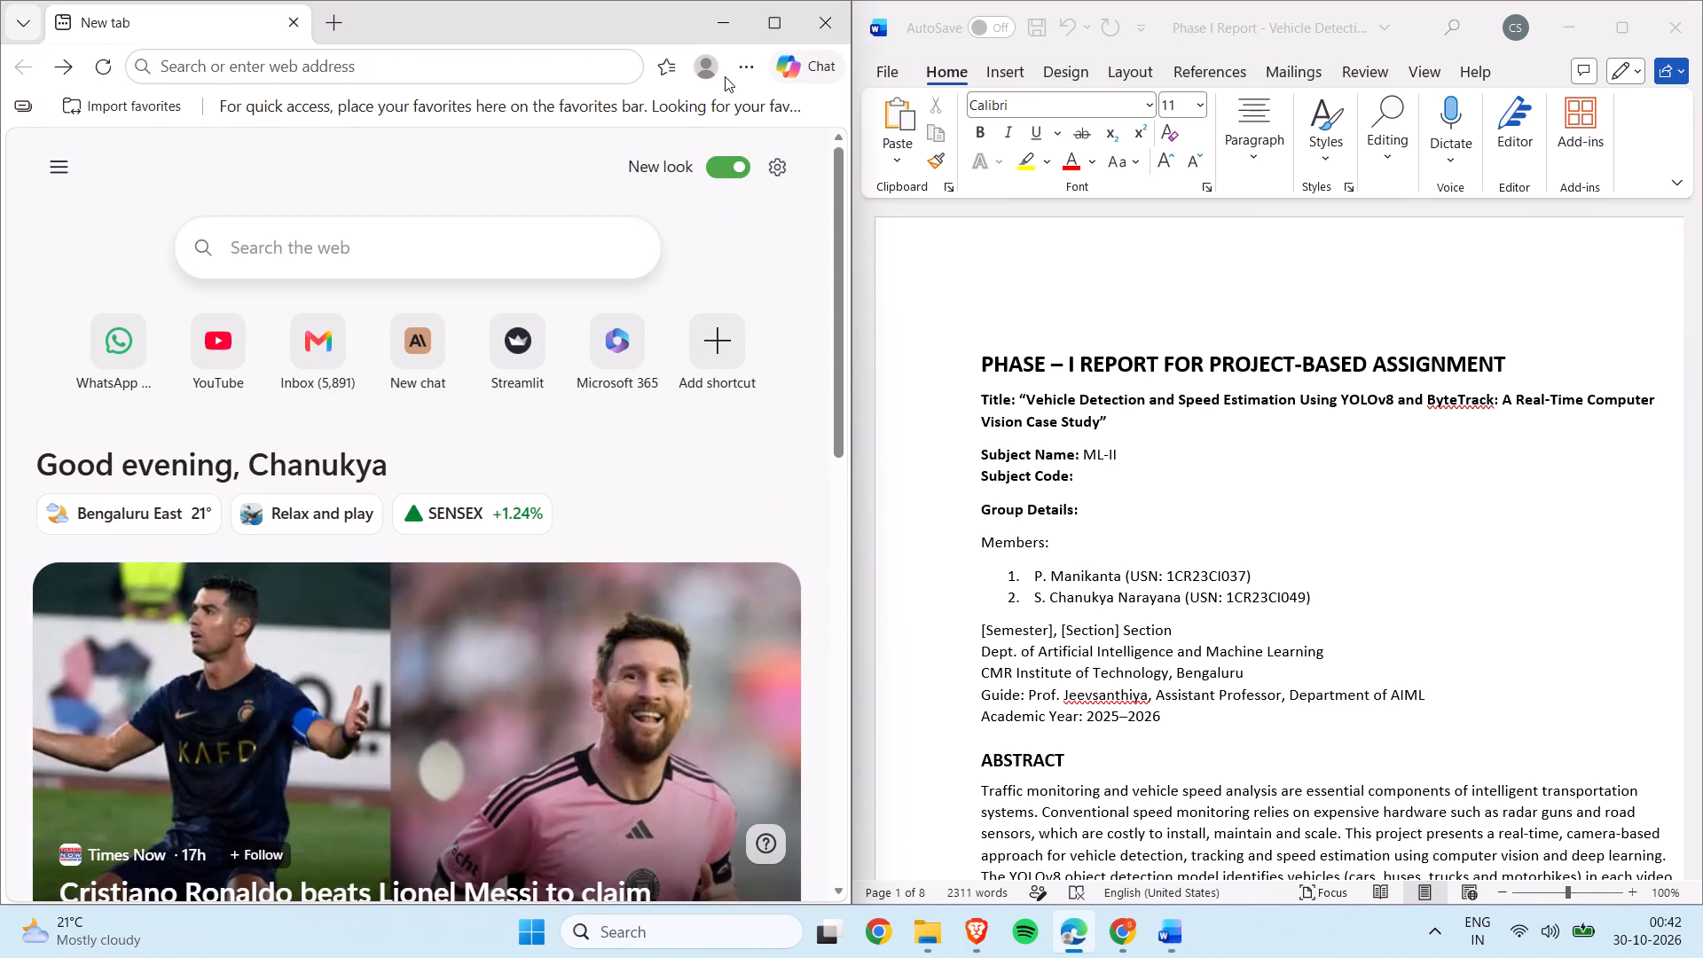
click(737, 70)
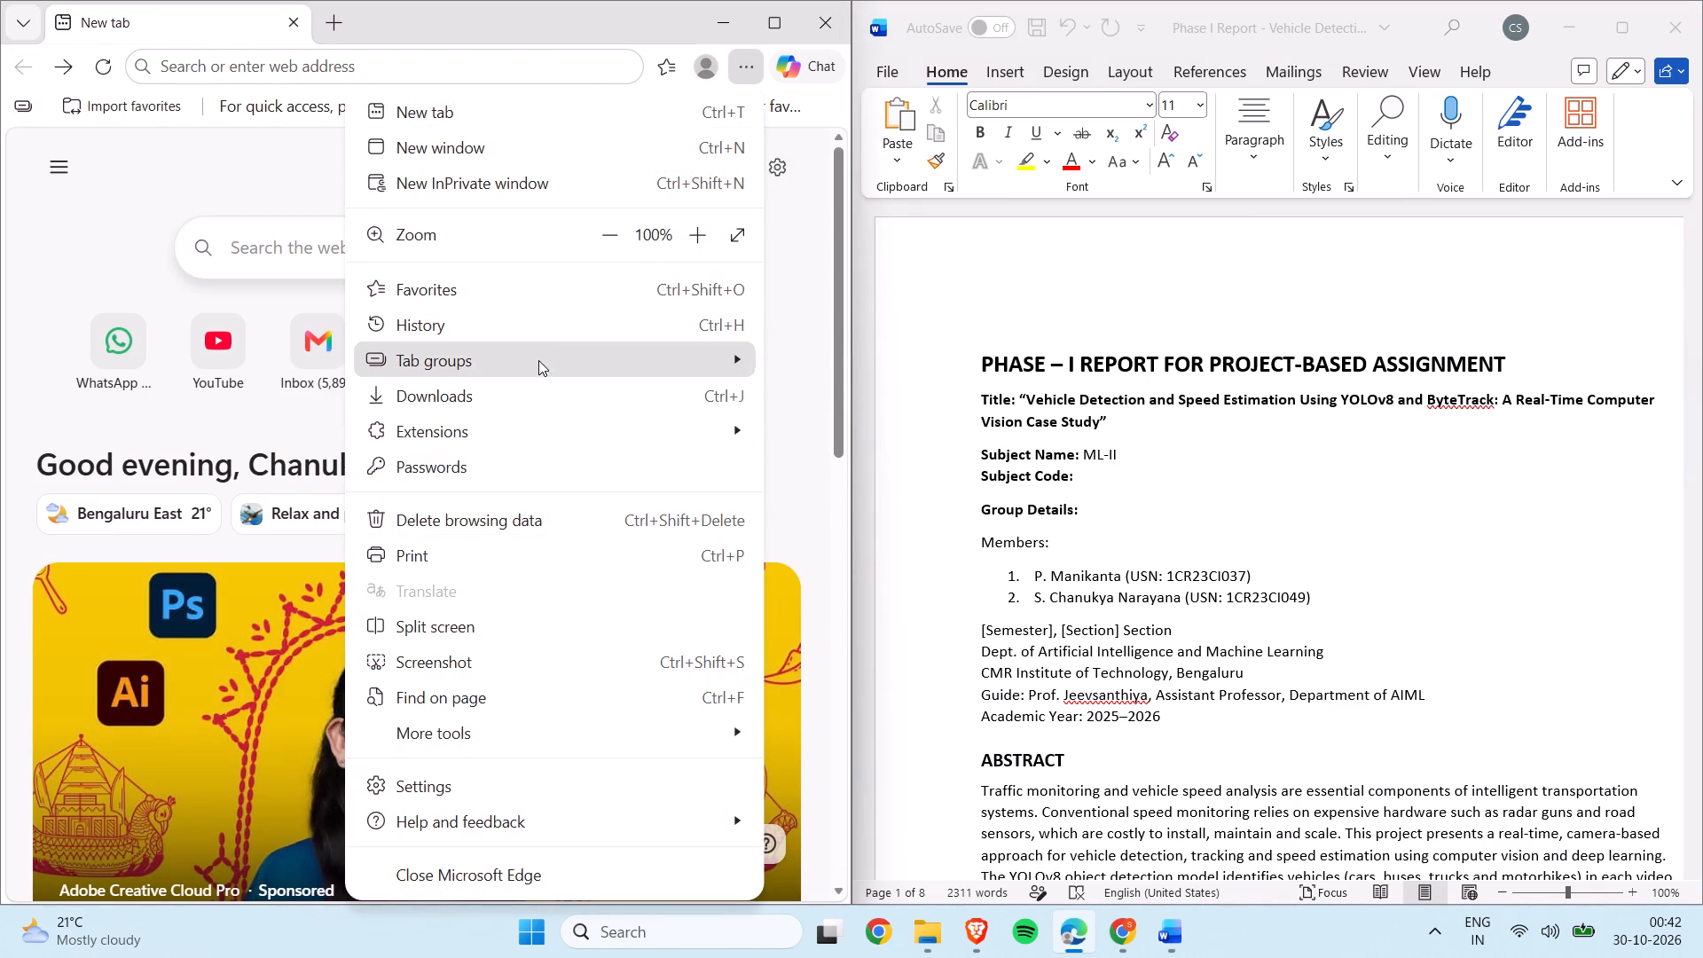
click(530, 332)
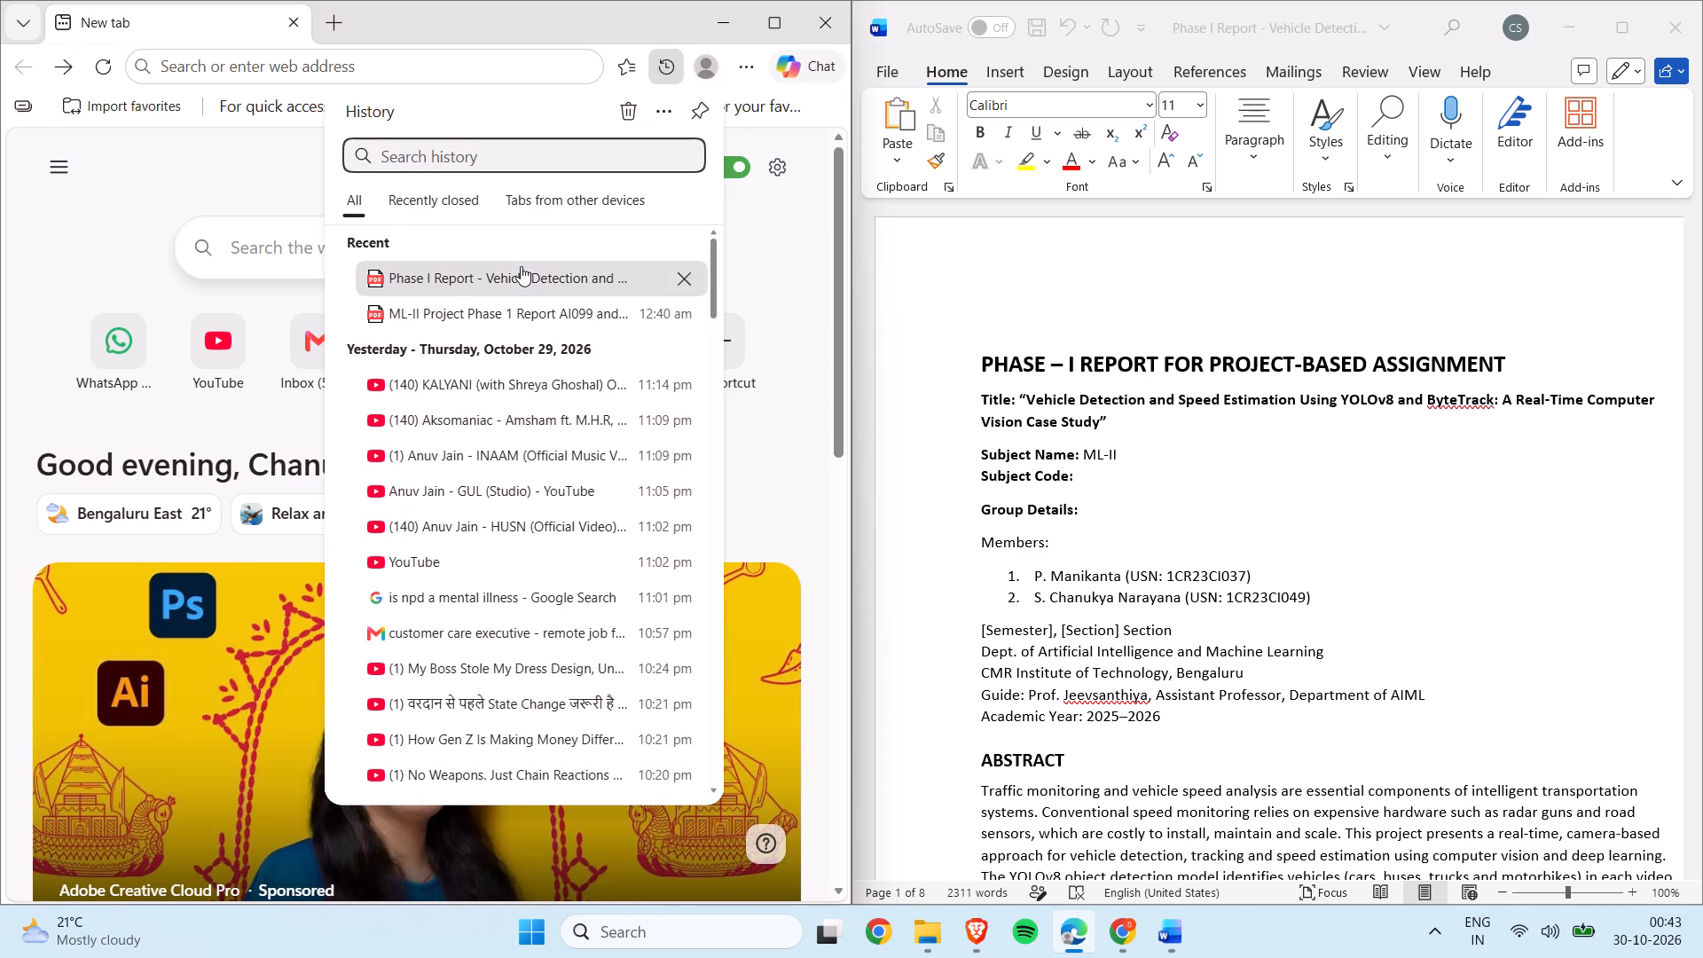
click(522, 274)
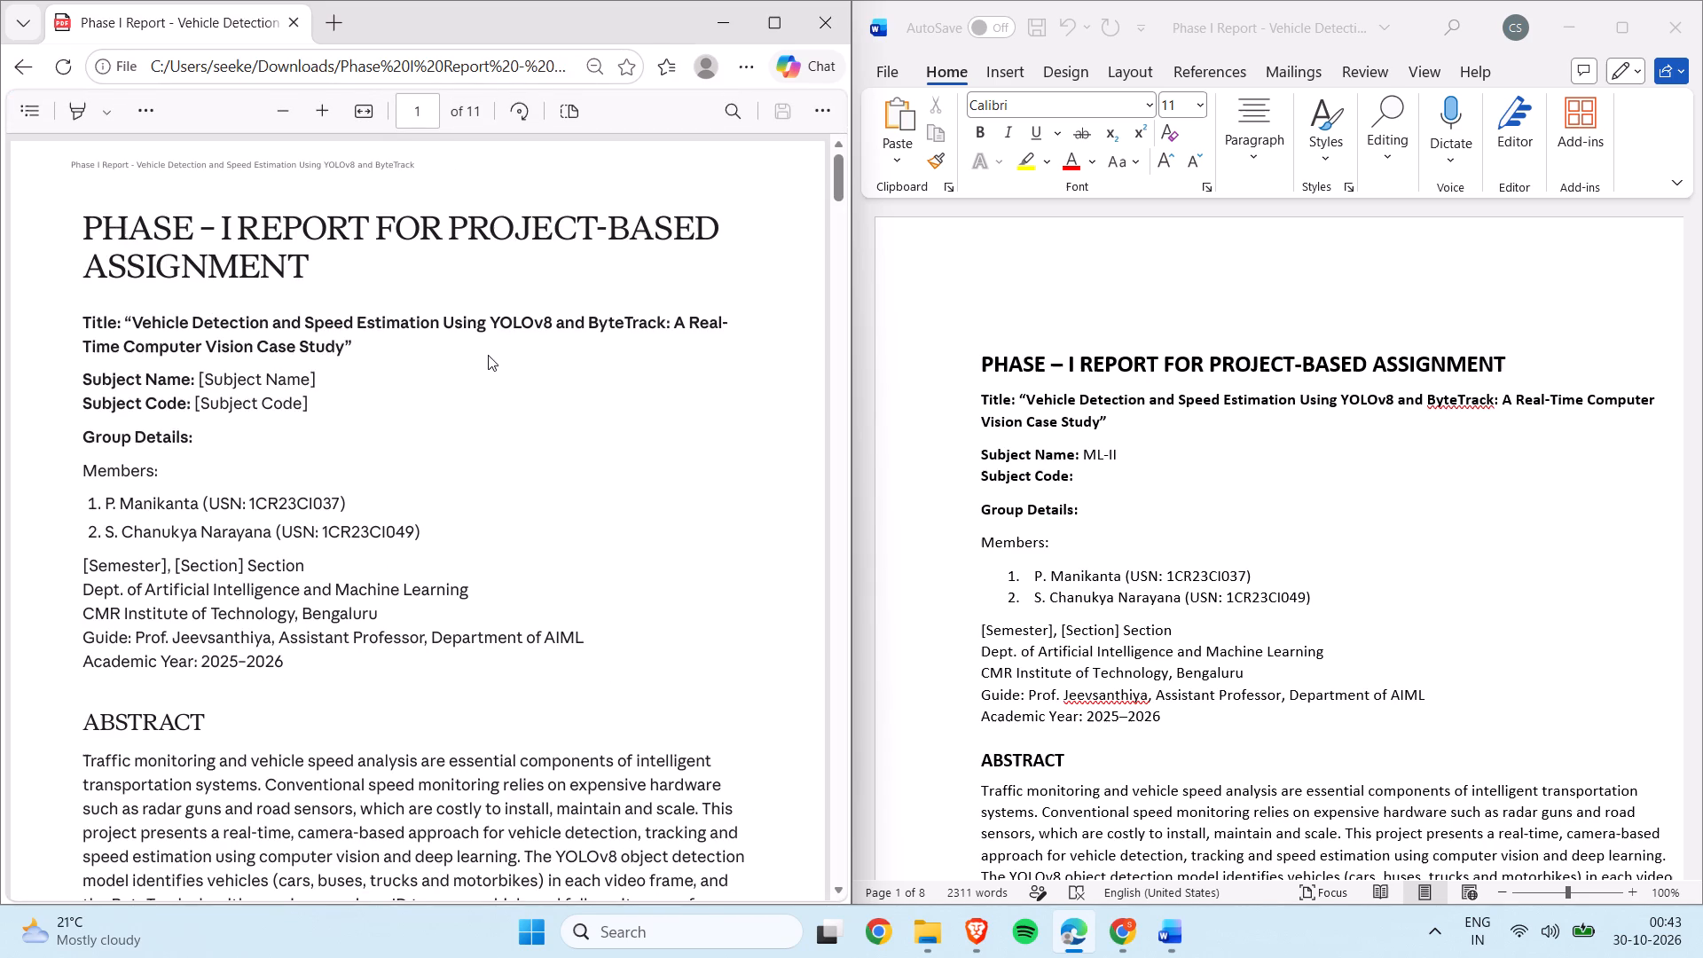
Reopen the reference ML-II Project Phase 1 report from Edge's browsing history and show its cover page's subject and group details.
click(749, 63)
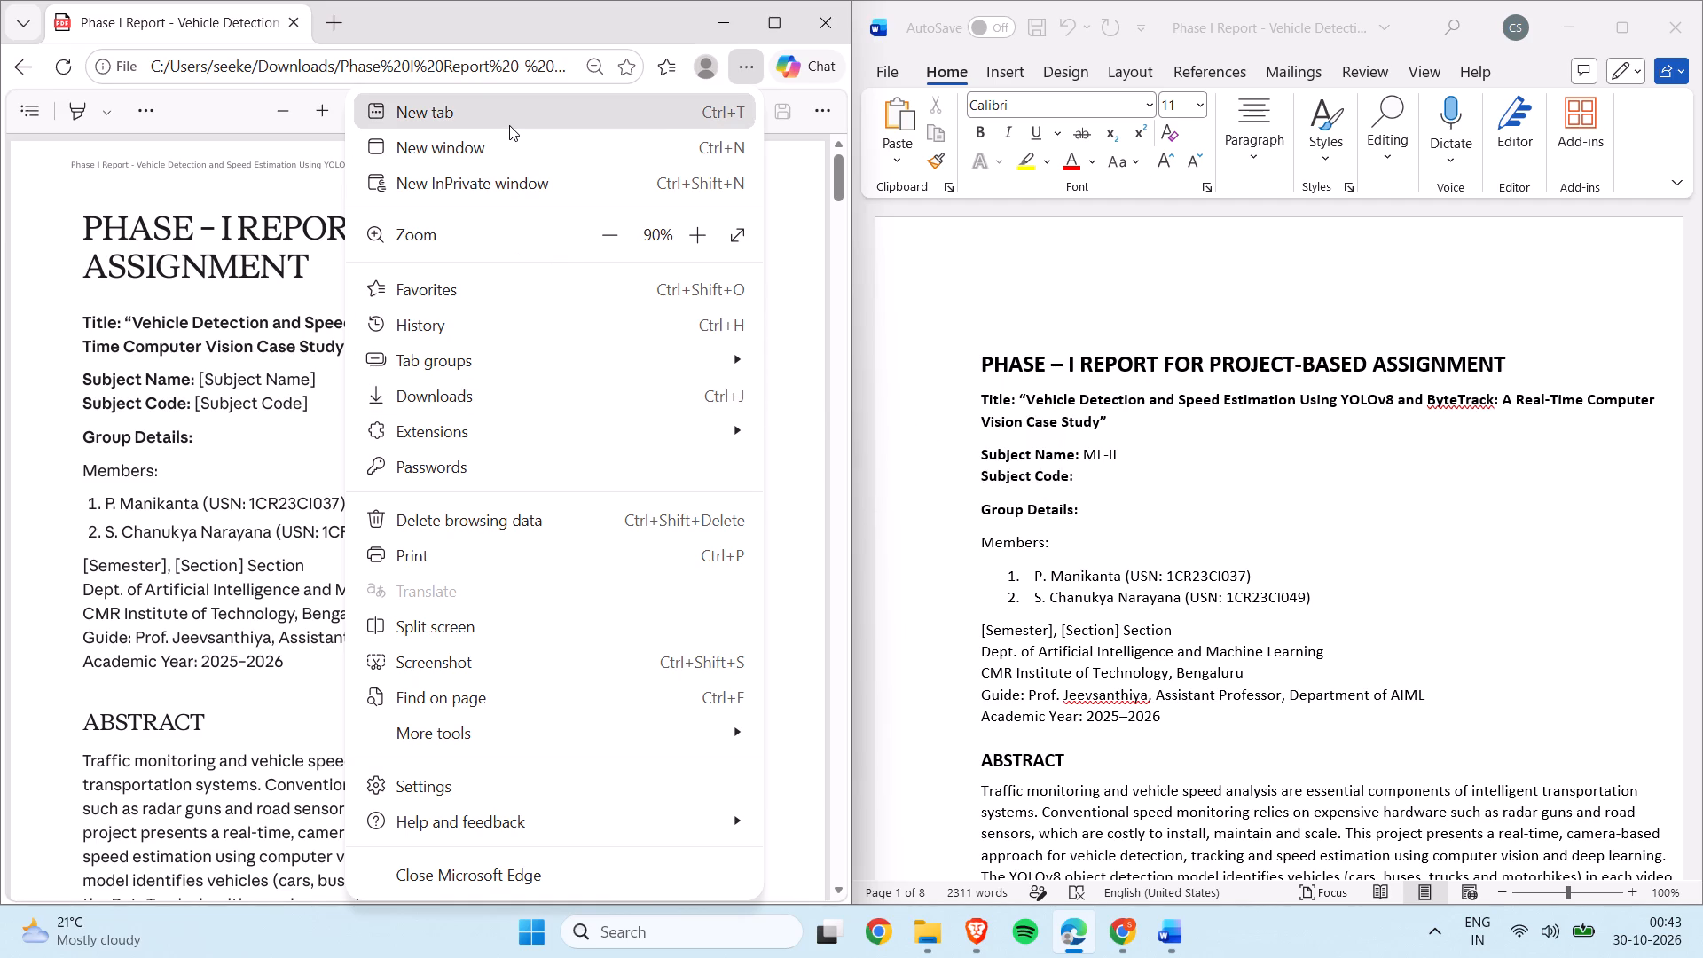
click(457, 327)
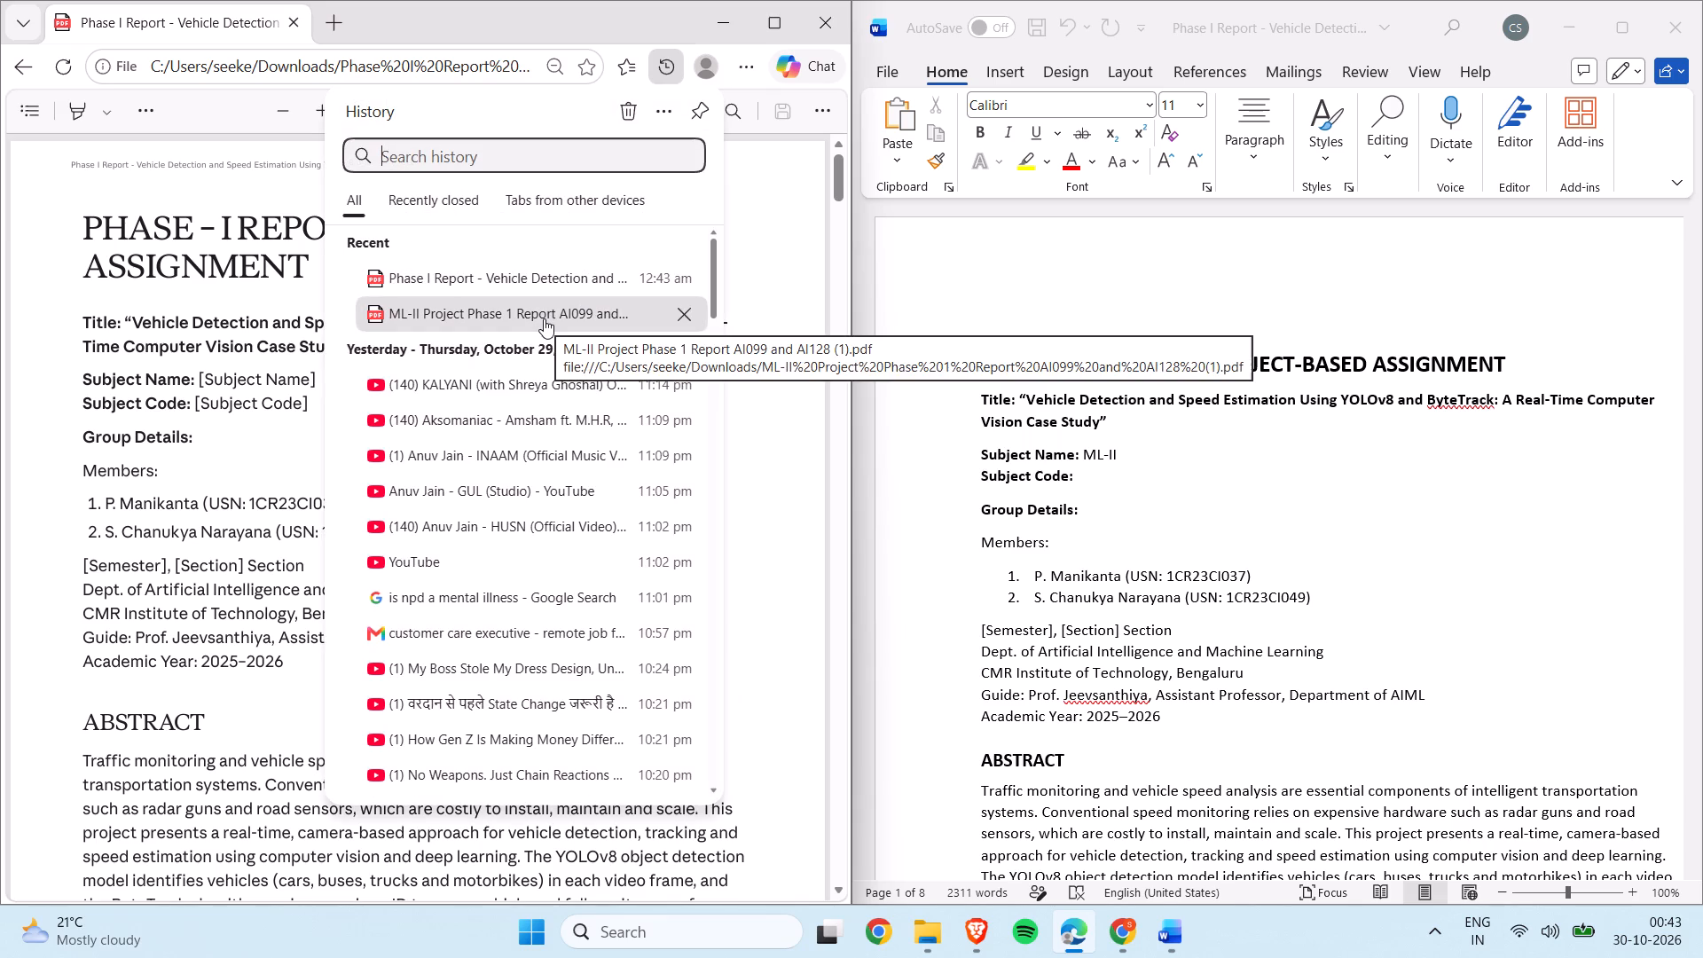
click(544, 318)
scroll(525, 347, up, 20)
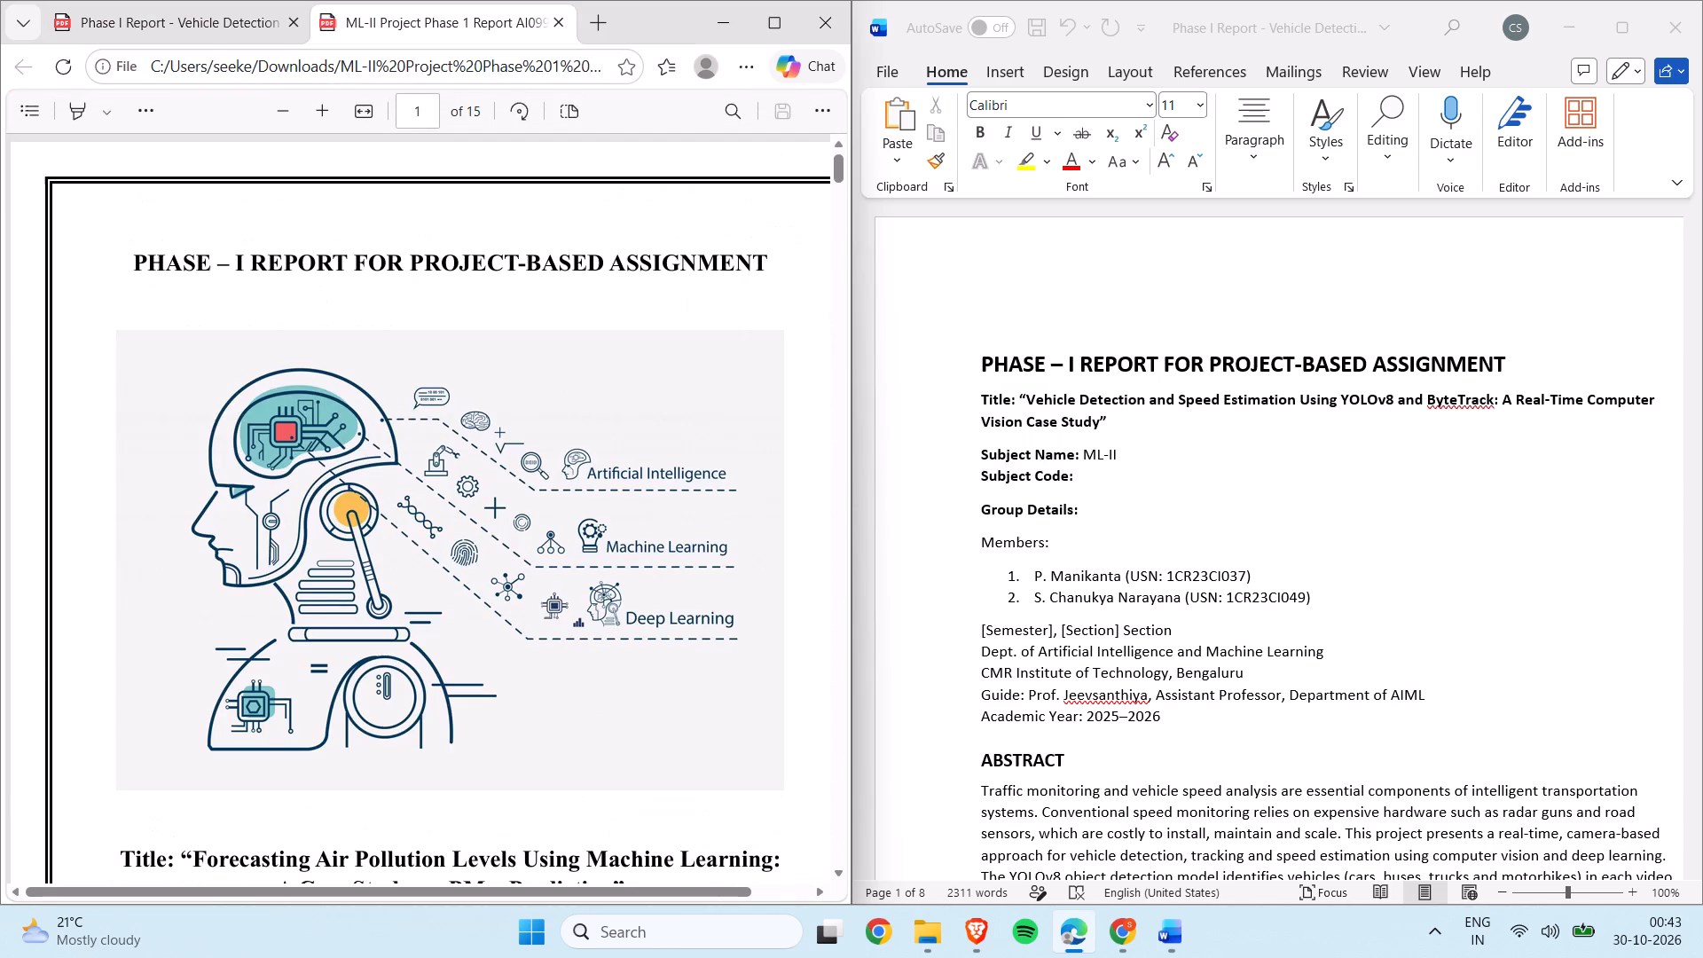
scroll(525, 347, down, 4)
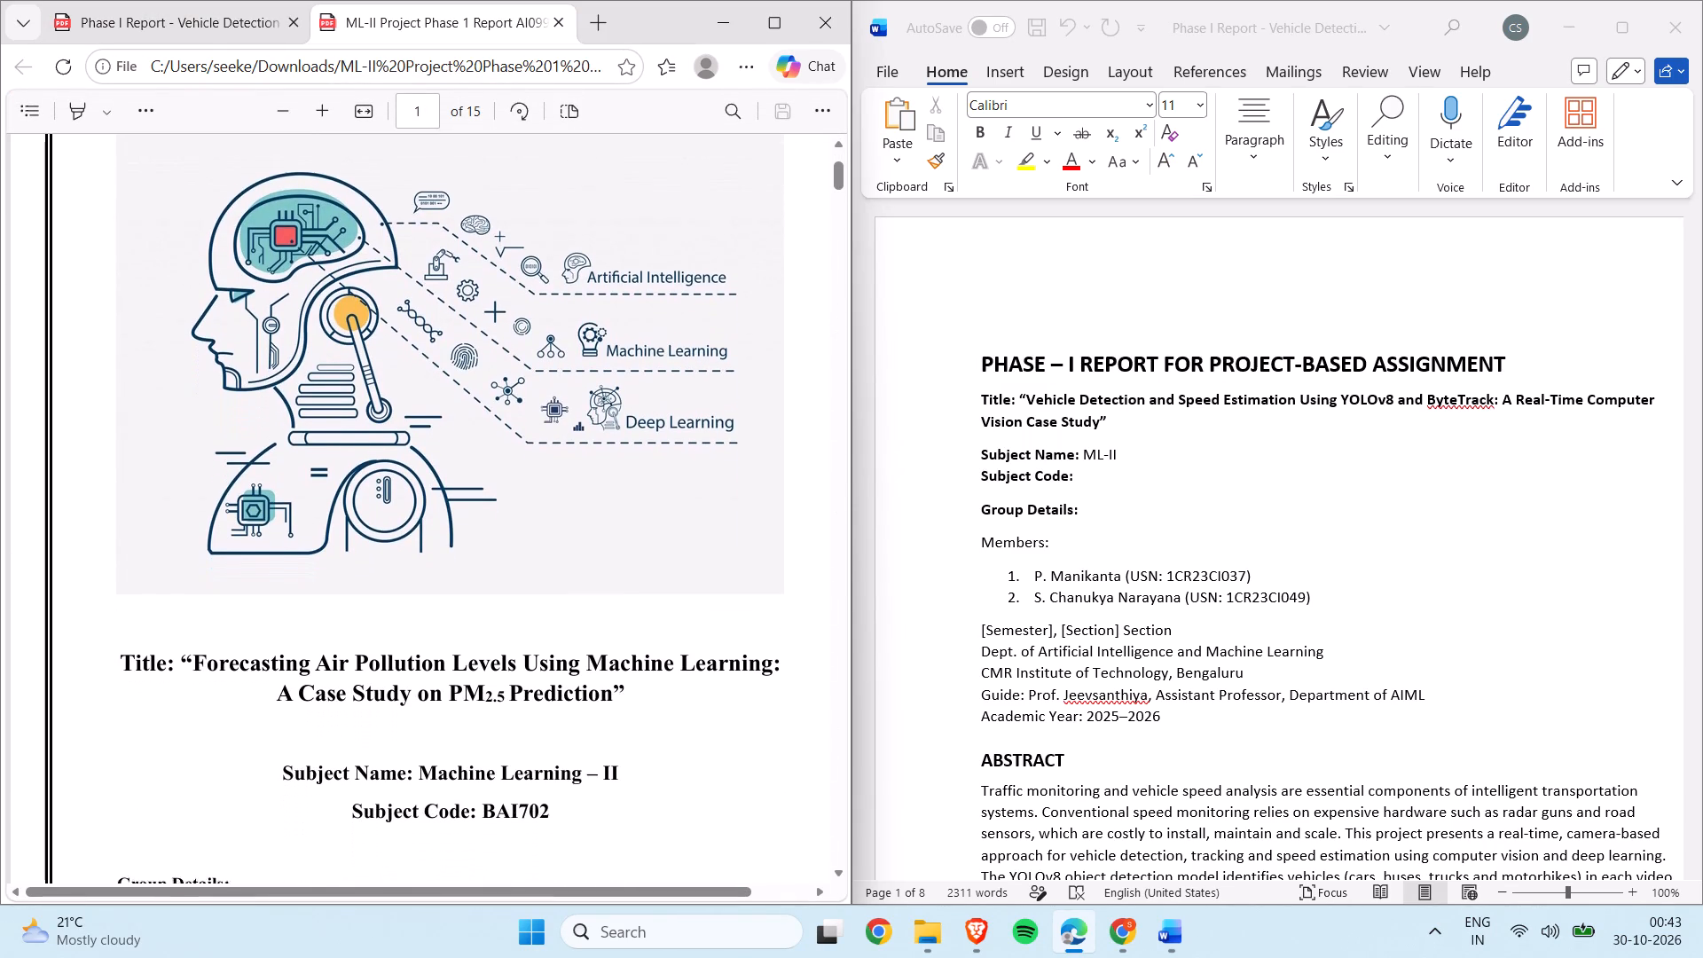
scroll(525, 347, down, 5)
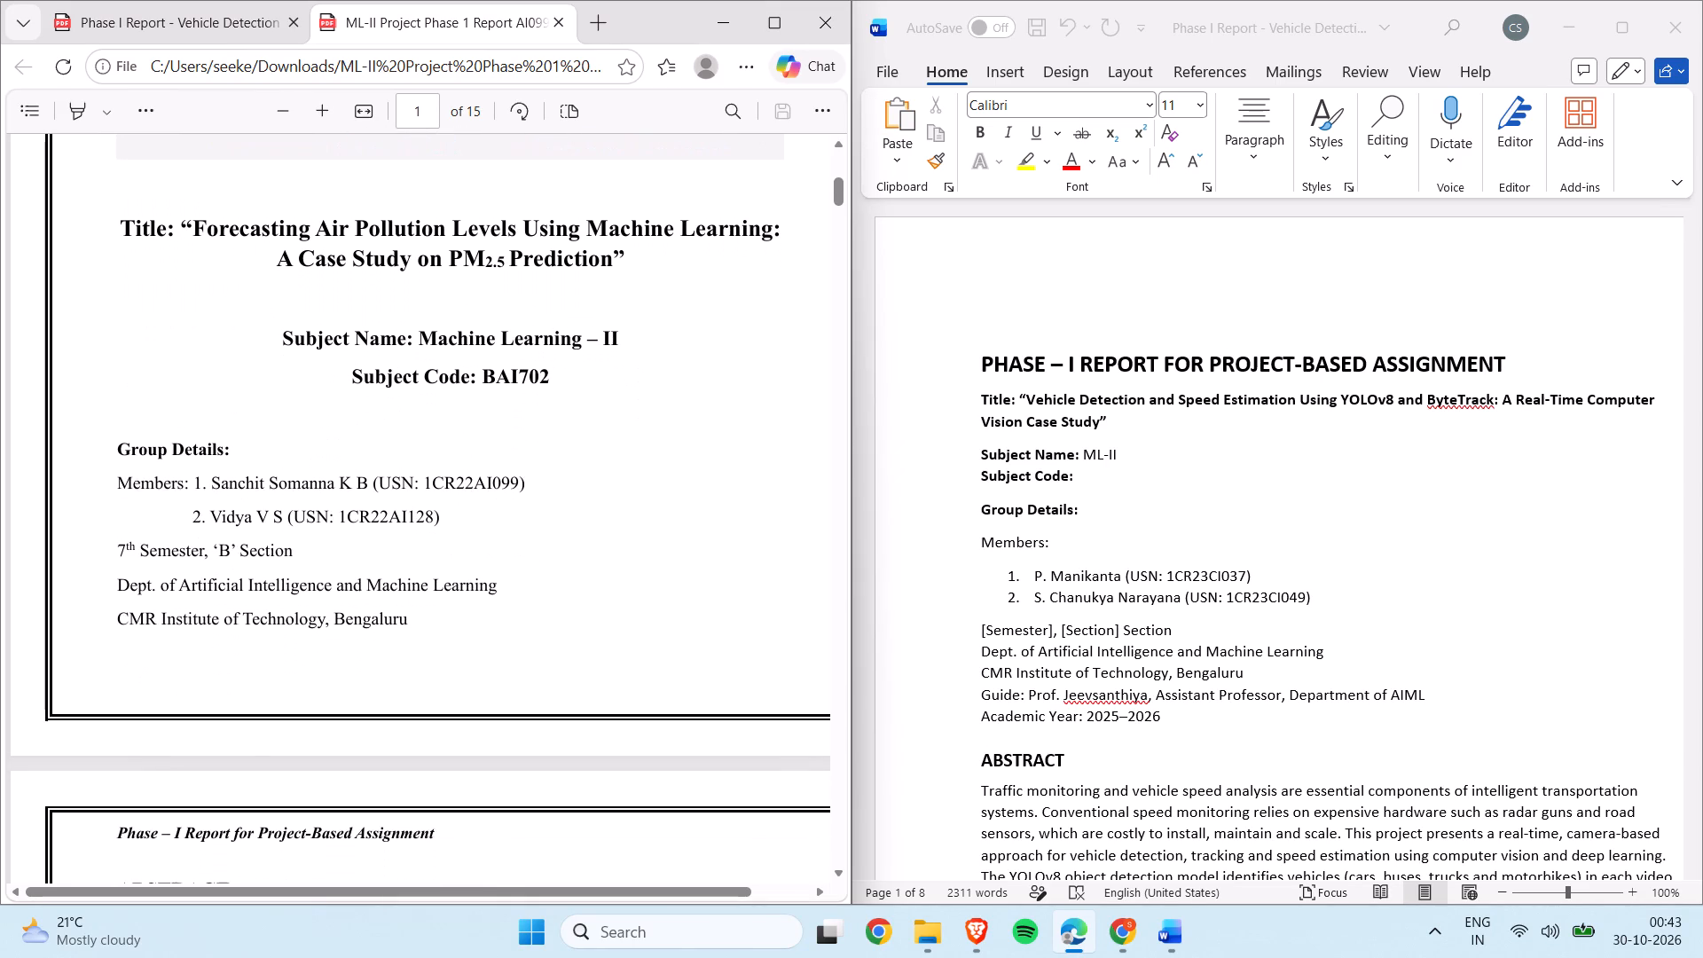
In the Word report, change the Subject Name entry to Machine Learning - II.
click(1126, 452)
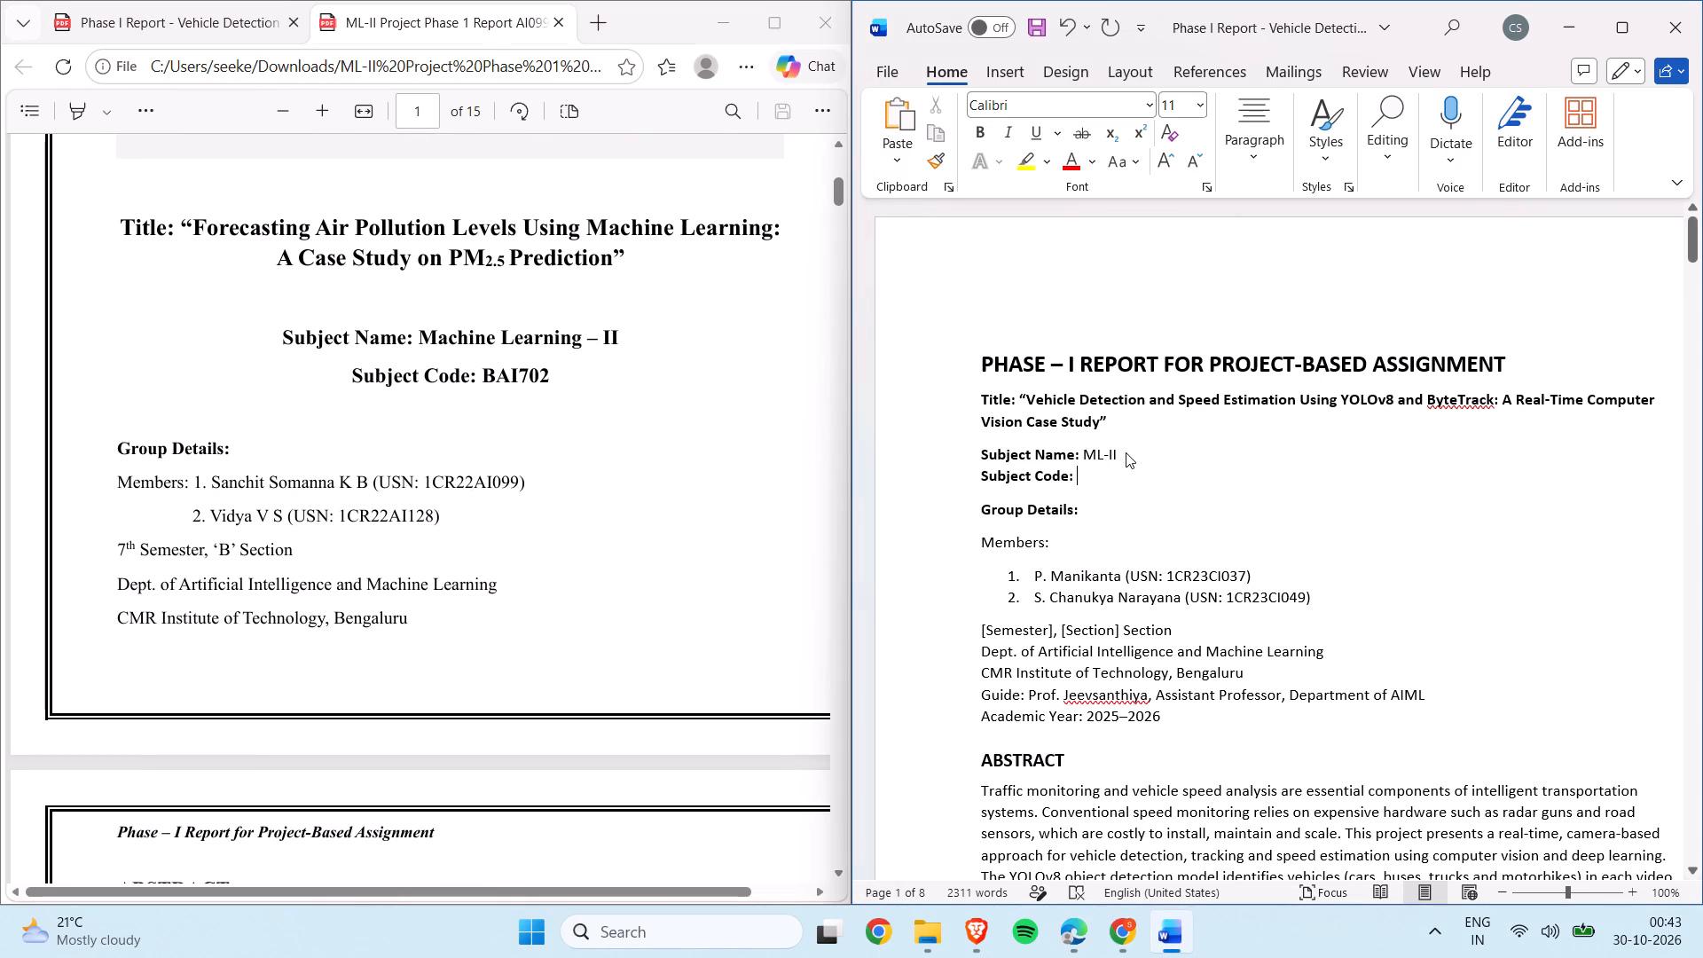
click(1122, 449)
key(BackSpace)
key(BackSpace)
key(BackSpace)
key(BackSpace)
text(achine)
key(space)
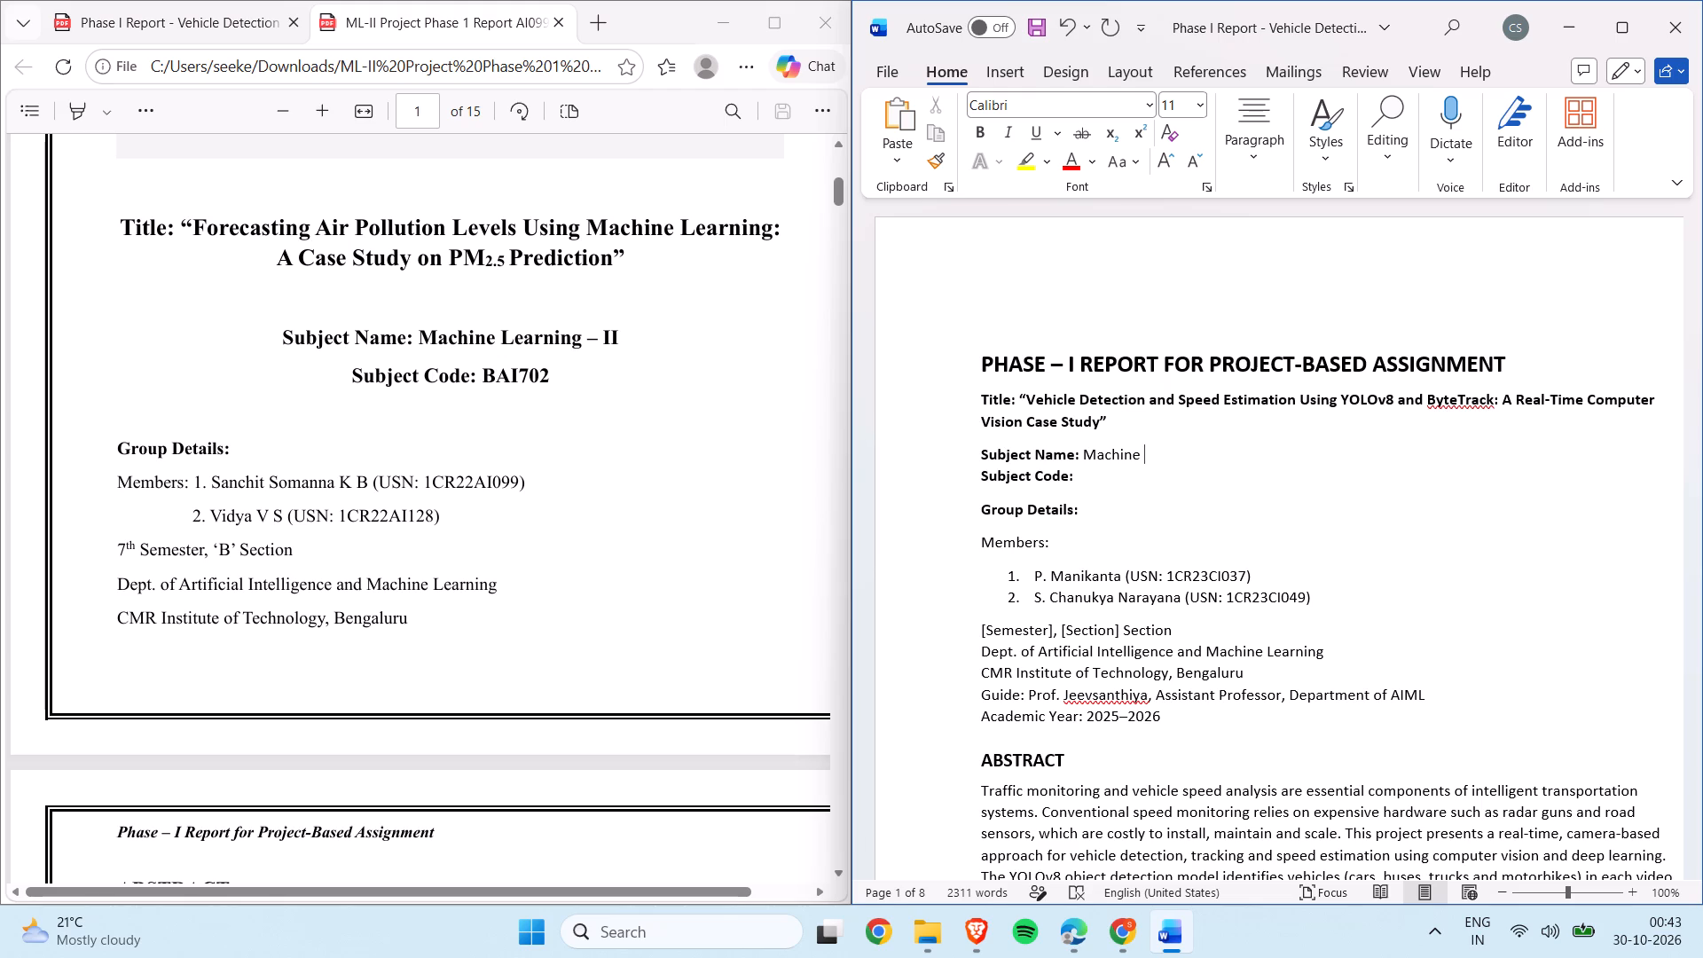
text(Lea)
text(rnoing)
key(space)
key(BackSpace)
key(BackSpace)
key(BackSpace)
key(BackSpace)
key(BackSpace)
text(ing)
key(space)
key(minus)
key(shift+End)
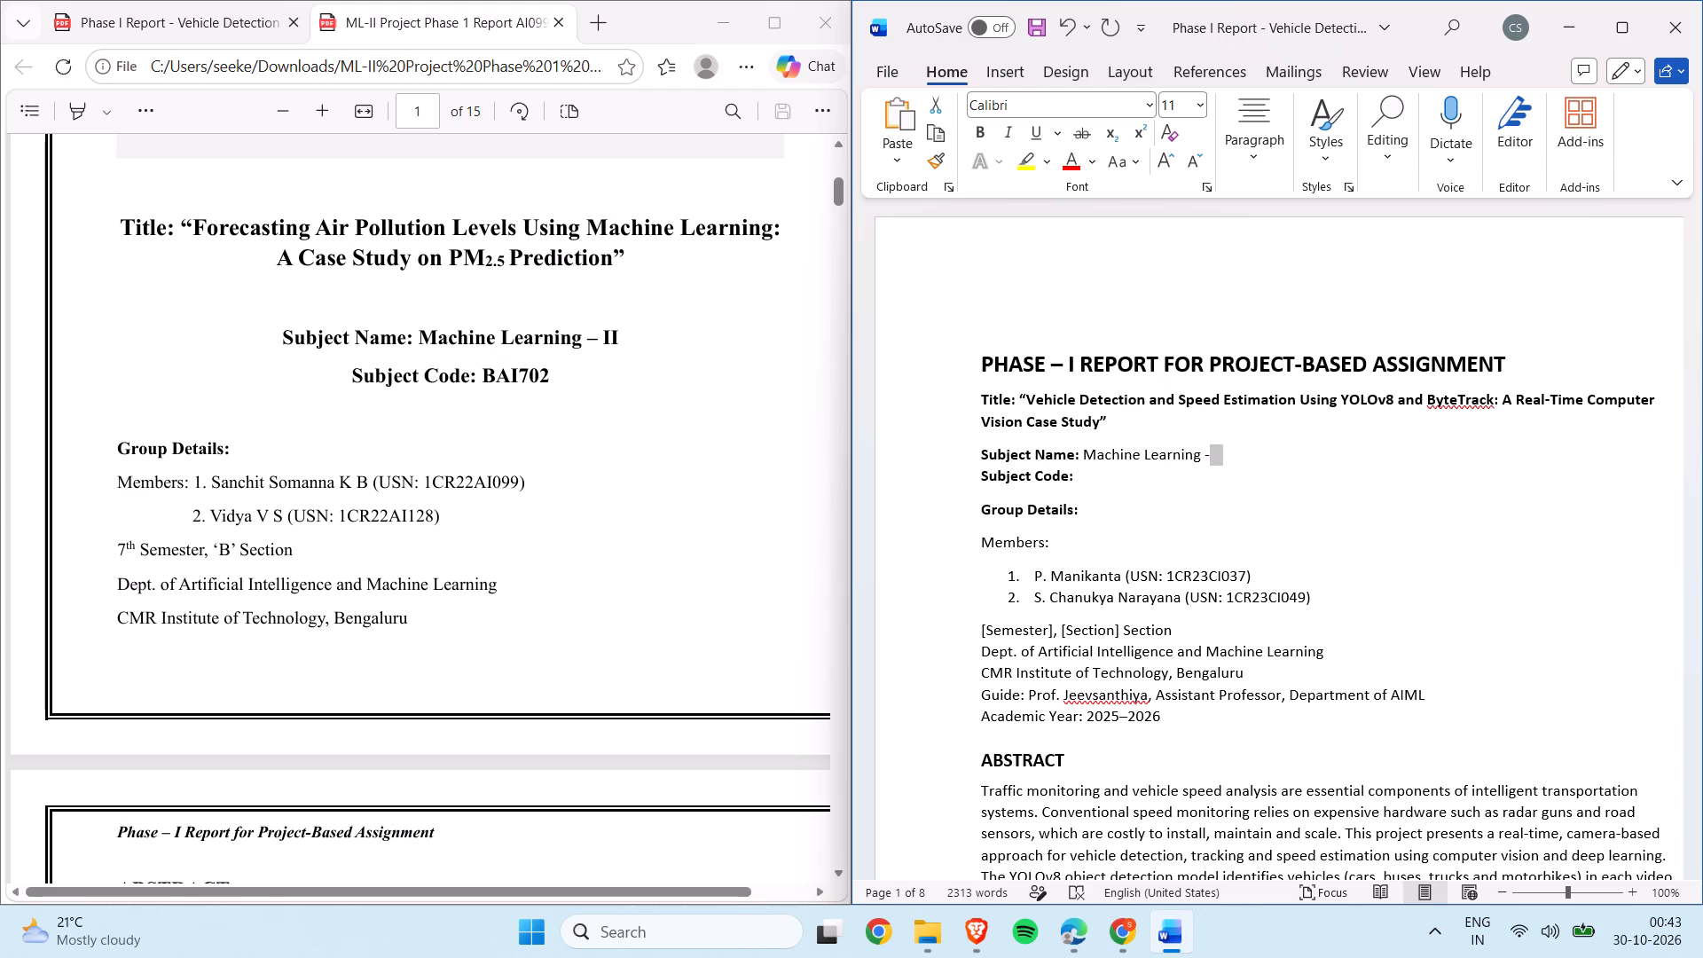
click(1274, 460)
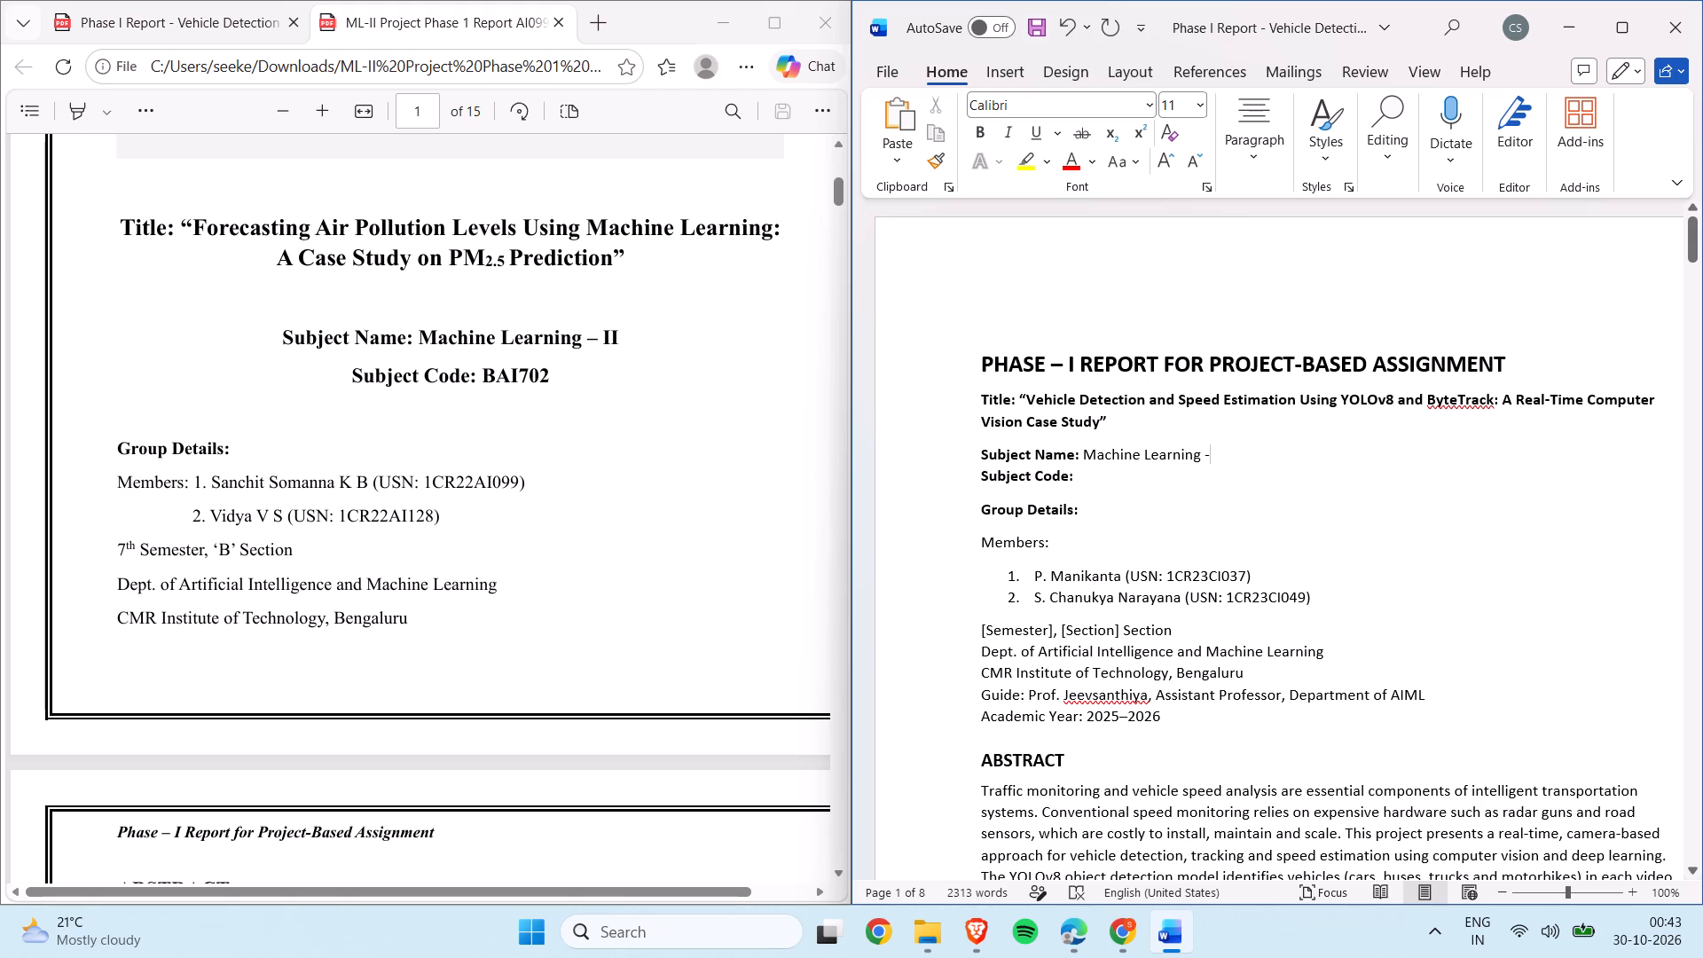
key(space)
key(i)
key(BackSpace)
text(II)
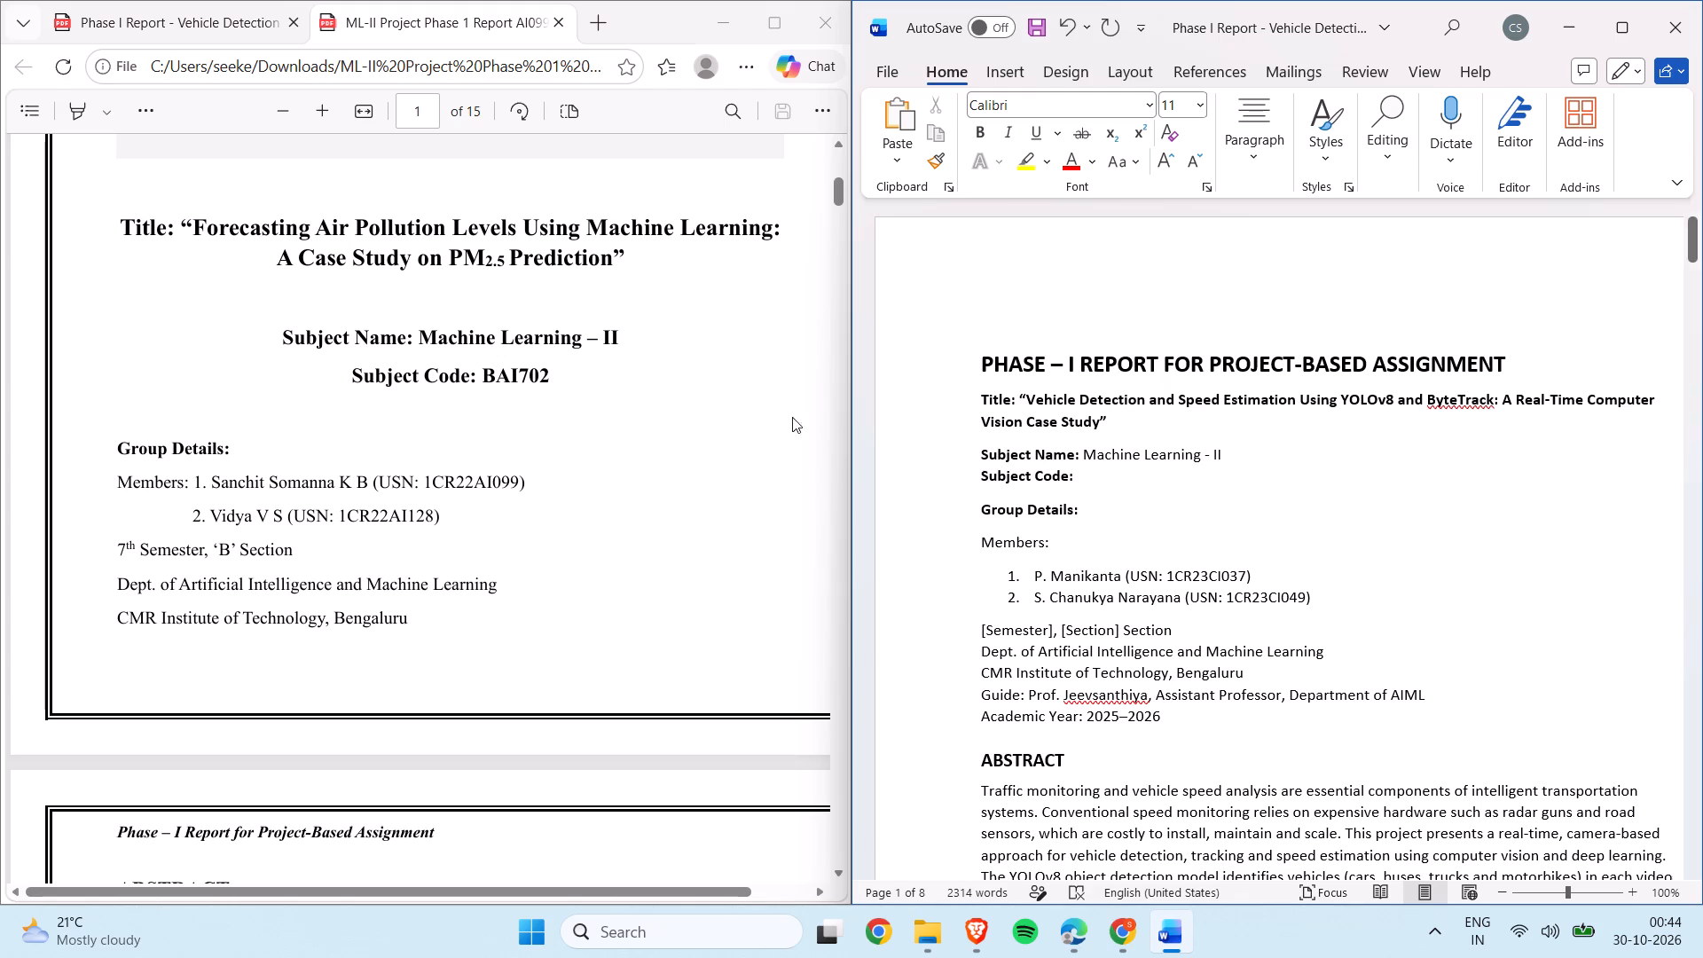
Copy "Machine Learning – II" from the reference PDF's cover and paste it over the Word report's Subject Name value.
double_click(624, 334)
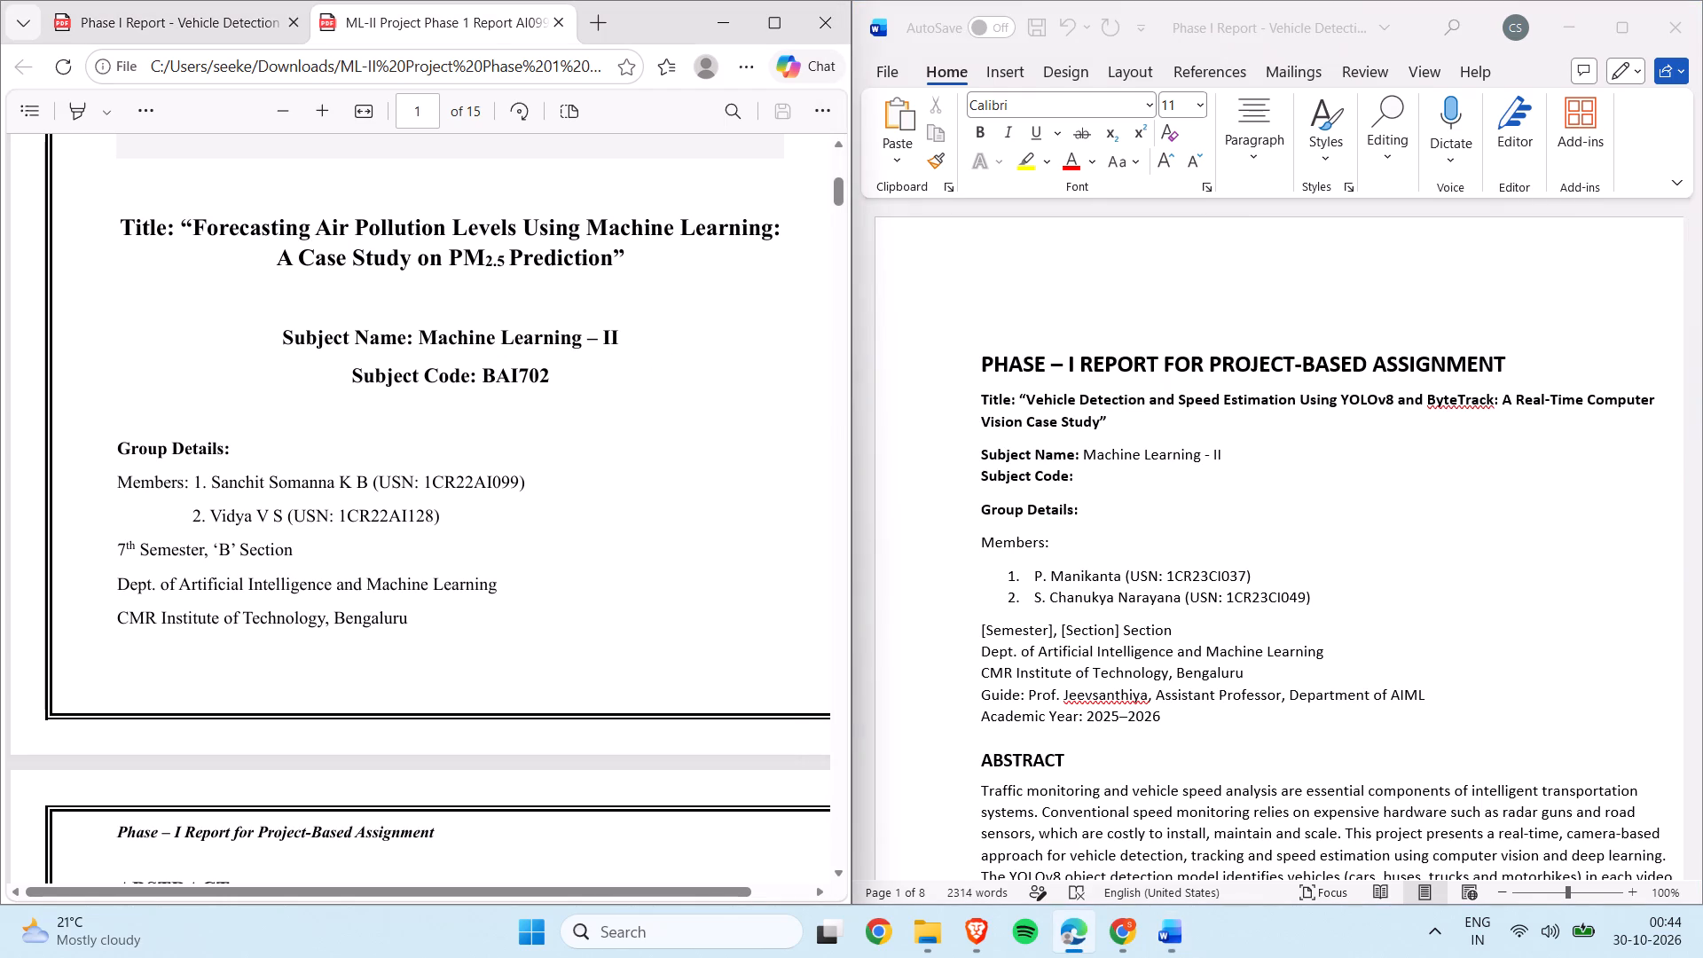
drag(619, 334, 589, 335)
drag(589, 335, 420, 323)
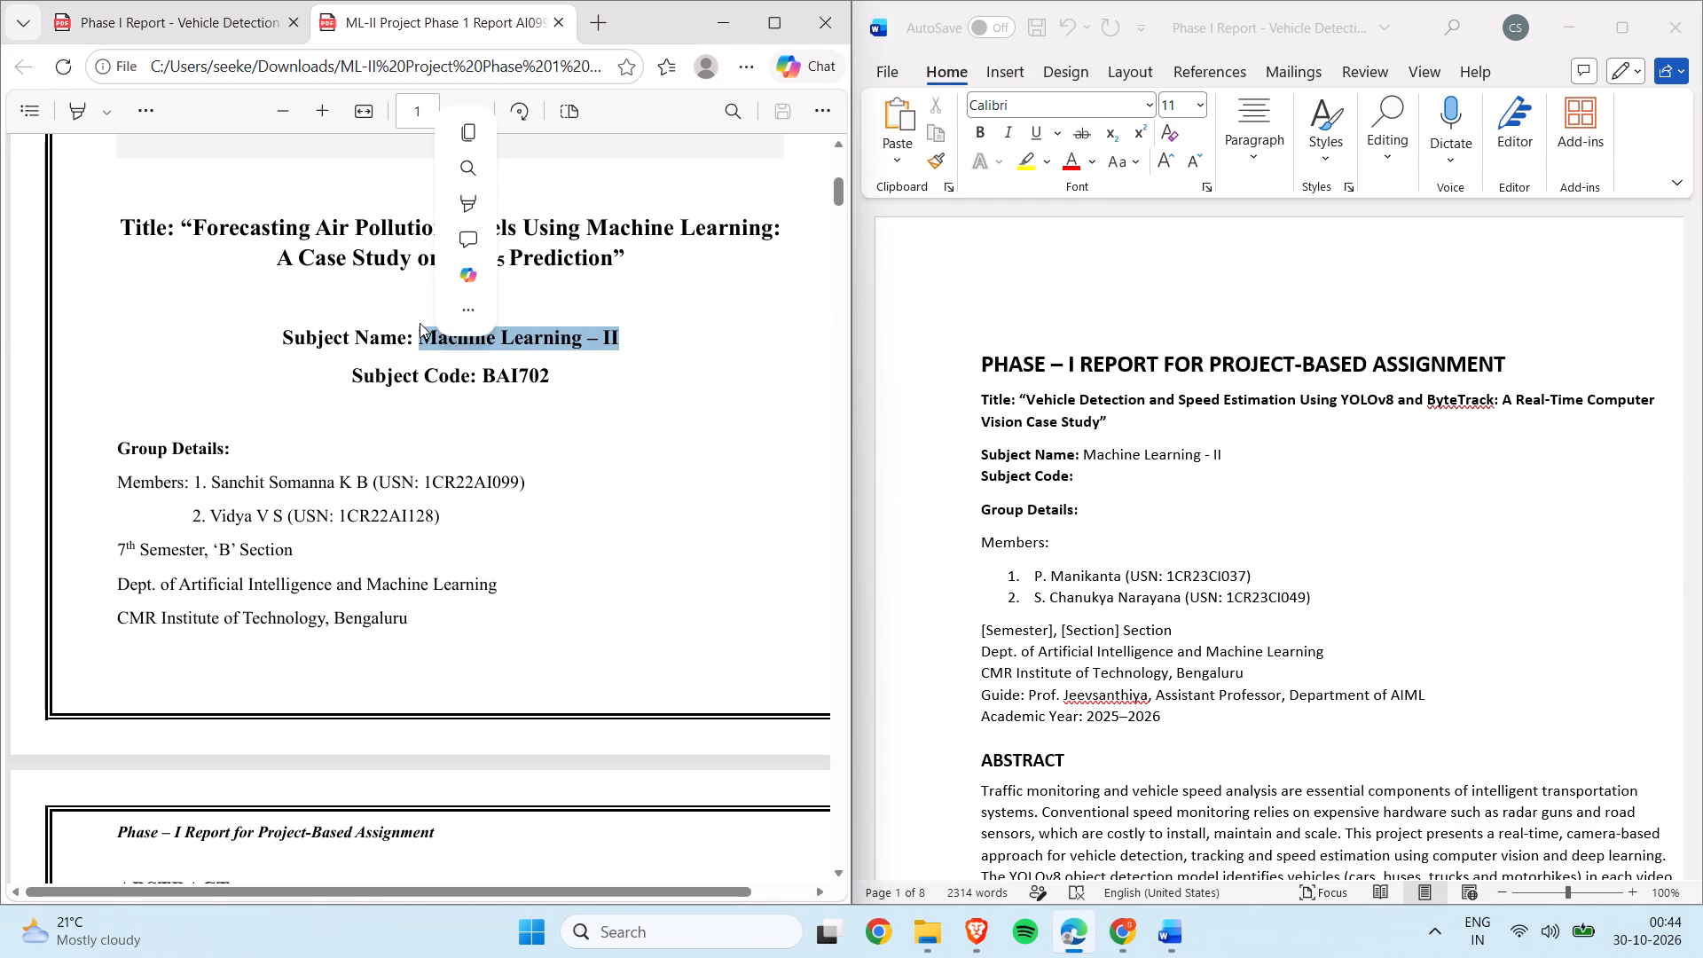
click(476, 126)
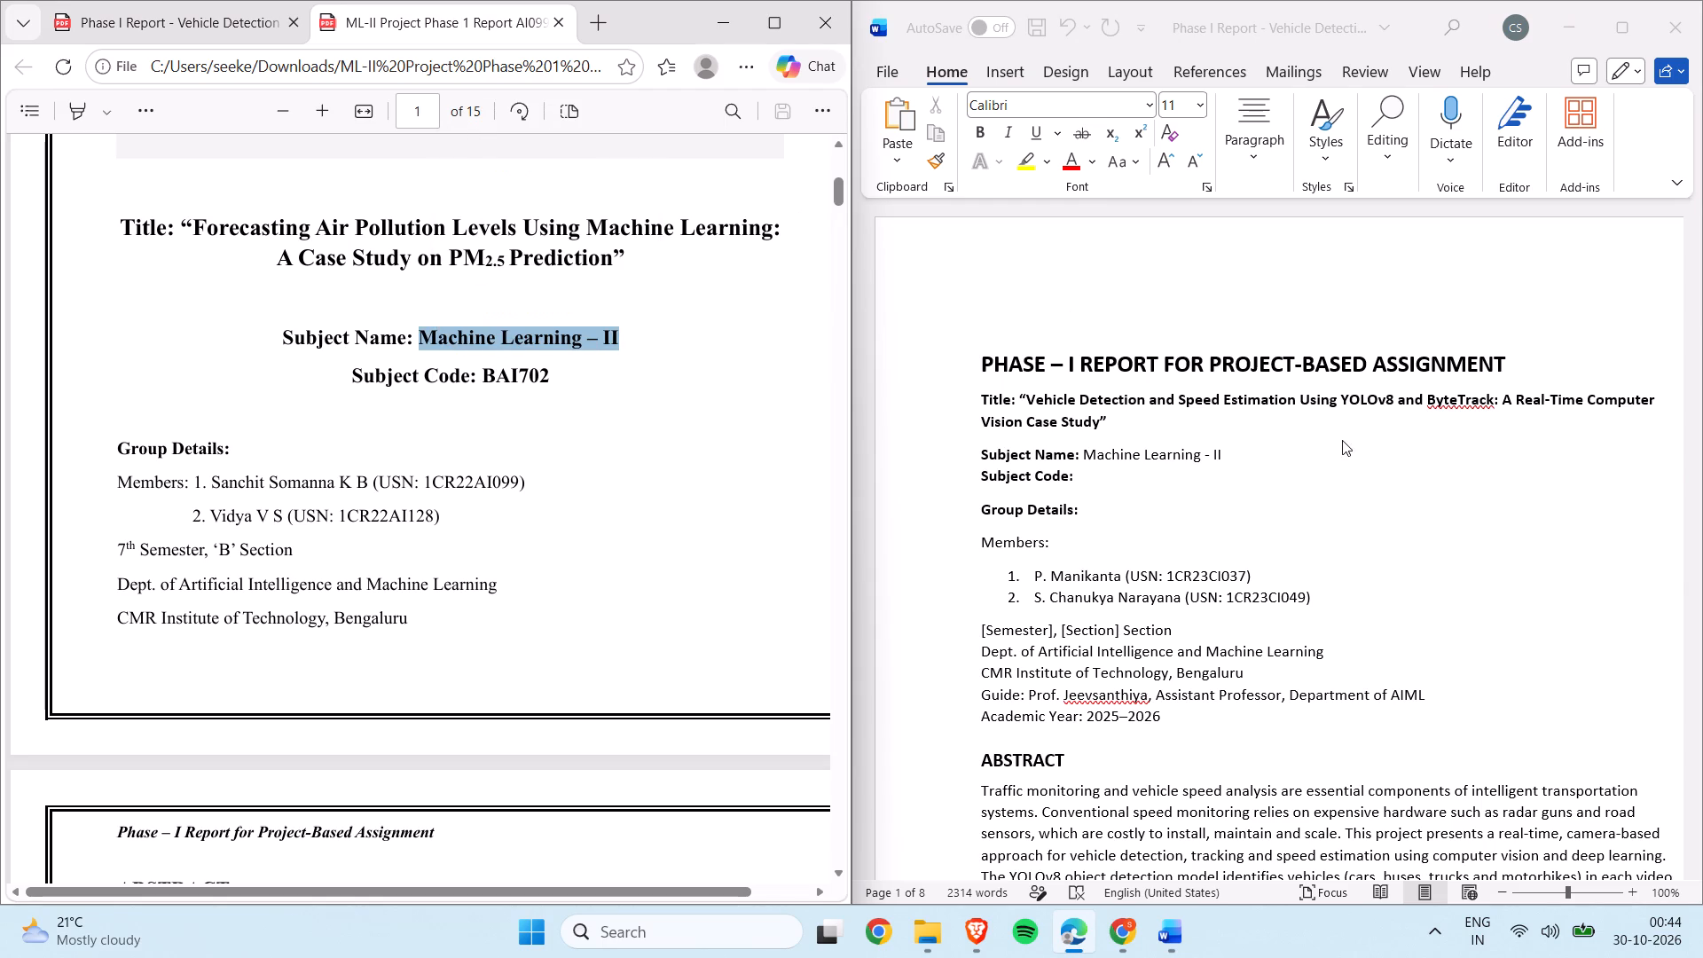
drag(1242, 447, 1094, 456)
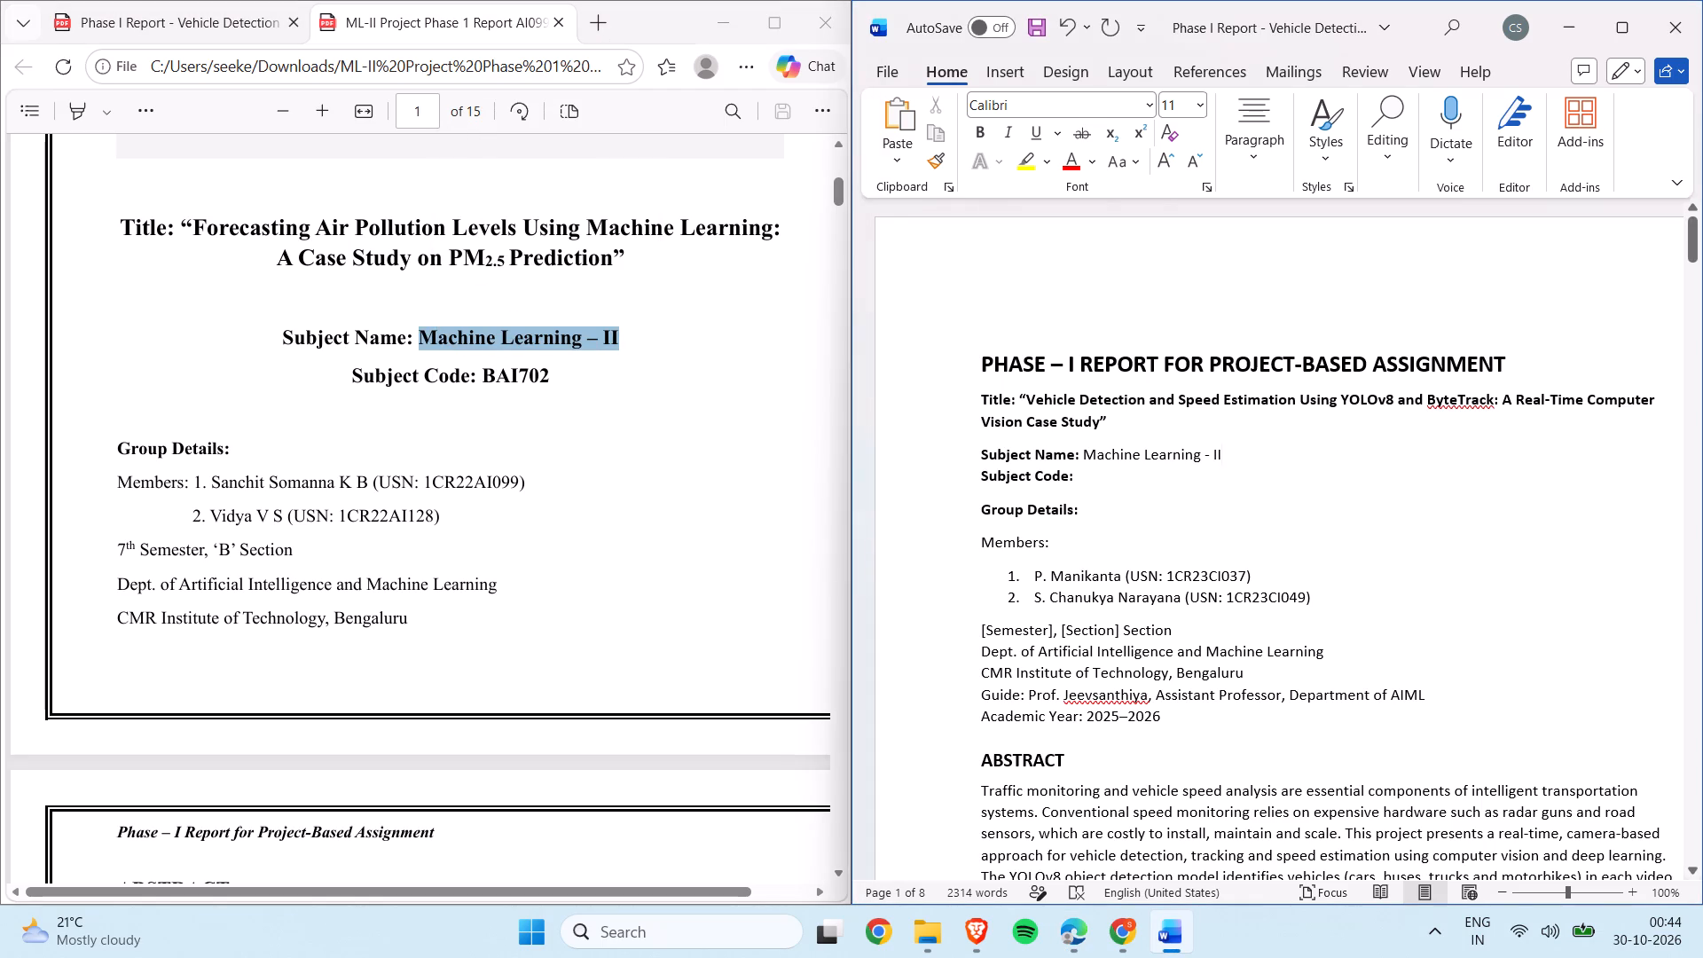
drag(1224, 461, 1099, 453)
key(ctrl+v)
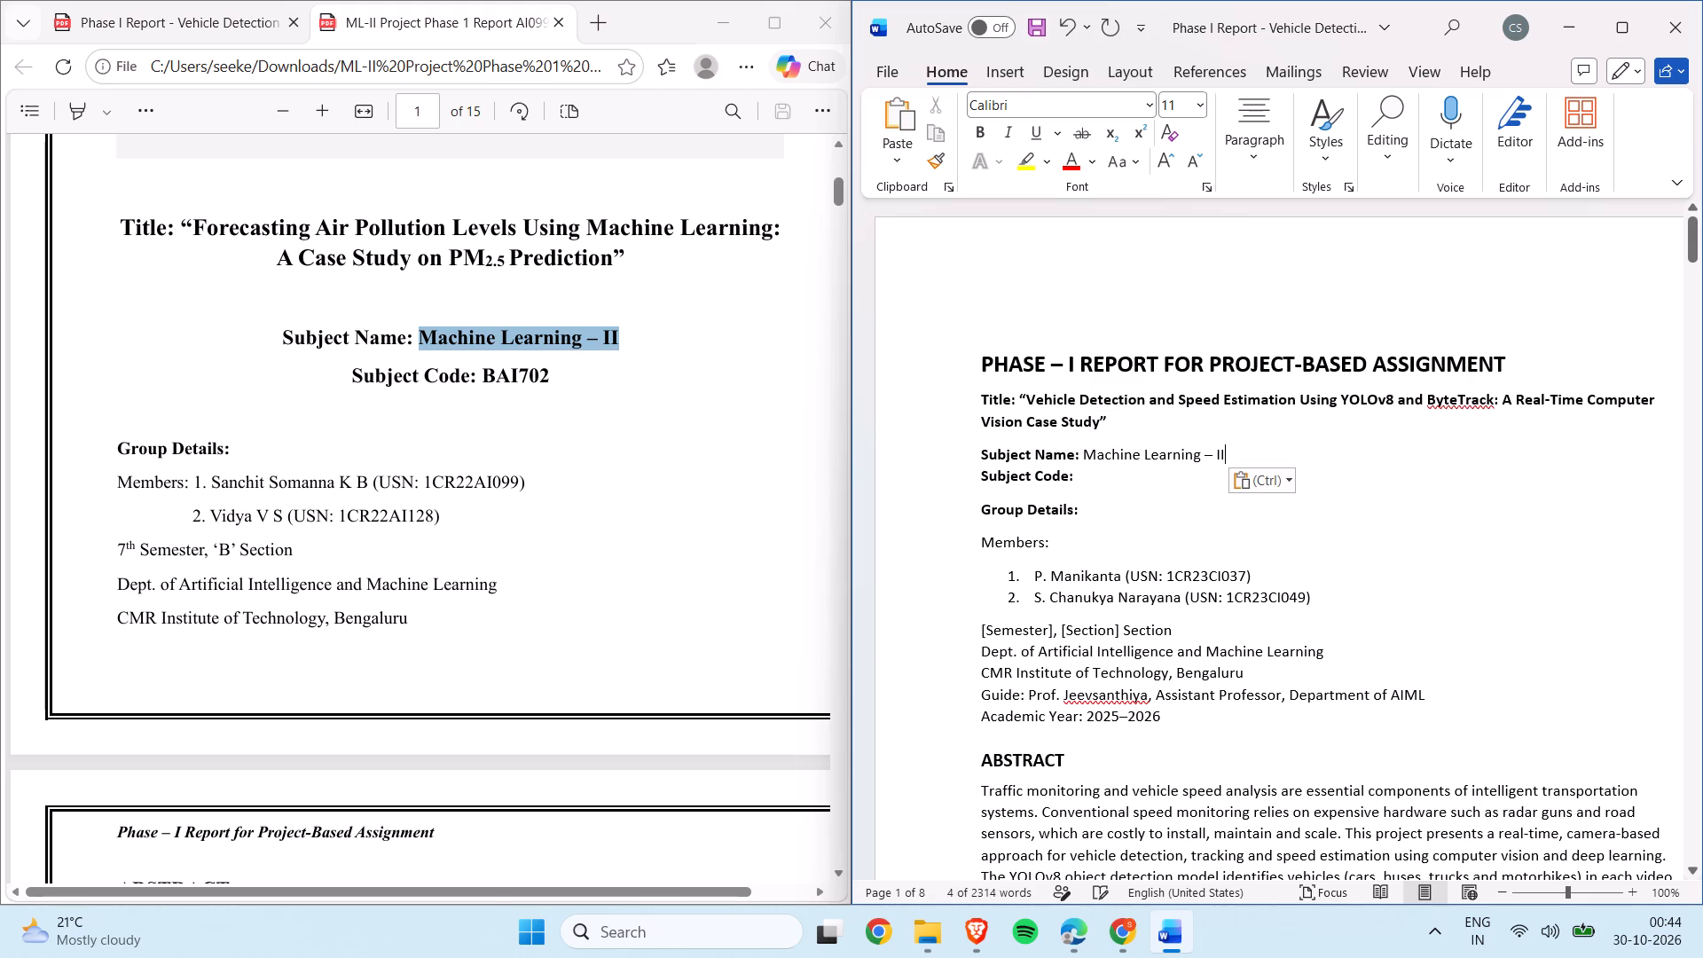
Copy the subject code BAI702 from the reference PDF and paste it after the Word report's Subject Code label.
click(1173, 492)
drag(556, 375, 480, 369)
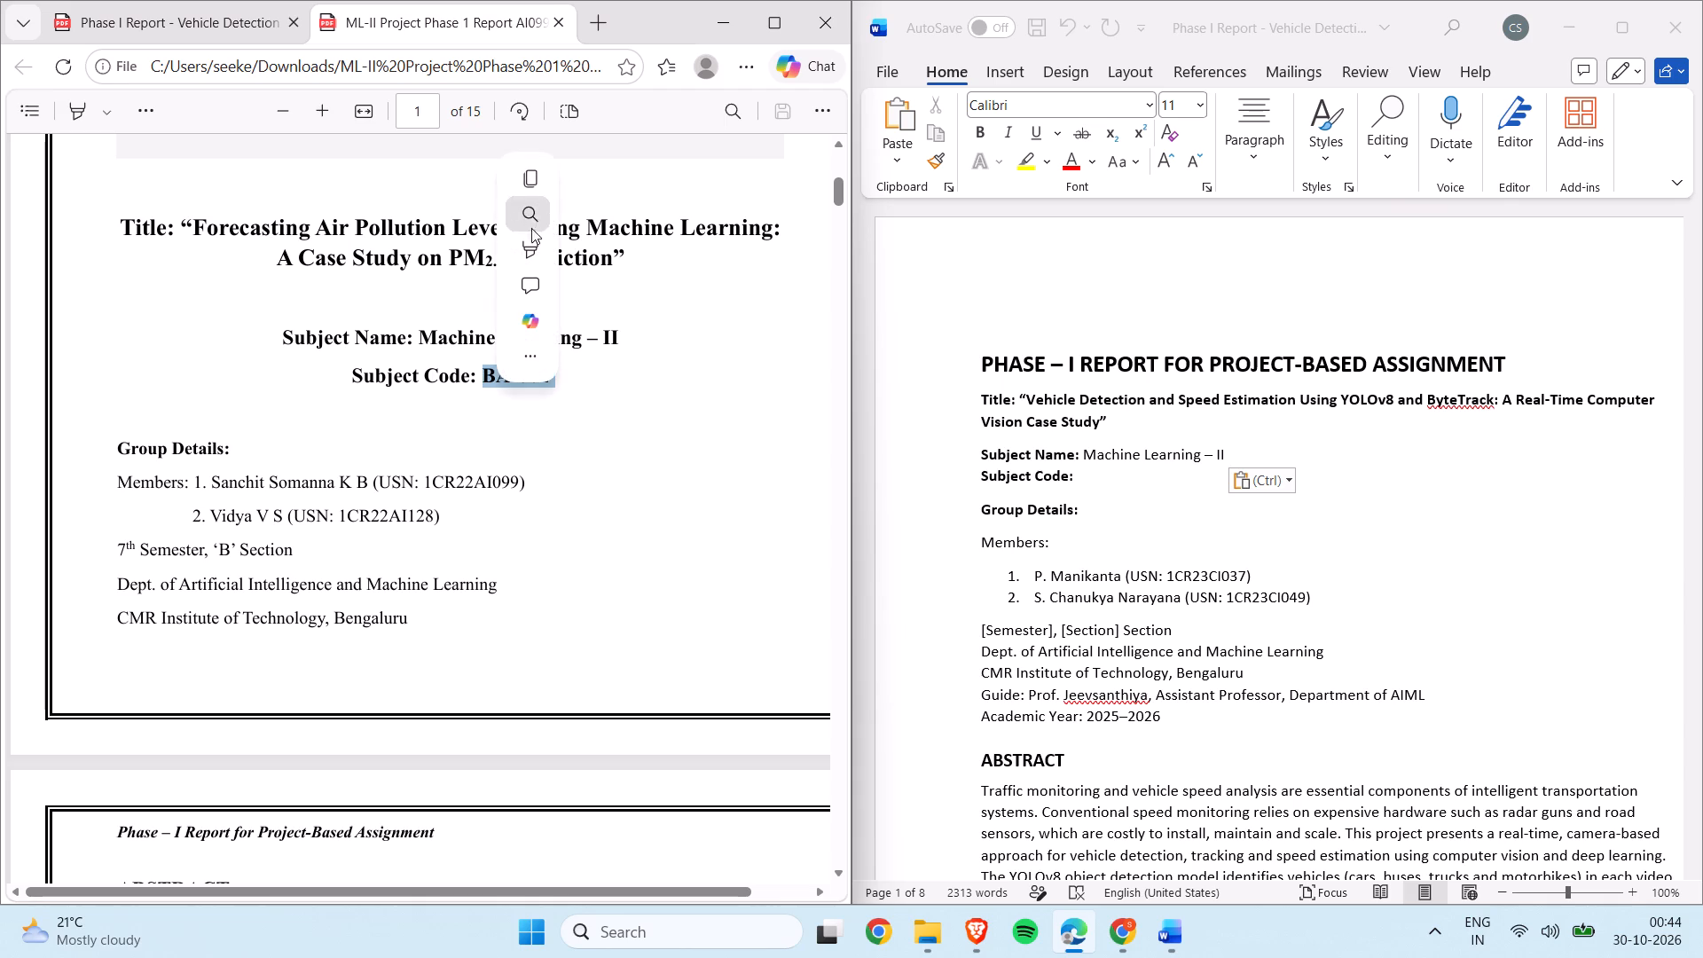
click(530, 173)
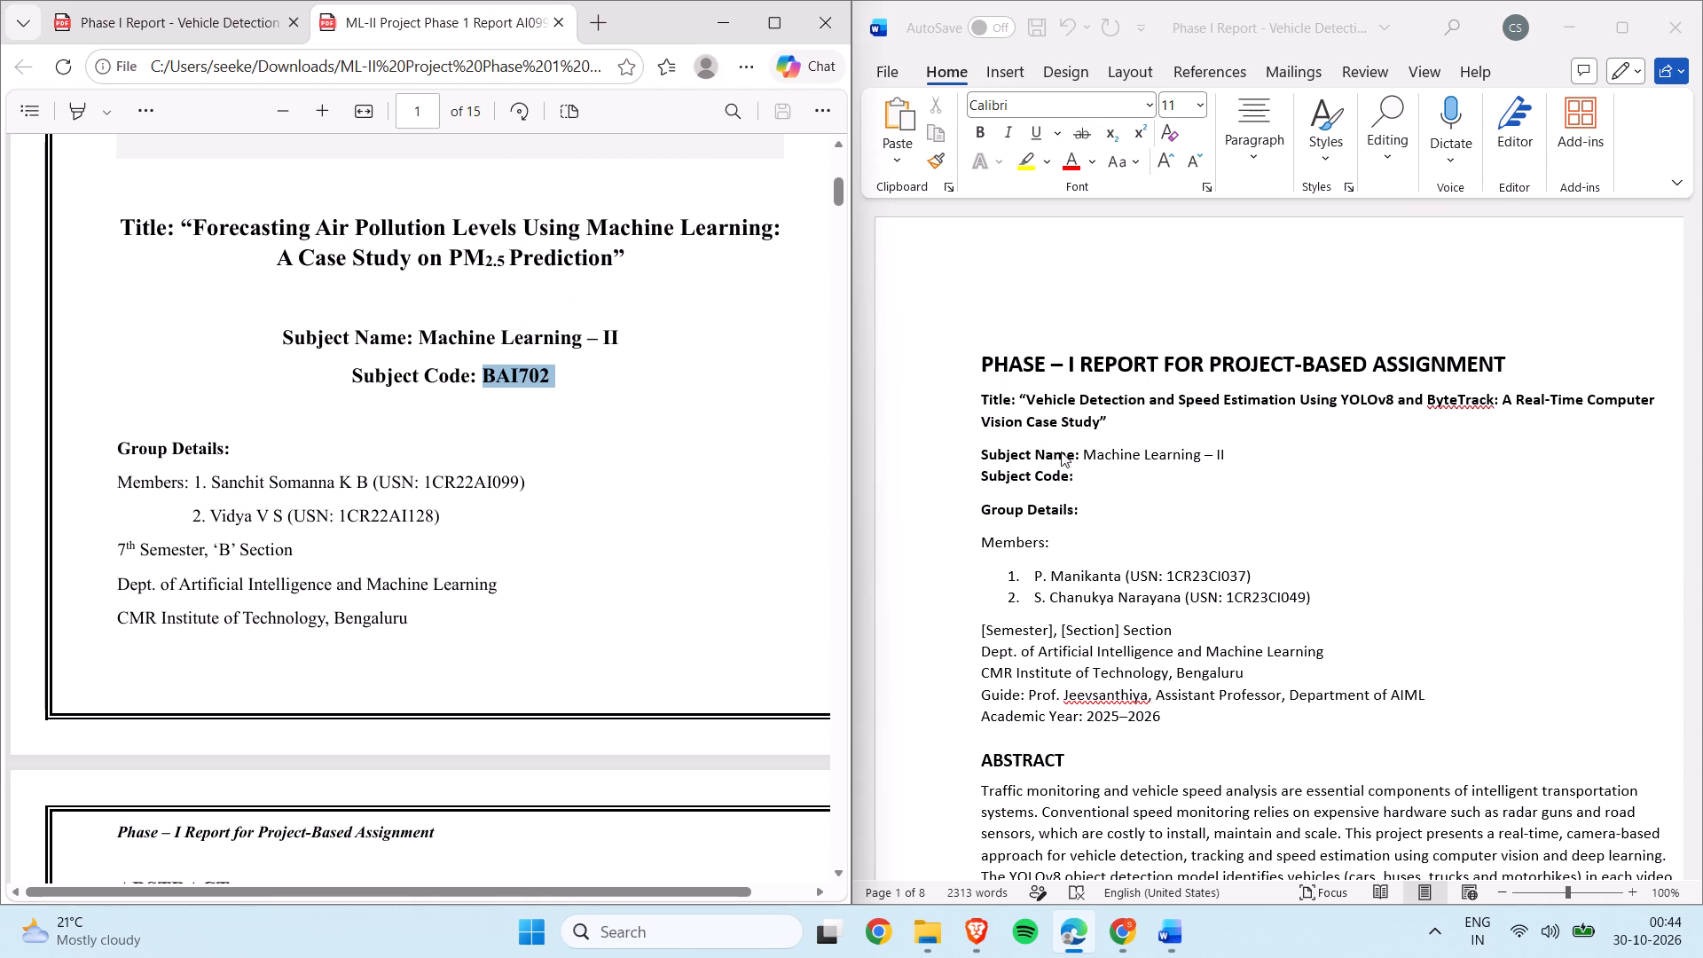
click(1103, 471)
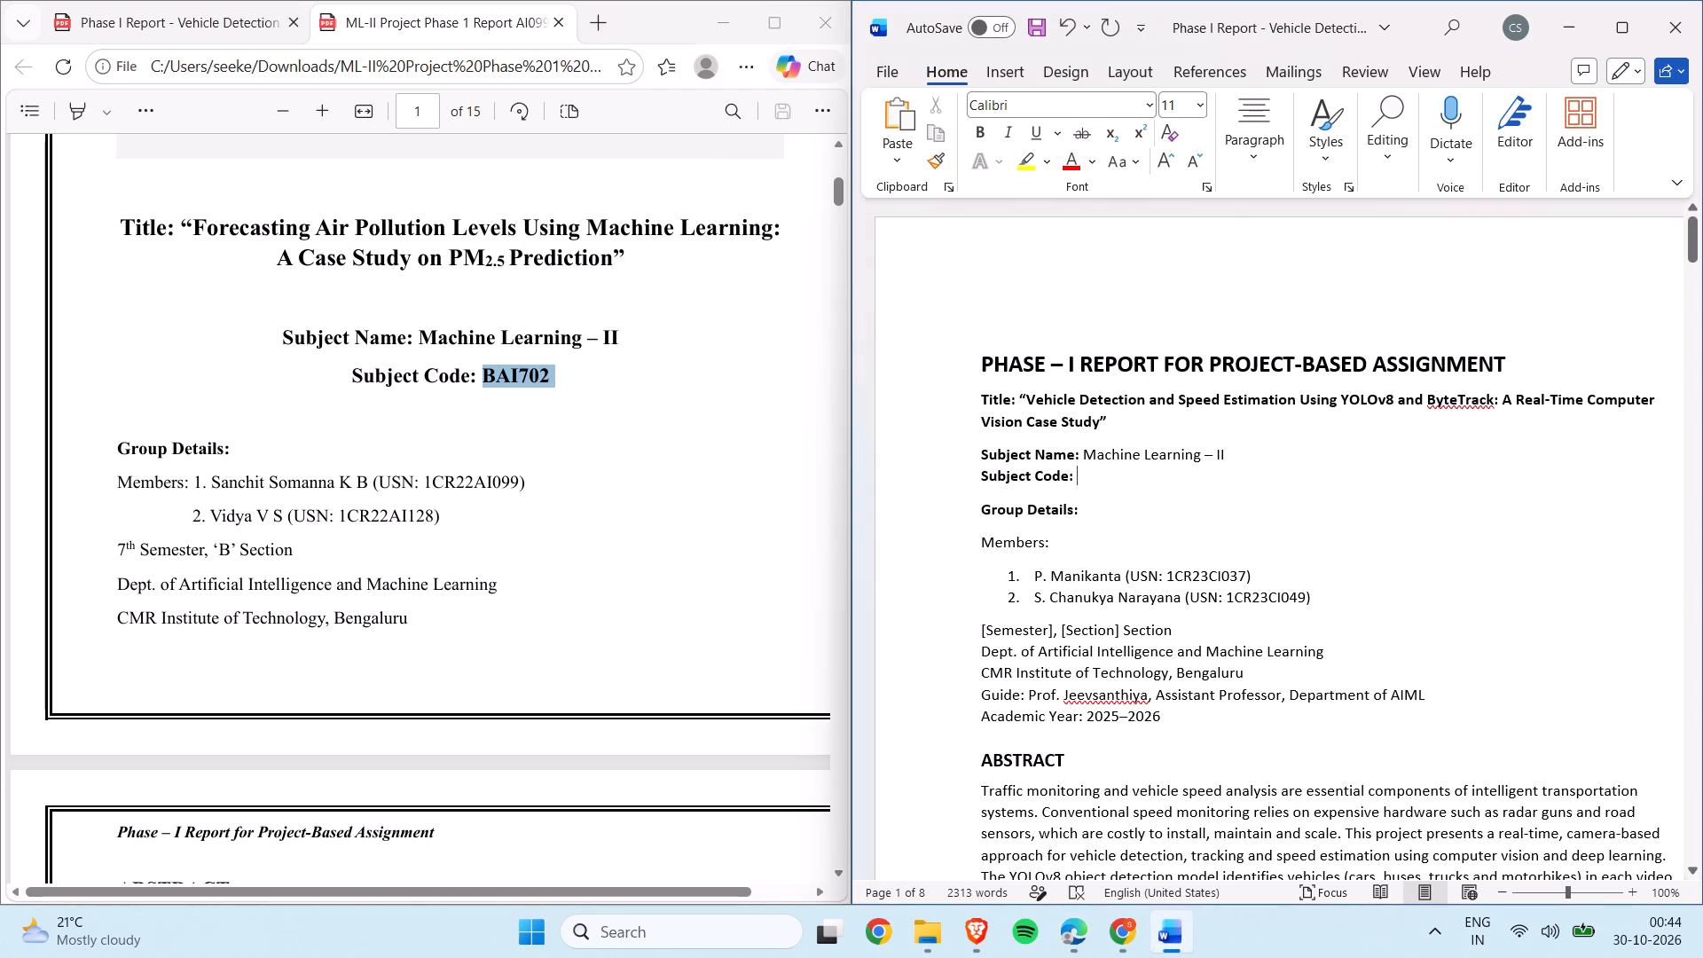
key(ctrl+v)
click(1303, 481)
Replace the [Section] placeholder under the group members with C.
click(1119, 632)
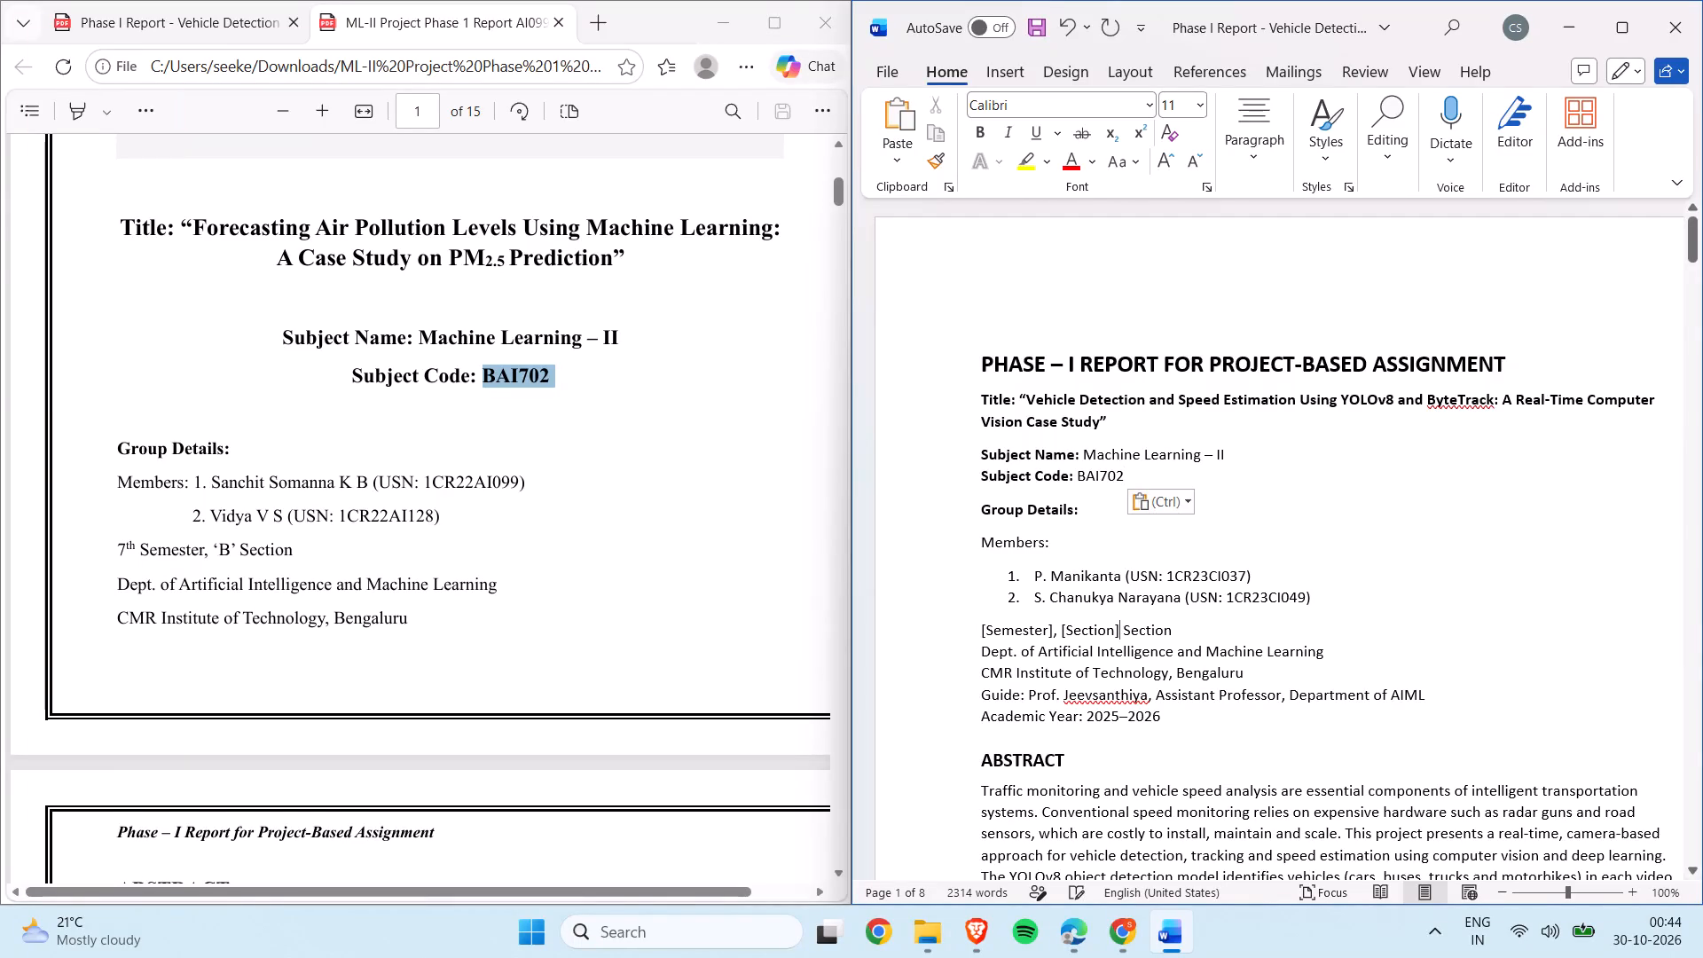
key(BackSpace)
key(BackSpace)
key(BackSpace)
key(BackSpace)
key(BackSpace)
key(BackSpace)
key(BackSpace)
key(BackSpace)
key(BackSpace)
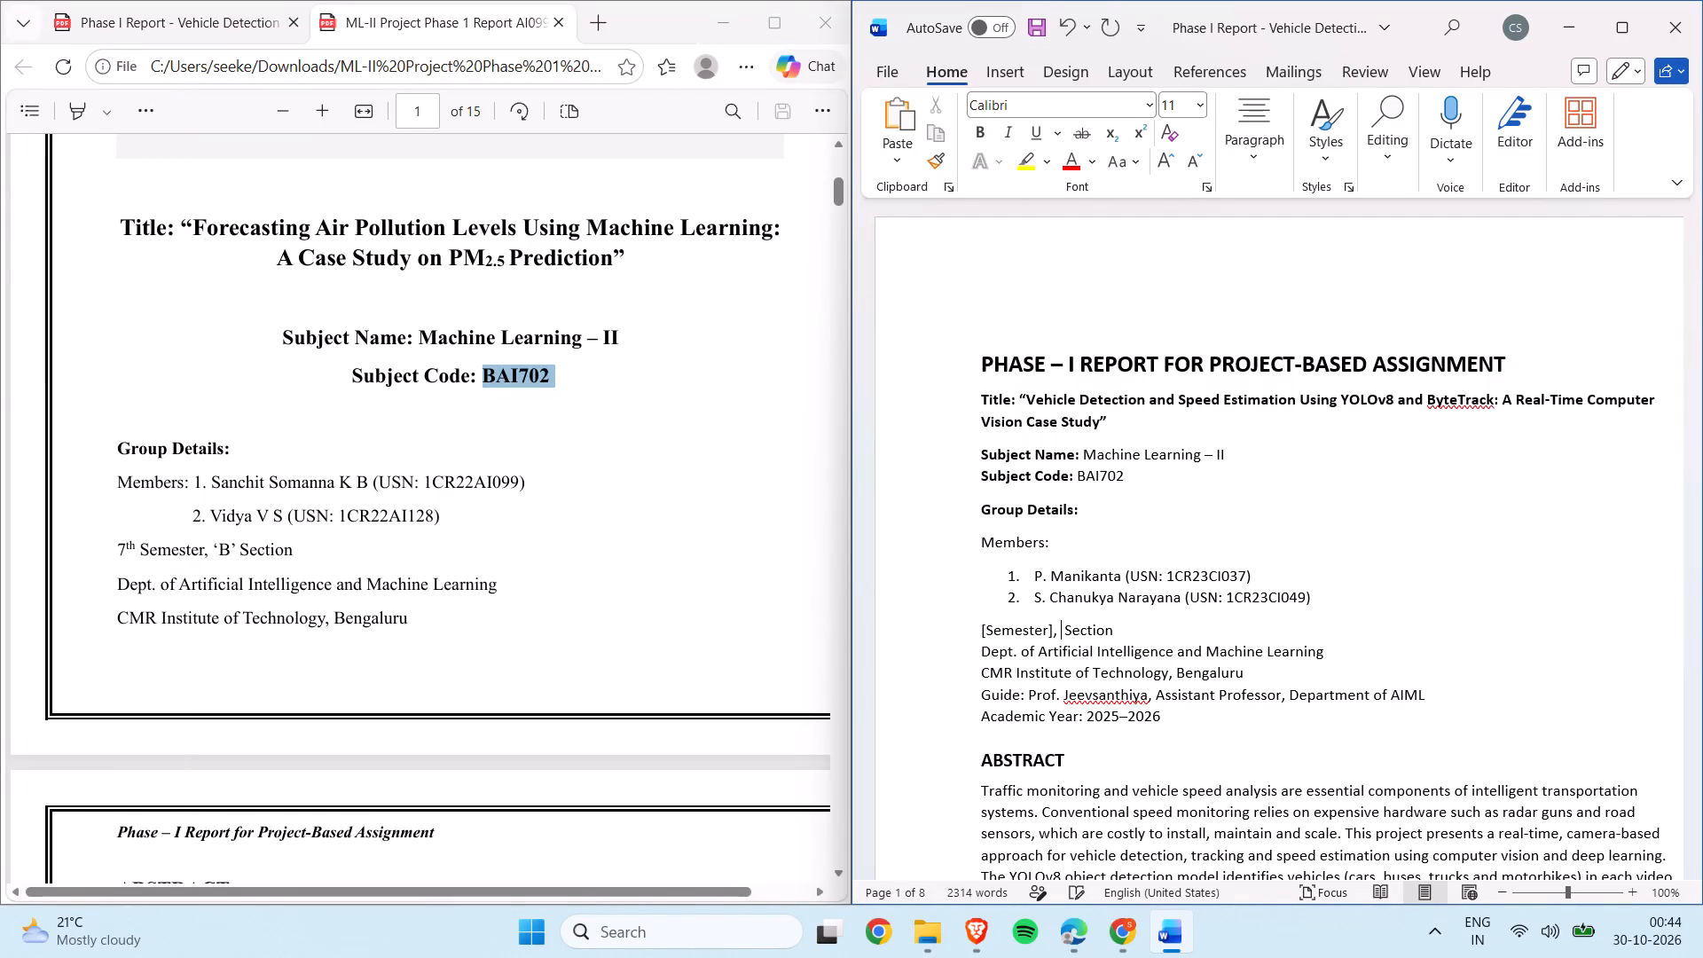
key(shift+c)
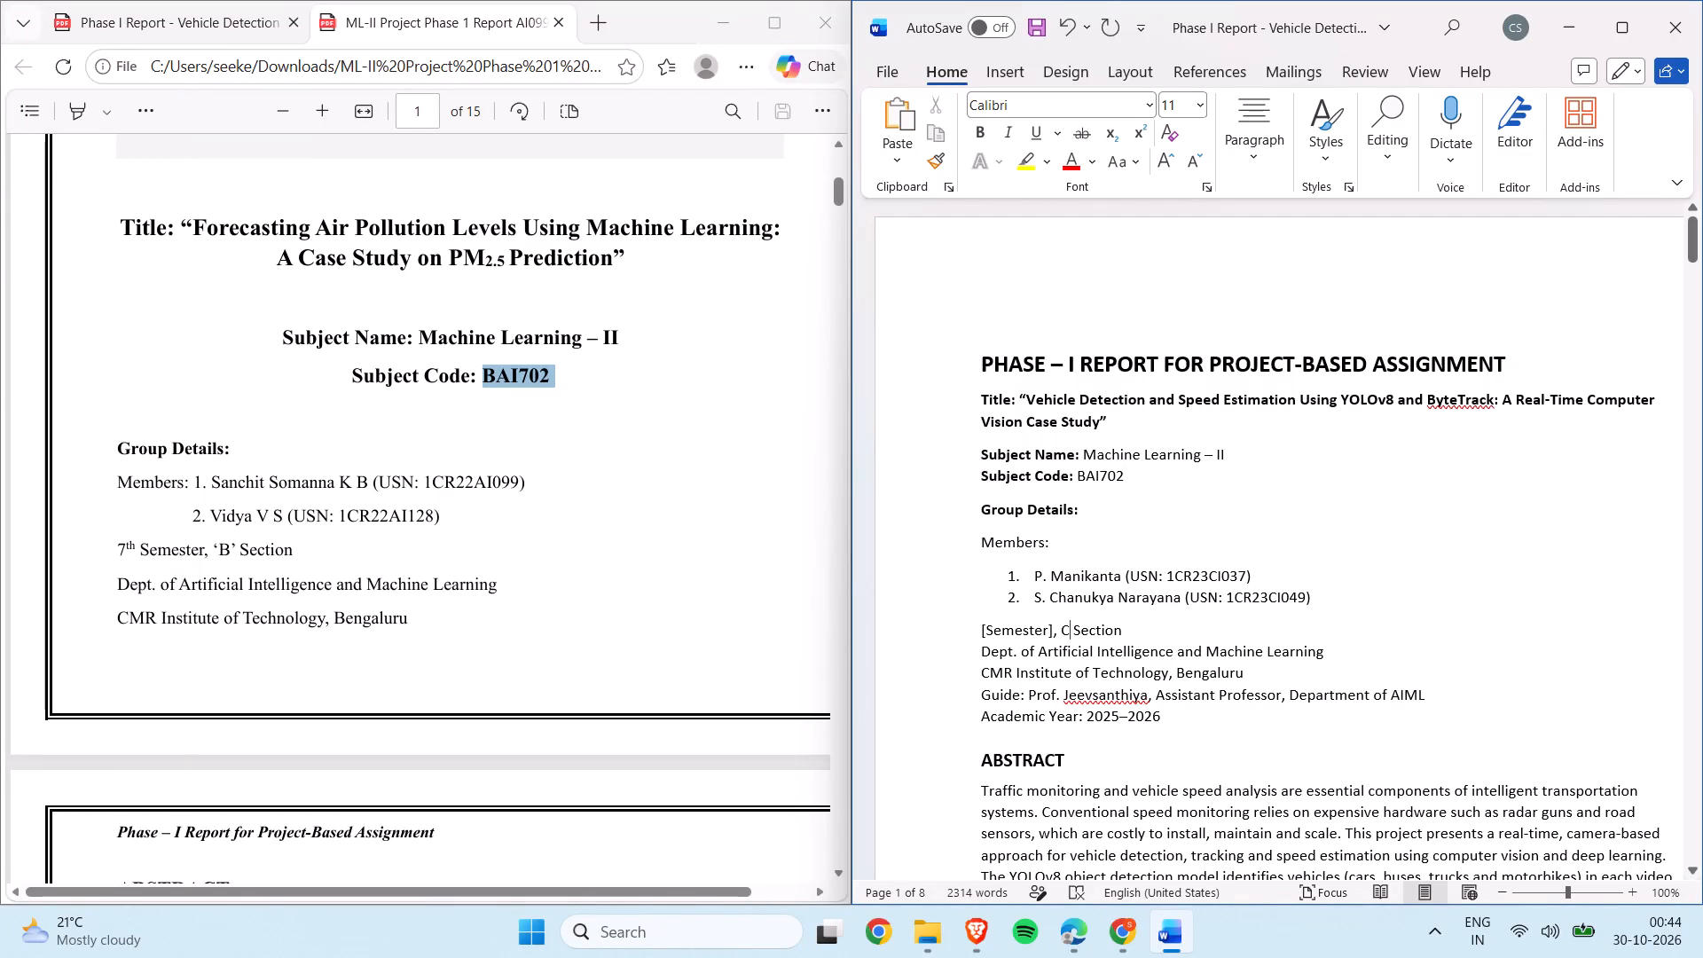
key(apostrophe)
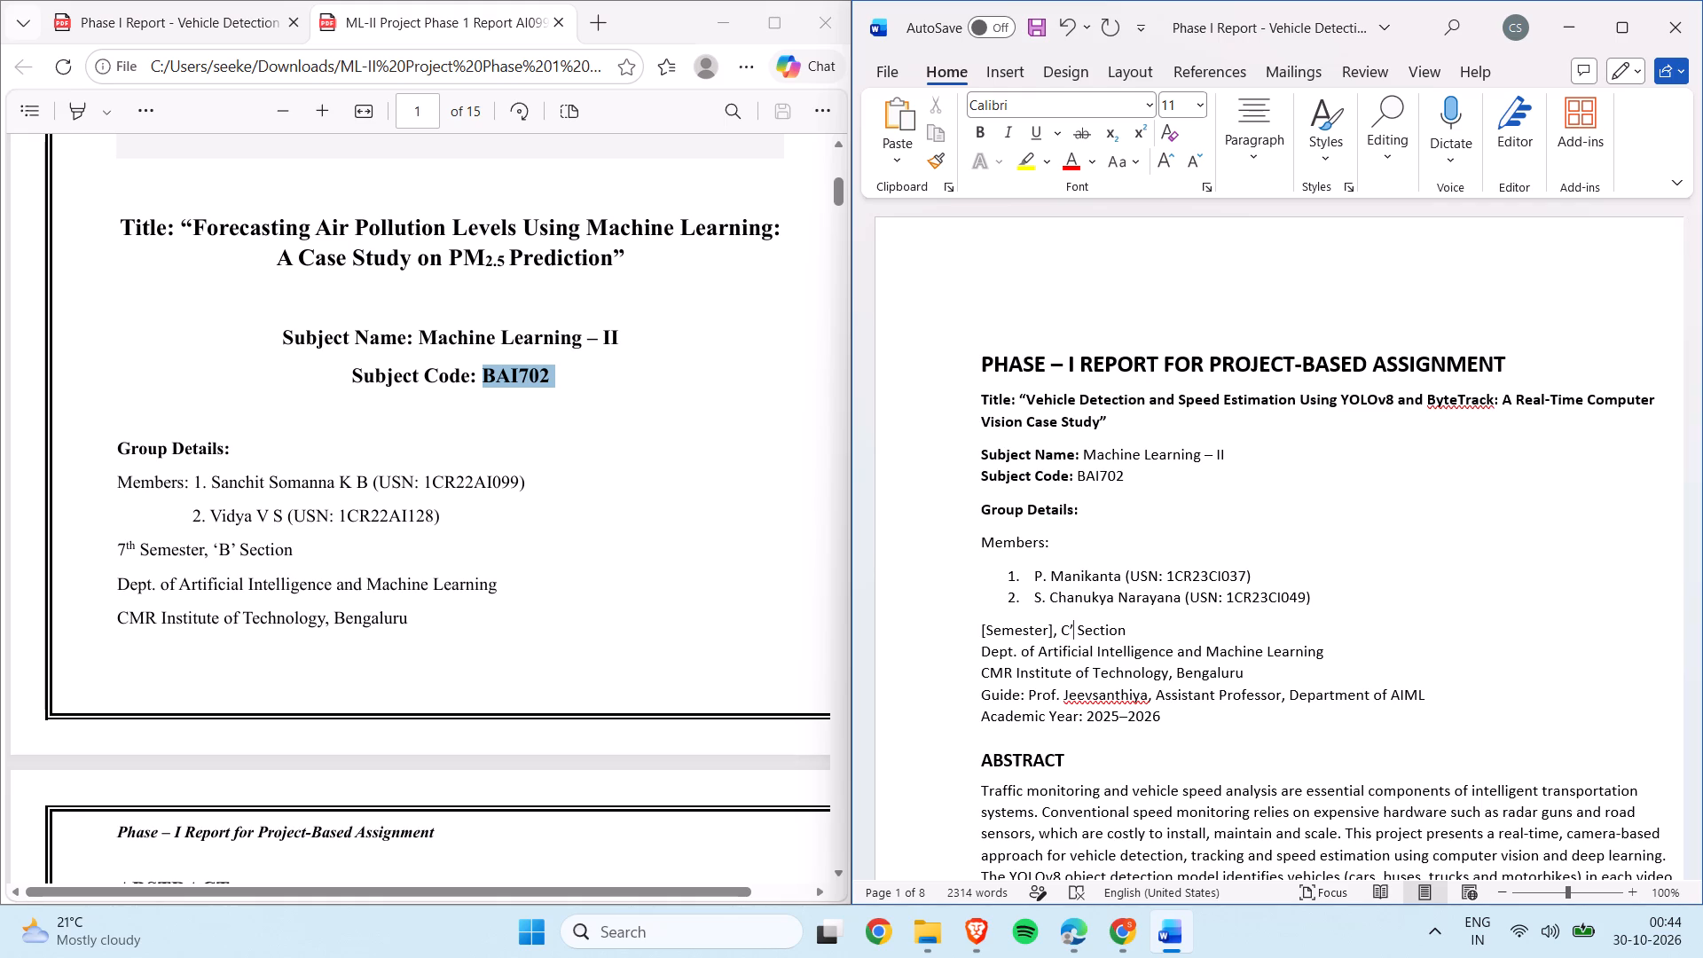
key(BackSpace)
key(shift+quotedbl)
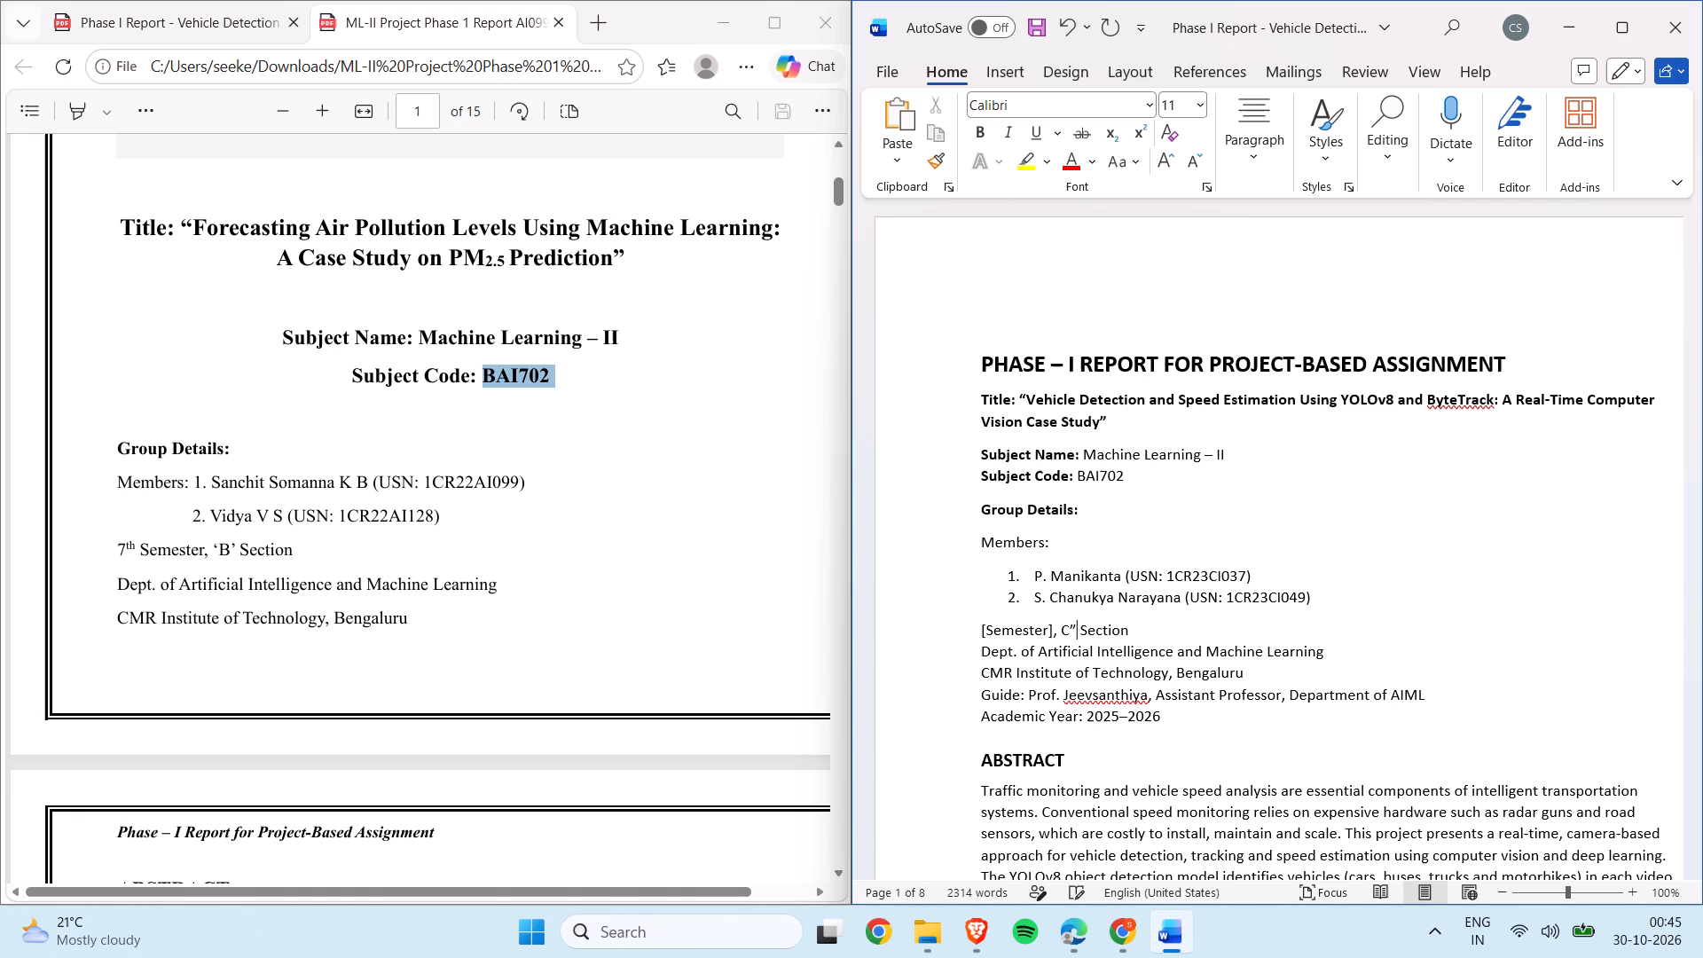
key(BackSpace)
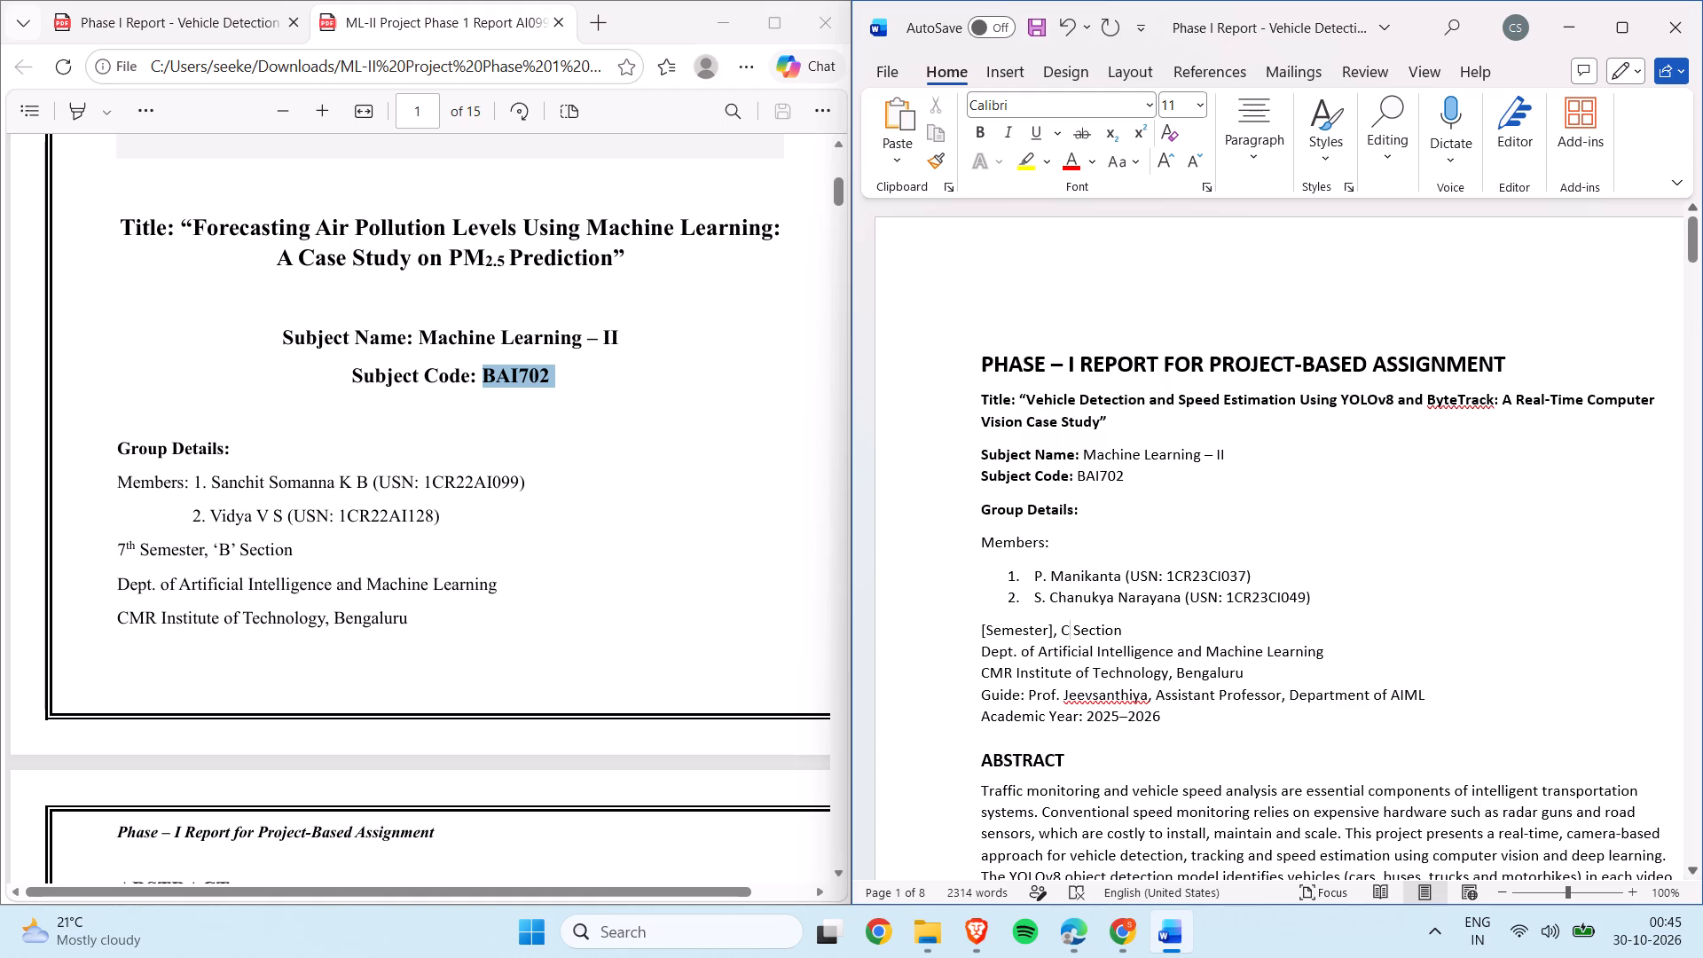
Delete the [Semester] placeholder before the comma on the C Section line of the Word report's cover.
click(1053, 633)
key(BackSpace)
key(BackSpace)
key(BackSpace)
key(BackSpace)
key(BackSpace)
key(BackSpace)
key(BackSpace)
key(BackSpace)
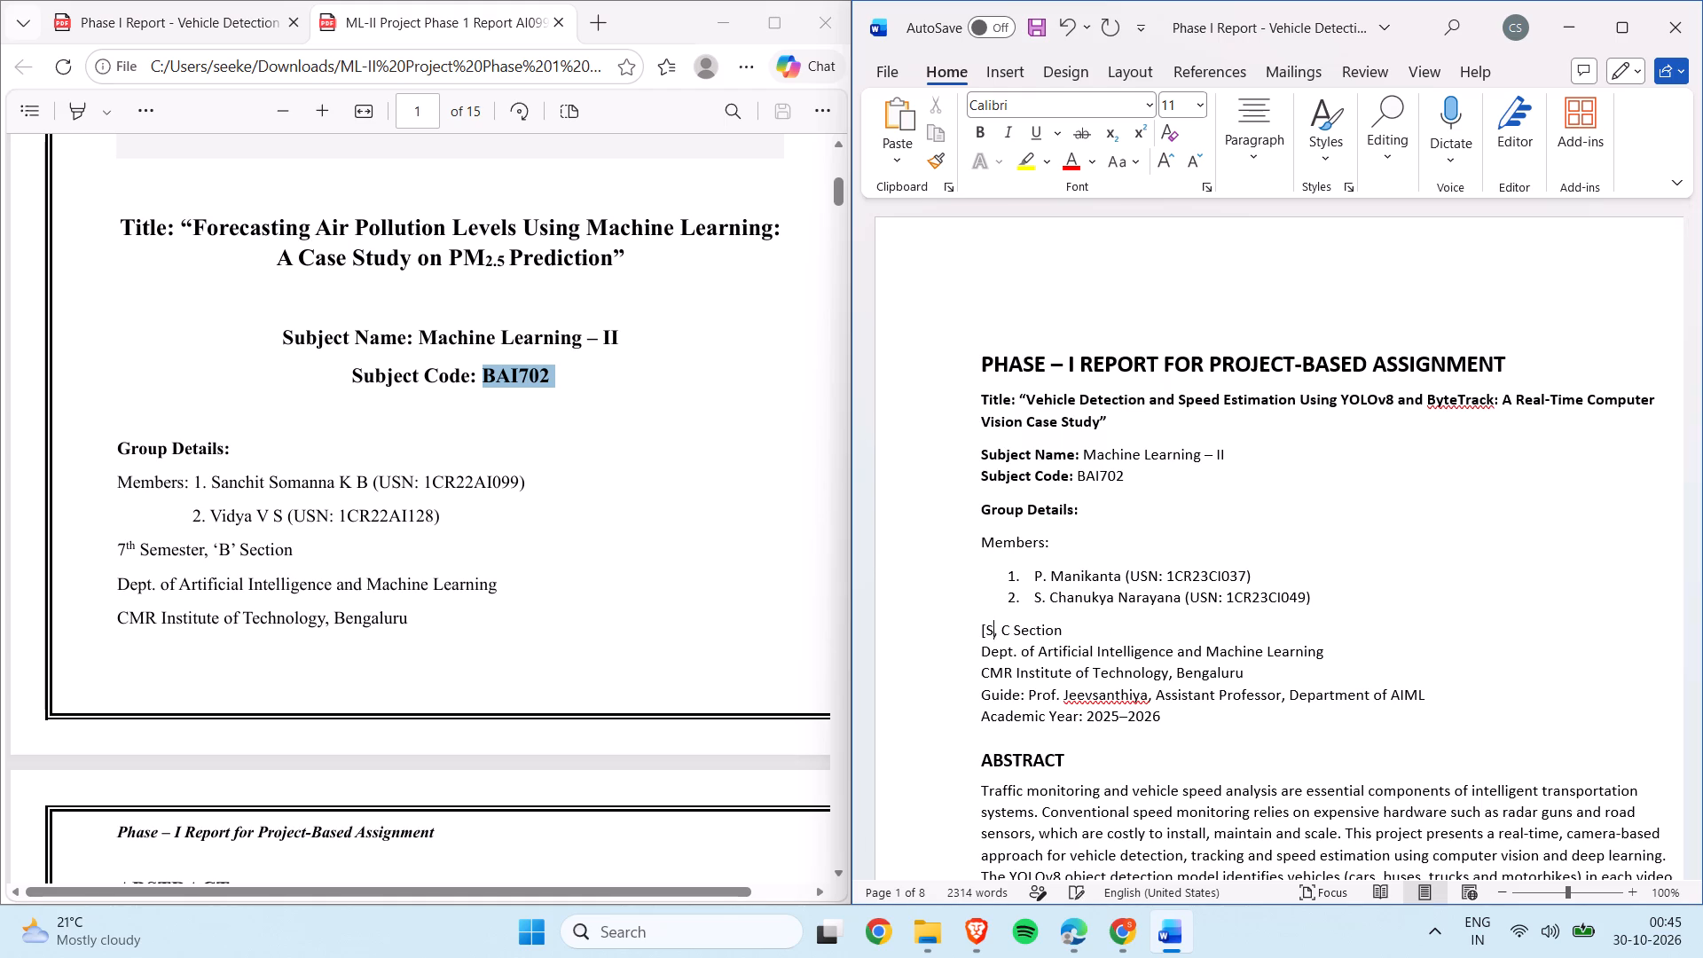
key(BackSpace)
key(BackSpace)
Copy "7th Semester" from the reference PDF's cover and paste it before ", C Section" in the Word report.
drag(203, 552, 110, 554)
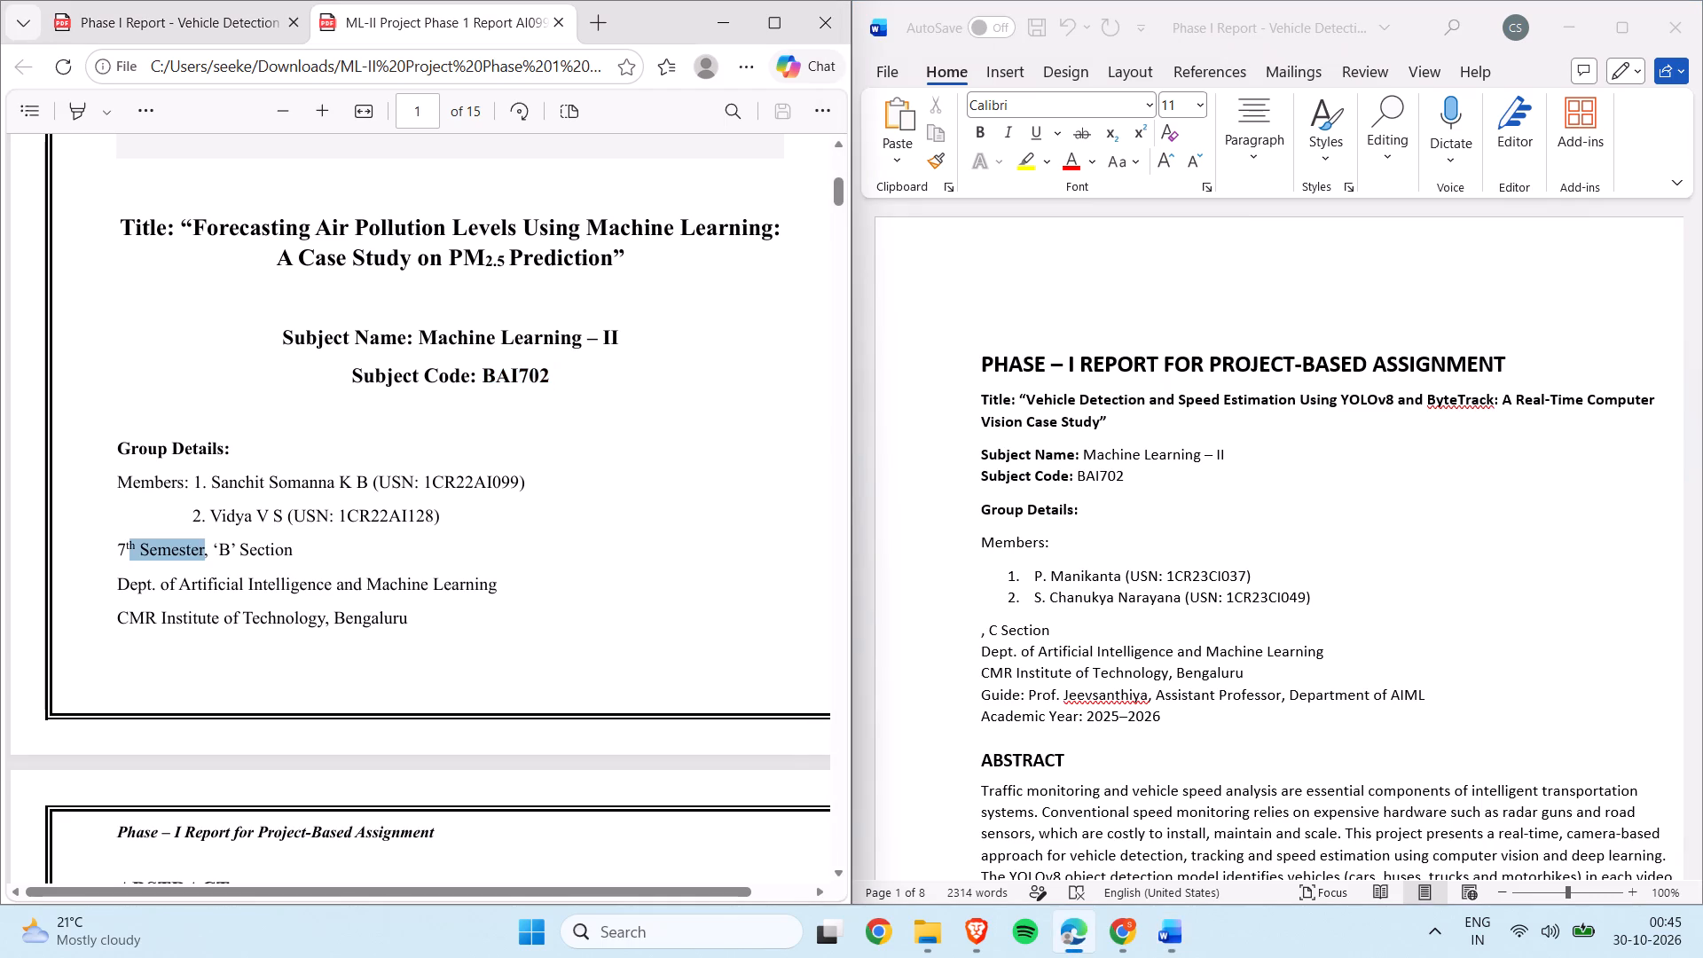
drag(110, 554, 115, 536)
drag(115, 536, 109, 544)
drag(109, 544, 101, 542)
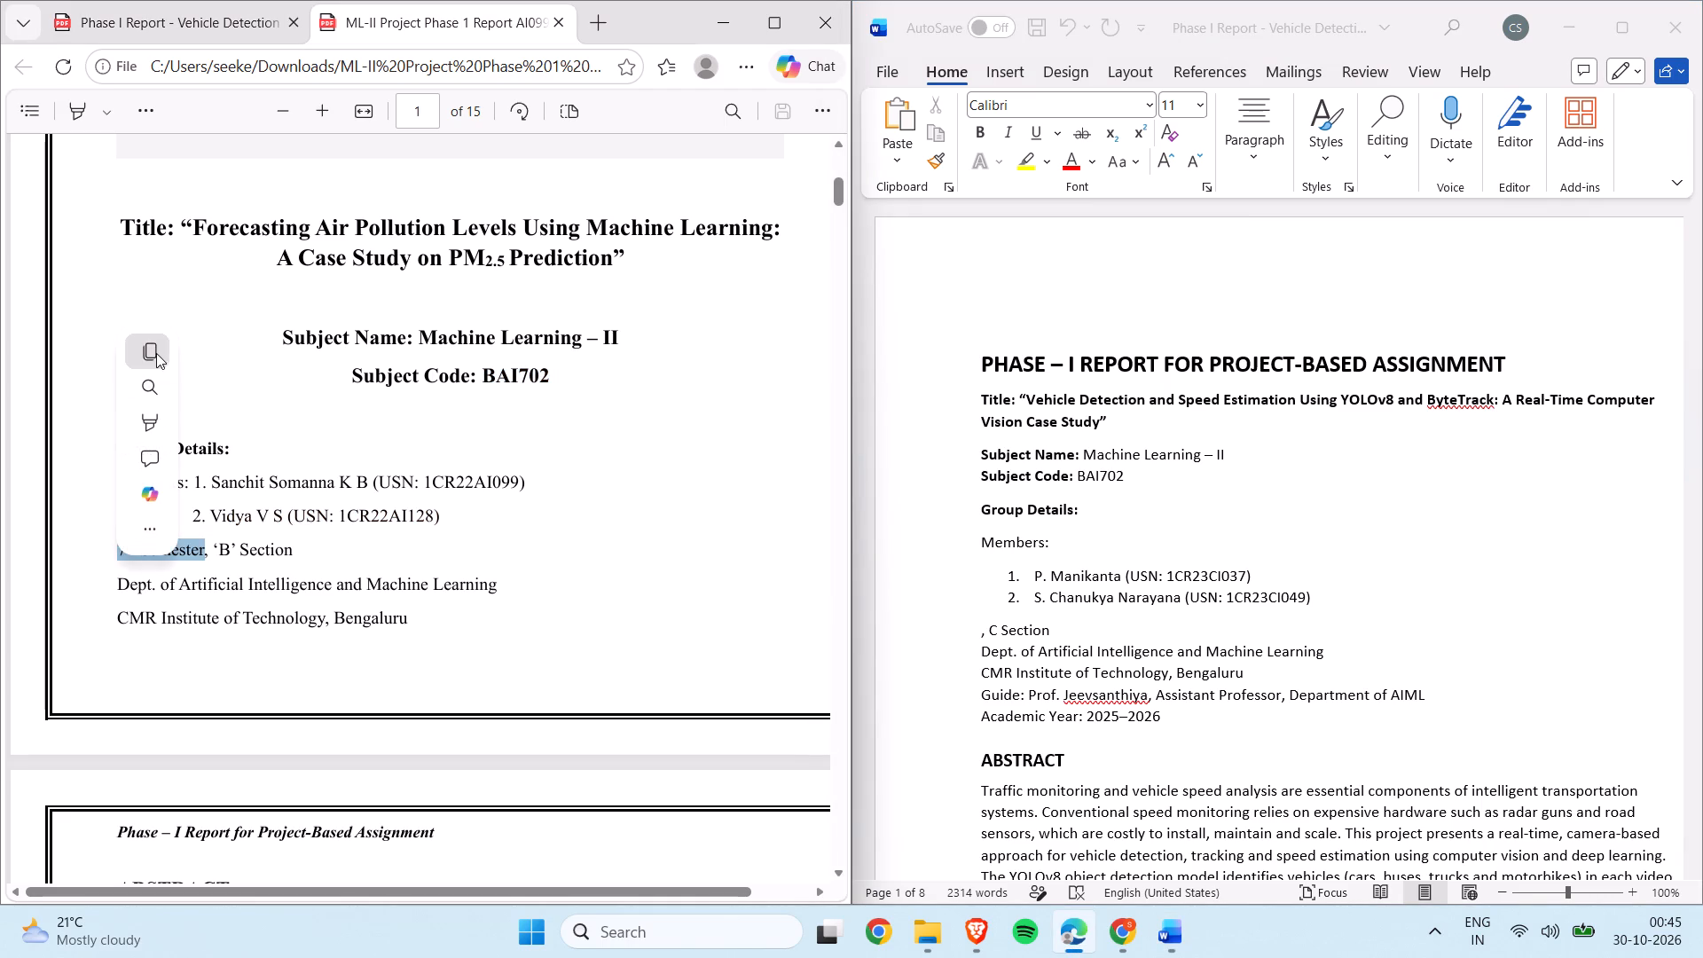
click(156, 353)
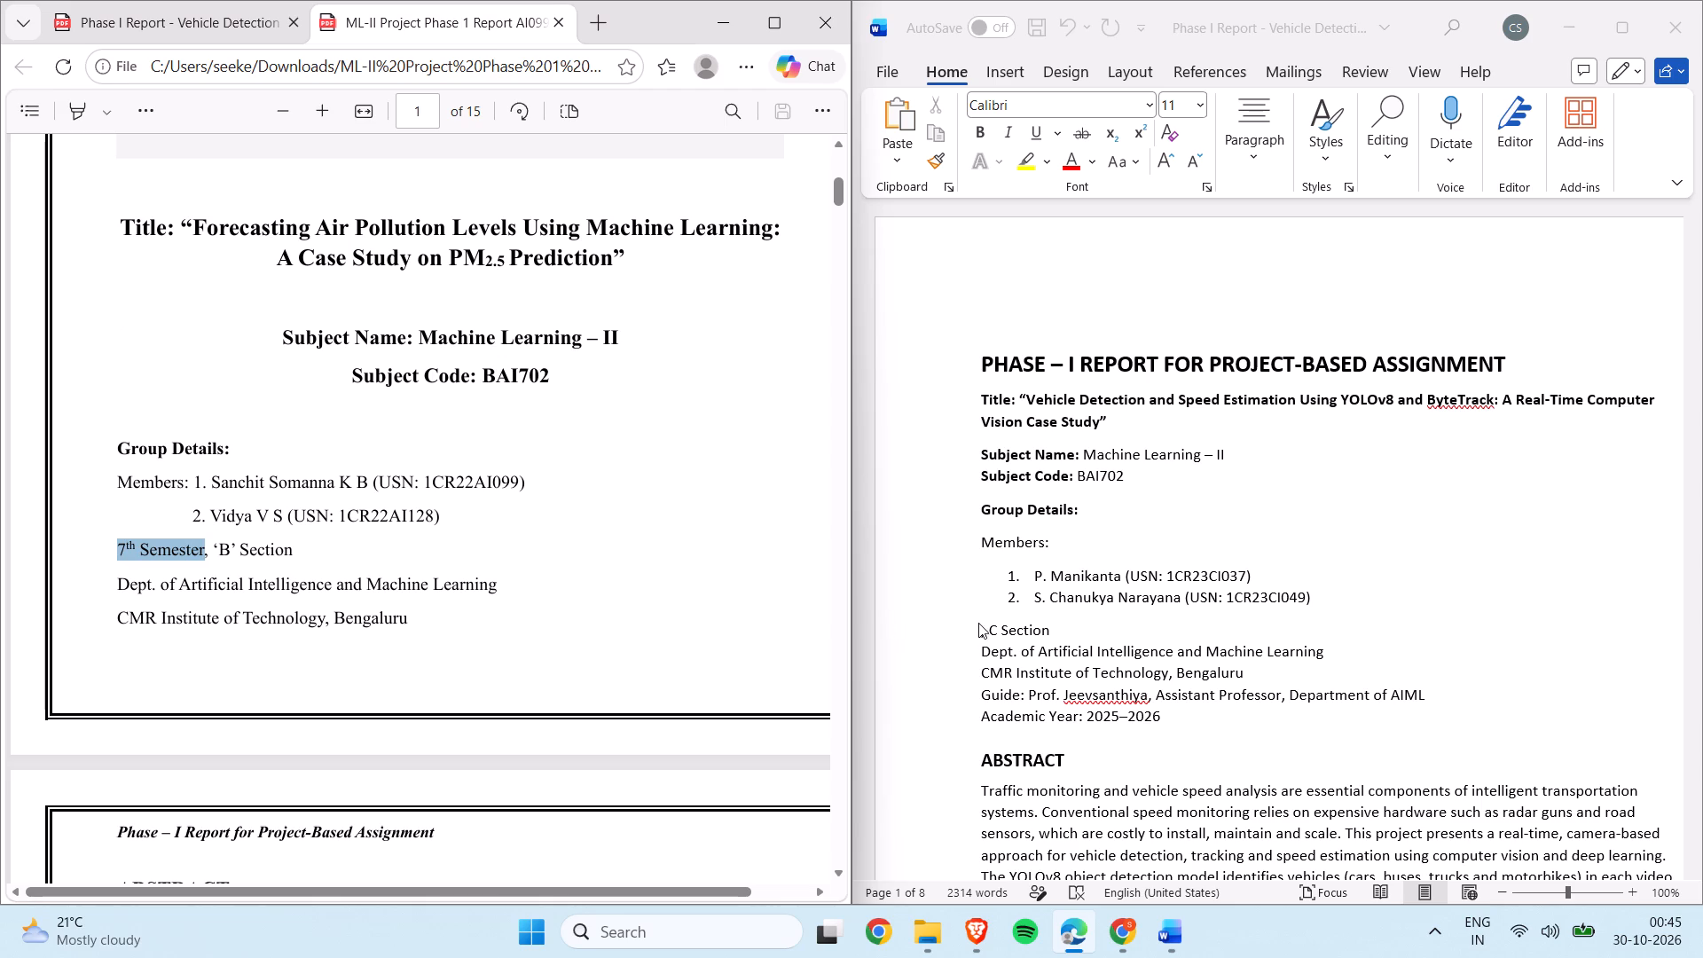
click(978, 627)
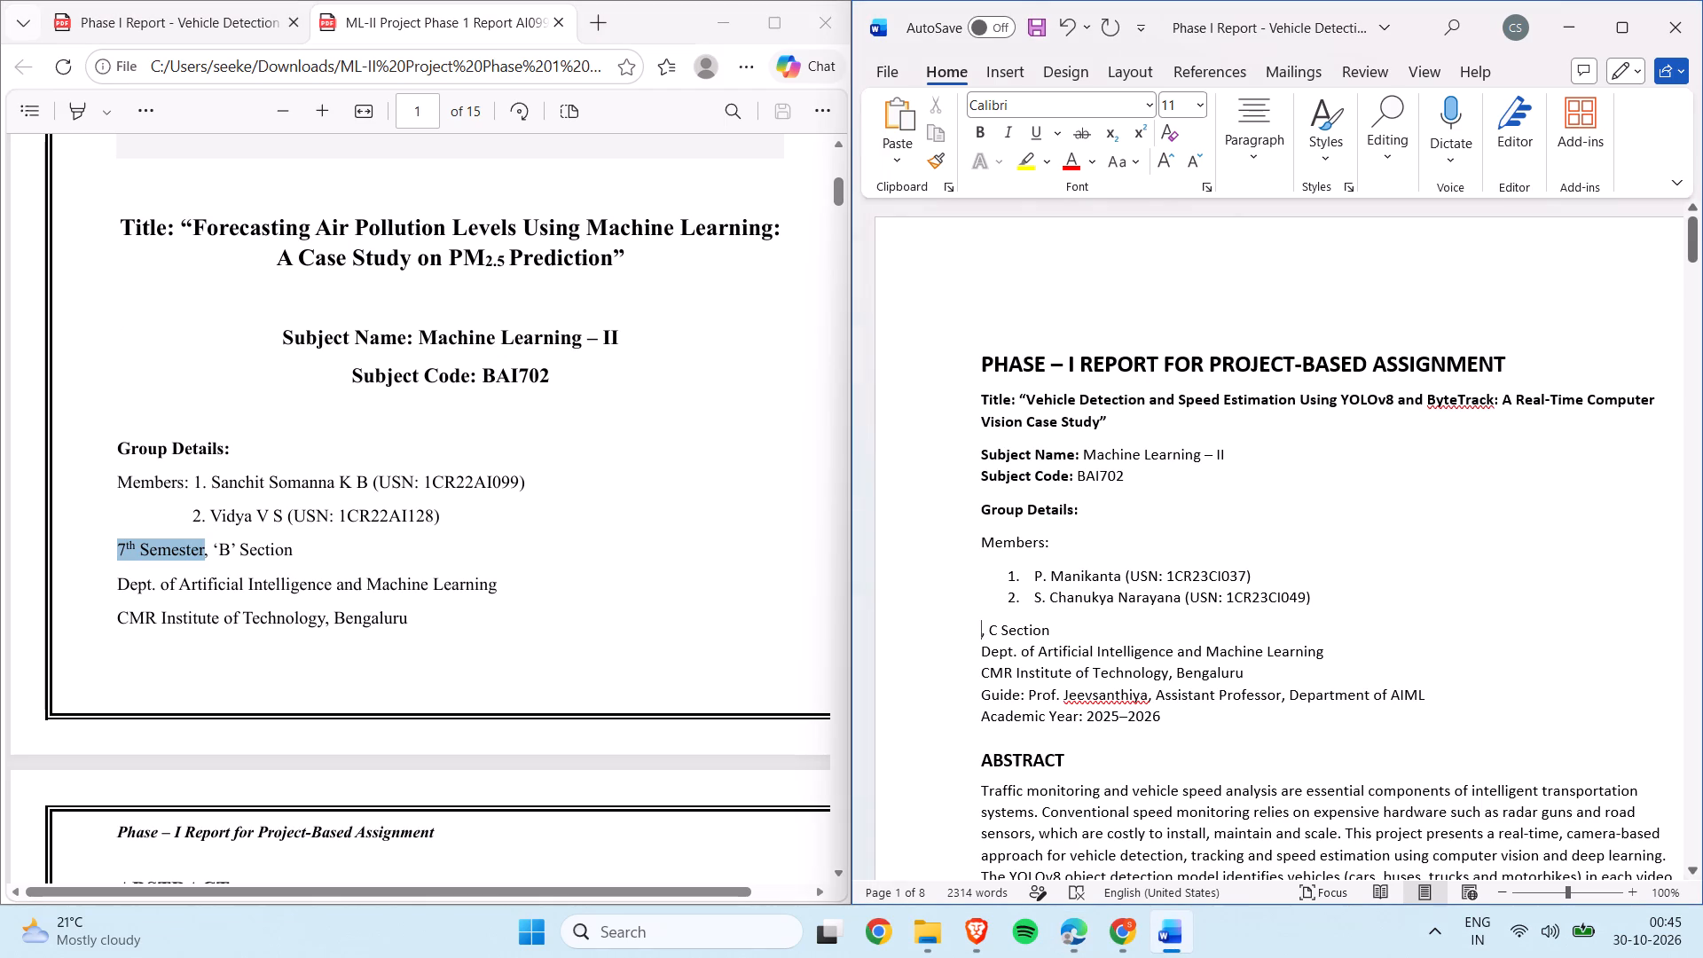
key(ctrl+v)
click(1268, 617)
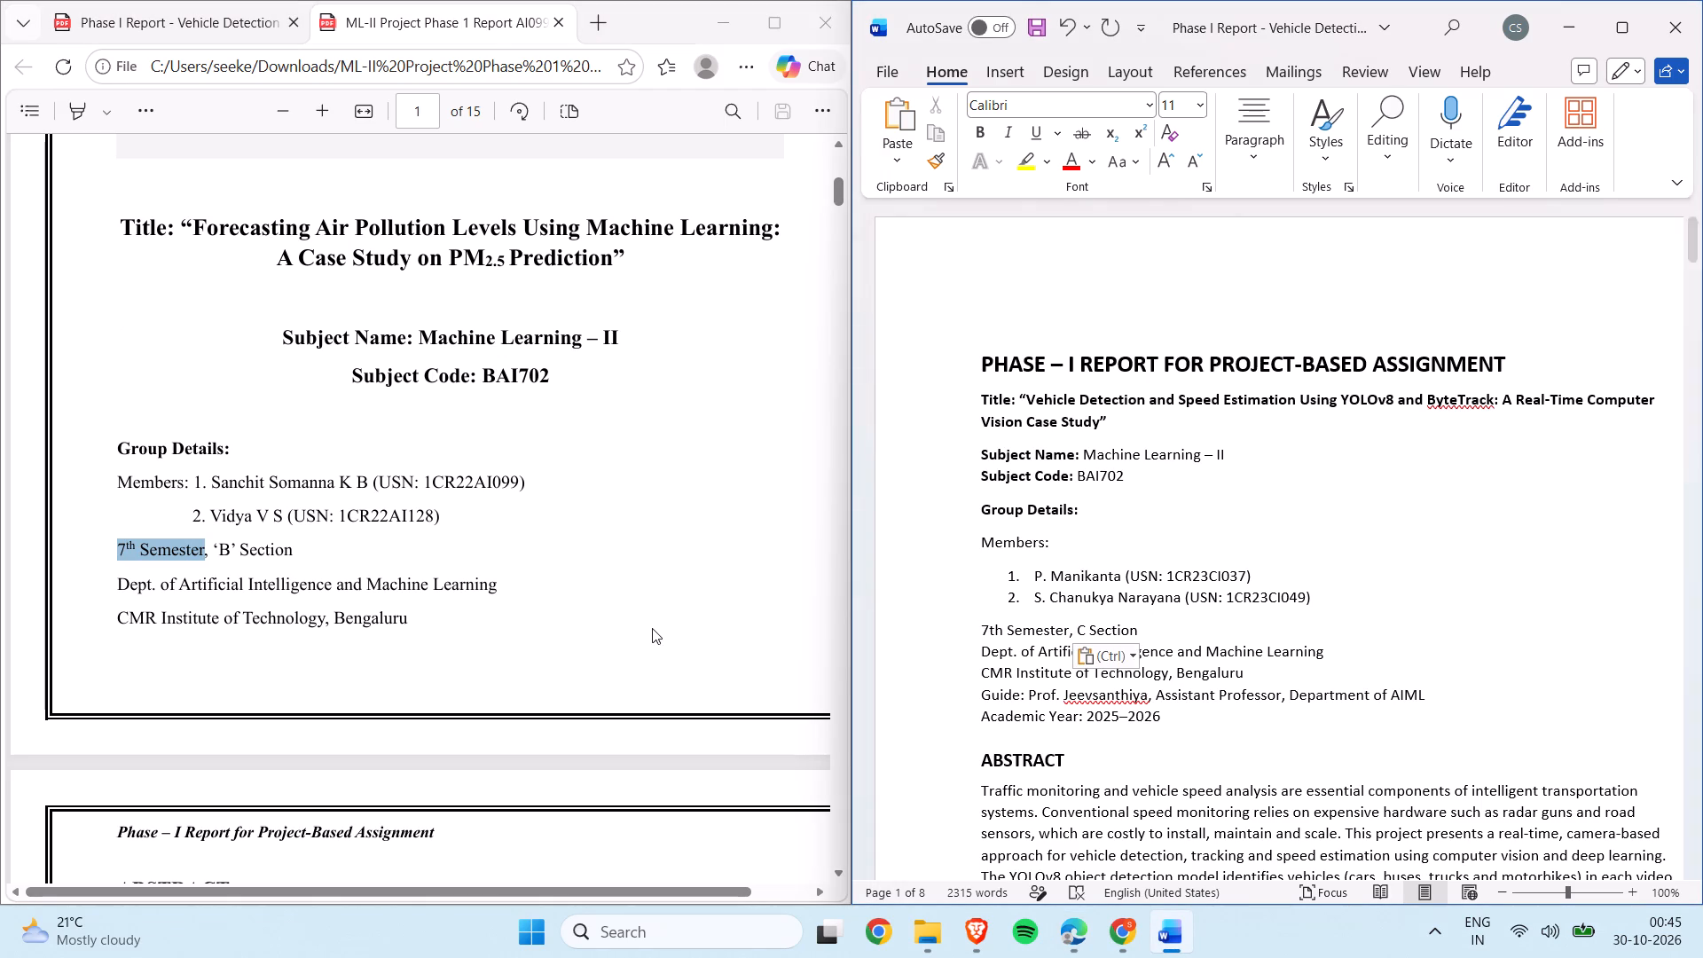
Check the reference PDF's cover page details against the completed cover block in the Word report.
scroll(652, 628, down, 2)
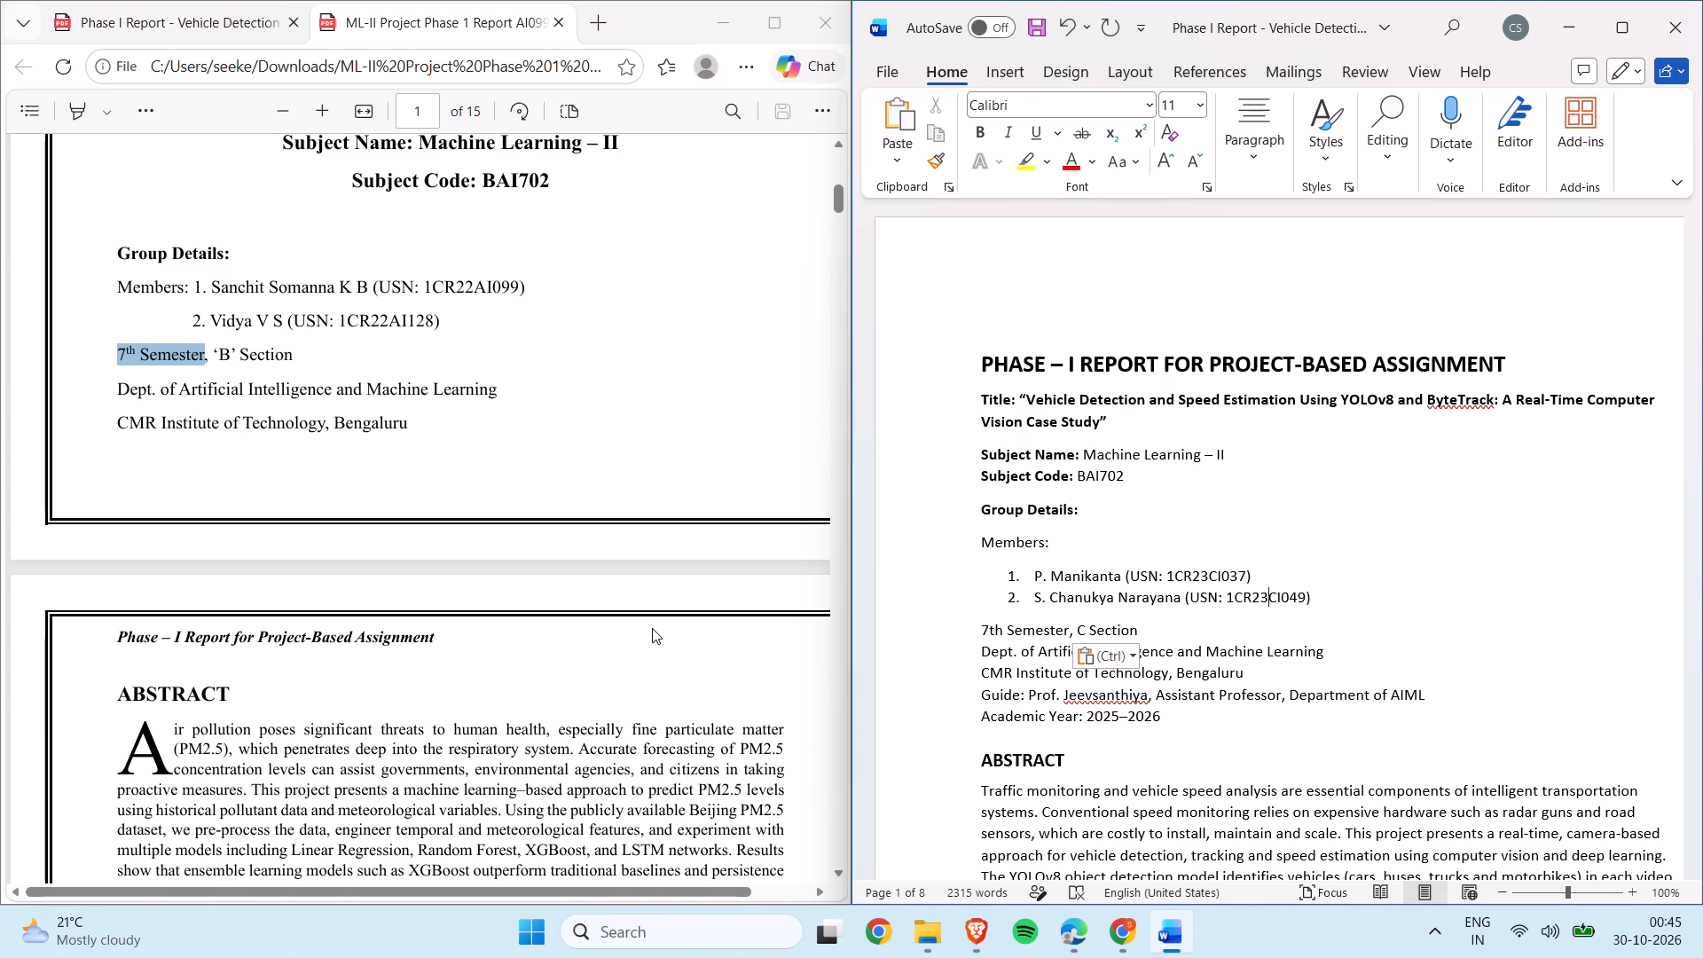
click(687, 468)
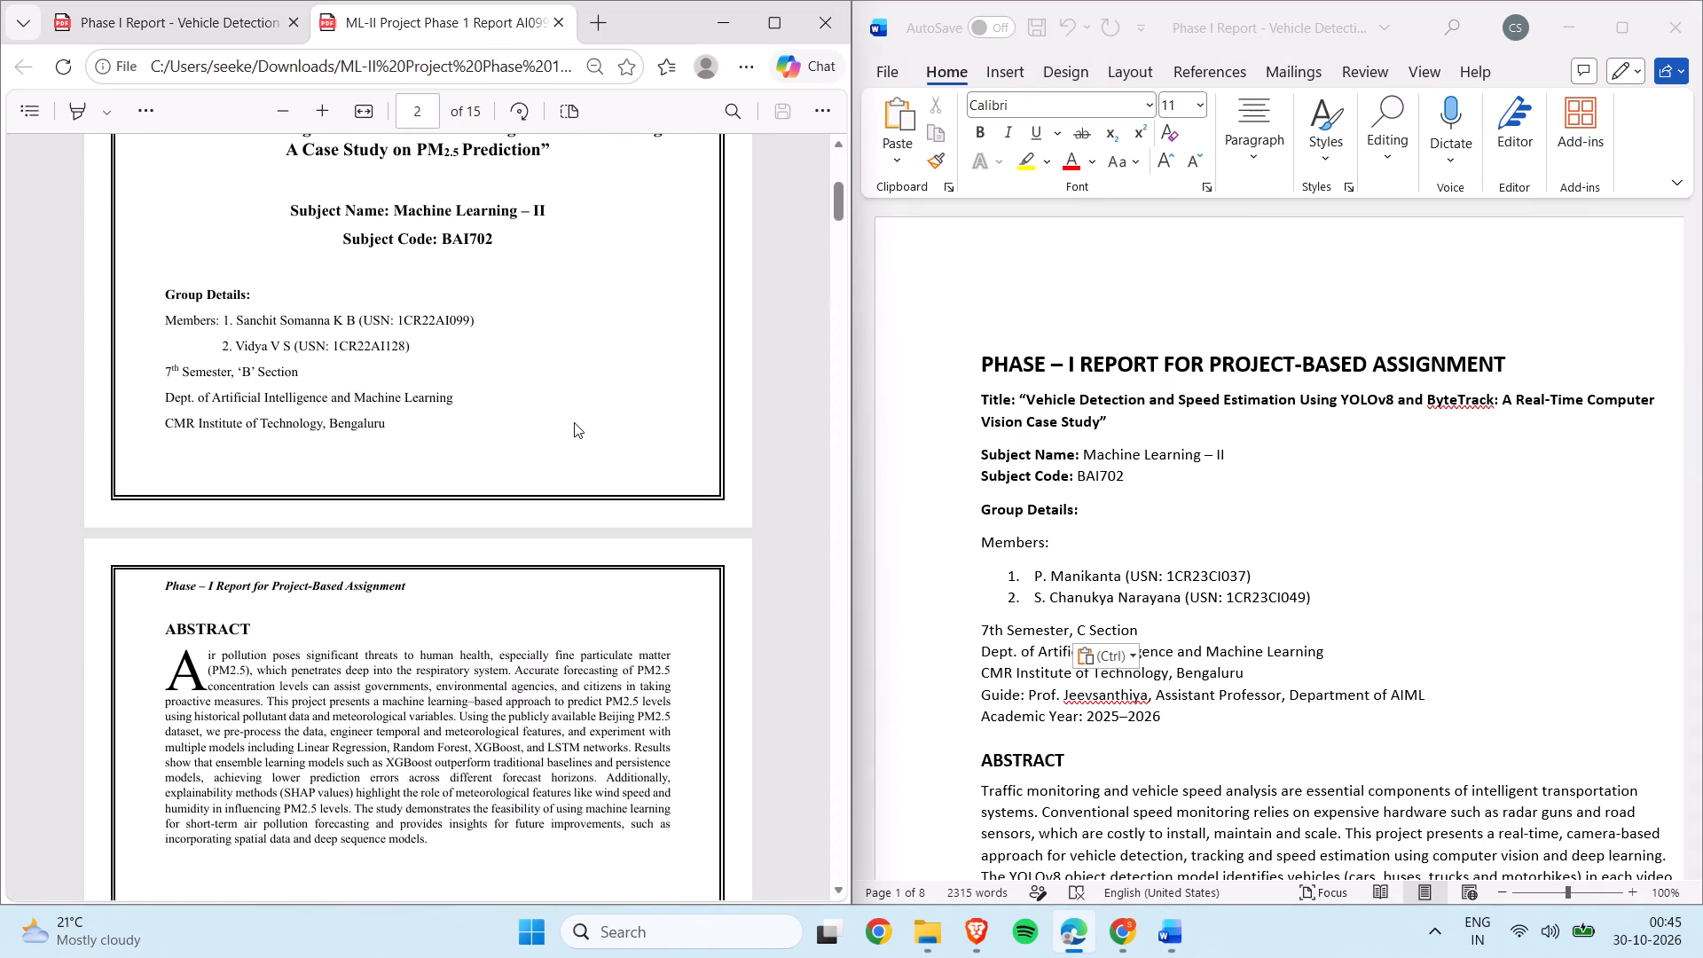
scroll(574, 422, up, 4)
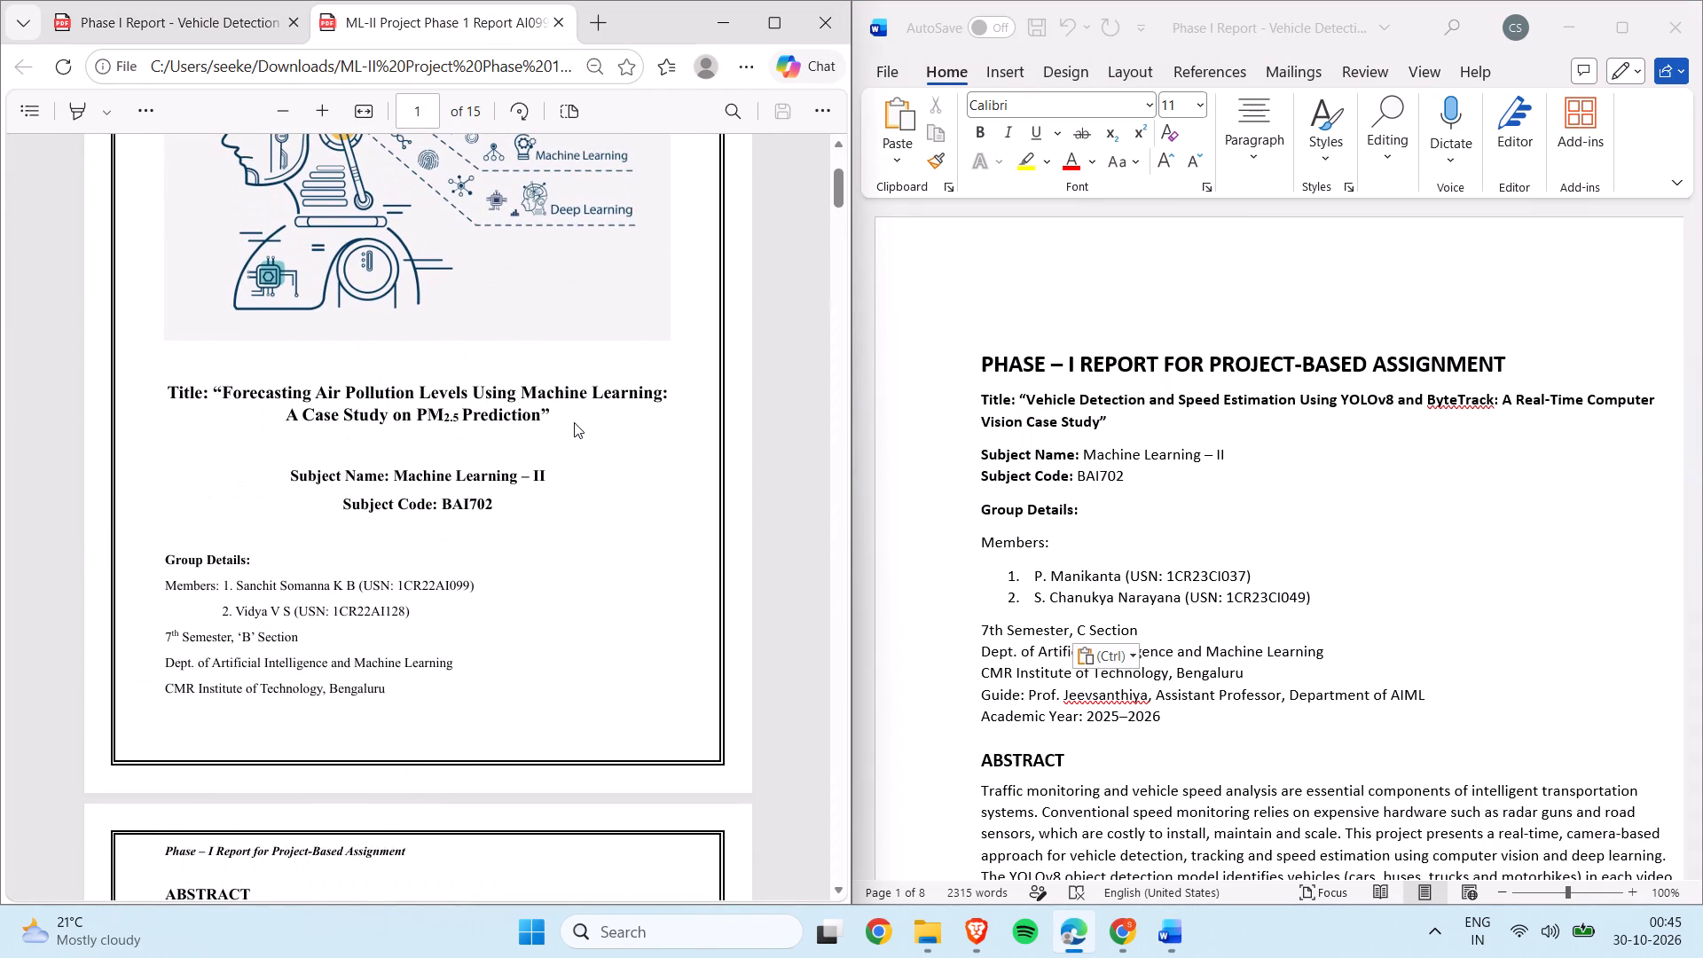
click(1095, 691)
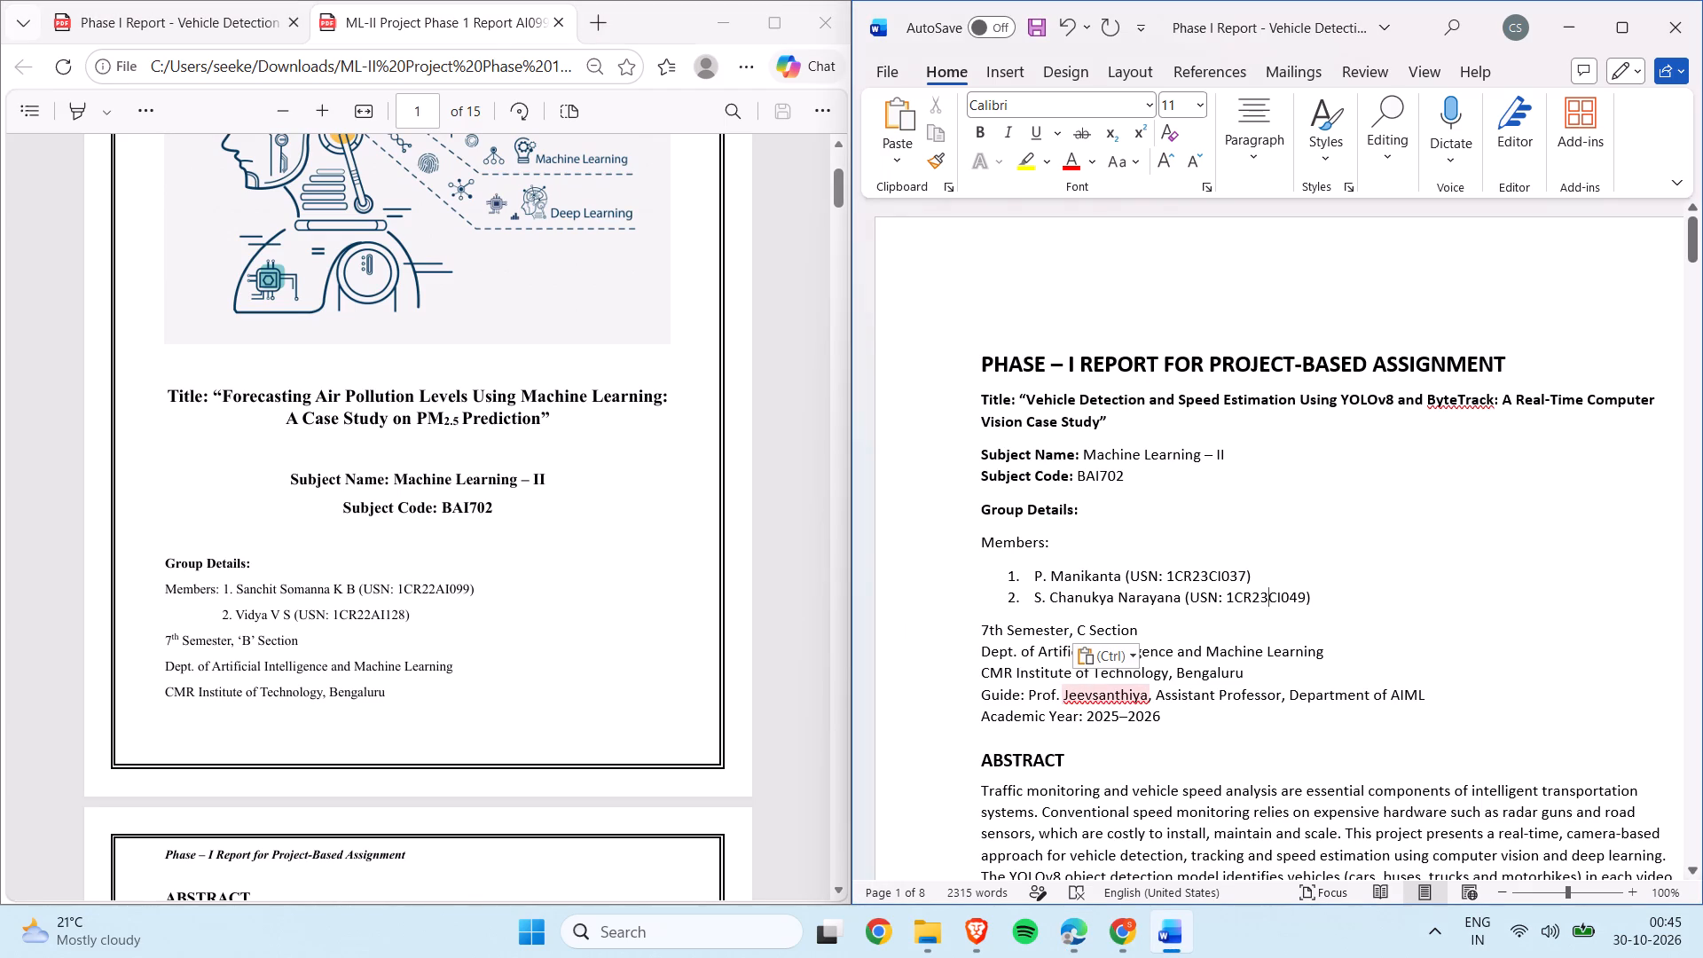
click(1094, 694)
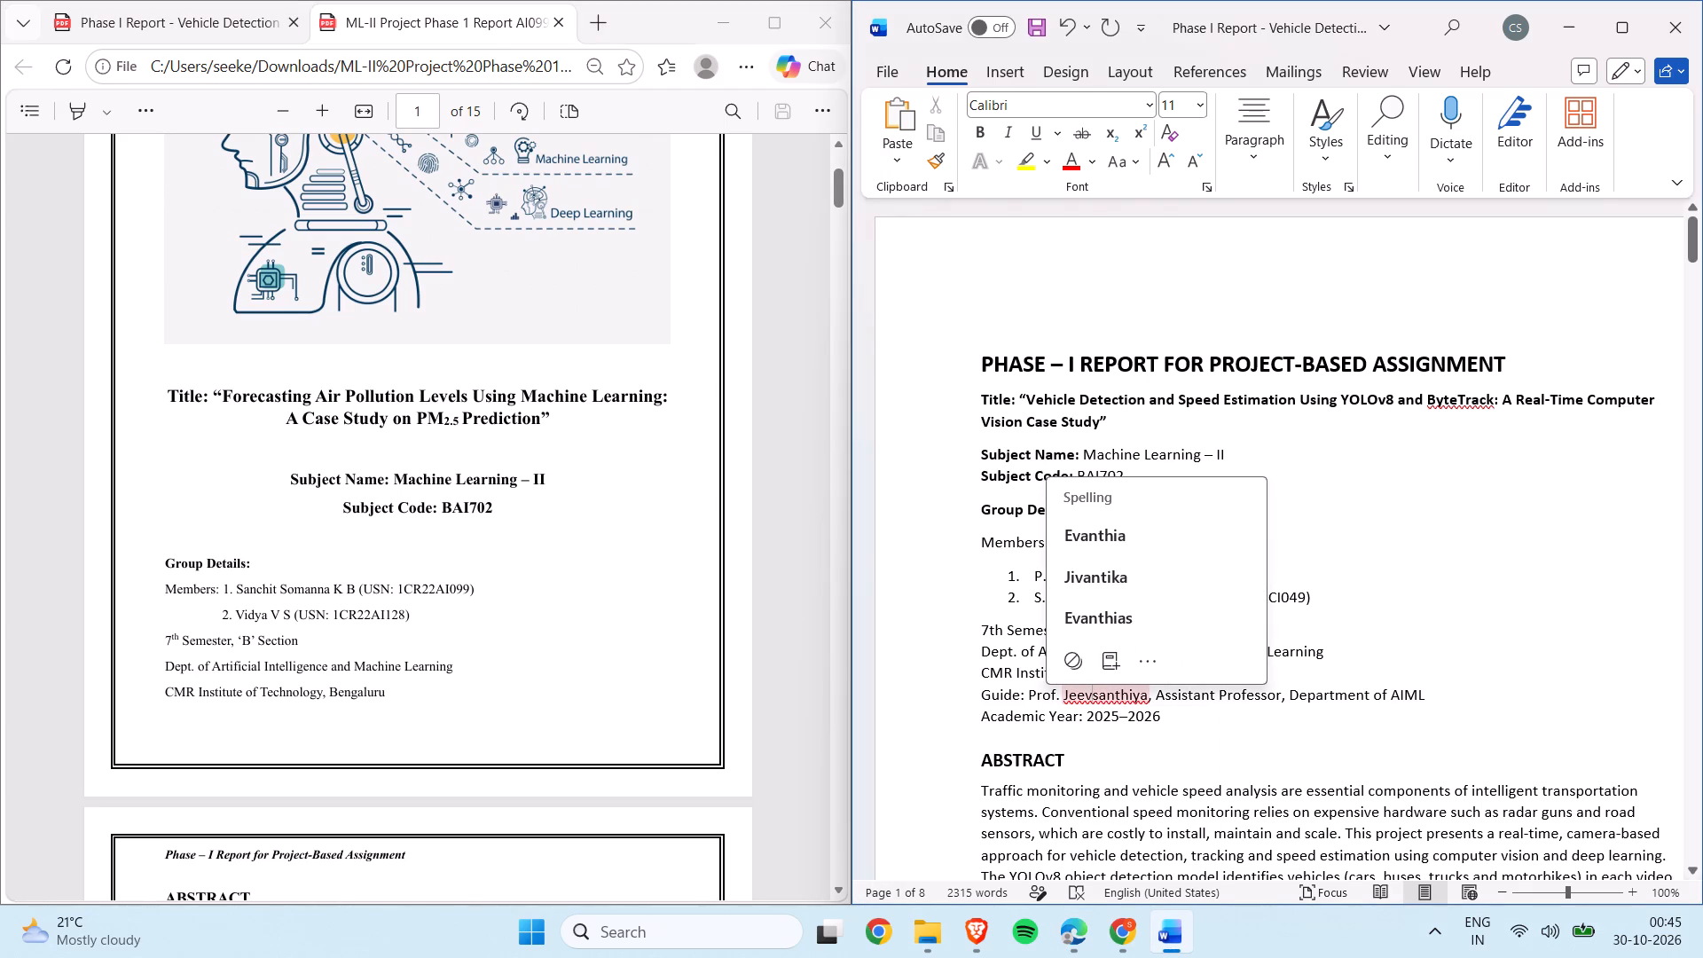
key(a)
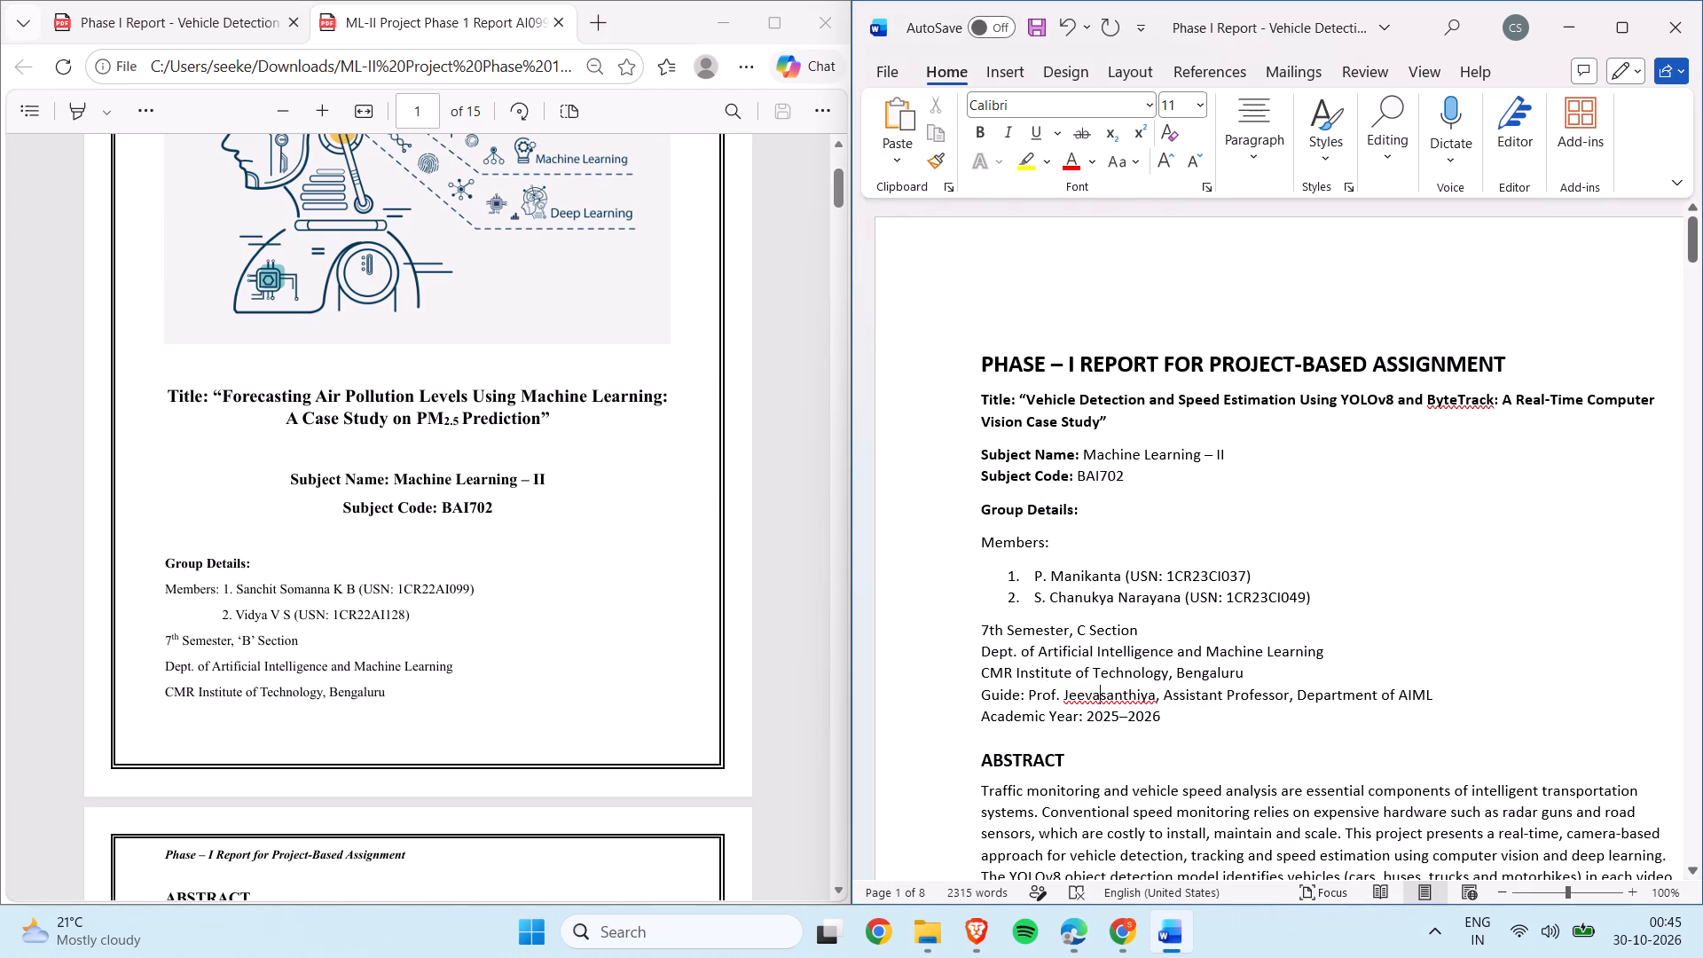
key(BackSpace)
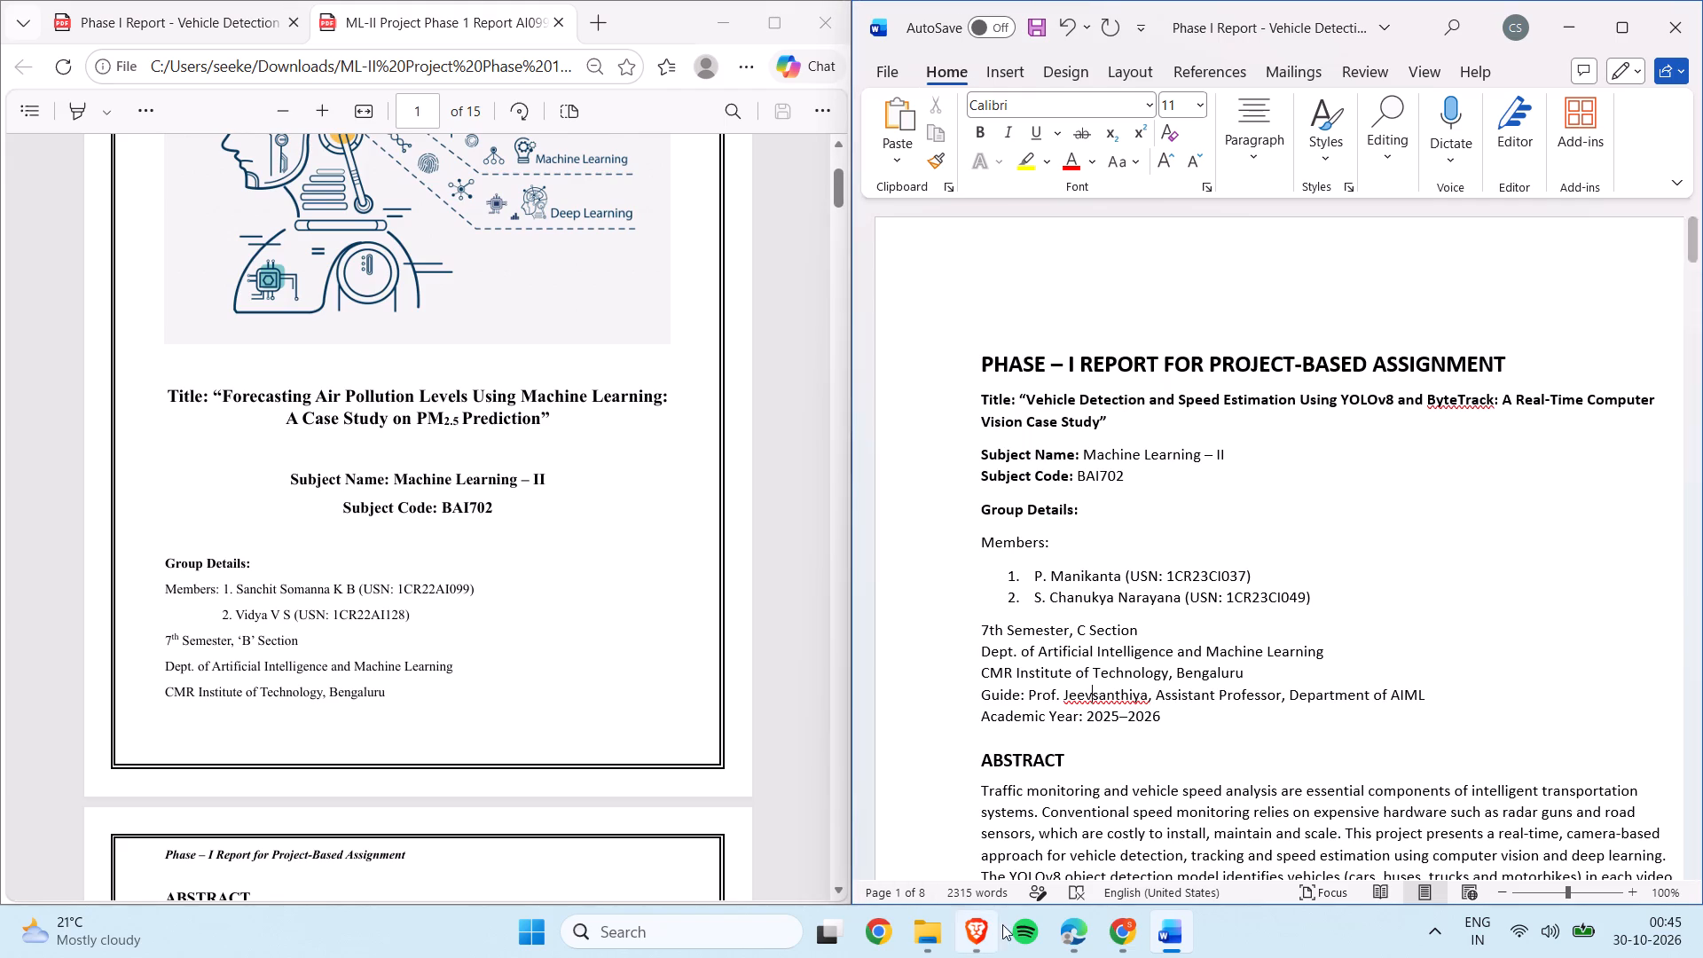
Switch to Chrome and open the Machine Learning_ 2025-2026 Classroom stream to check the spelling of the guide's name.
click(1103, 955)
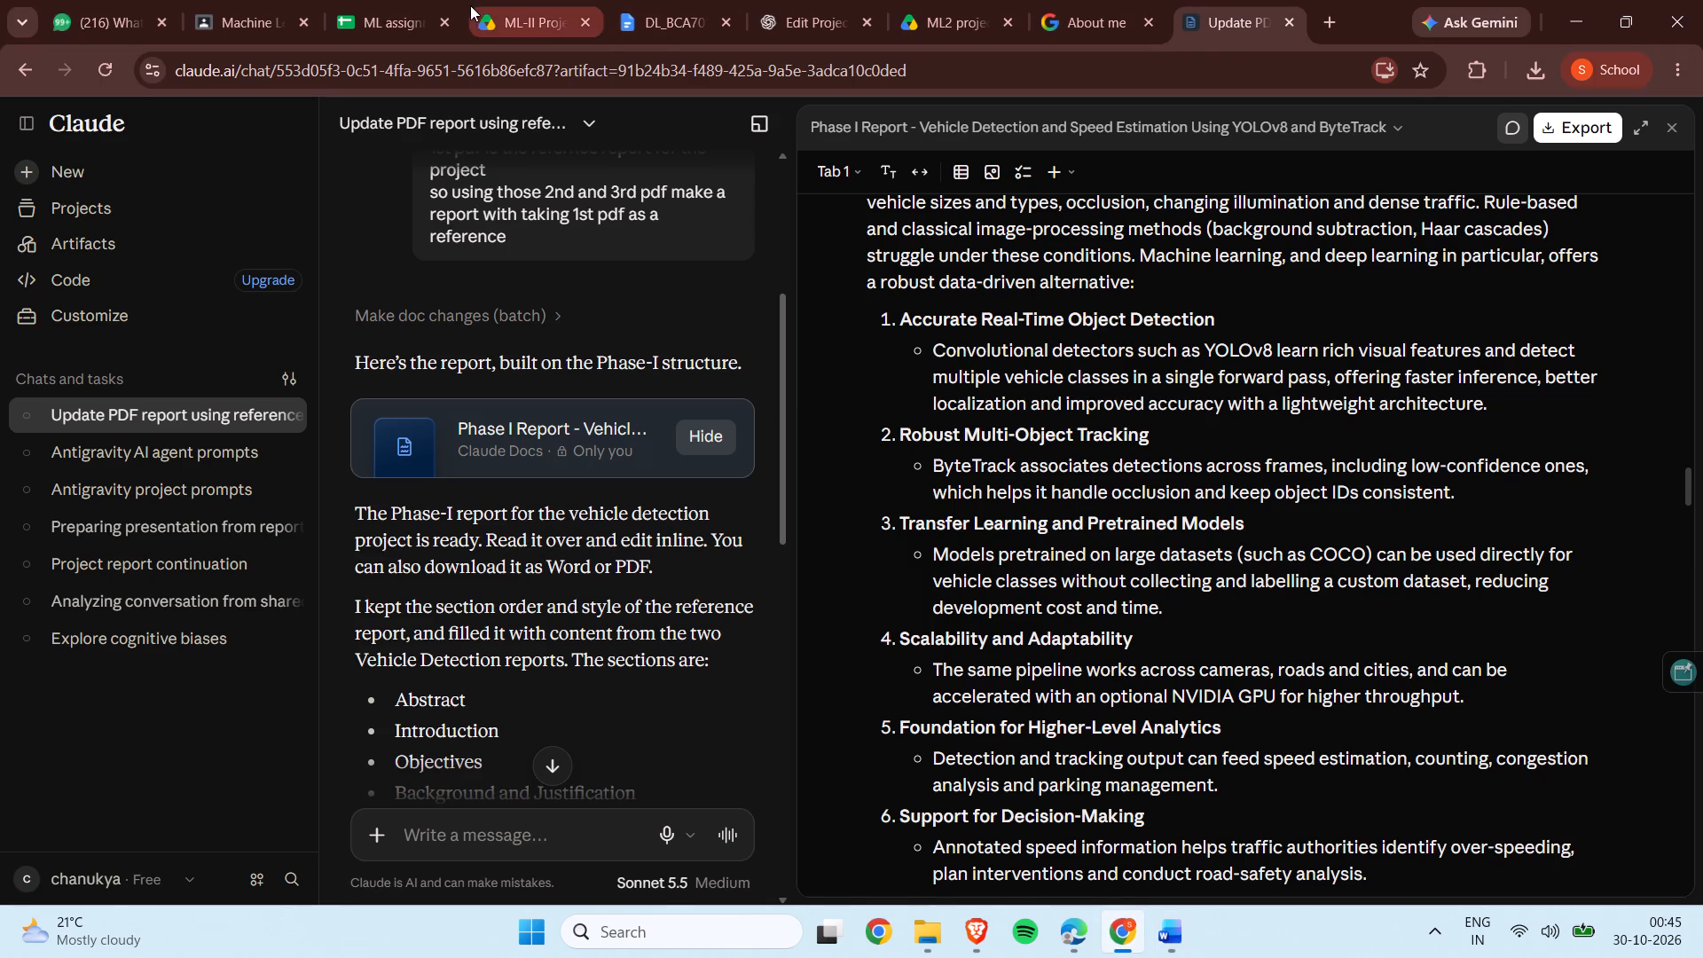
click(466, 4)
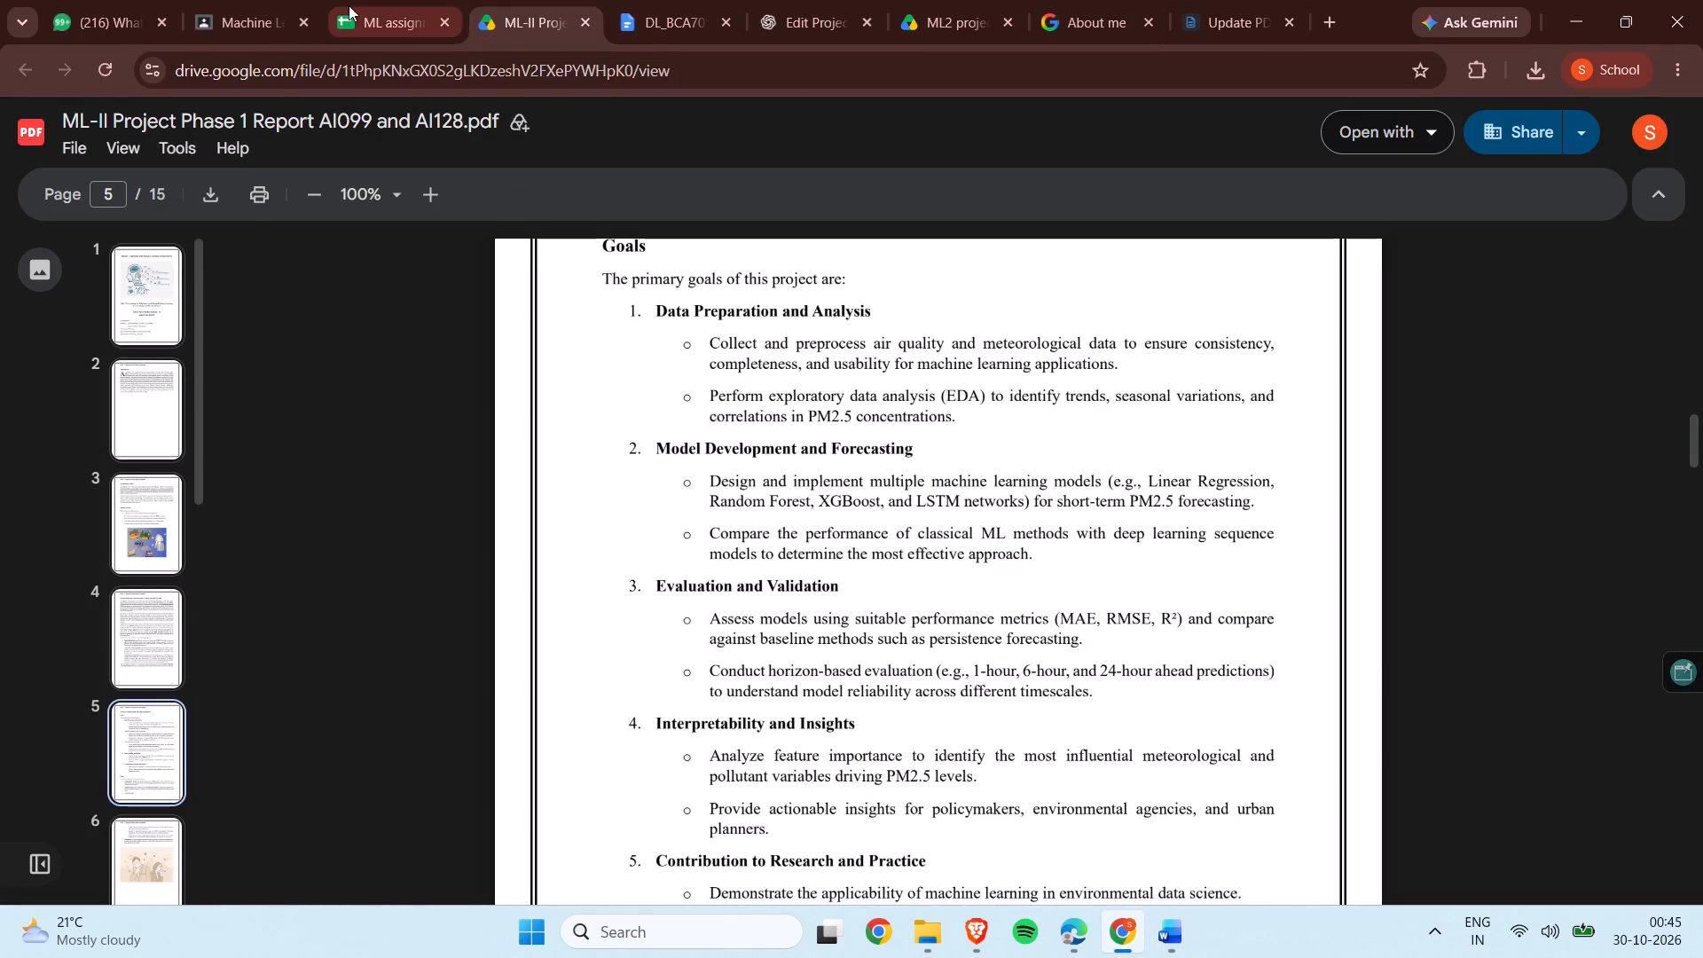
click(347, 5)
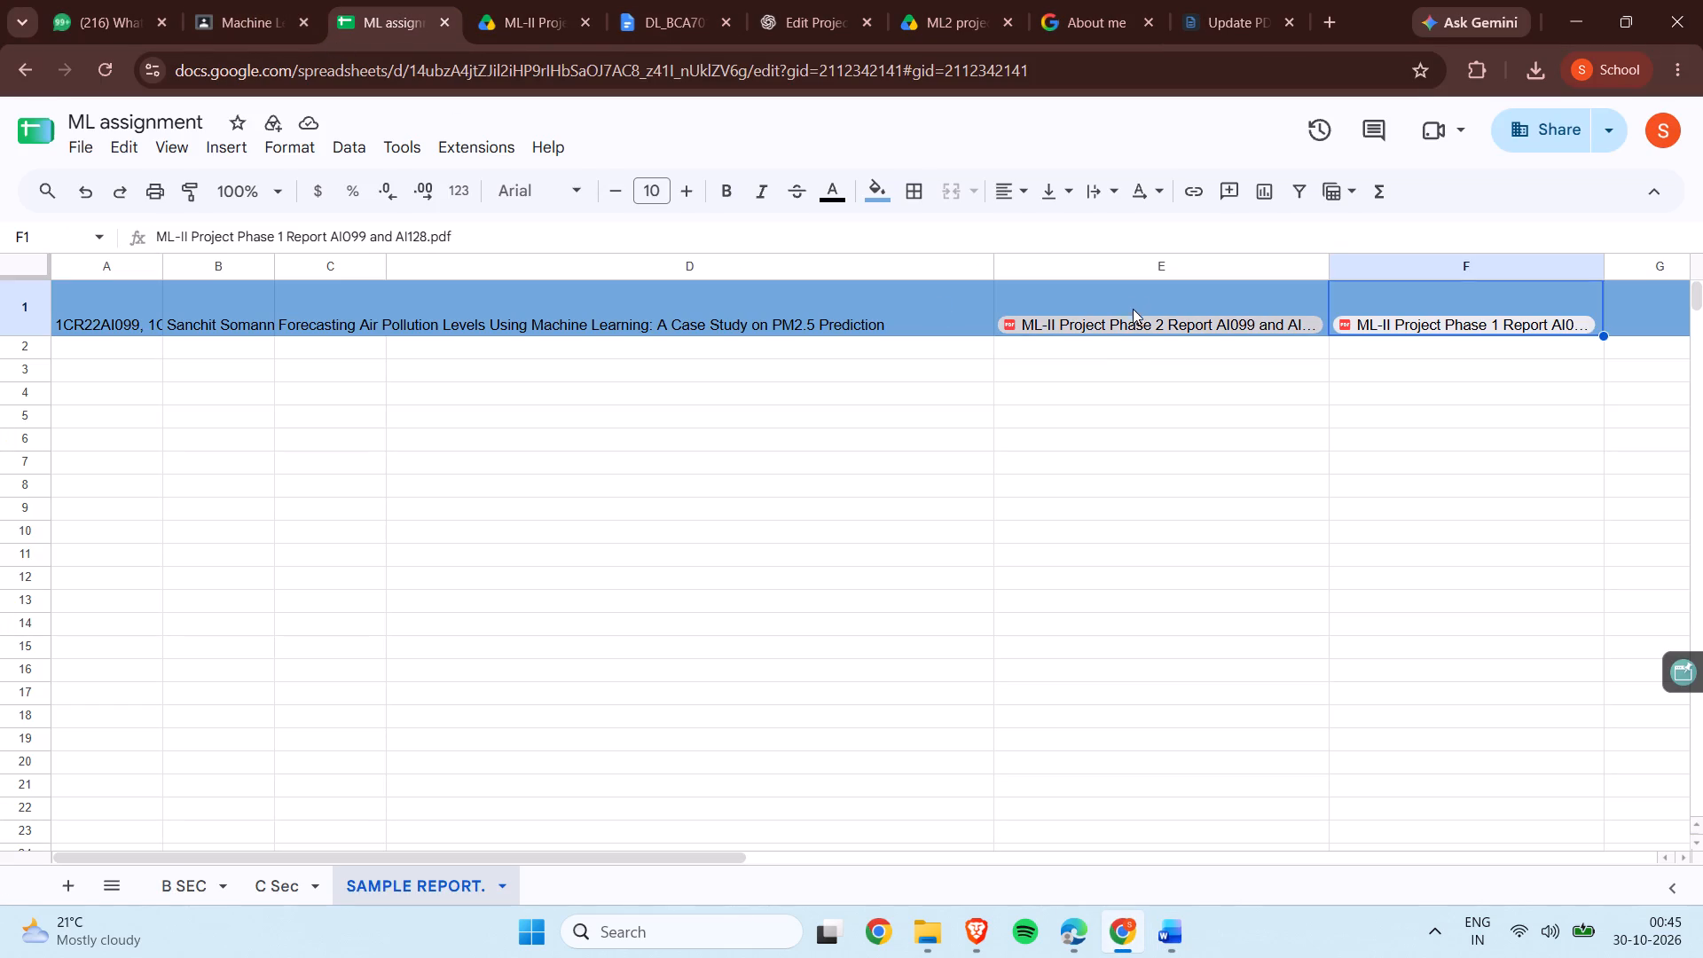
click(260, 5)
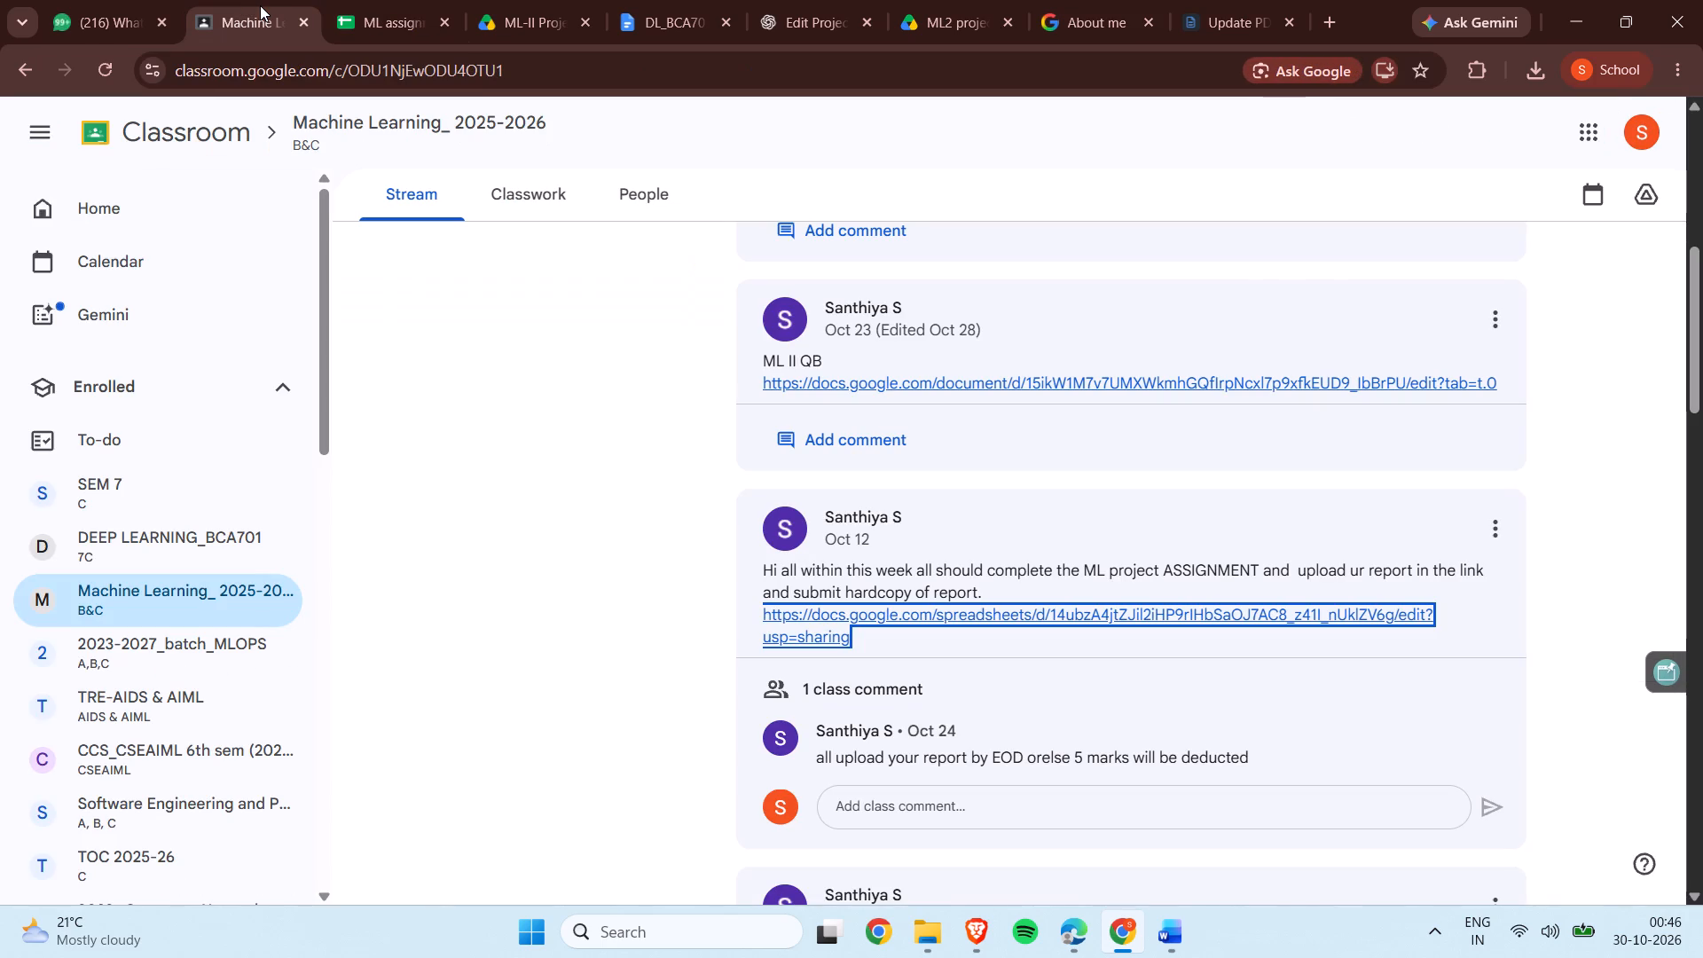
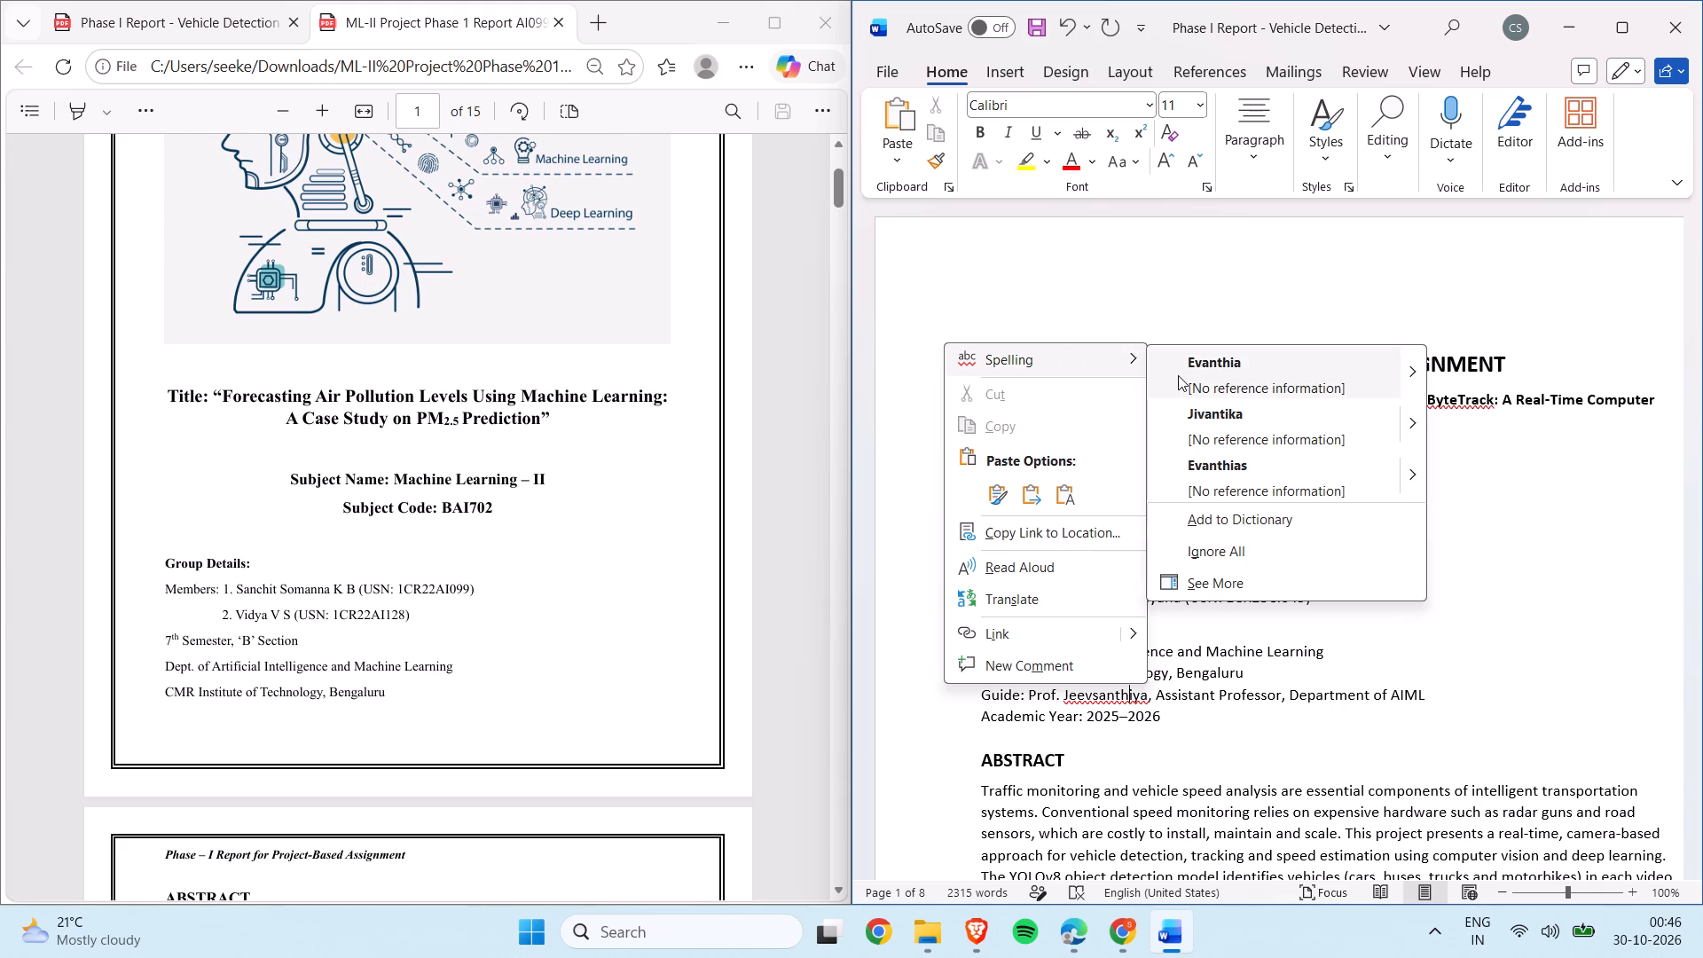
Ignore all spelling flags on the guide's name in the Word report's cover block and dismiss the writing-suggestions tip.
click(1262, 546)
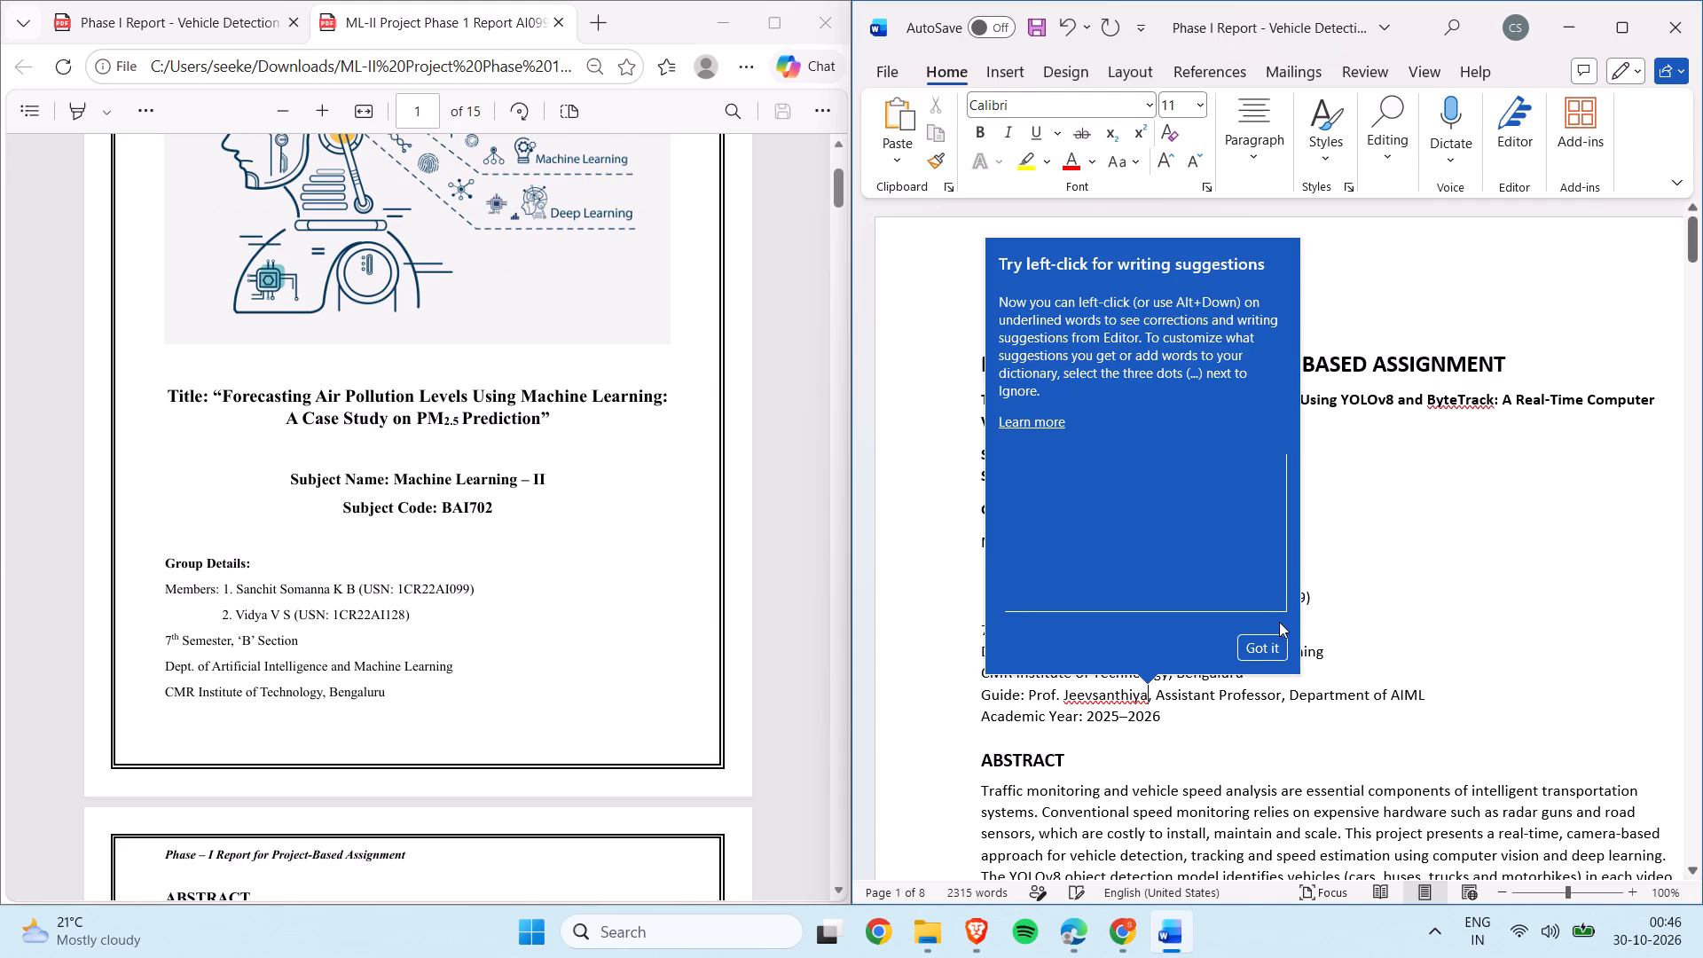
click(1252, 651)
click(1387, 543)
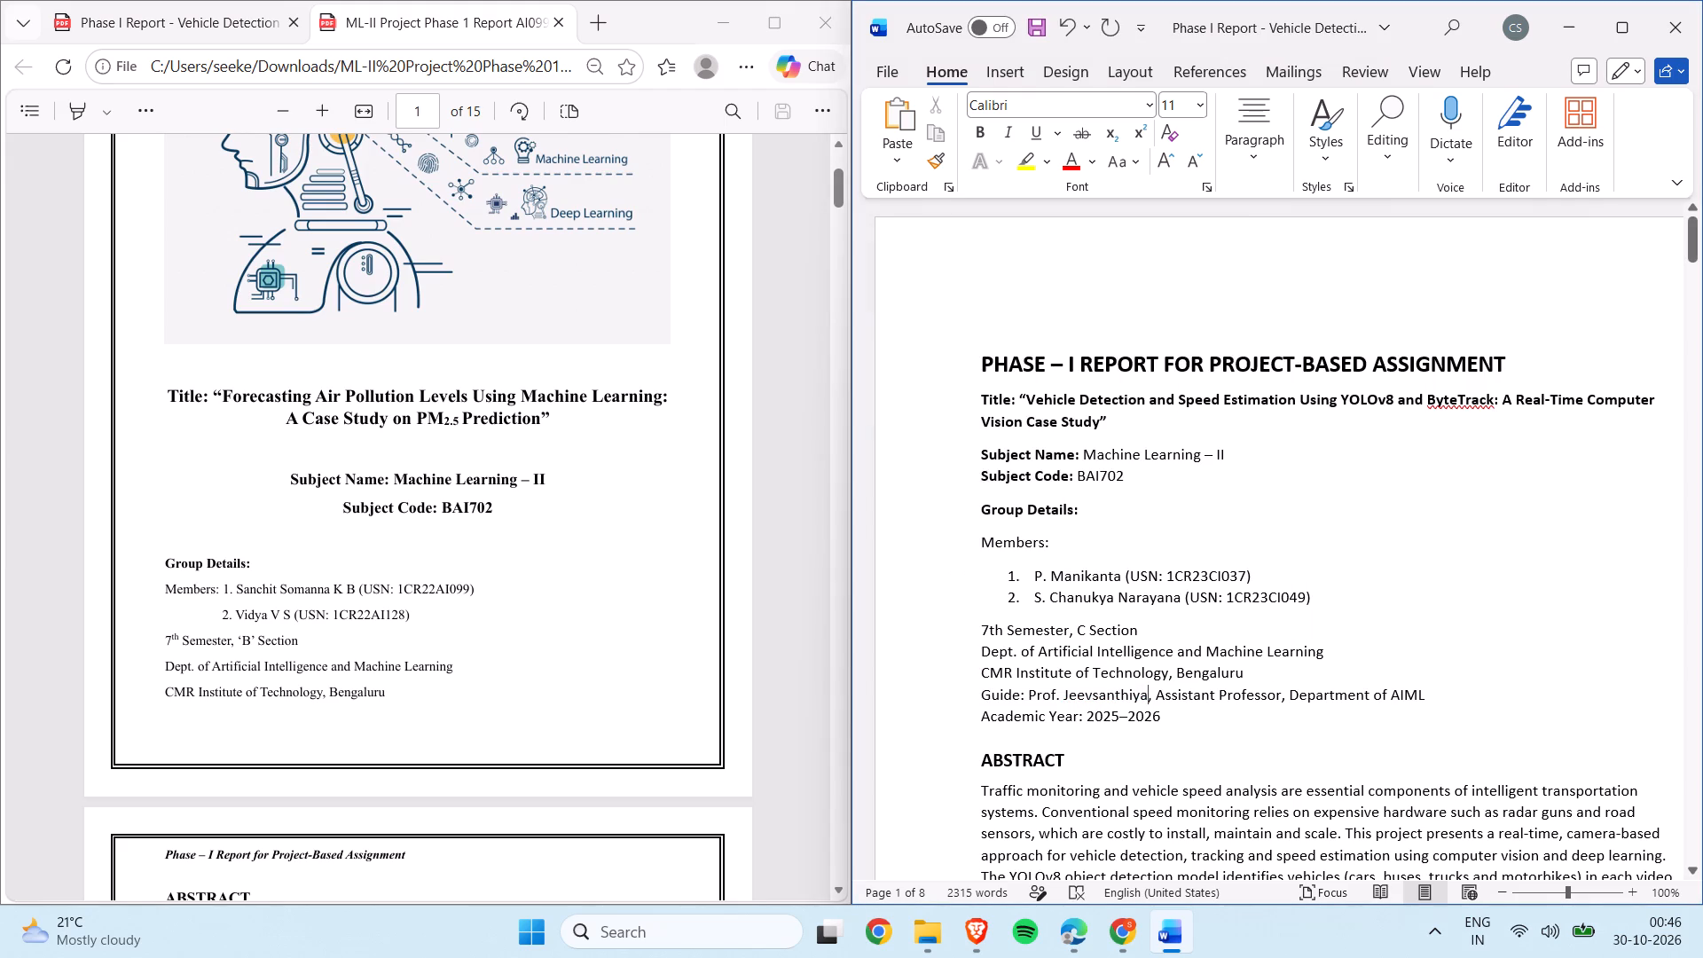
Compare the page layout and sections of the reference PDF, from cover to Objectives, with the Word report's content.
scroll(1387, 543, down, 4)
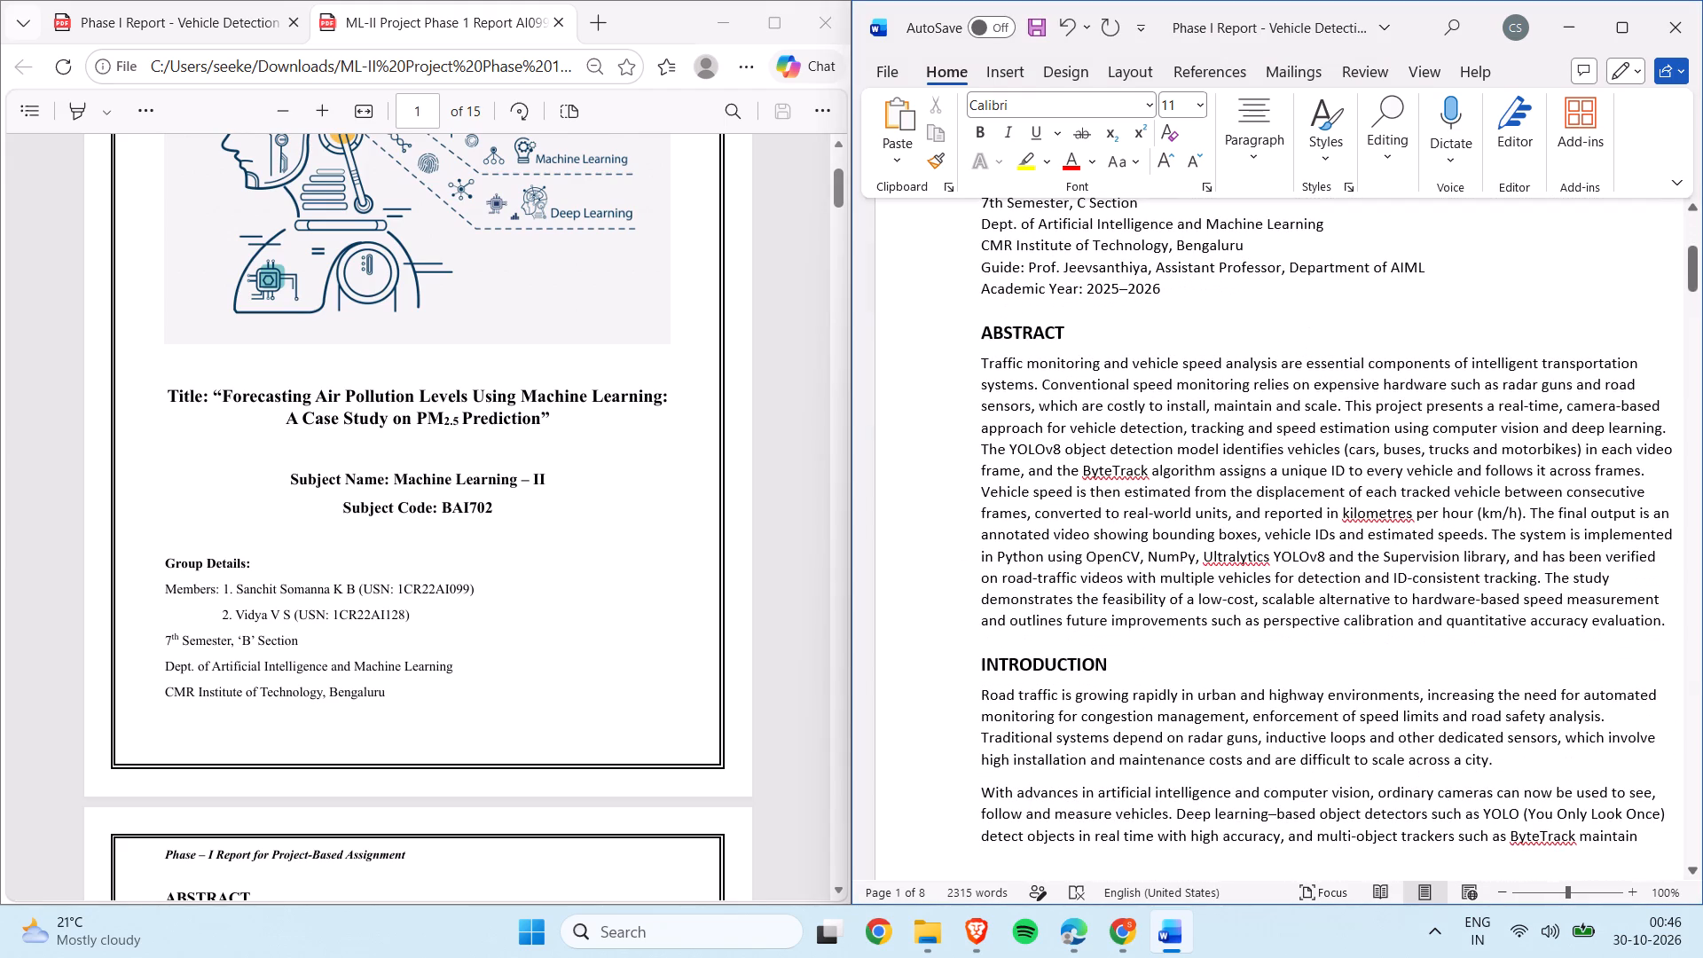
scroll(508, 575, down, 3)
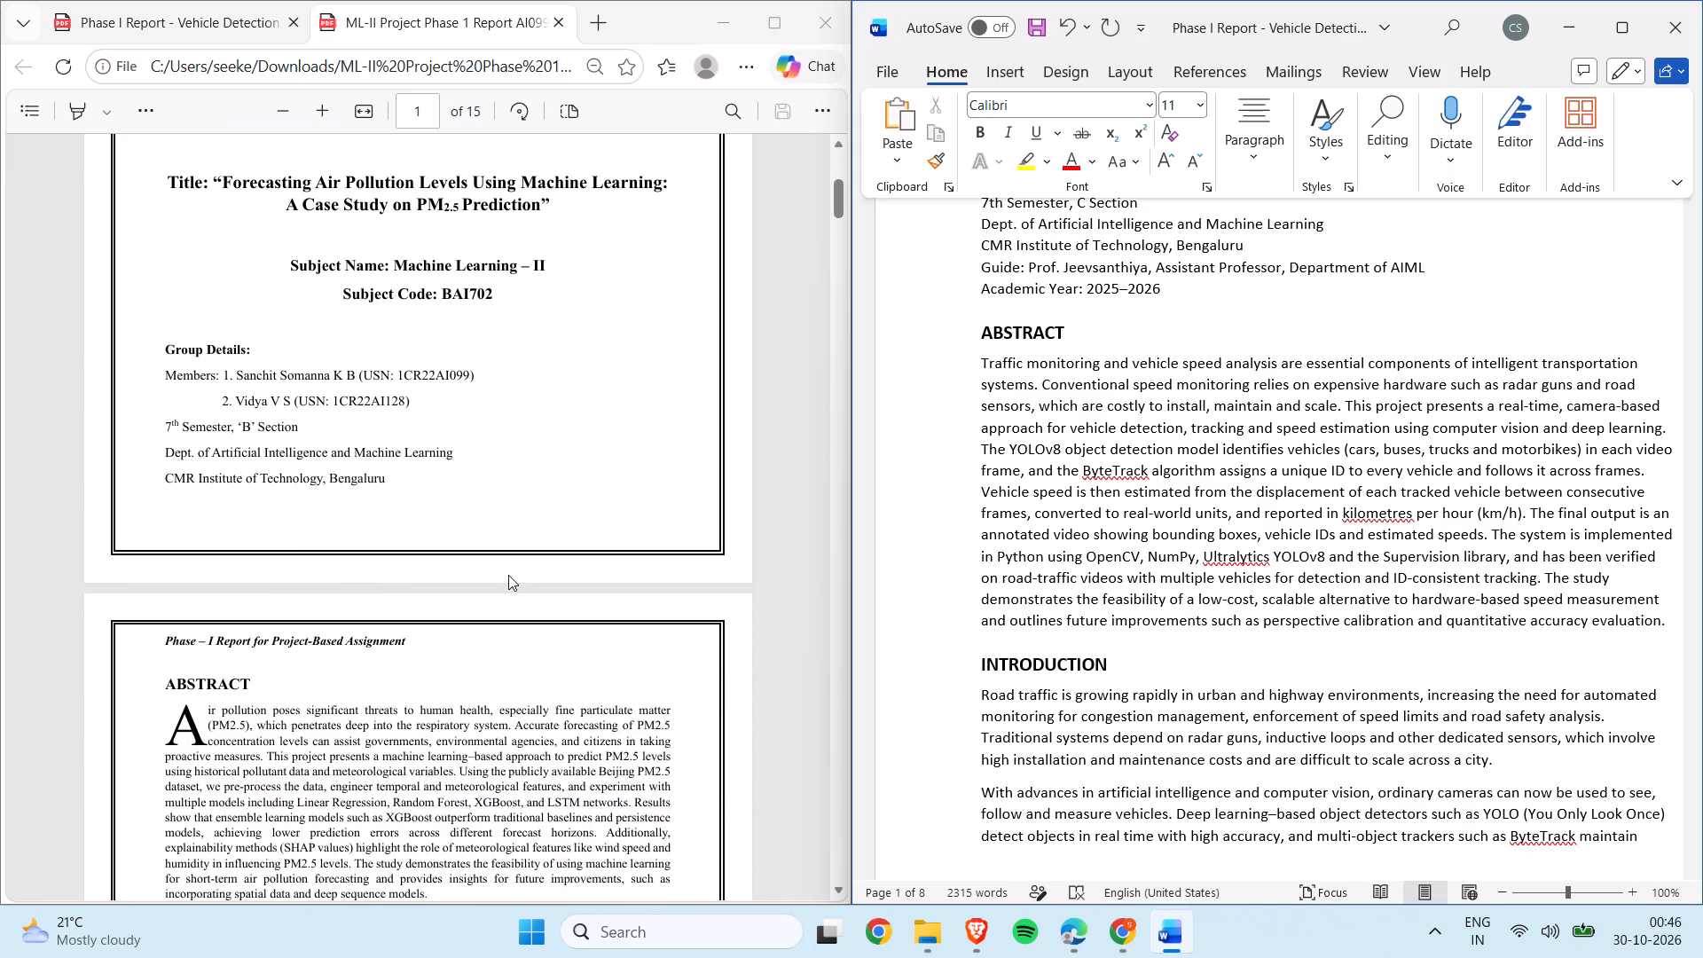
scroll(508, 575, down, 3)
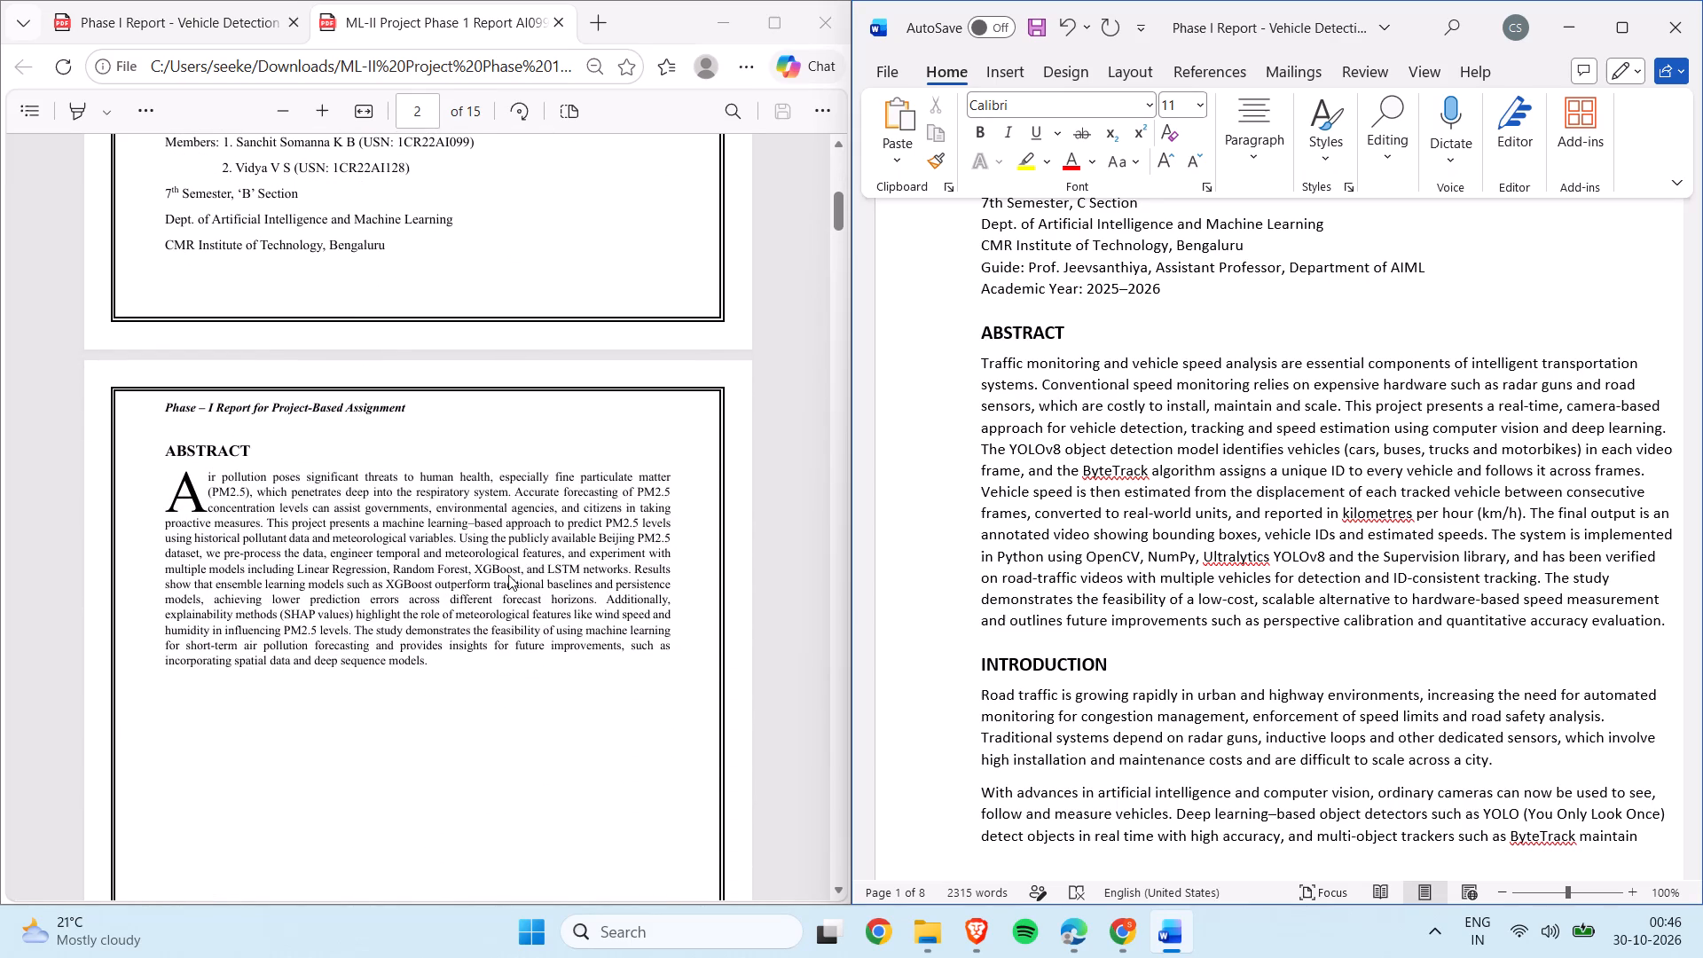
scroll(618, 643, down, 5)
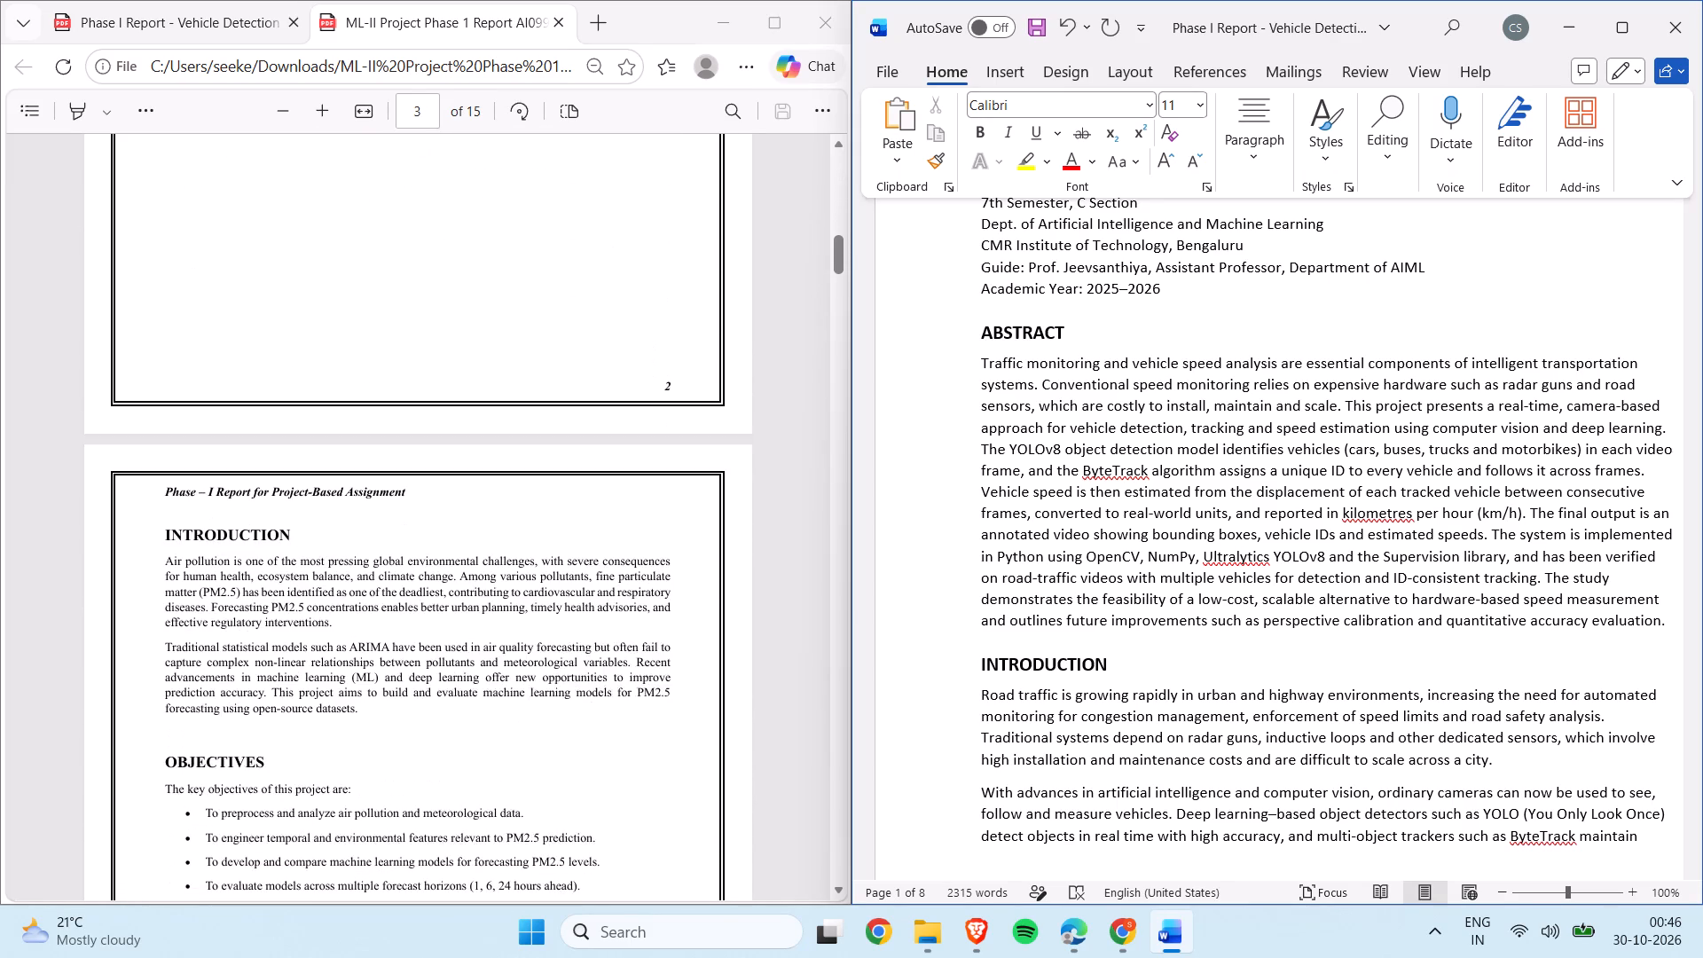
scroll(618, 643, down, 4)
scroll(1206, 827, down, 2)
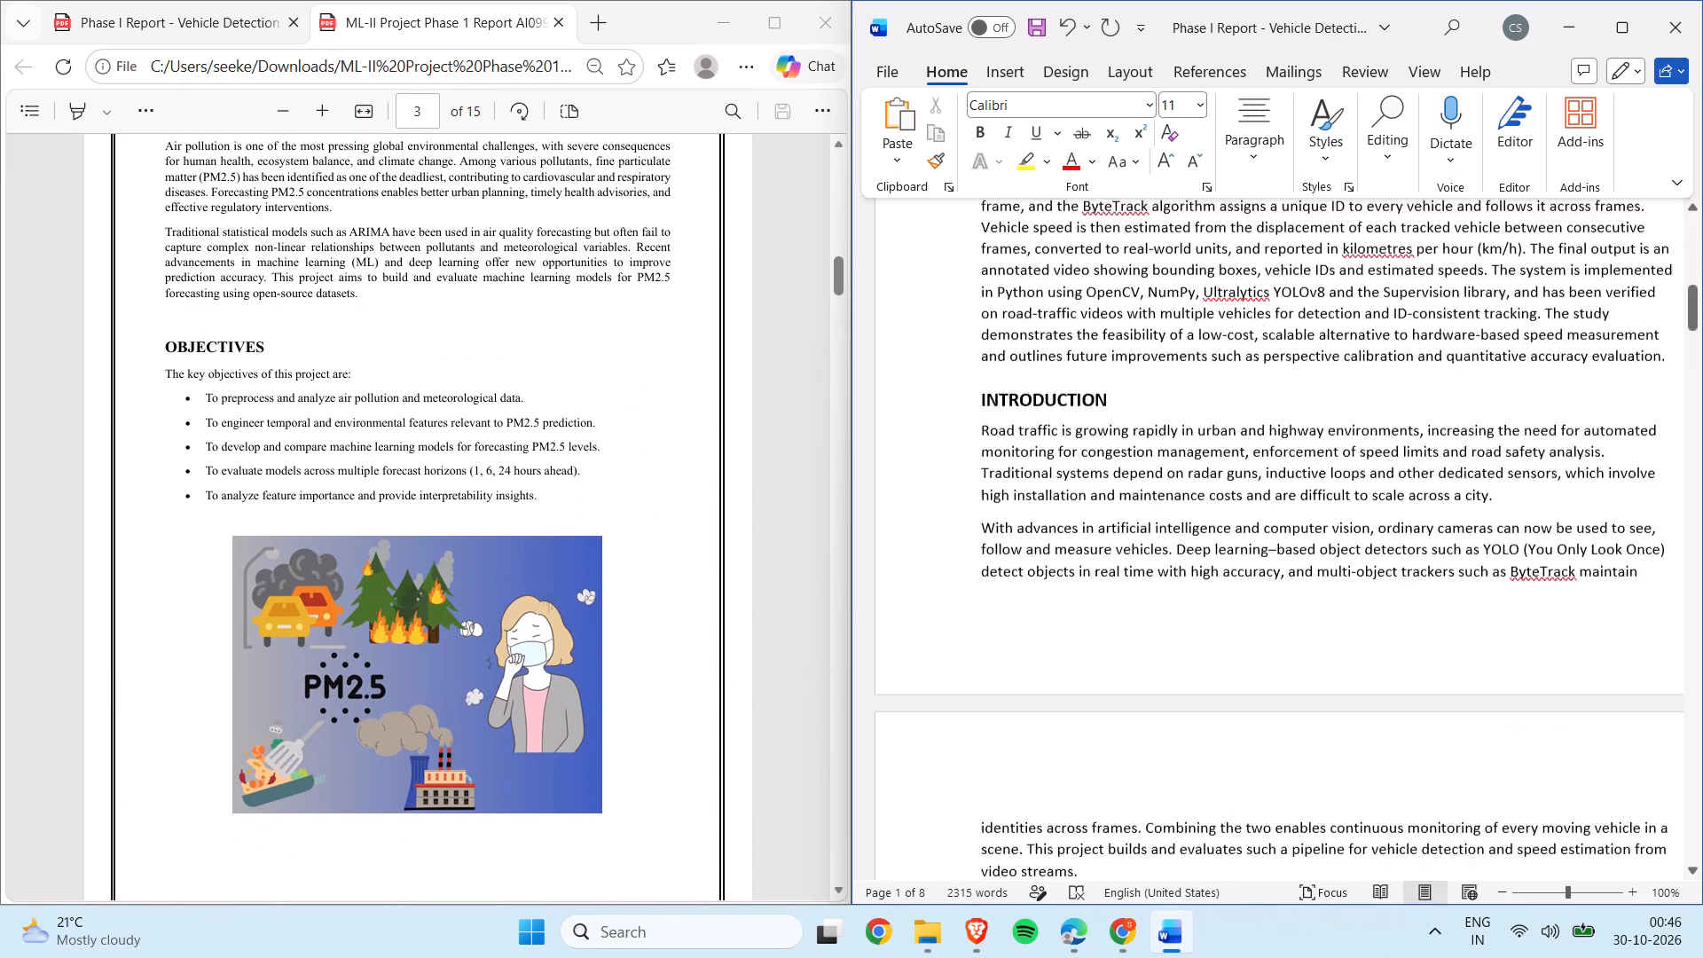
scroll(1206, 827, down, 5)
scroll(1206, 827, down, 20)
scroll(1206, 827, down, 14)
scroll(1206, 827, down, 9)
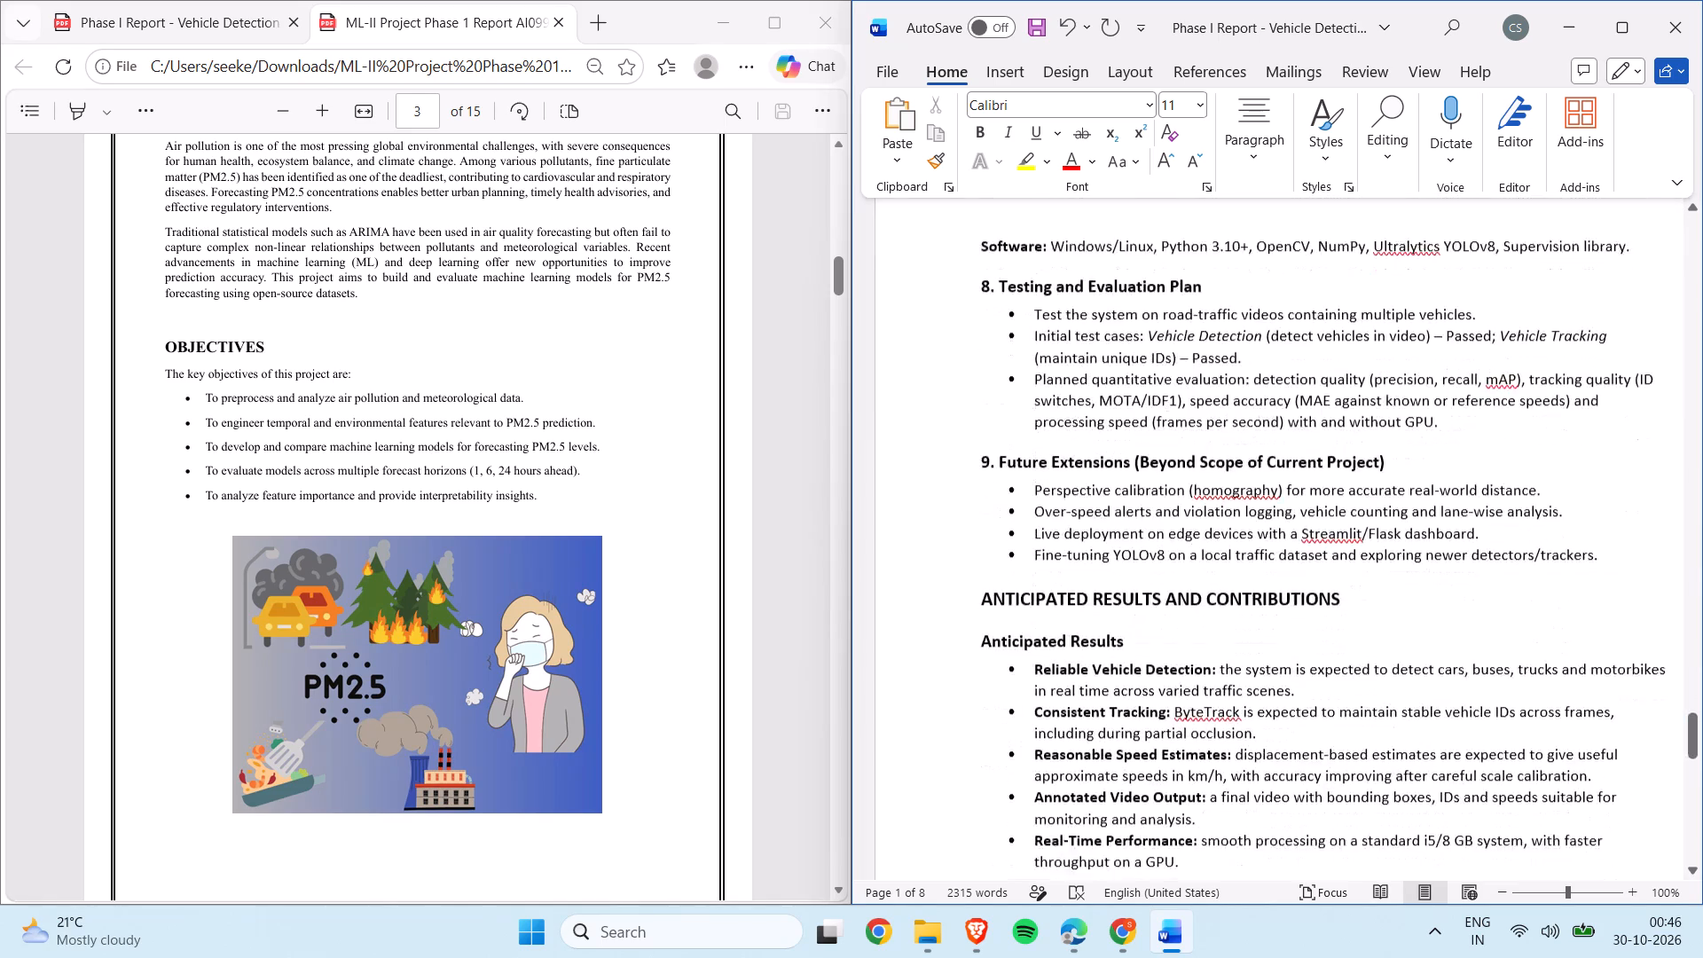
scroll(1206, 827, down, 2)
scroll(1206, 827, up, 12)
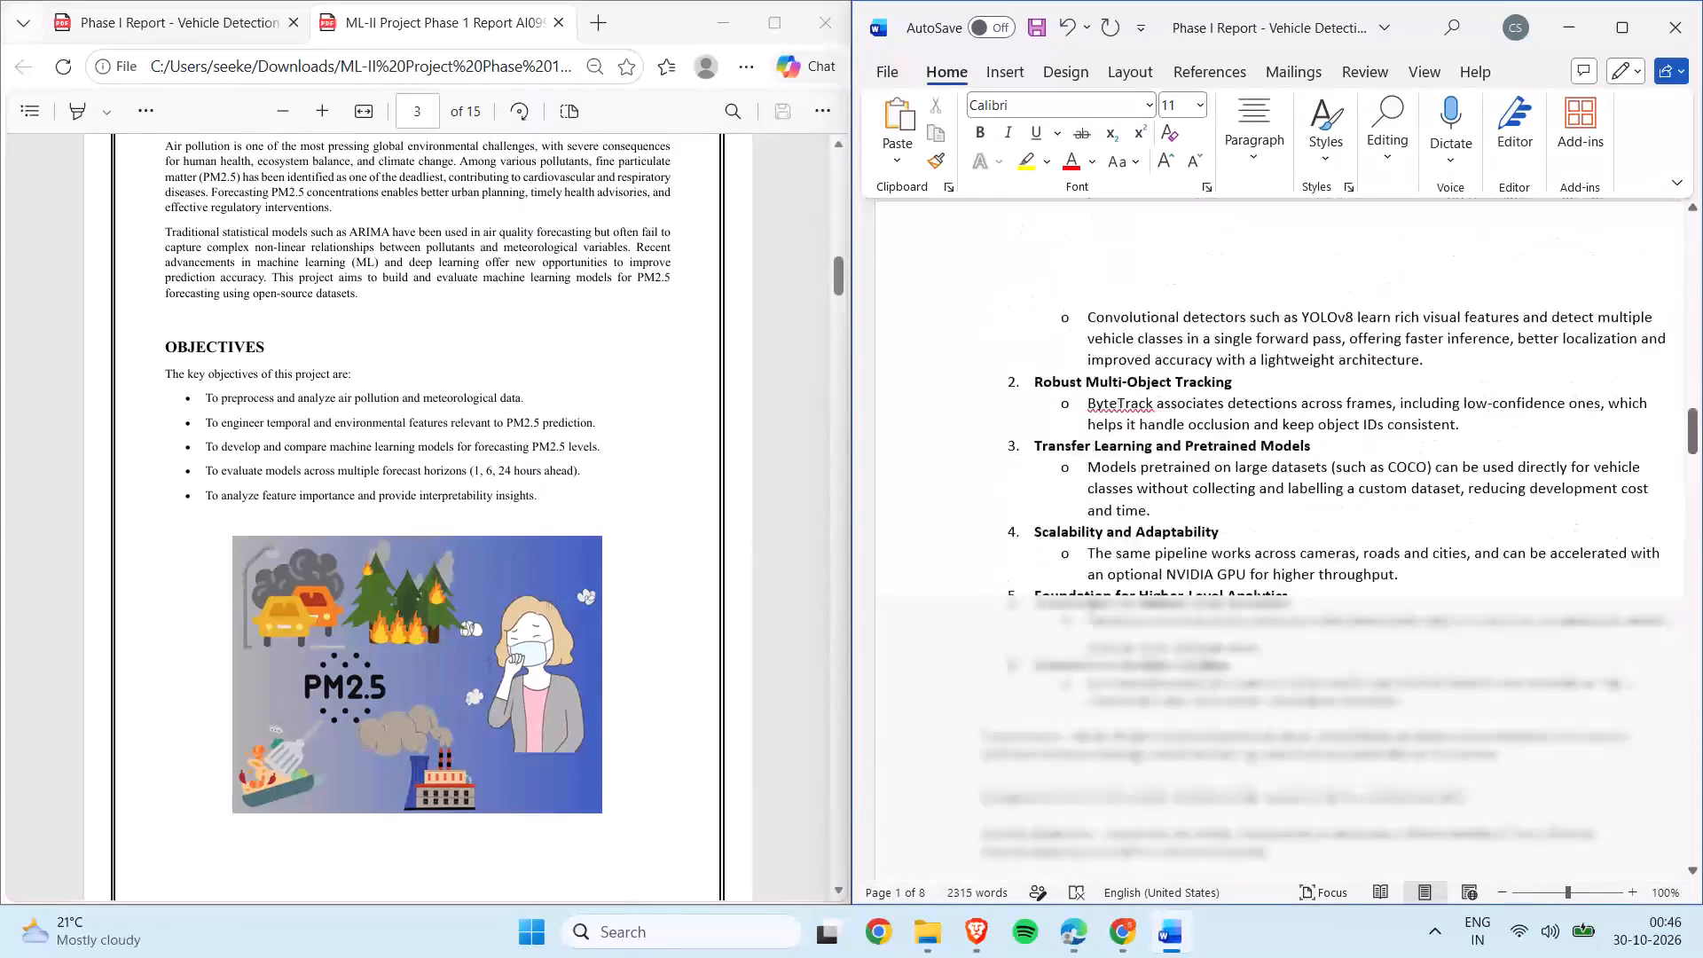
scroll(1206, 827, up, 9)
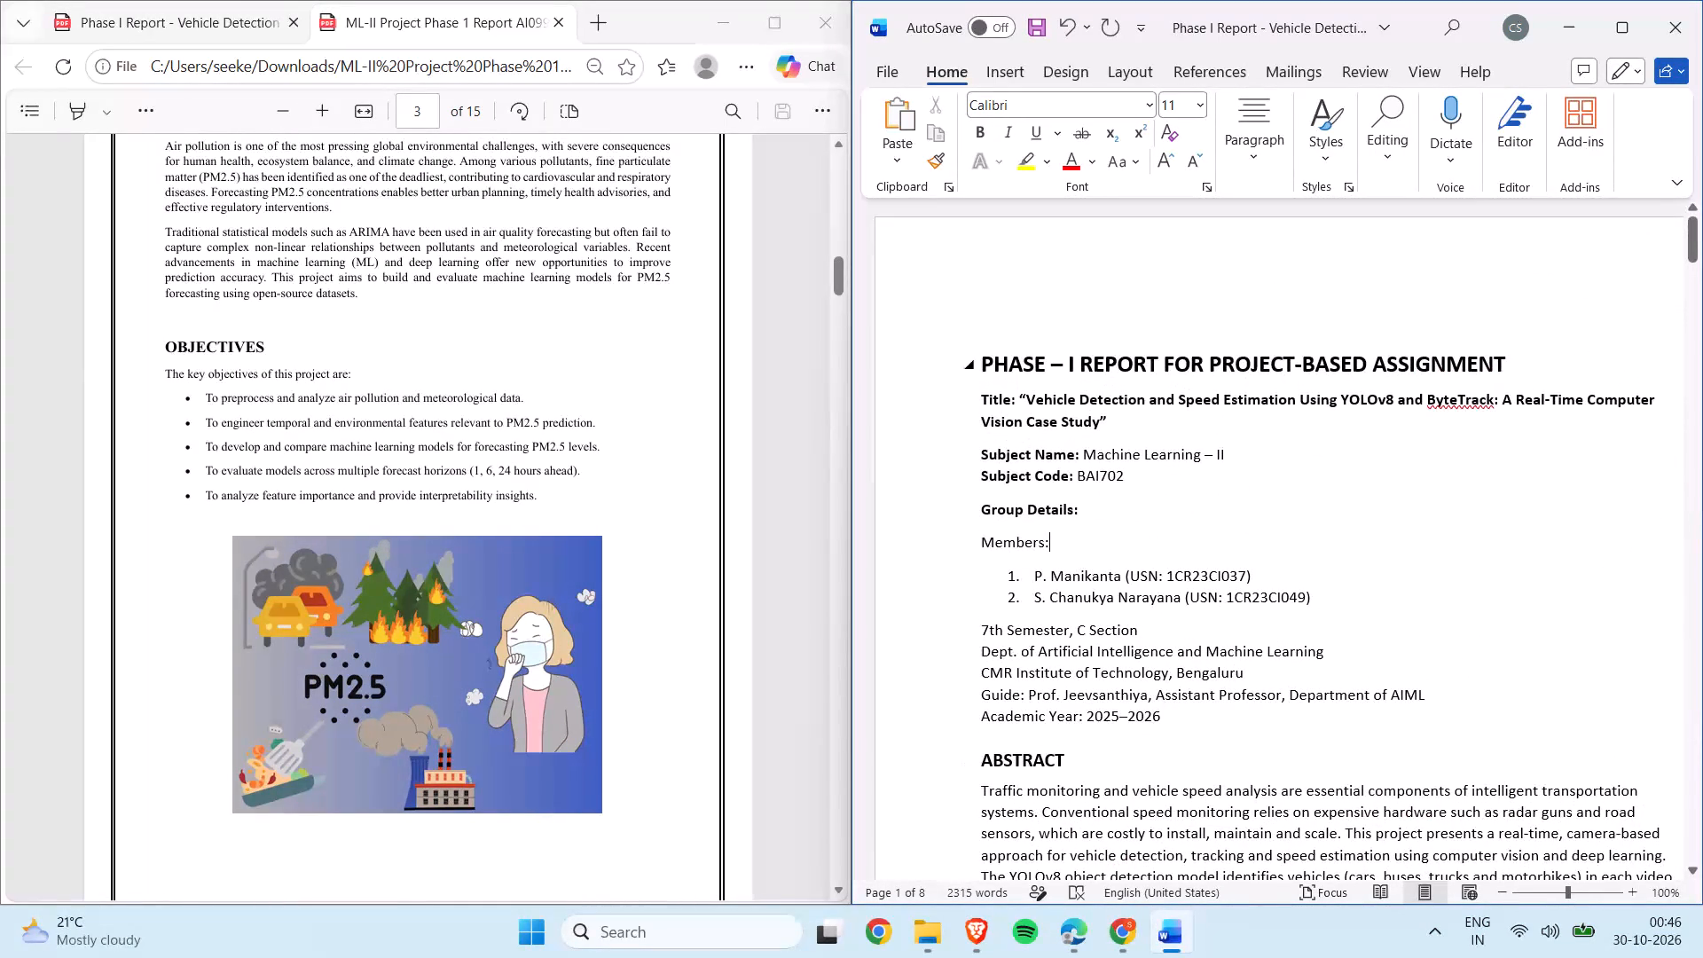
Apply the Normal margin preset of 2.54 cm on all sides to the Word report.
click(997, 75)
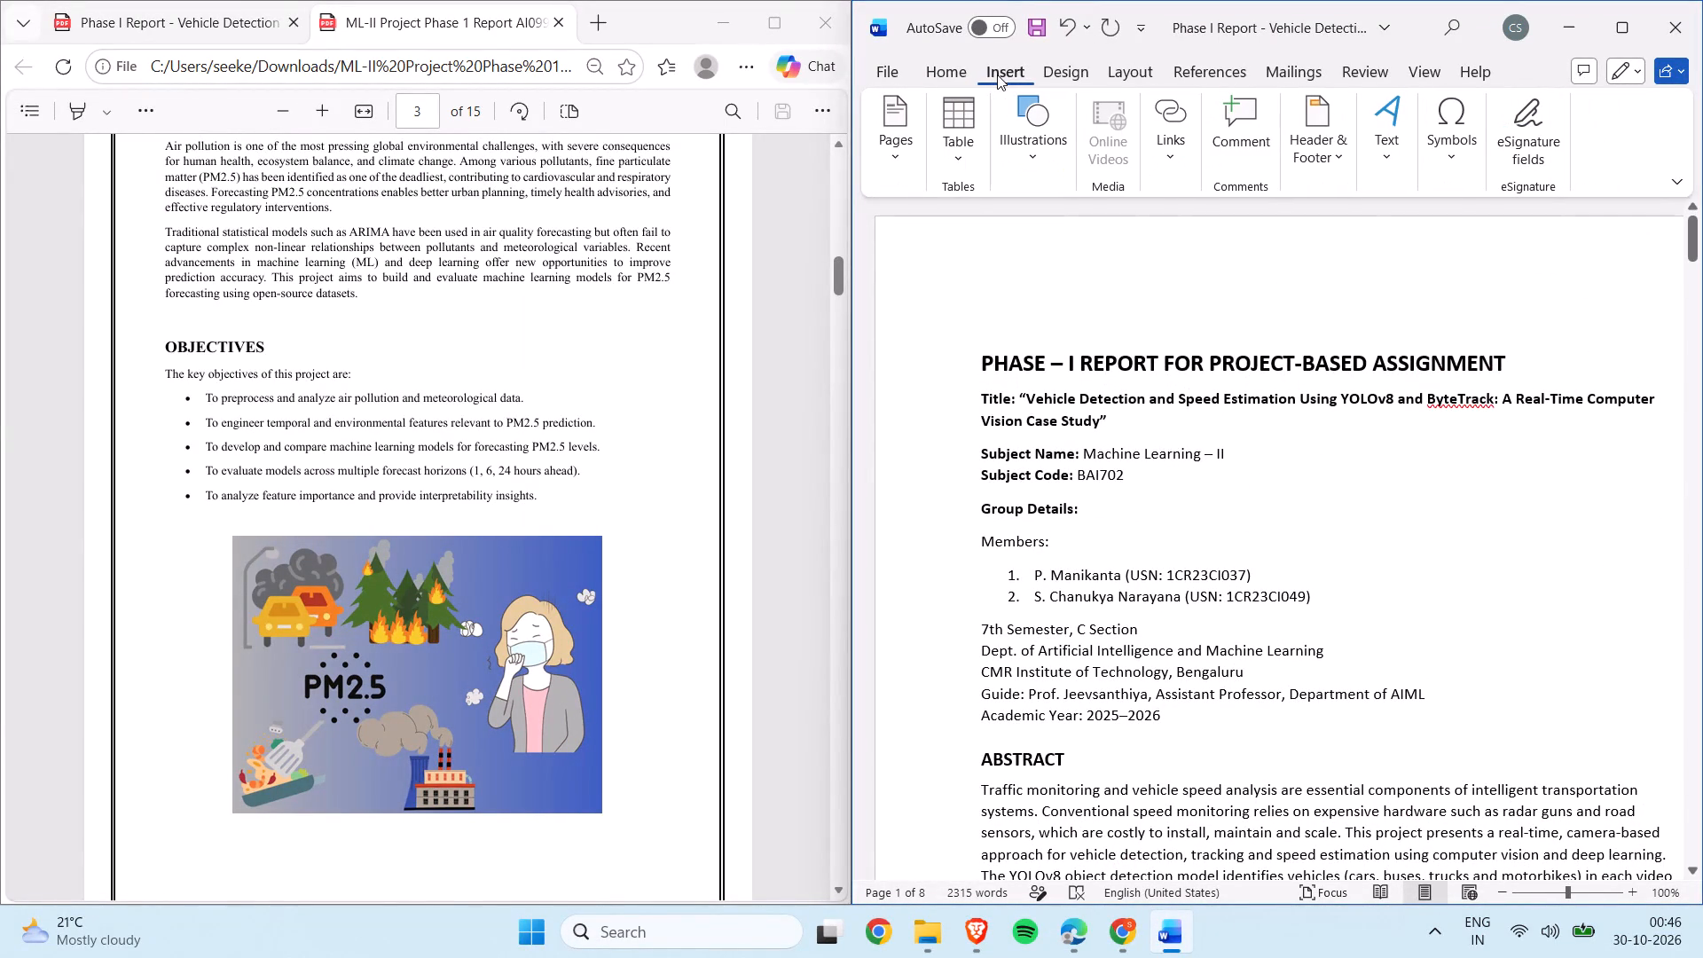
click(1042, 82)
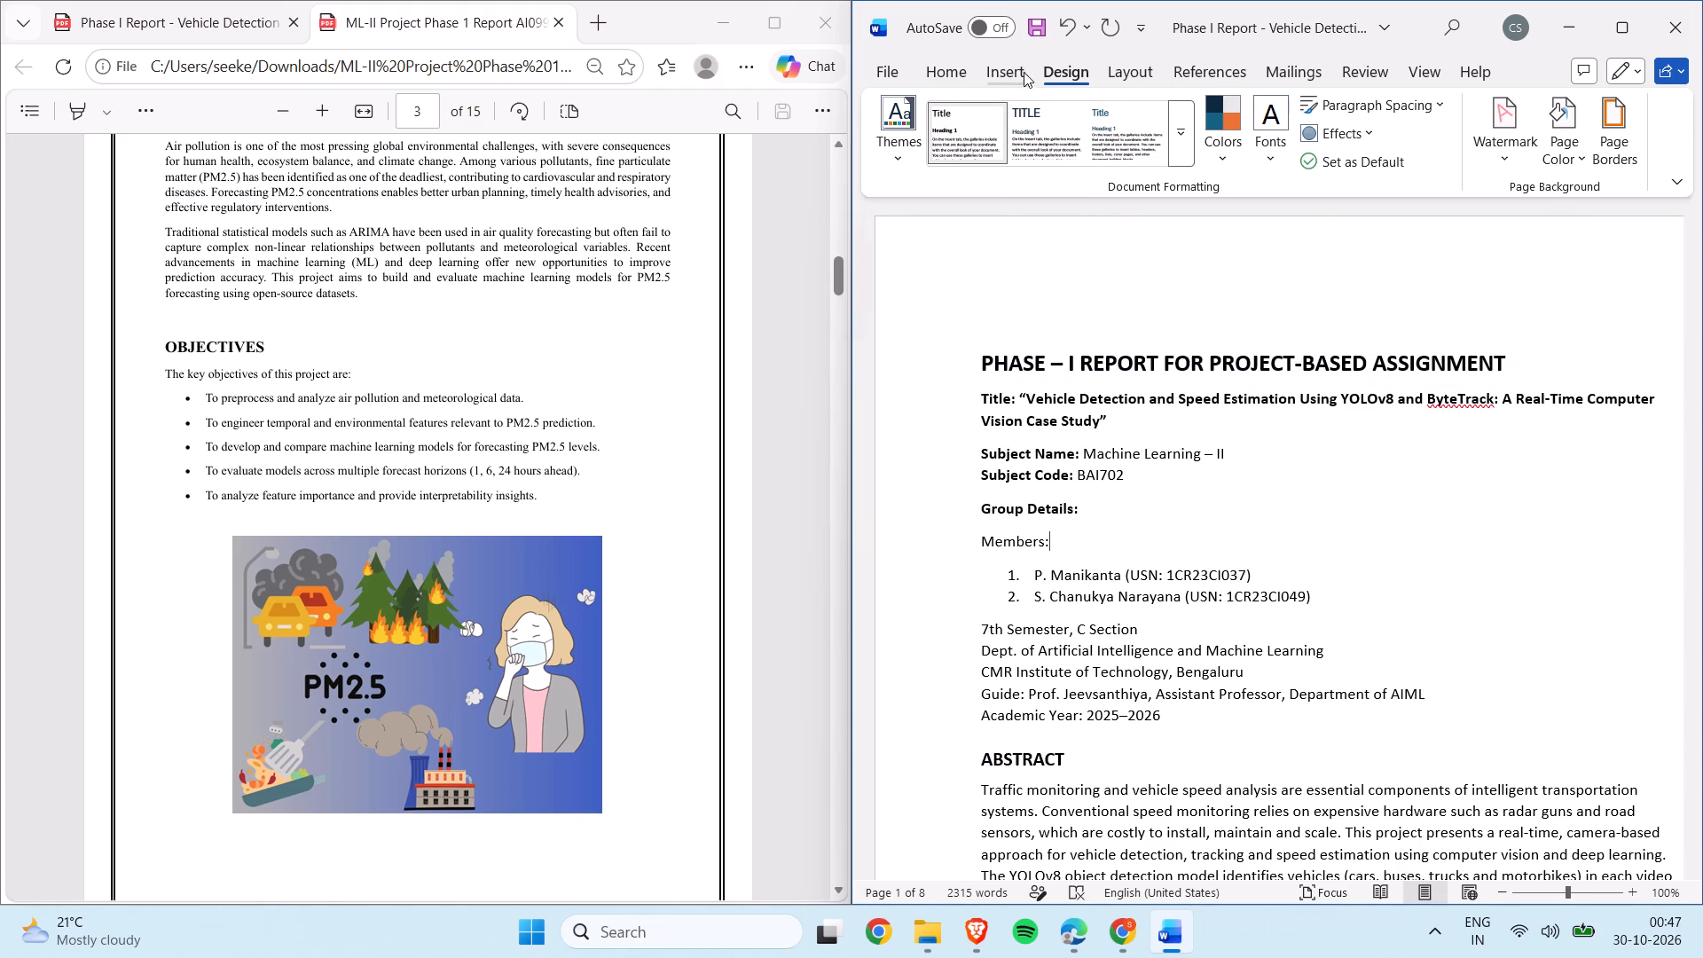
click(1142, 67)
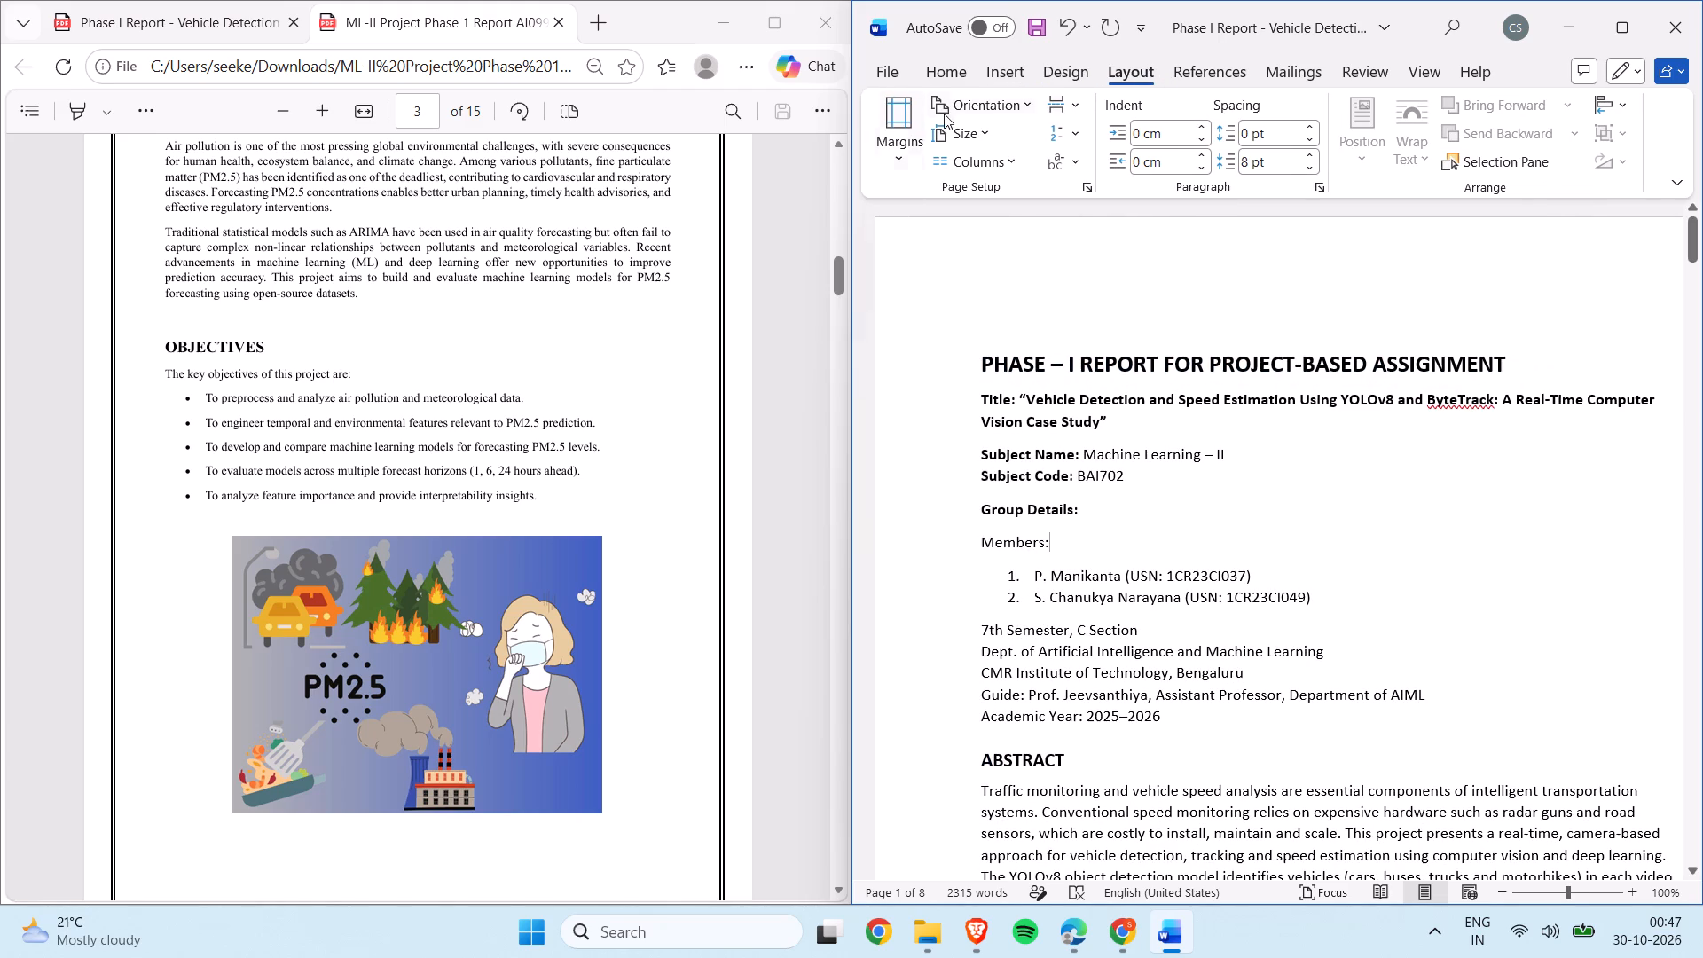
click(891, 117)
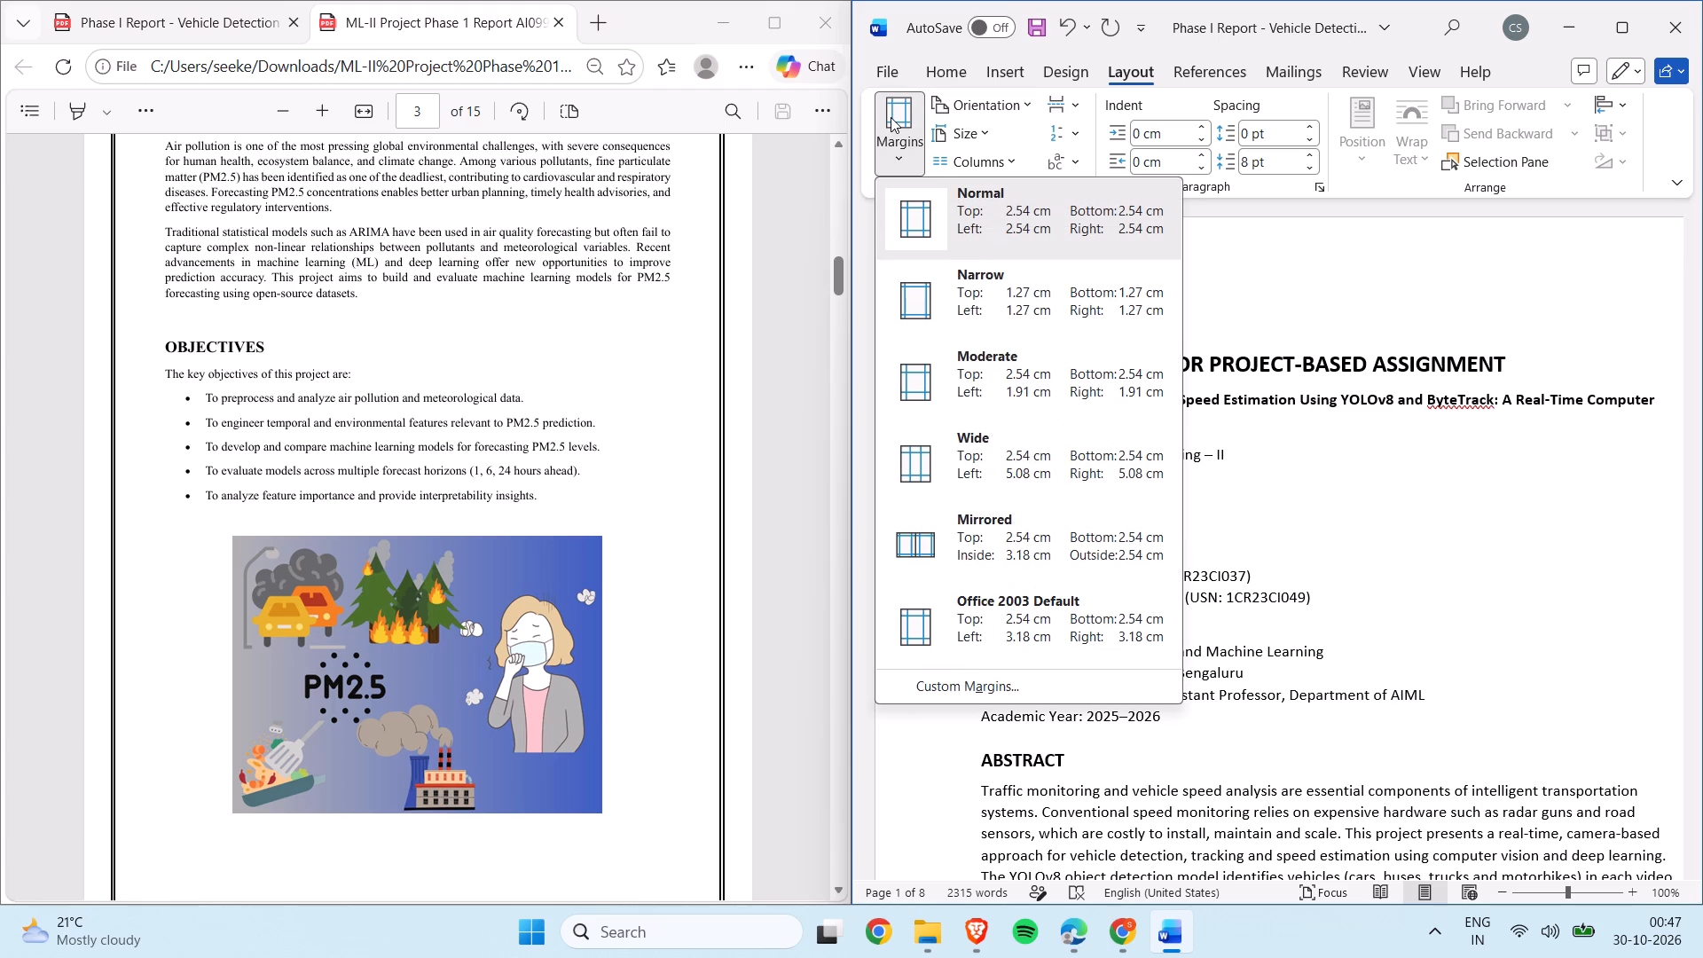
click(940, 231)
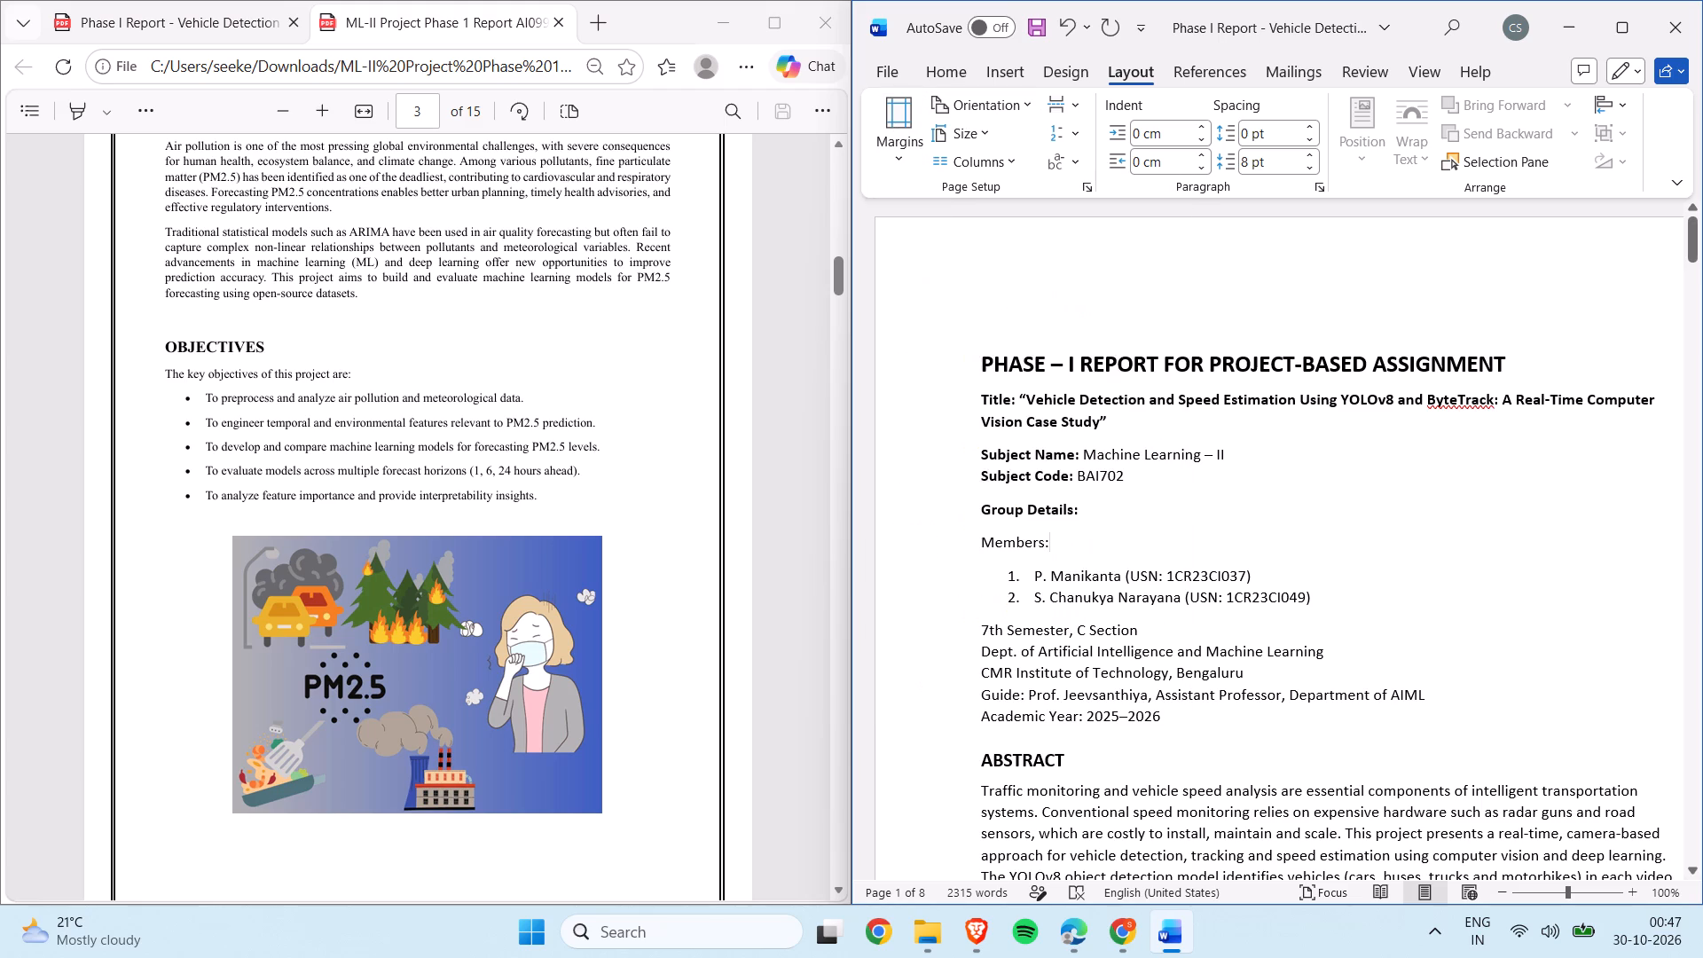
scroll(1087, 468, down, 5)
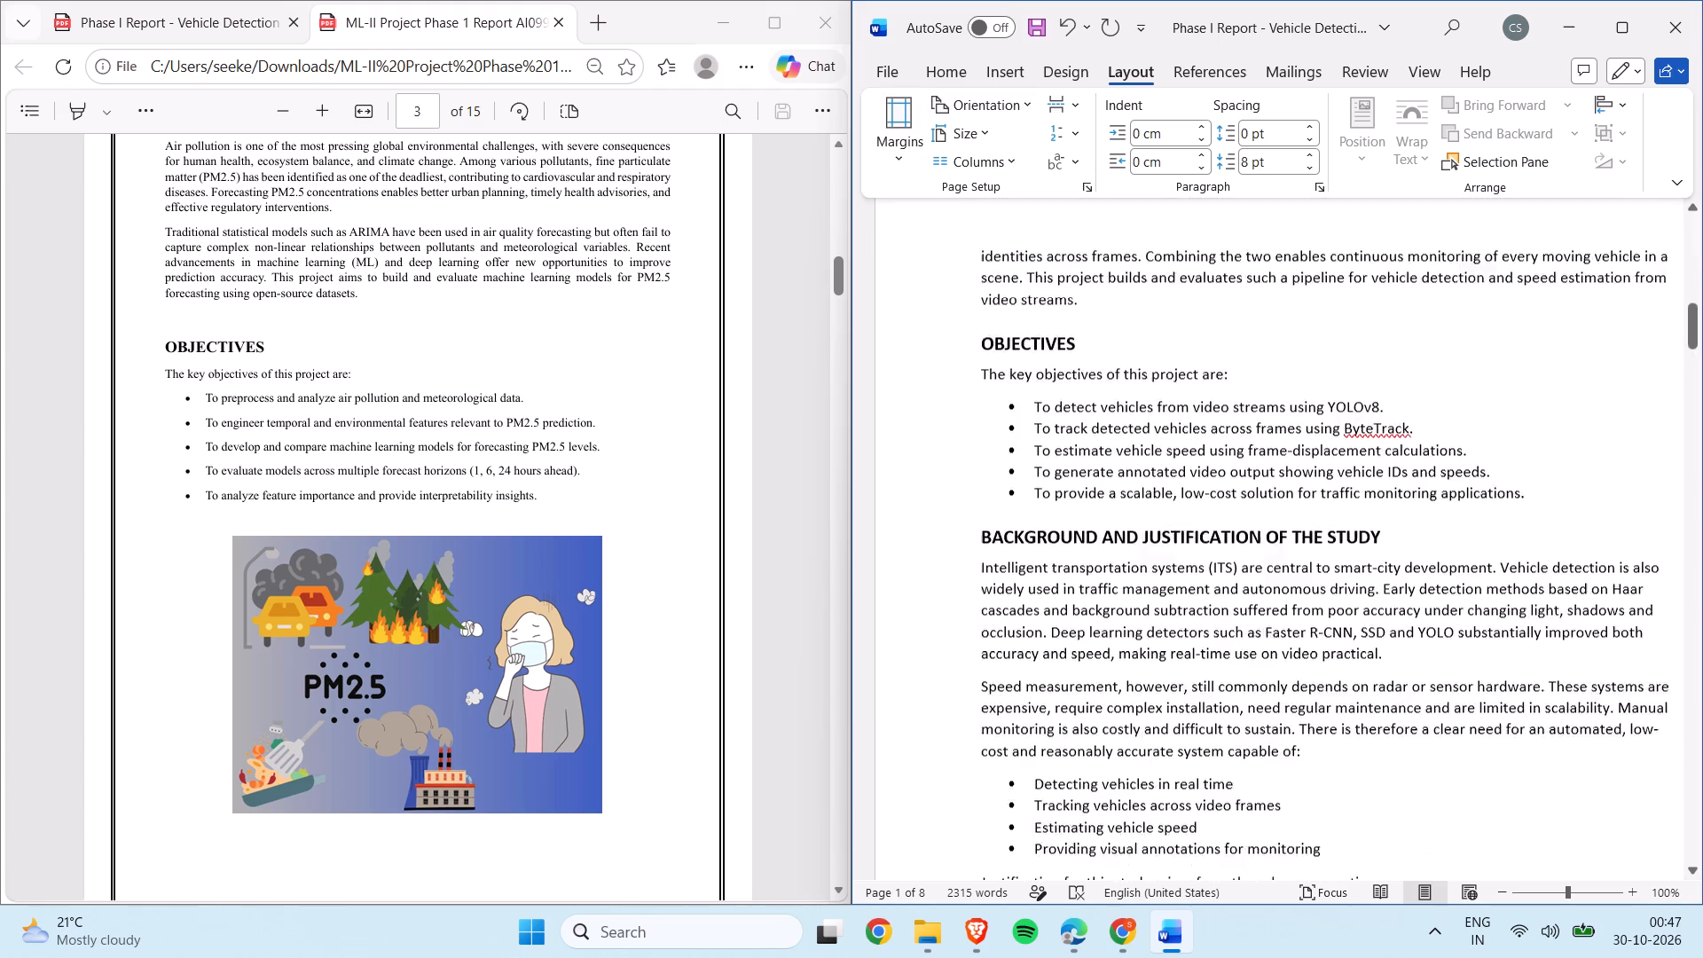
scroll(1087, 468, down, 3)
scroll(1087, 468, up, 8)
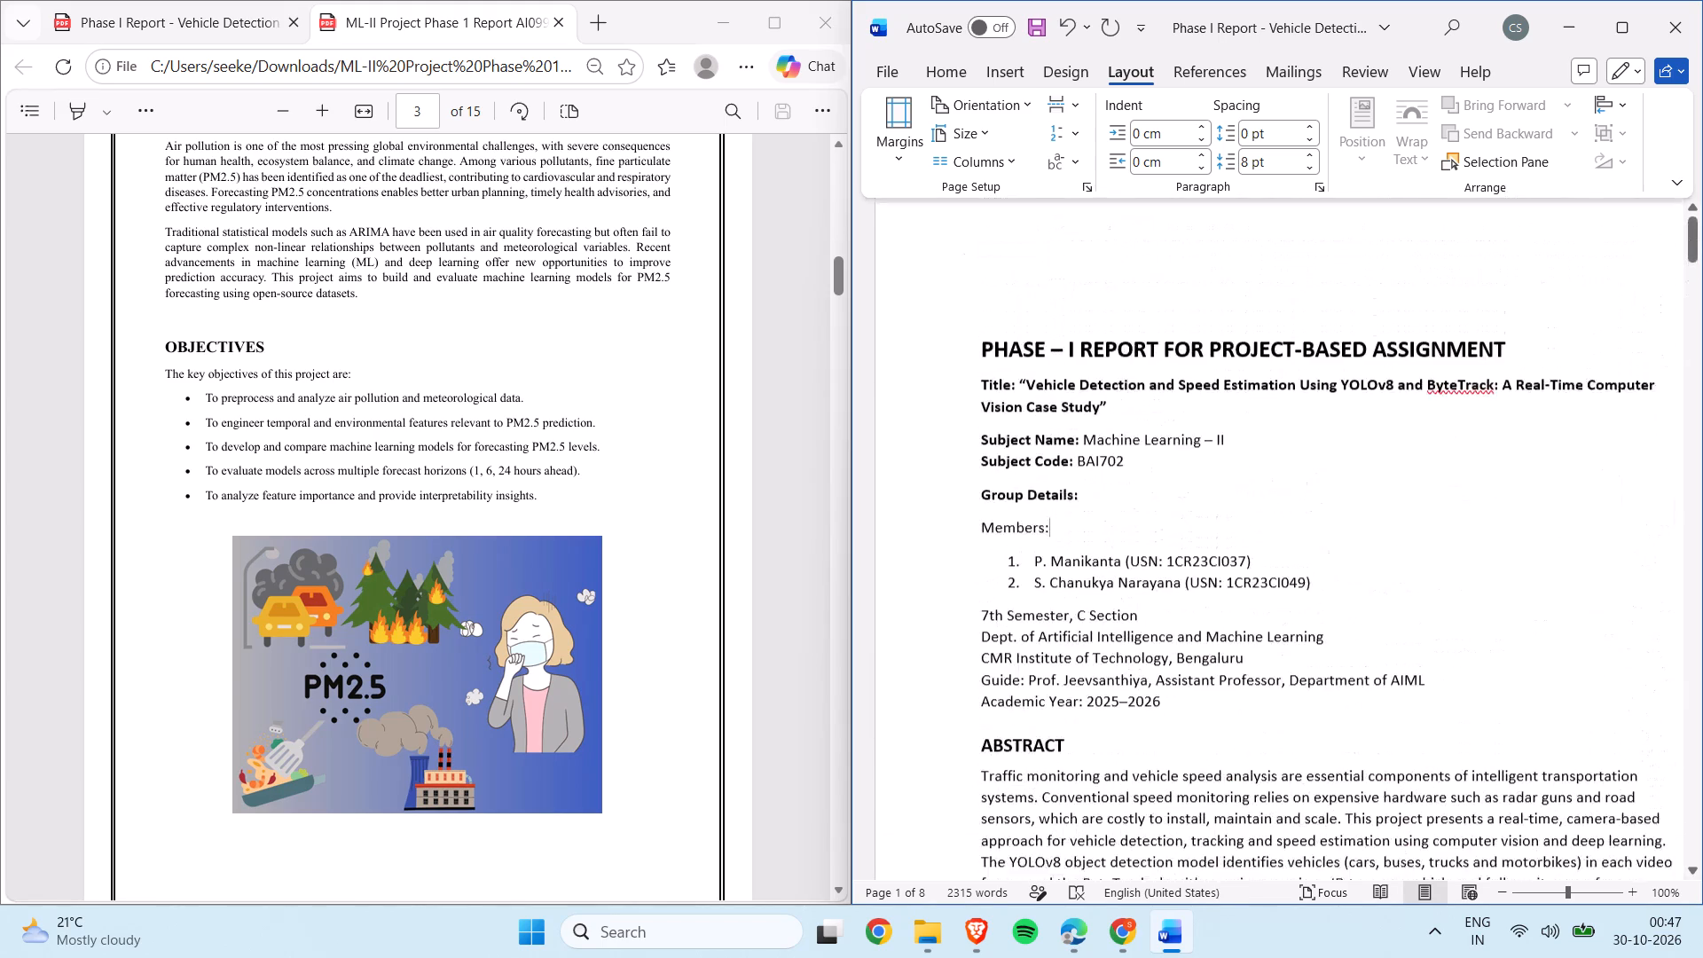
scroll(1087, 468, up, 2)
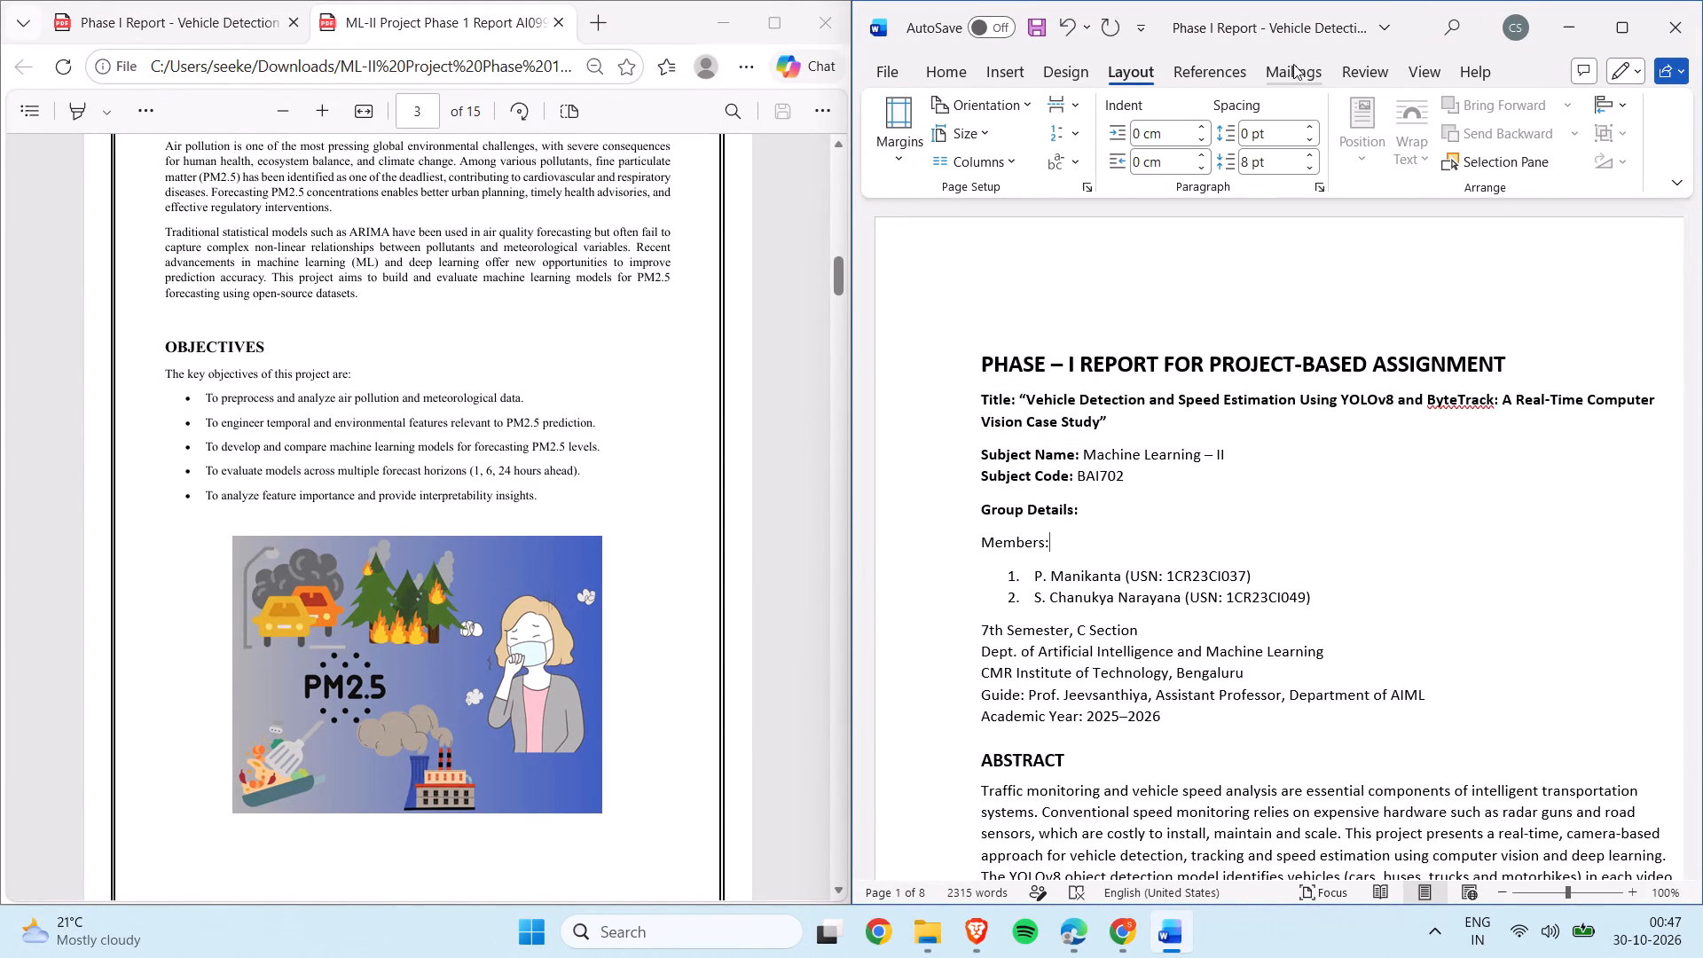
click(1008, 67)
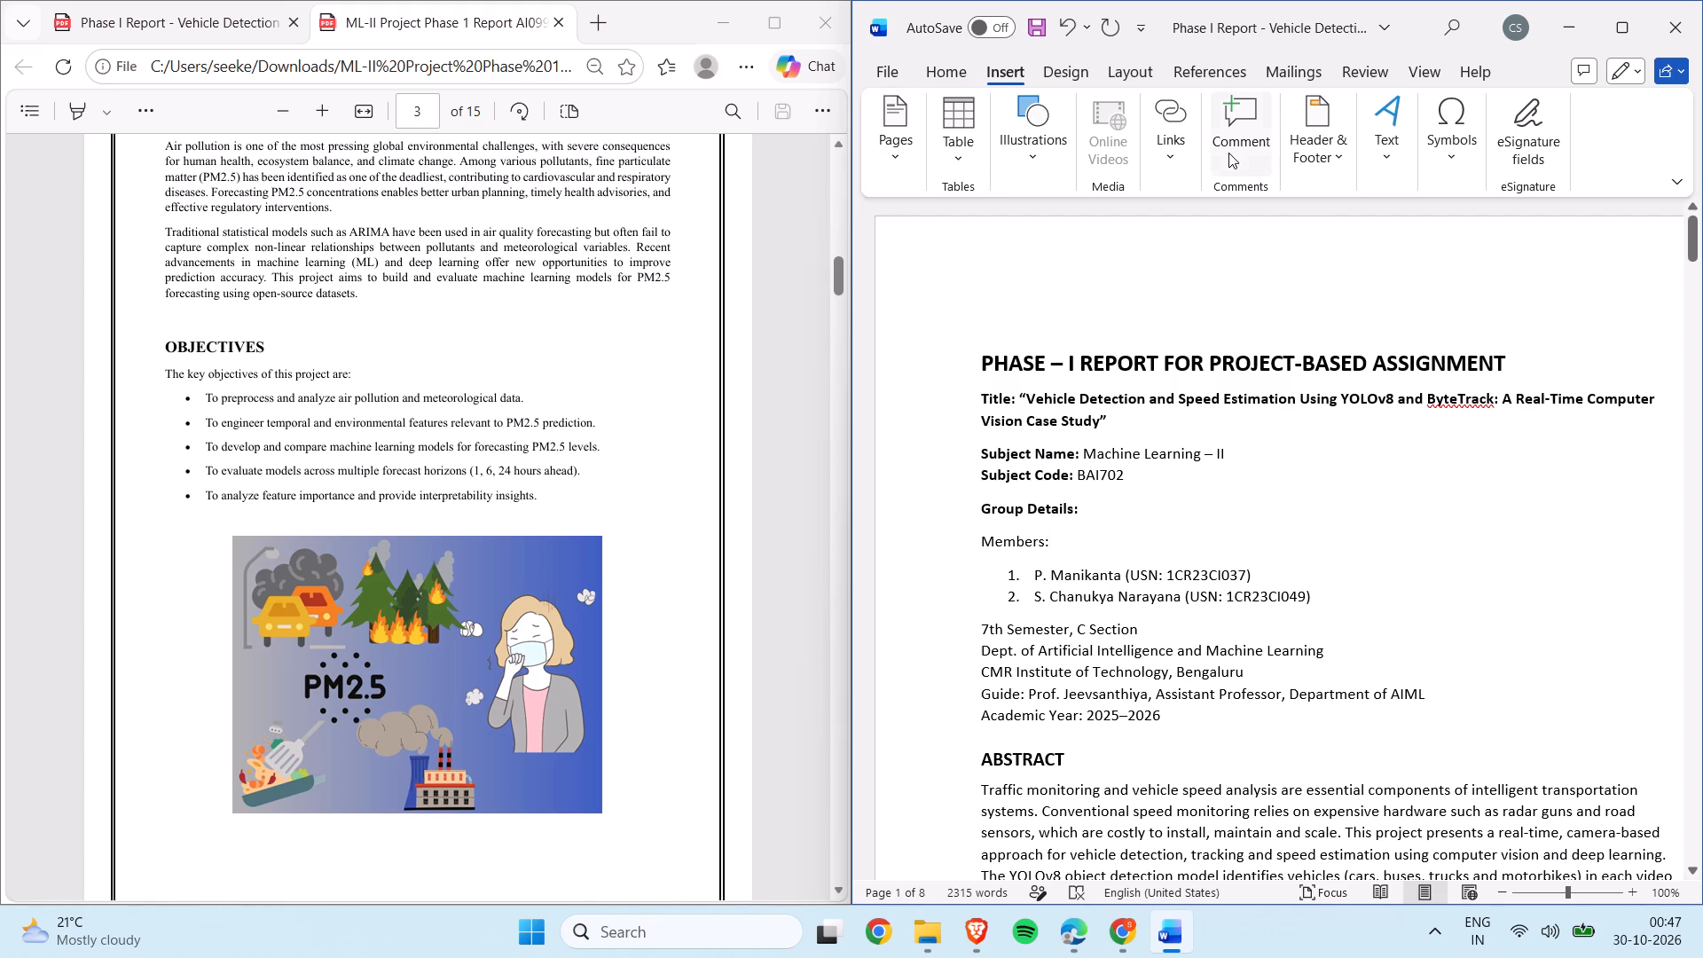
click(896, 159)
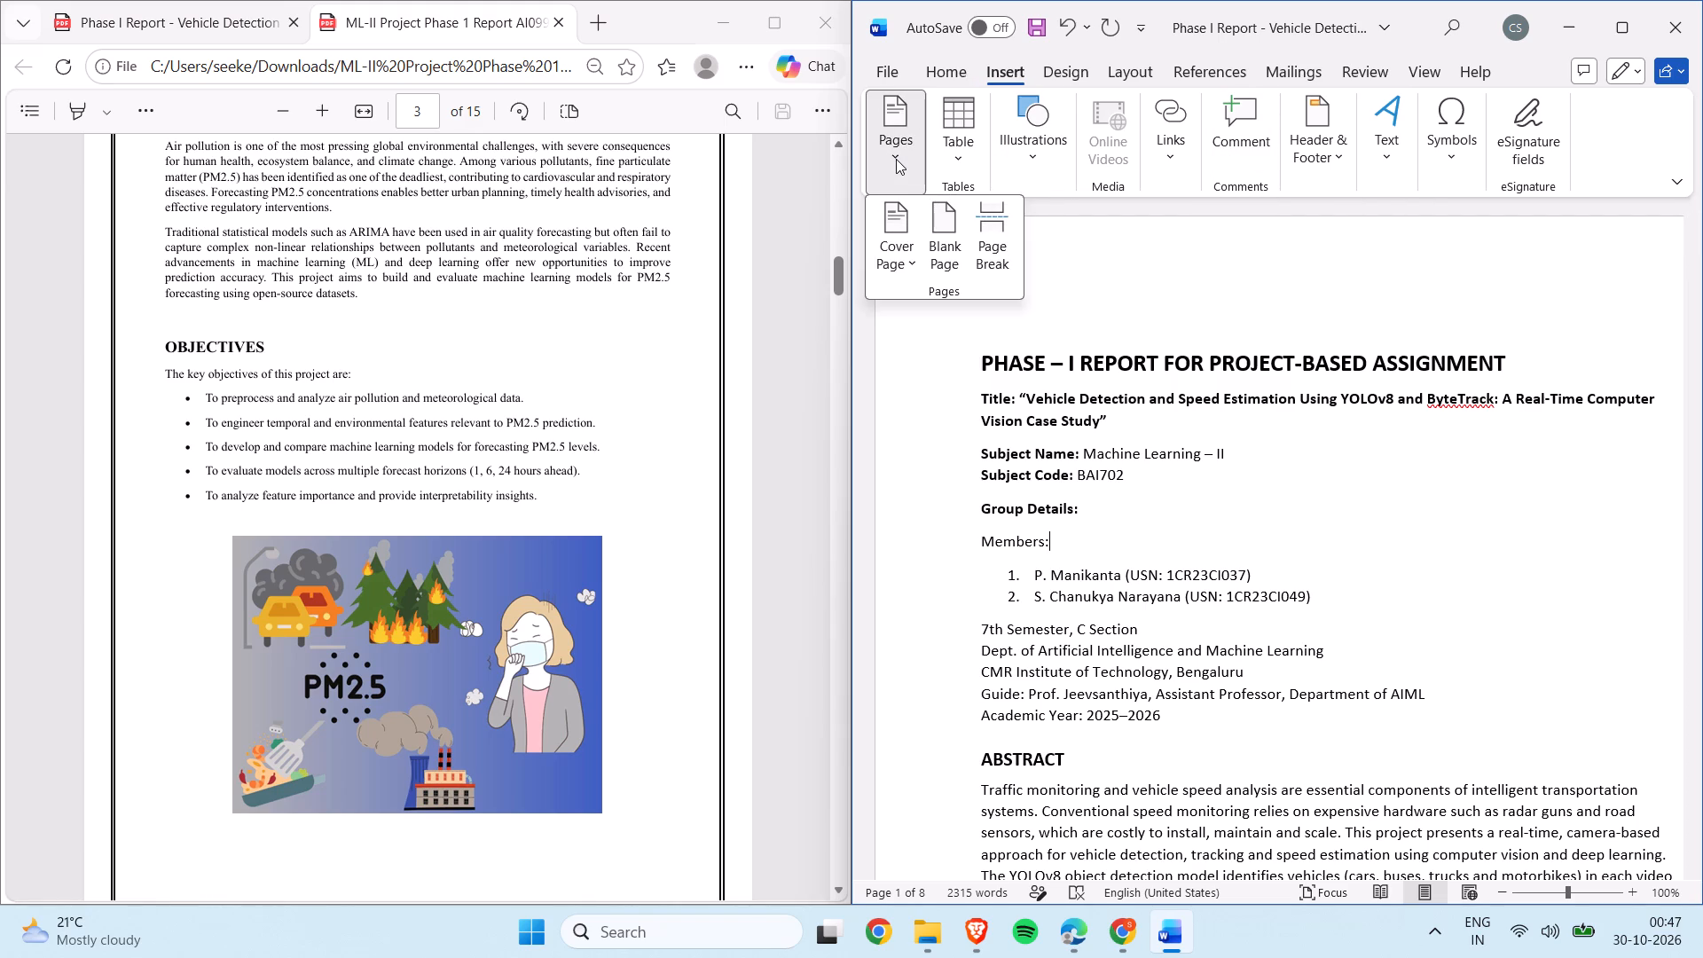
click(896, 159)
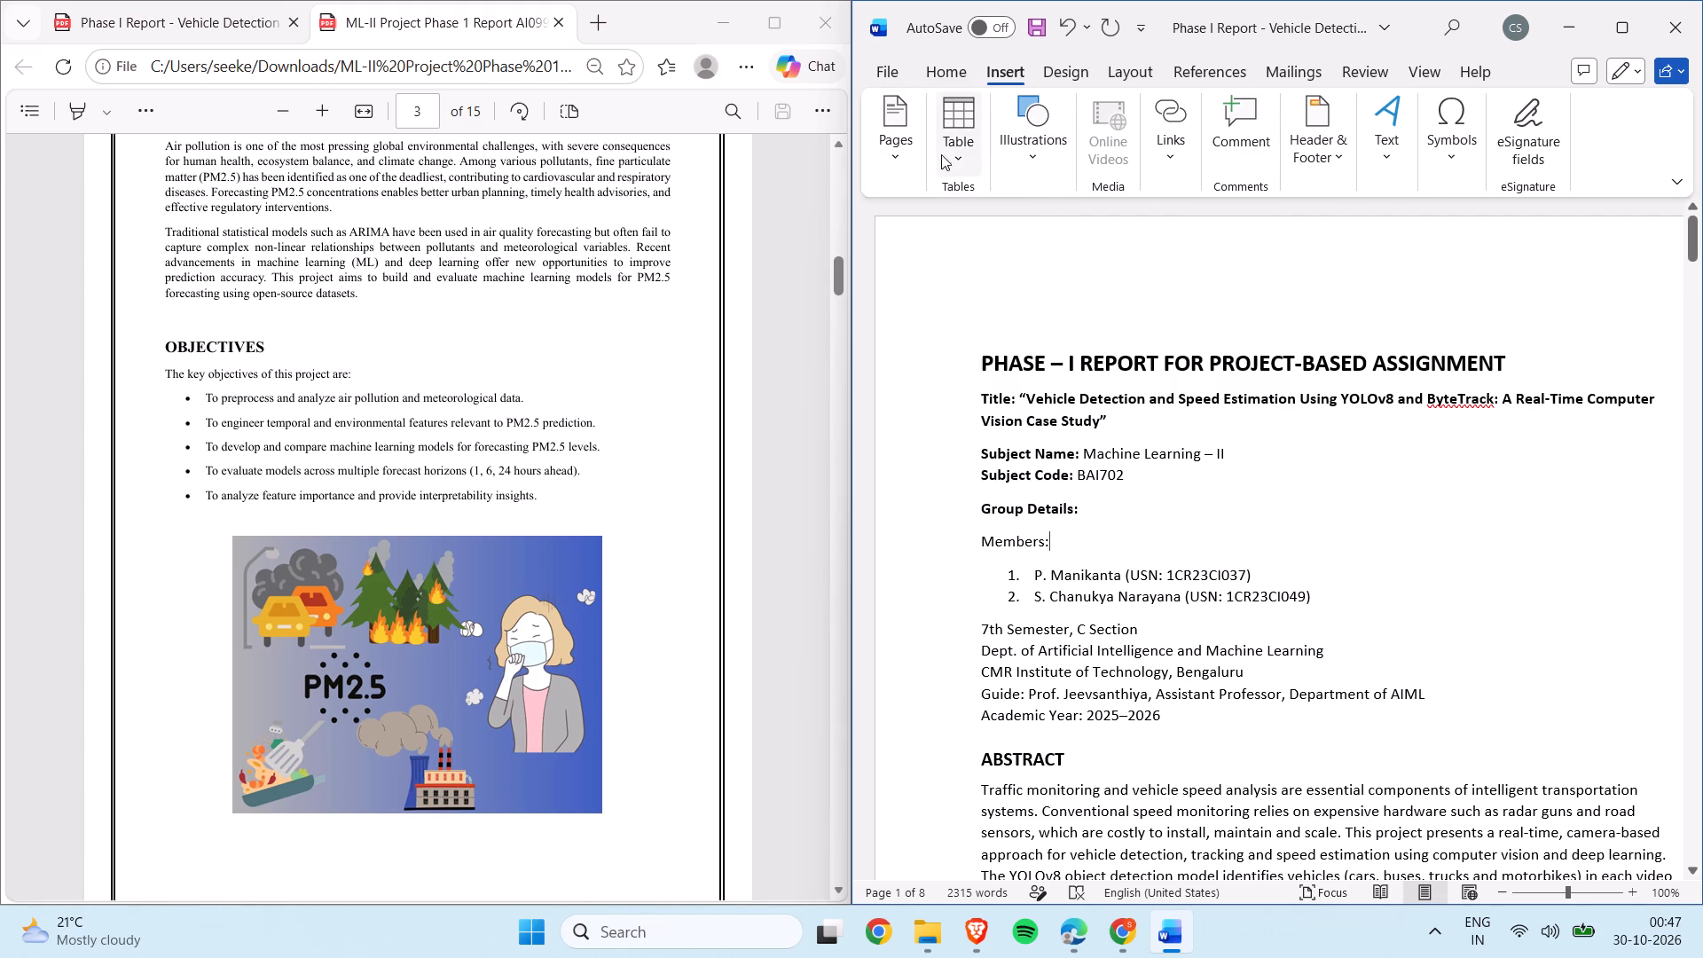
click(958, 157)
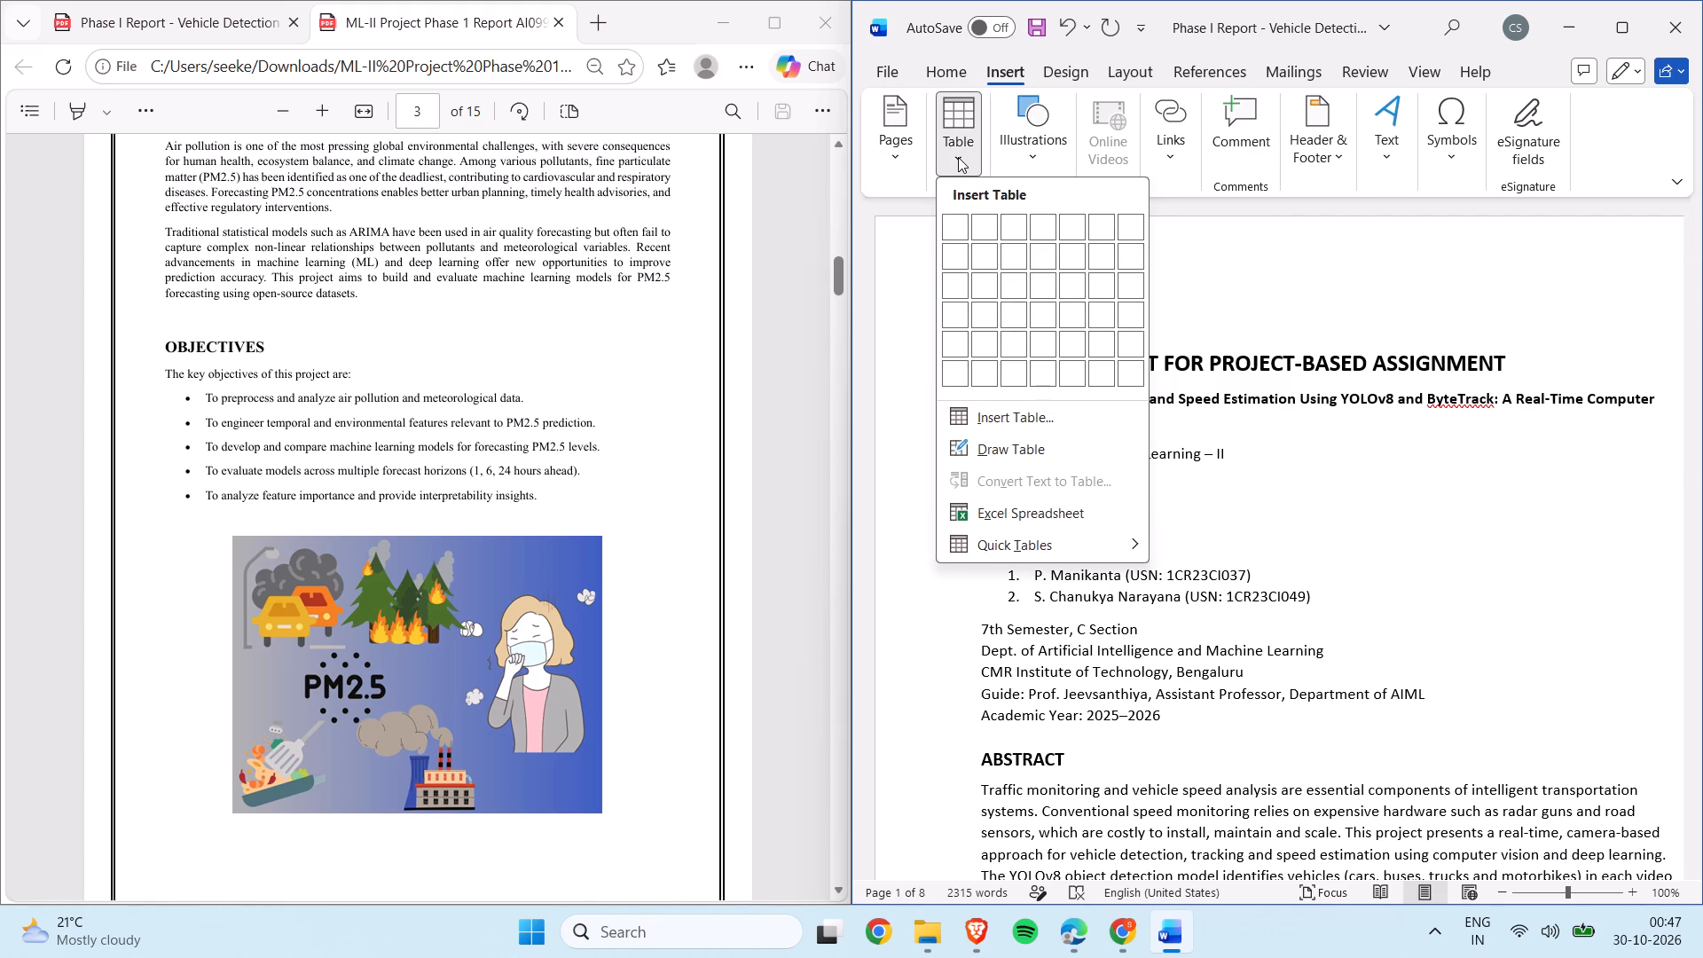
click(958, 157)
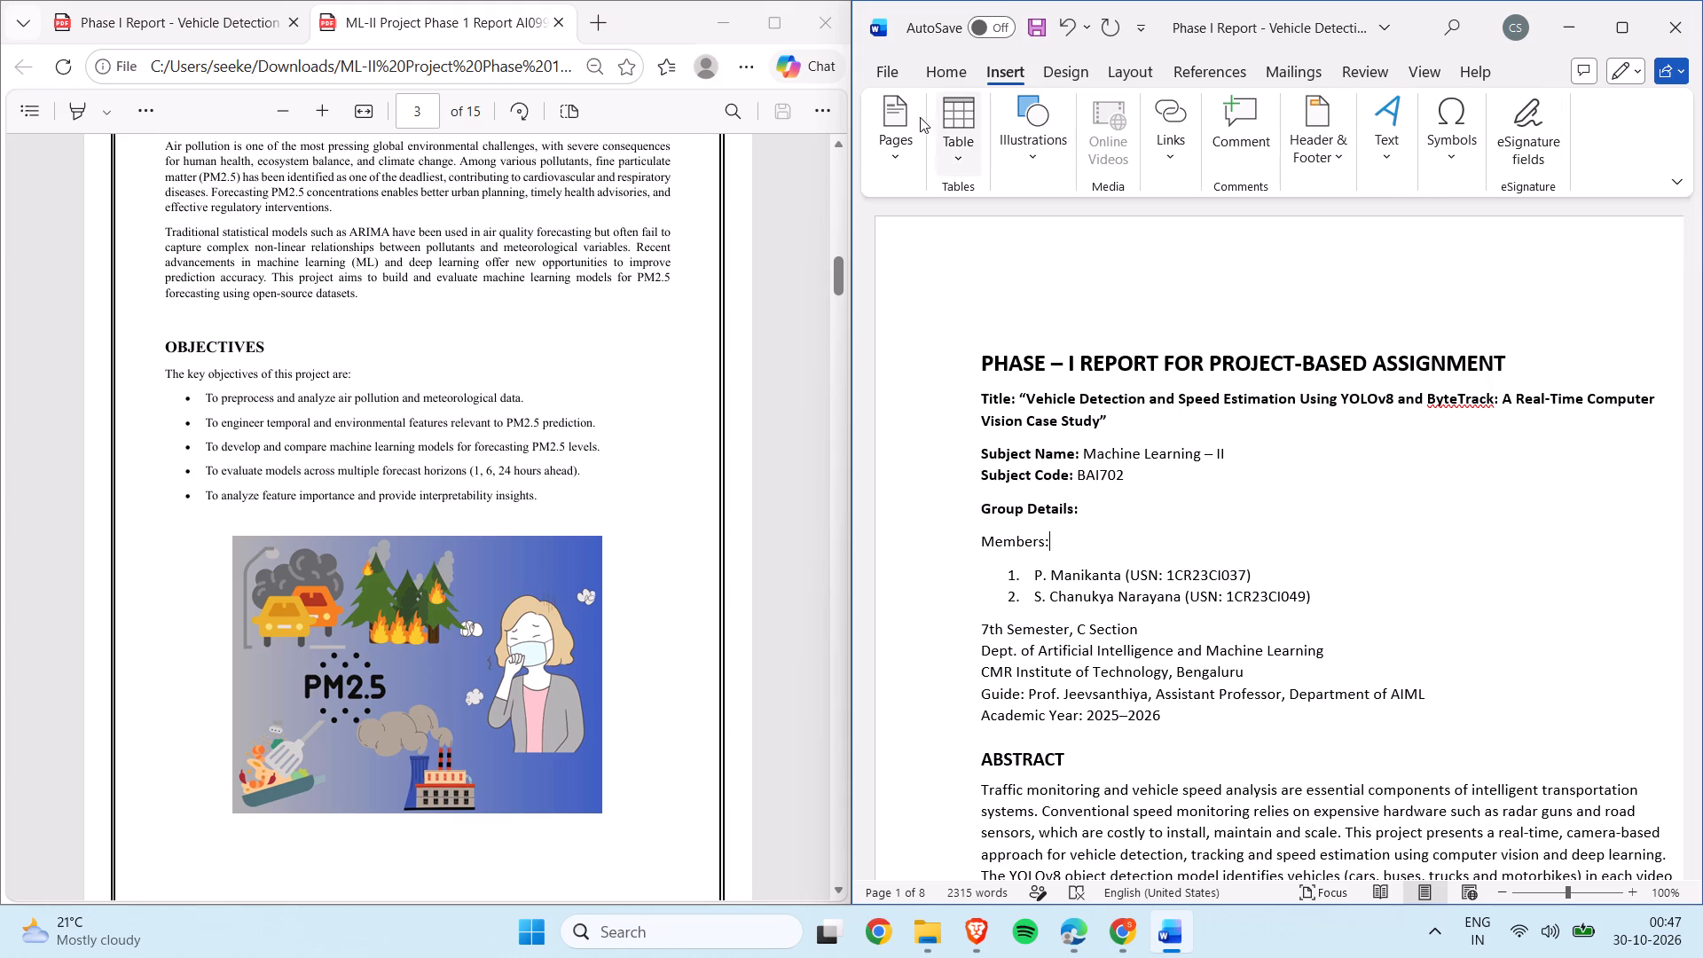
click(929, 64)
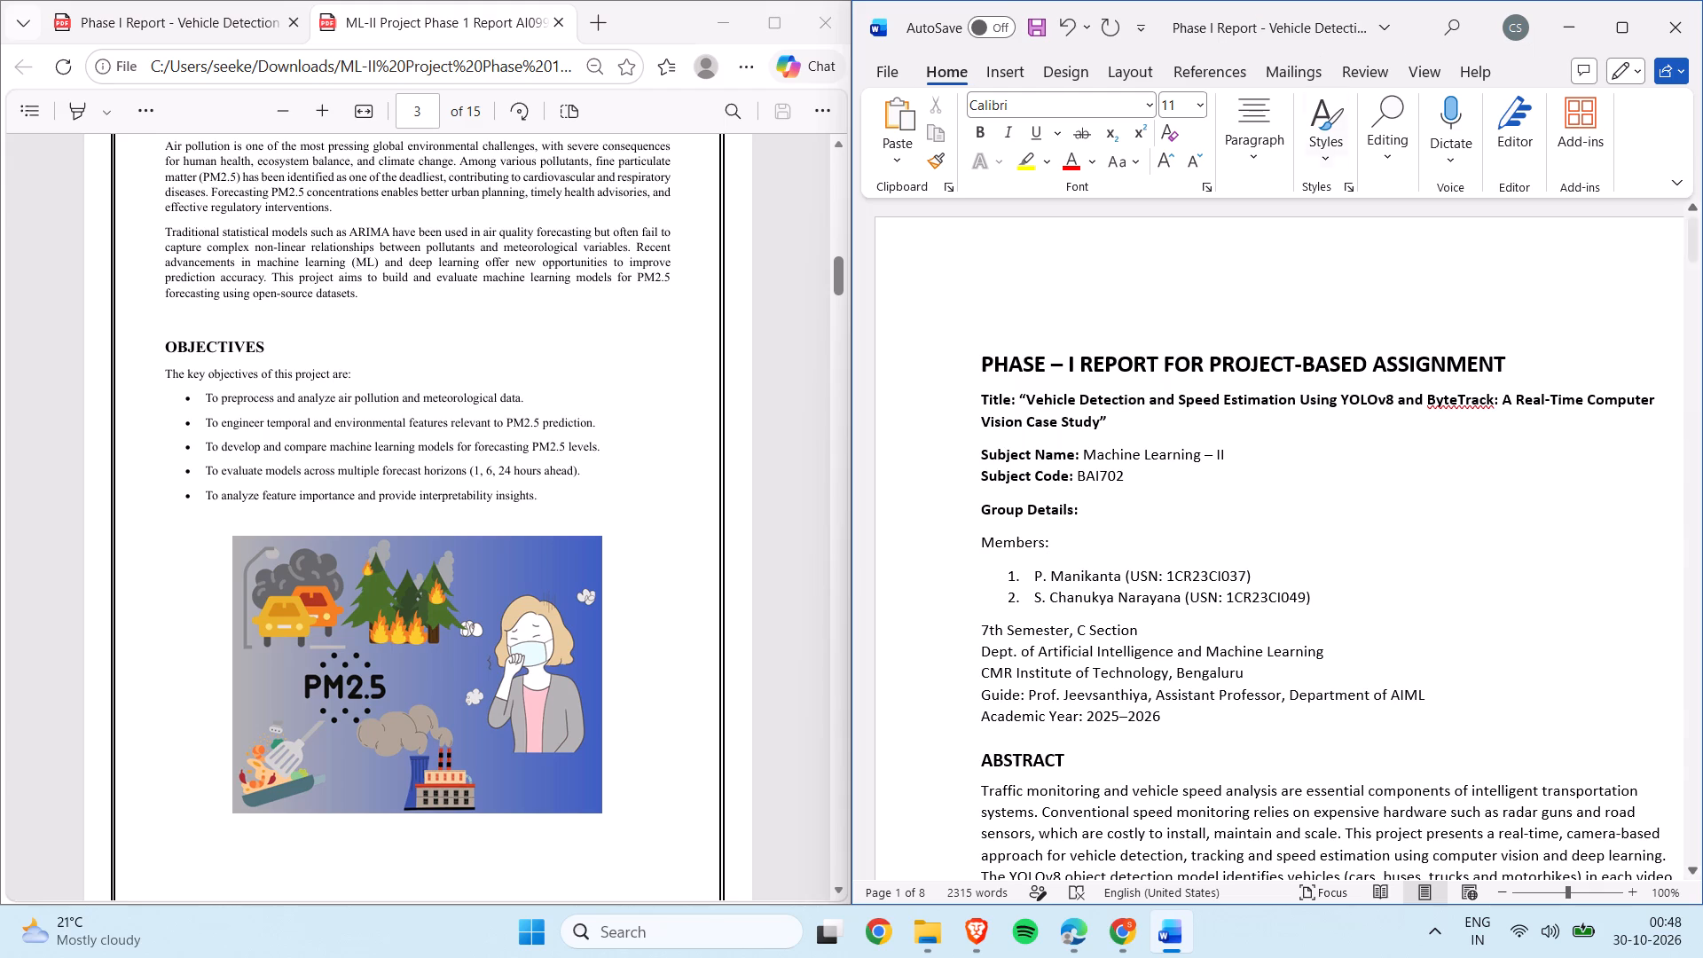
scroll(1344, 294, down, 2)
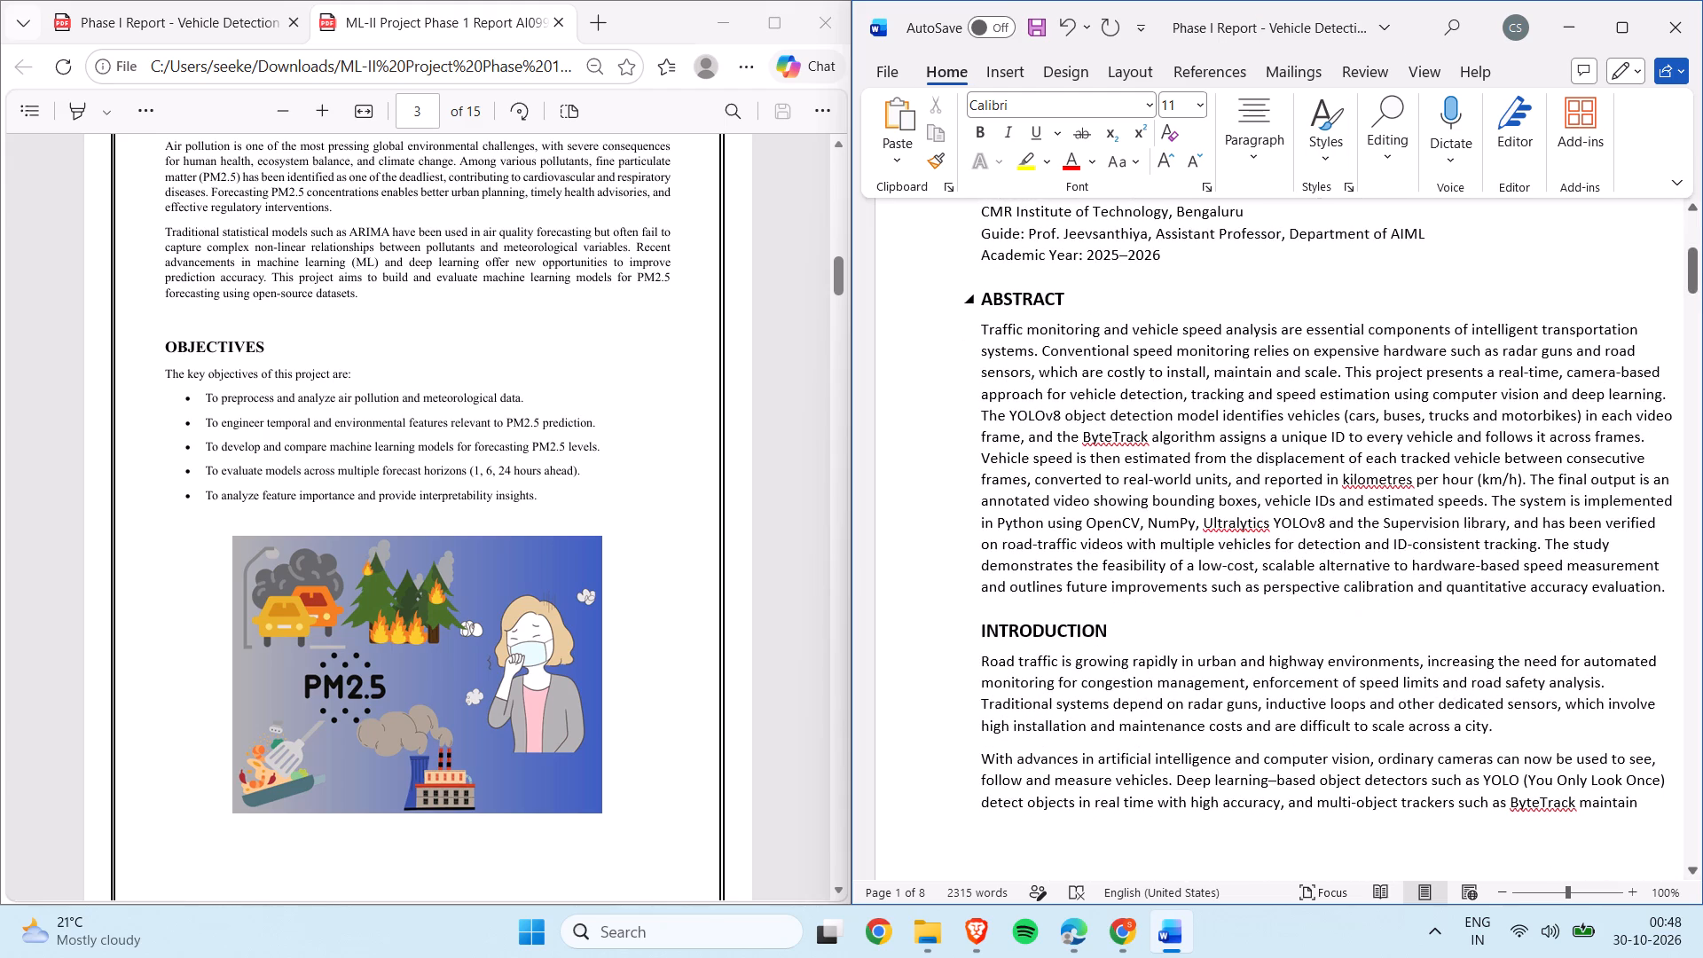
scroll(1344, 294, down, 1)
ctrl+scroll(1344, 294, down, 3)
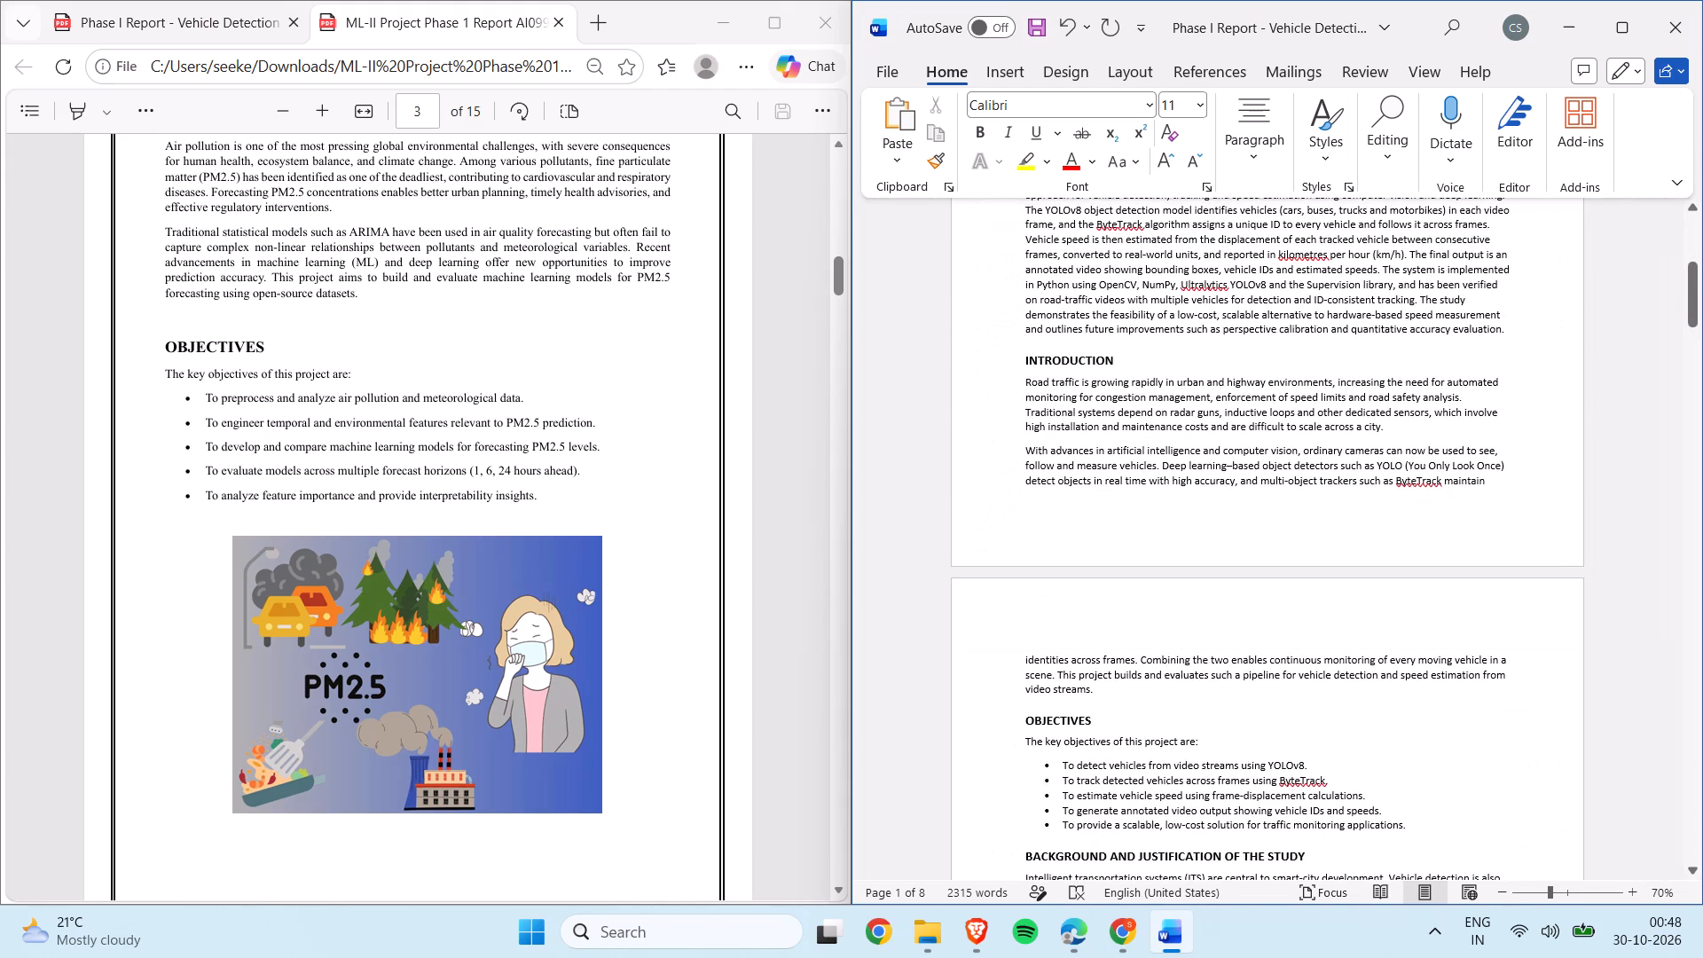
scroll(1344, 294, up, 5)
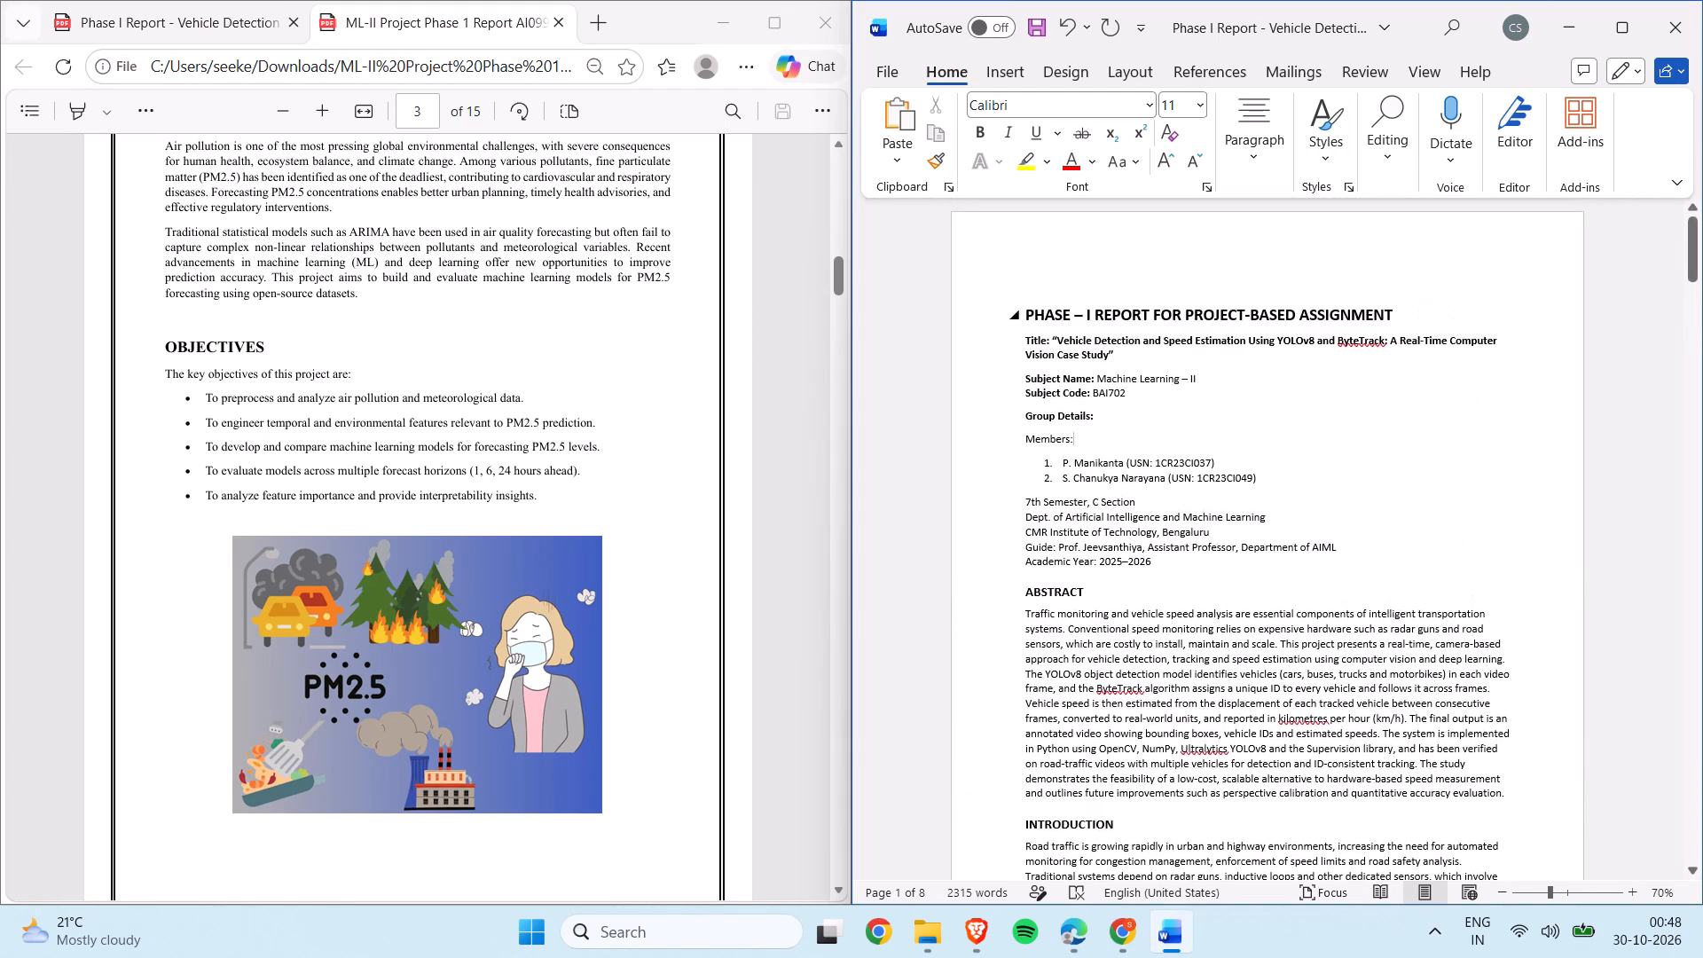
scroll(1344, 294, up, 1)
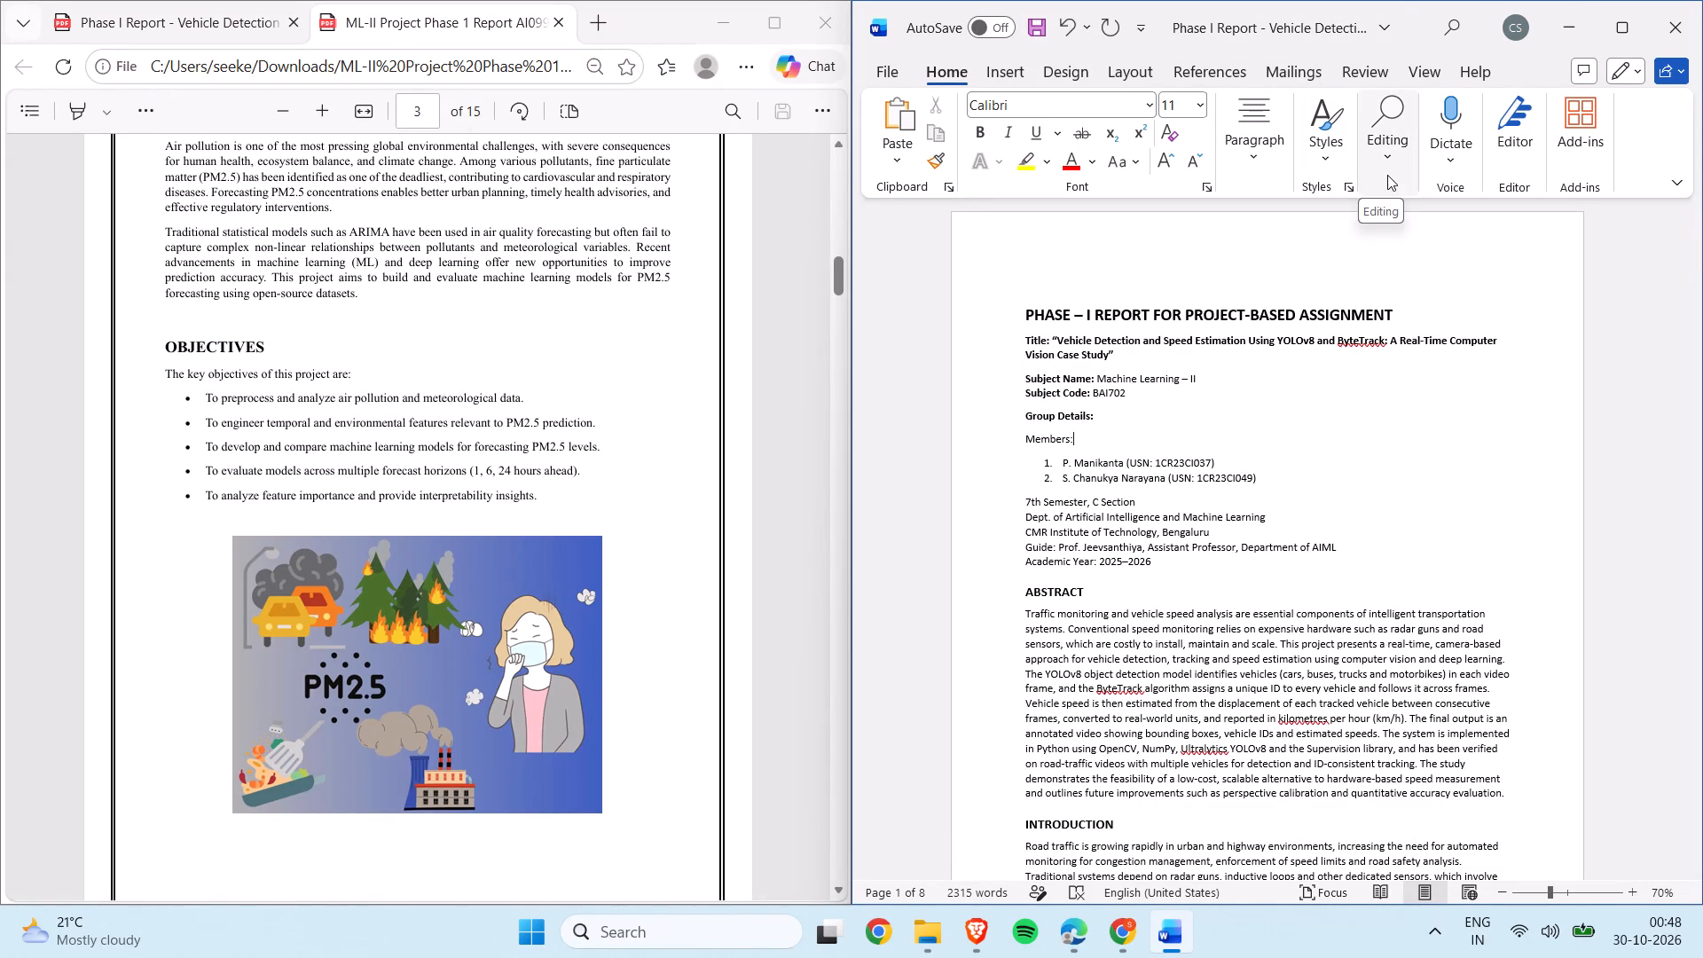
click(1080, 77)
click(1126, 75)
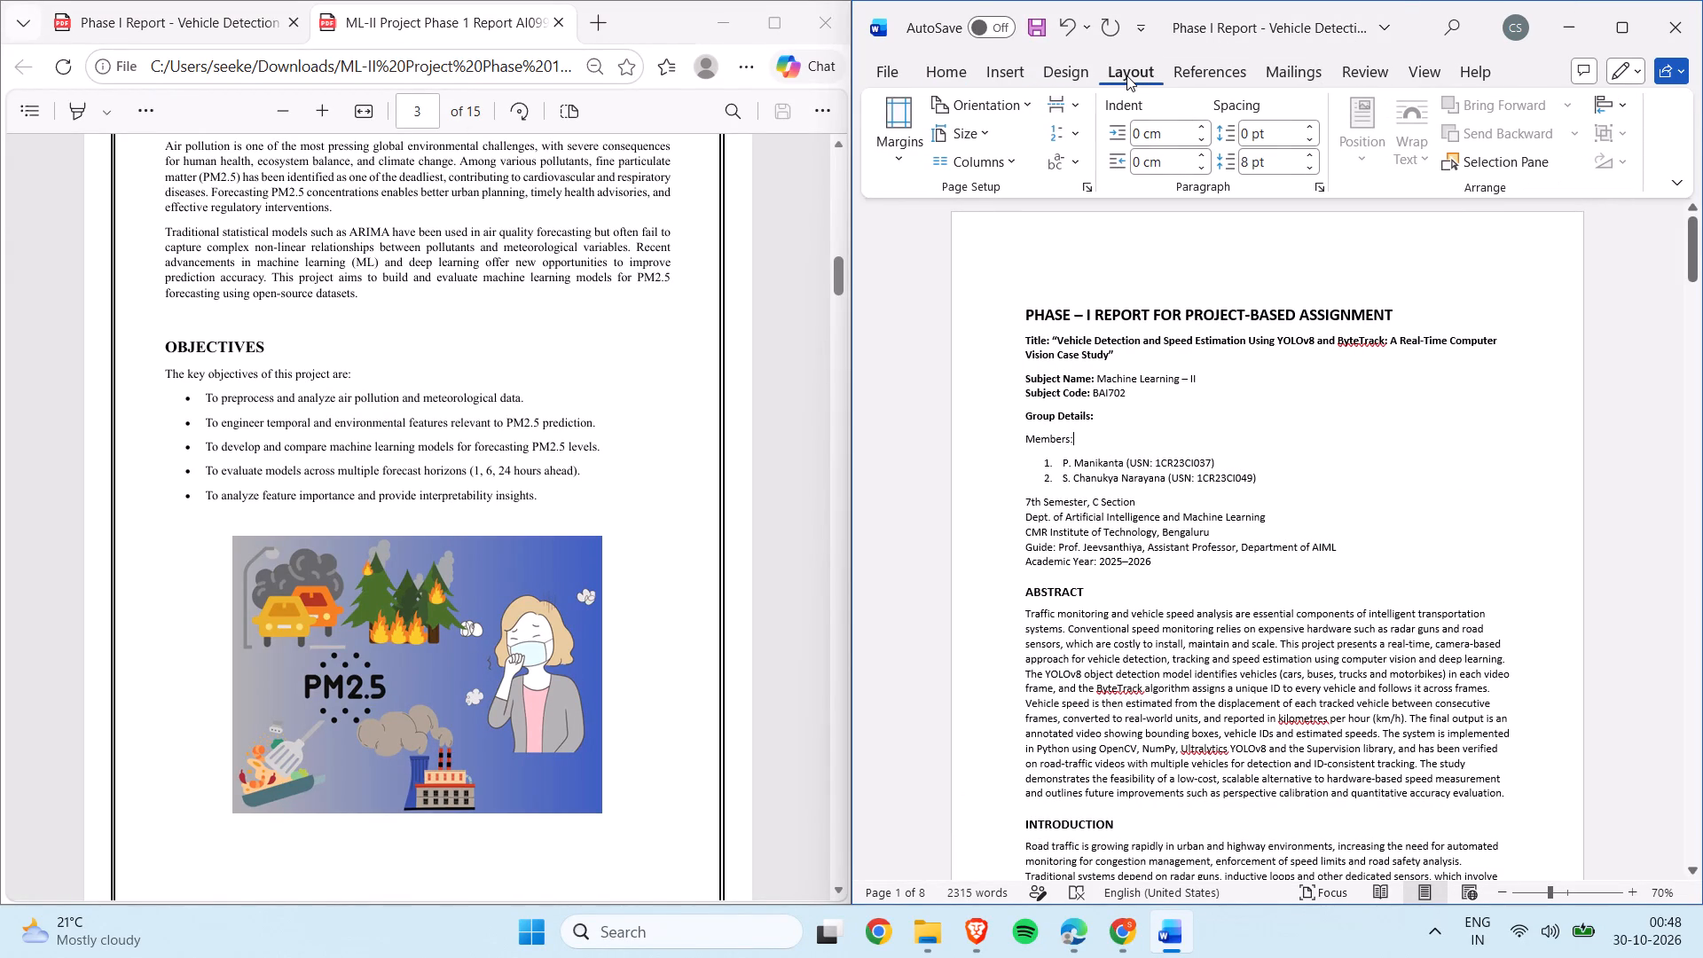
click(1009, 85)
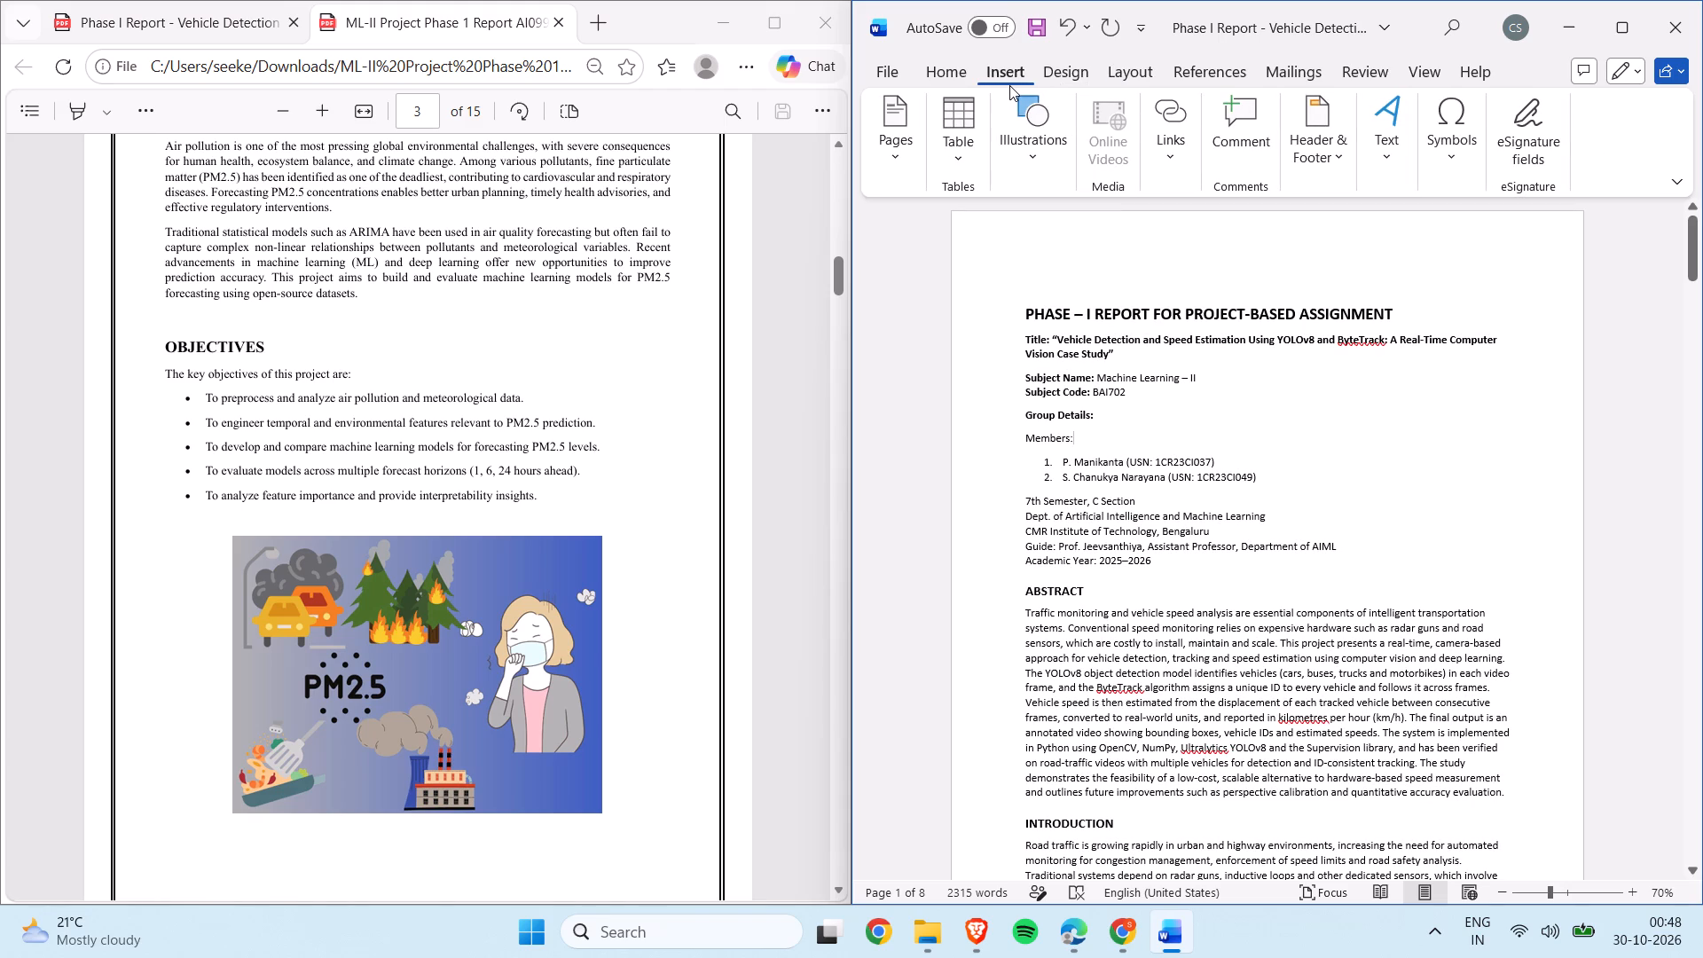
Maximize the Word report window to fill the screen.
click(1640, 21)
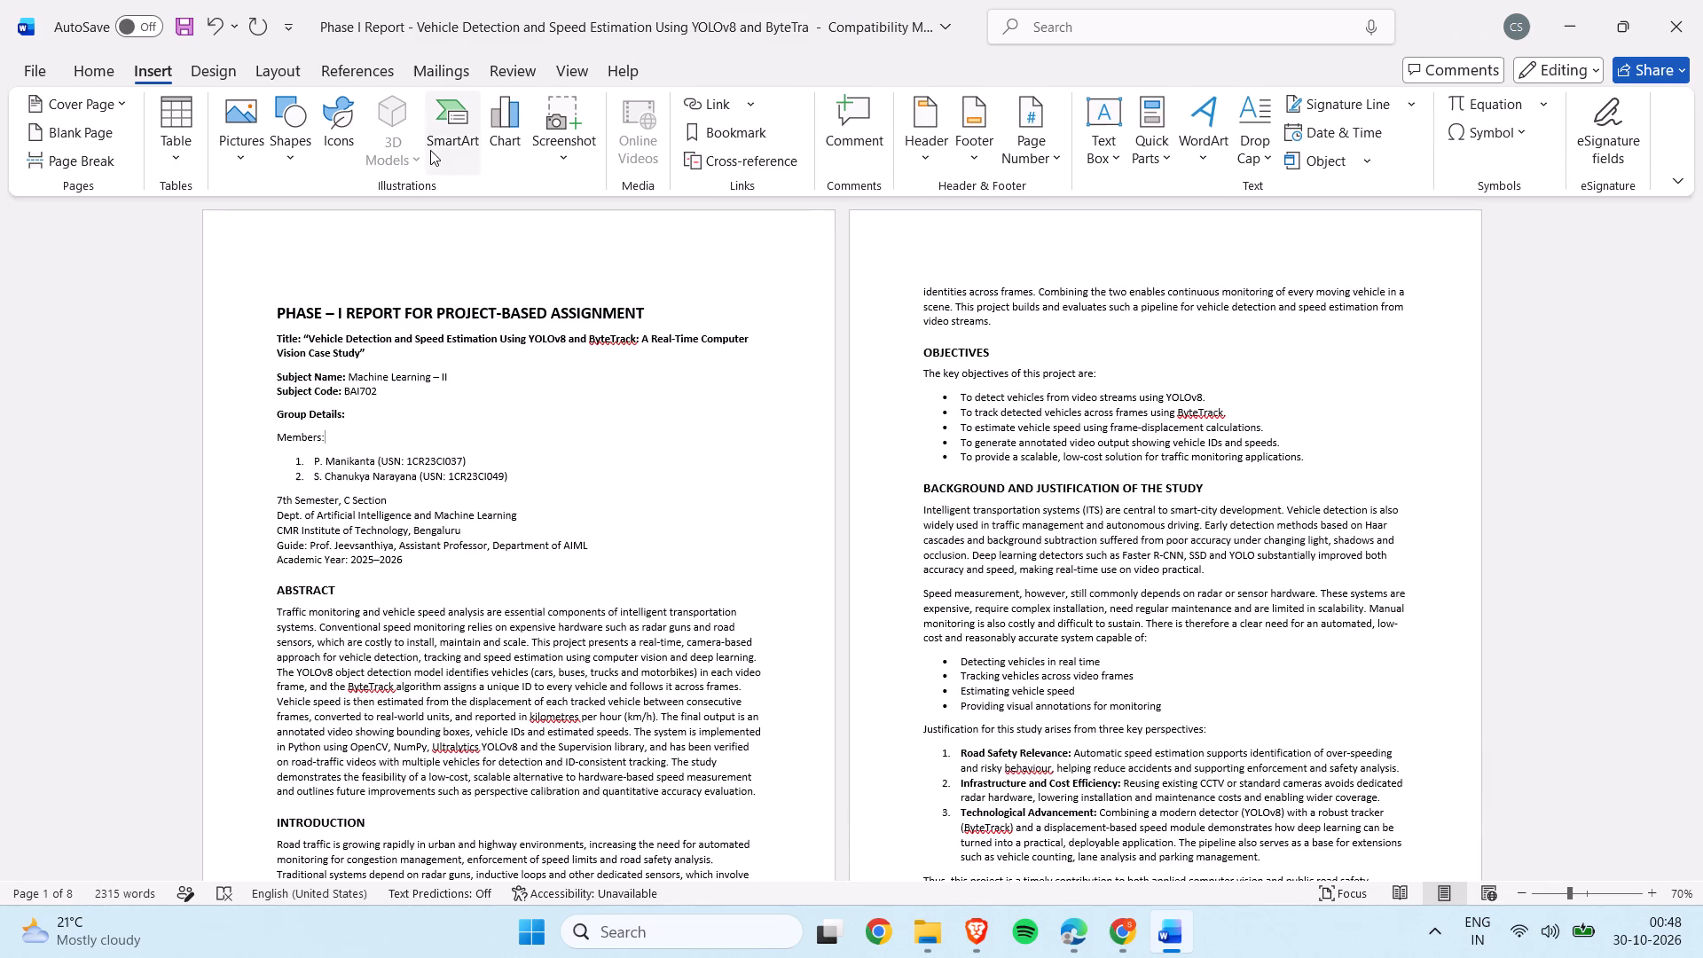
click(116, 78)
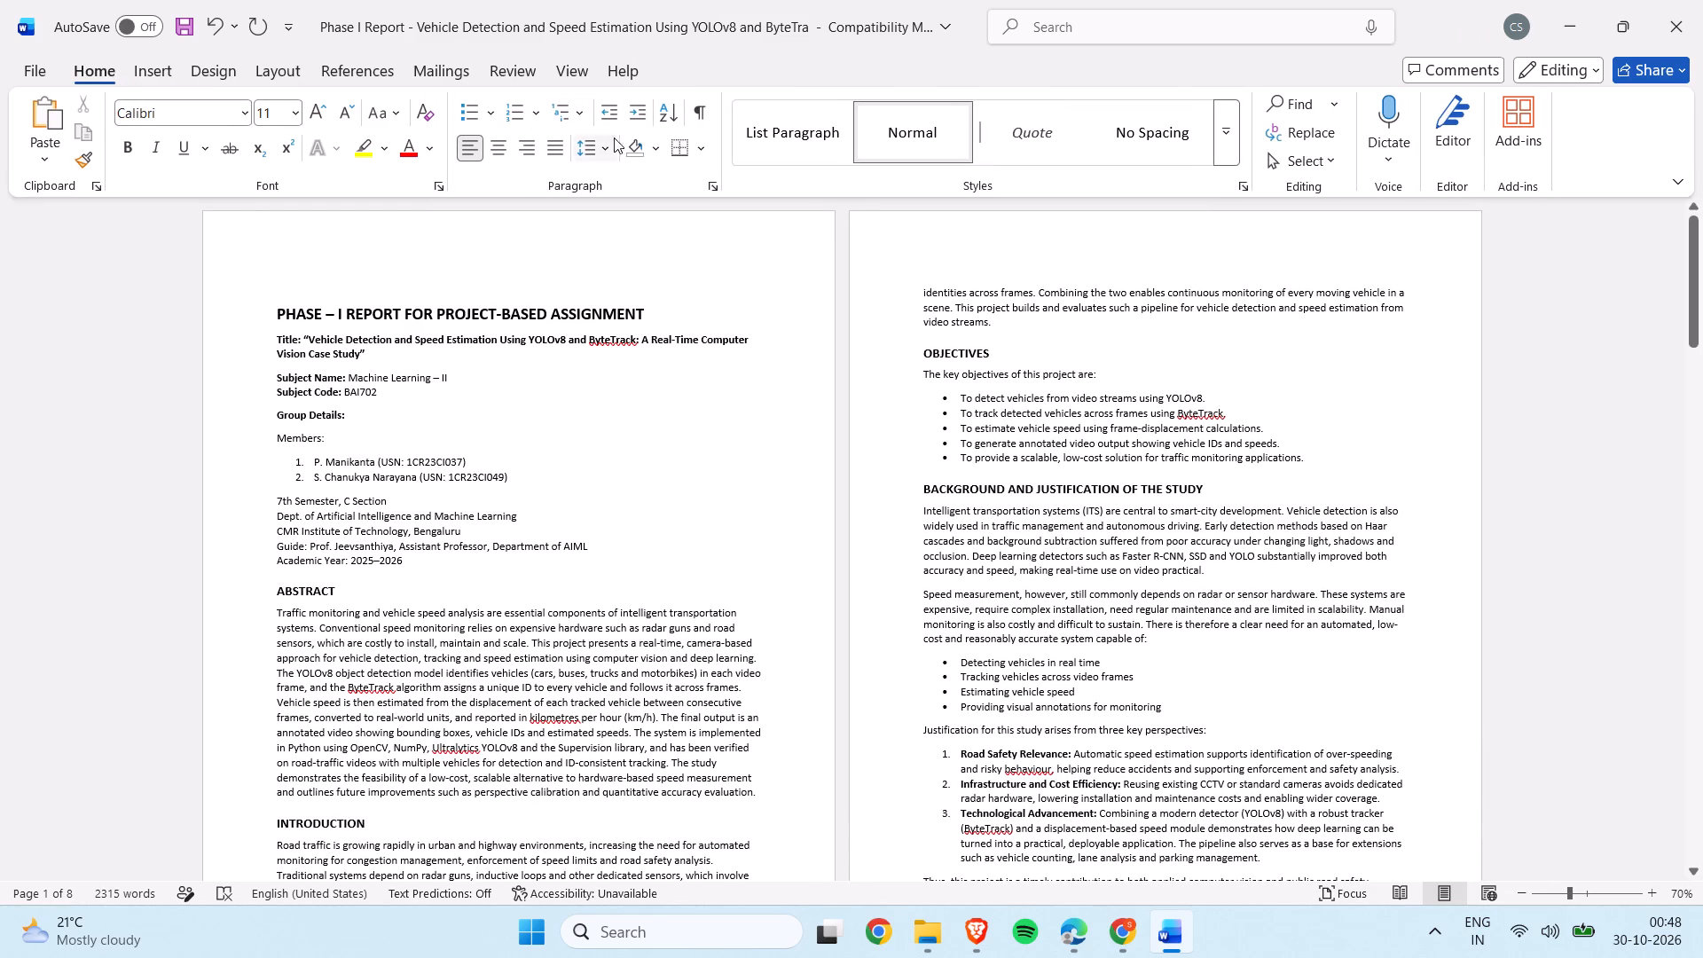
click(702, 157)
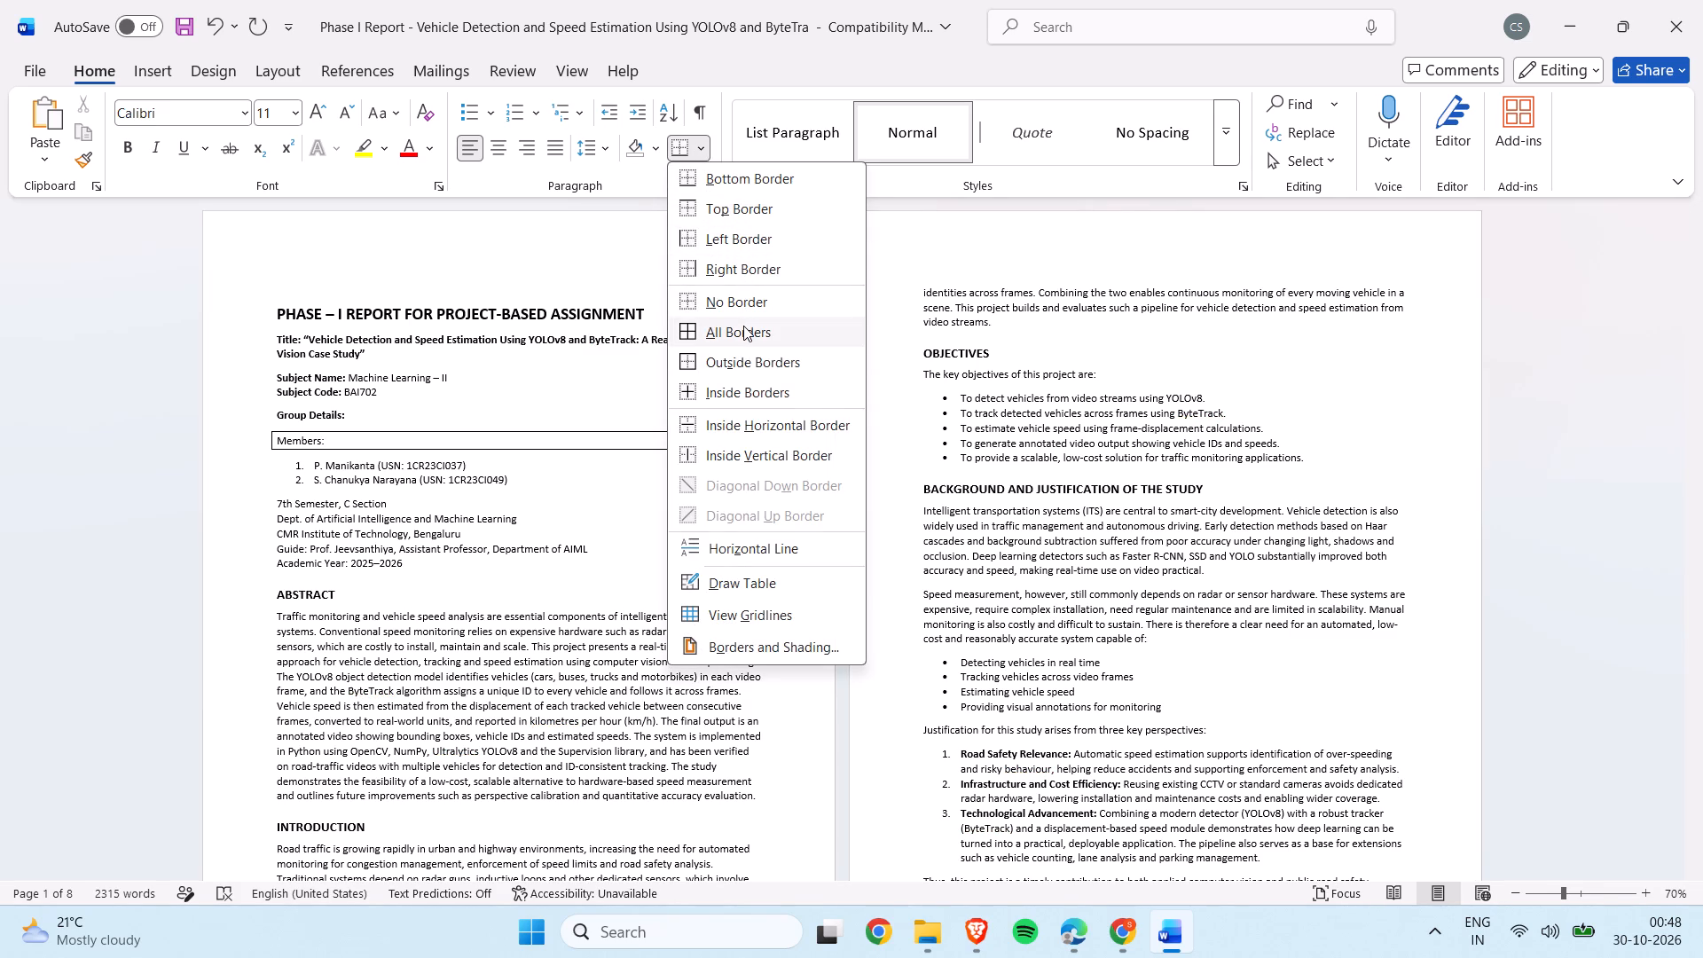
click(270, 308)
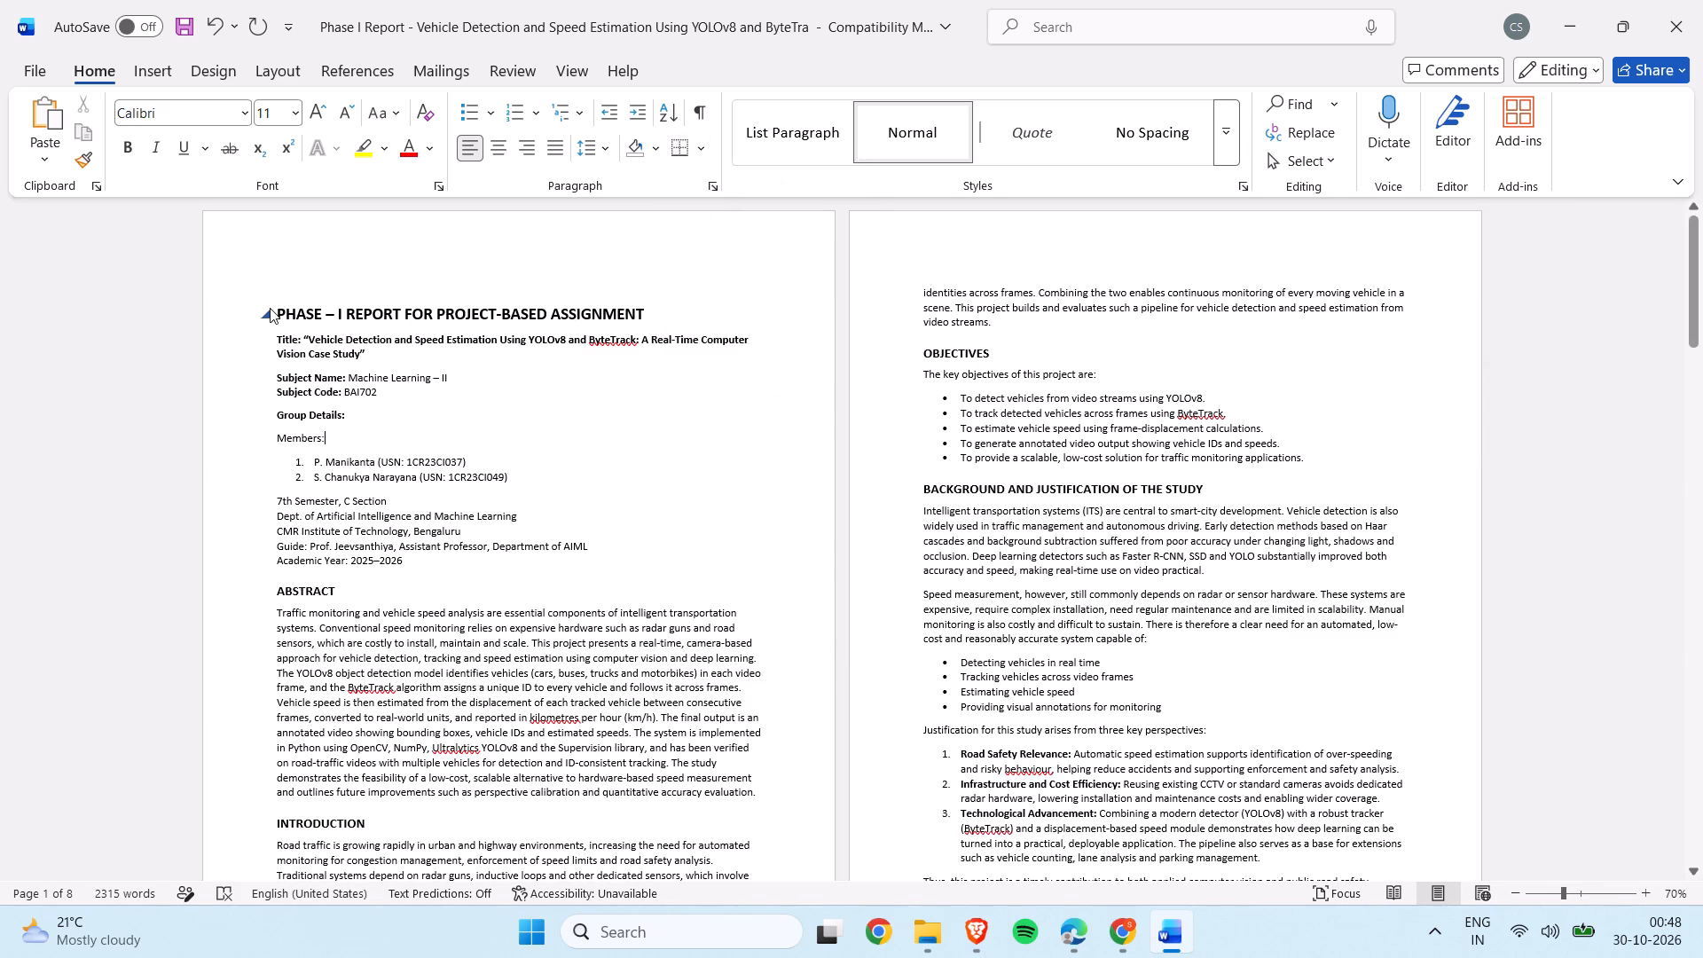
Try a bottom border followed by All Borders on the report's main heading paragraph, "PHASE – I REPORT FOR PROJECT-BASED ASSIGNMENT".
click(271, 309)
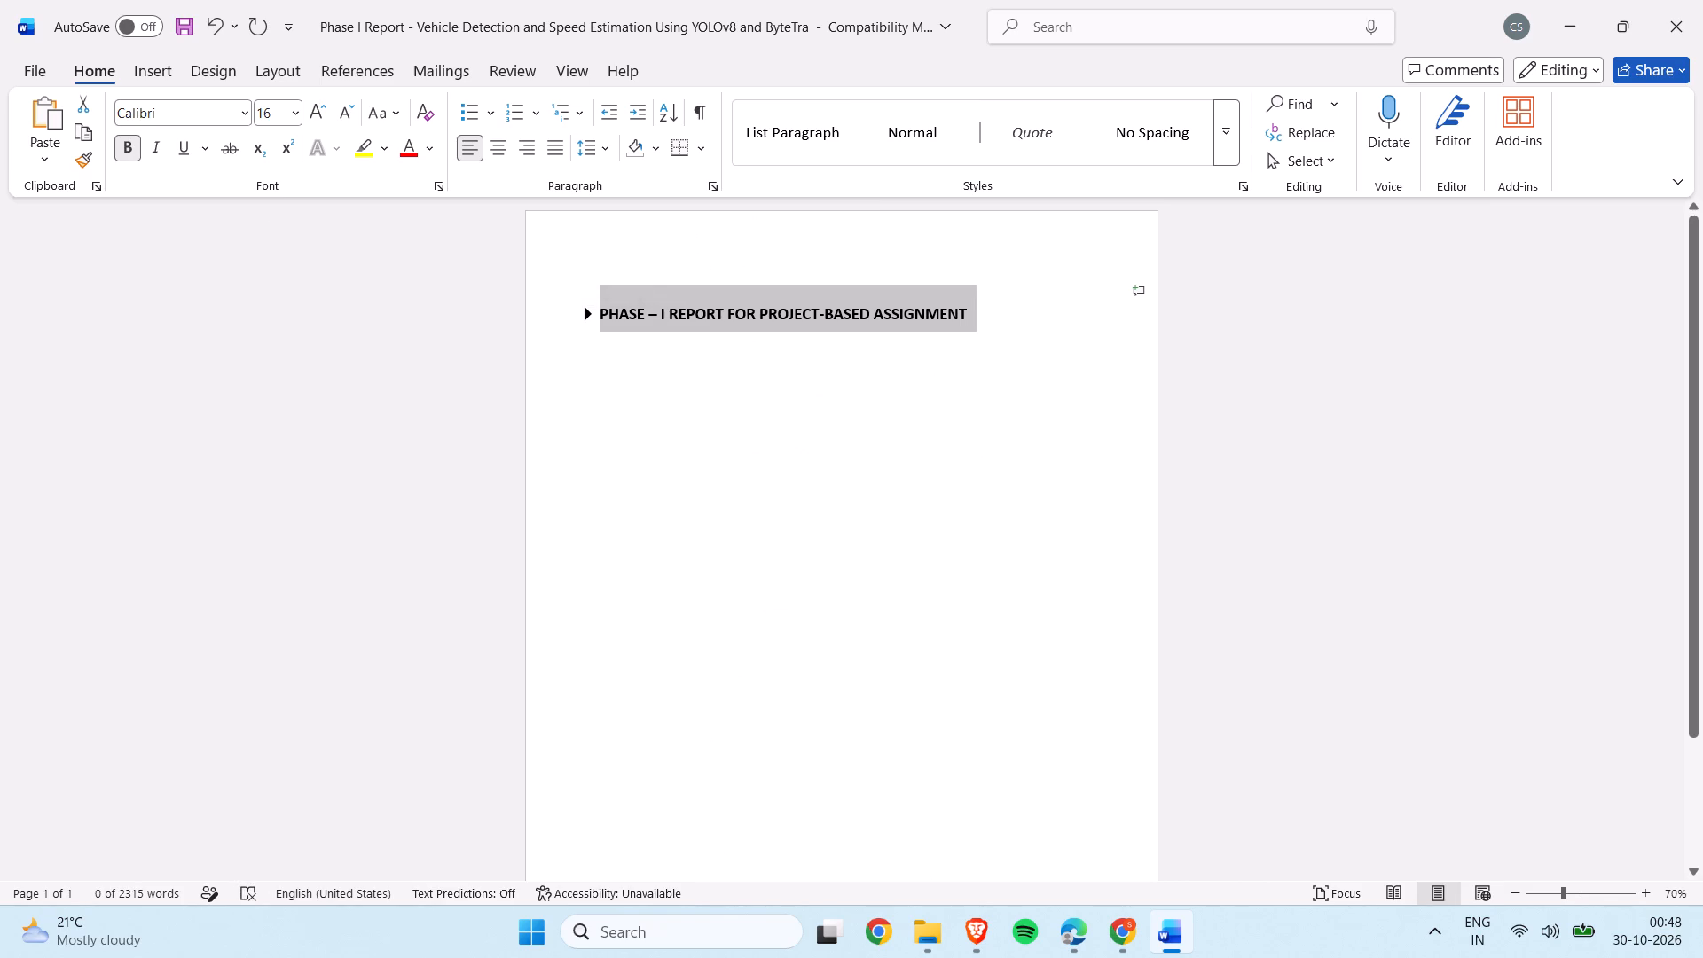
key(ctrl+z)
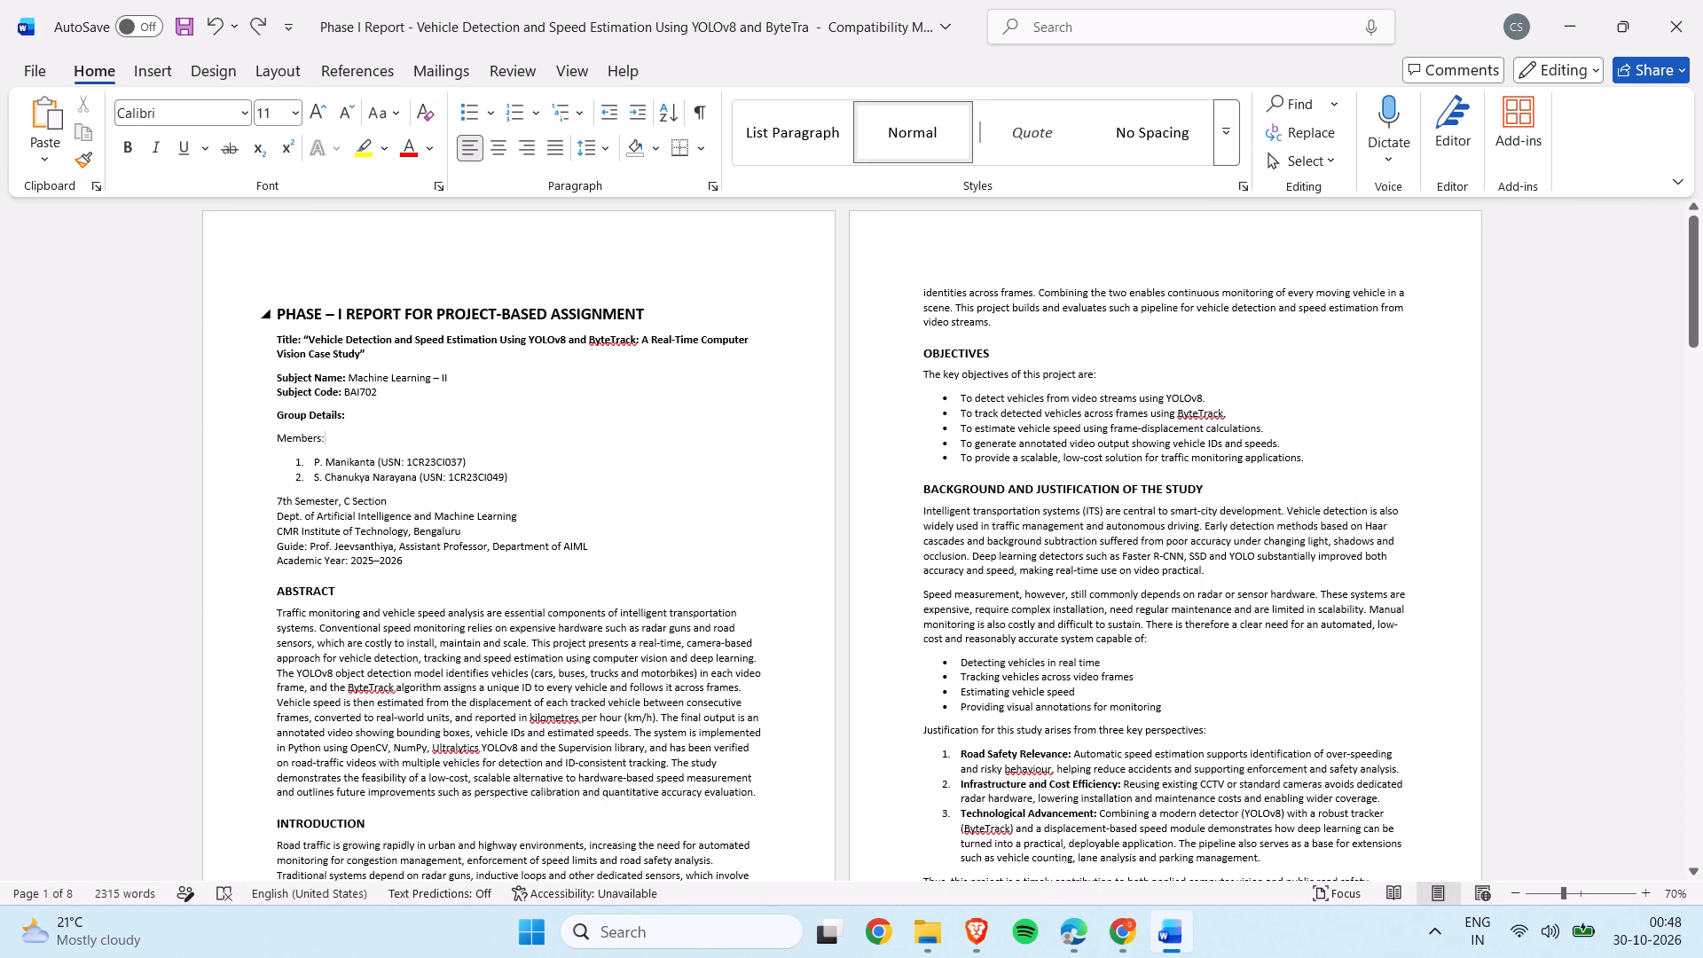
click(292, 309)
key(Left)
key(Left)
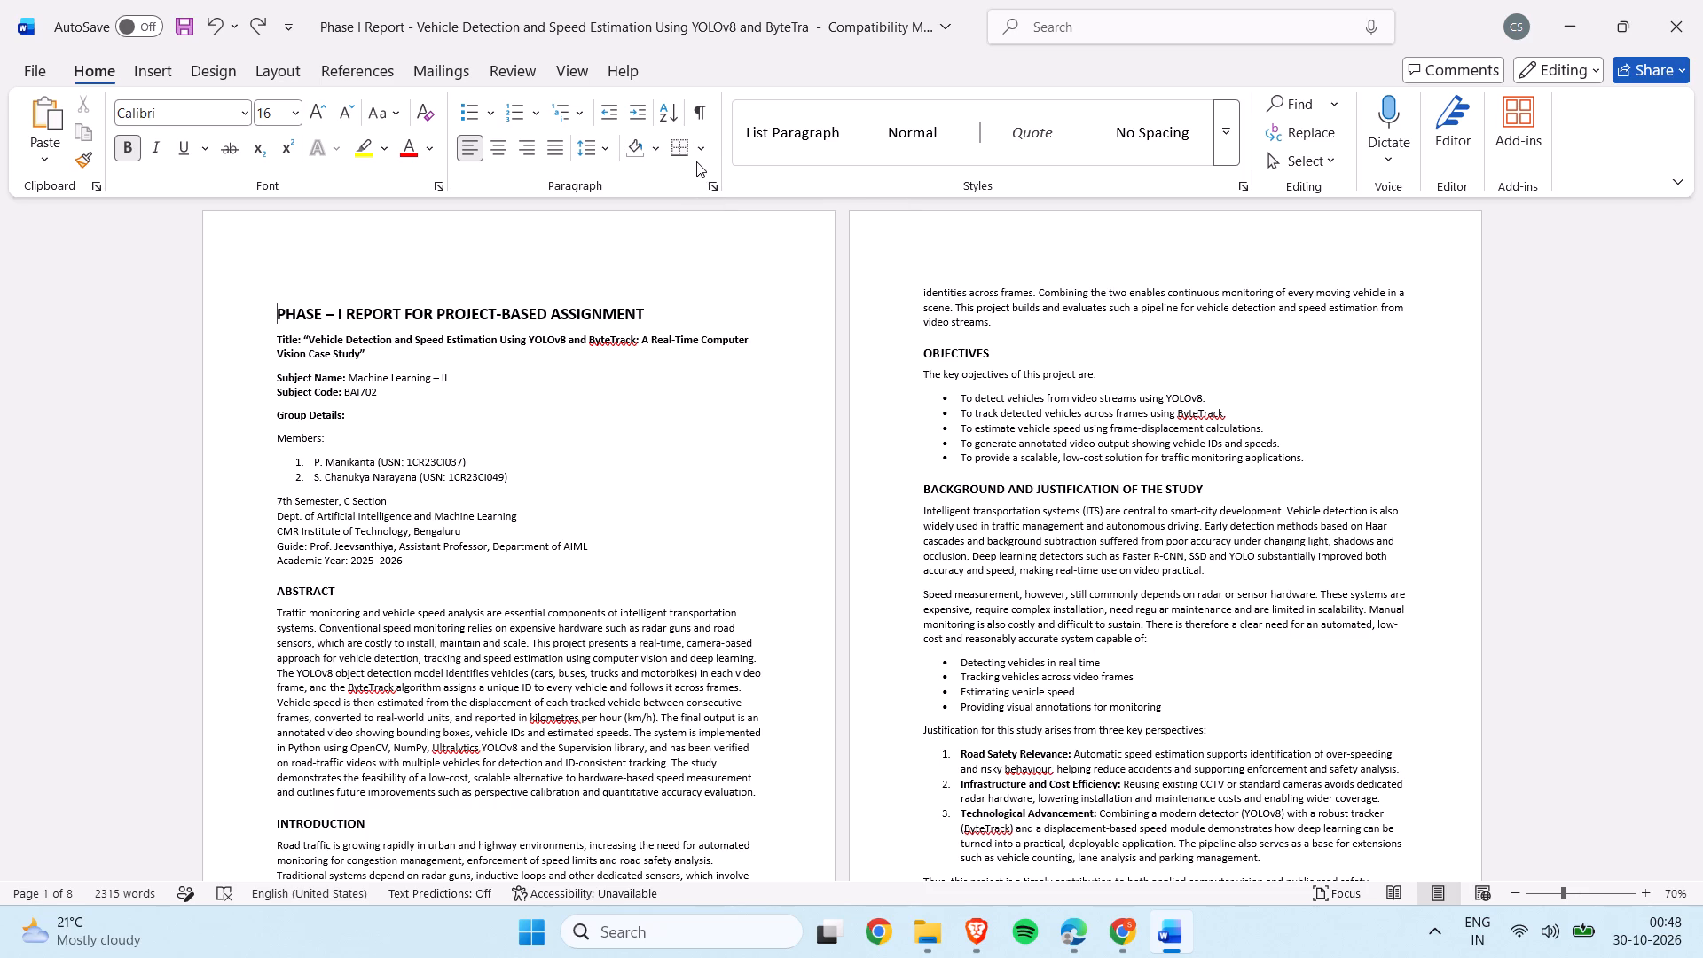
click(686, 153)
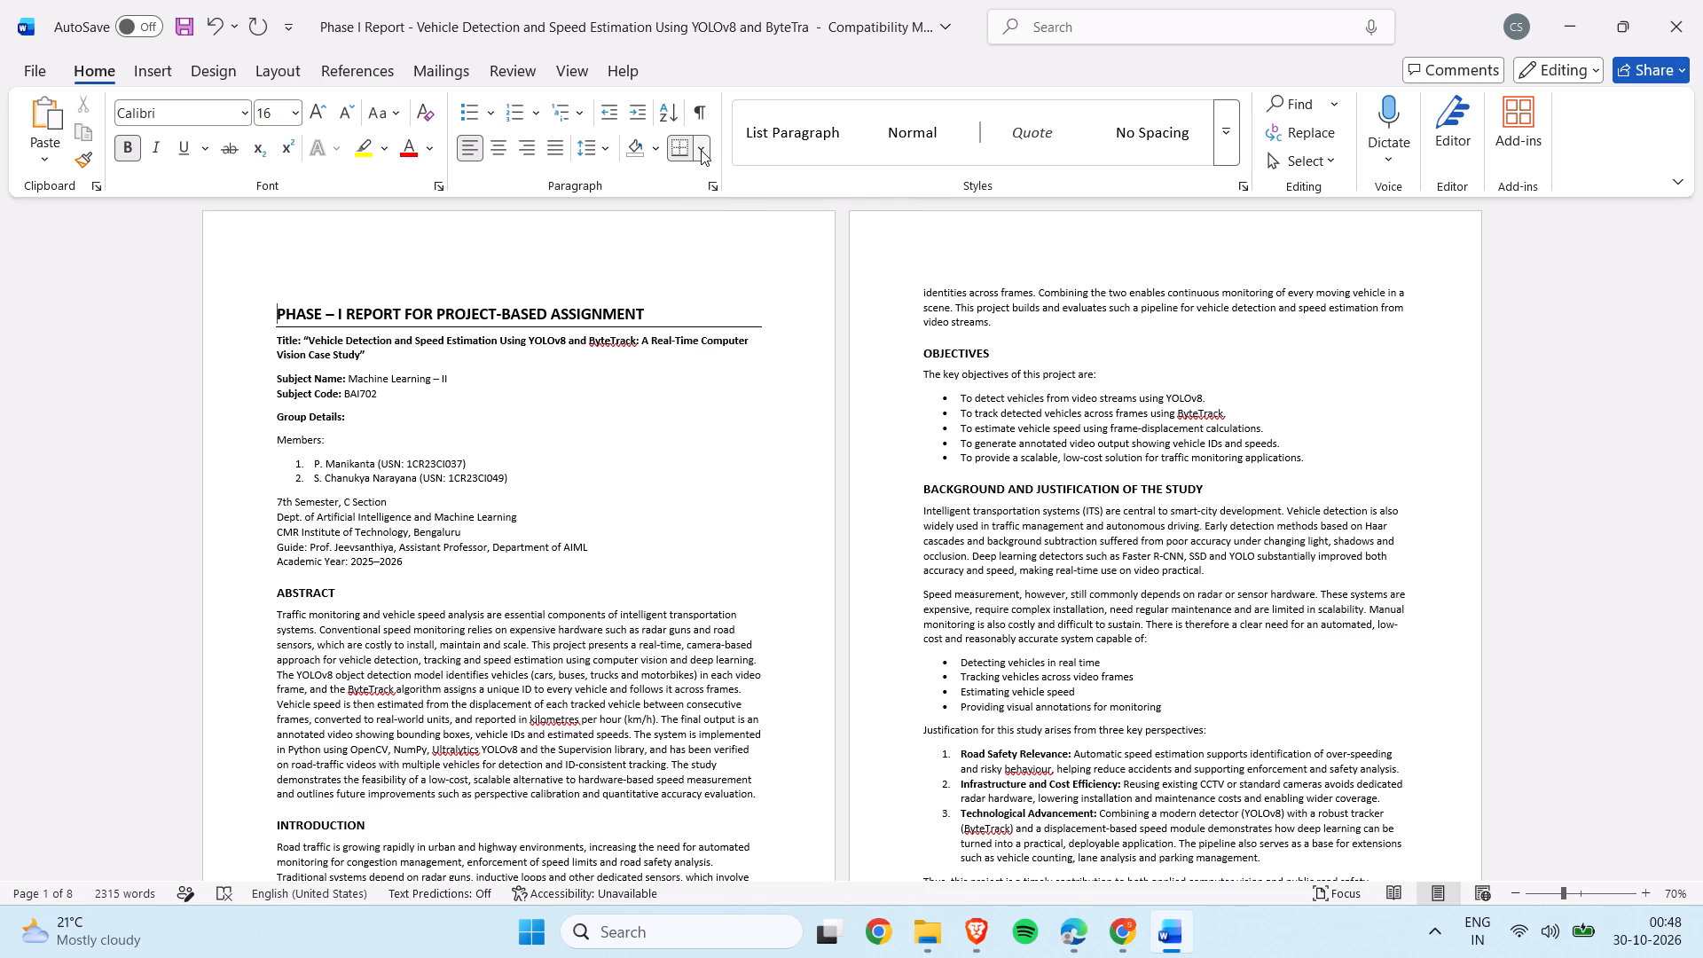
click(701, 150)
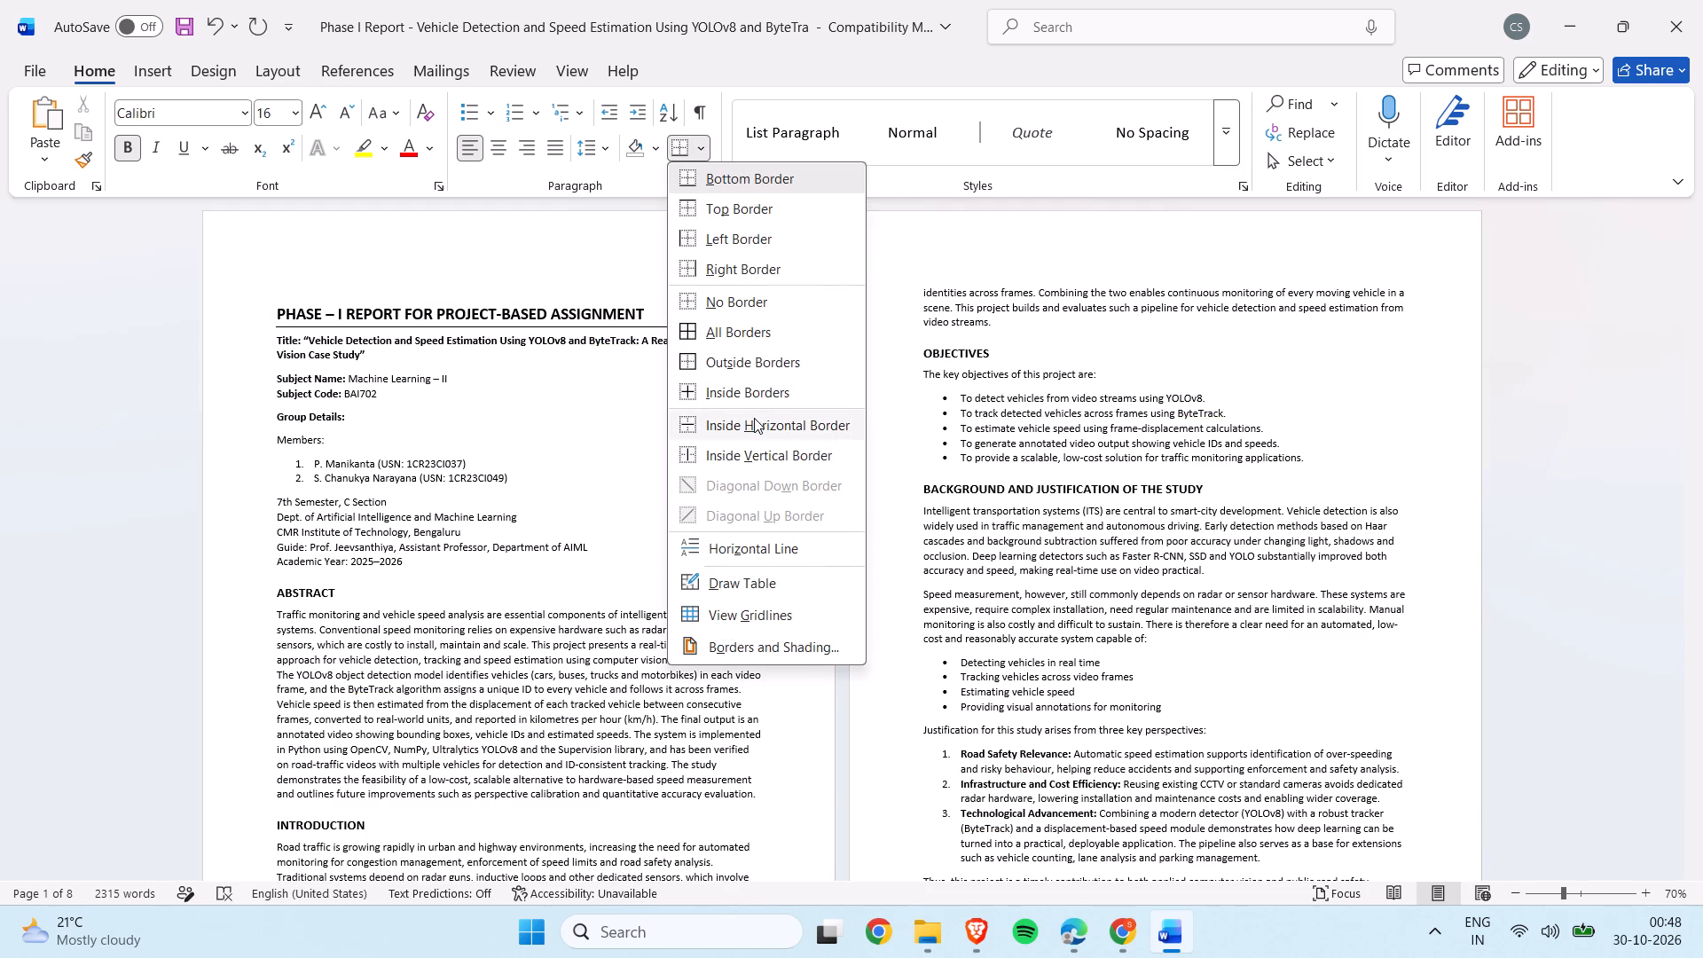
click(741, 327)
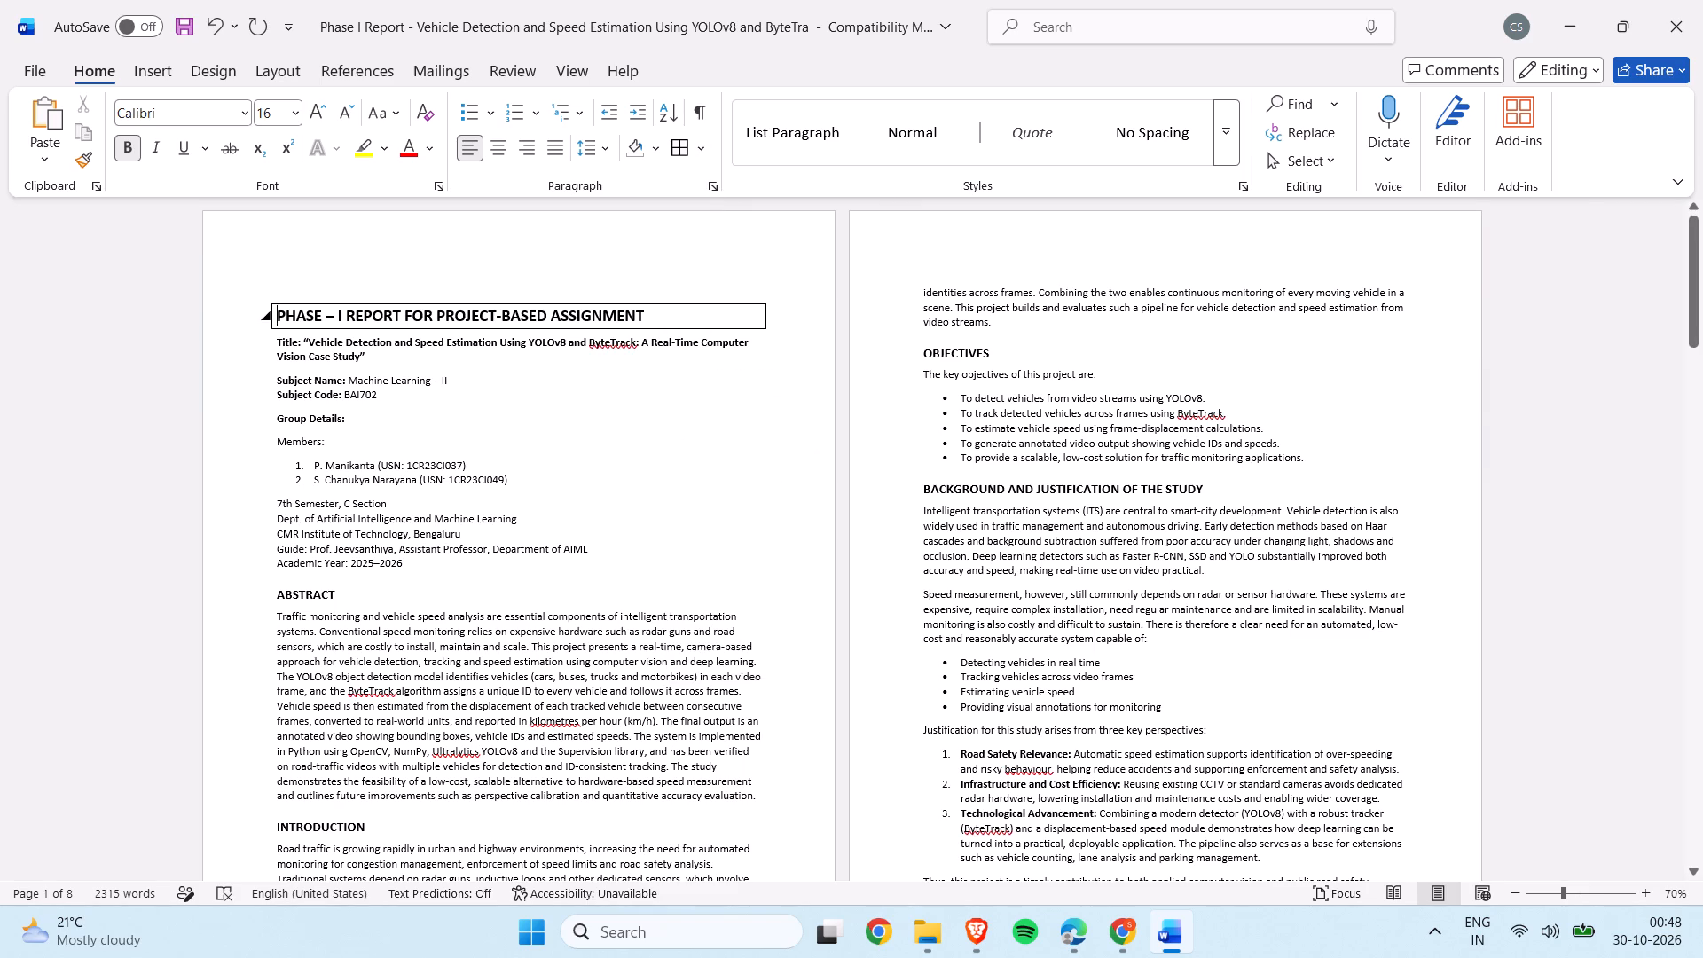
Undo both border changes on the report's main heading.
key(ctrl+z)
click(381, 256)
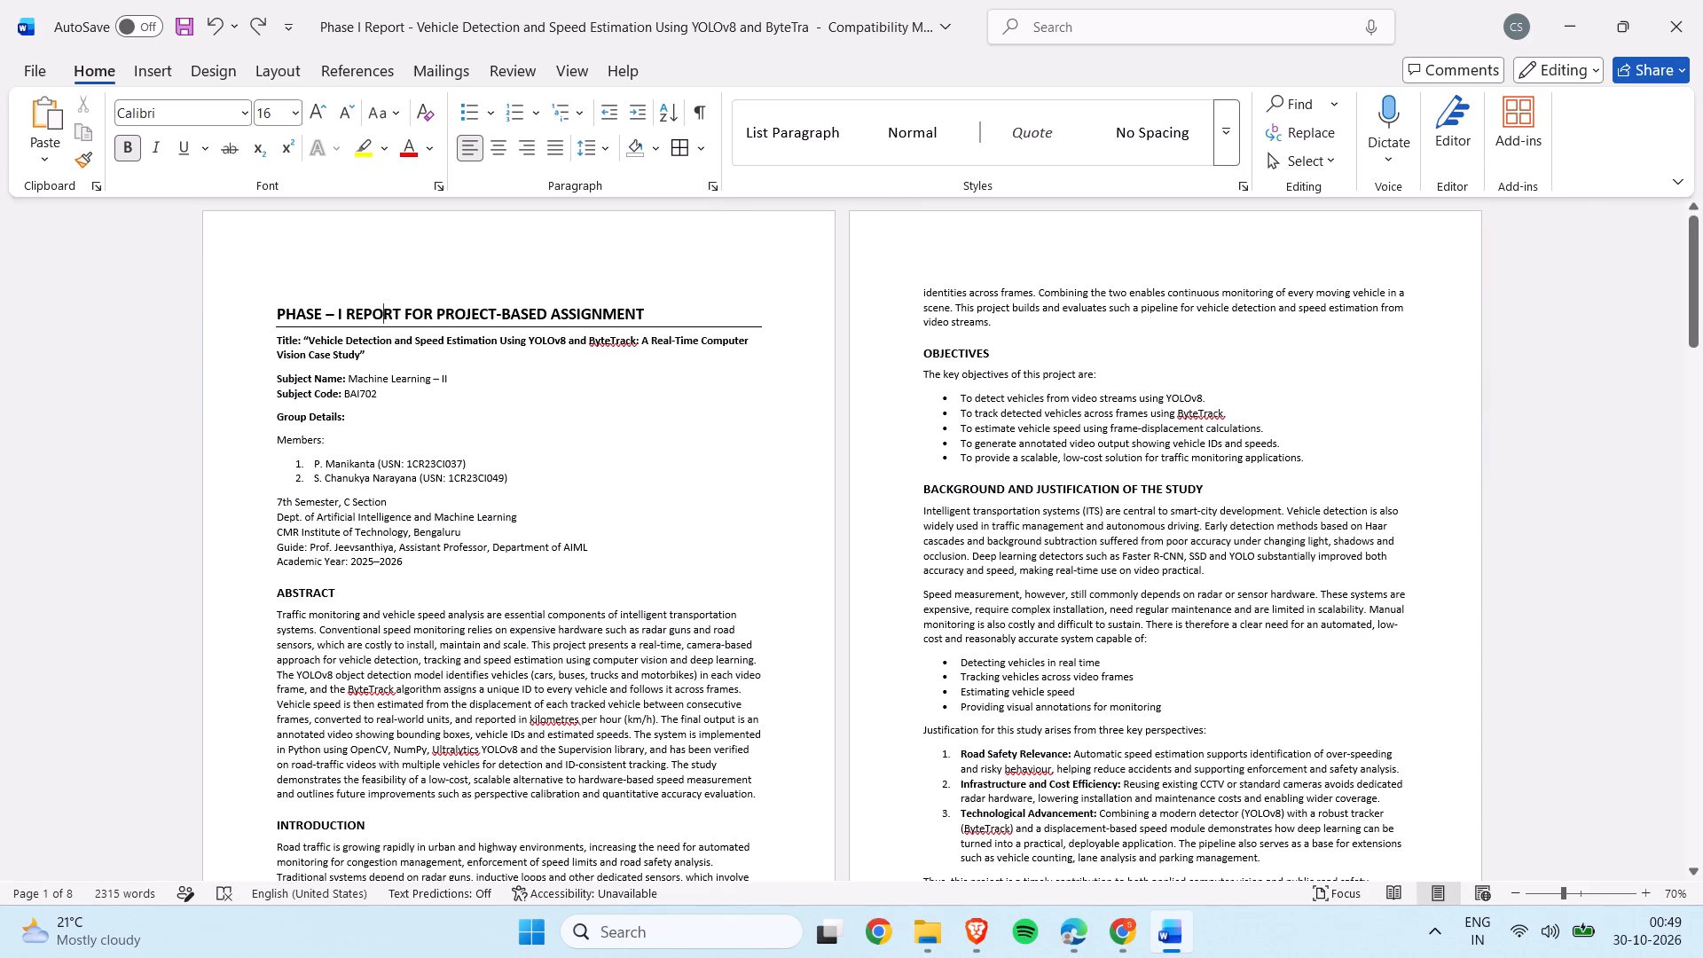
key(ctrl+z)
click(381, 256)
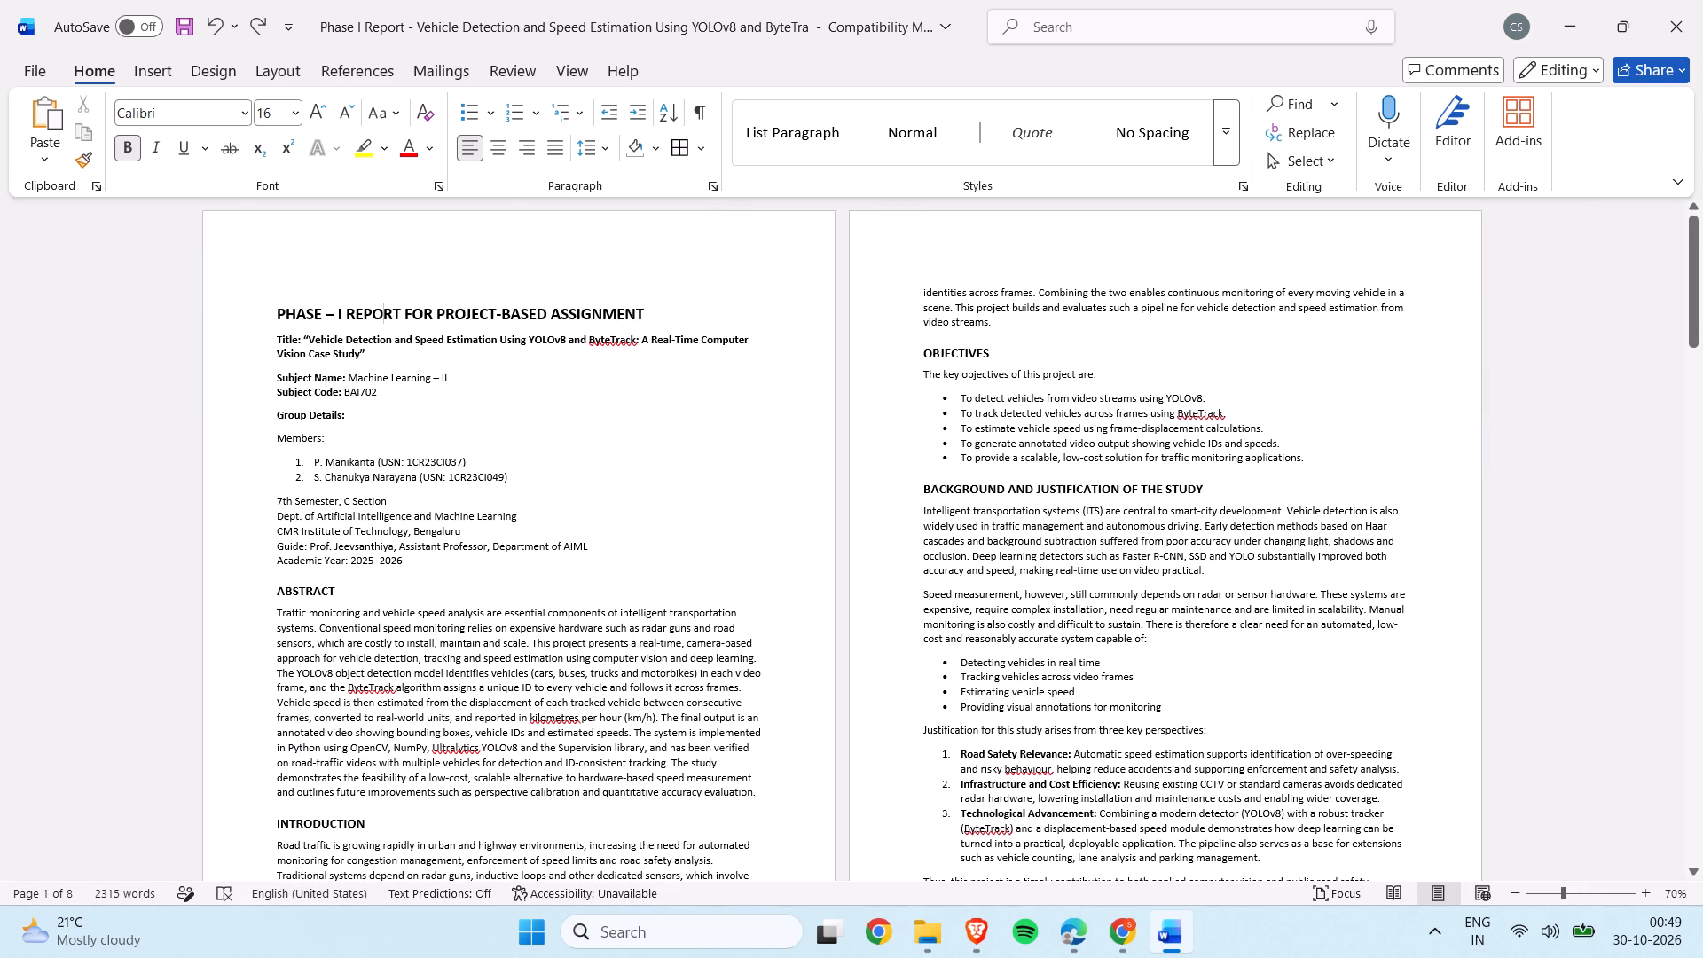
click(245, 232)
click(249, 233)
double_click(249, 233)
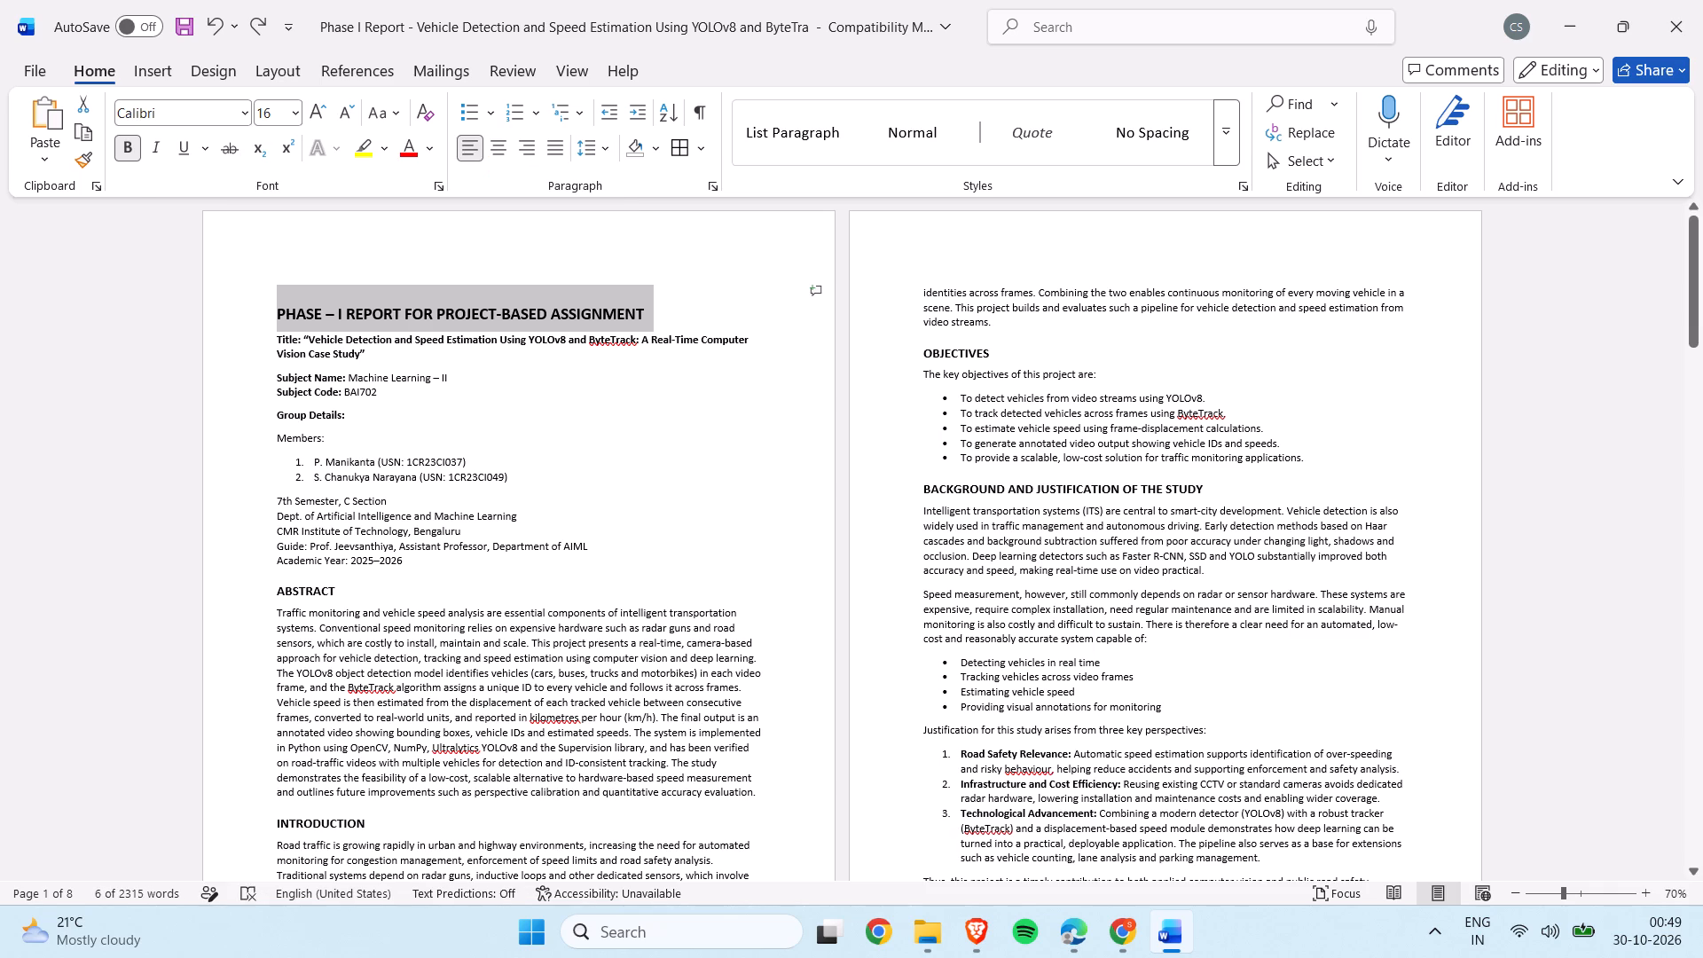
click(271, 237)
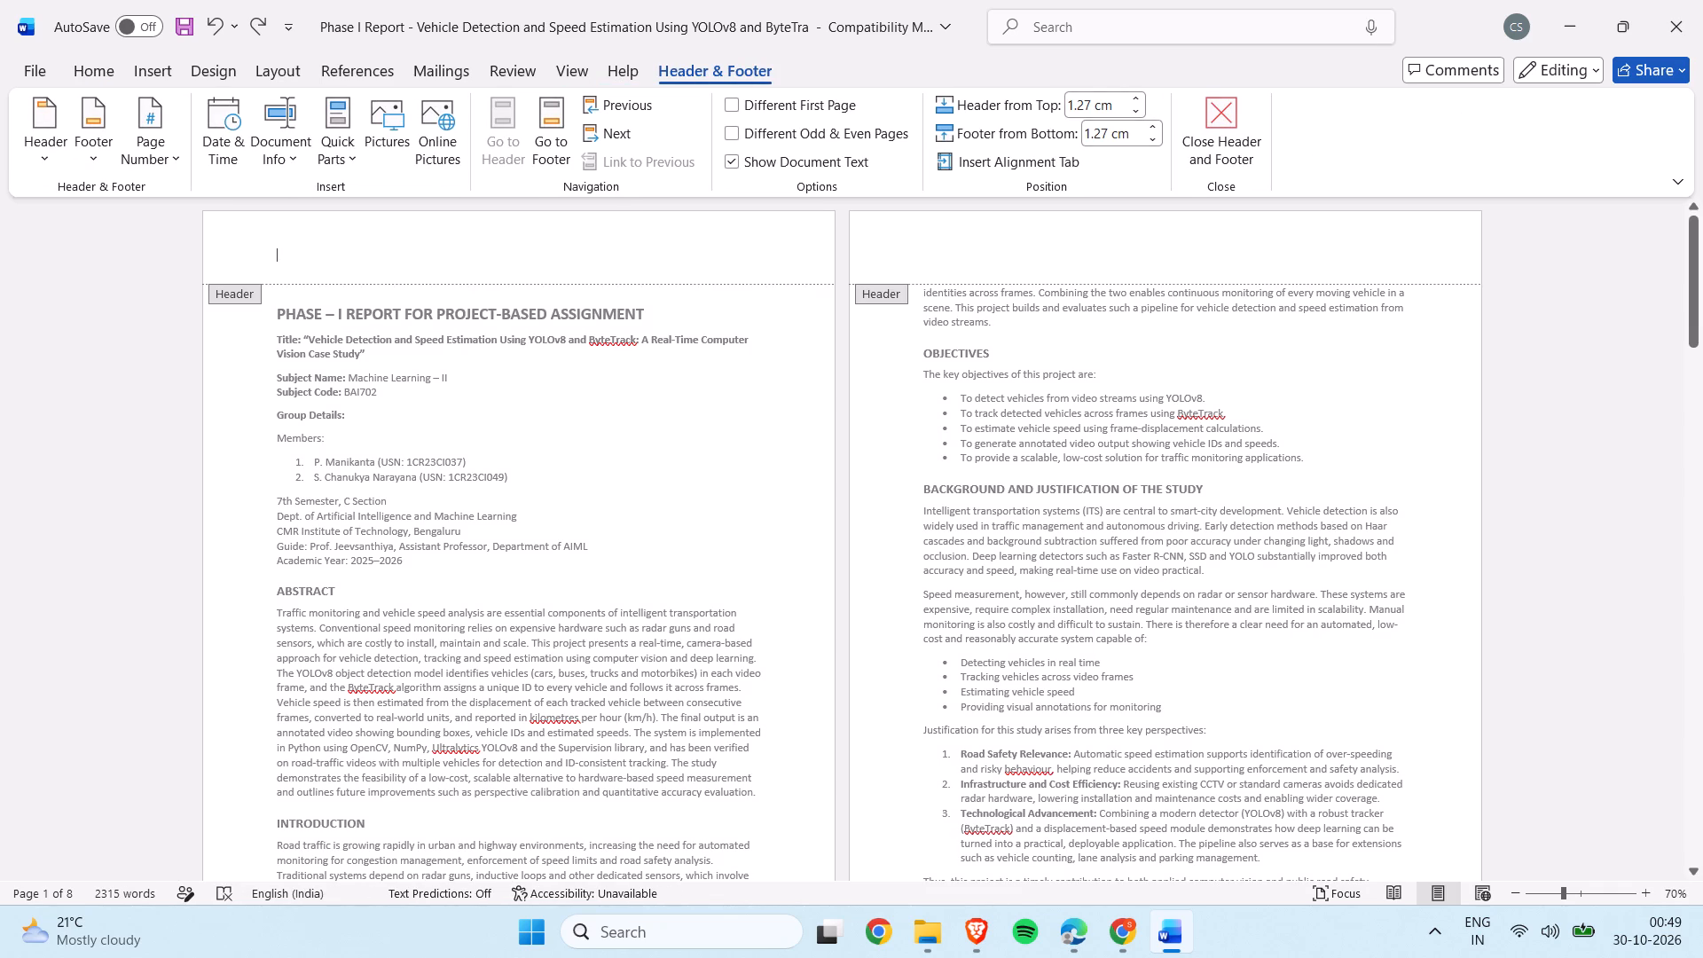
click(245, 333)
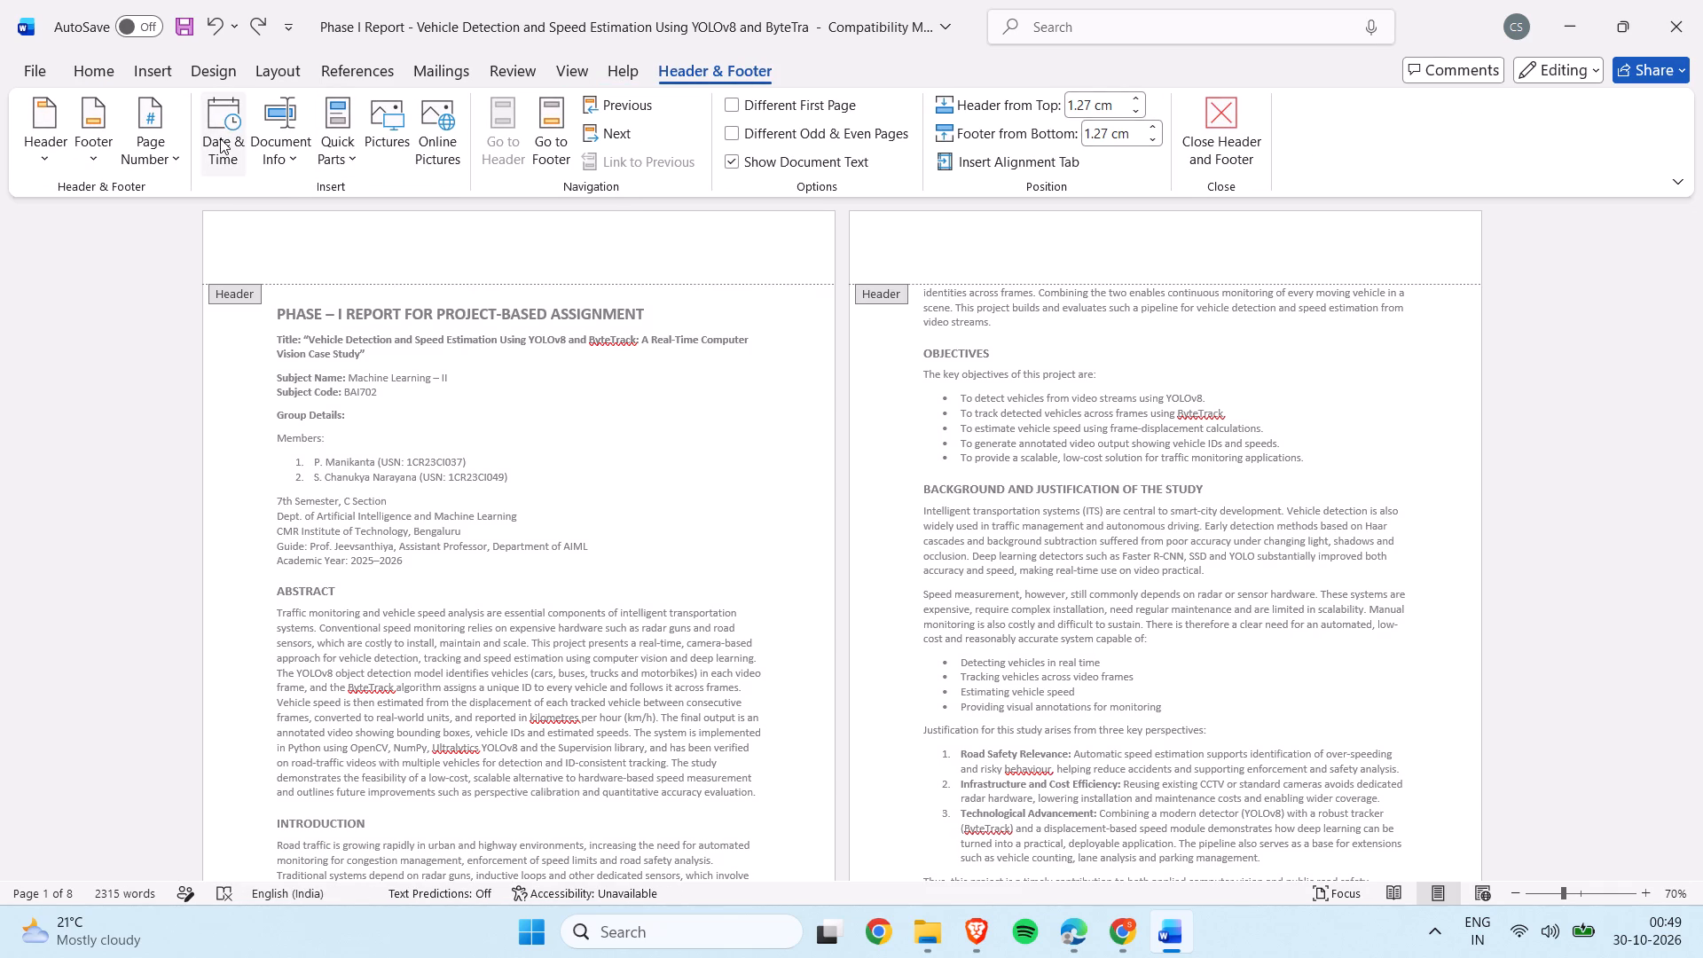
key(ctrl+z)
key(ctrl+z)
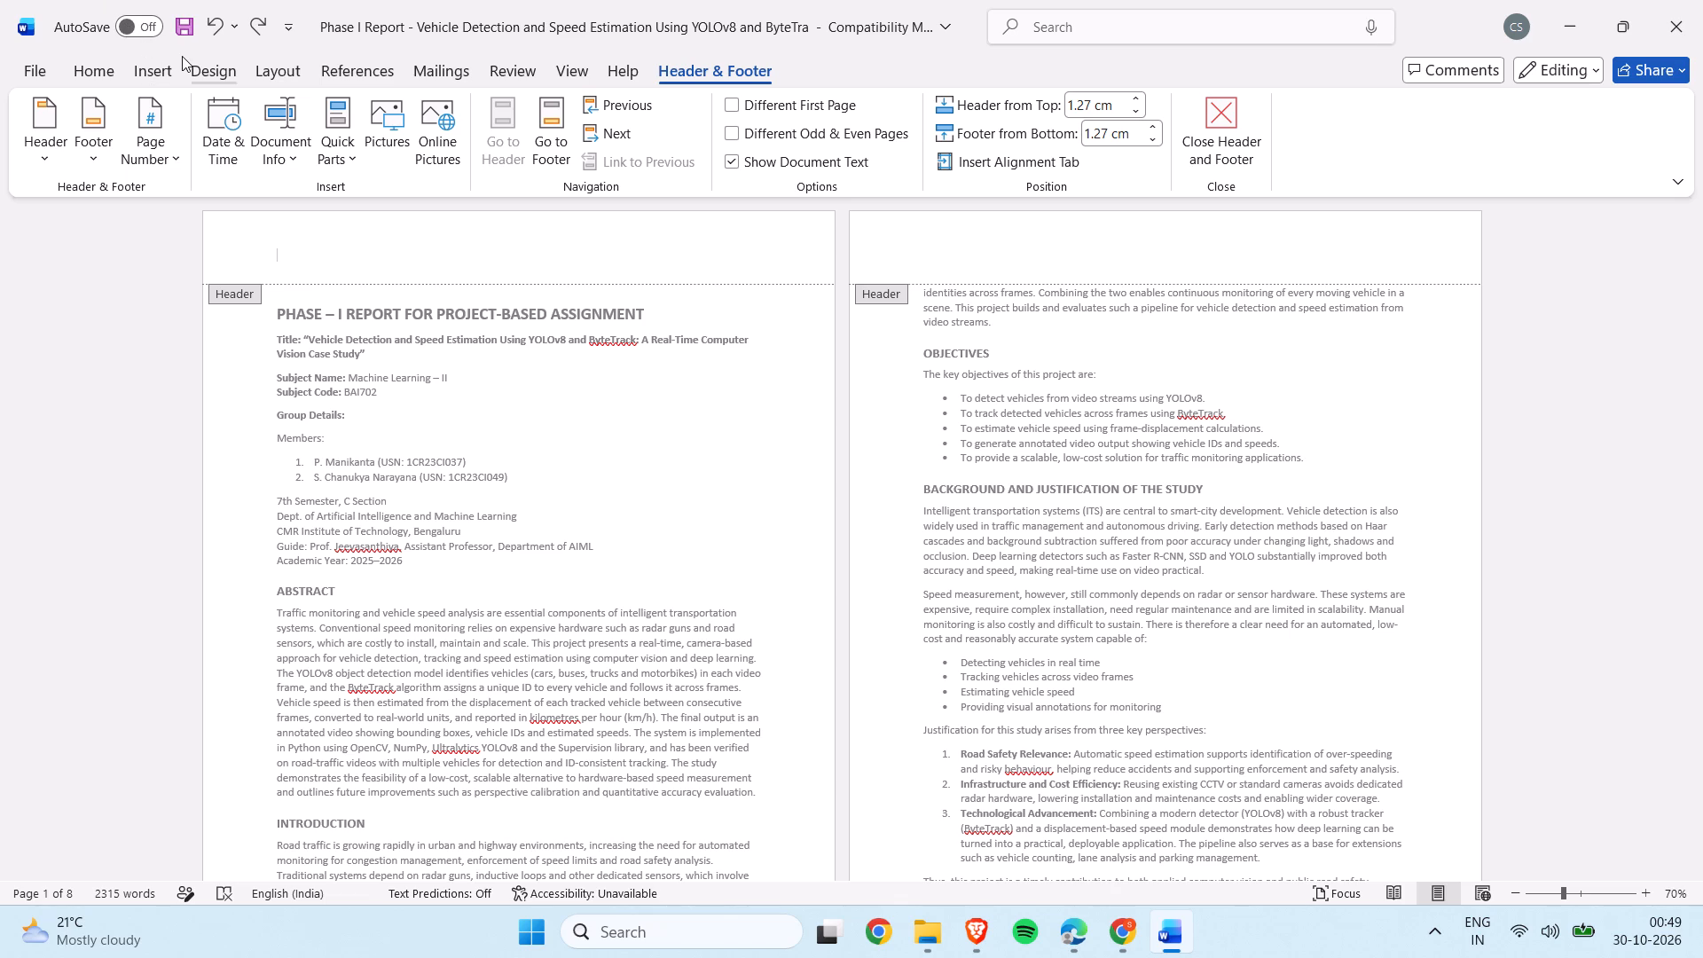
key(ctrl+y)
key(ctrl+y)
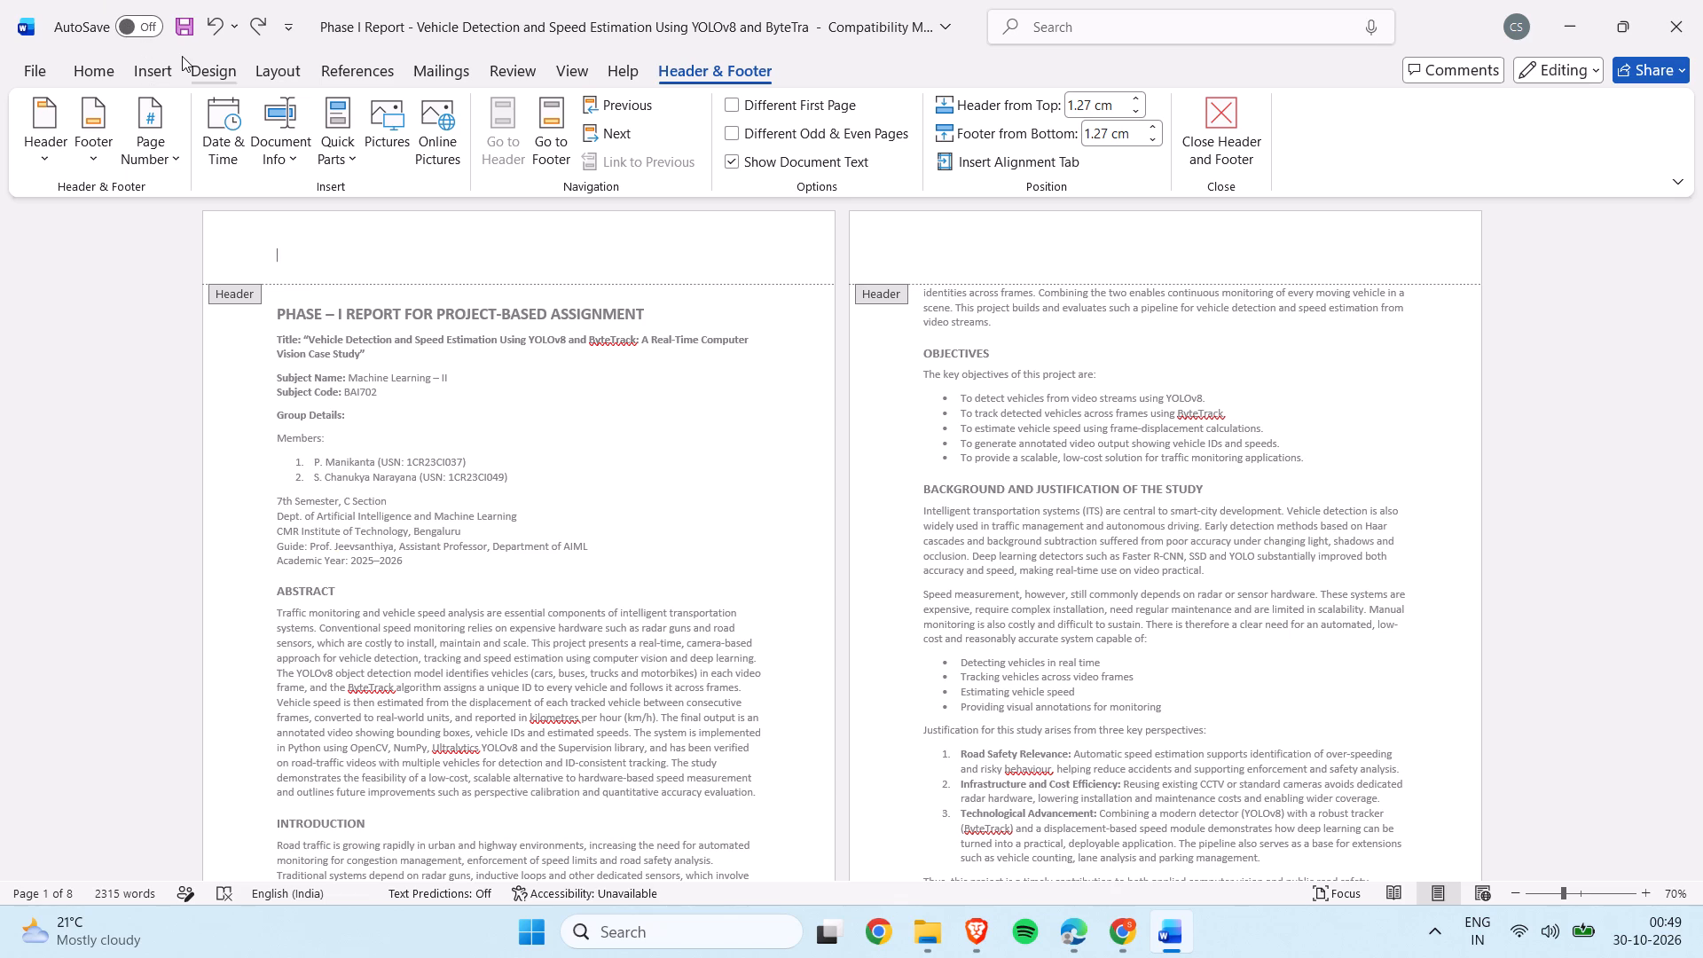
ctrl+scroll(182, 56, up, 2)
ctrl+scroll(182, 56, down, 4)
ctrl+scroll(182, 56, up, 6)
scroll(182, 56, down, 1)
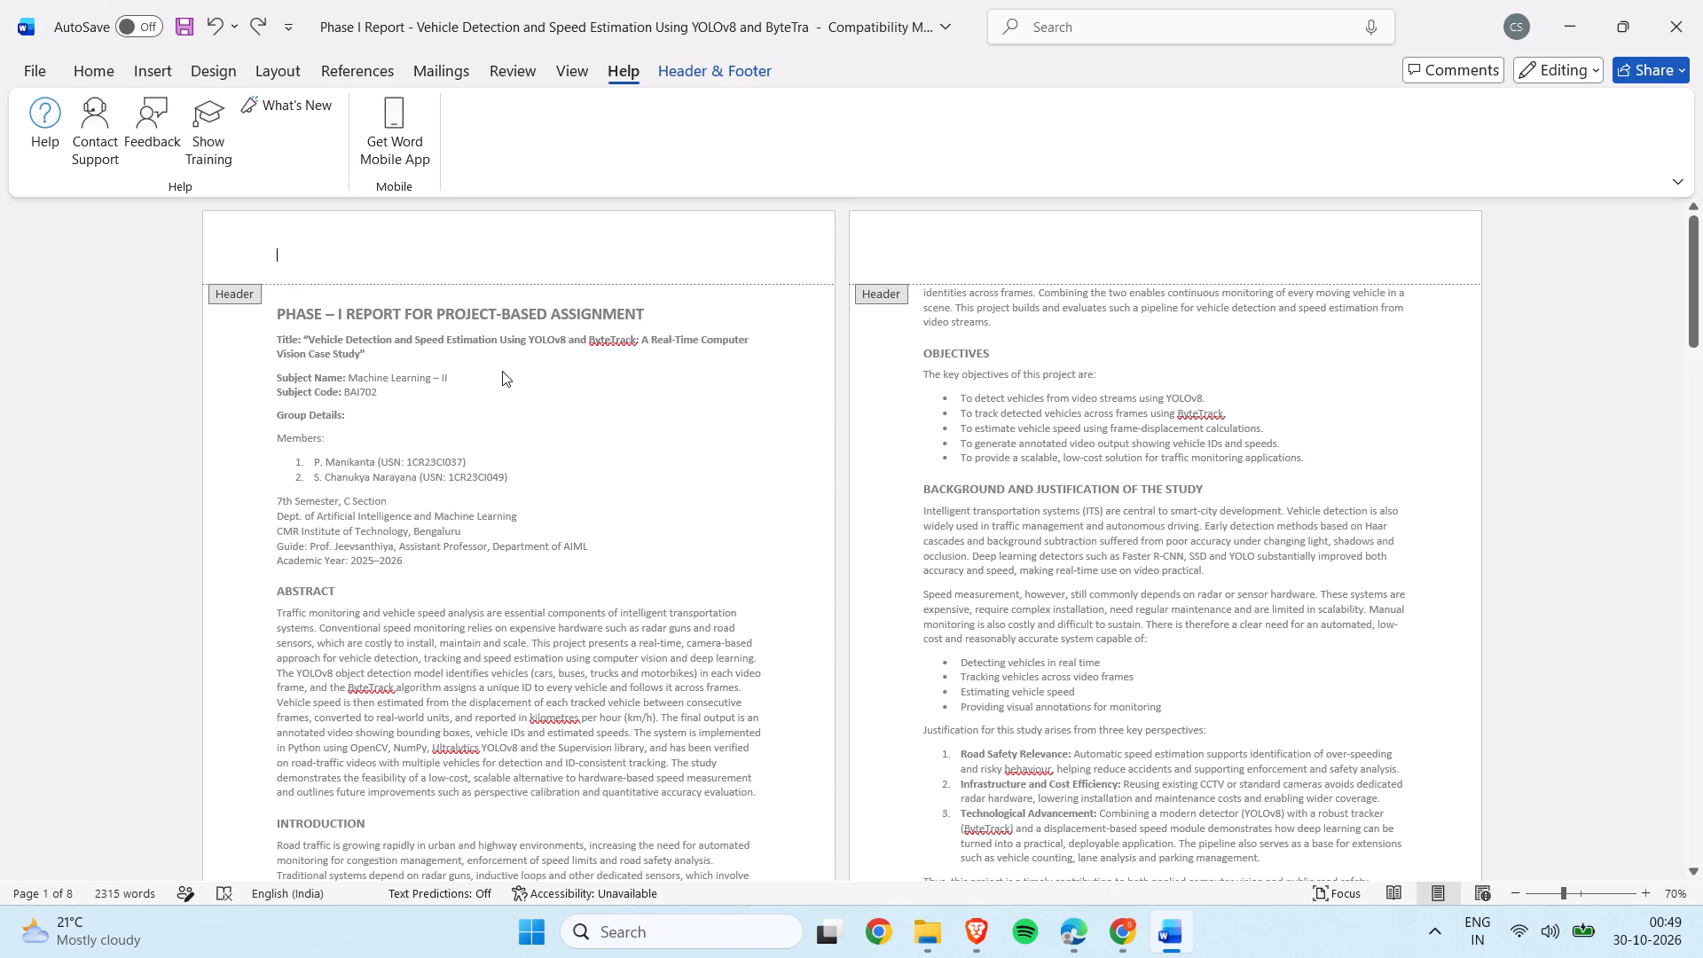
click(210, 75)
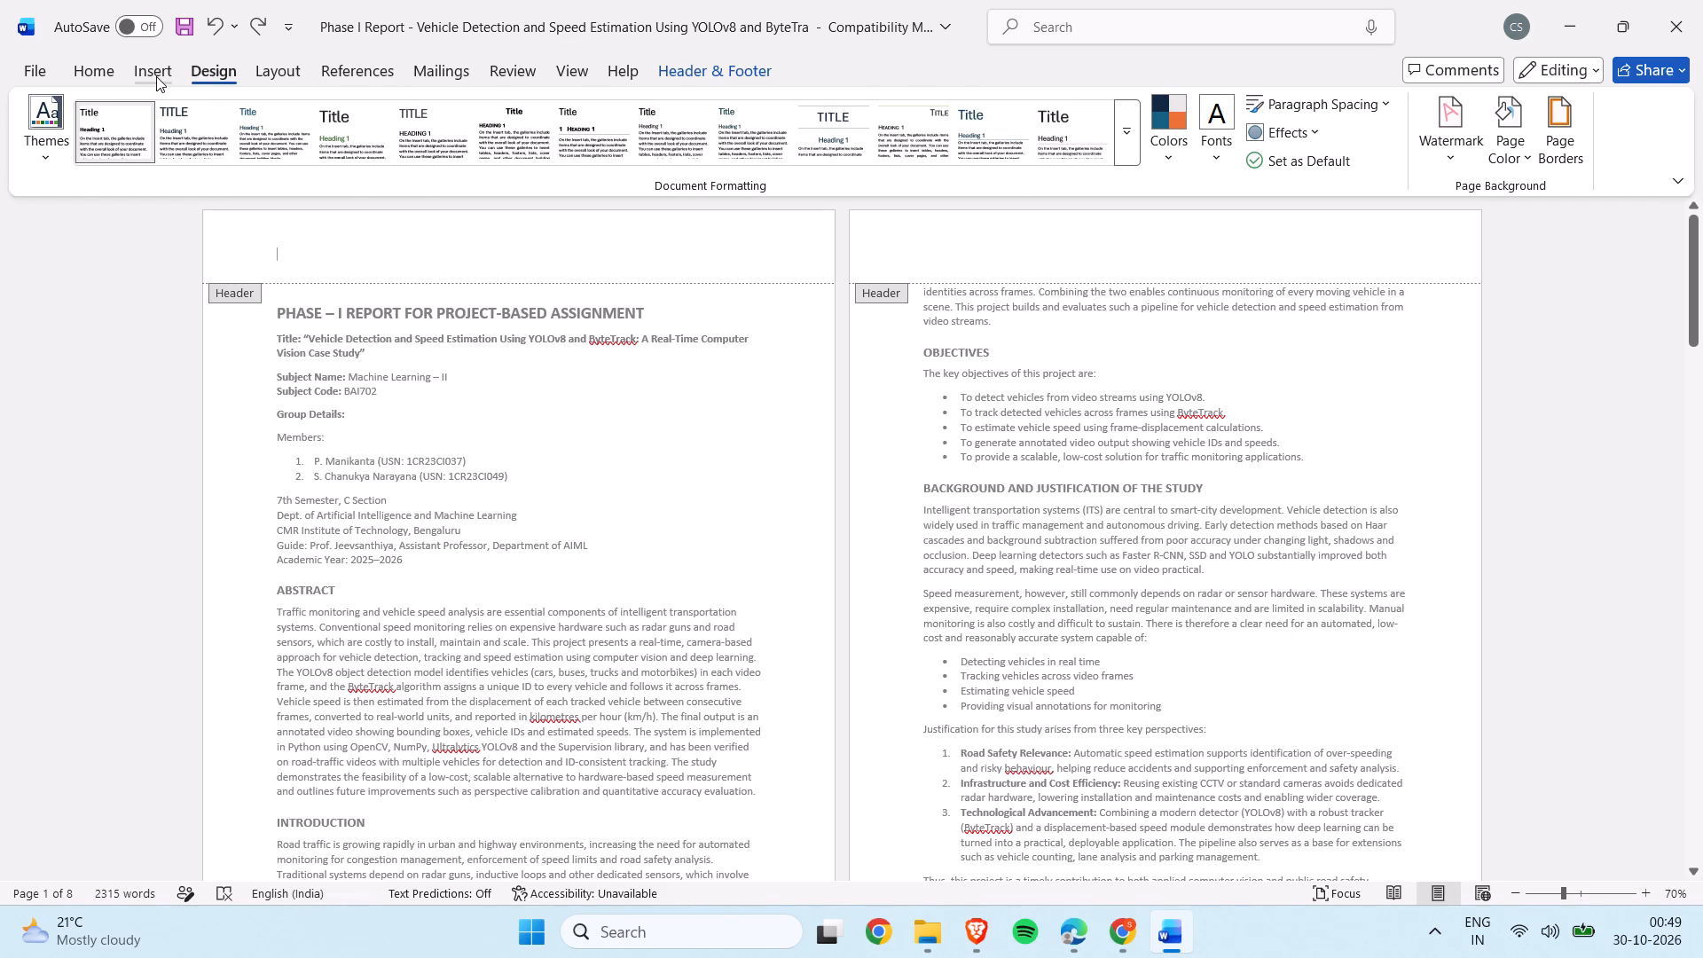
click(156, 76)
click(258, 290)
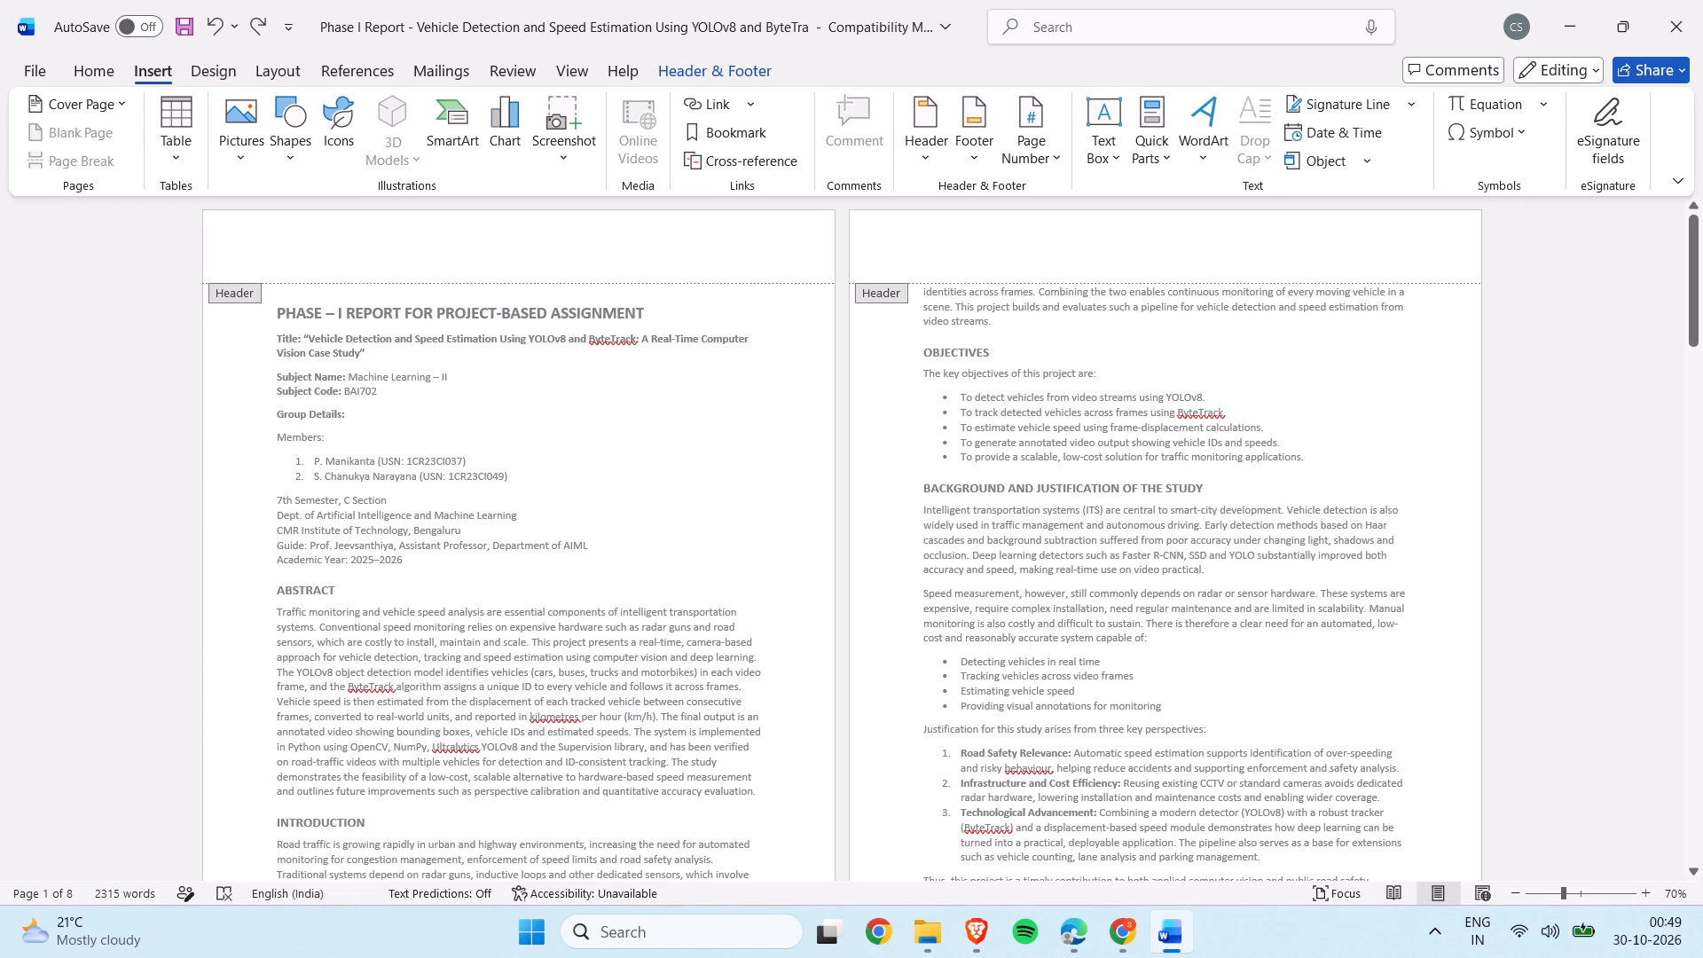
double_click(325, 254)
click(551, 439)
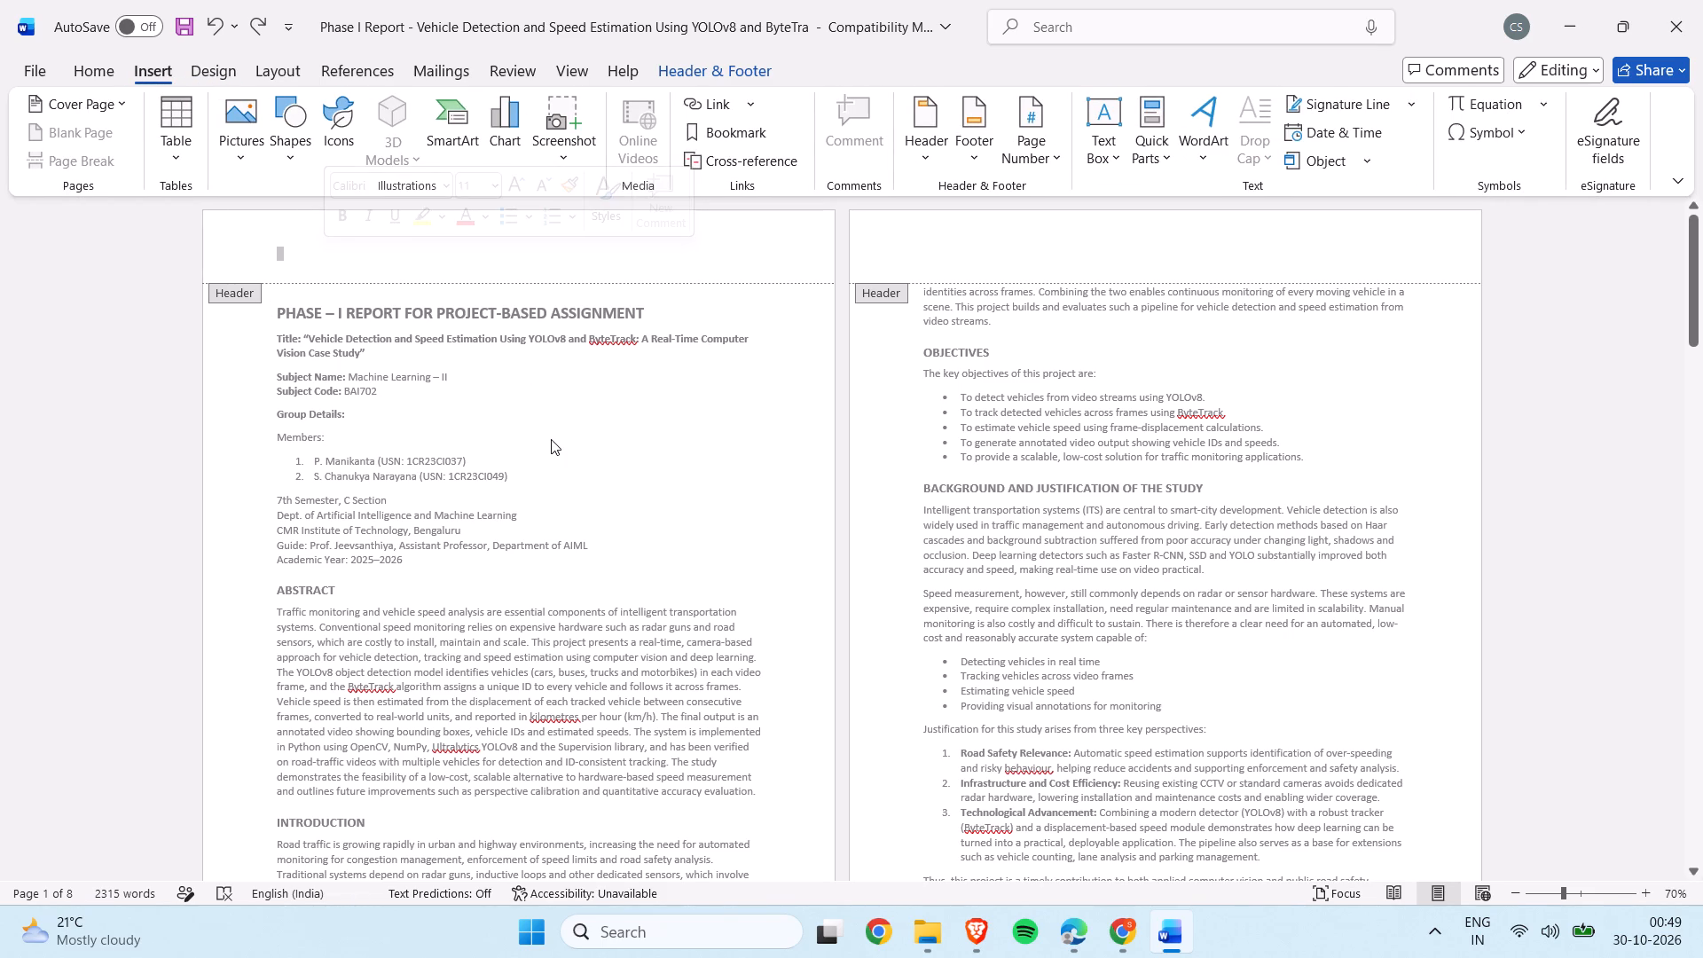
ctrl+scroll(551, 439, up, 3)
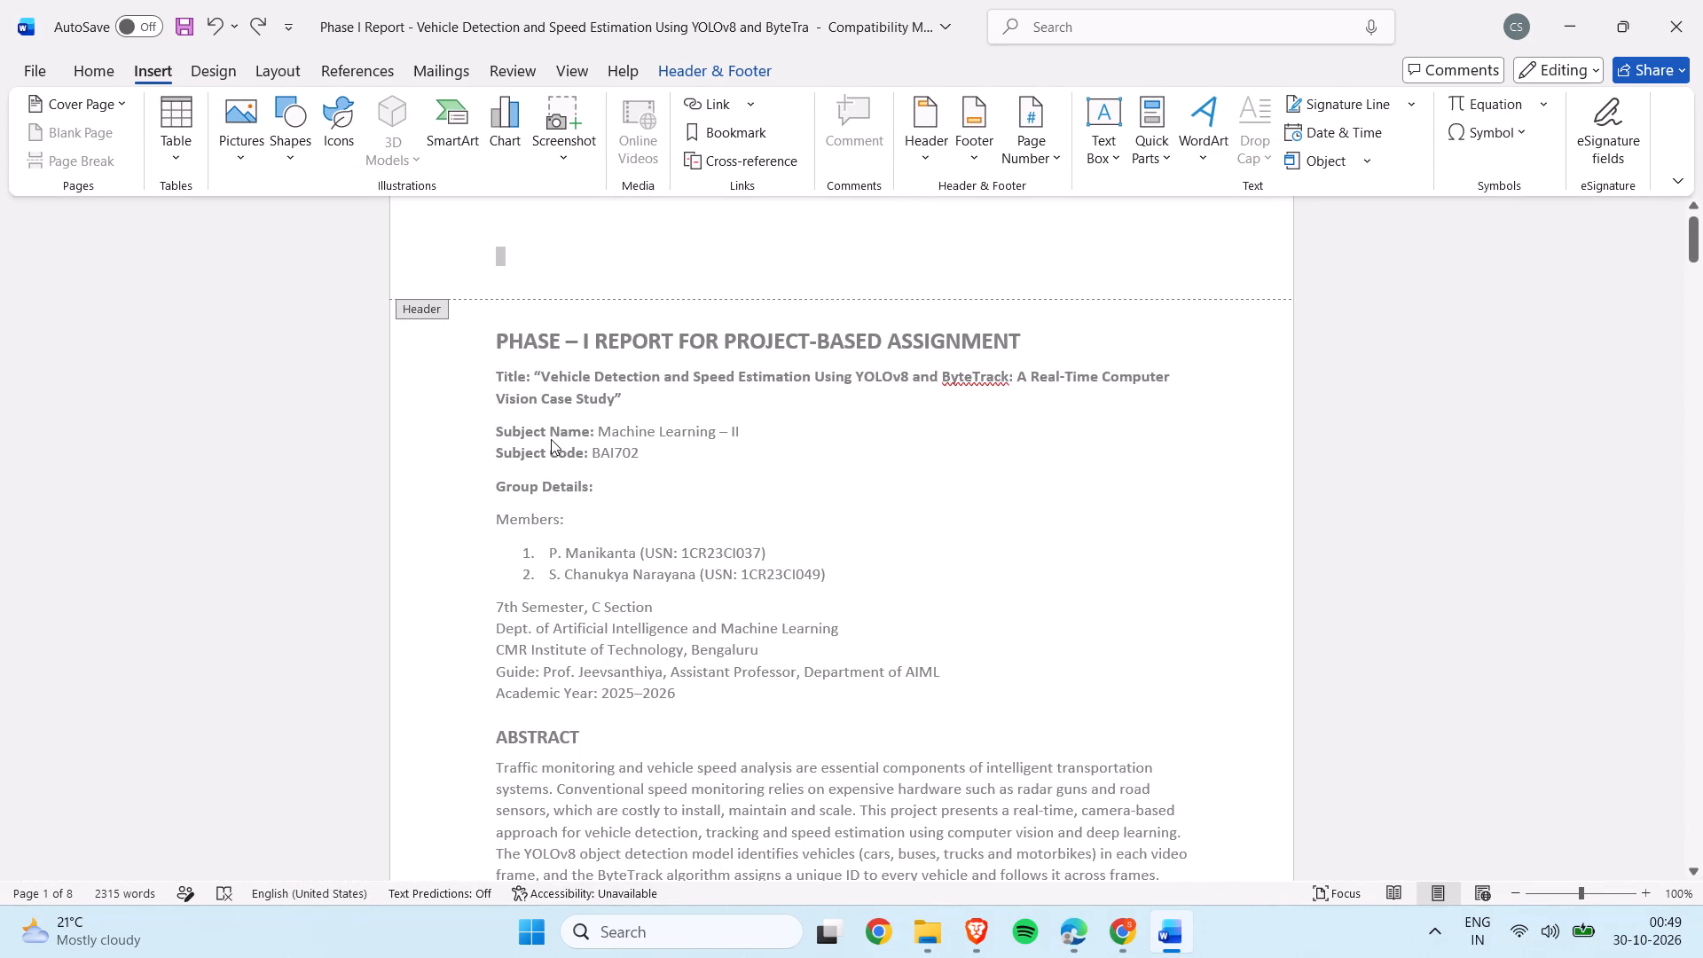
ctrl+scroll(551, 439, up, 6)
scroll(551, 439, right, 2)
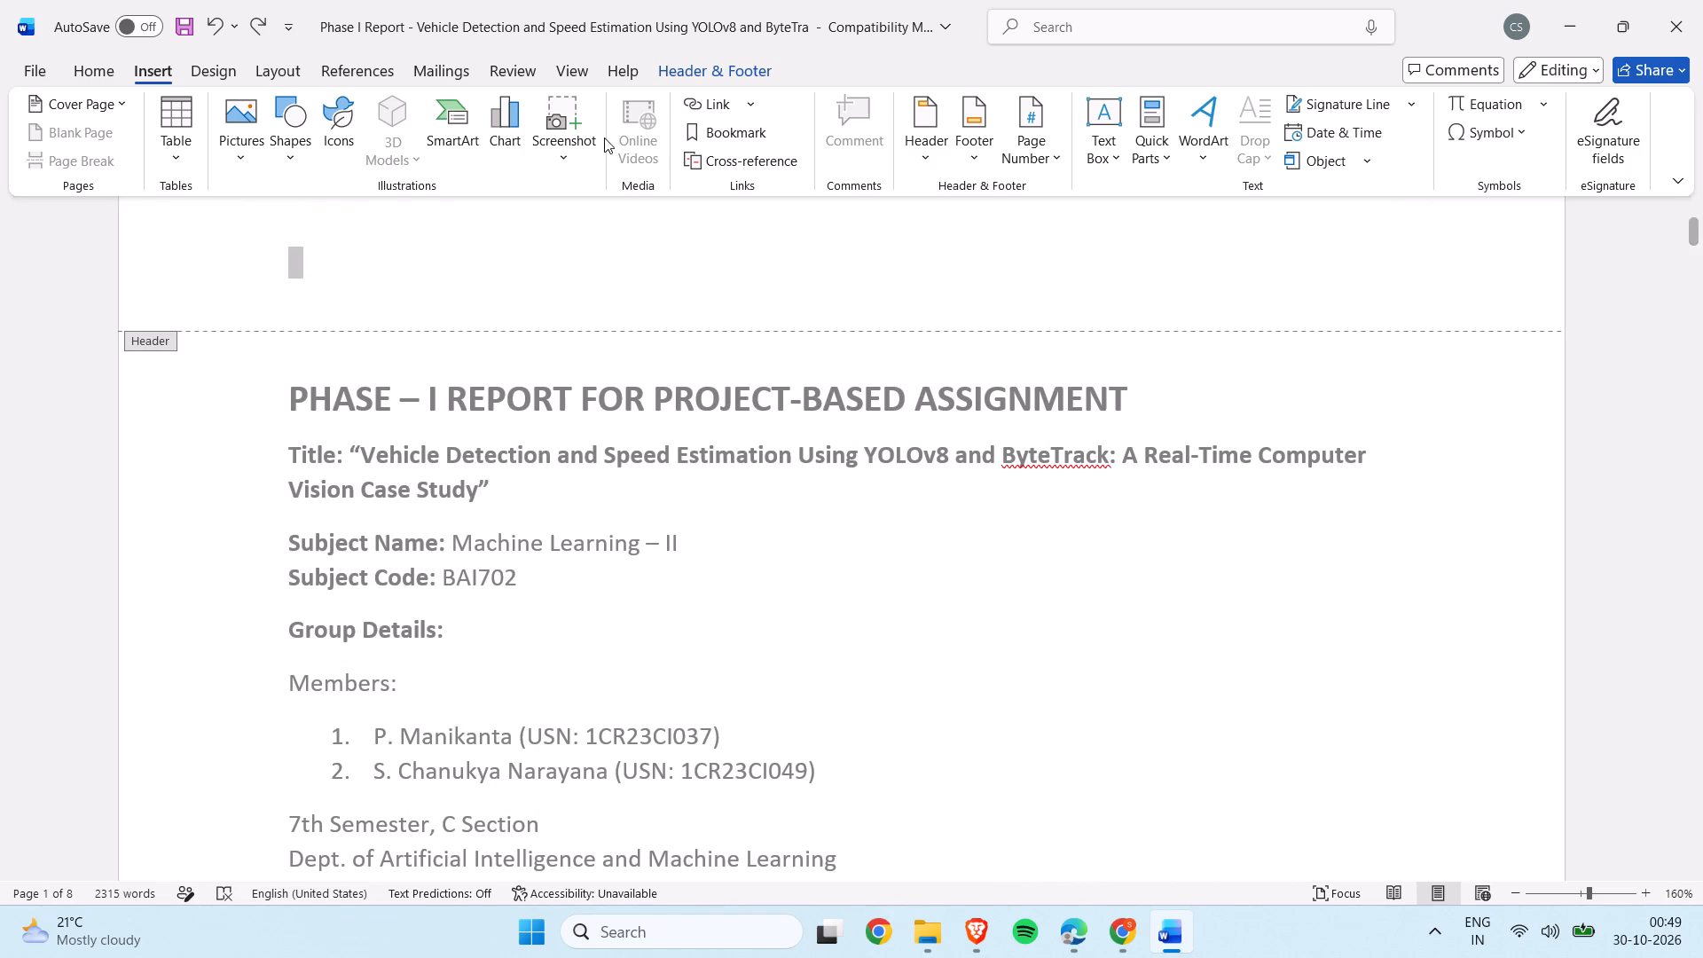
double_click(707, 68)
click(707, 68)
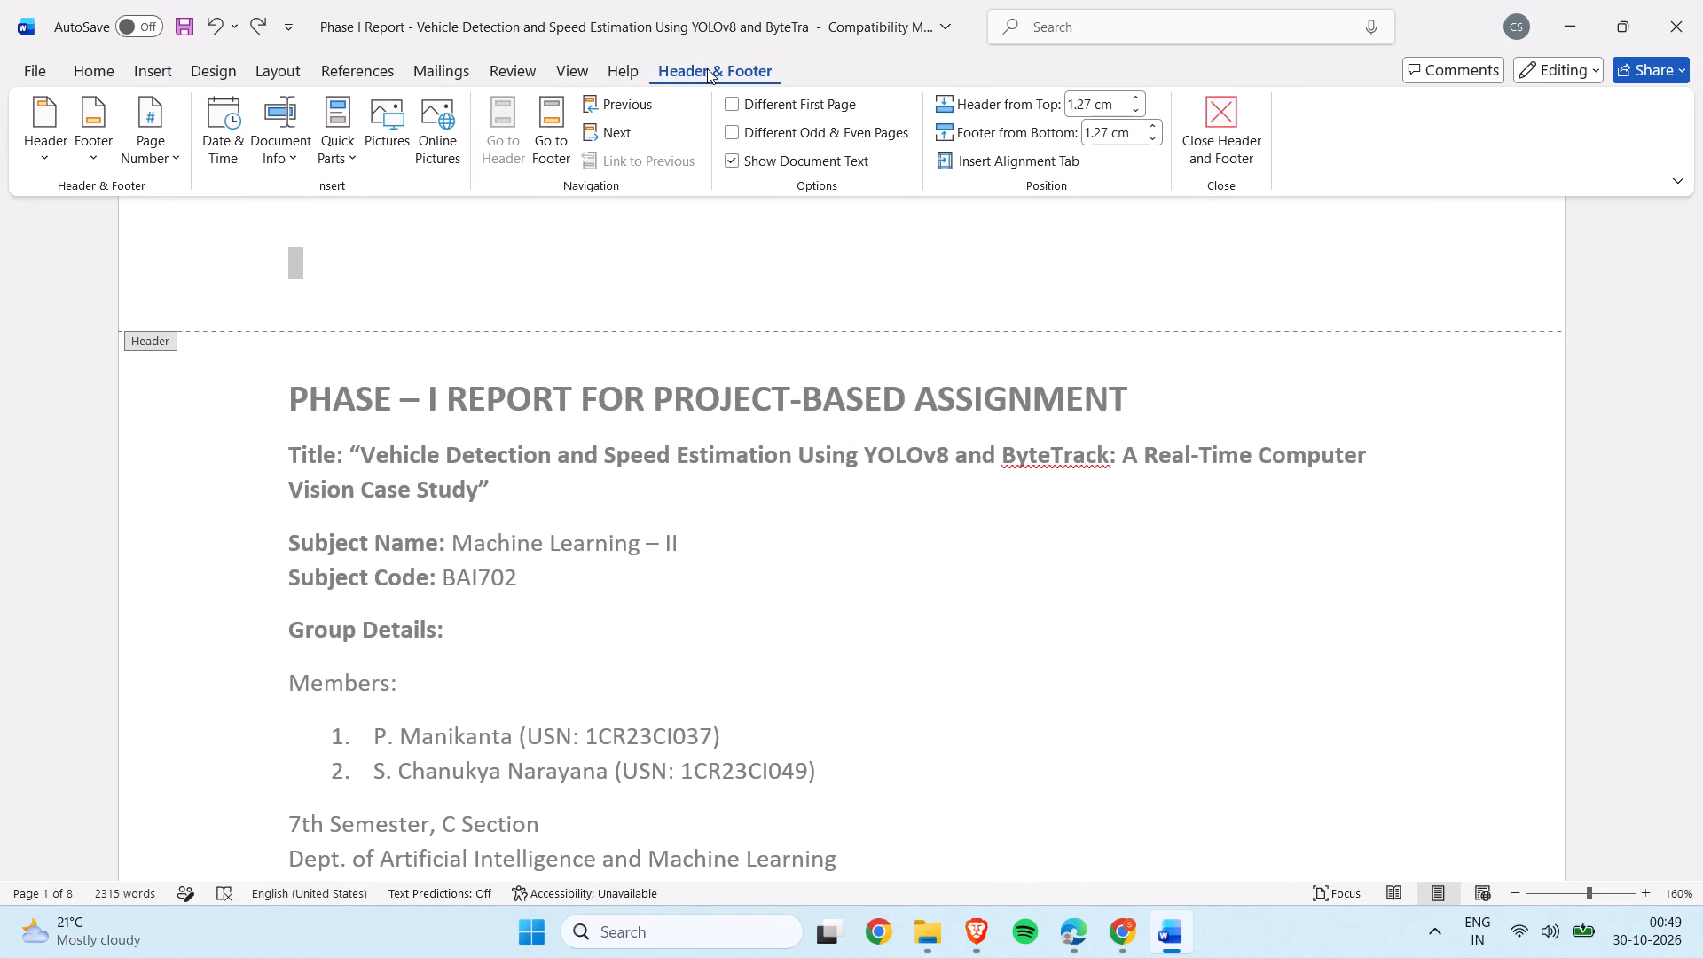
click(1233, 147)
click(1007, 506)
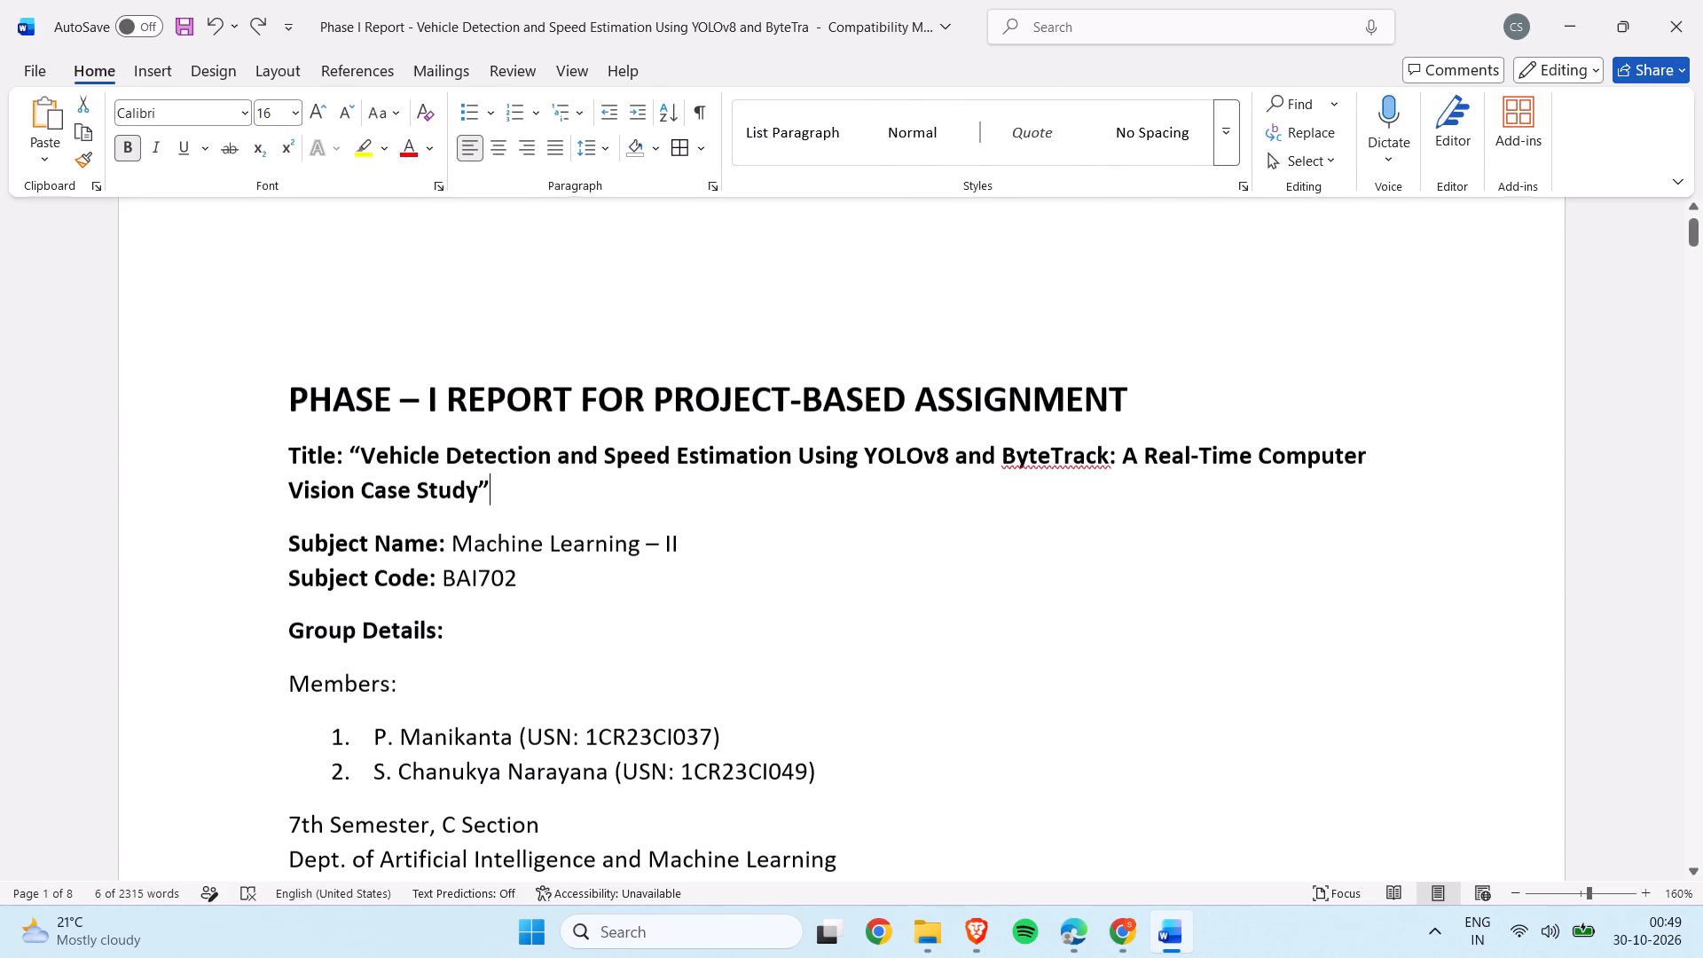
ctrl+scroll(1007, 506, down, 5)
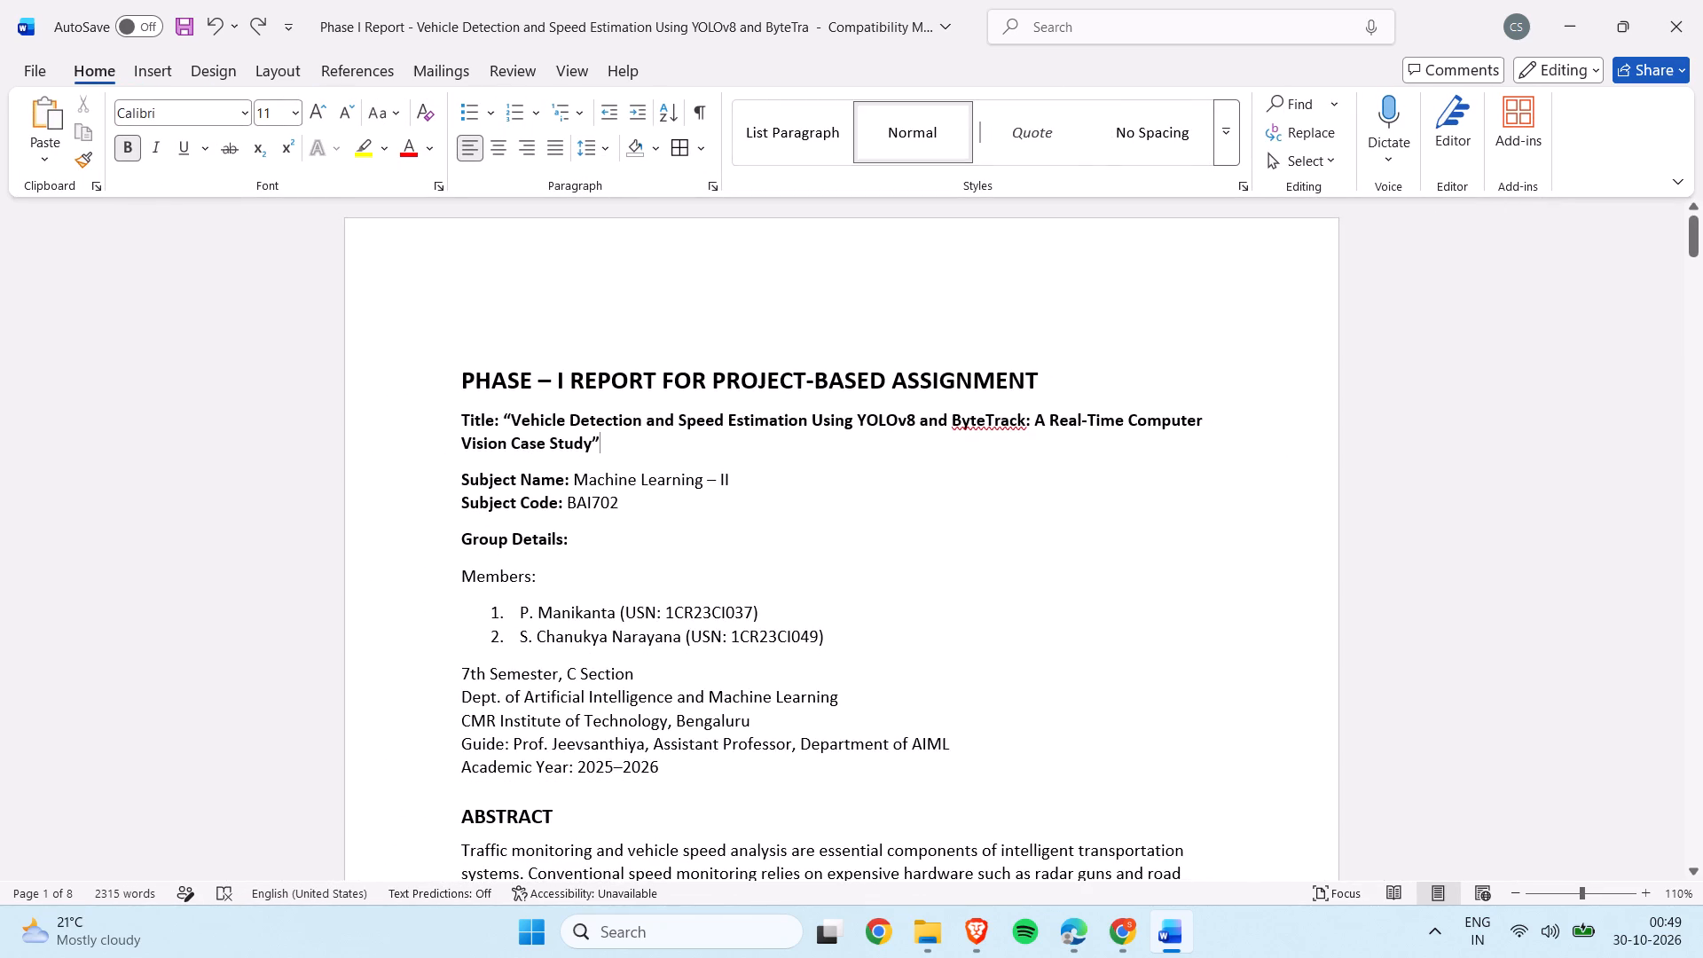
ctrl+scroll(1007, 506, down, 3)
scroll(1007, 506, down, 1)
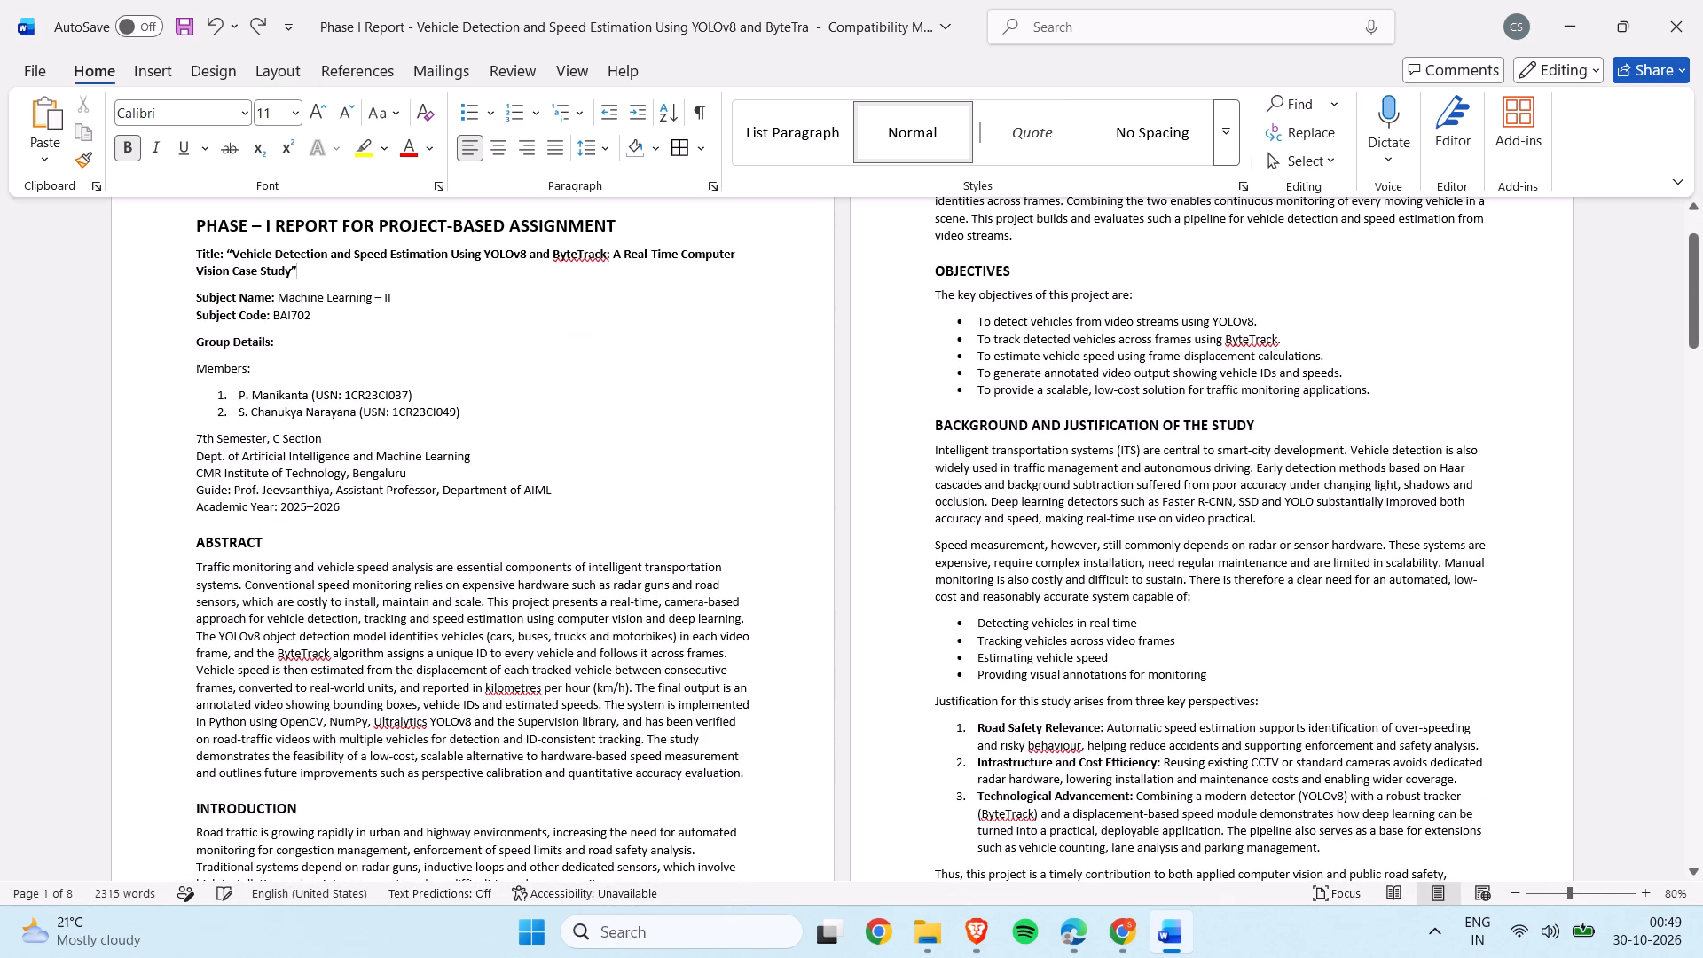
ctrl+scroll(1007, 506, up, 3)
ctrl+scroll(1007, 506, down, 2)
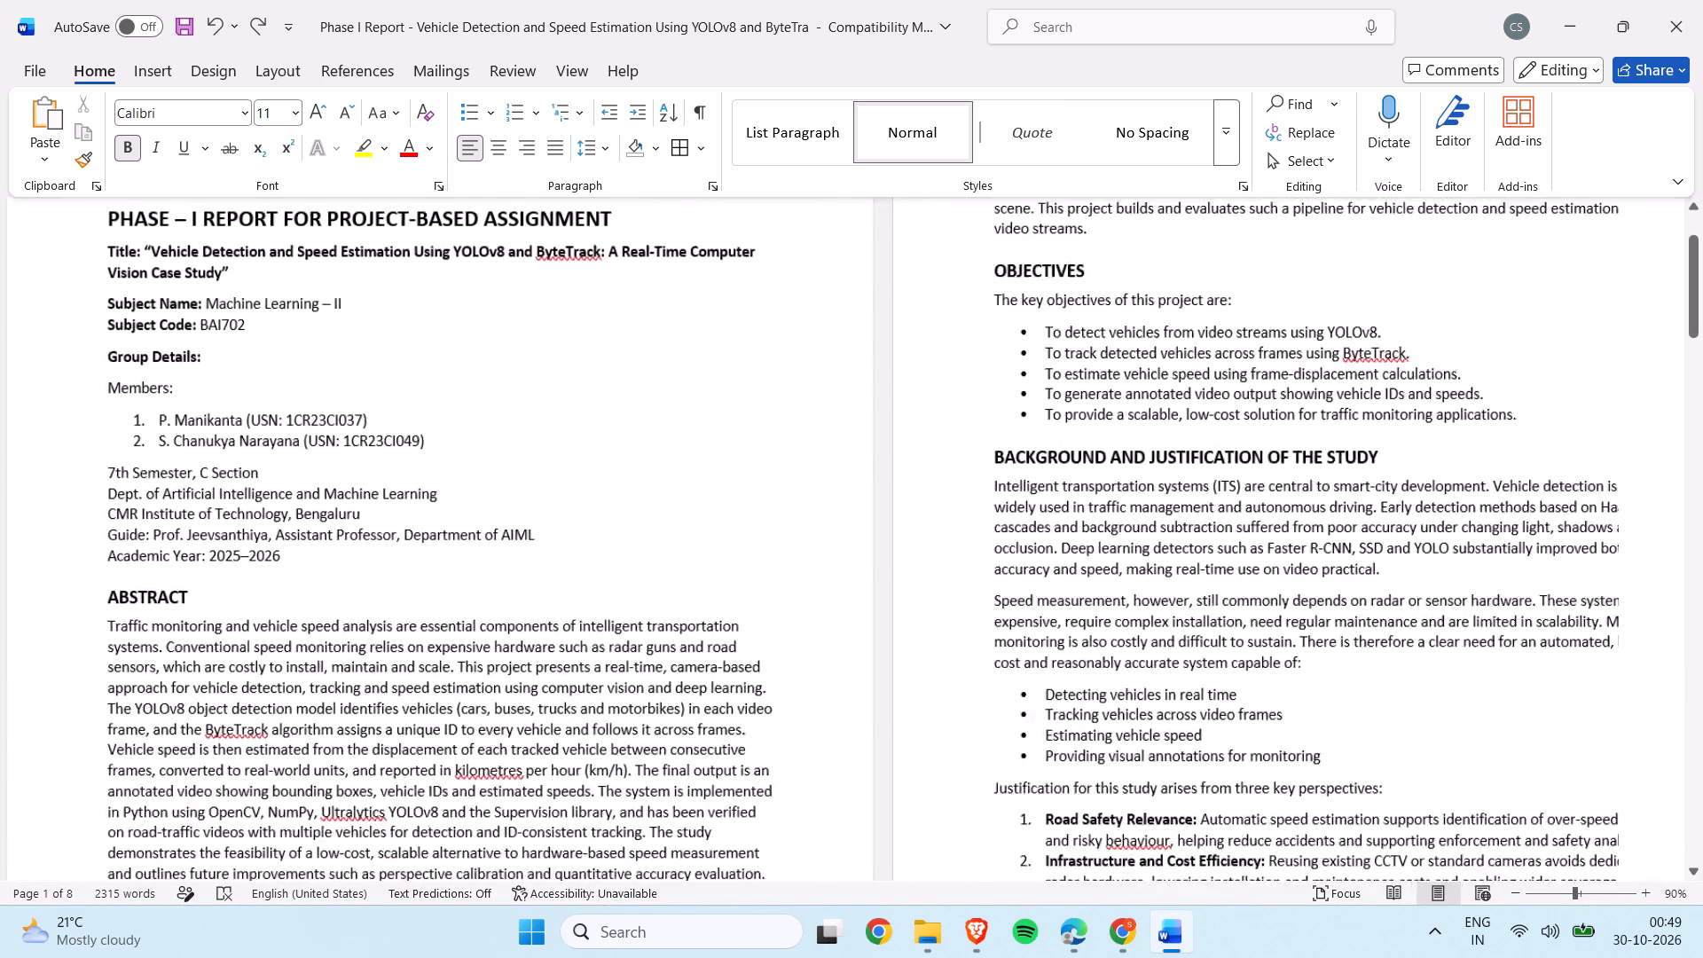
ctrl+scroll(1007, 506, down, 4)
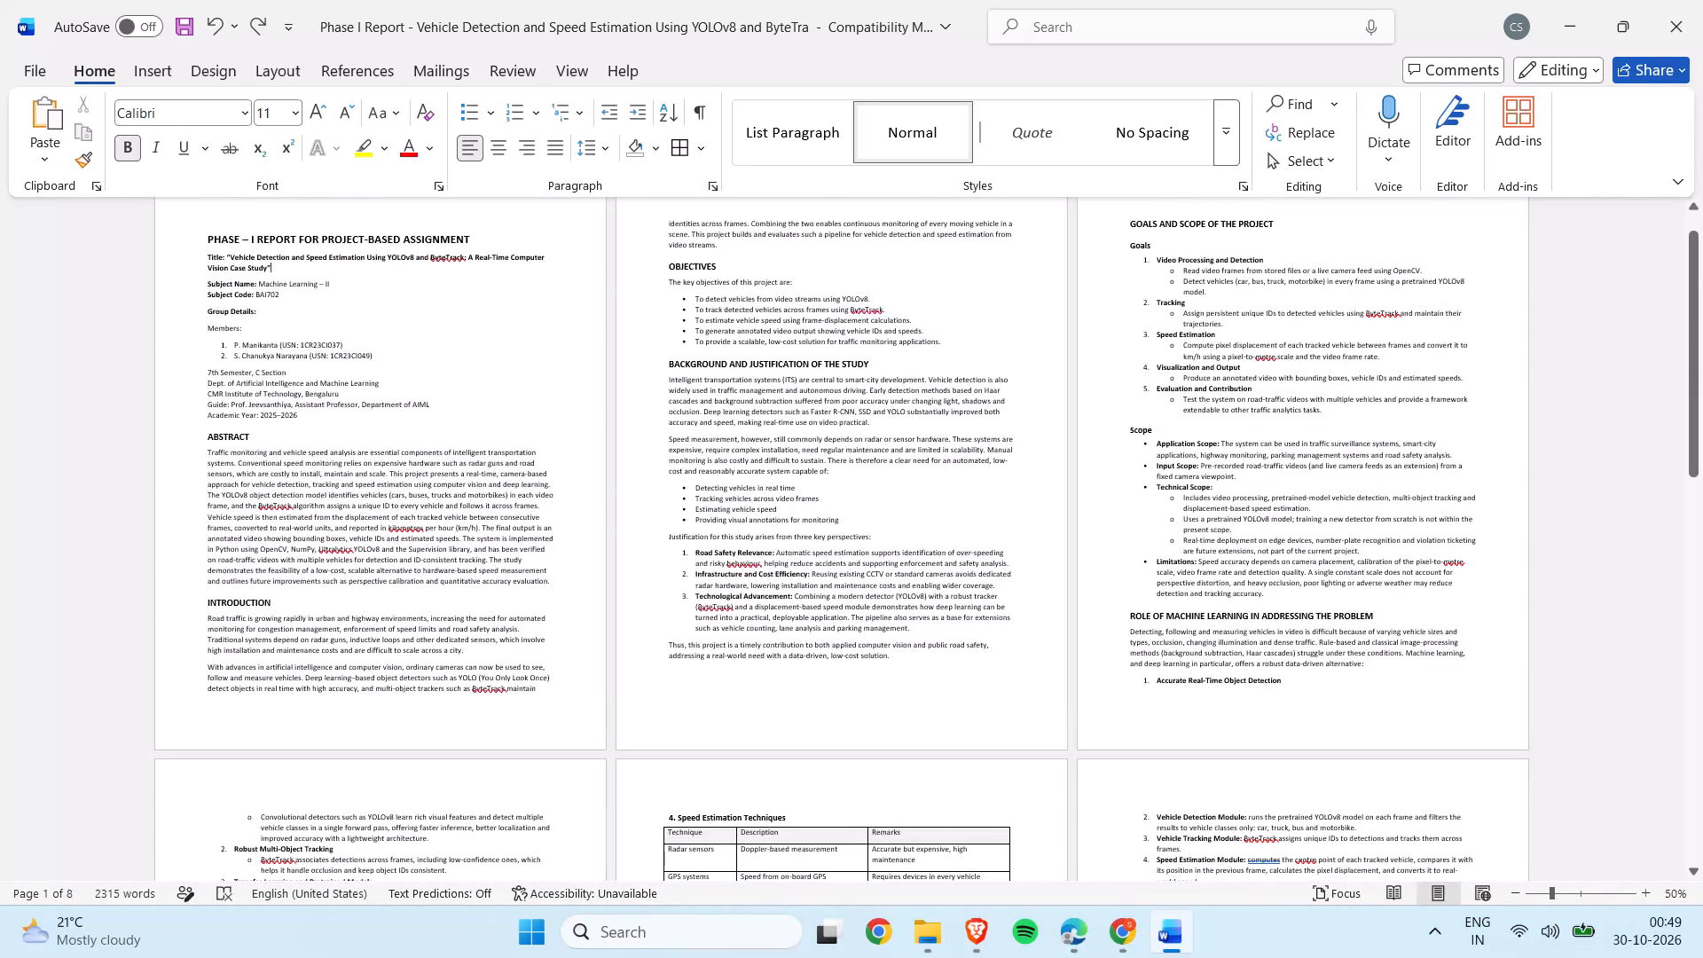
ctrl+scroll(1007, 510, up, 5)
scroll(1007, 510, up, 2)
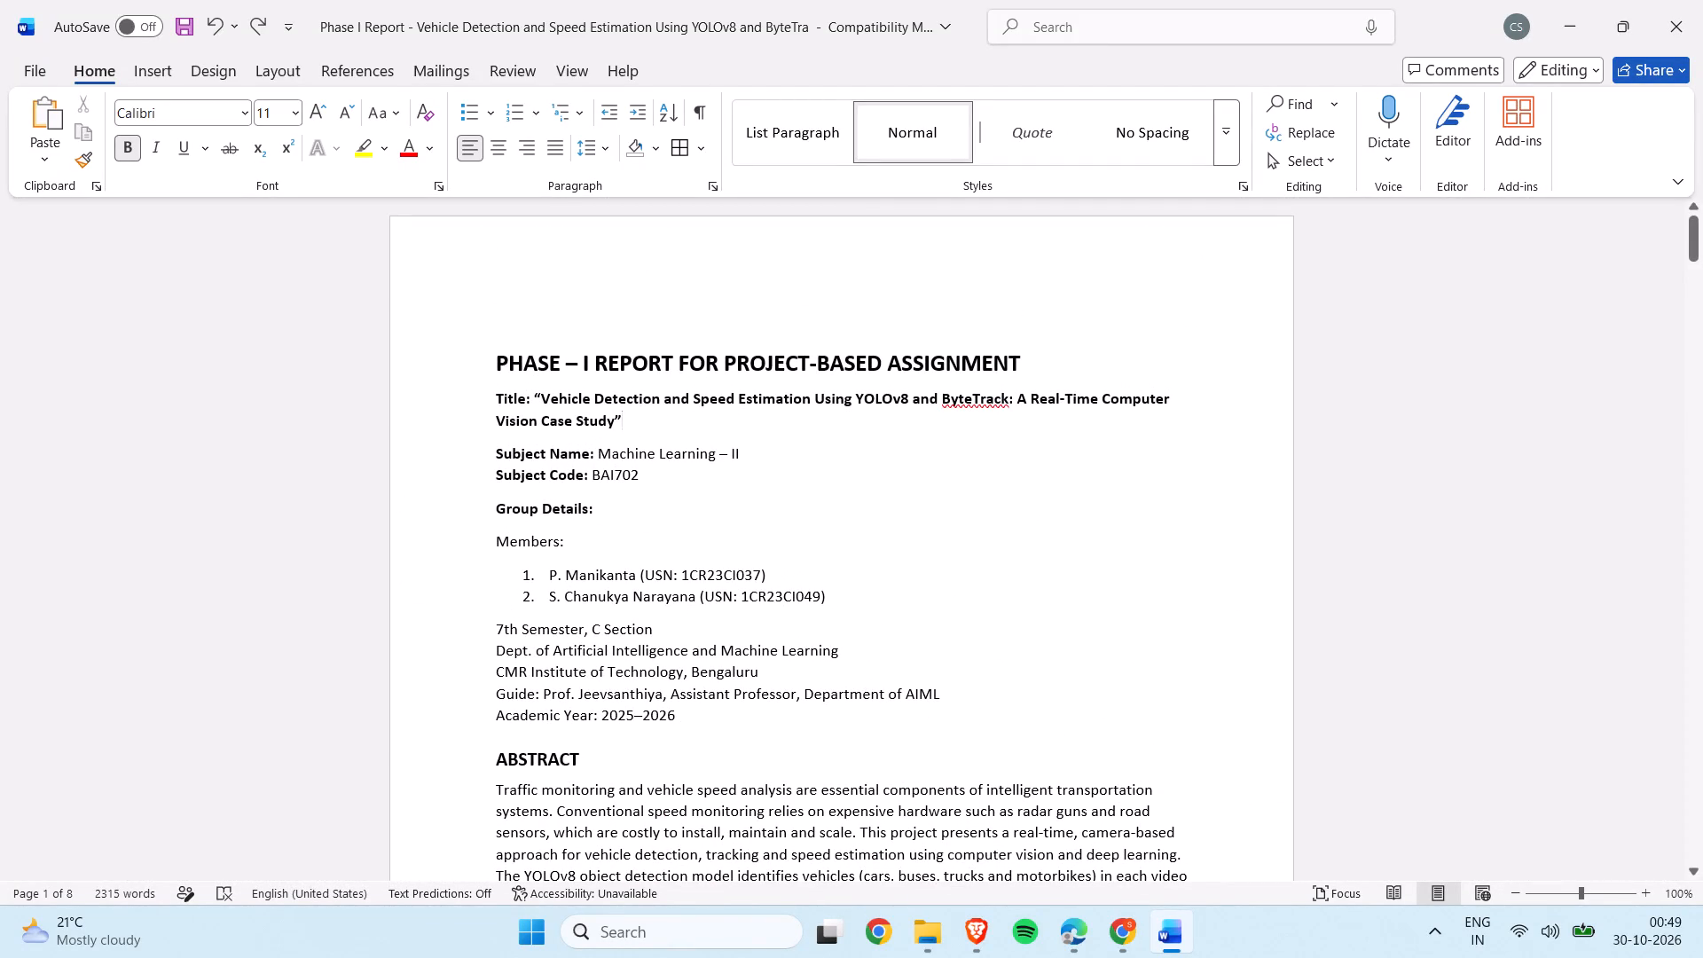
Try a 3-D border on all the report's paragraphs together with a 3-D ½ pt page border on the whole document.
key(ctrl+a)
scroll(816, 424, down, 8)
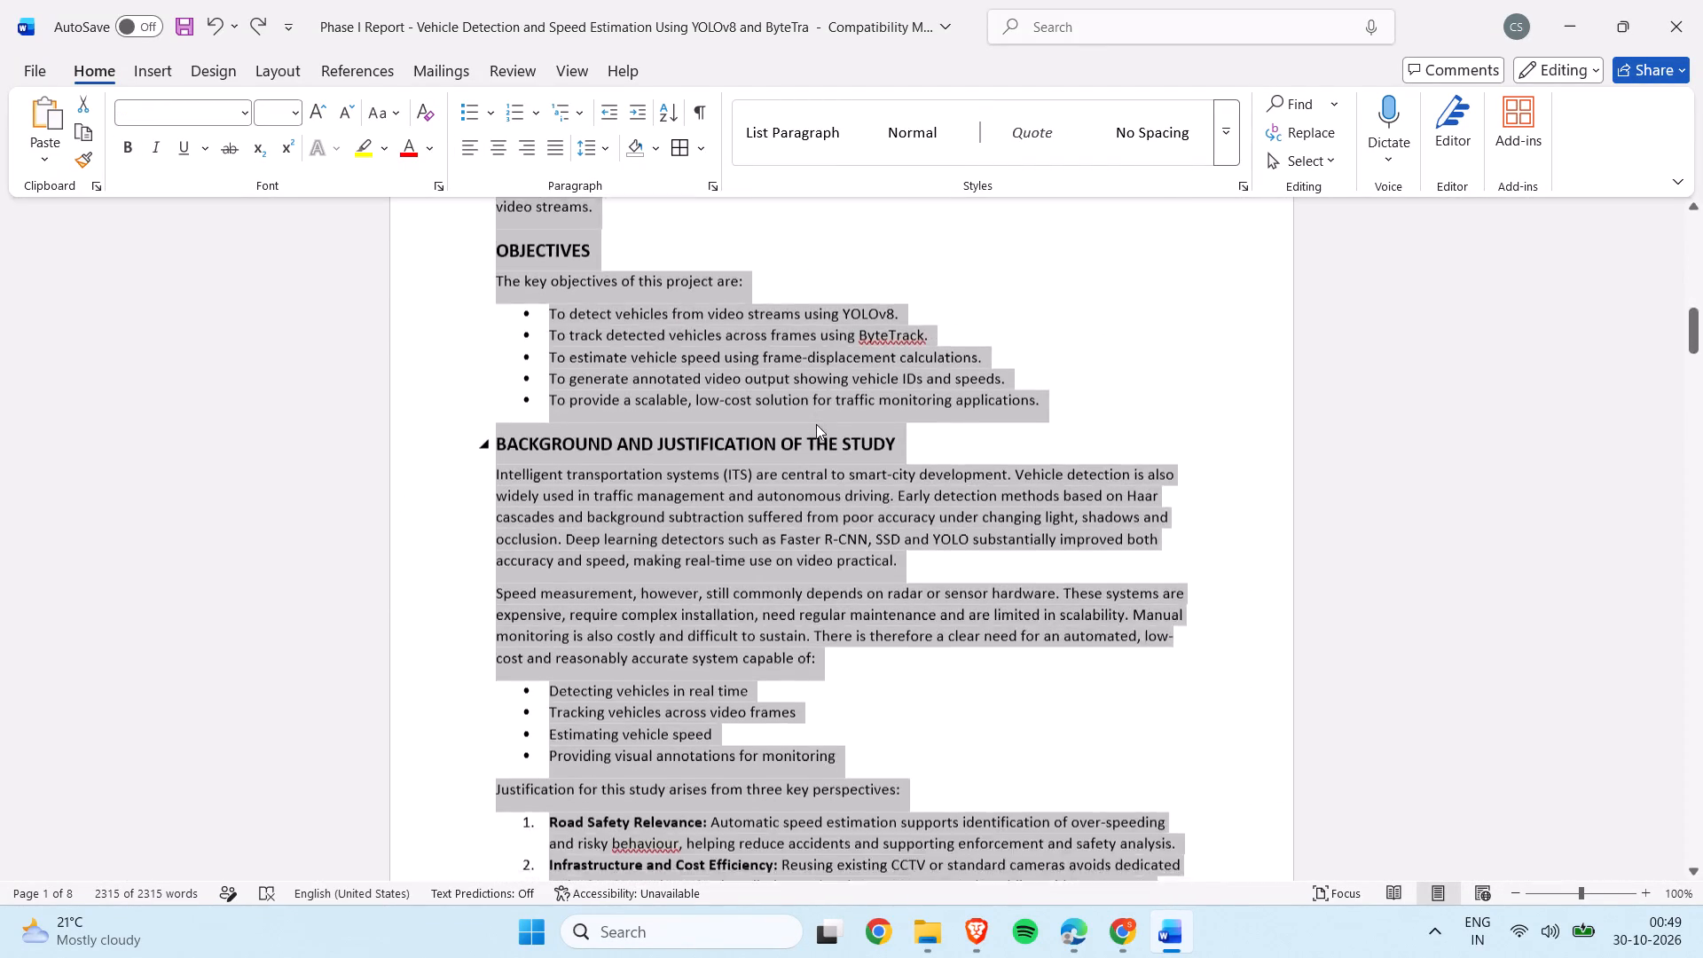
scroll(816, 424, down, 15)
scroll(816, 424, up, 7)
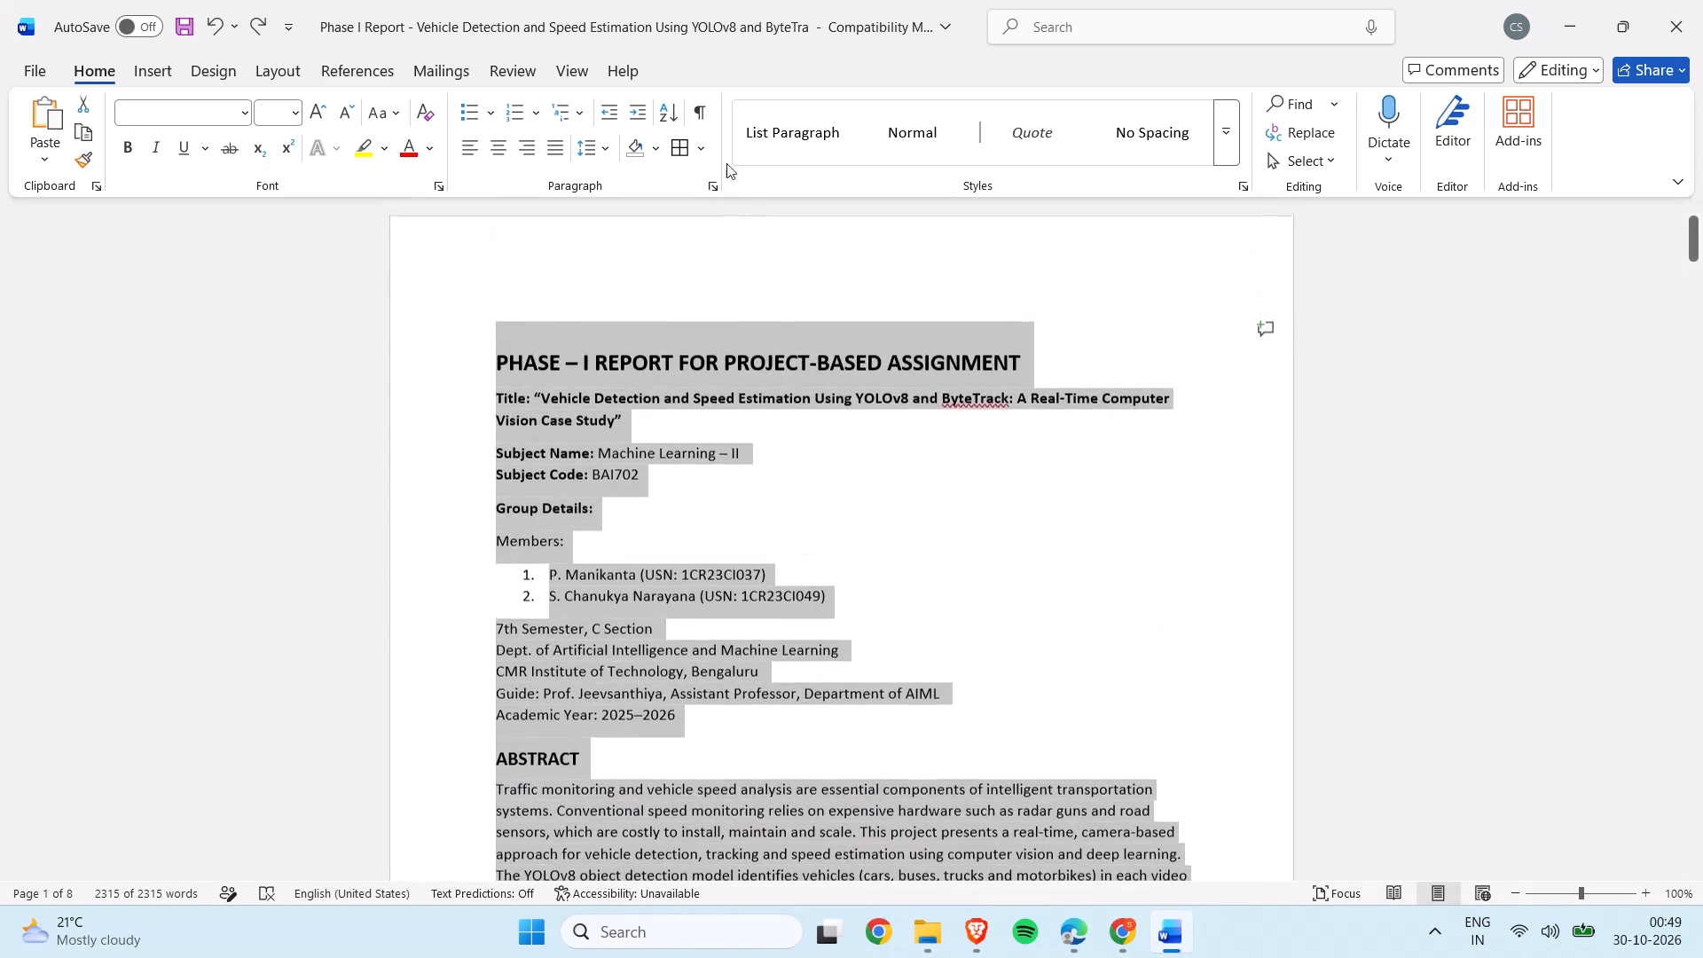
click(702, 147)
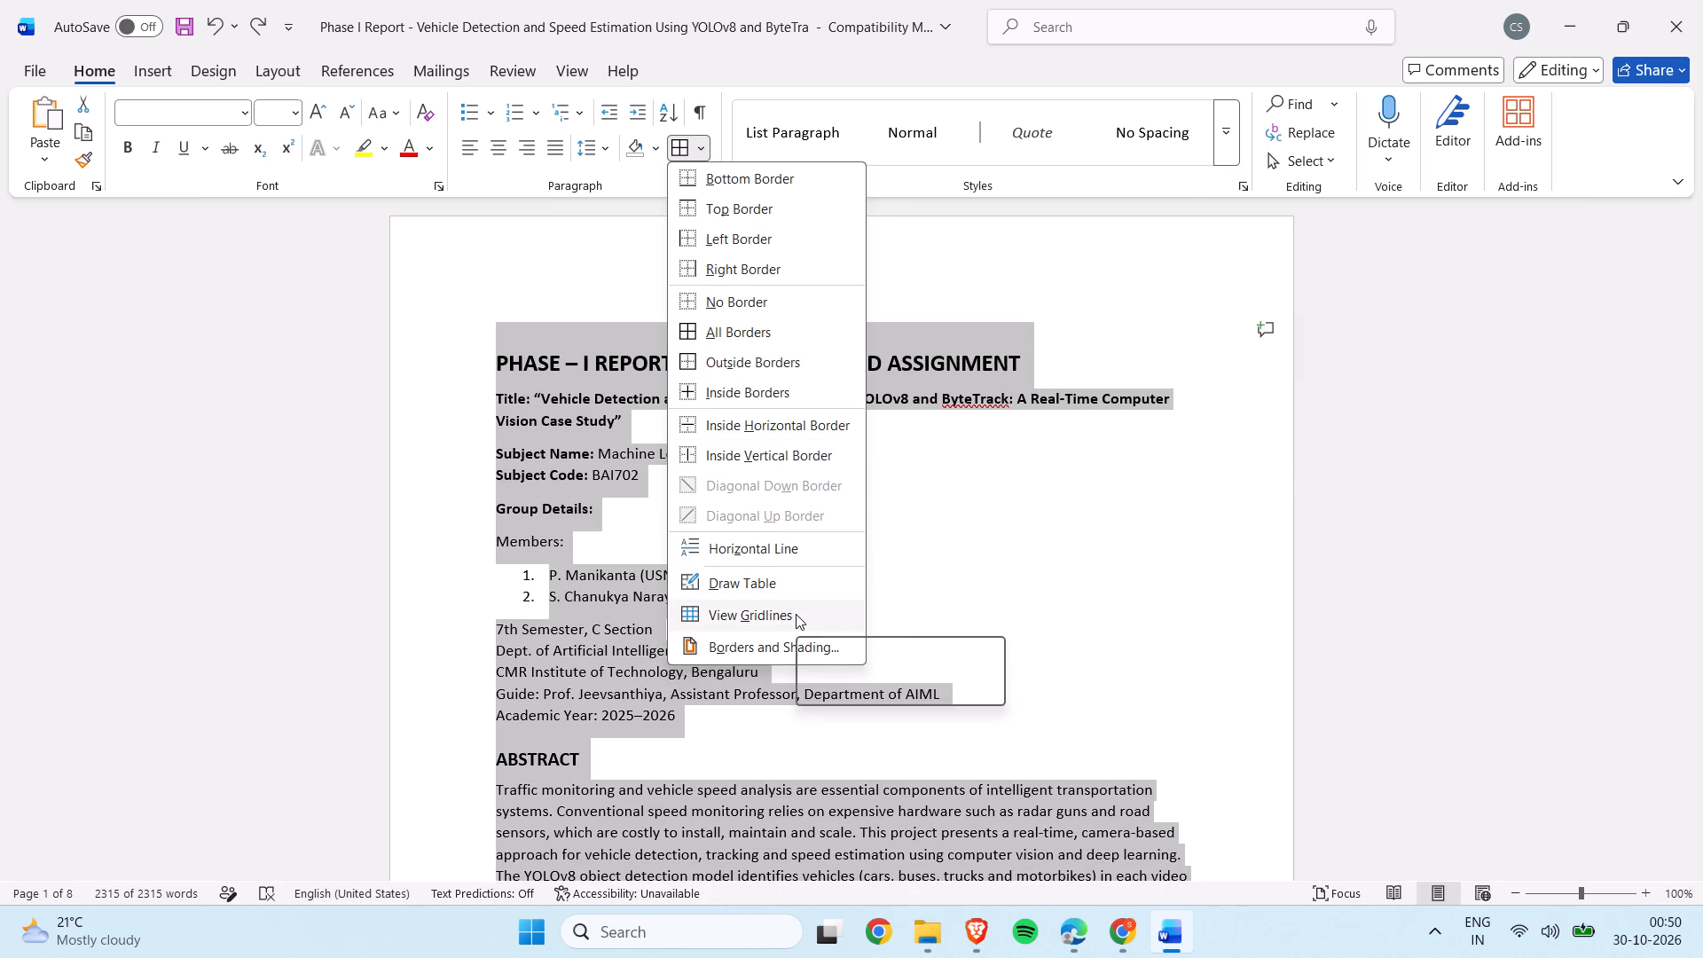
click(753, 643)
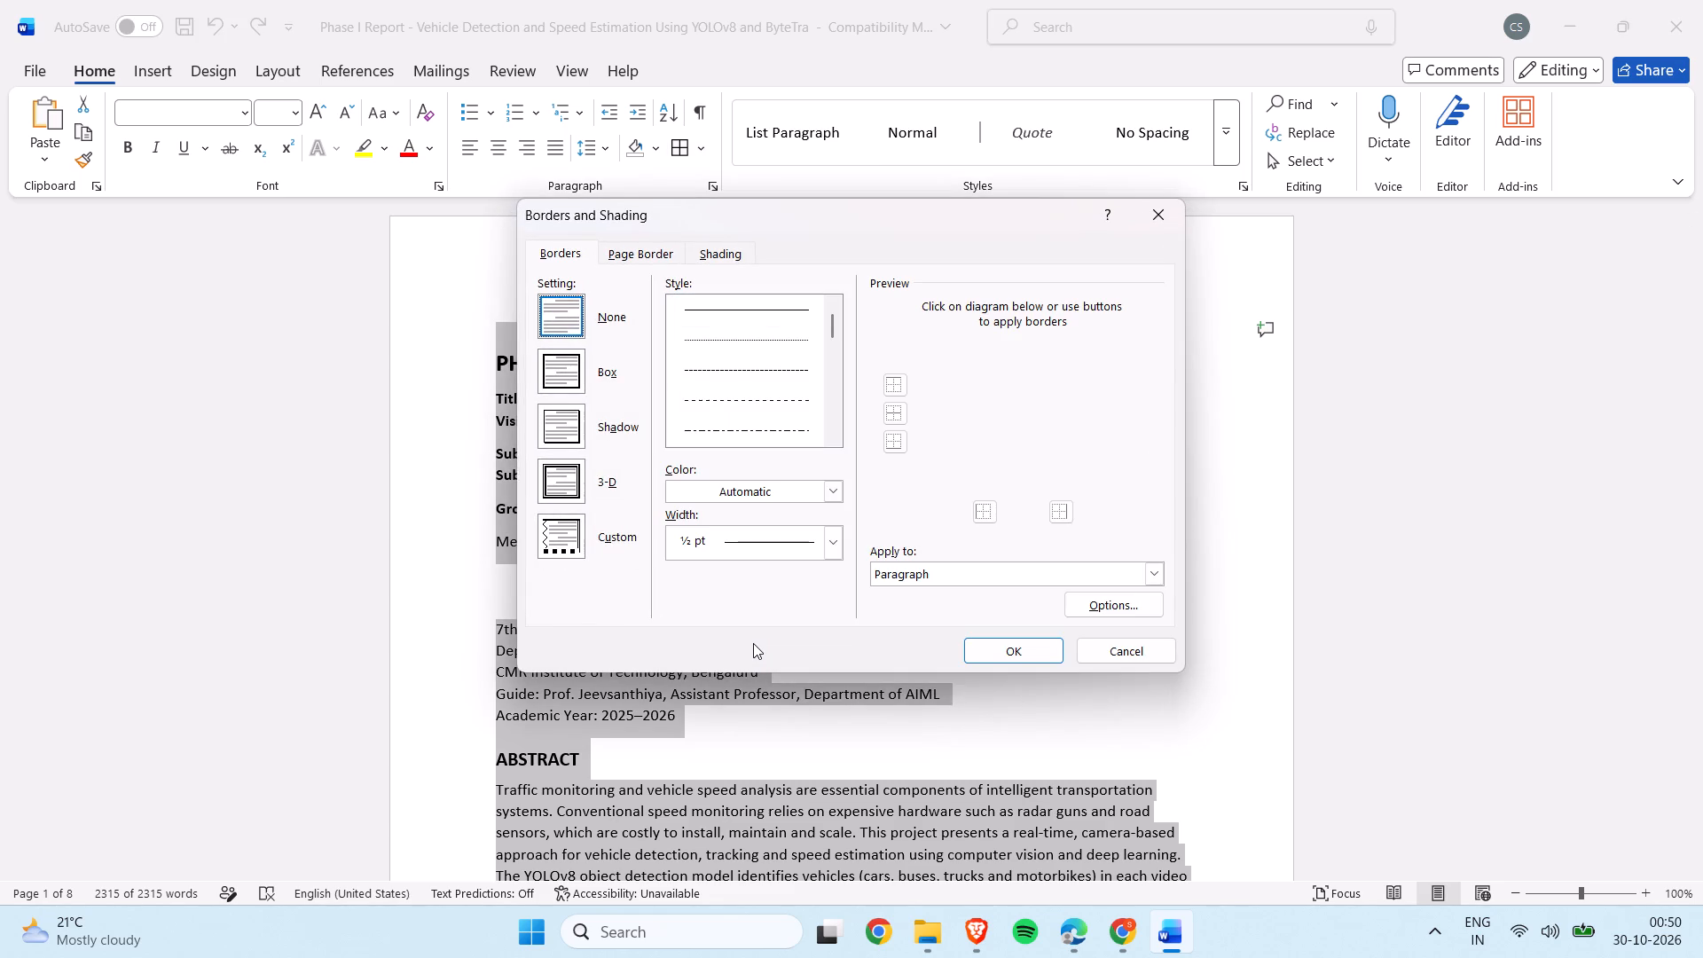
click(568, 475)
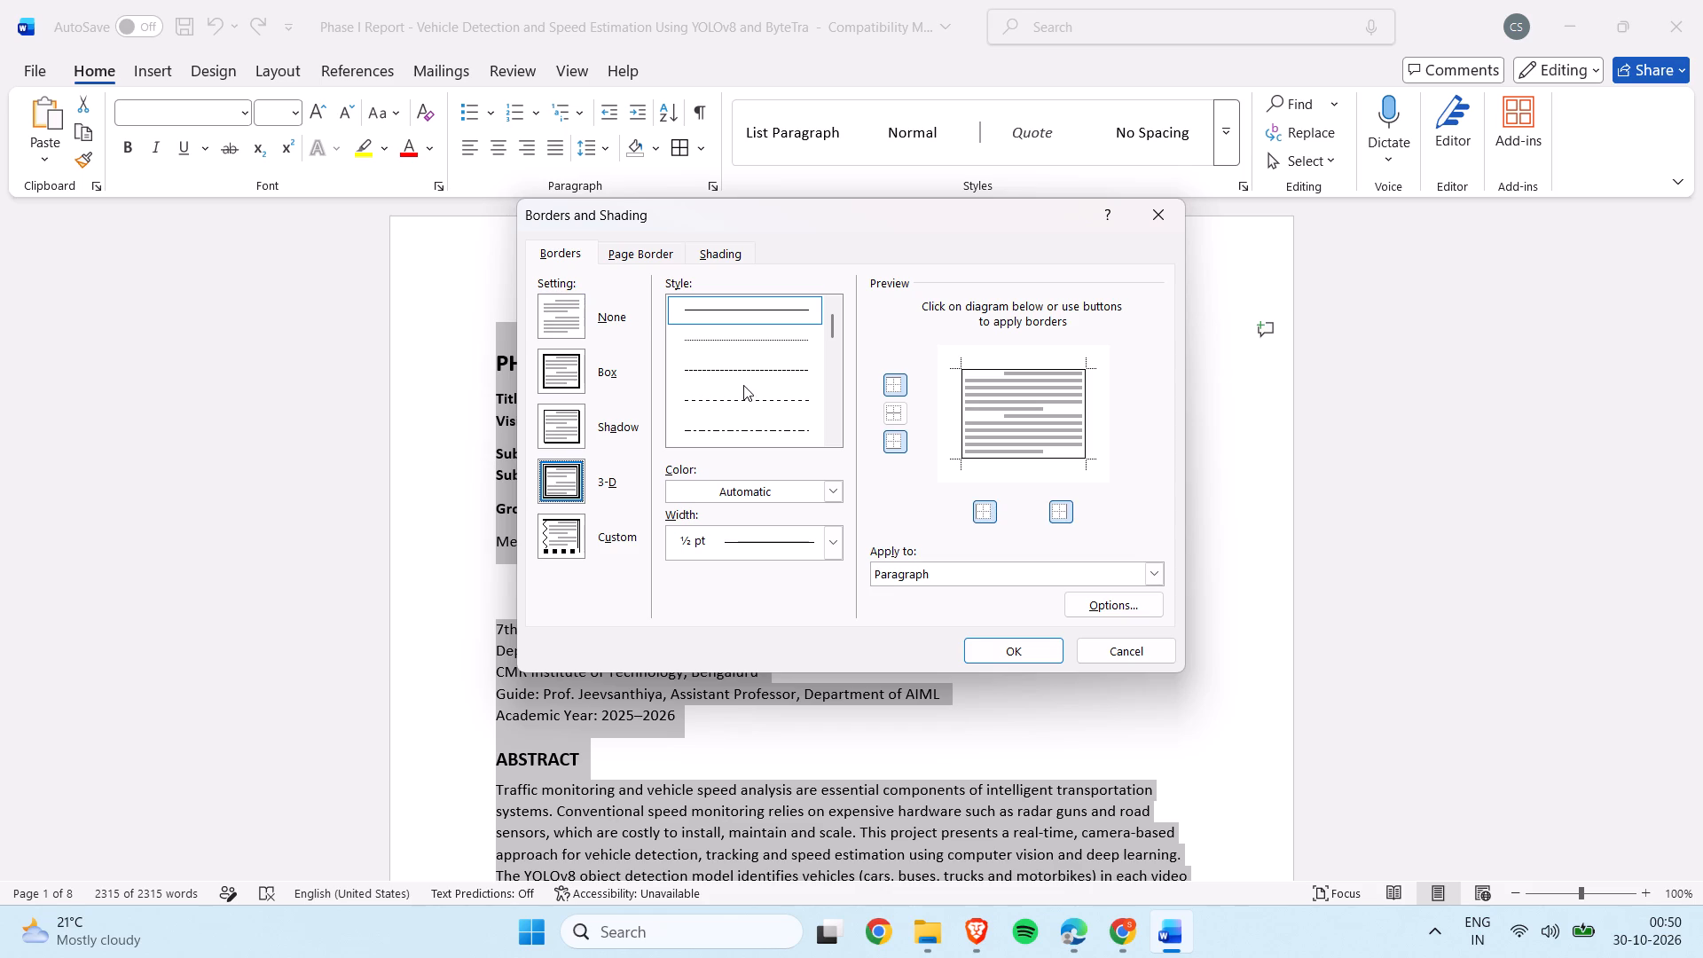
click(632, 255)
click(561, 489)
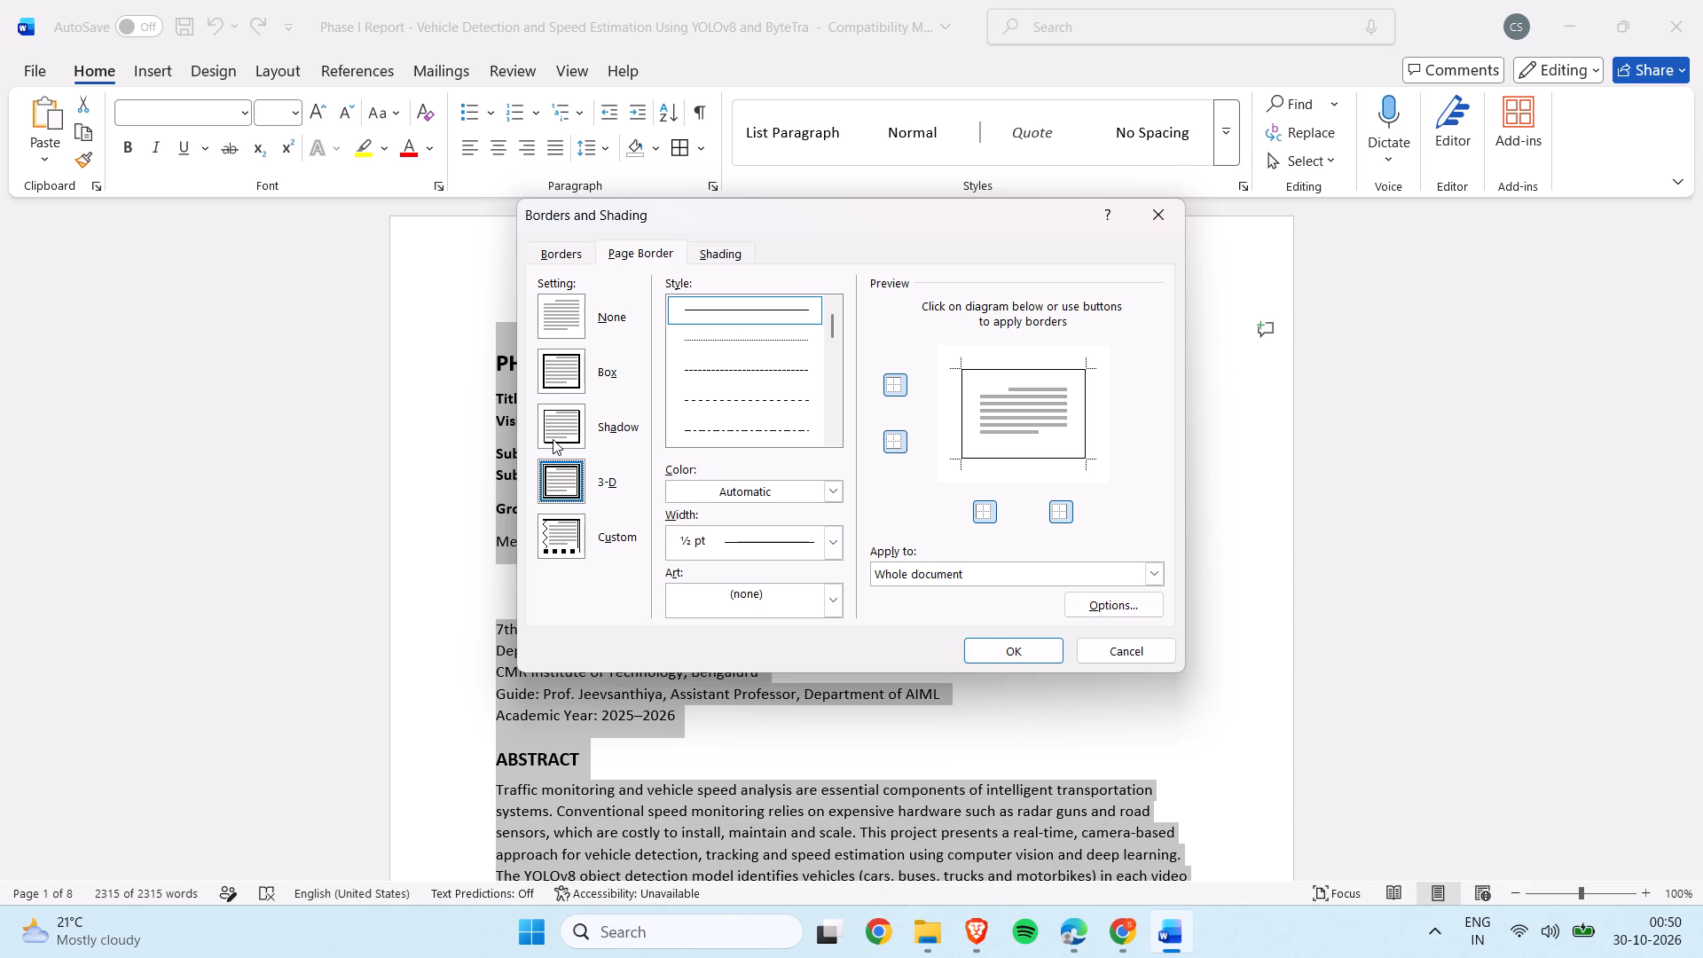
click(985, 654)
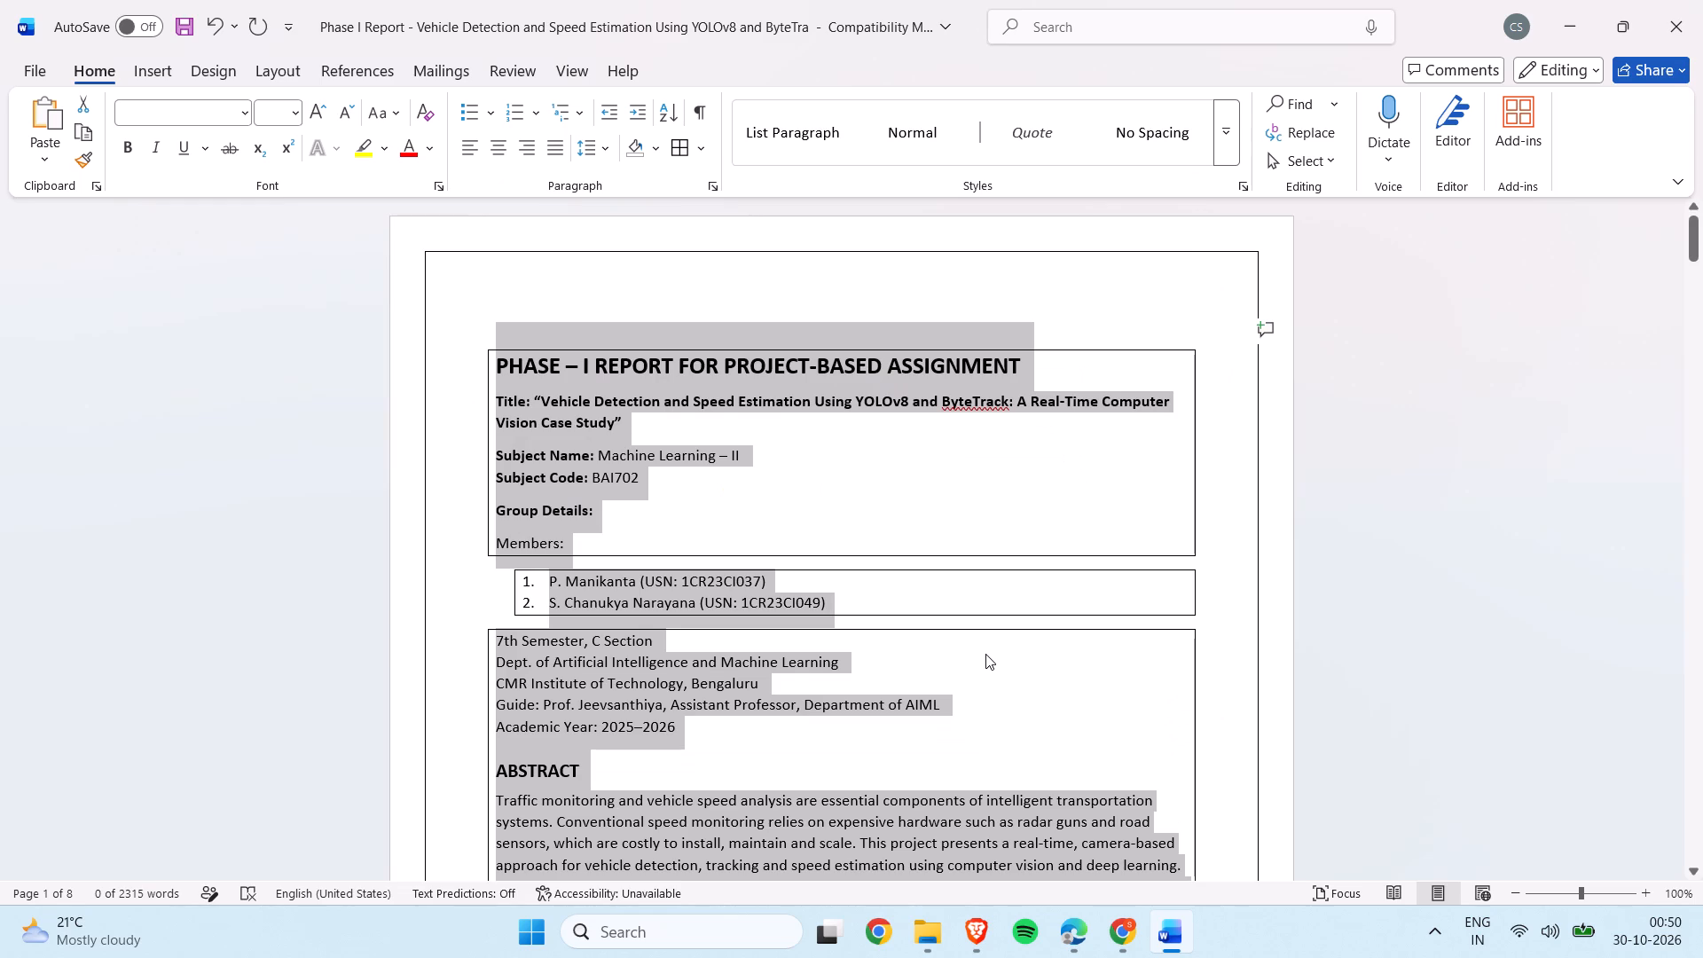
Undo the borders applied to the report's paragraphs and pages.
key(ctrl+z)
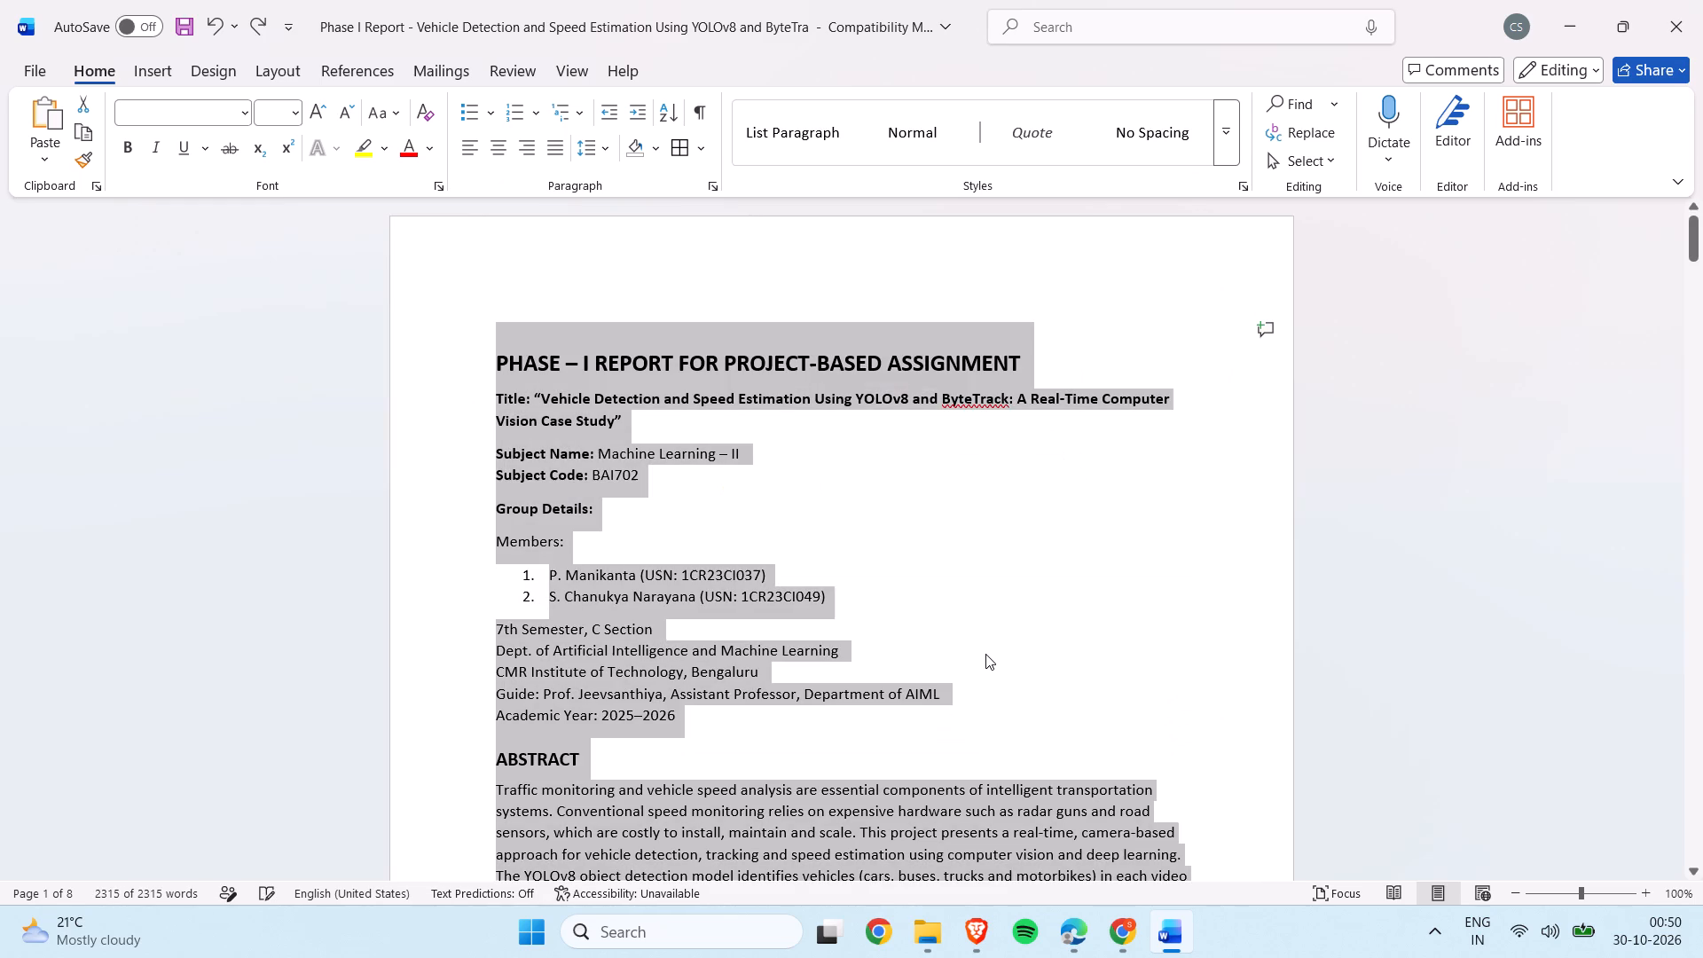
Apply a 3-D page border with a single solid ½ pt line to the whole document, leaving the paragraphs without borders.
click(985, 654)
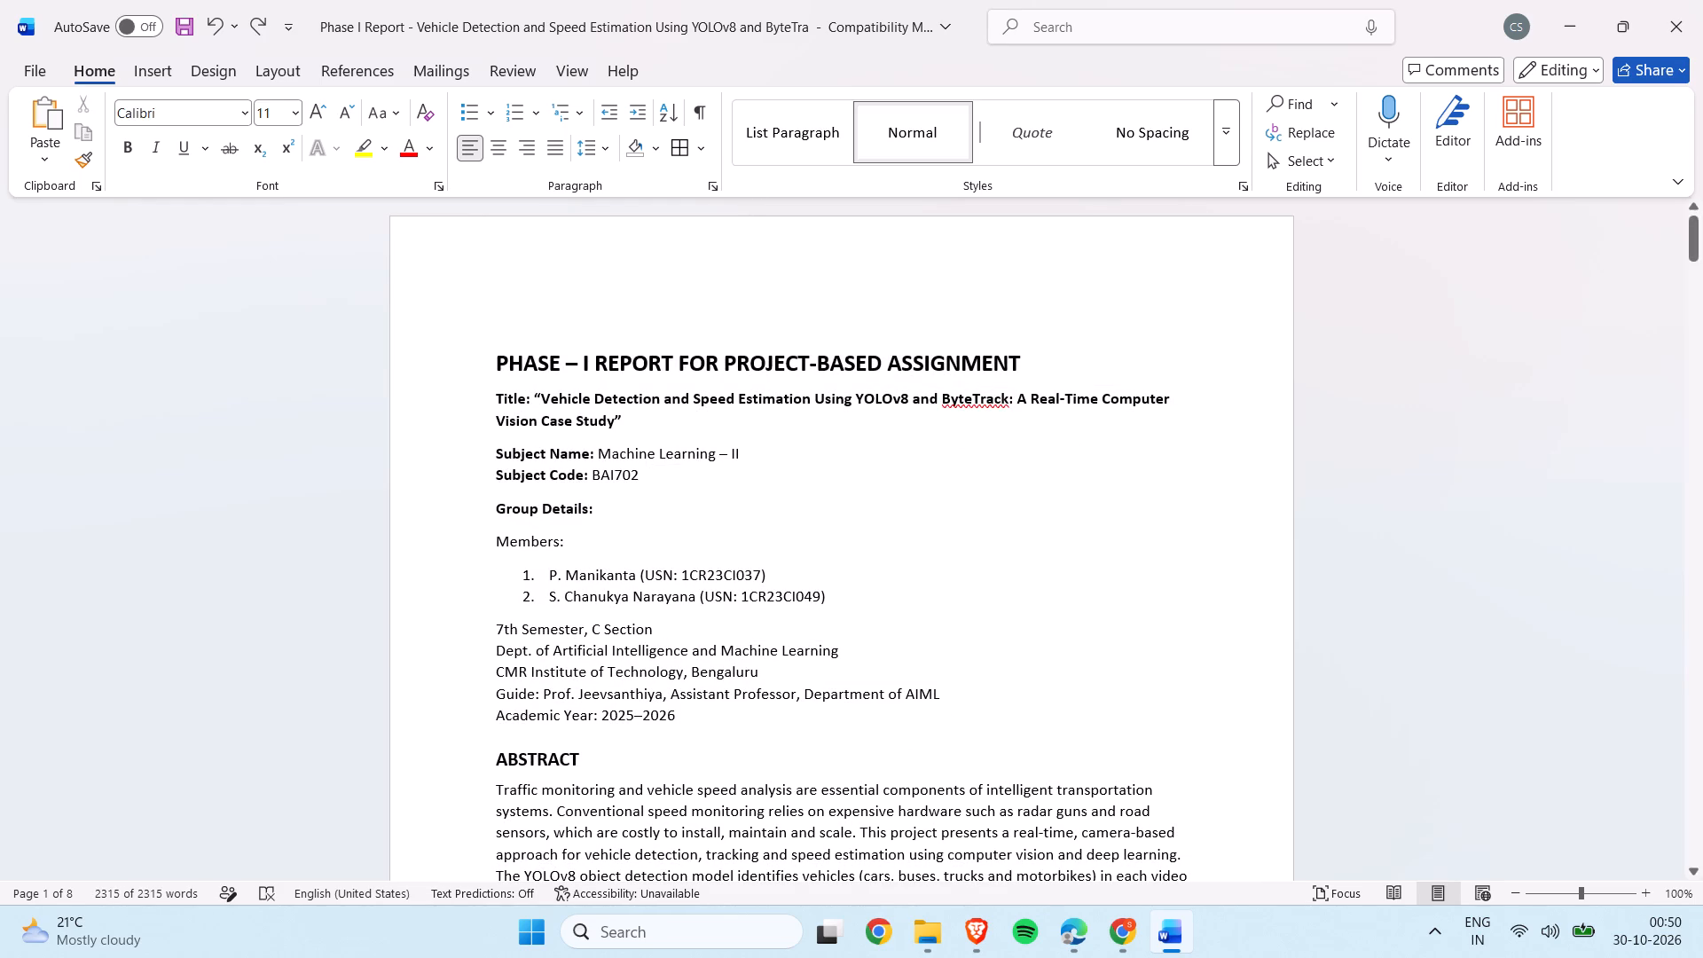
click(698, 147)
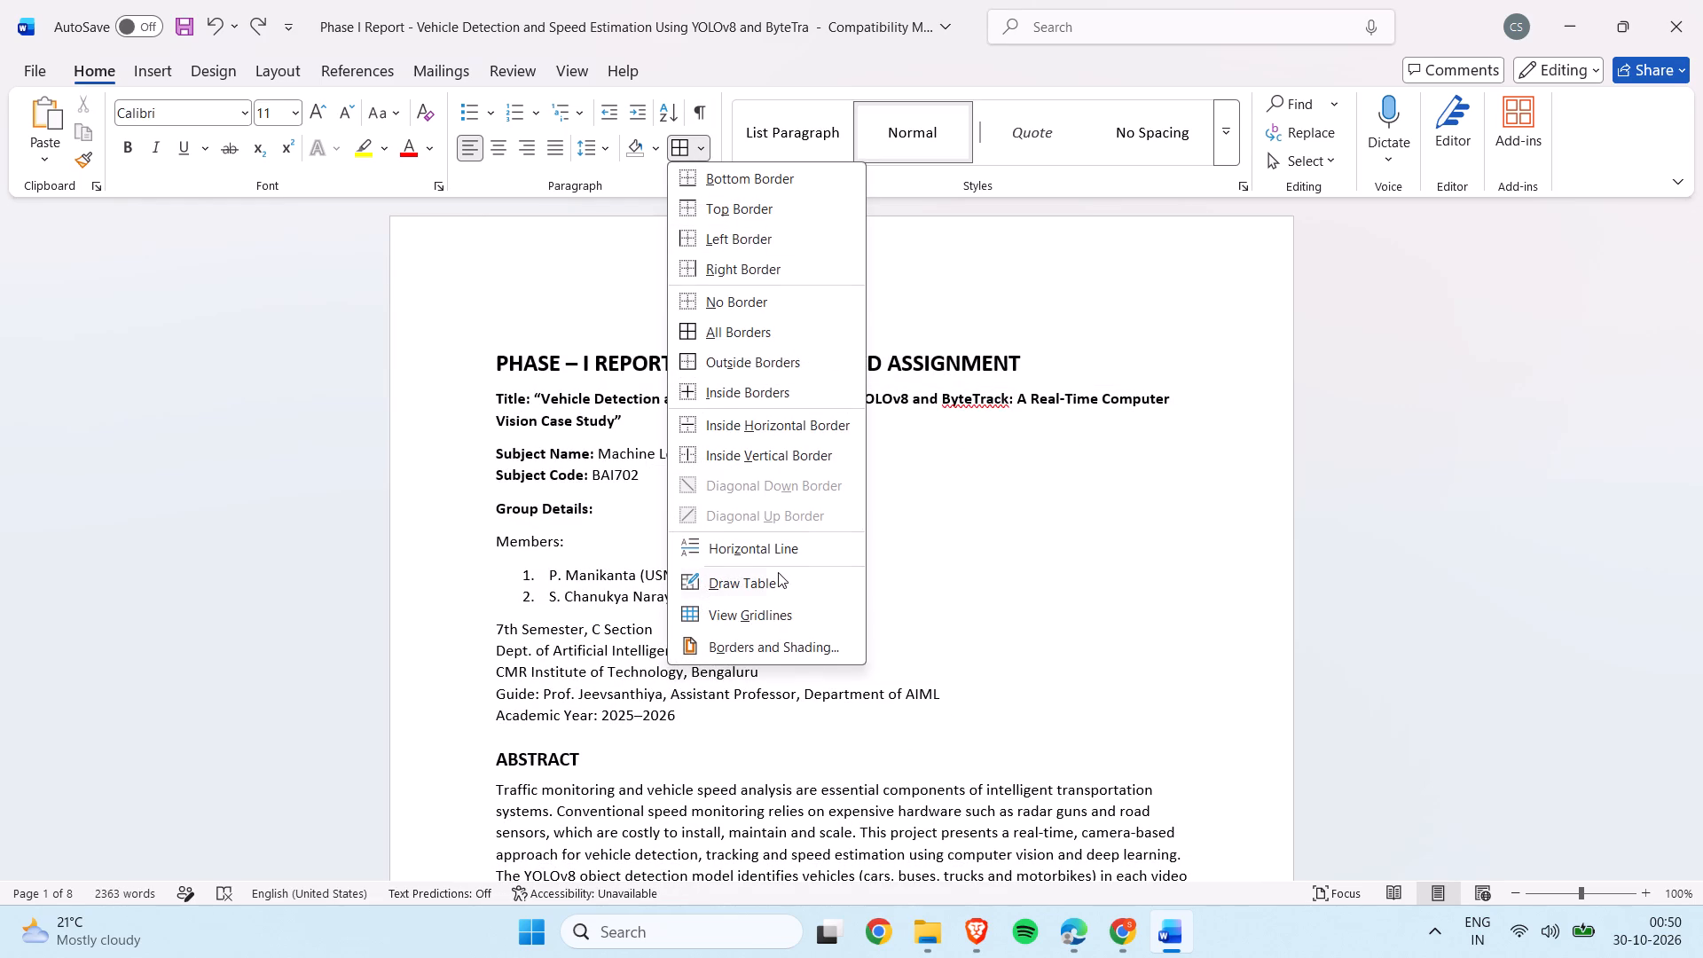
click(772, 644)
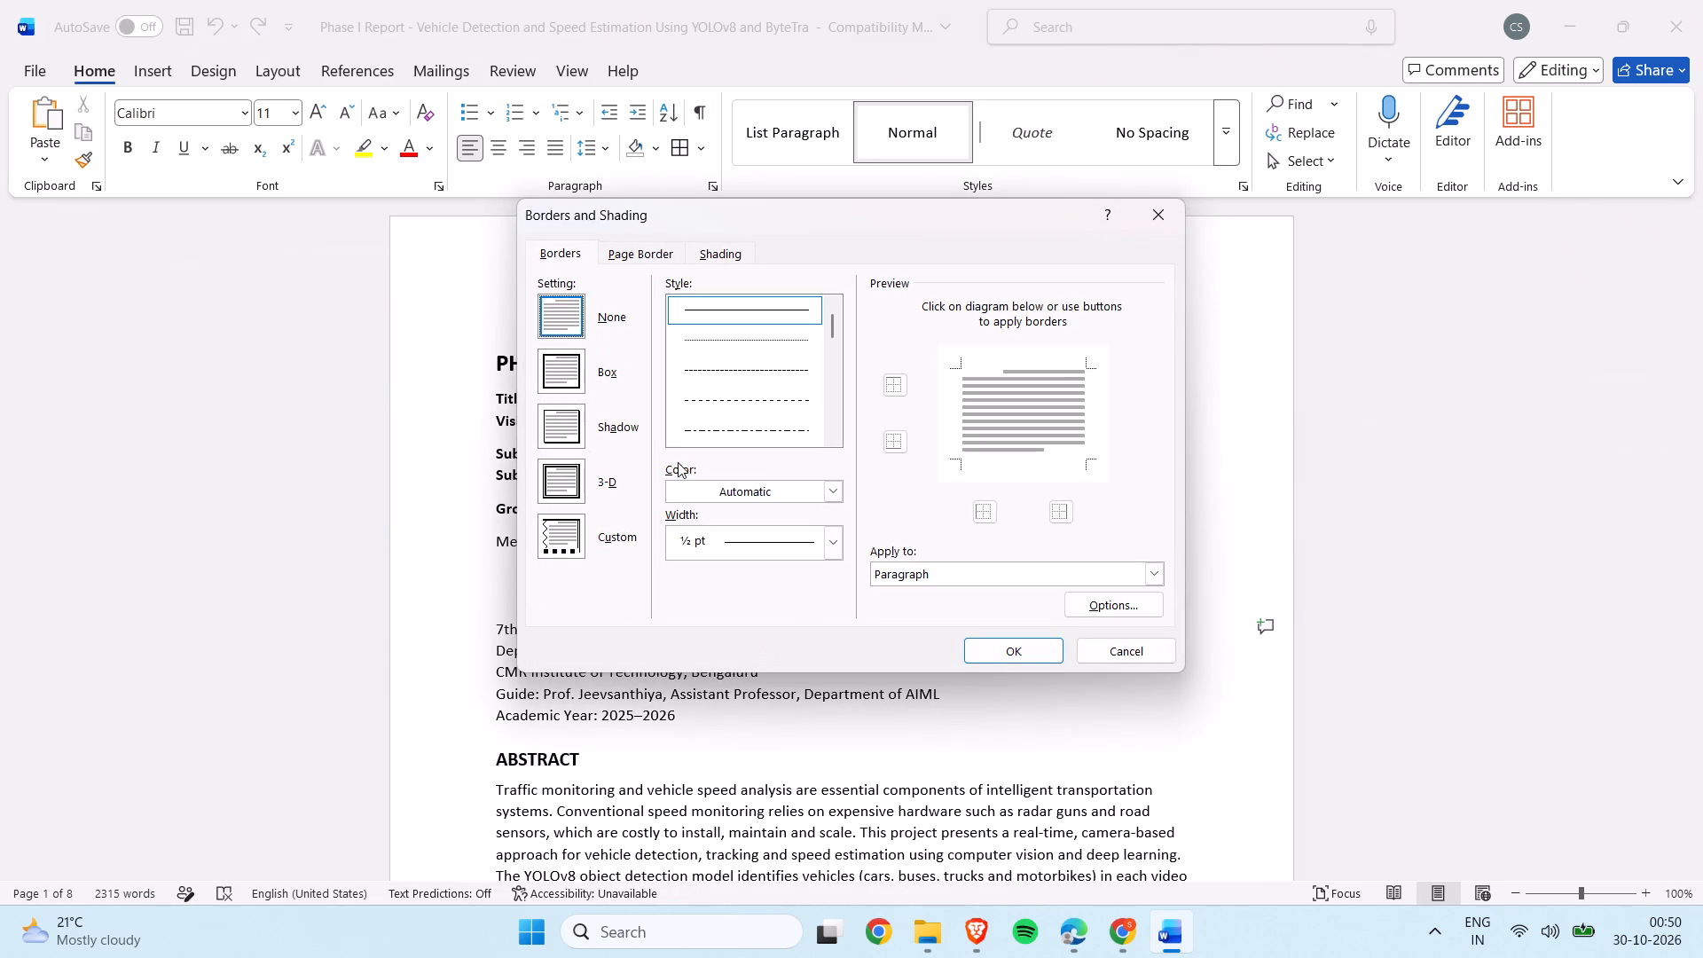
click(644, 260)
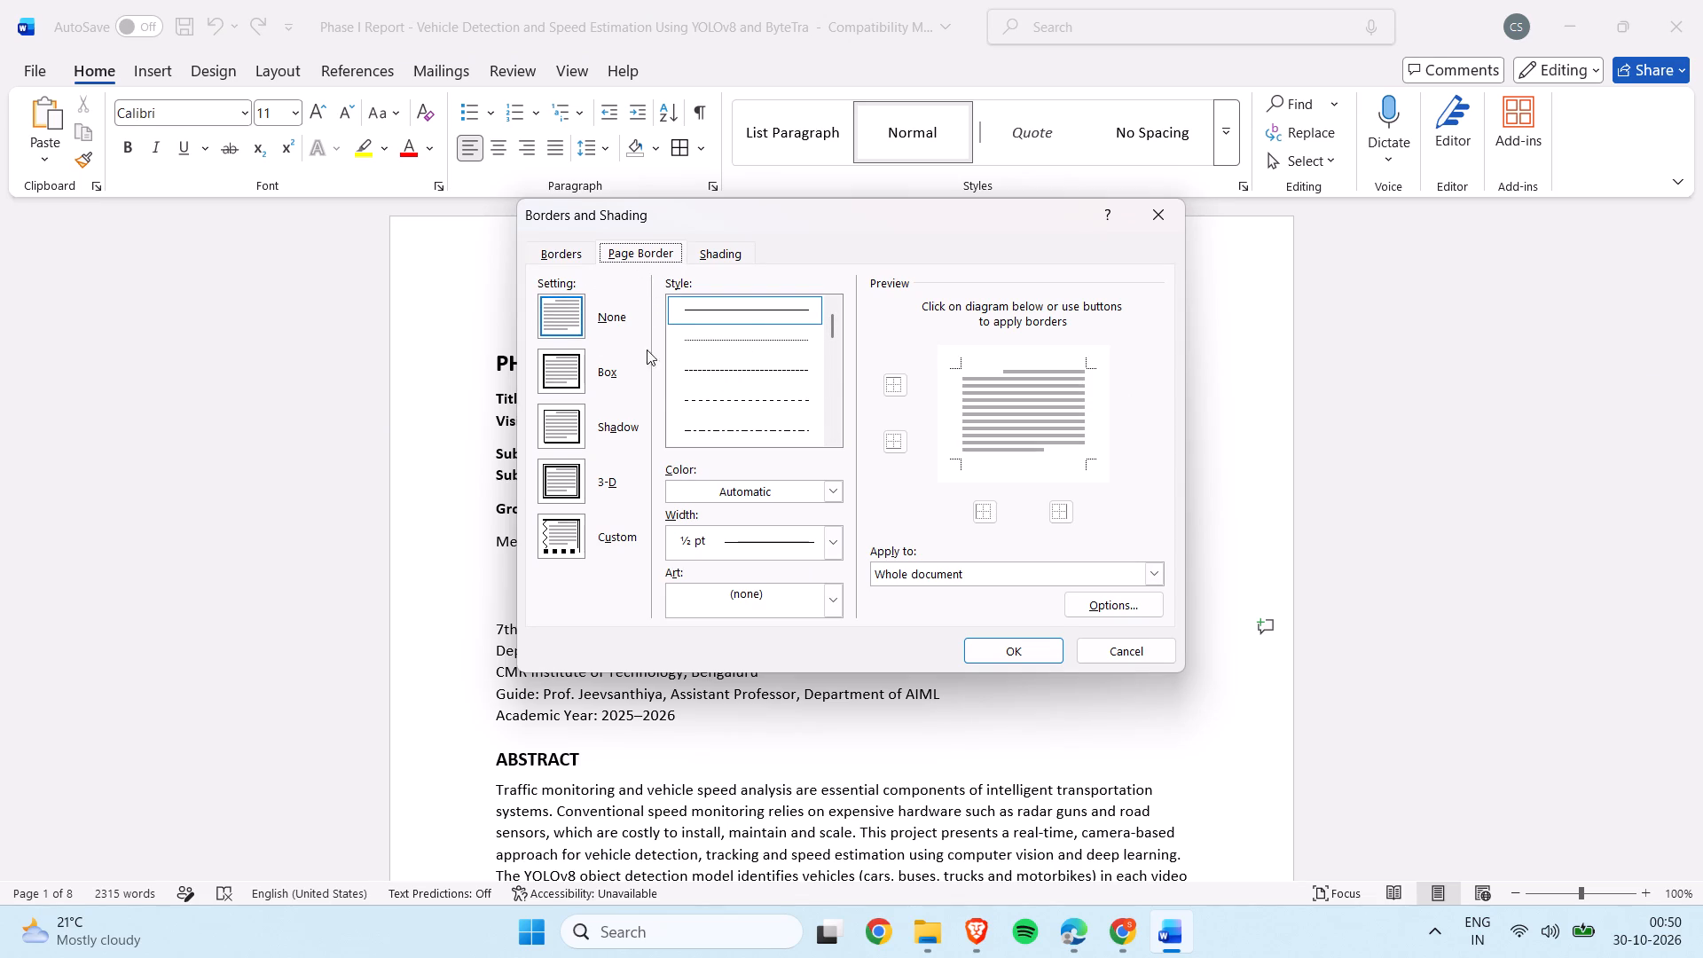
click(565, 467)
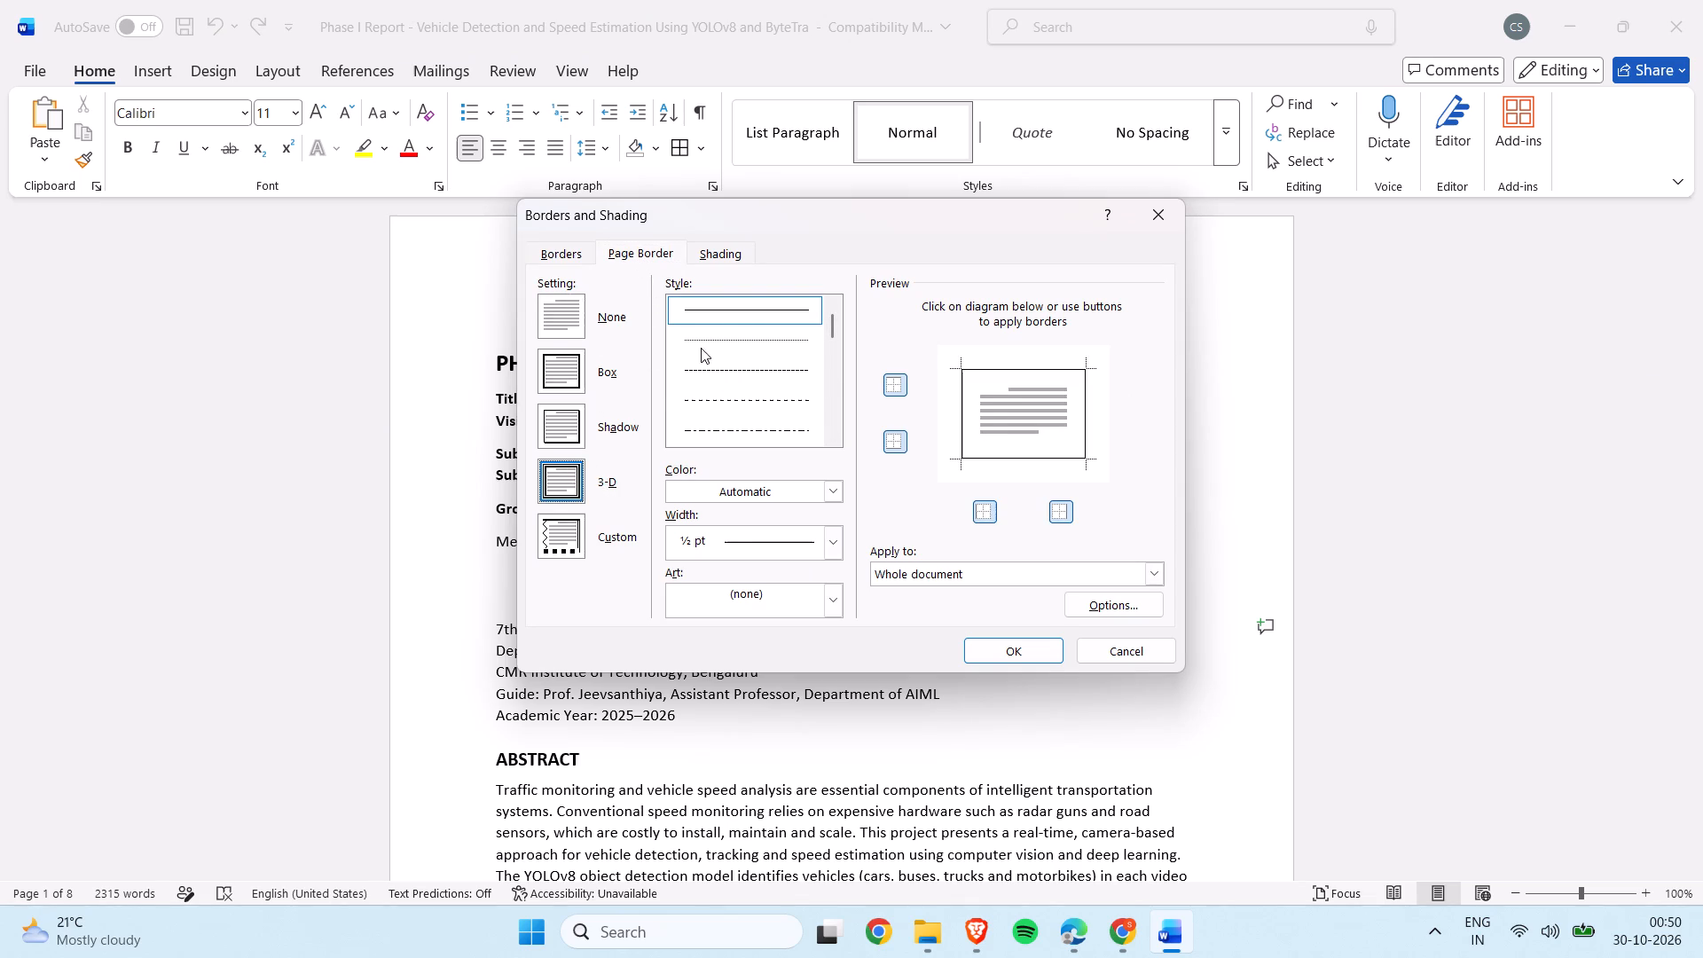
click(776, 318)
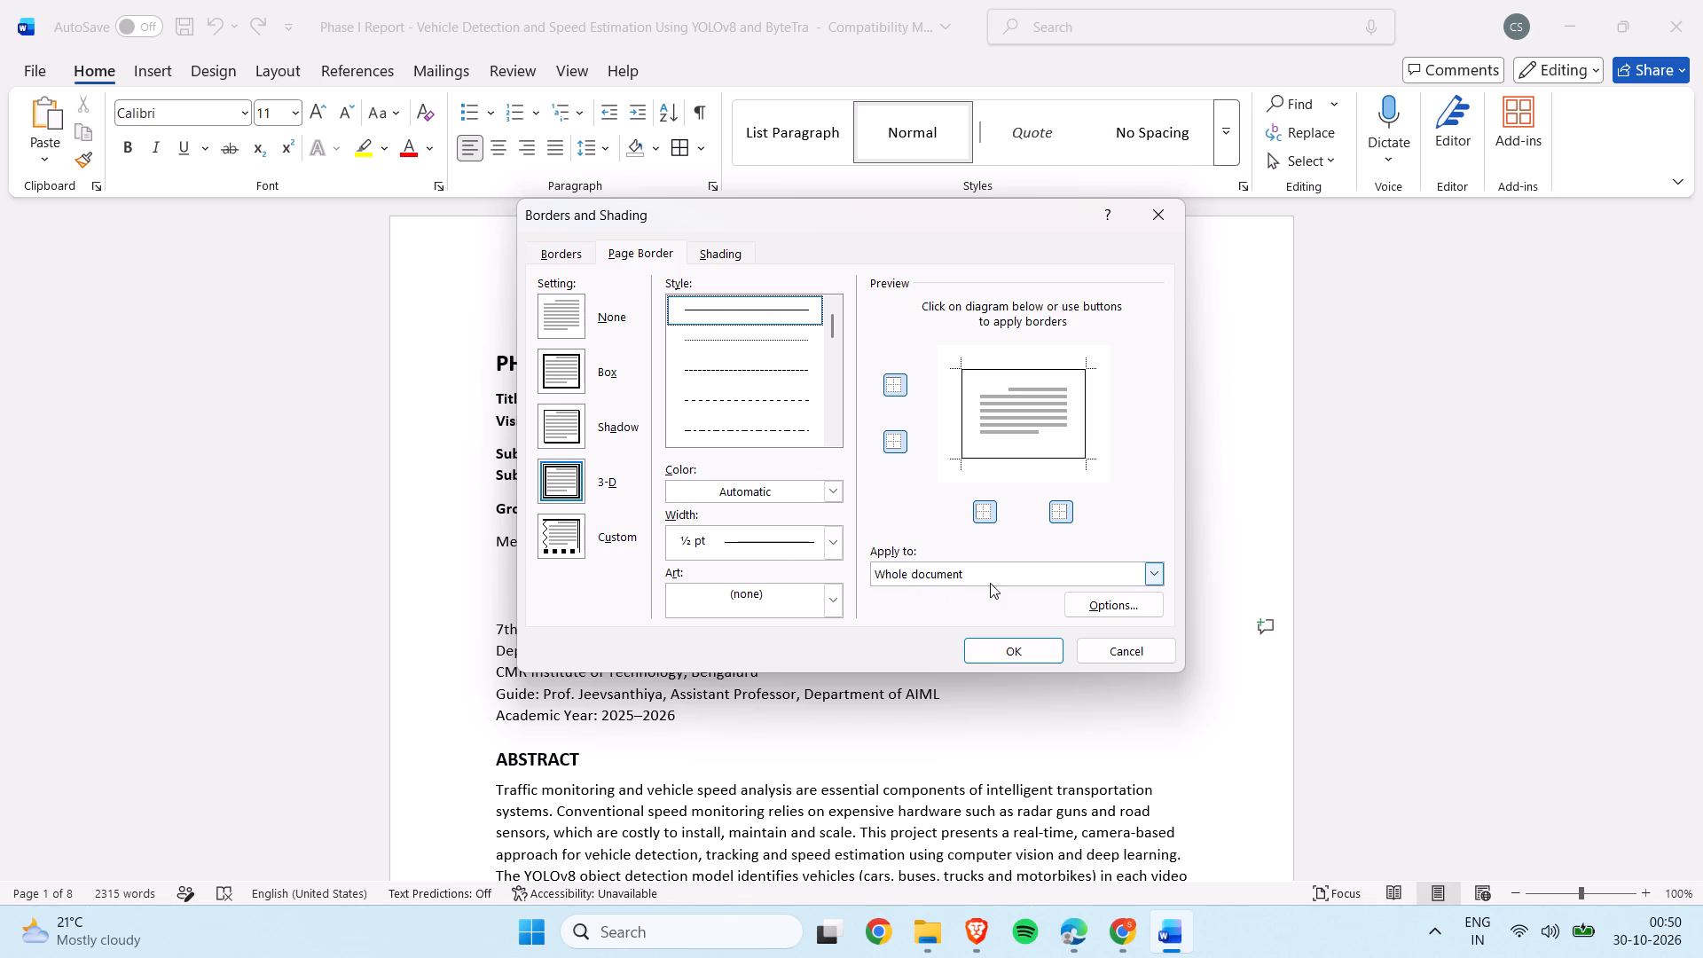
click(1150, 575)
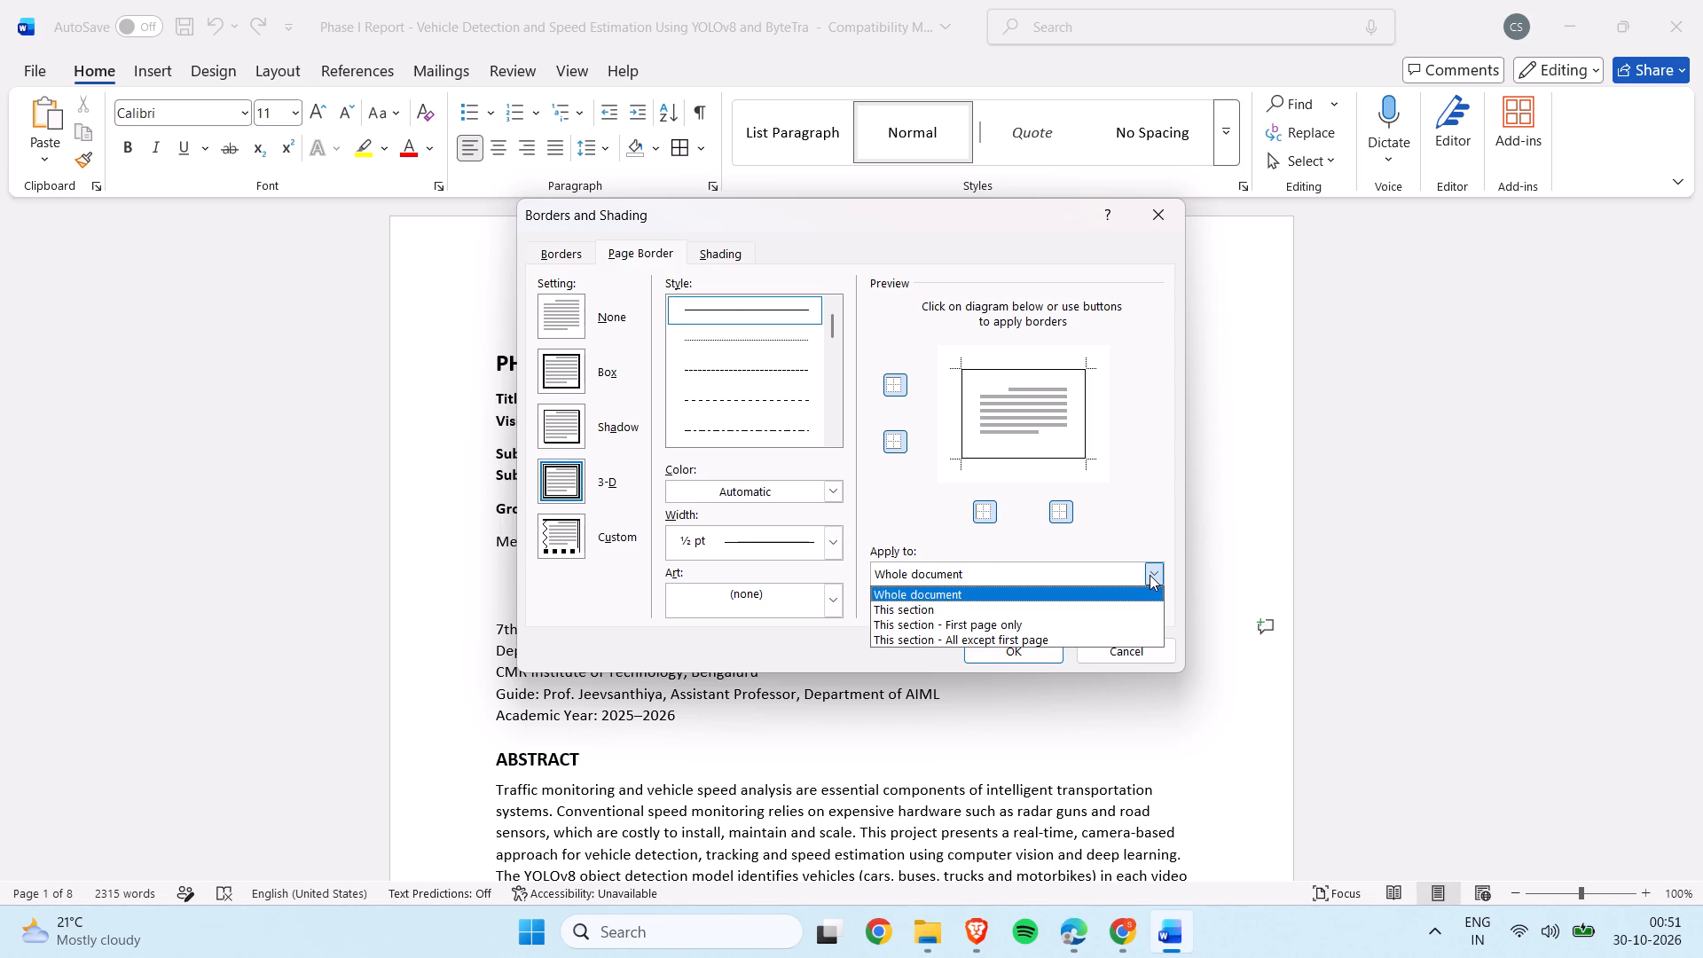
click(1150, 575)
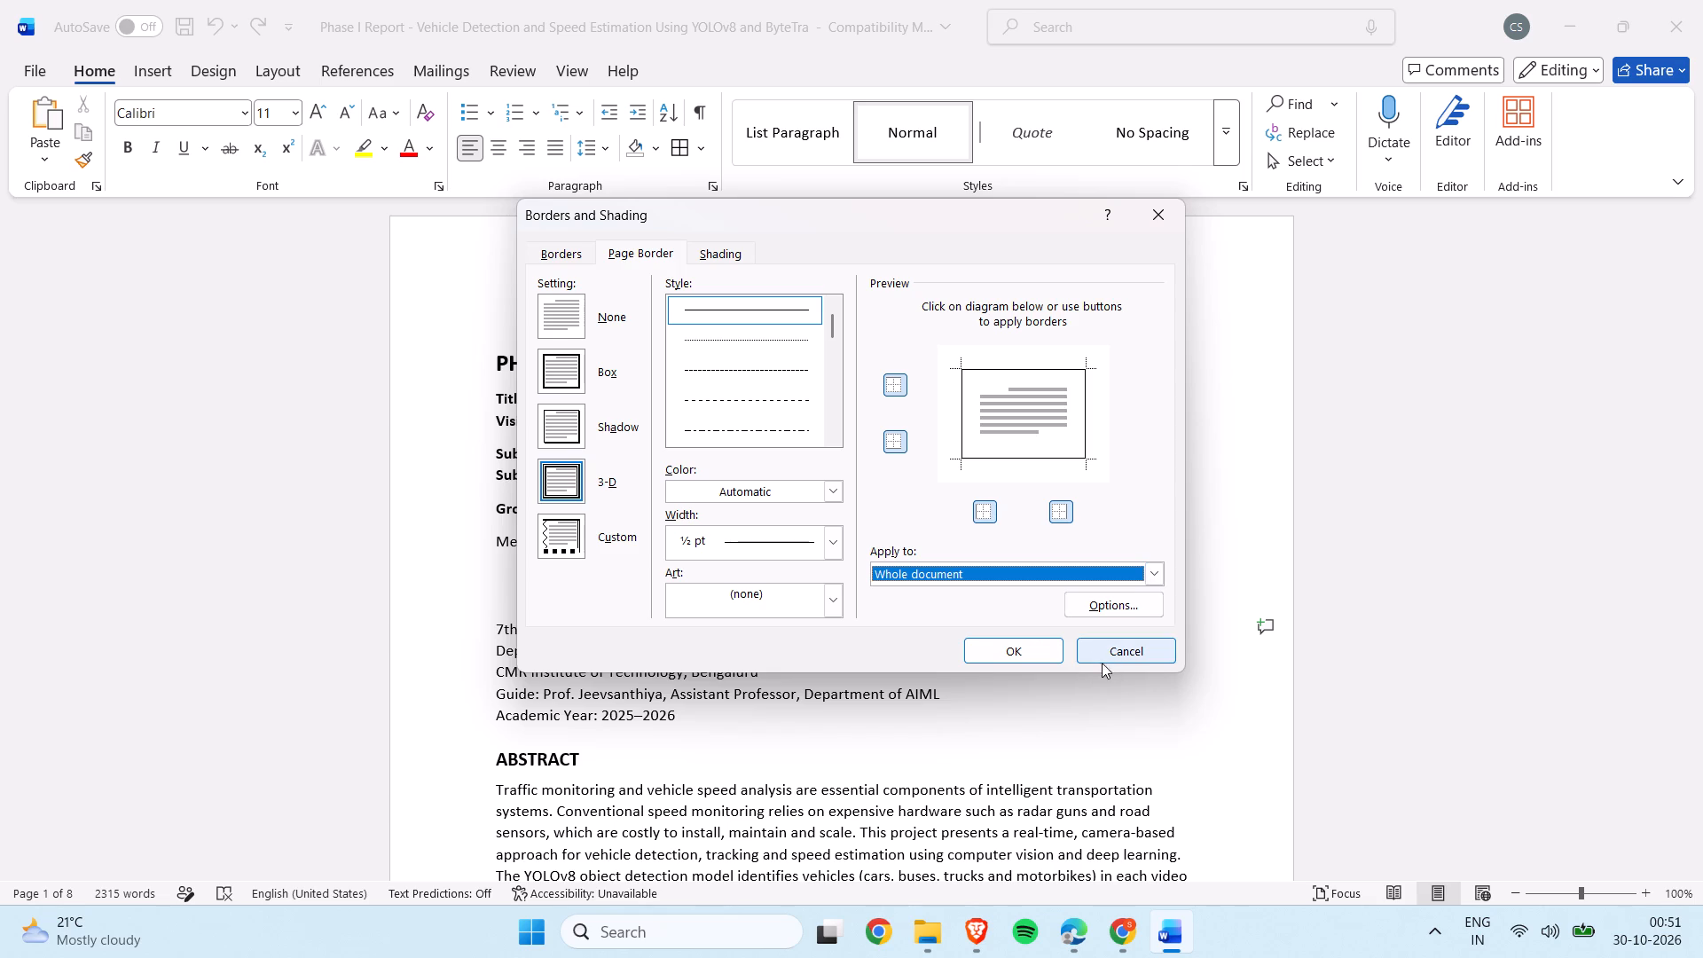
click(1036, 644)
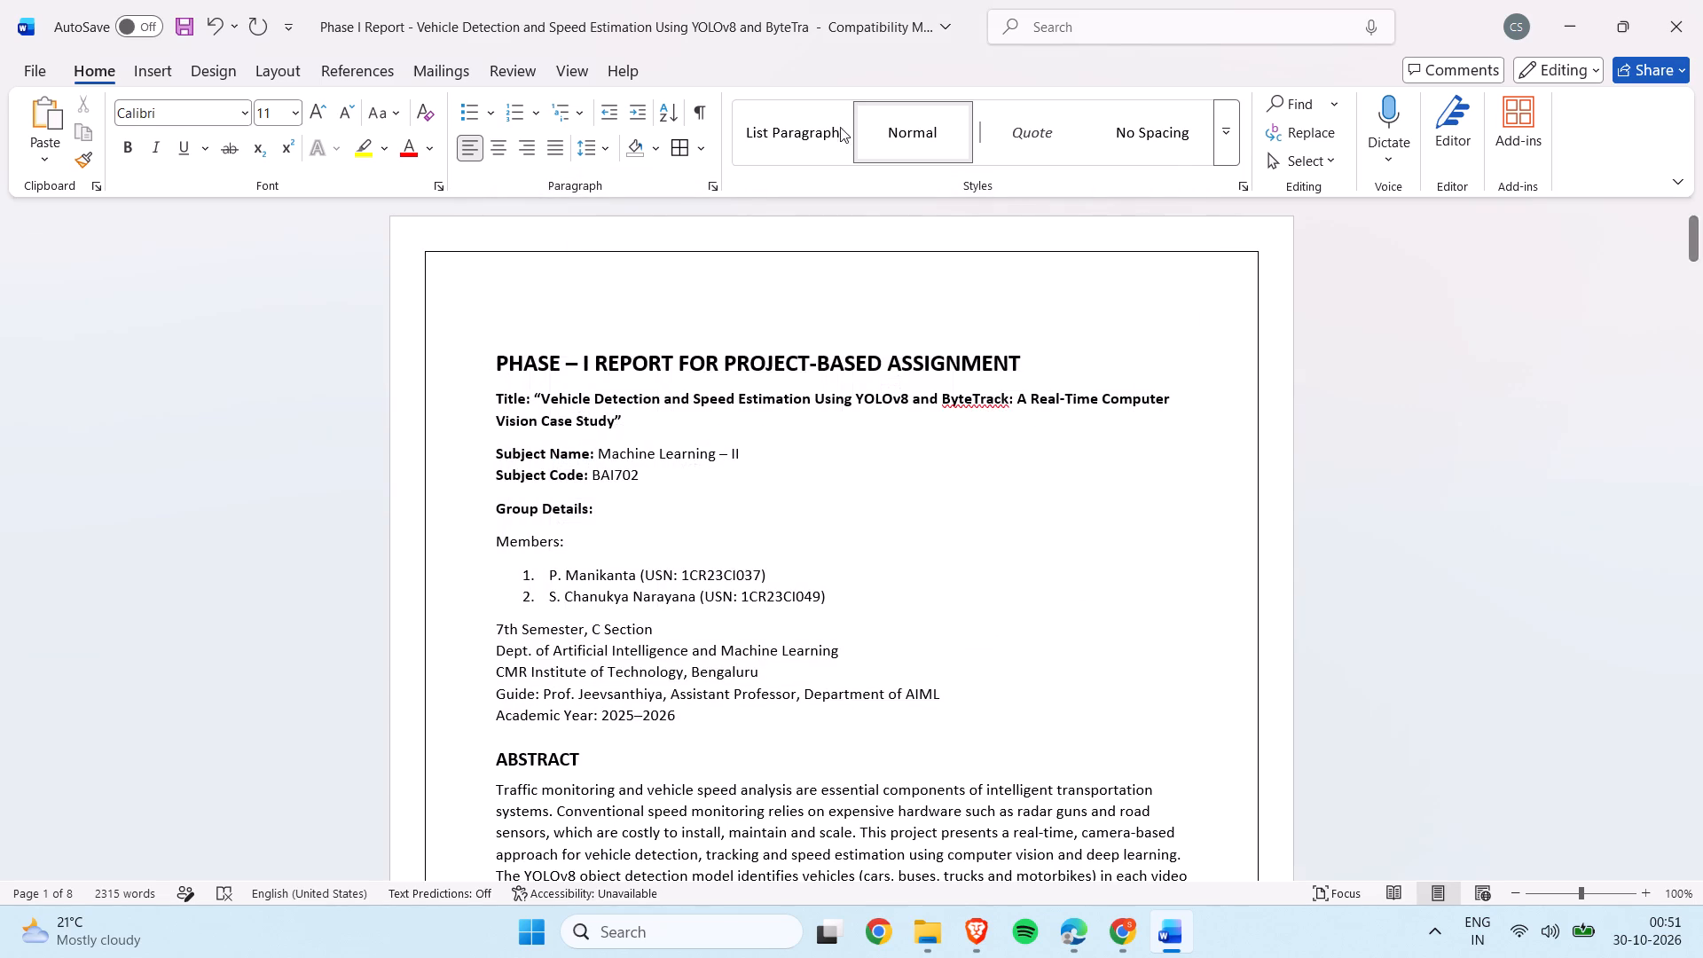
Choose the Custom setting for the paragraph border and look through the available line styles.
click(702, 143)
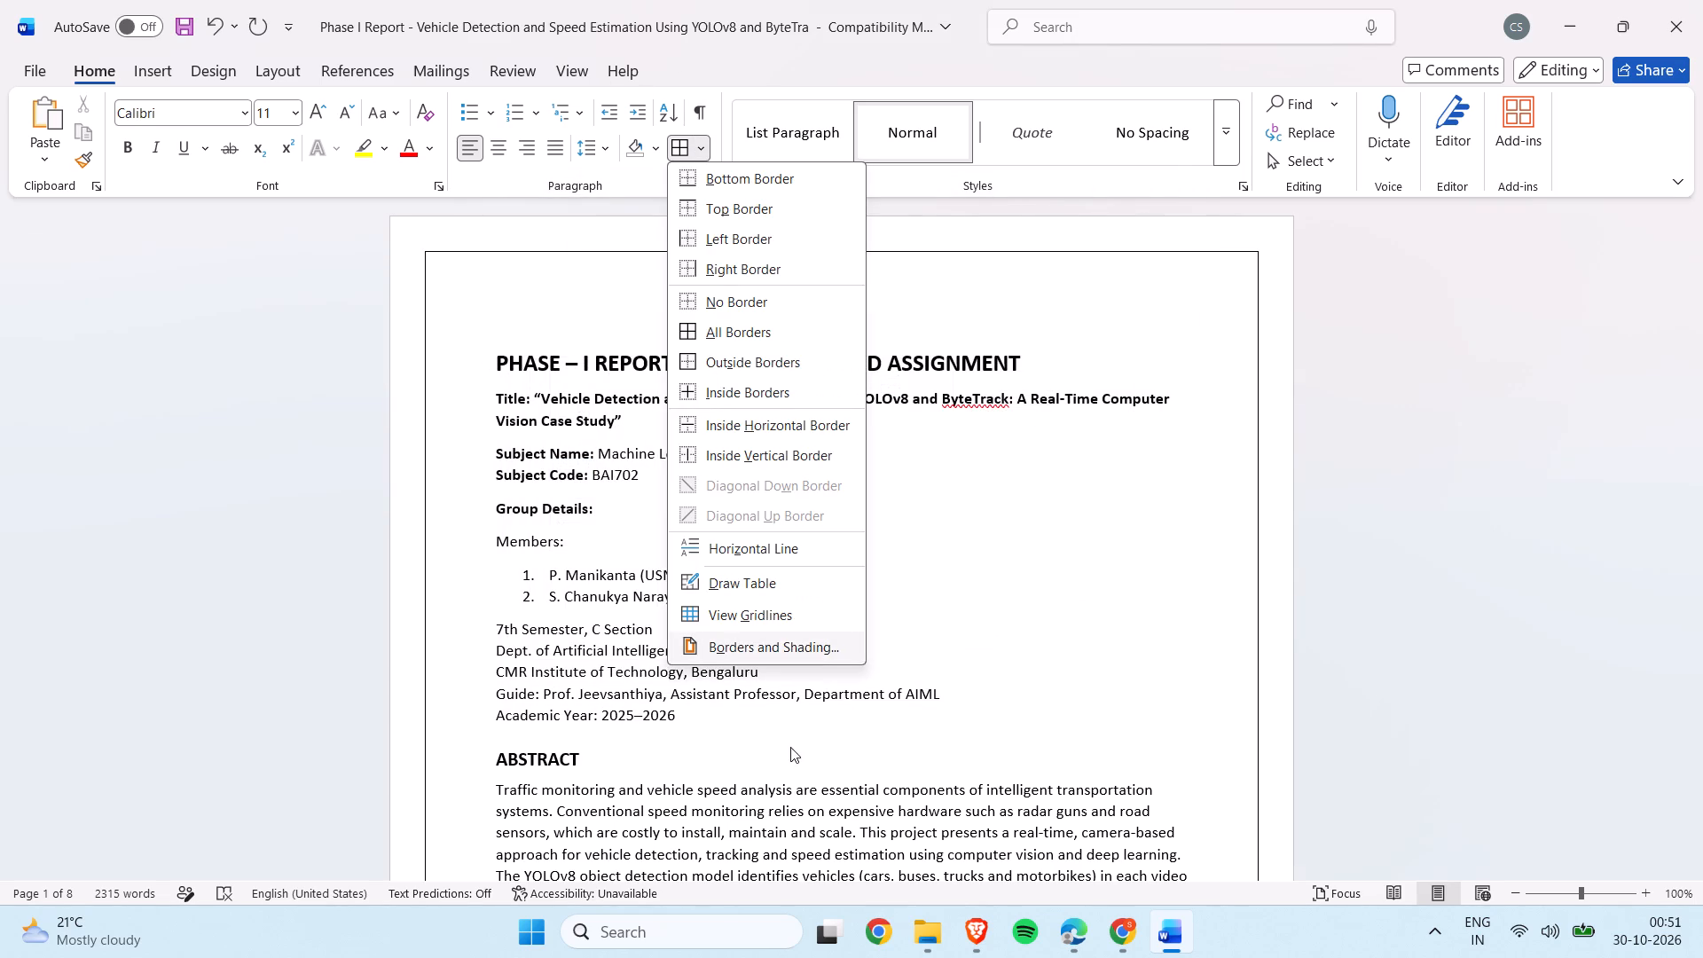
click(765, 637)
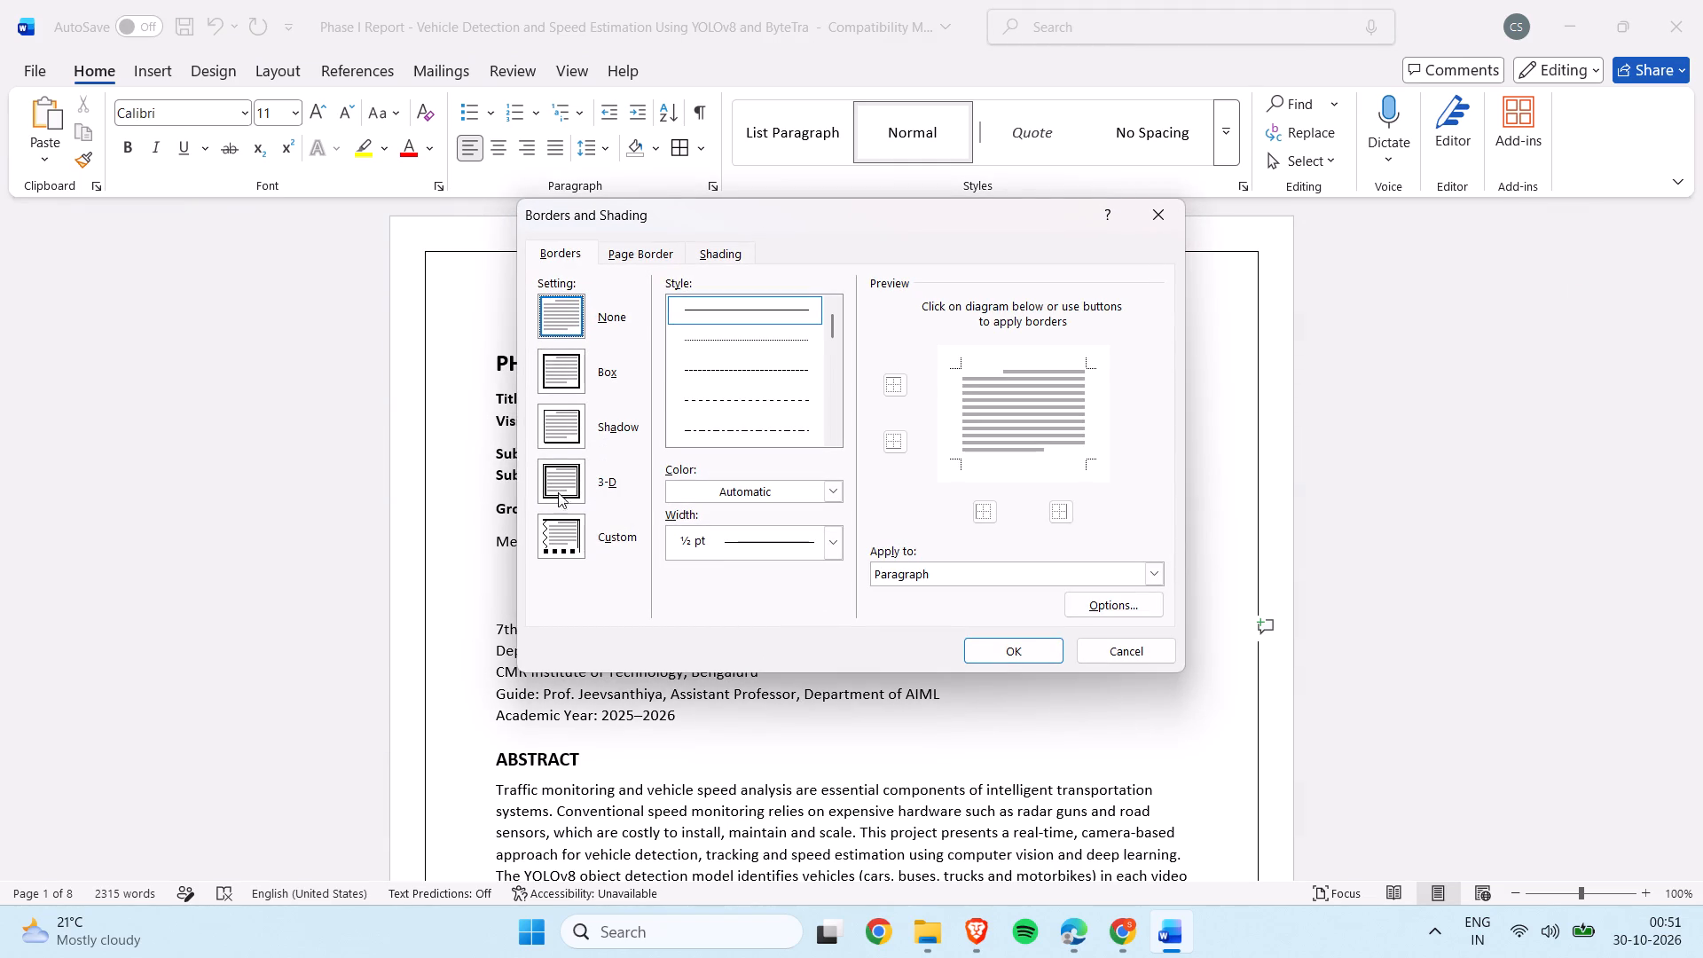
click(563, 543)
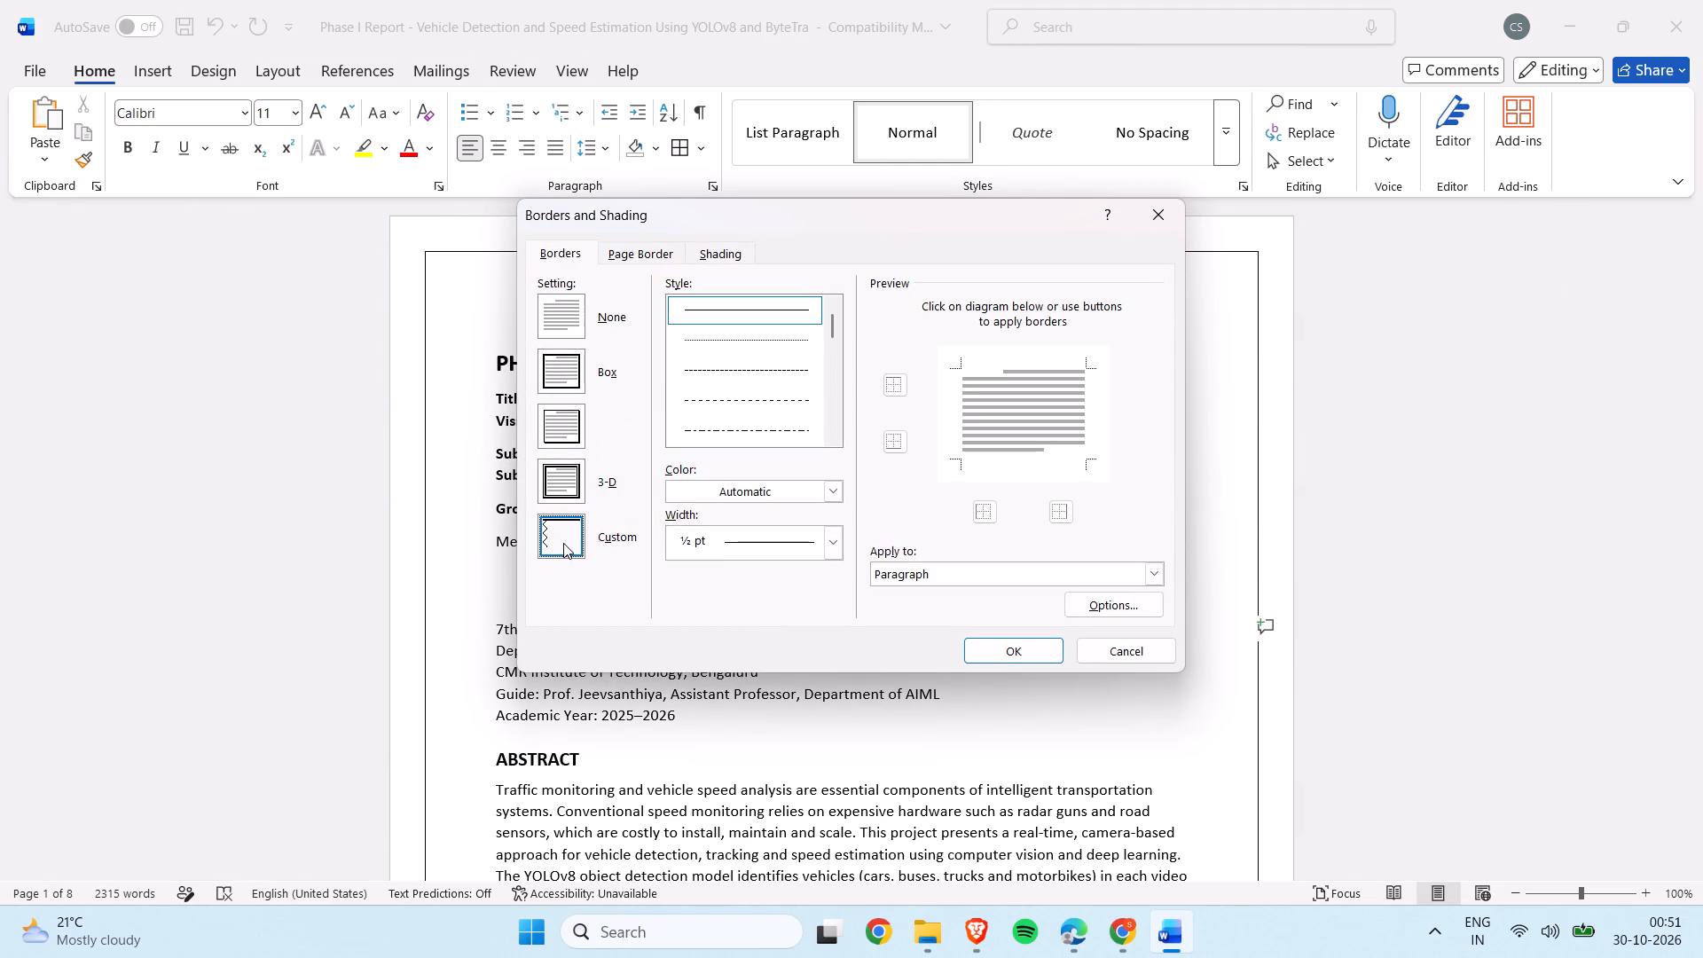
drag(833, 324, 826, 357)
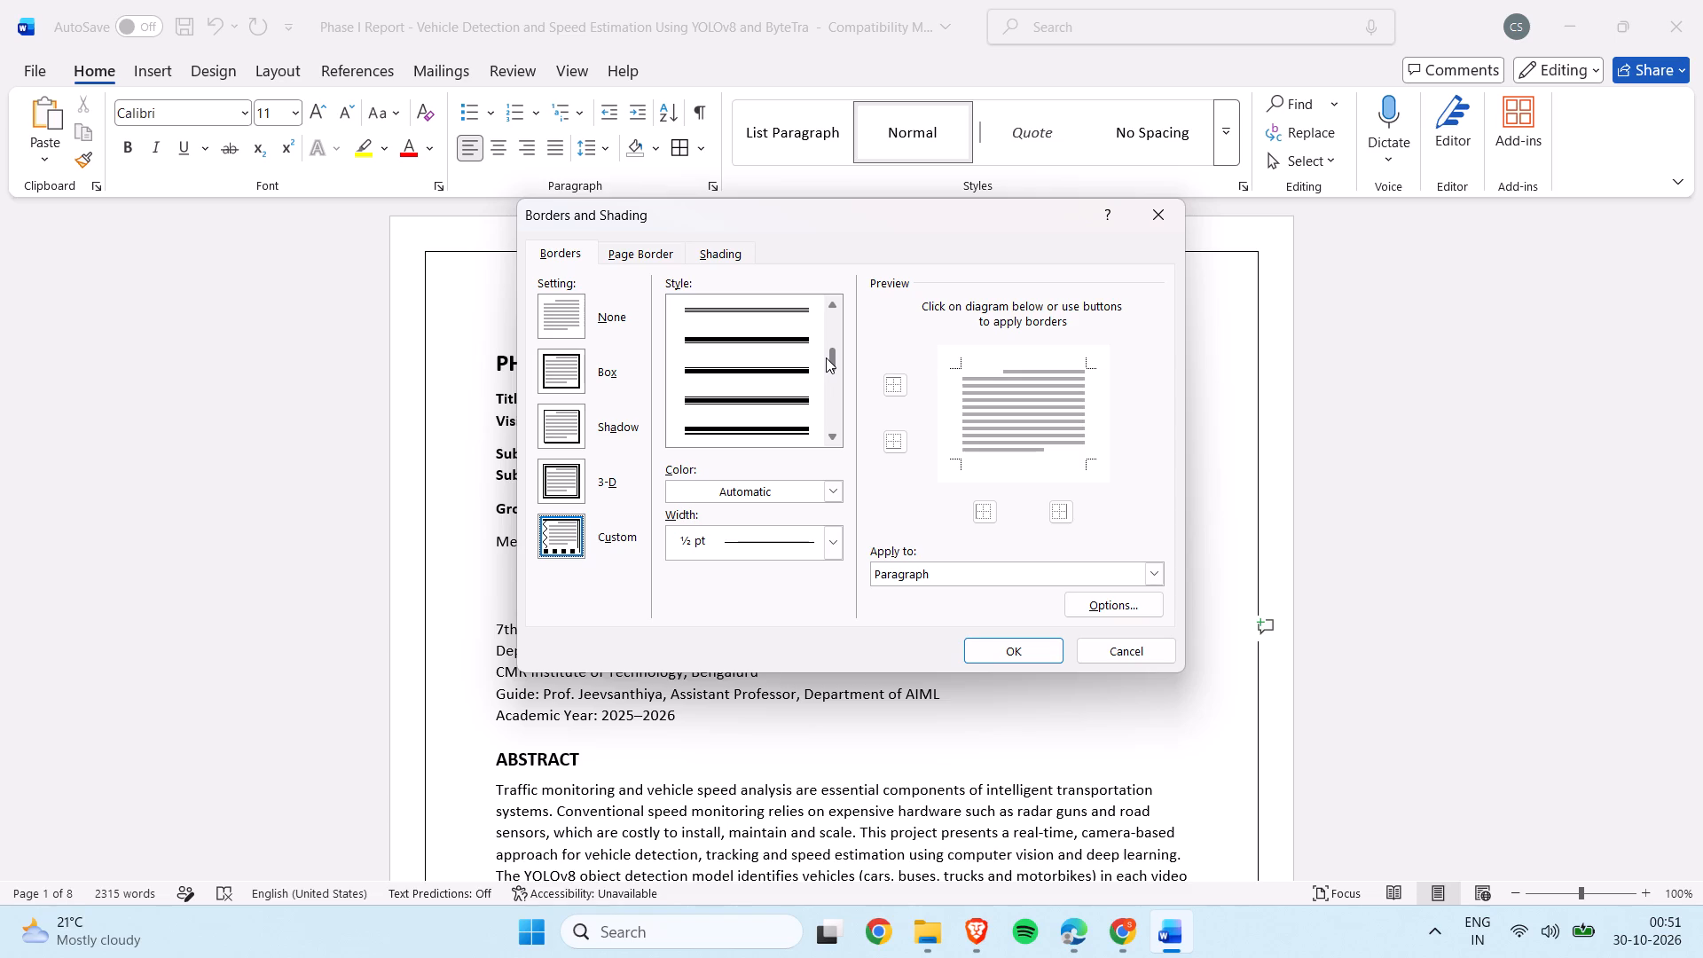
drag(826, 357, 825, 349)
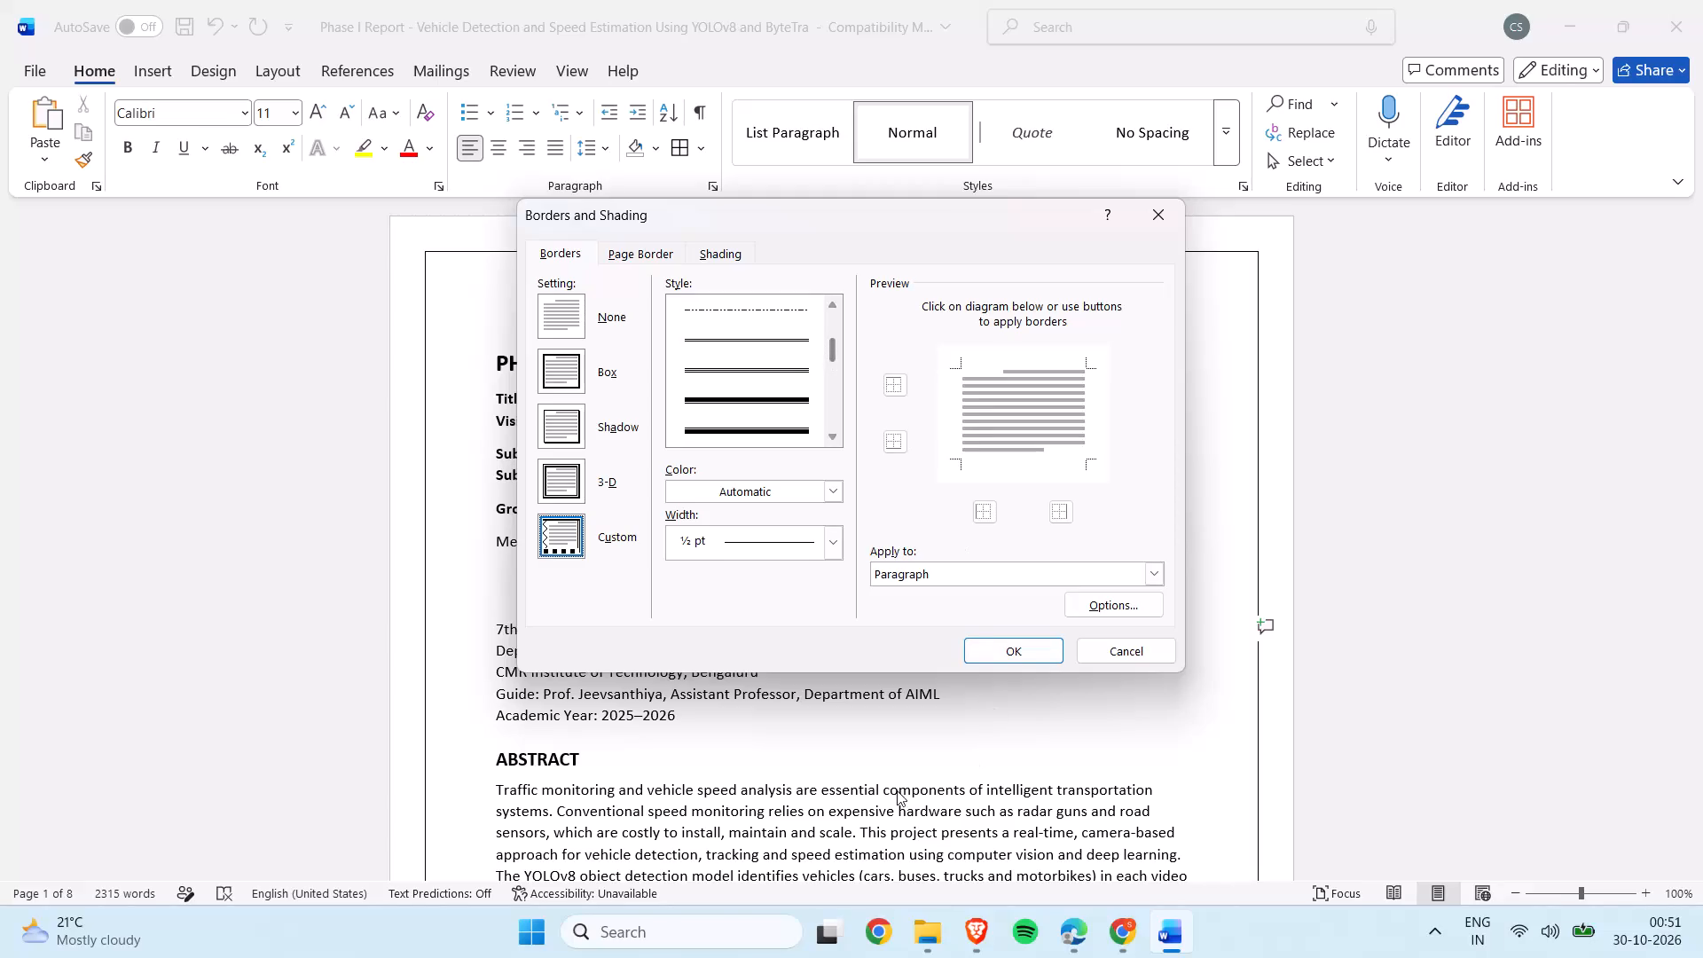
click(1625, 27)
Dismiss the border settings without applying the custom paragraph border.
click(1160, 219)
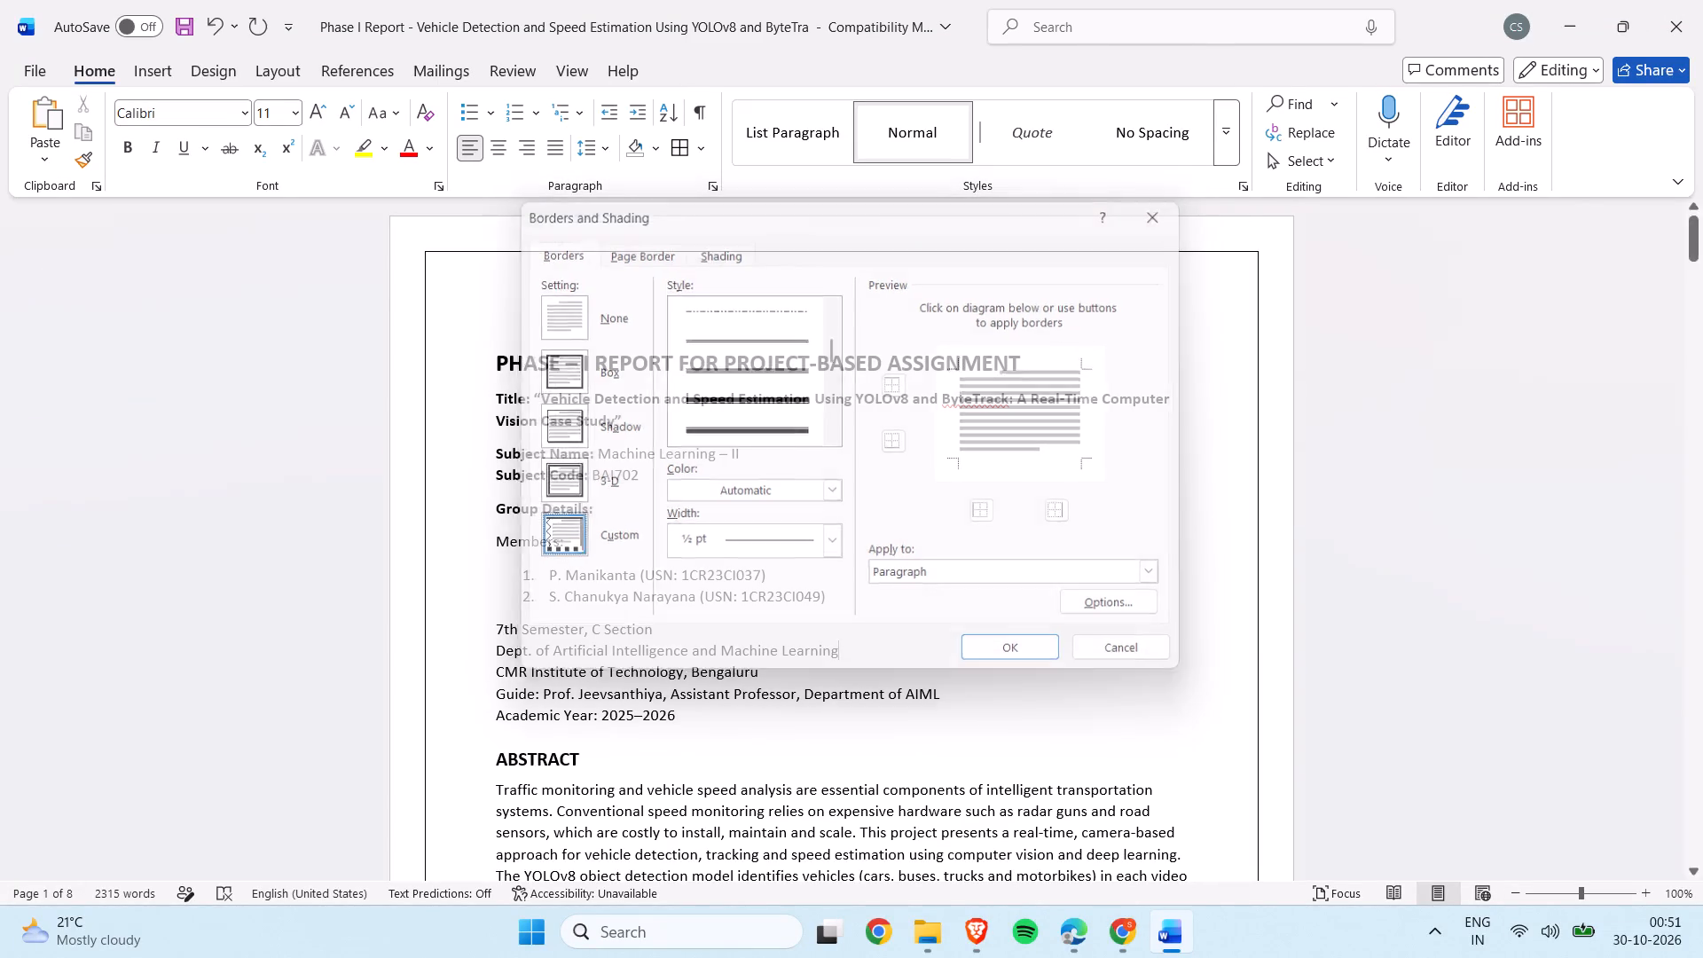
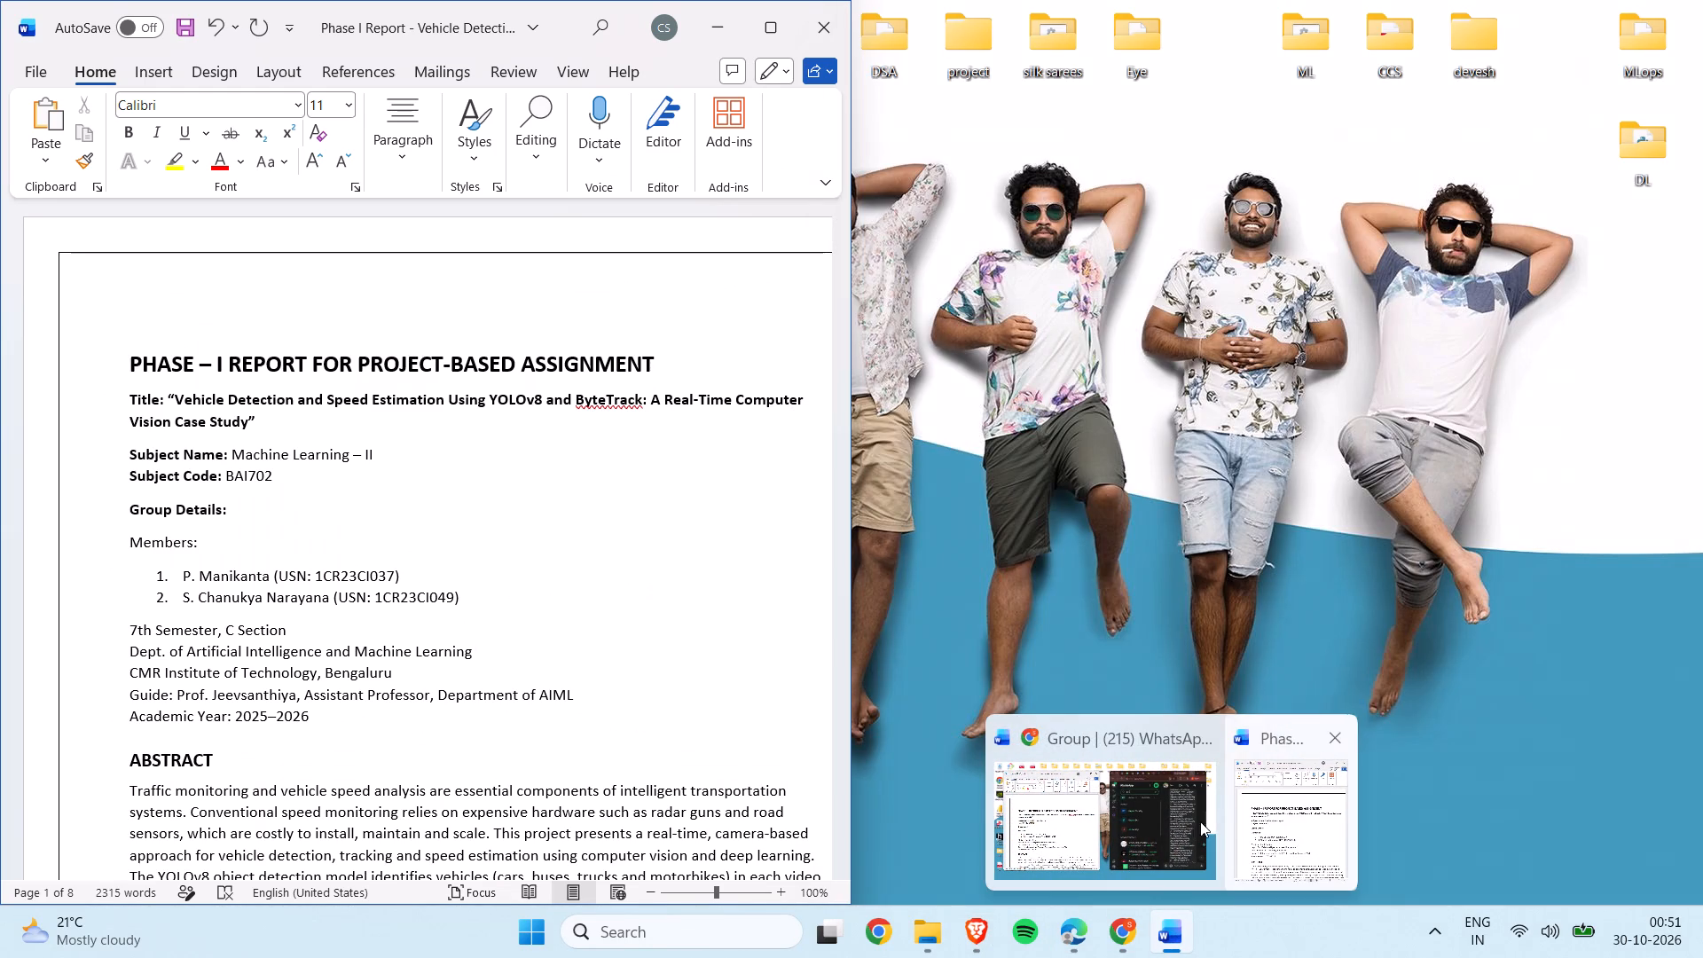
Switch to Edge and bring up the reference ML-II Project Phase 1 report to check its page border.
click(1062, 931)
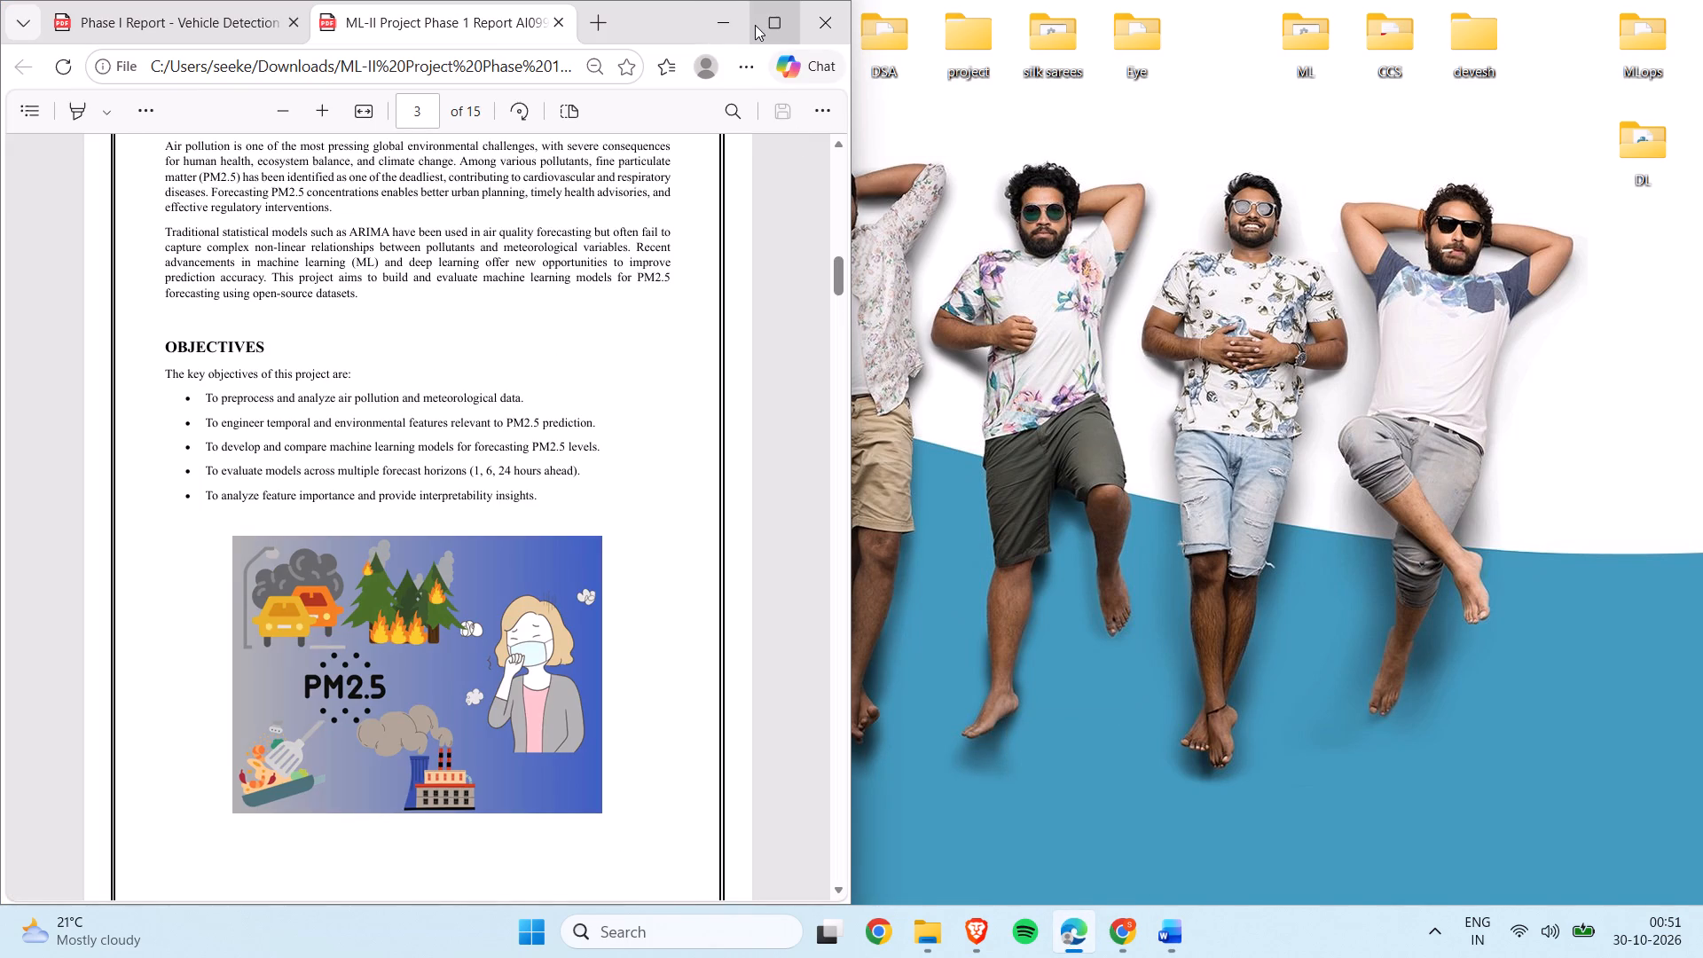
Arrange the reference report and the Word report side by side, with the reference showing its first page.
click(701, 90)
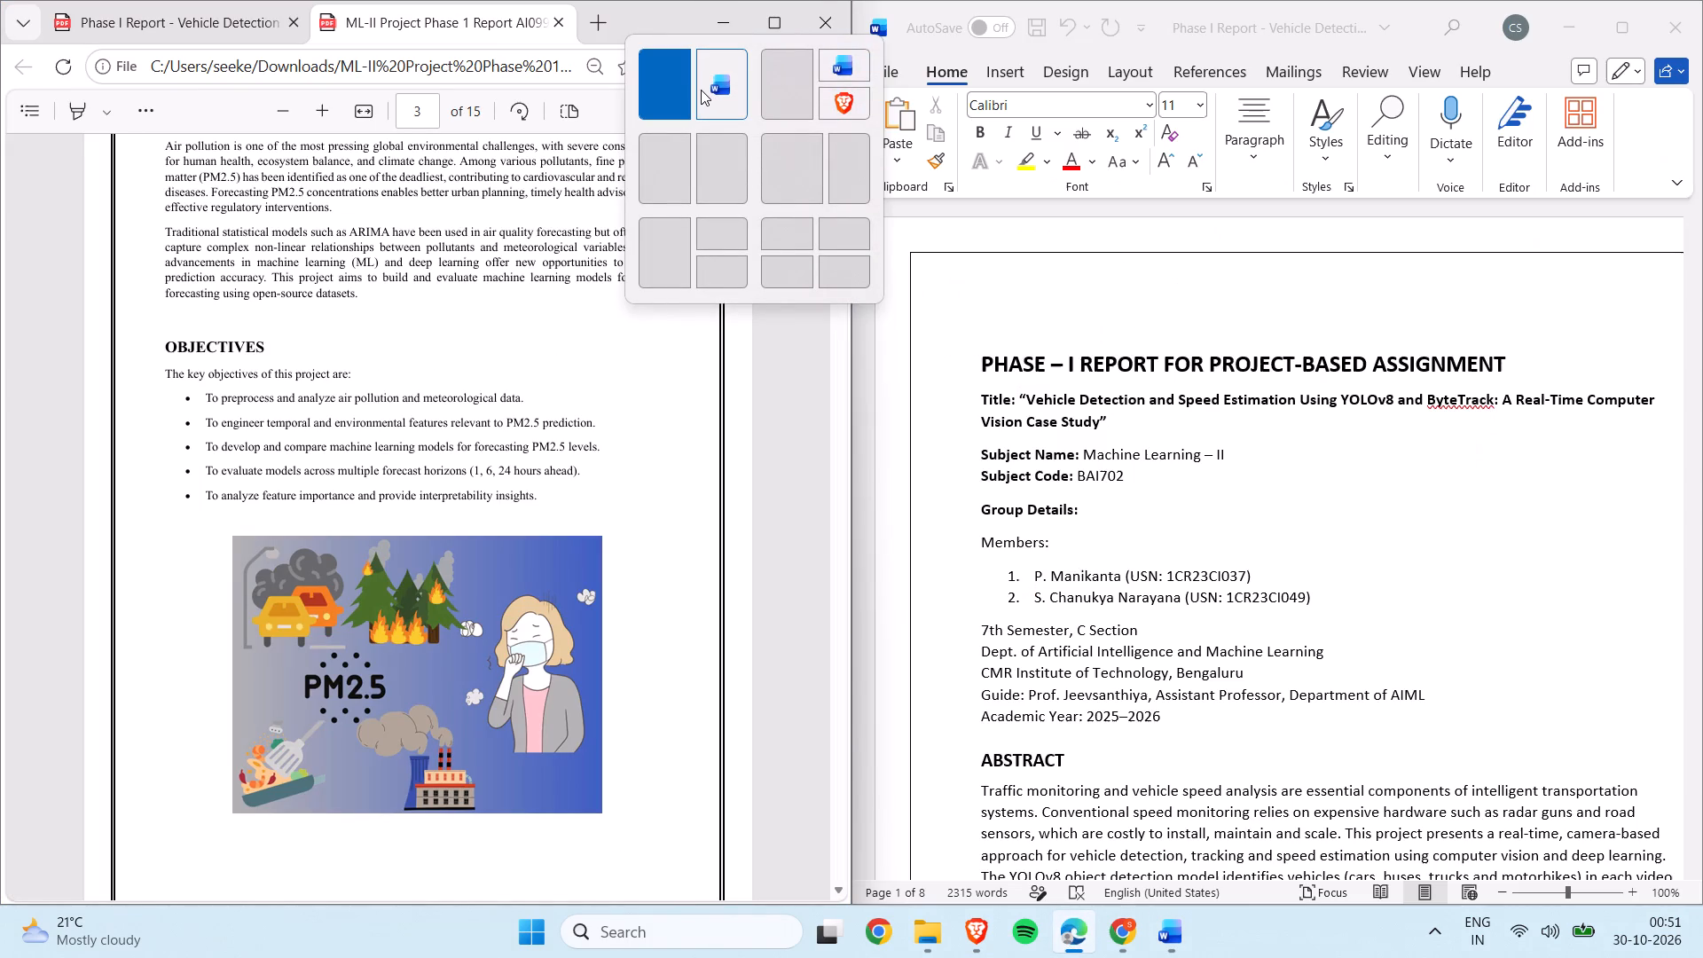
scroll(368, 453, up, 4)
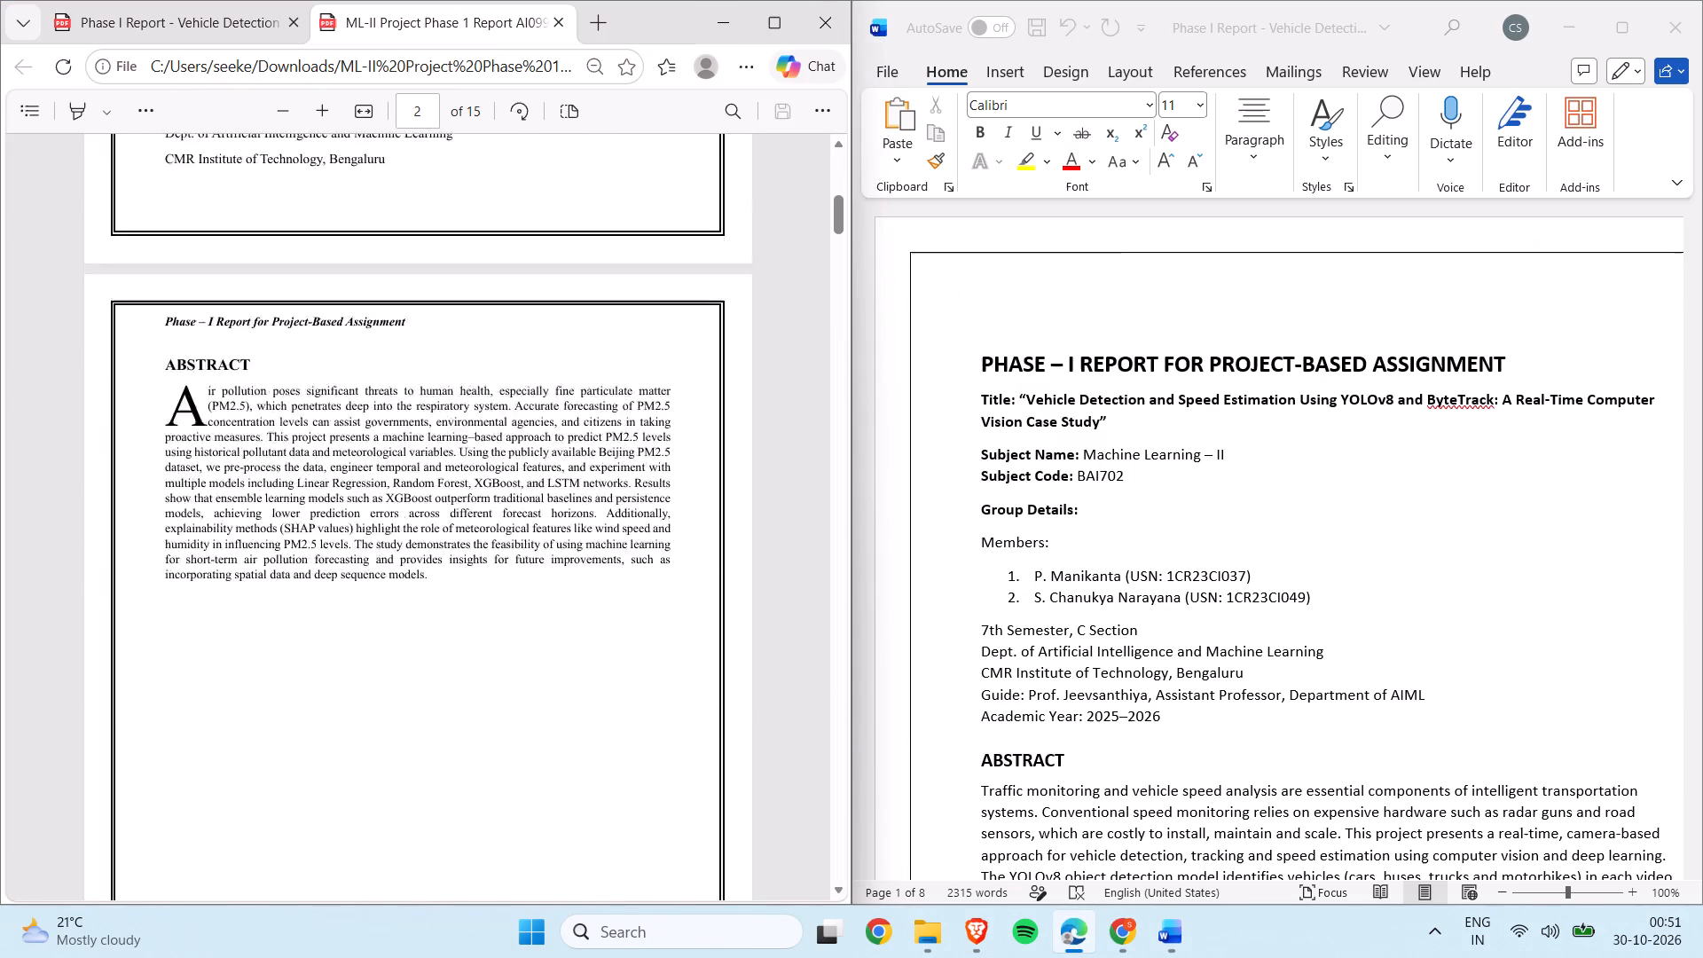
scroll(368, 453, up, 3)
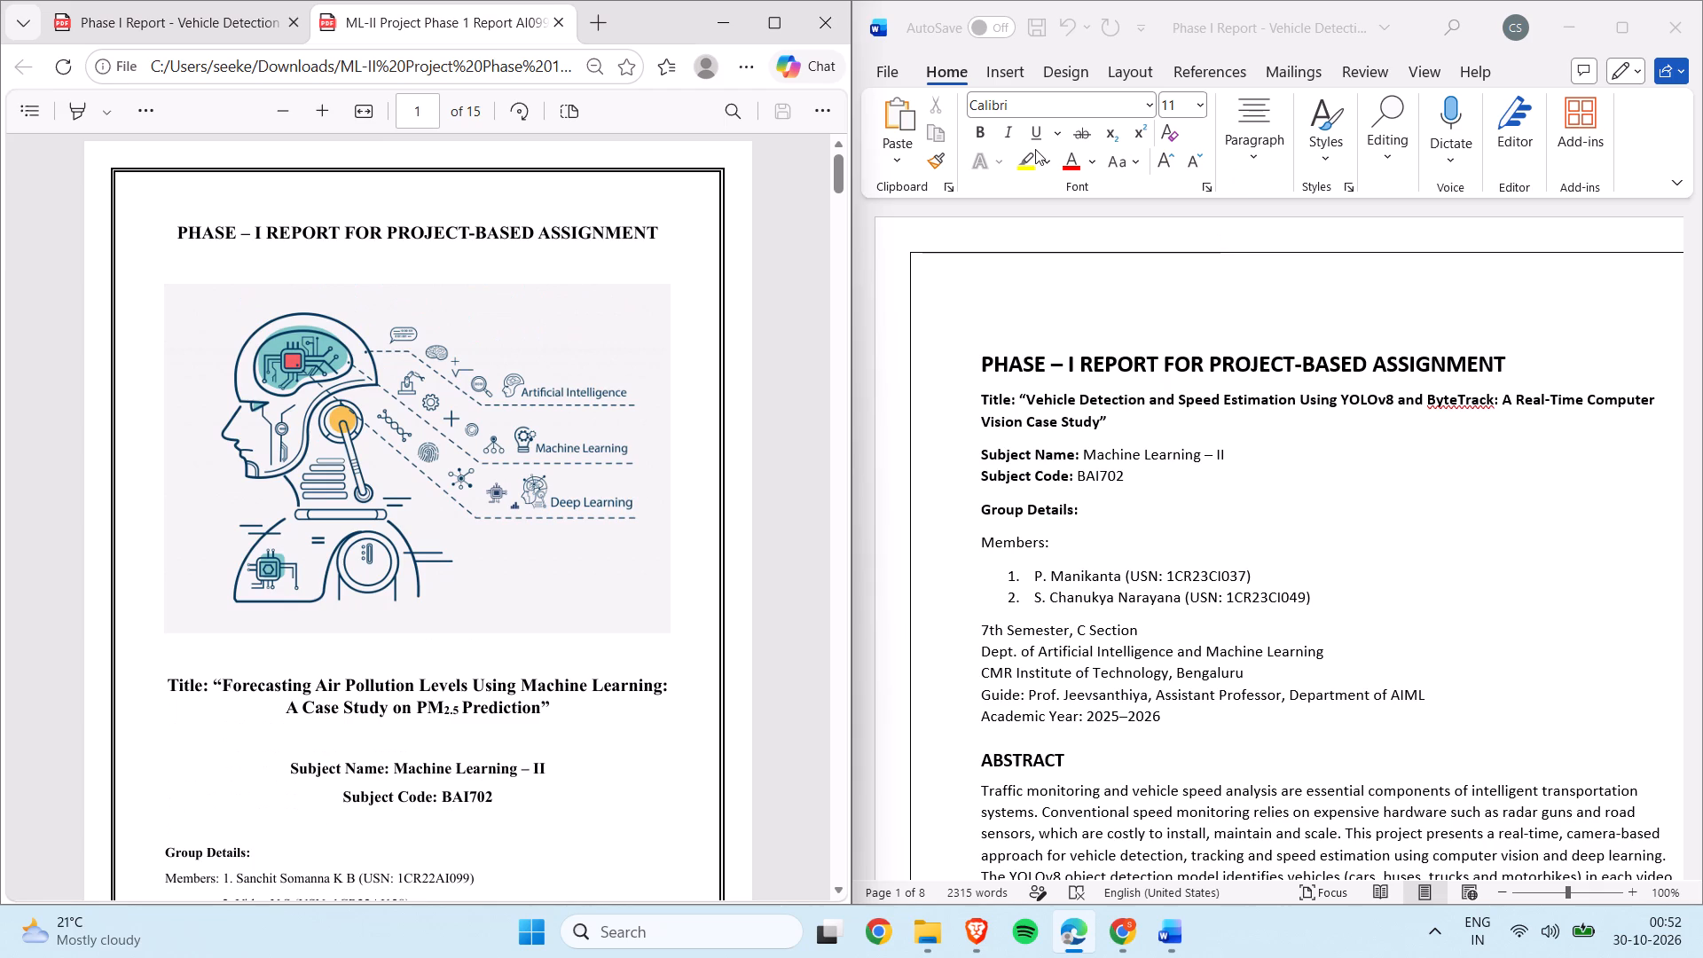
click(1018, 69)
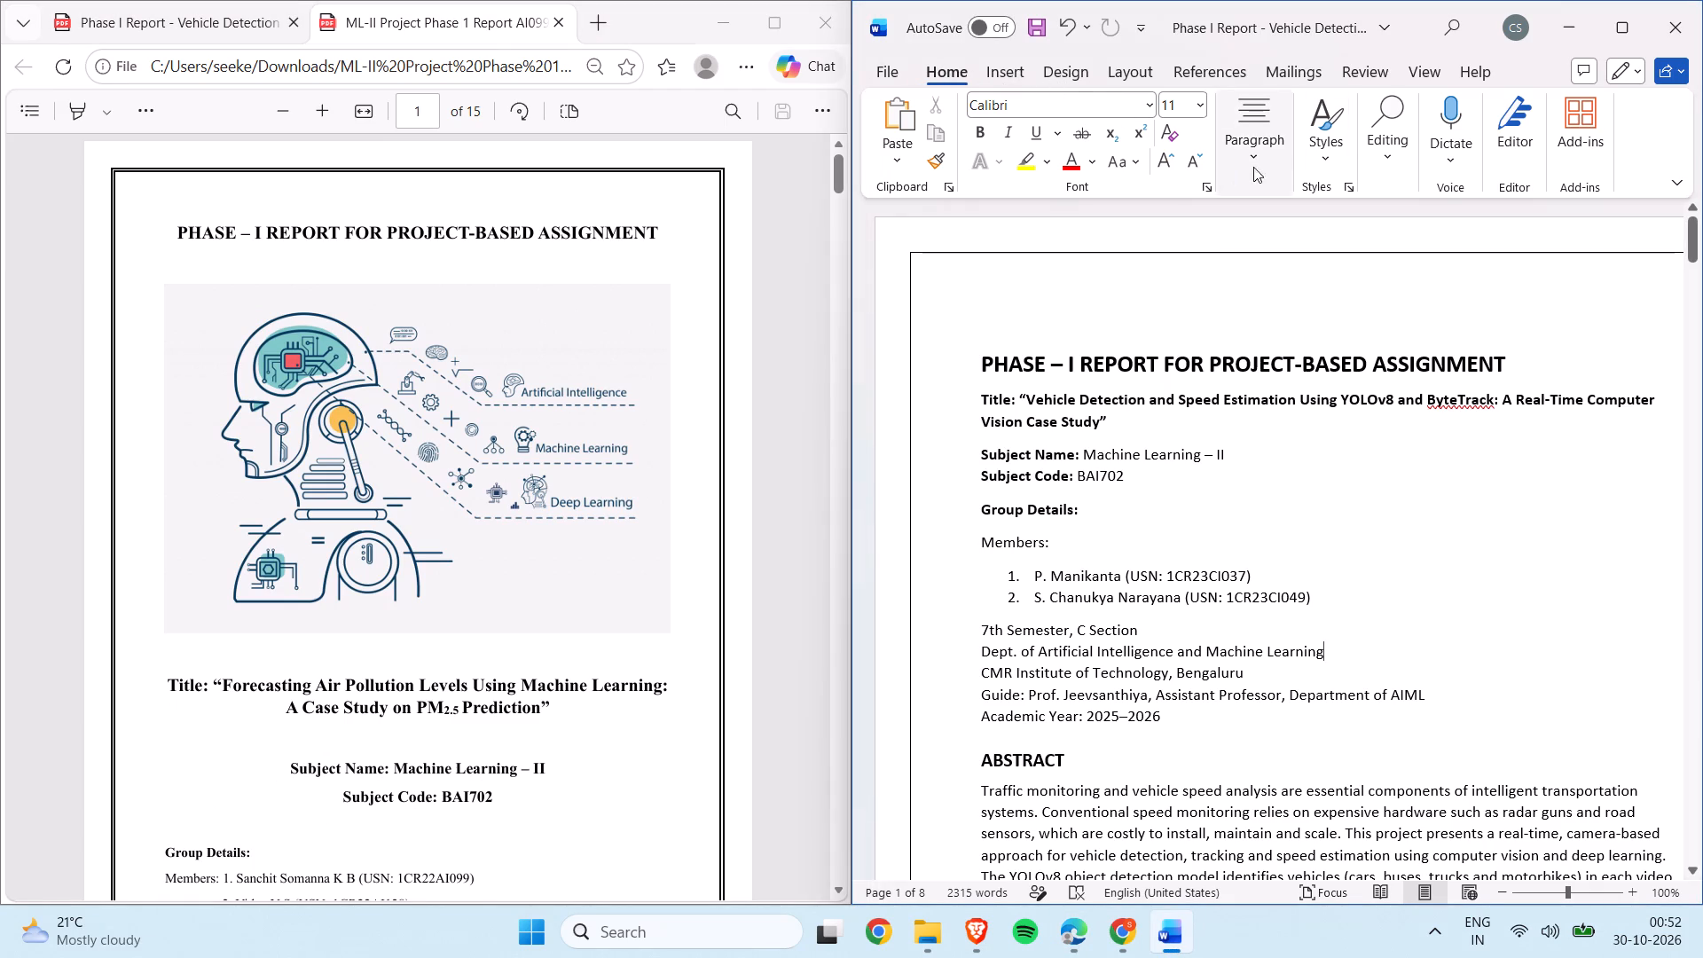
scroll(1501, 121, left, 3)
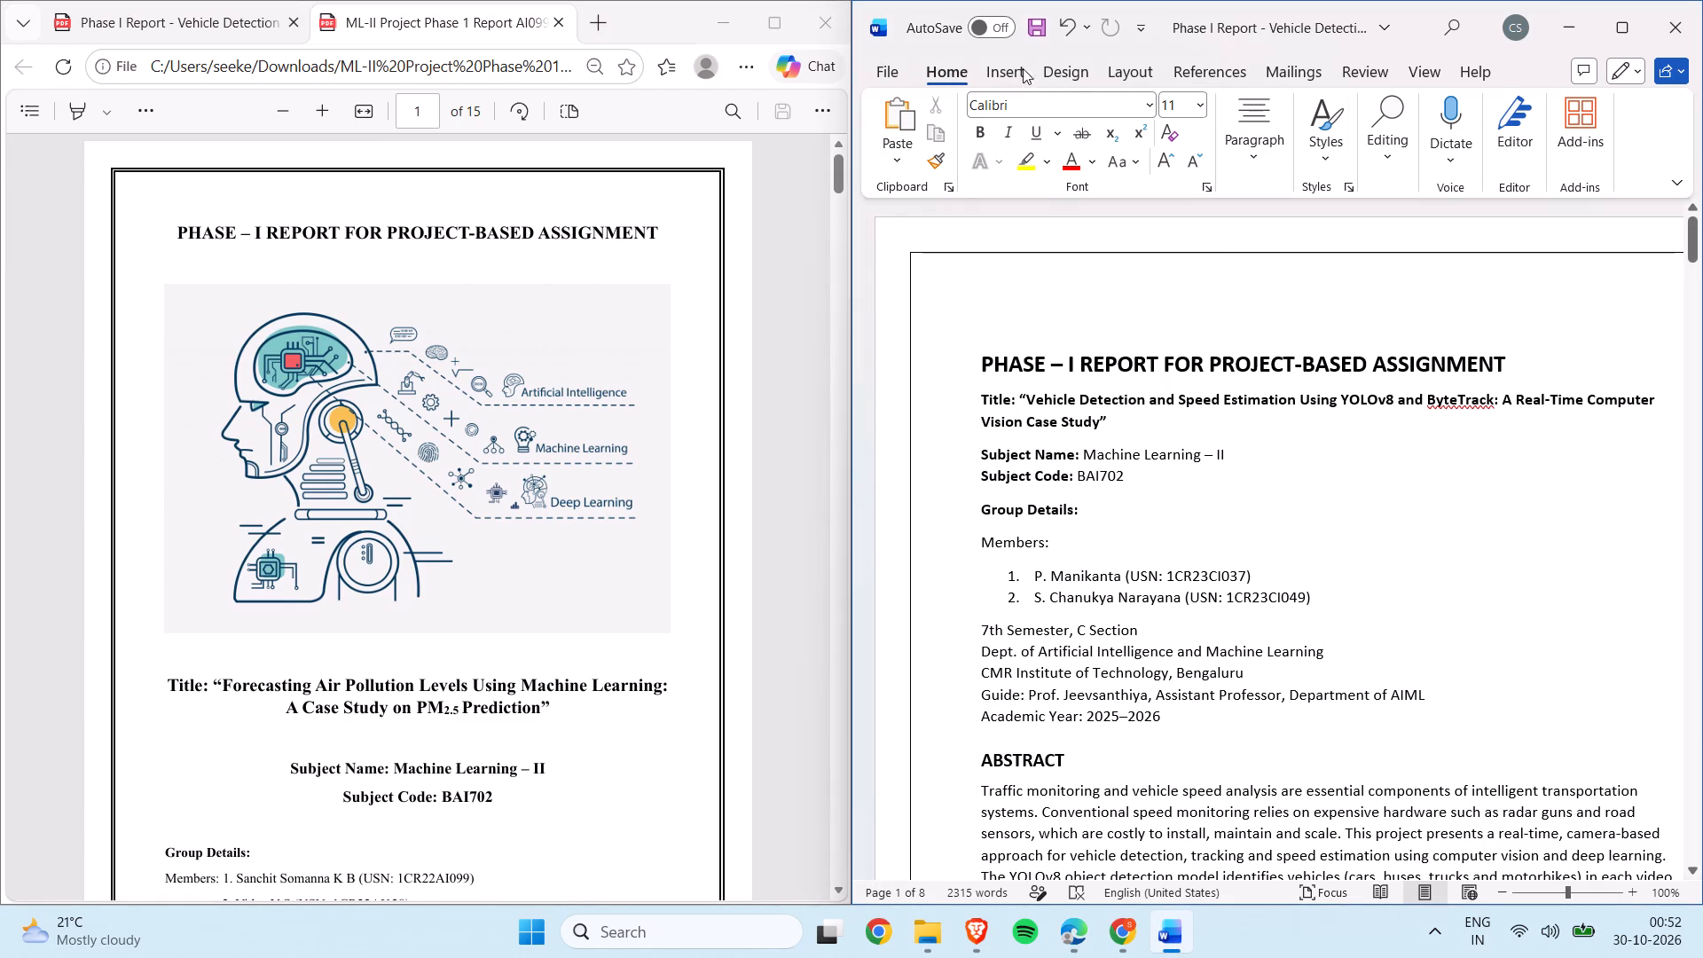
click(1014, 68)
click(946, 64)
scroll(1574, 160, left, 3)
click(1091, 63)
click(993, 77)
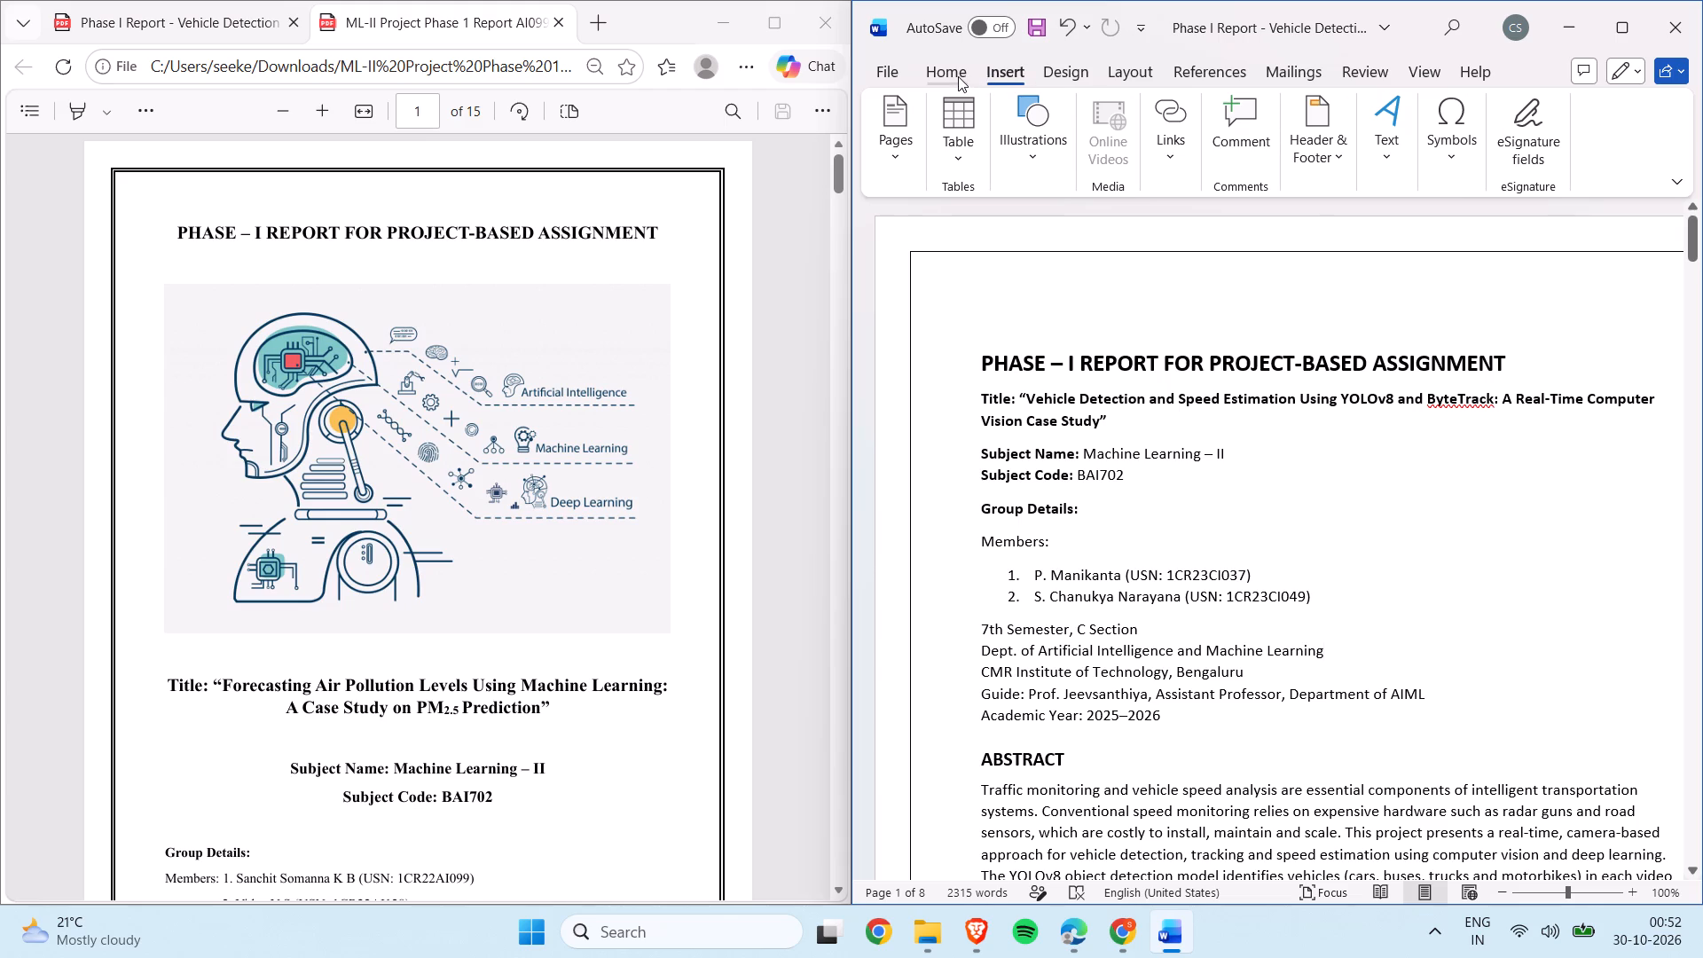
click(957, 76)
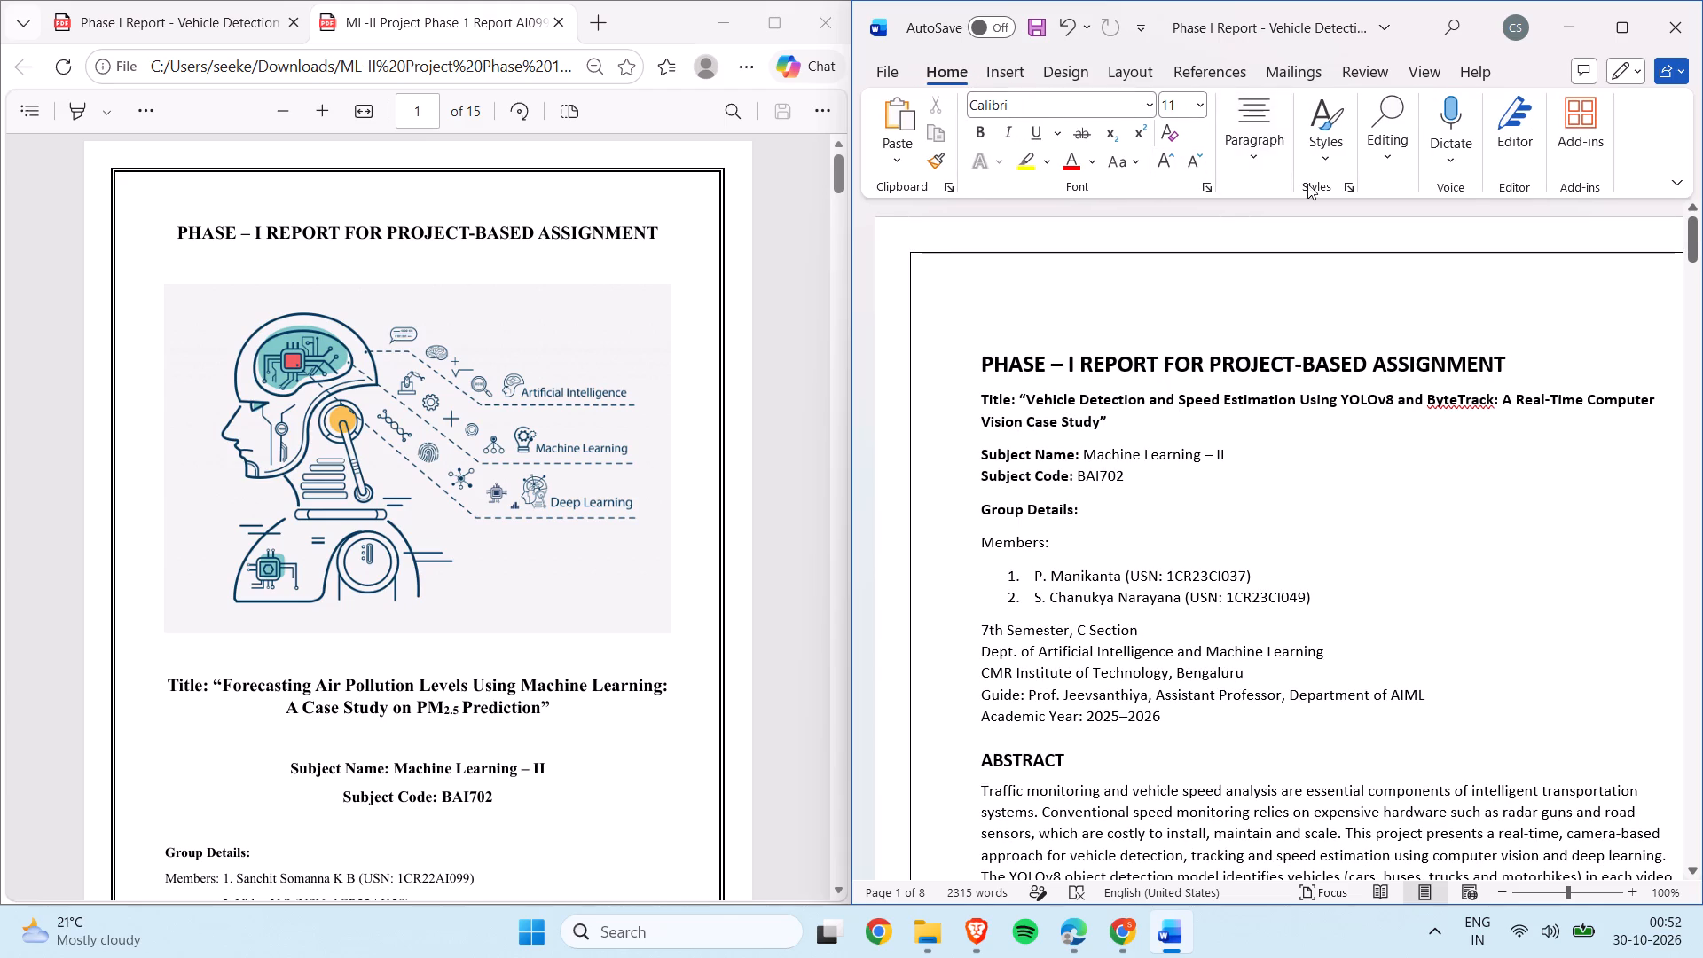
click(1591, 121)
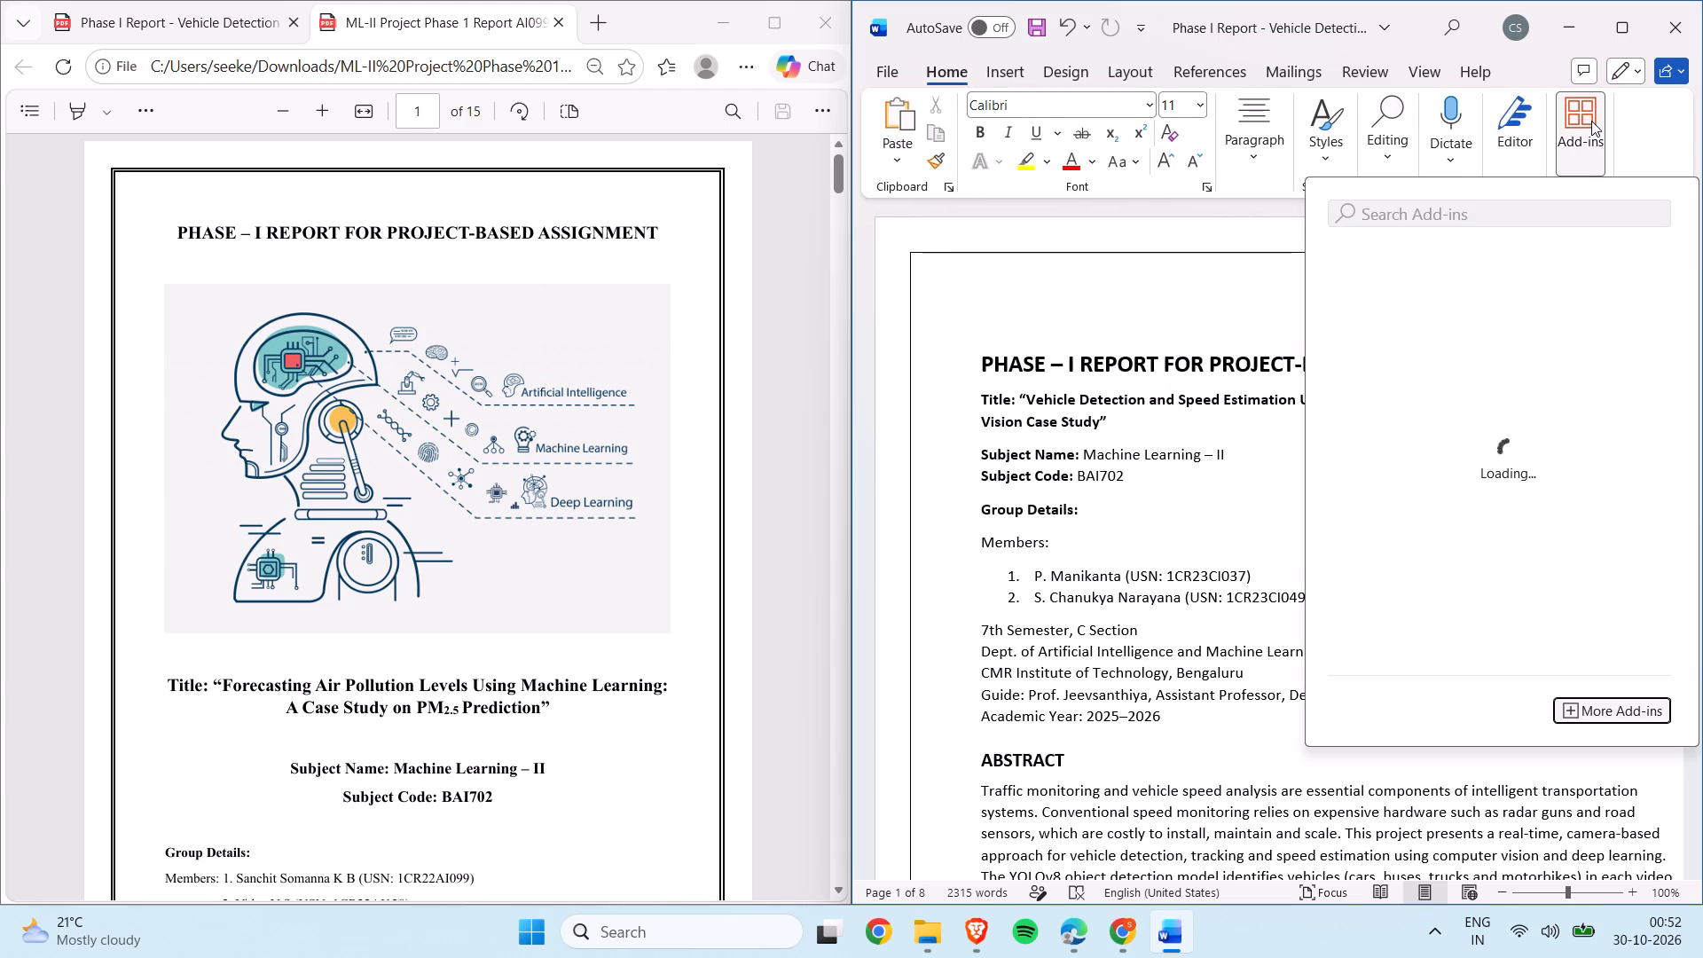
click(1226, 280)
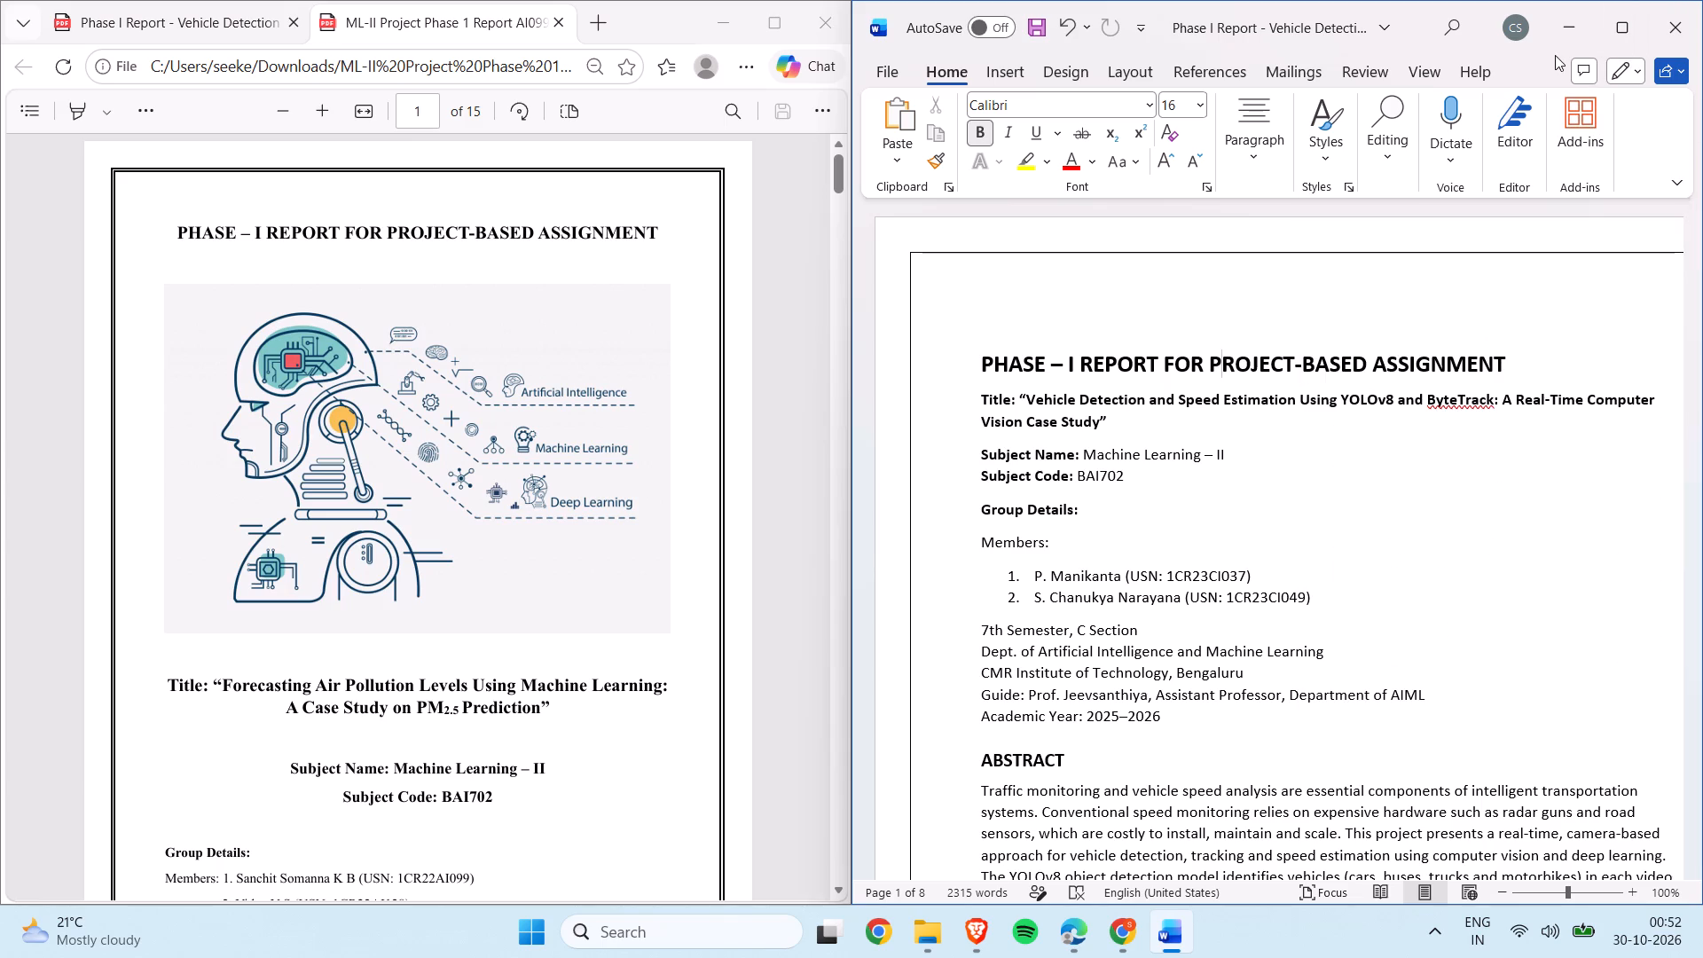
Widen the Word report's window to about two thirds of the screen, narrowing the reference report beside it.
drag(849, 384, 519, 406)
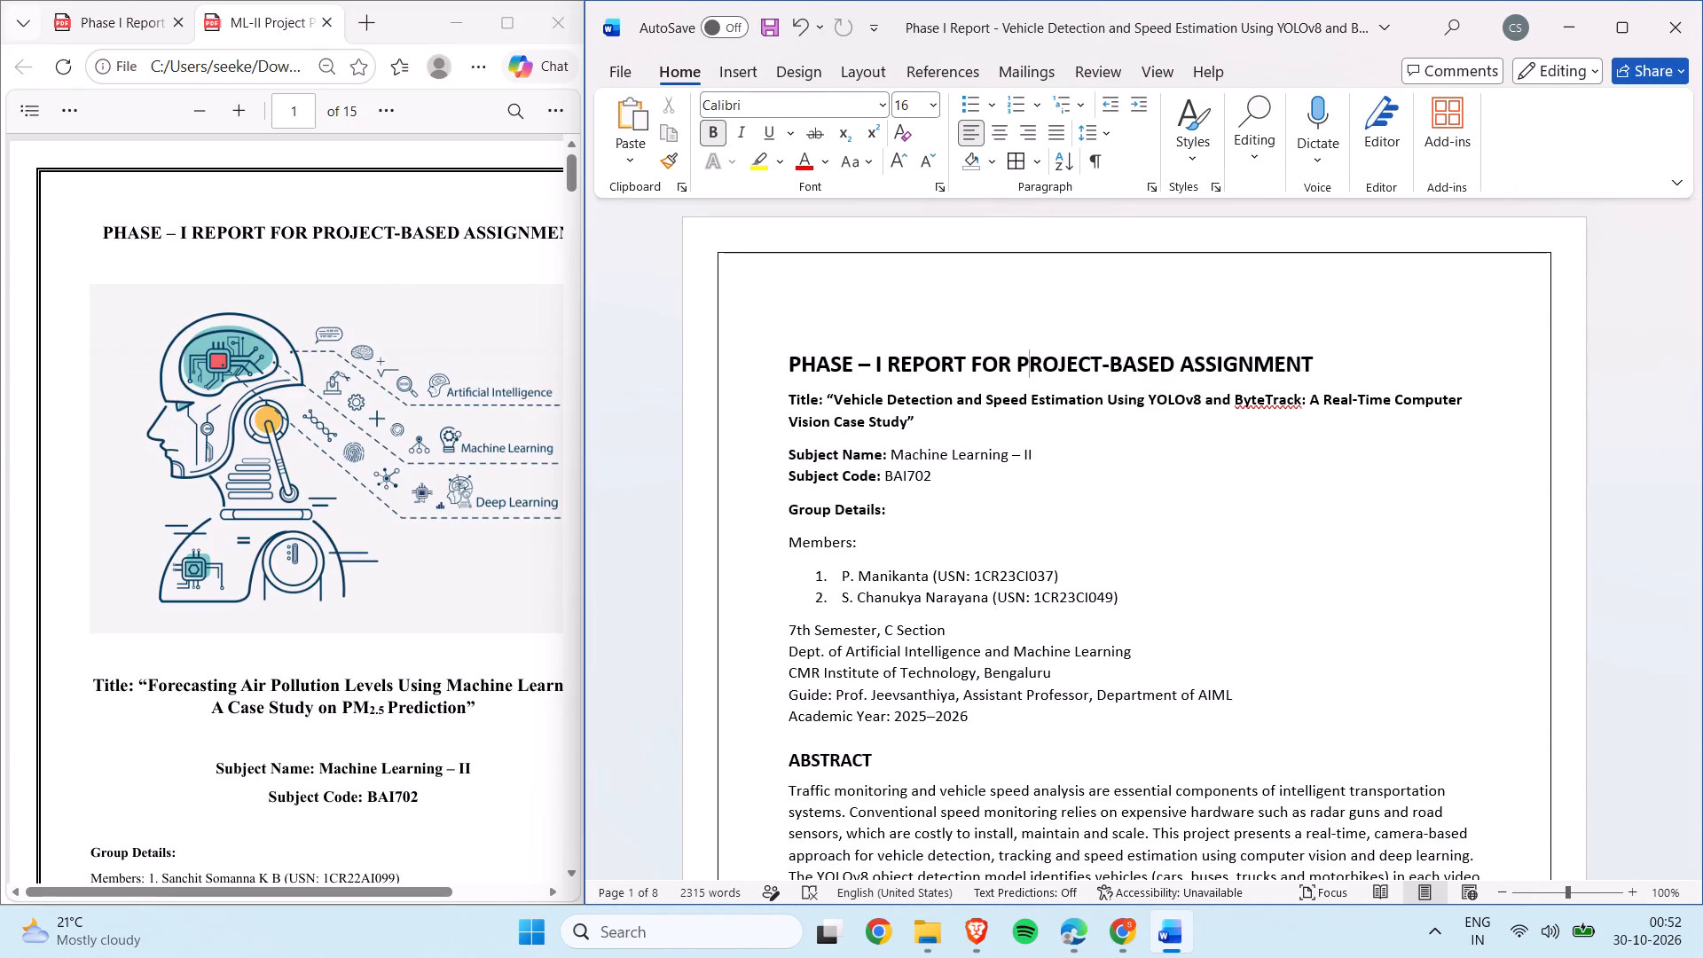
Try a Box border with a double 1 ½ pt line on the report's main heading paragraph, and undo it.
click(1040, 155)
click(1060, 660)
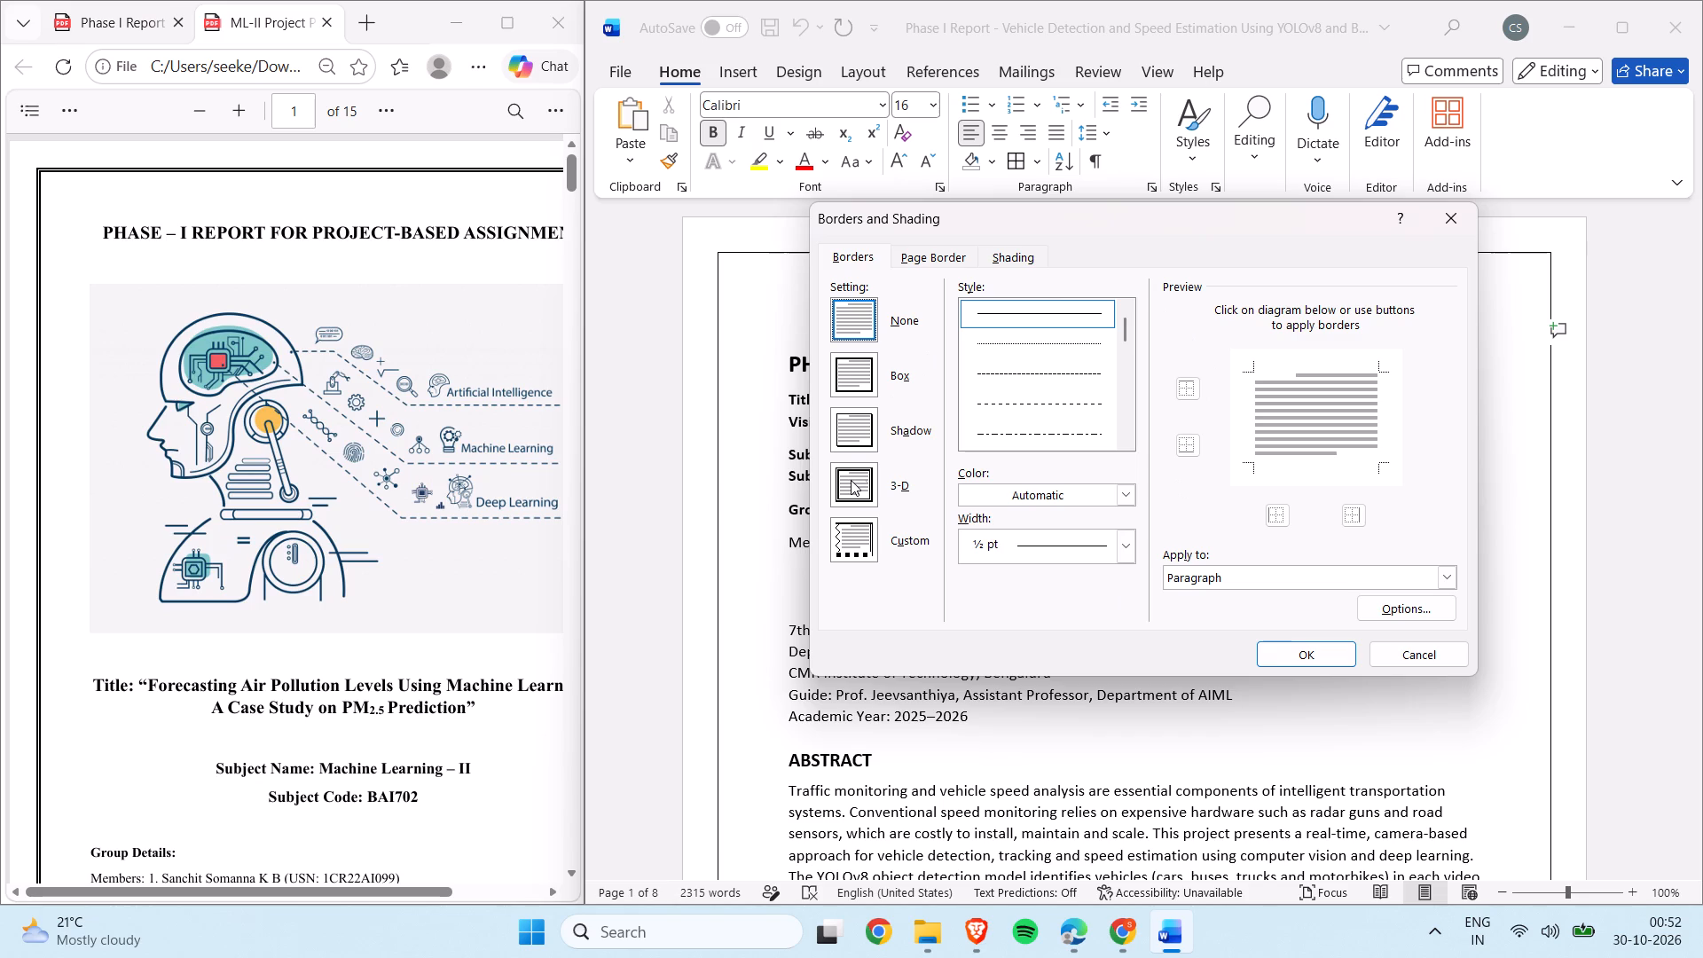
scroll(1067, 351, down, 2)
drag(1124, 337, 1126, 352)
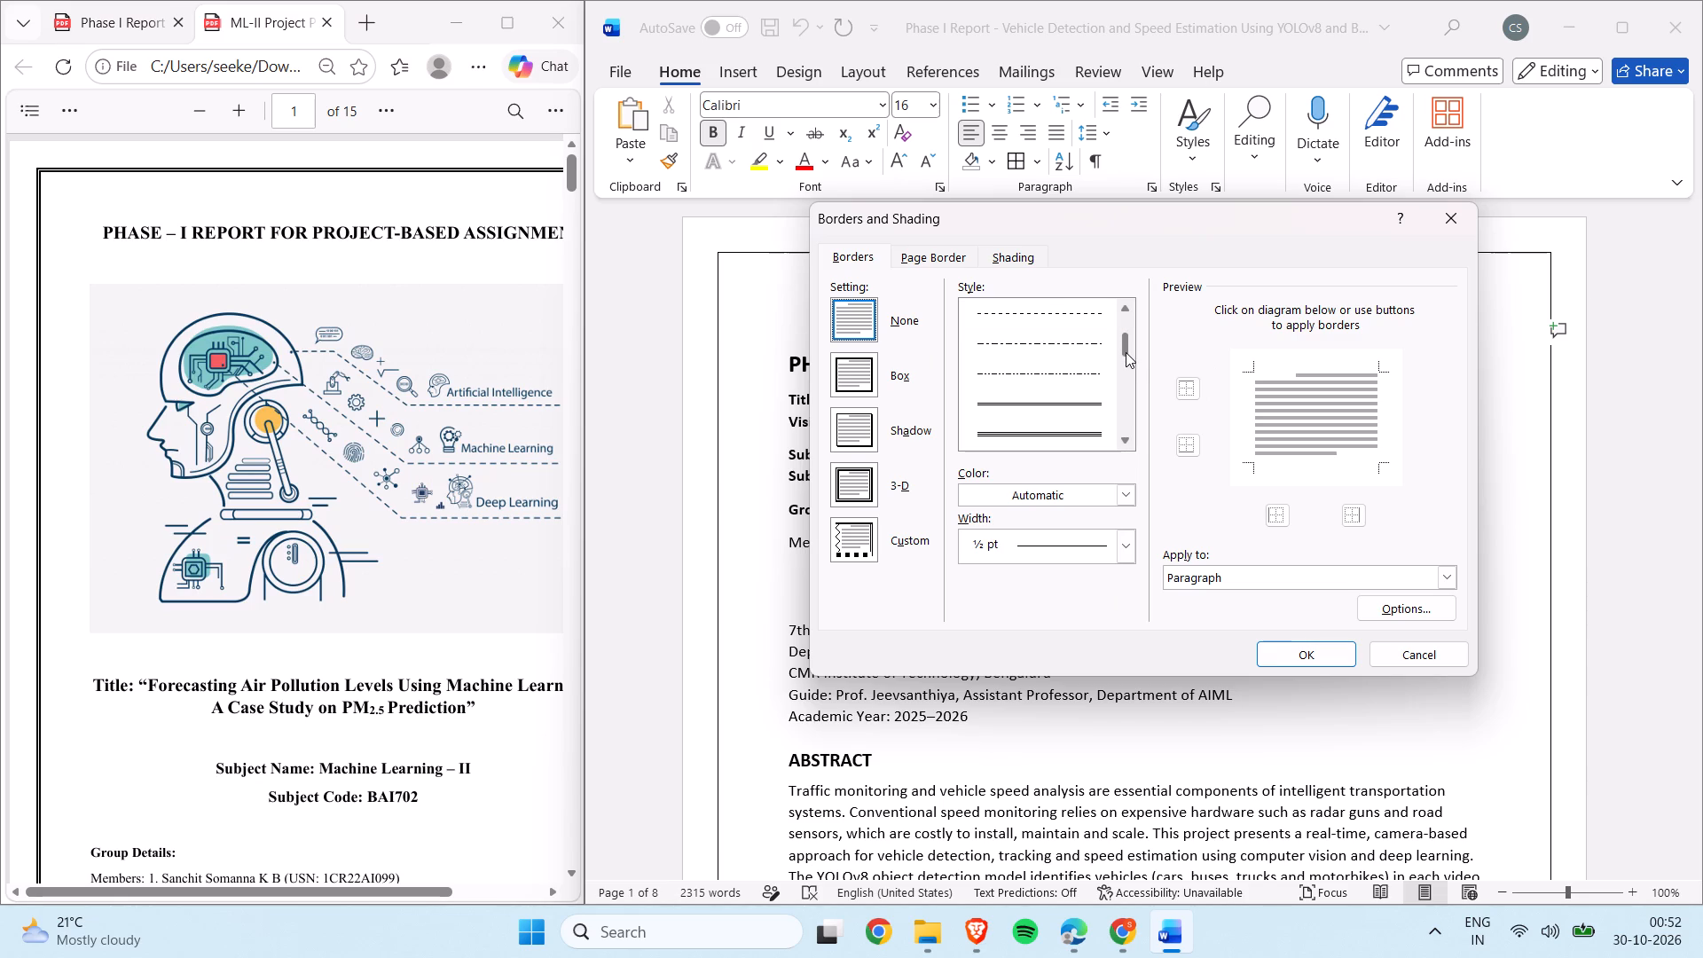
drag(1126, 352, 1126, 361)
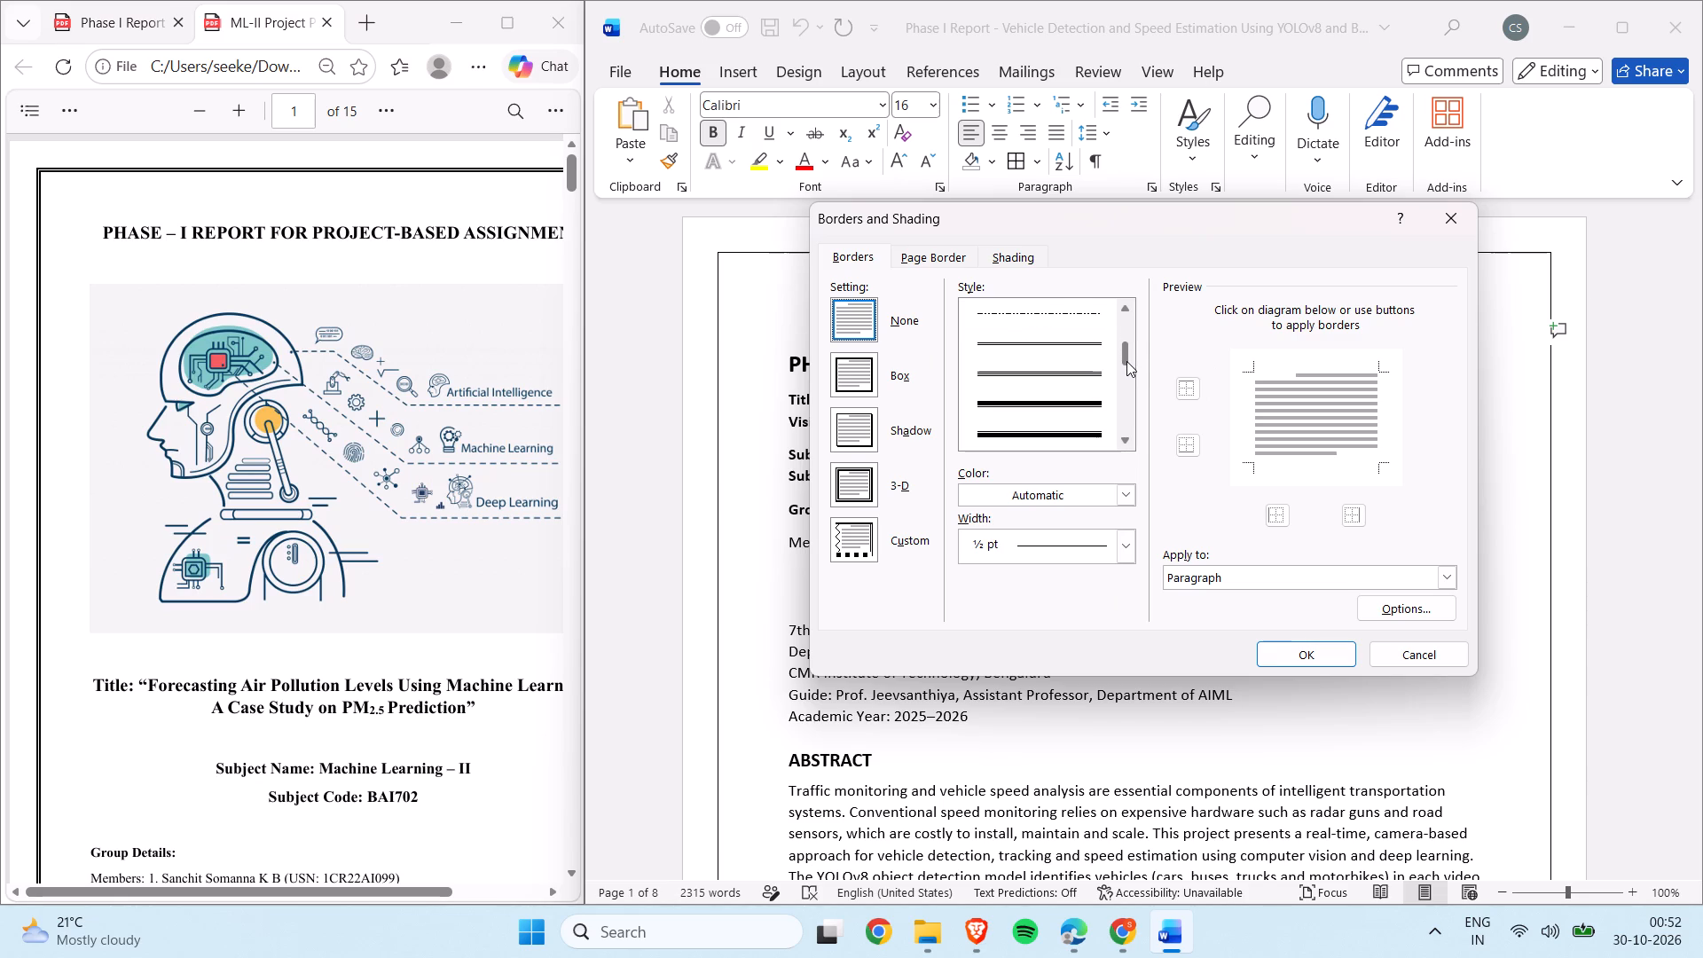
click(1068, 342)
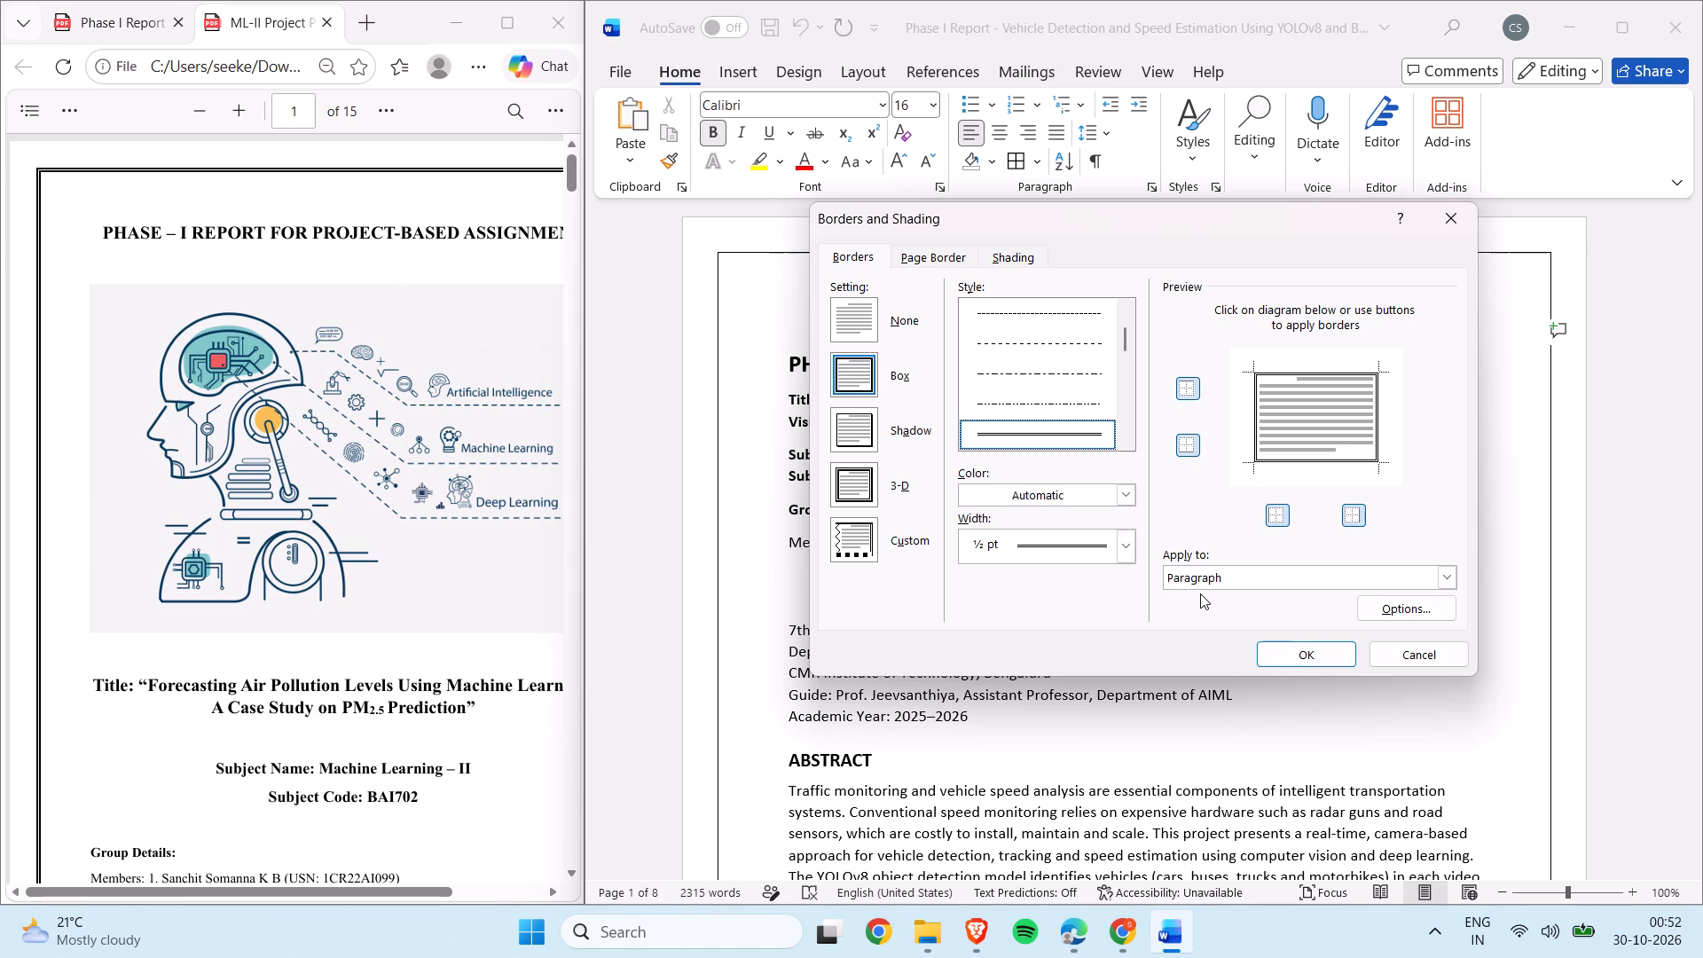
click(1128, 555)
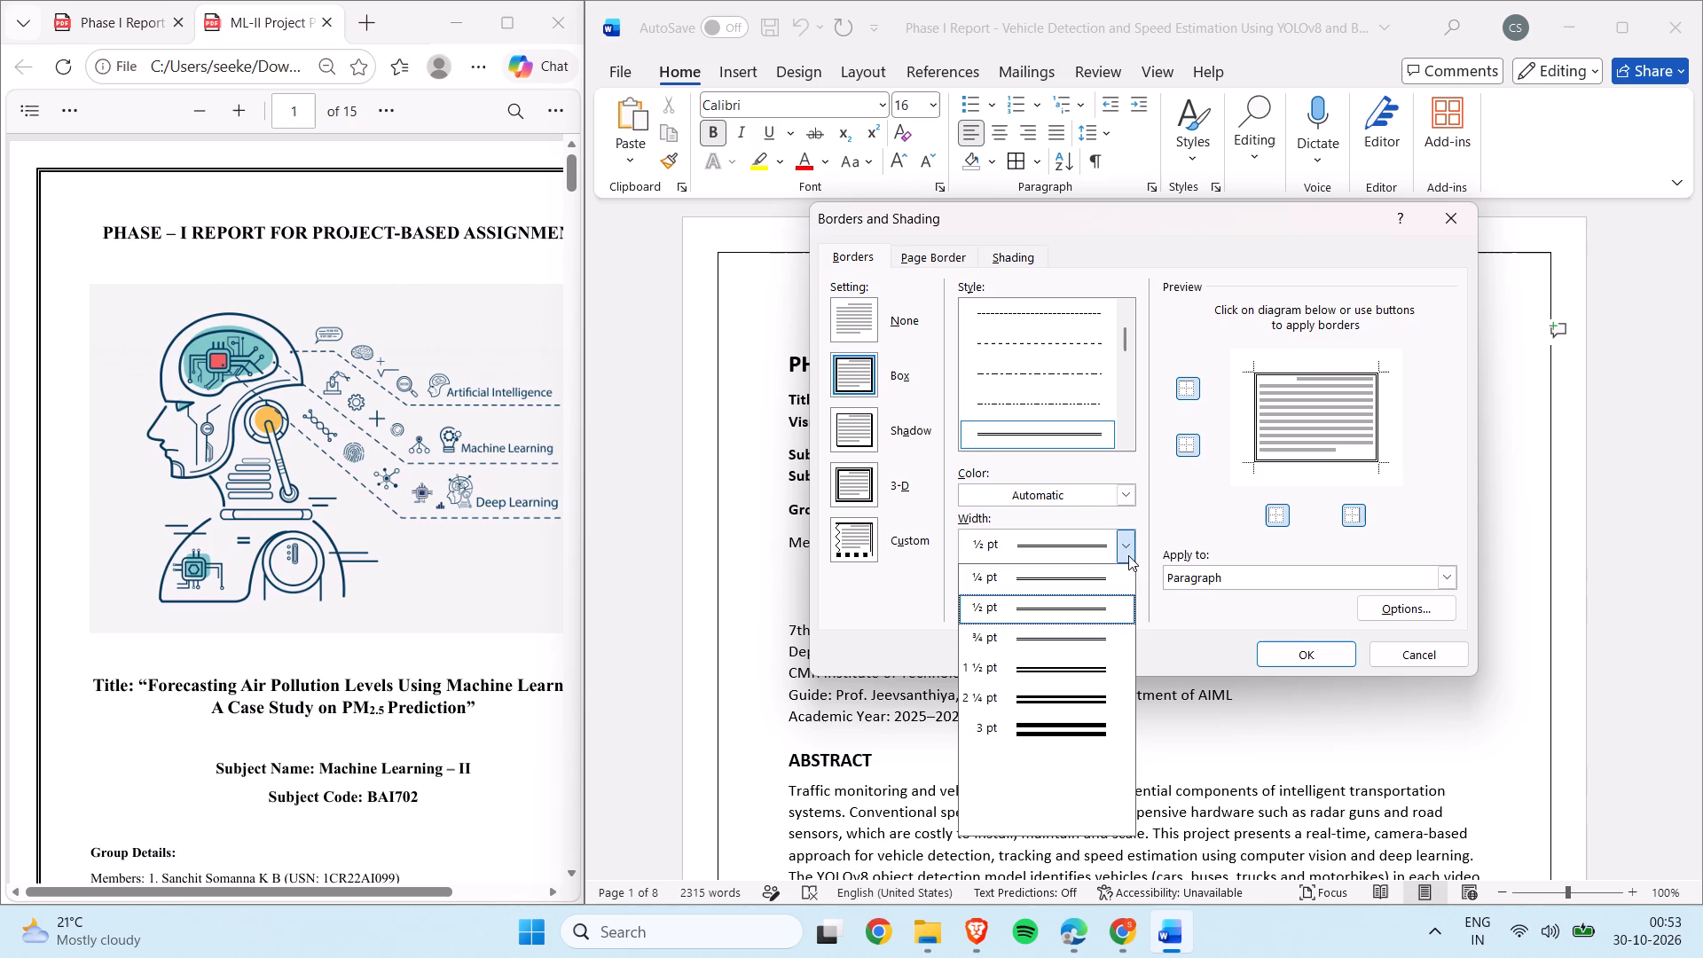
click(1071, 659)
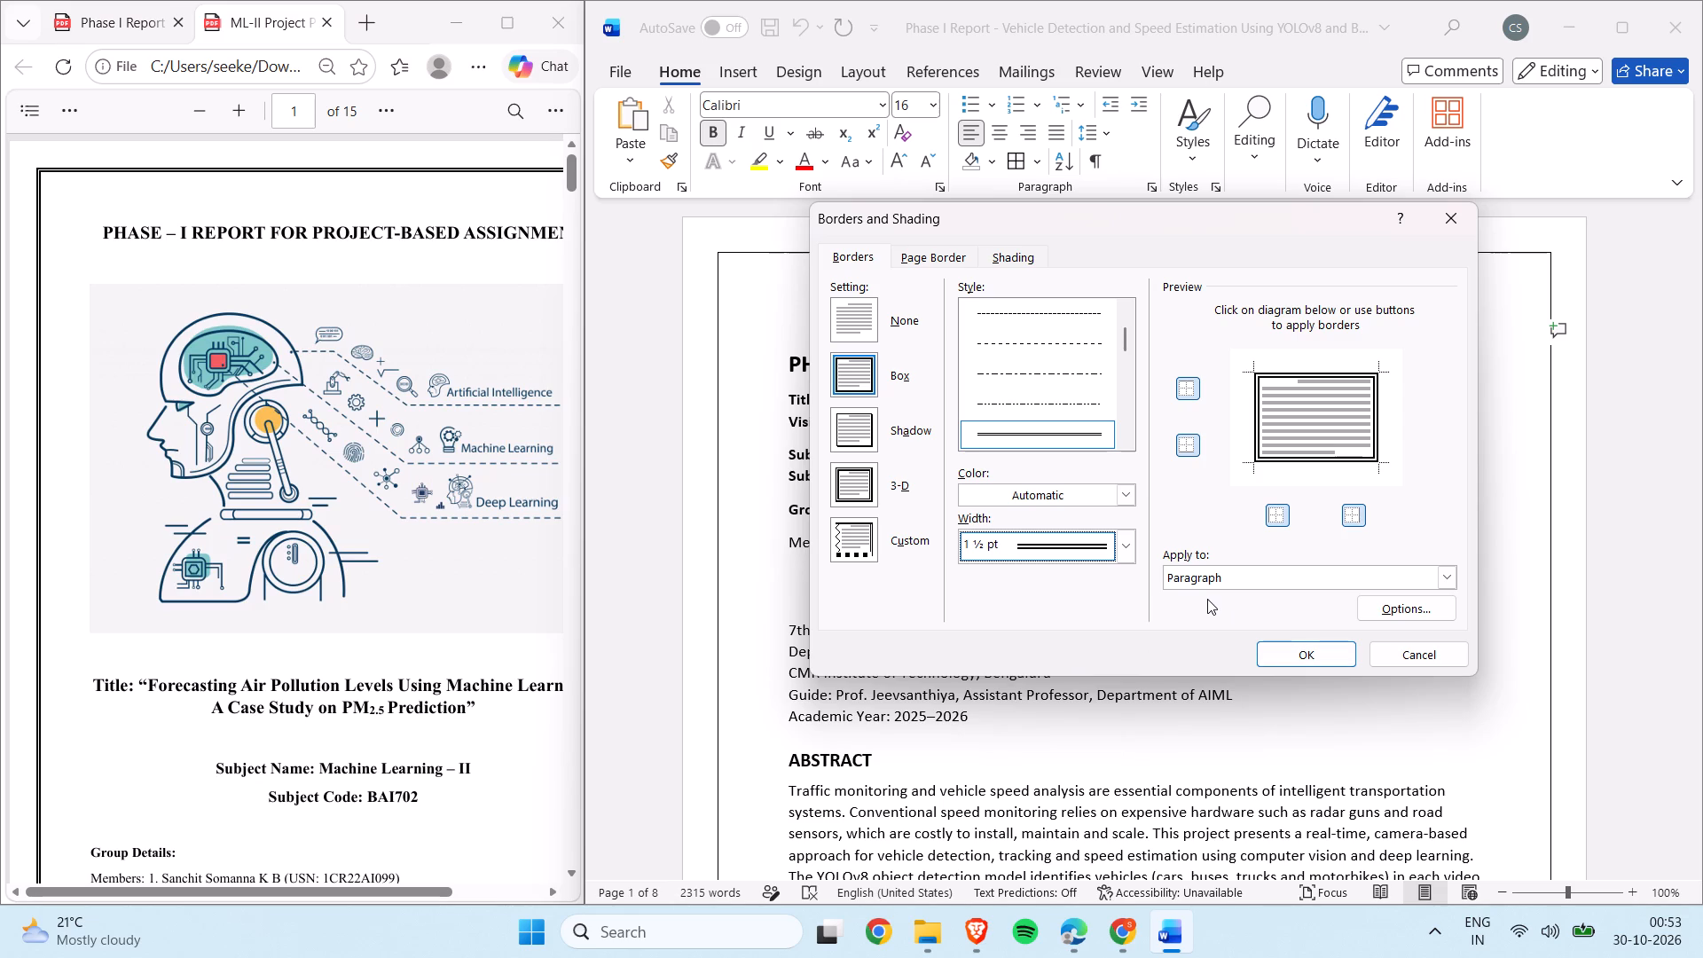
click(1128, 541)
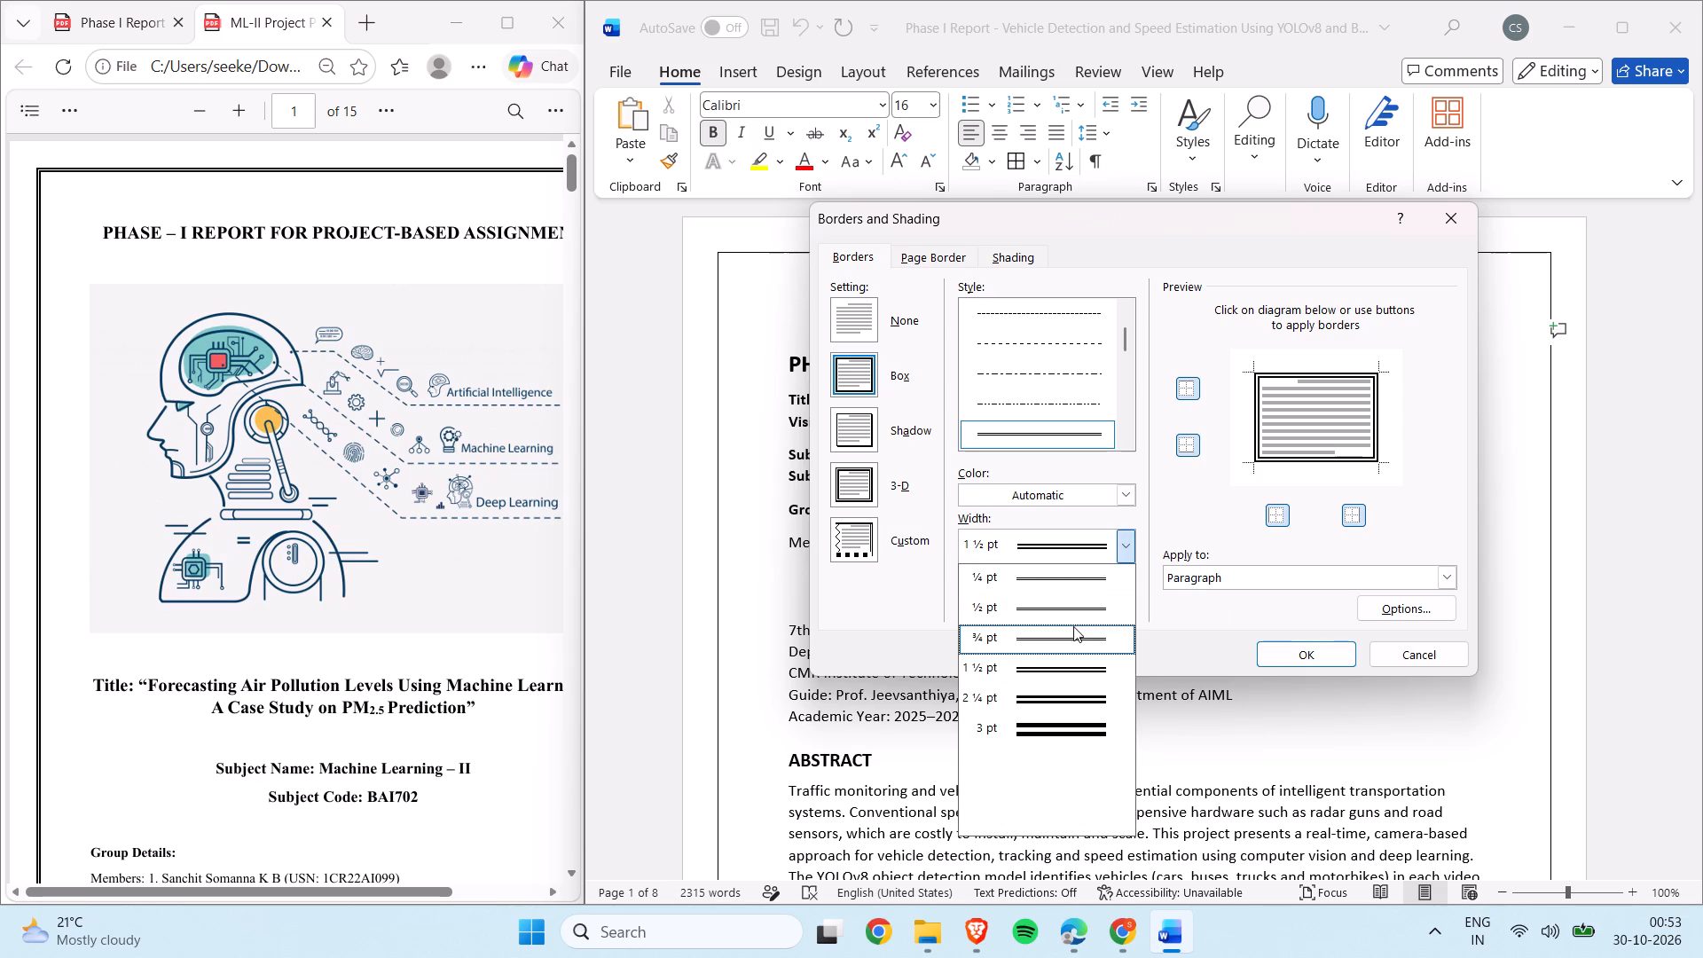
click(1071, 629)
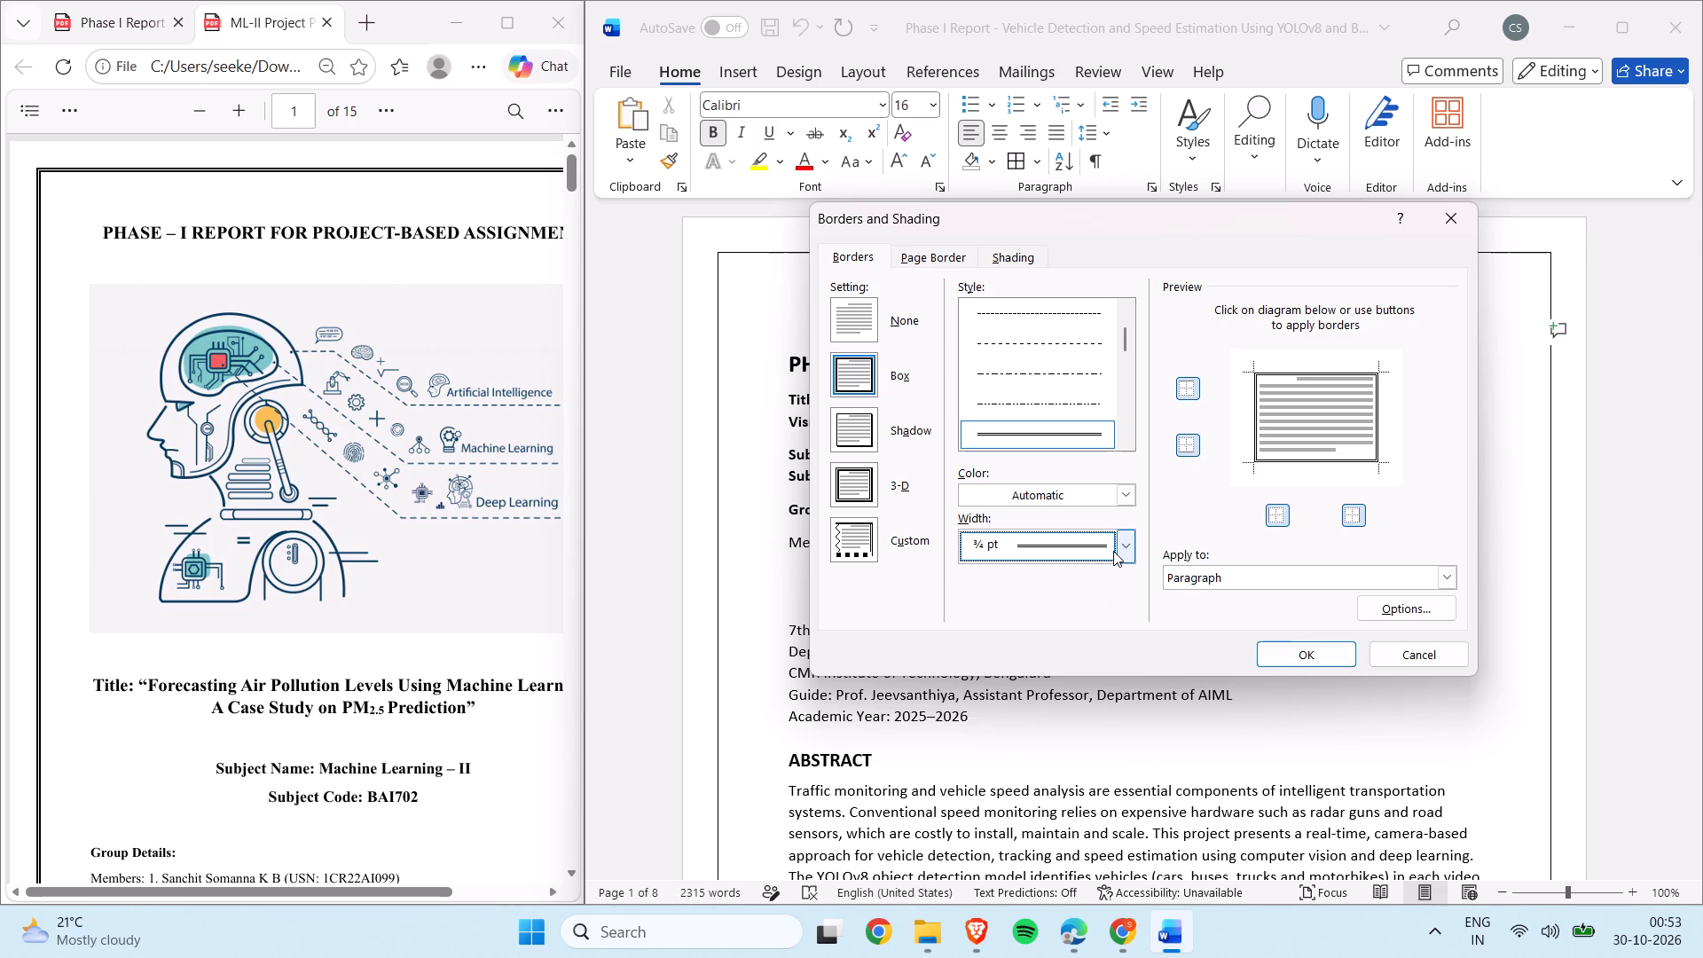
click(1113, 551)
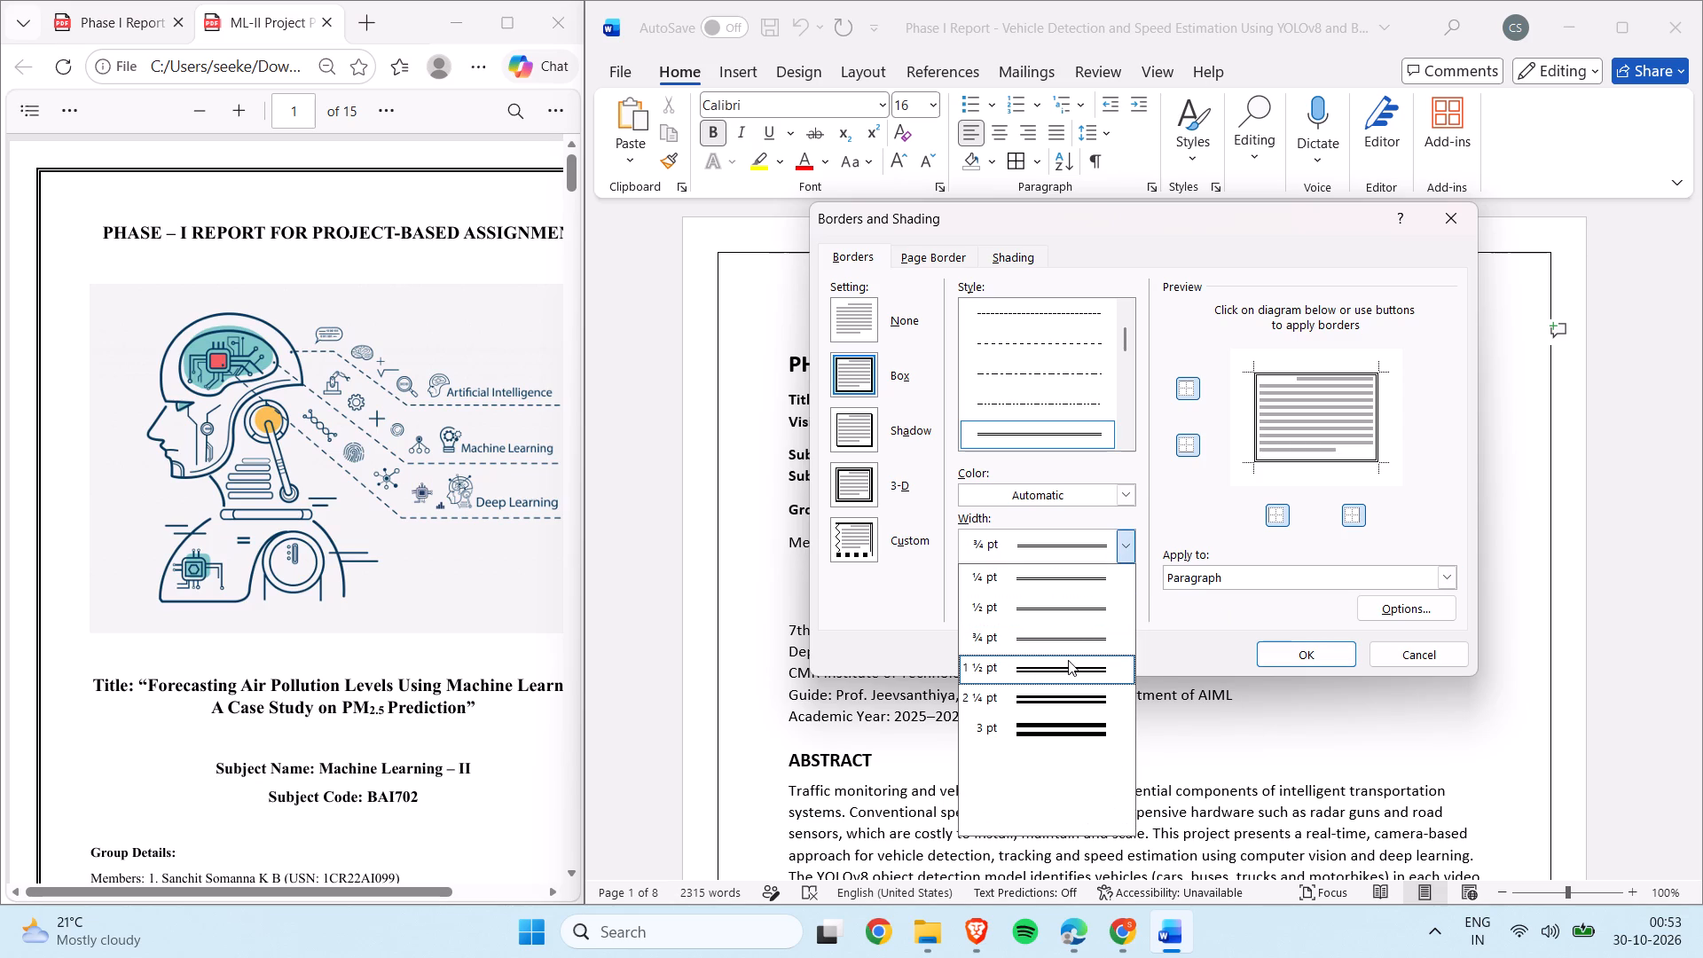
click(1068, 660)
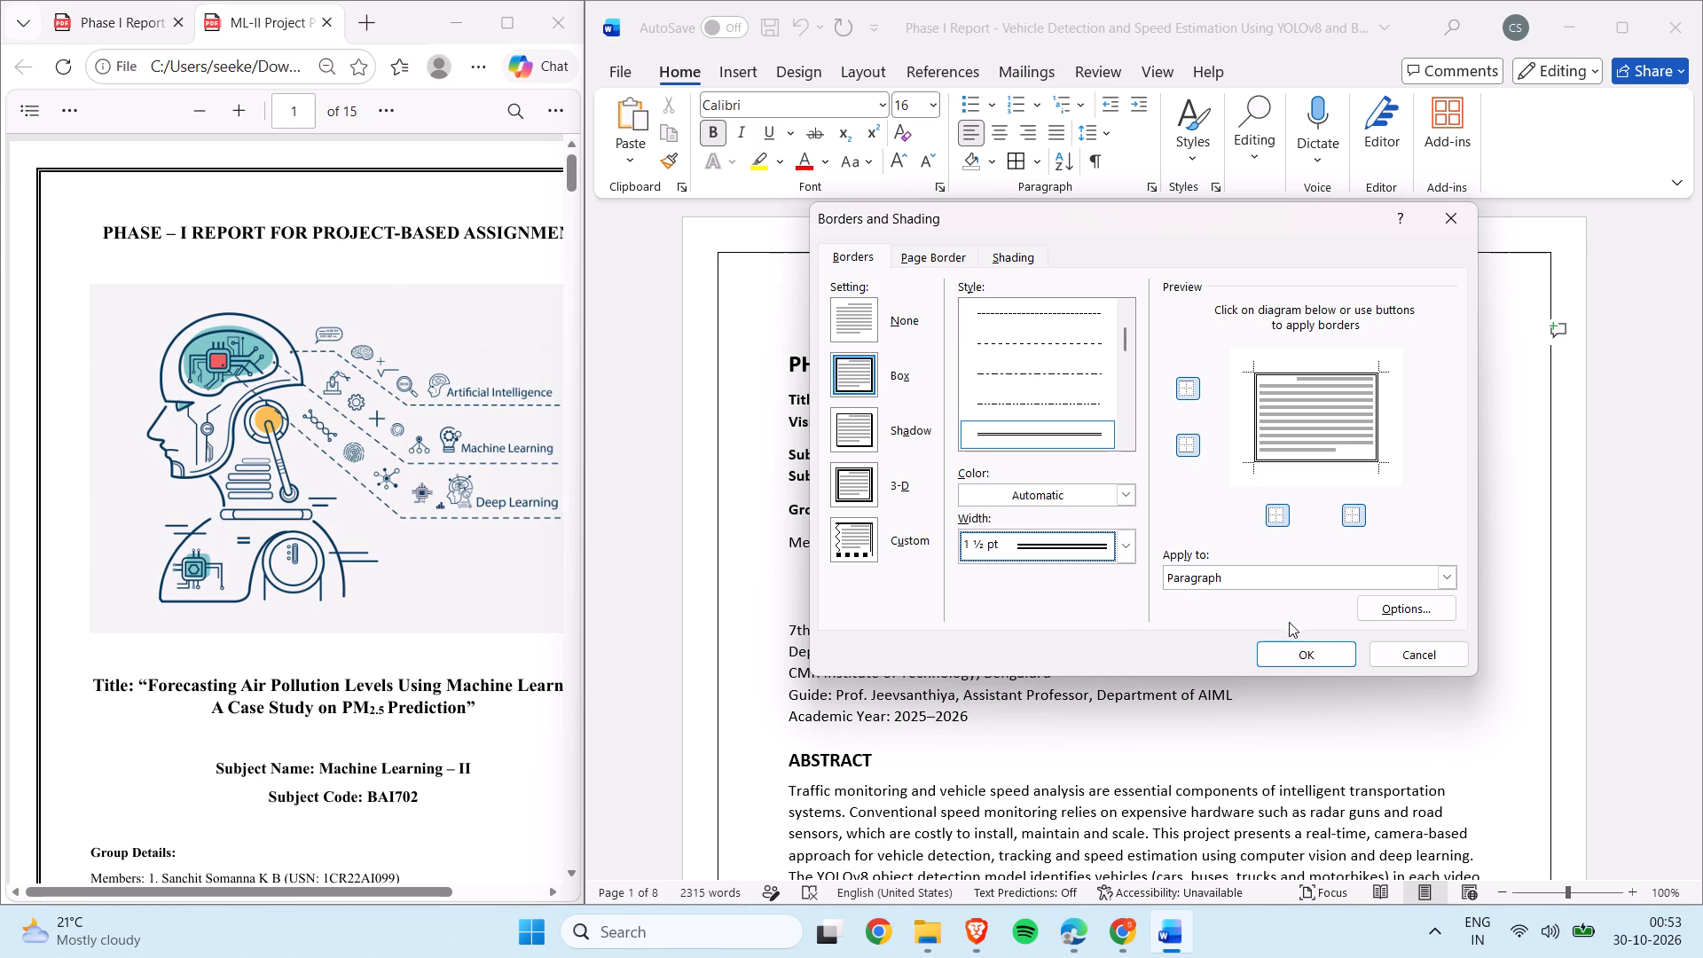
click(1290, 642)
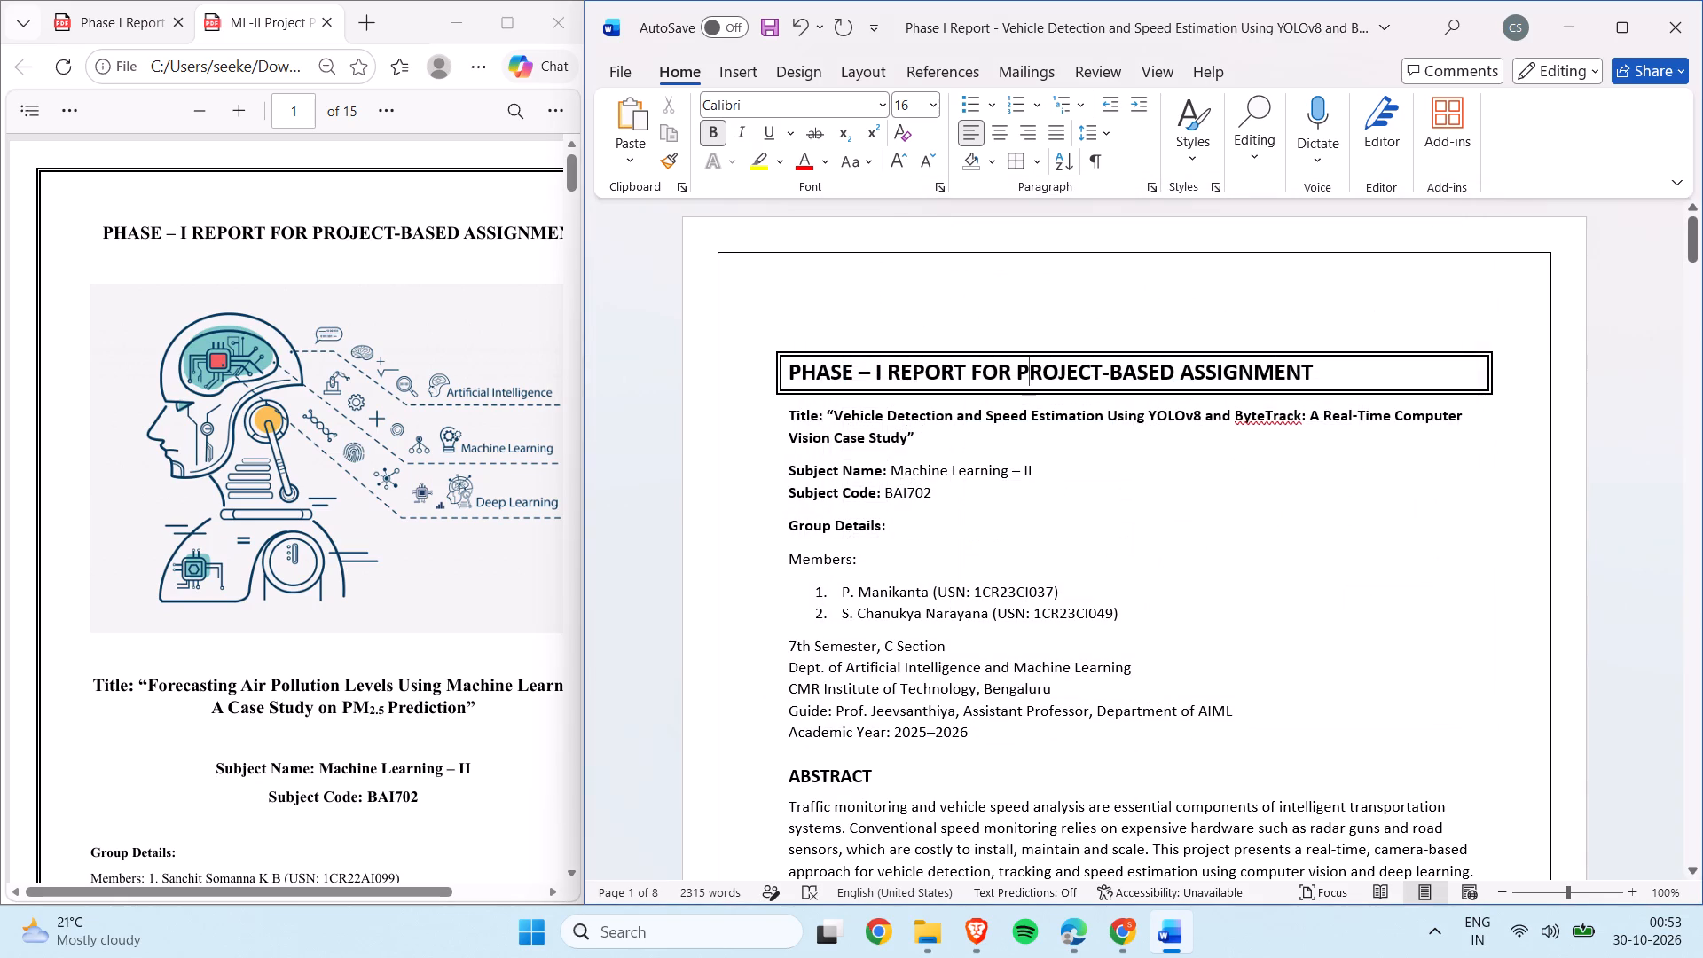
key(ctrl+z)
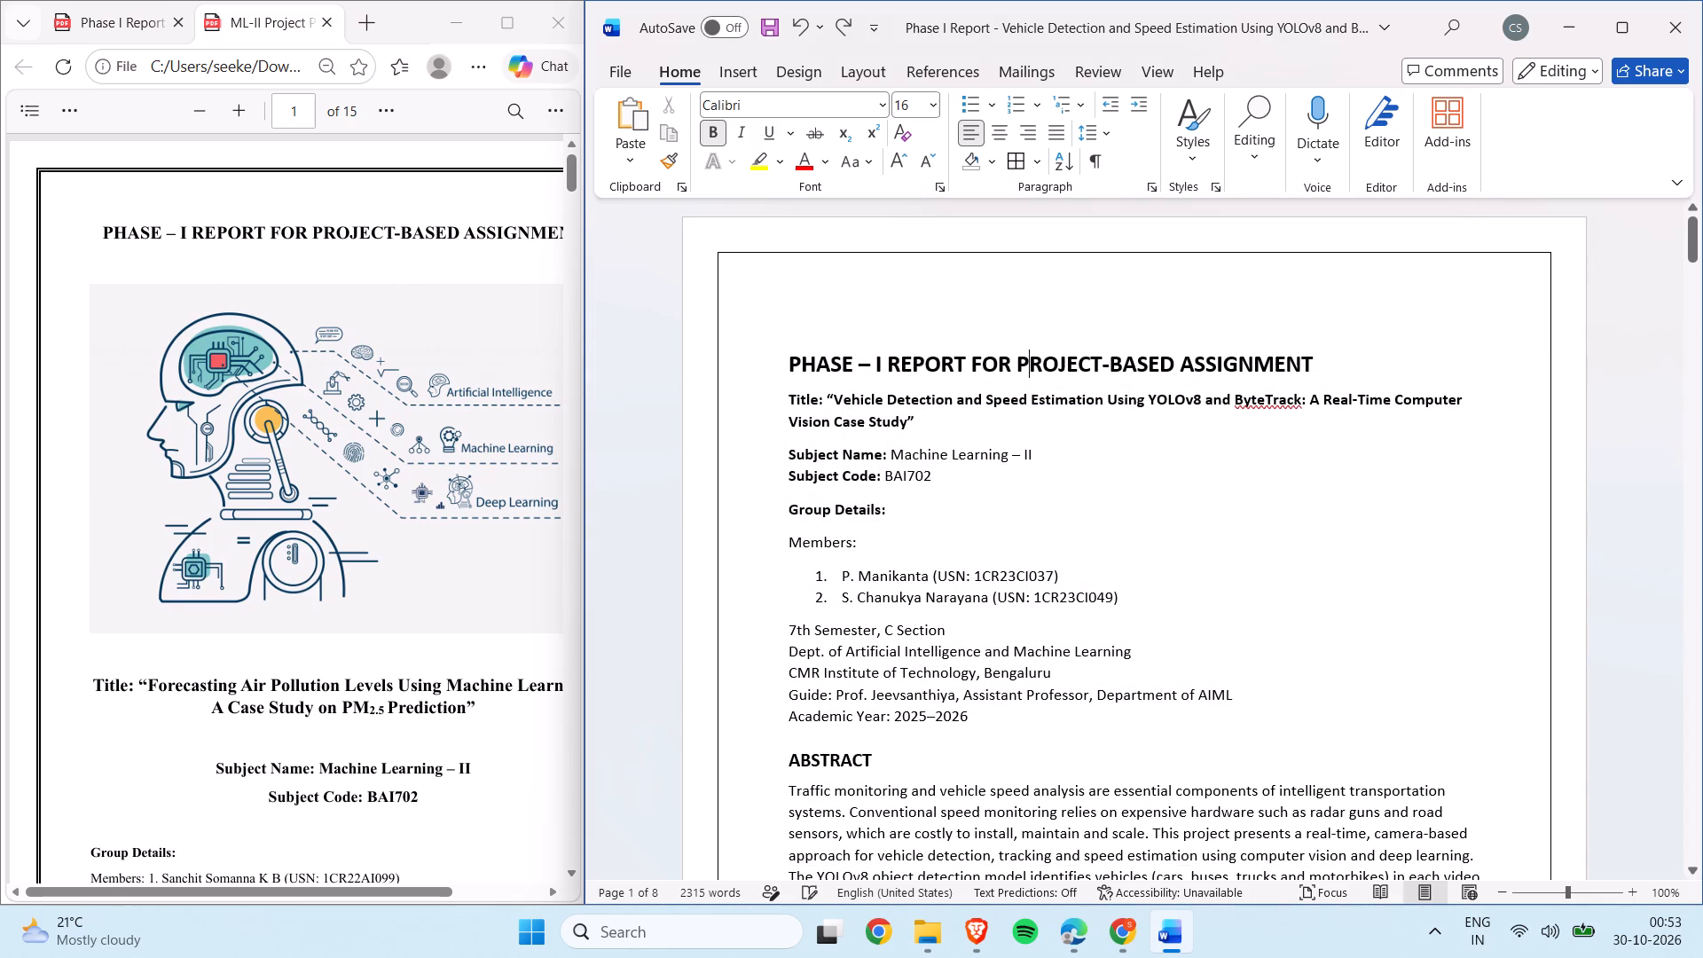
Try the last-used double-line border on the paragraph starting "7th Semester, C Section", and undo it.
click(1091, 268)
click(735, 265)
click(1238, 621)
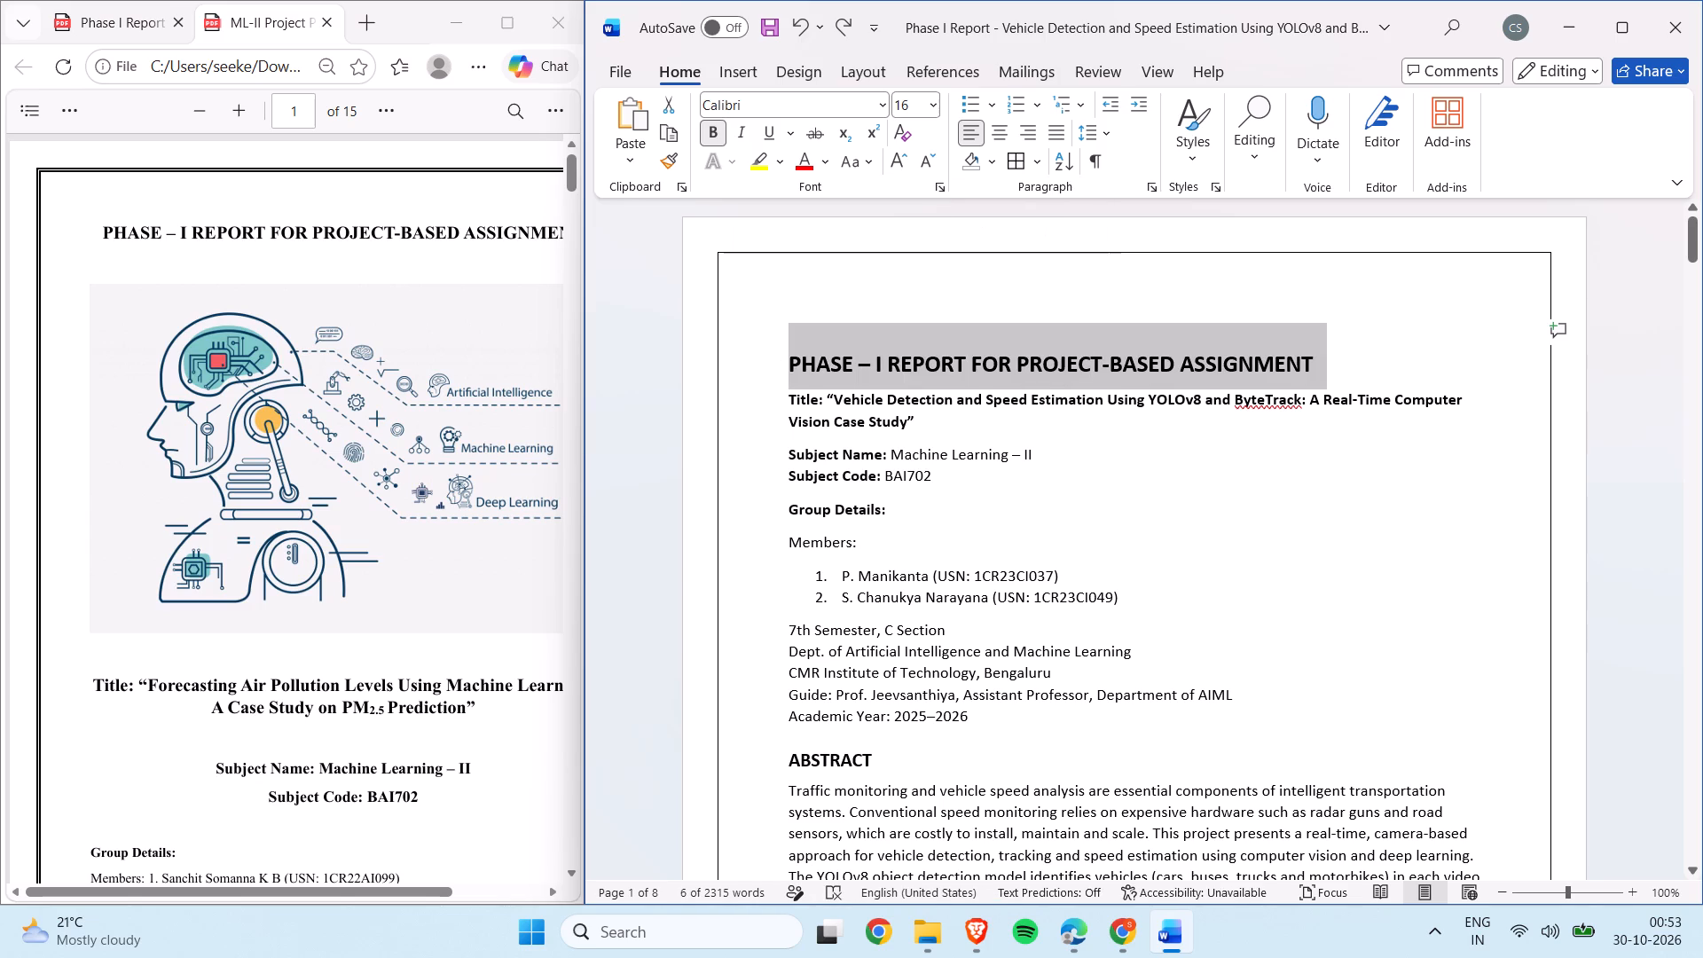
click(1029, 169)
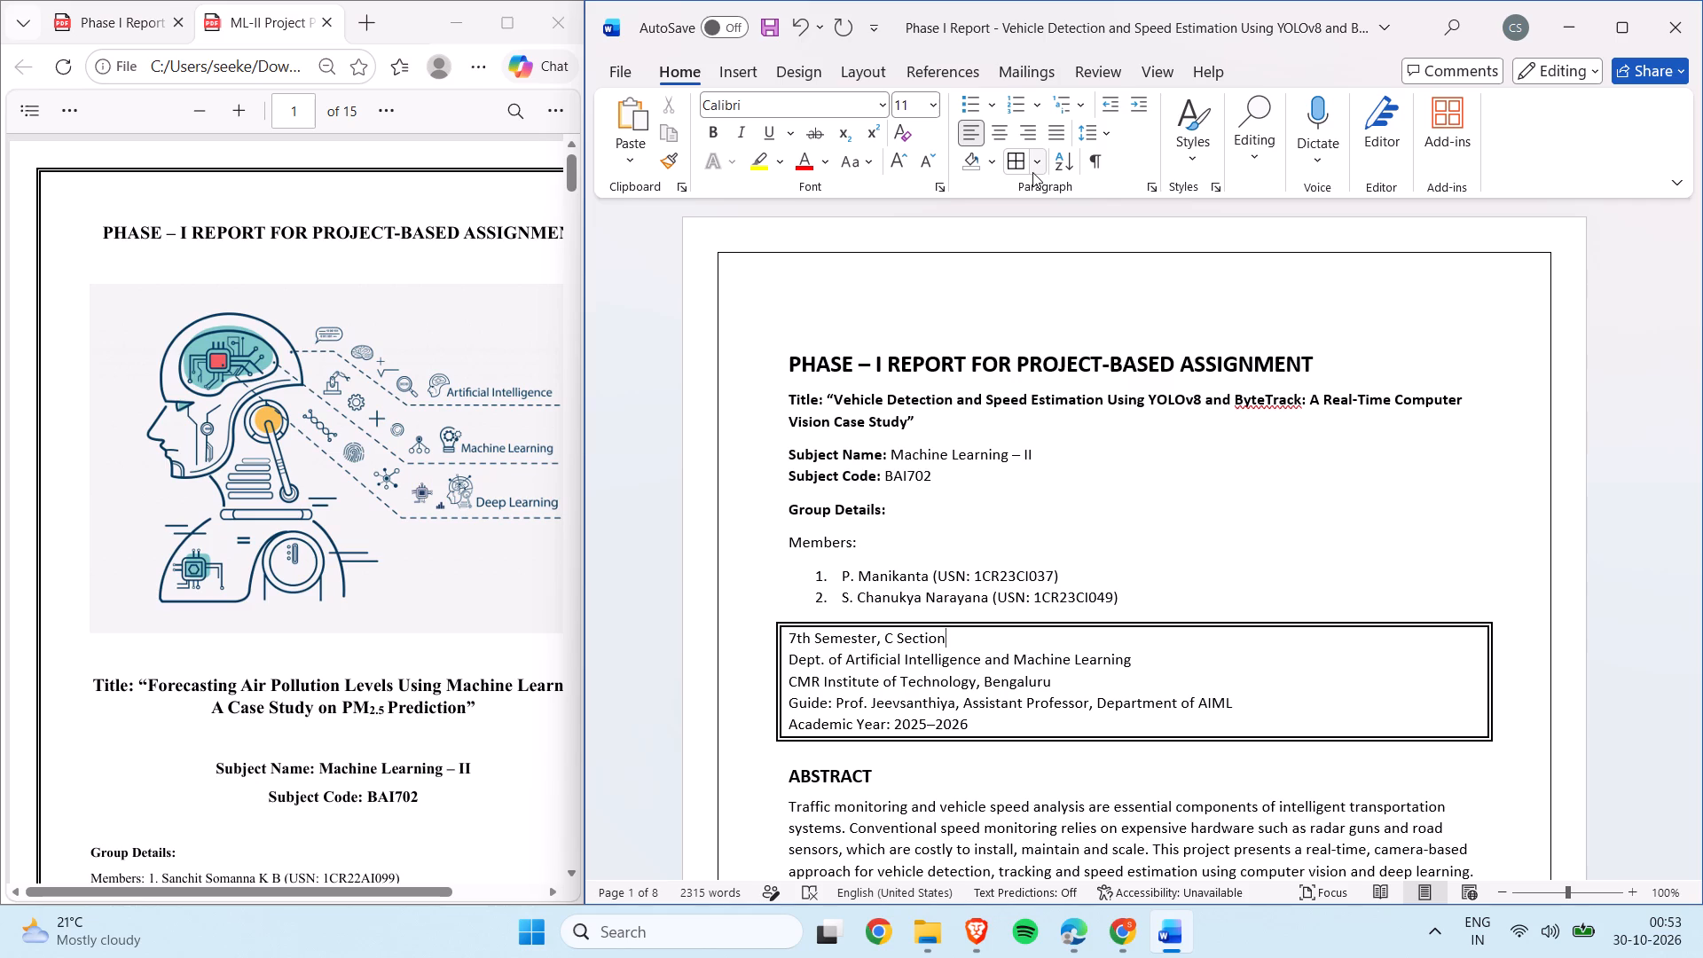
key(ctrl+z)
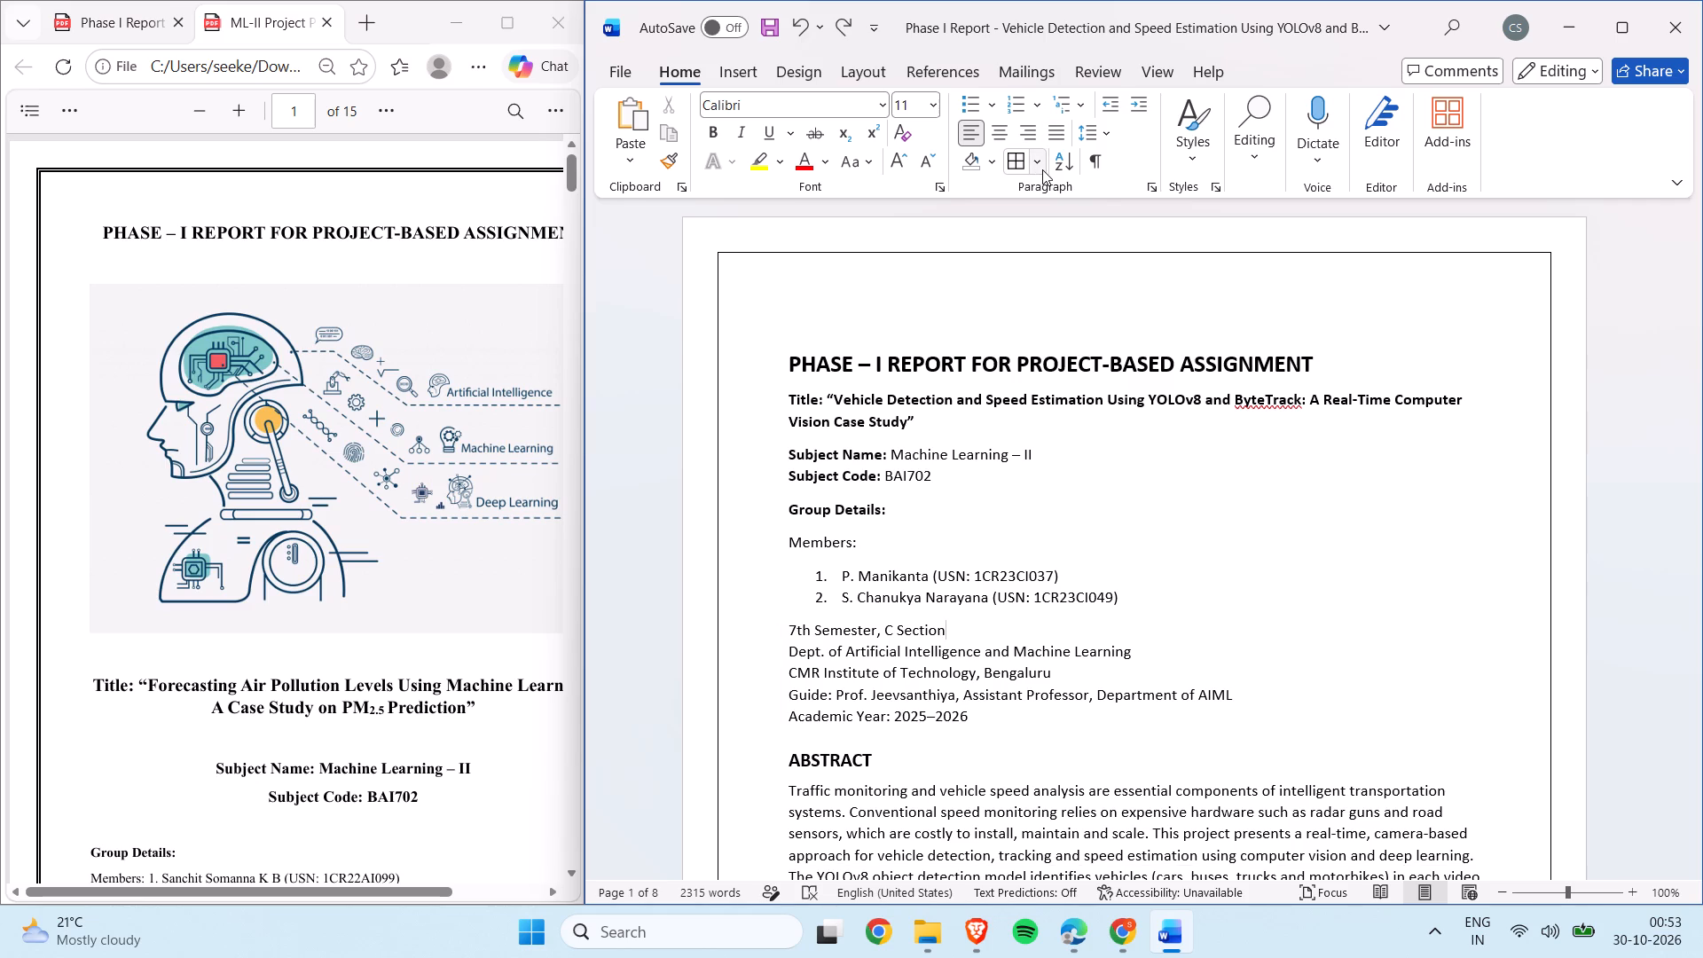
Apply a Box page border with a double 1 ½ pt line to the whole document.
click(1043, 169)
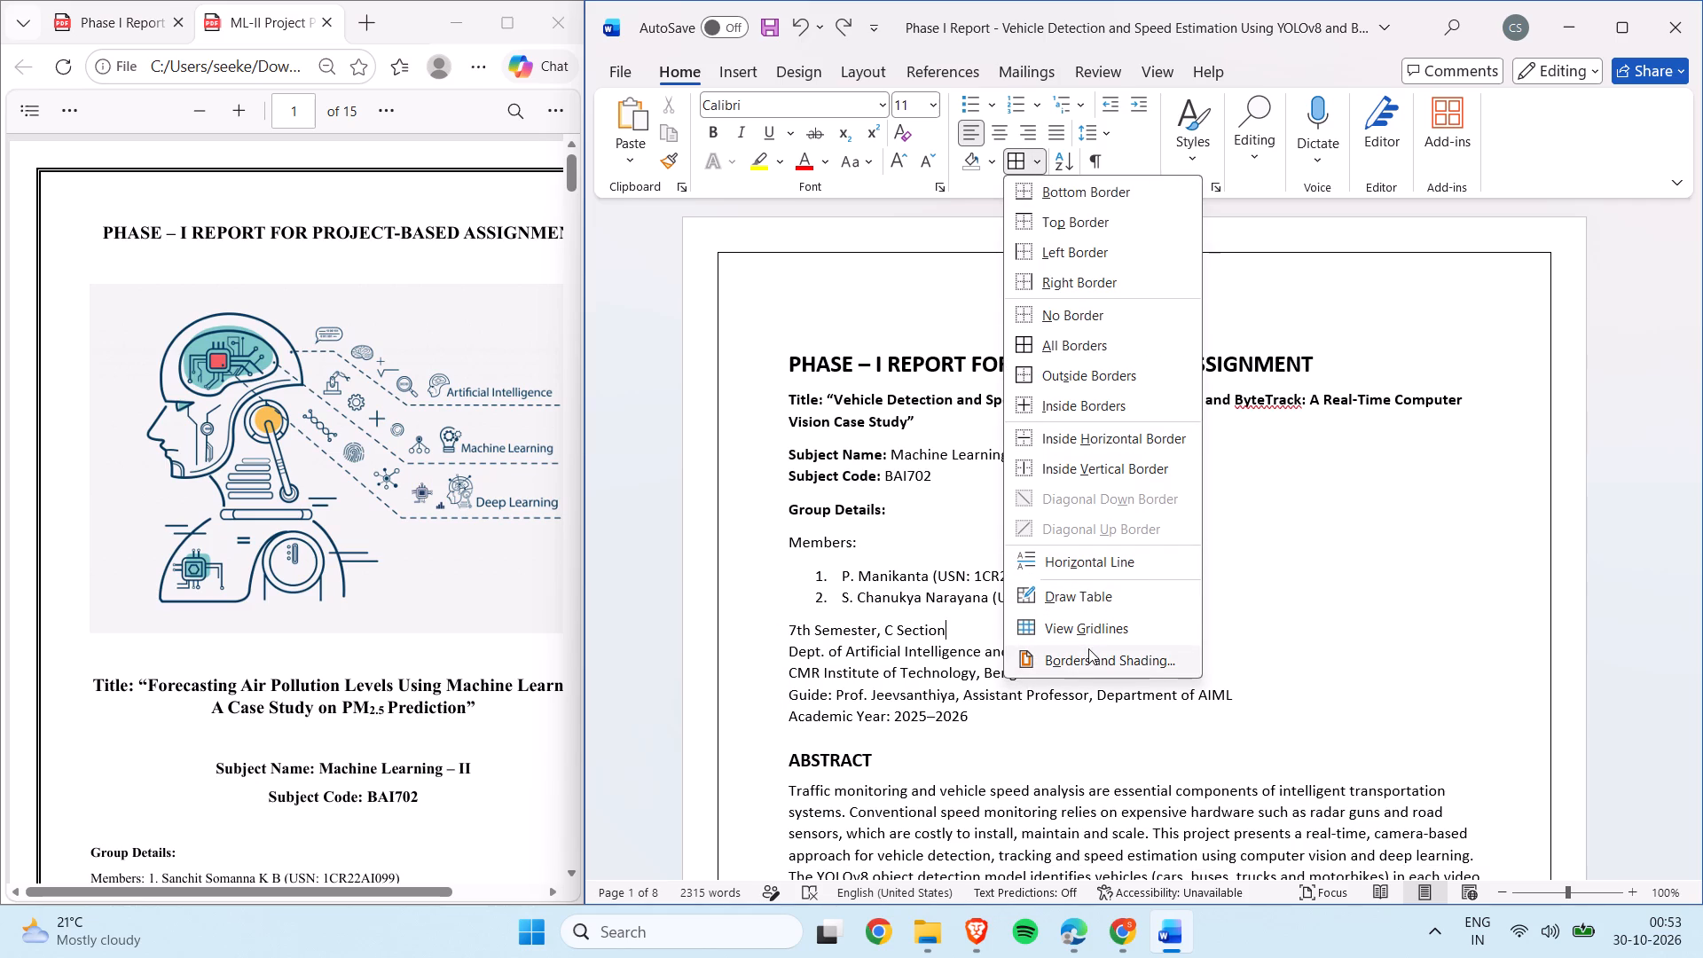
click(1093, 658)
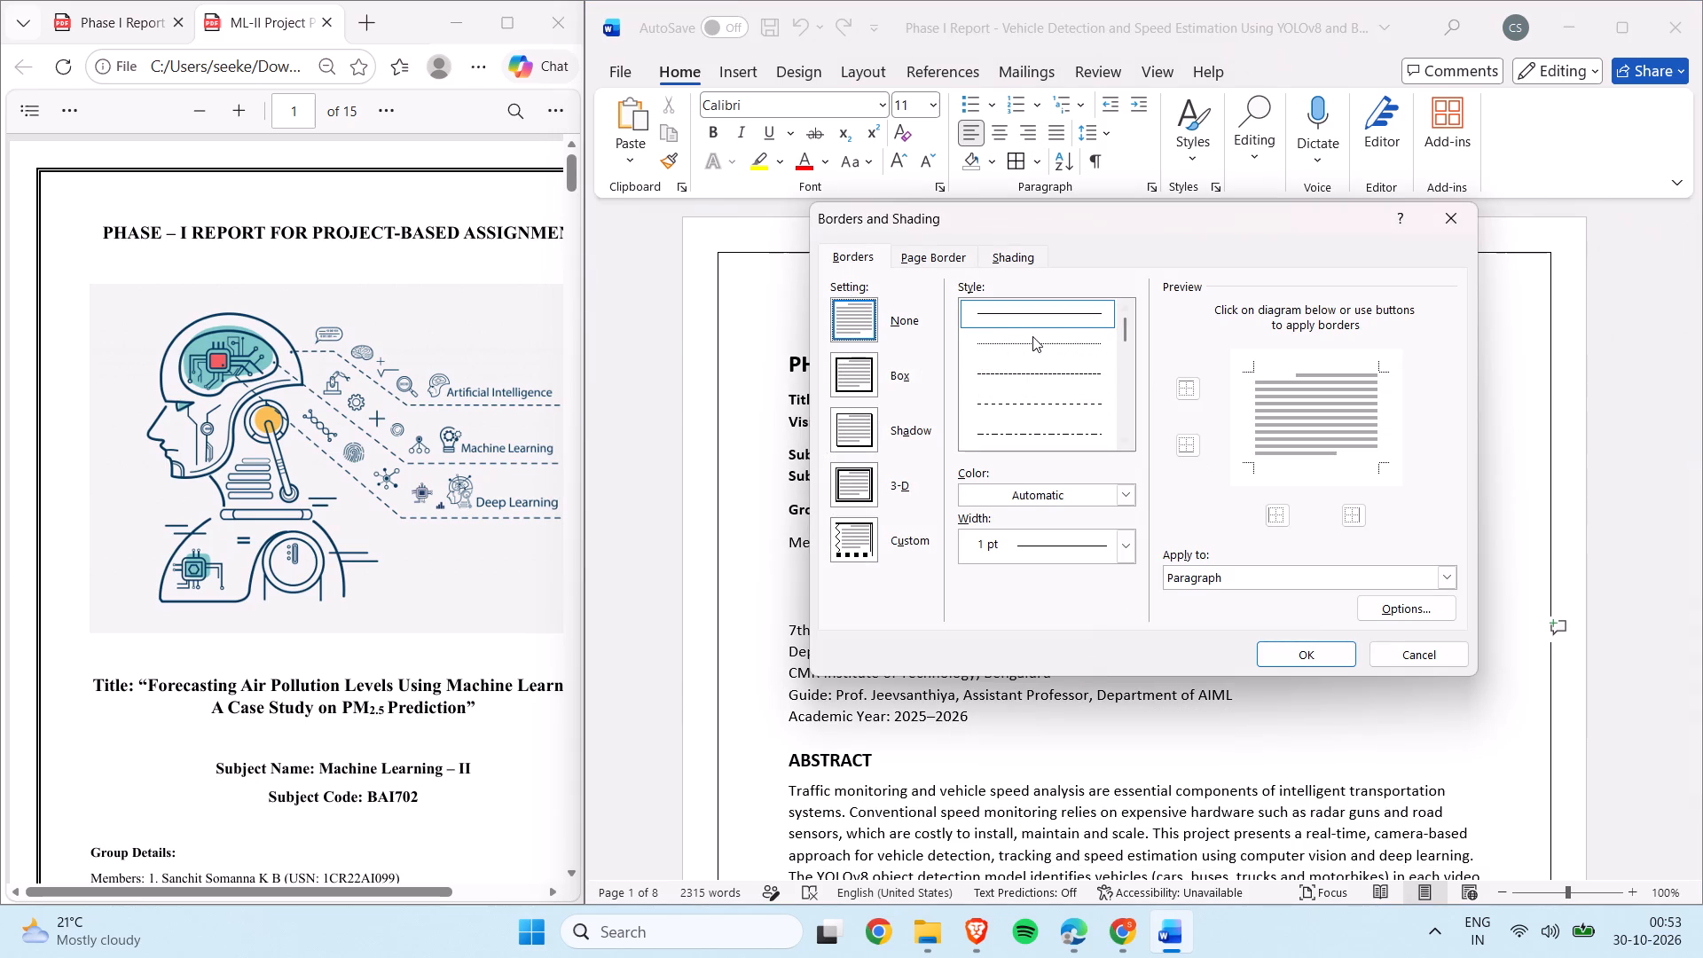
click(856, 380)
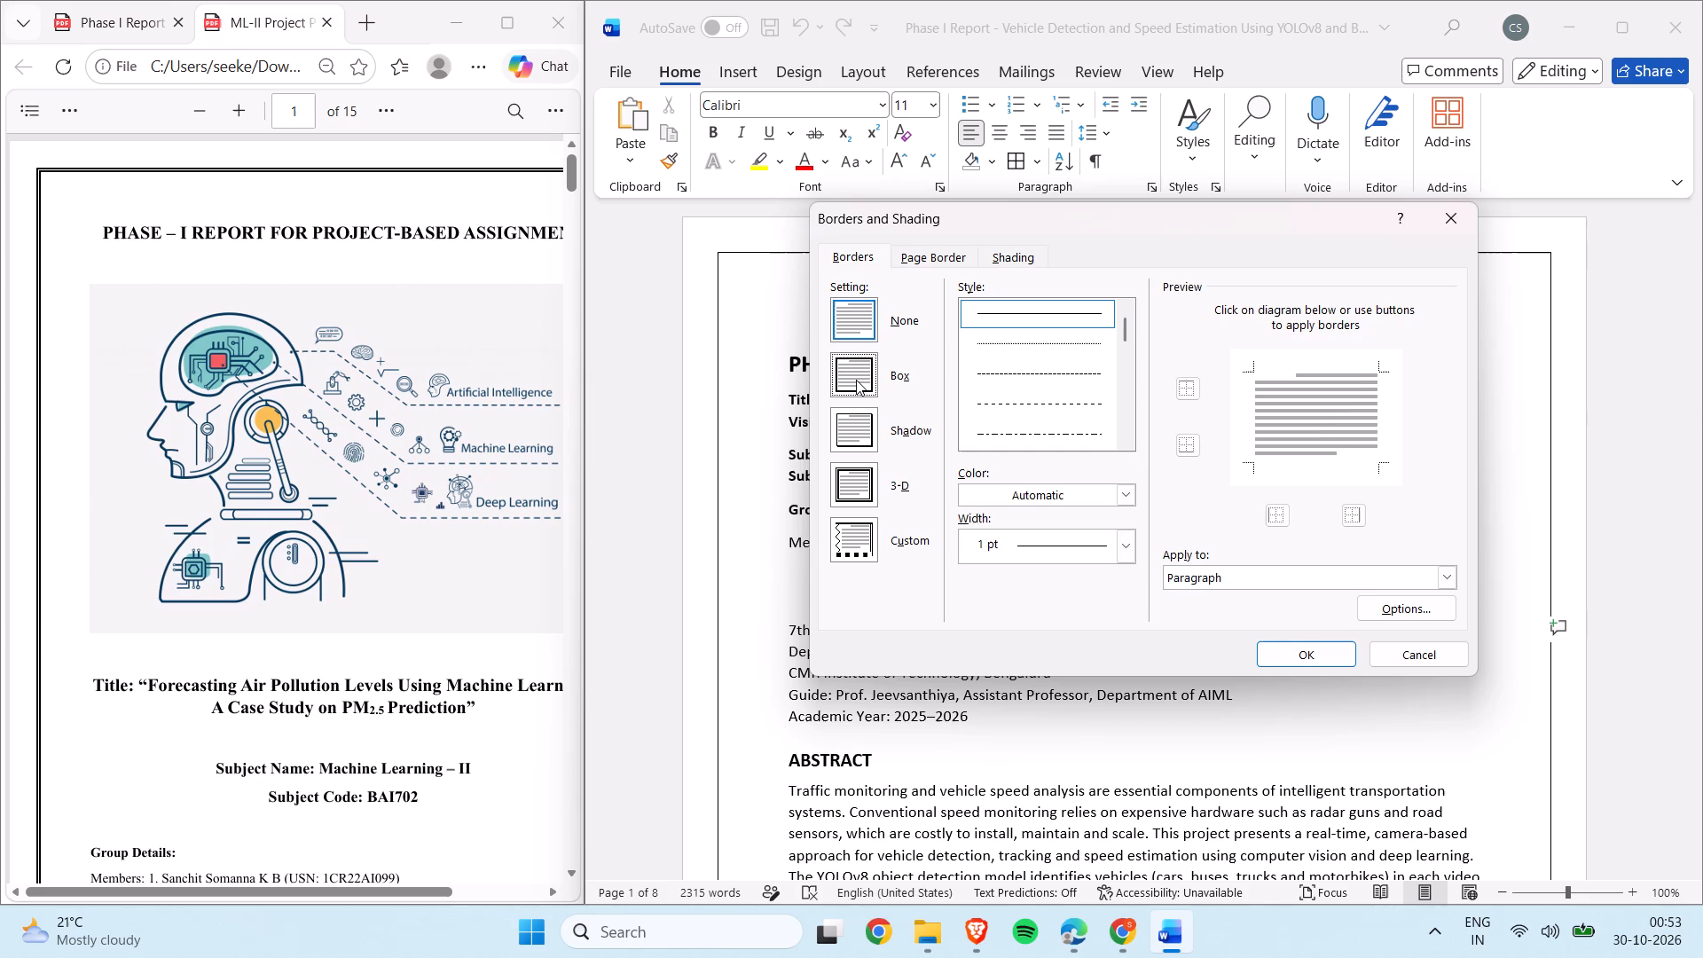
scroll(1056, 400, down, 1)
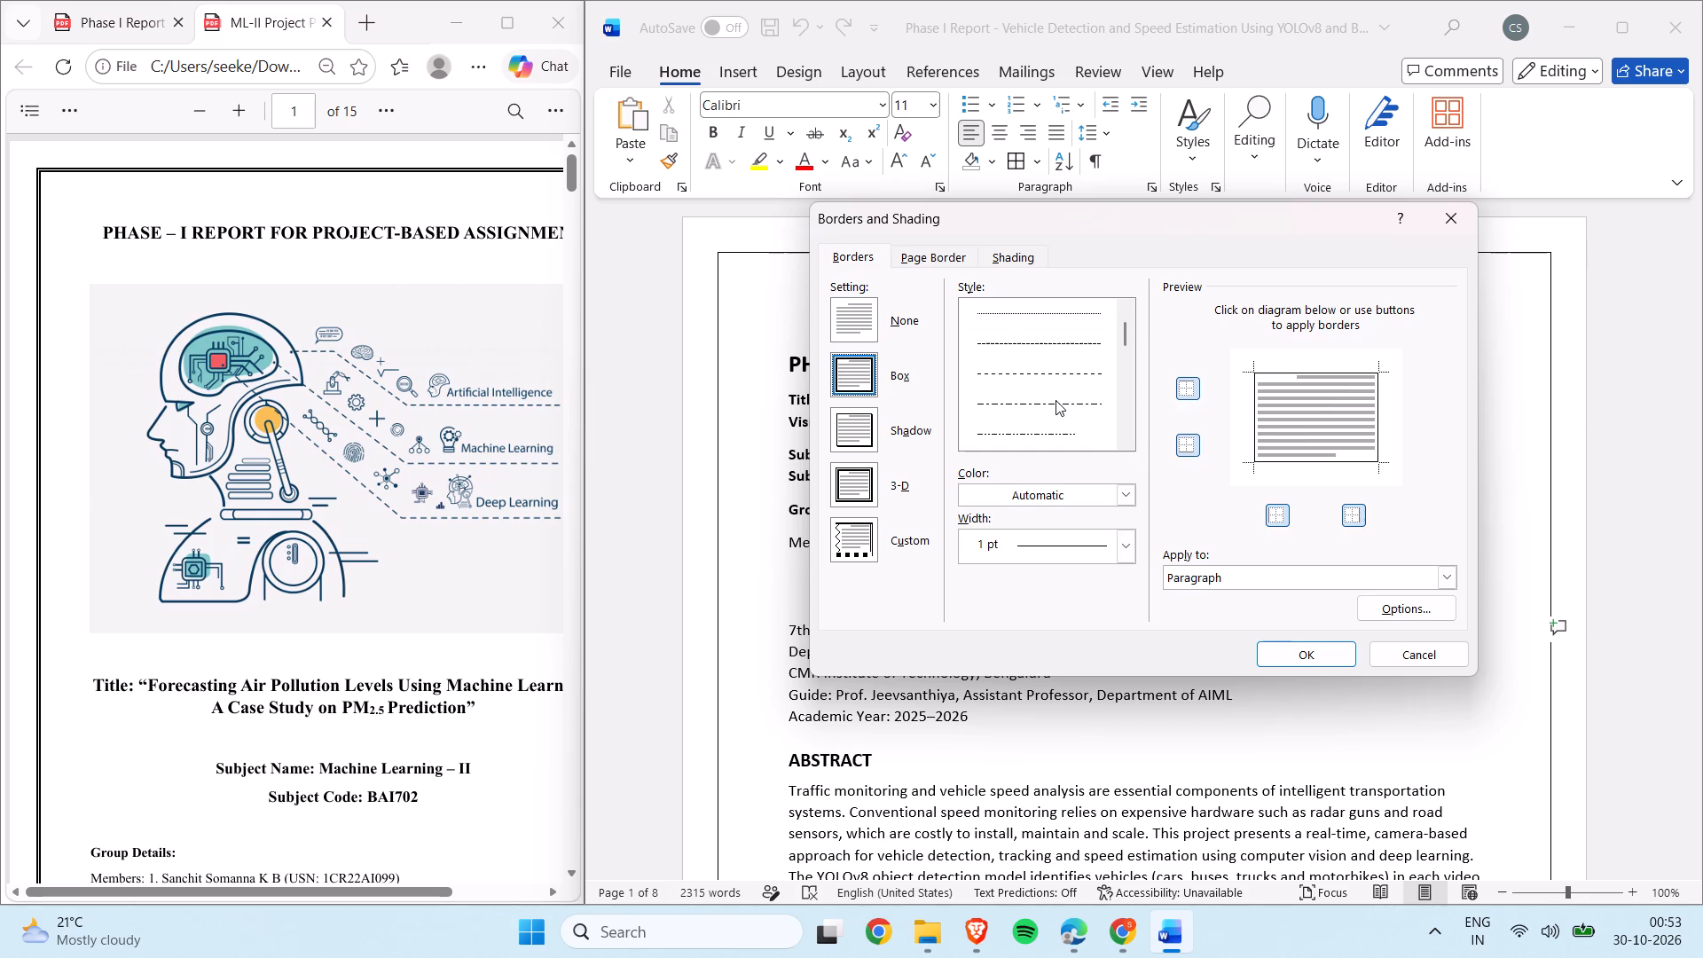
scroll(1056, 400, down, 1)
click(922, 252)
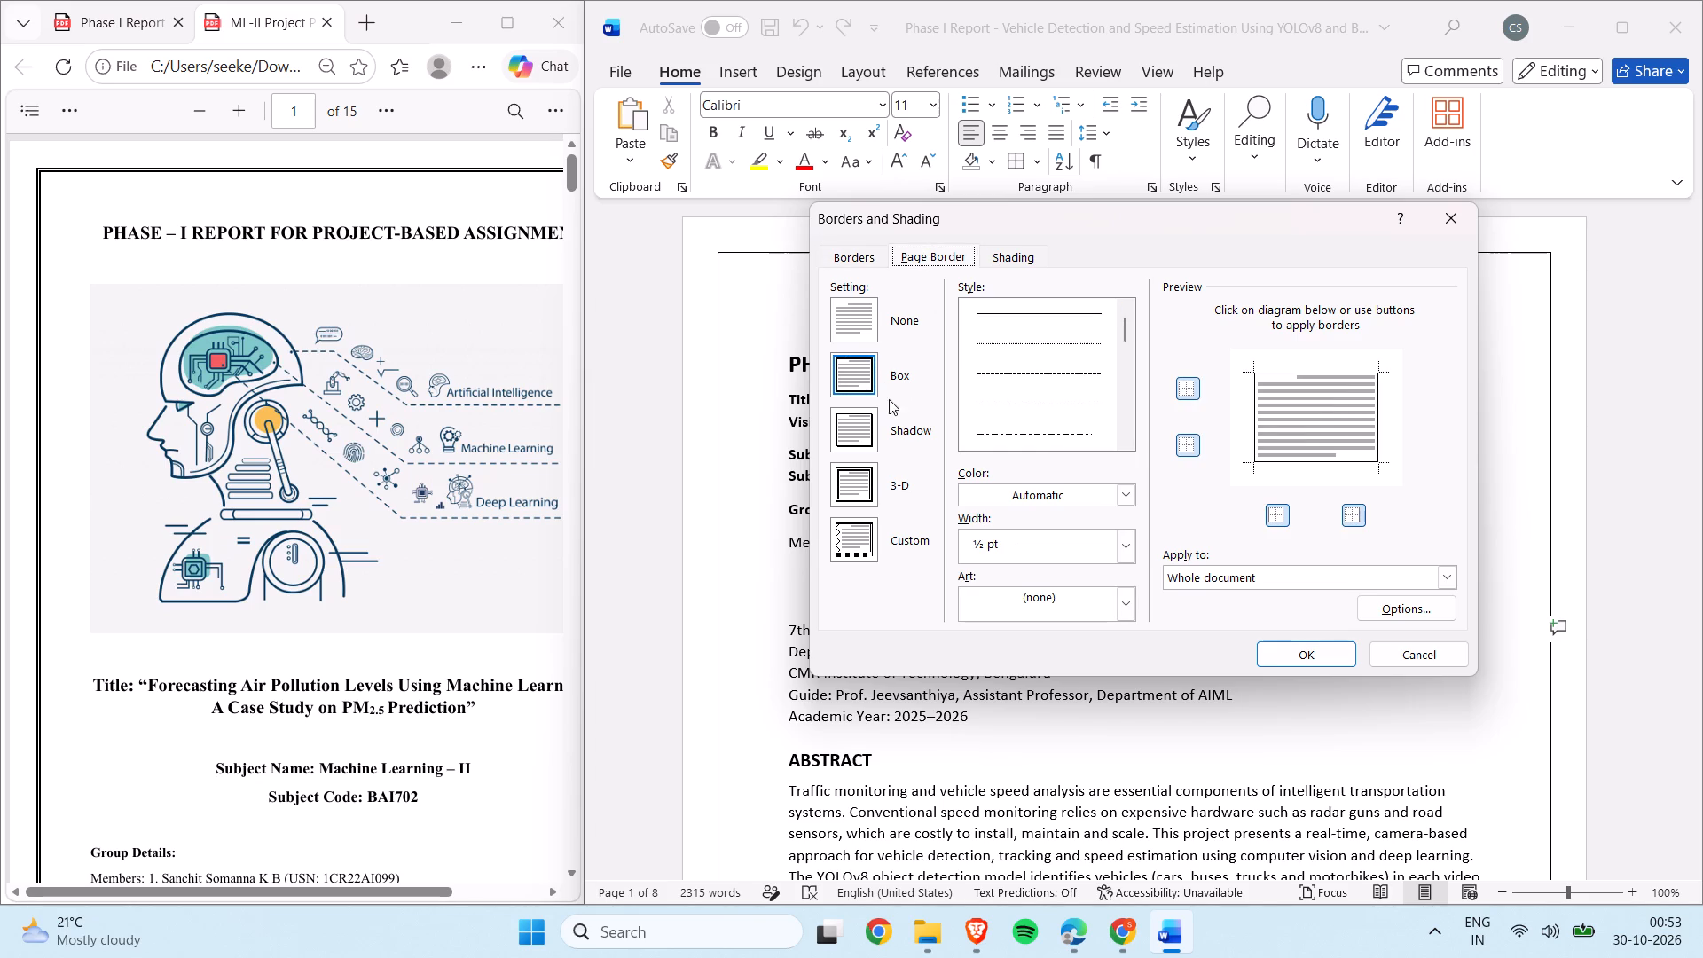
scroll(1038, 407, down, 1)
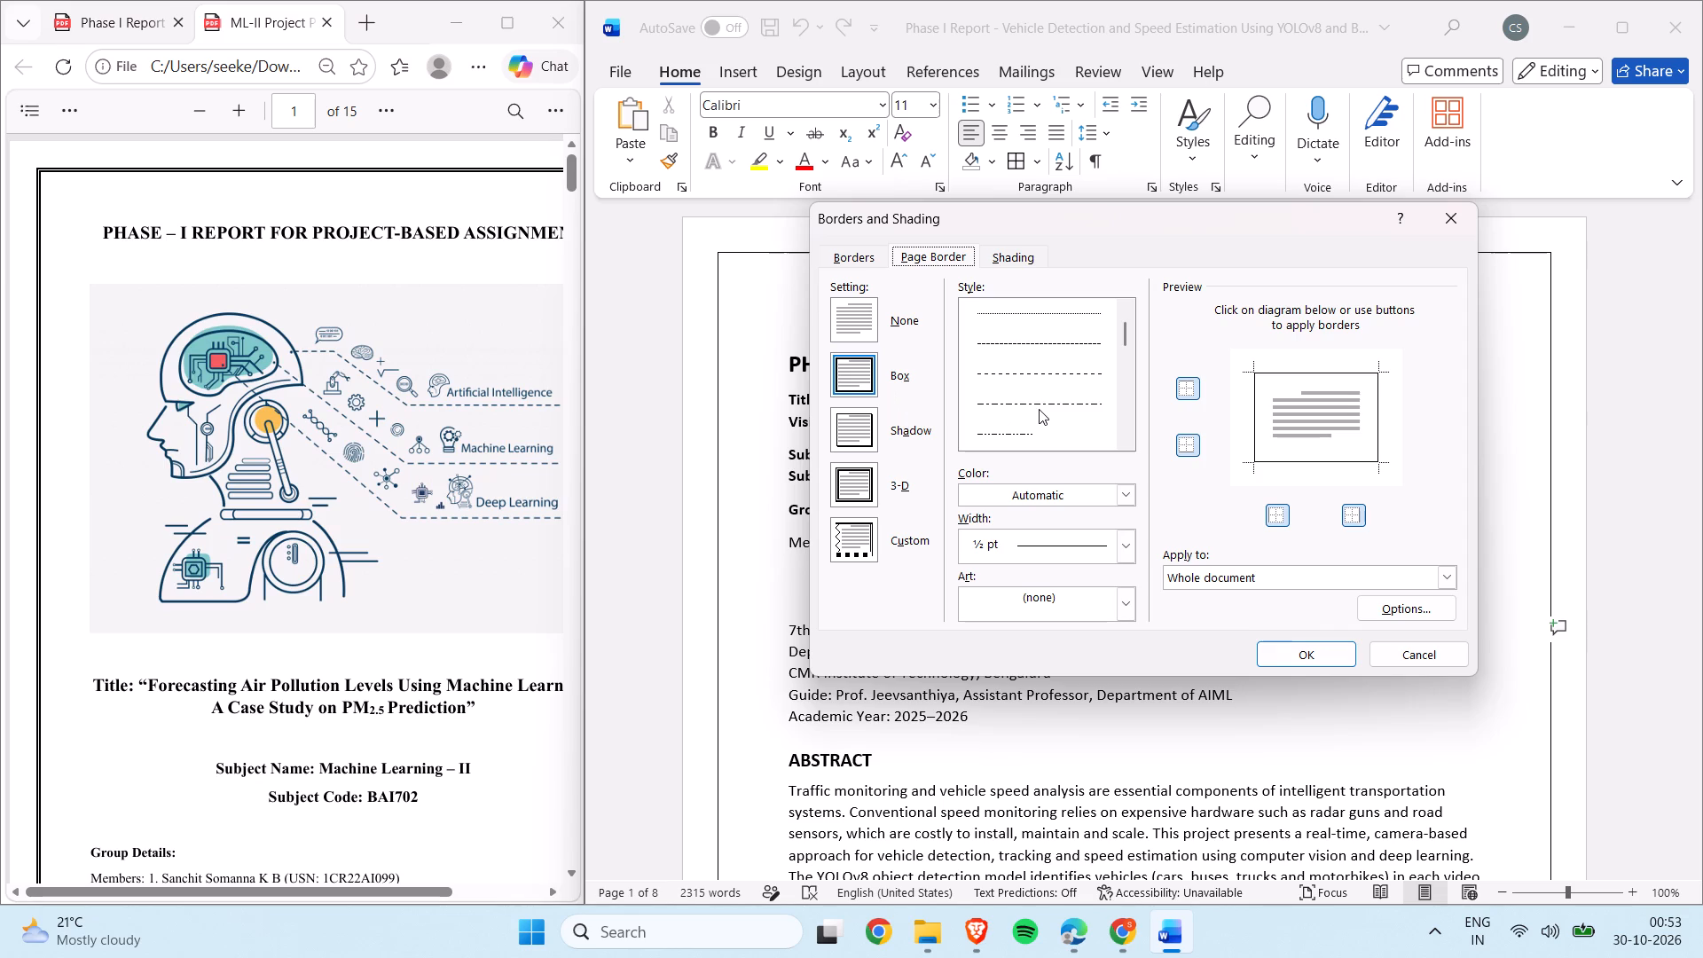
click(1037, 400)
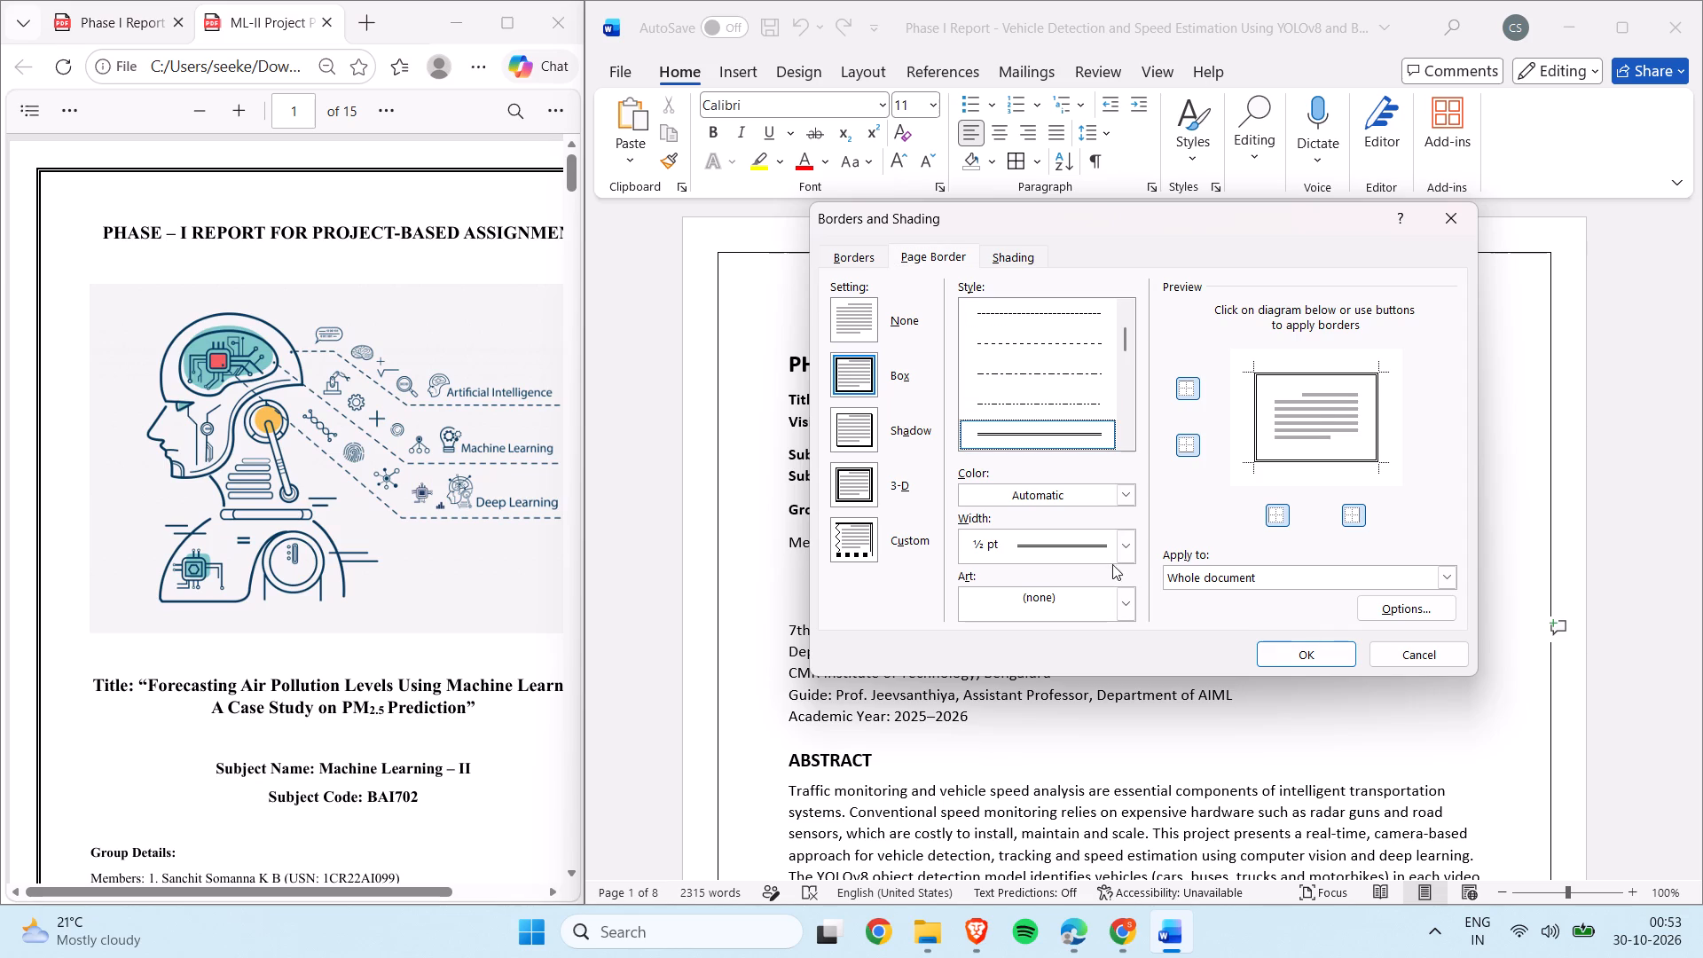
click(1121, 556)
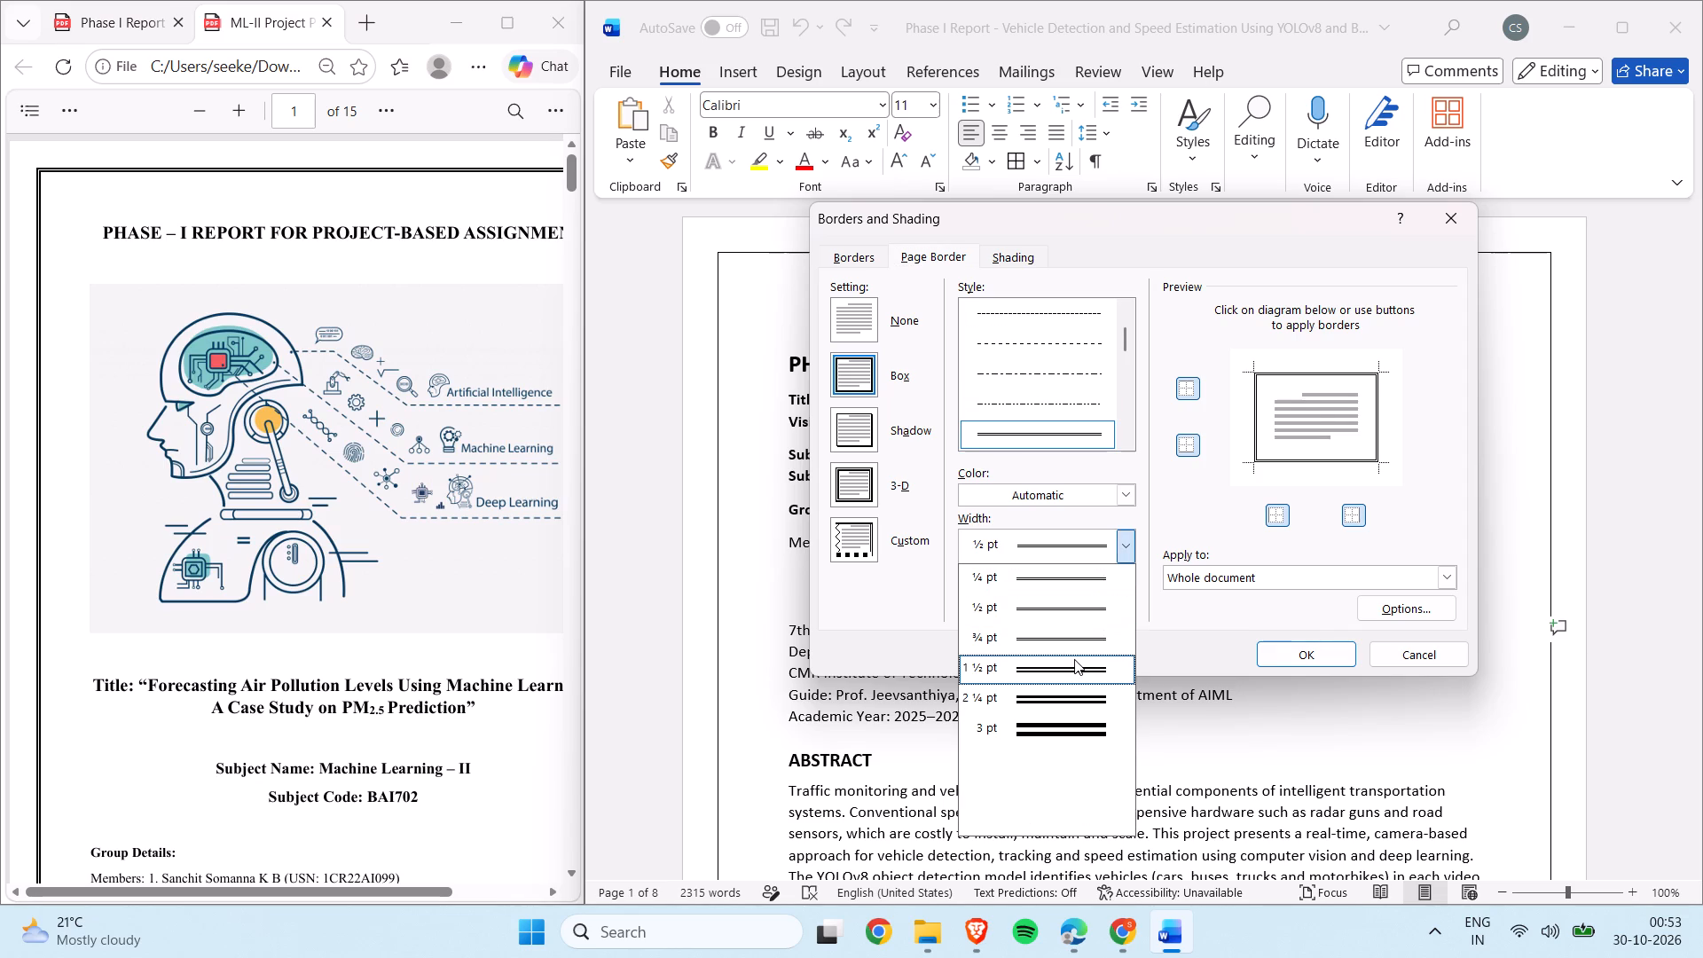
click(1074, 659)
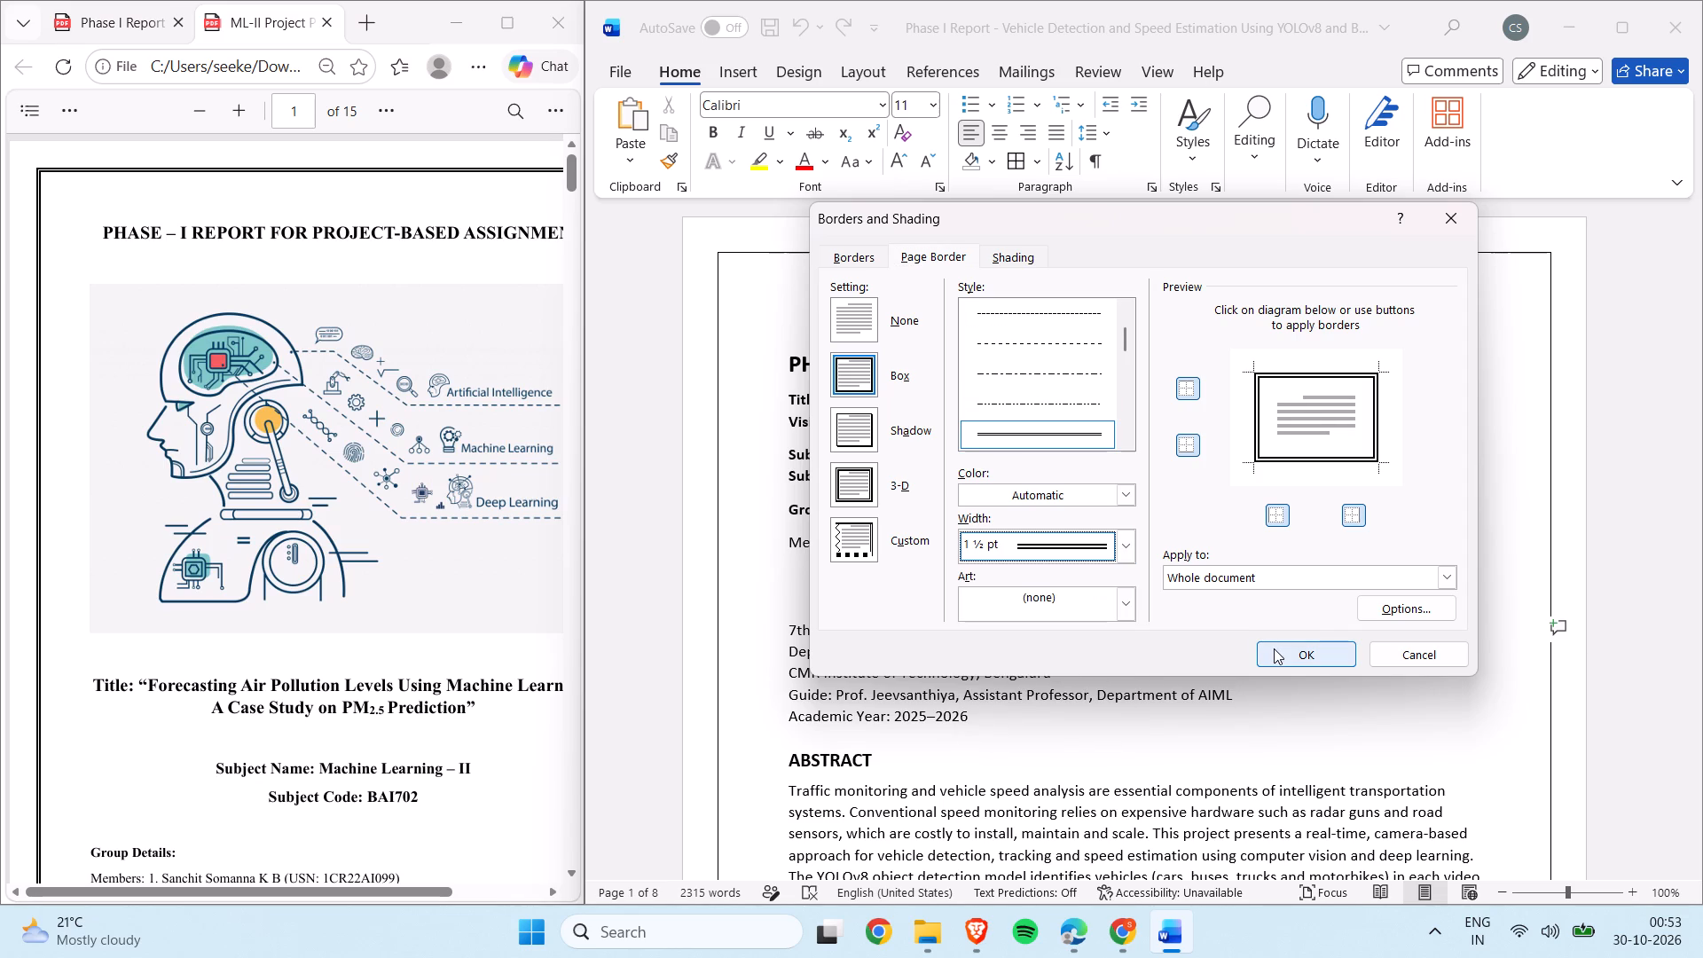
click(1274, 648)
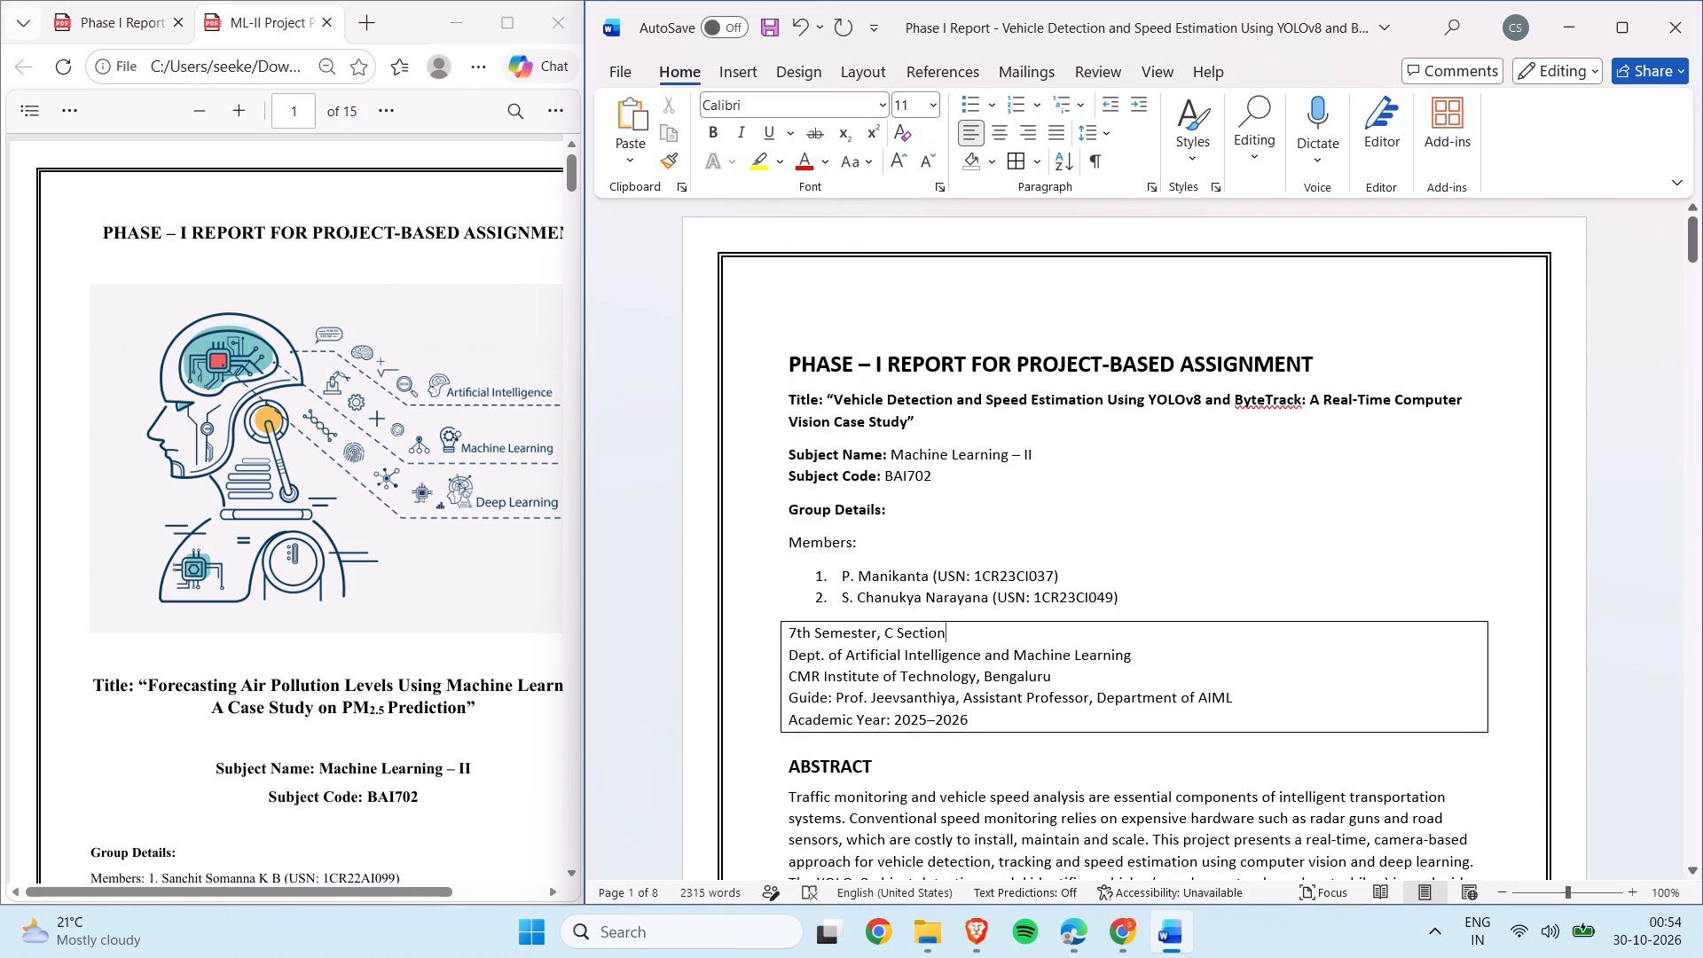
Remove the box border from the paragraph starting "7th Semester, C Section" on the first page.
click(1405, 511)
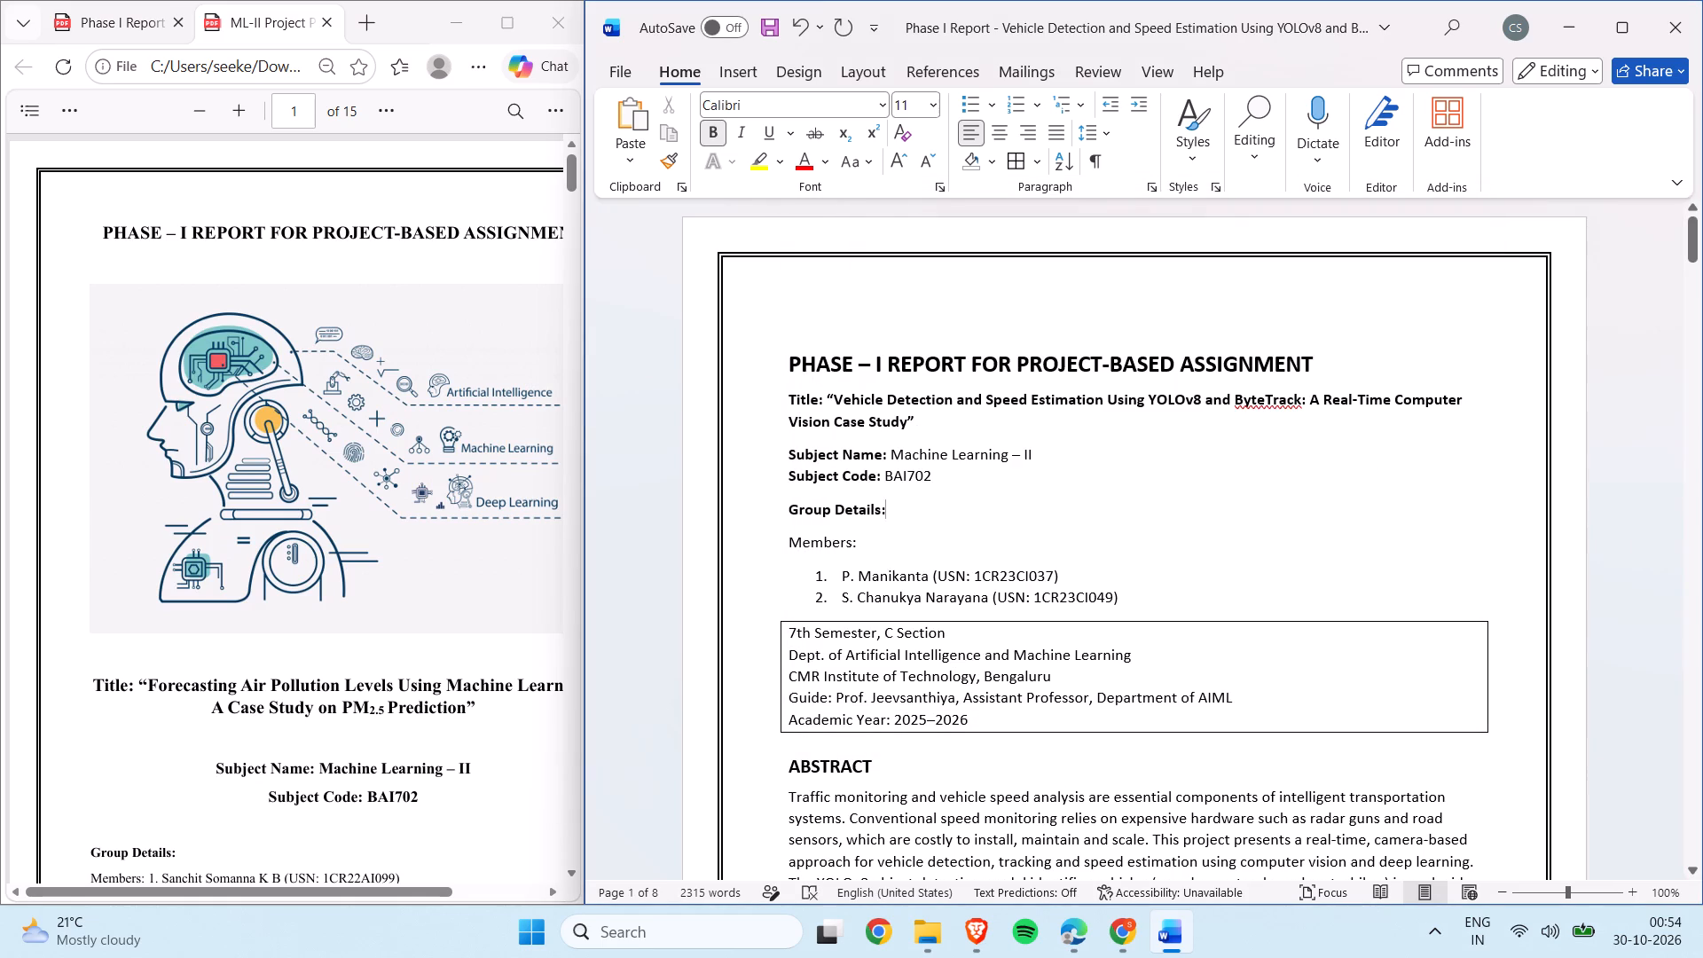
click(1401, 658)
click(1321, 679)
click(1032, 160)
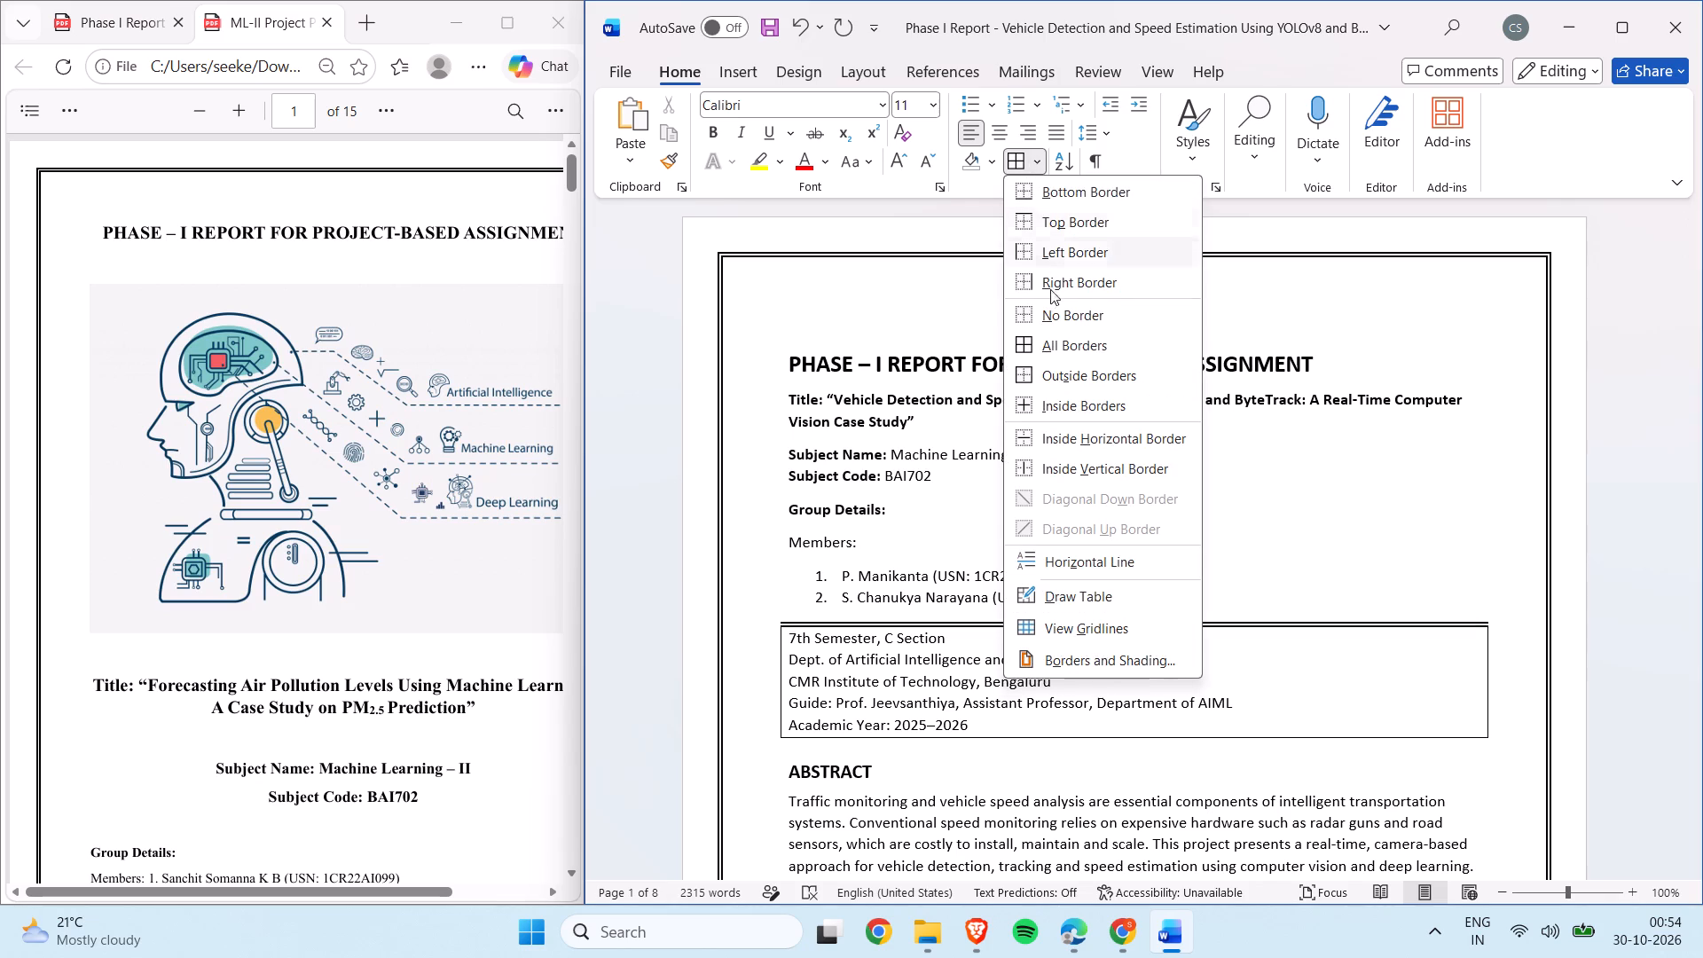
click(1052, 324)
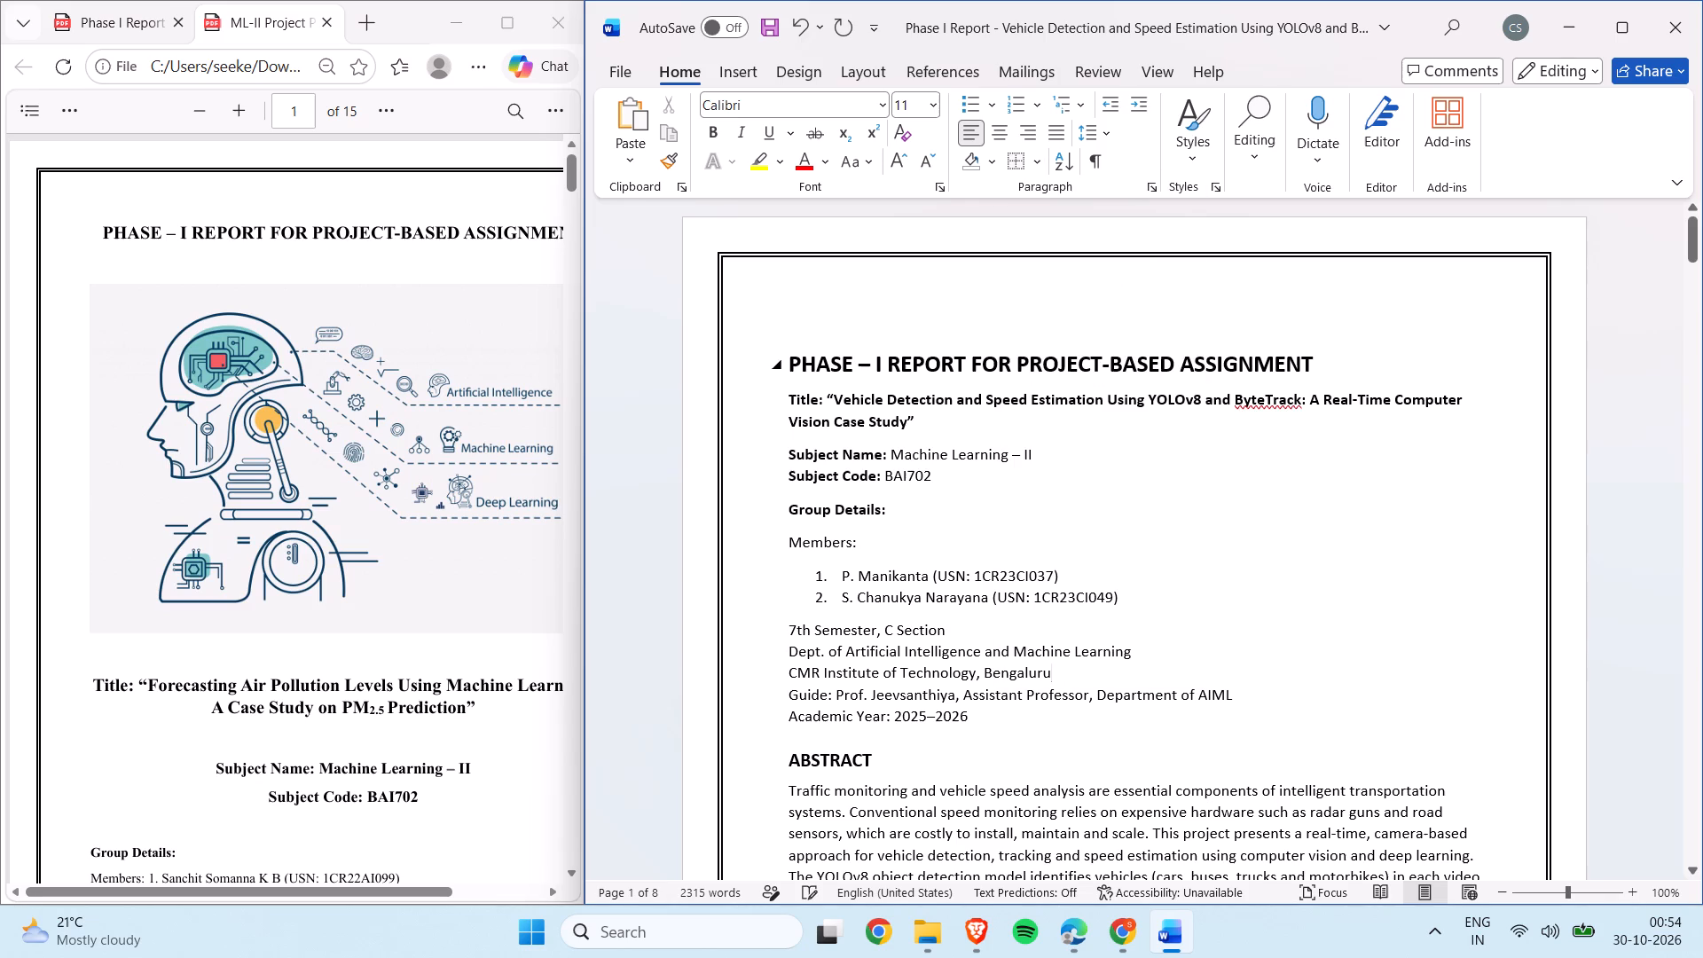
click(1196, 529)
Ignore all spelling flags for "ByteTrack", "kilometres" and "Ultralytics" in the Abstract.
scroll(1196, 529, down, 1)
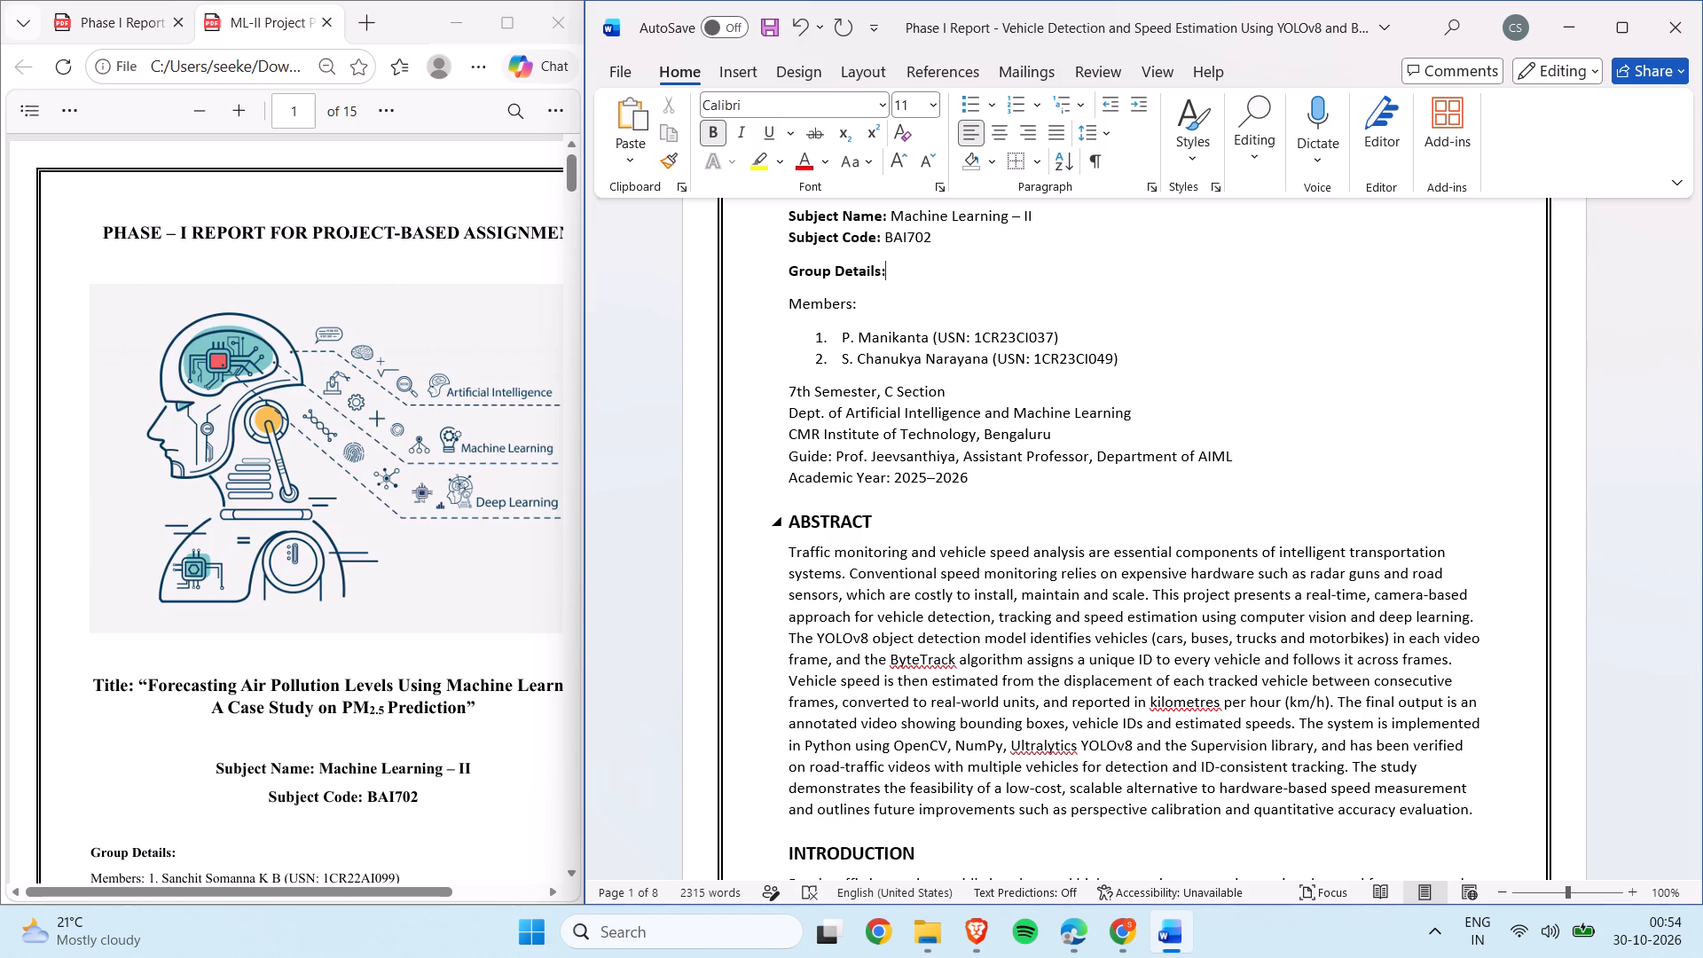
right_click(930, 664)
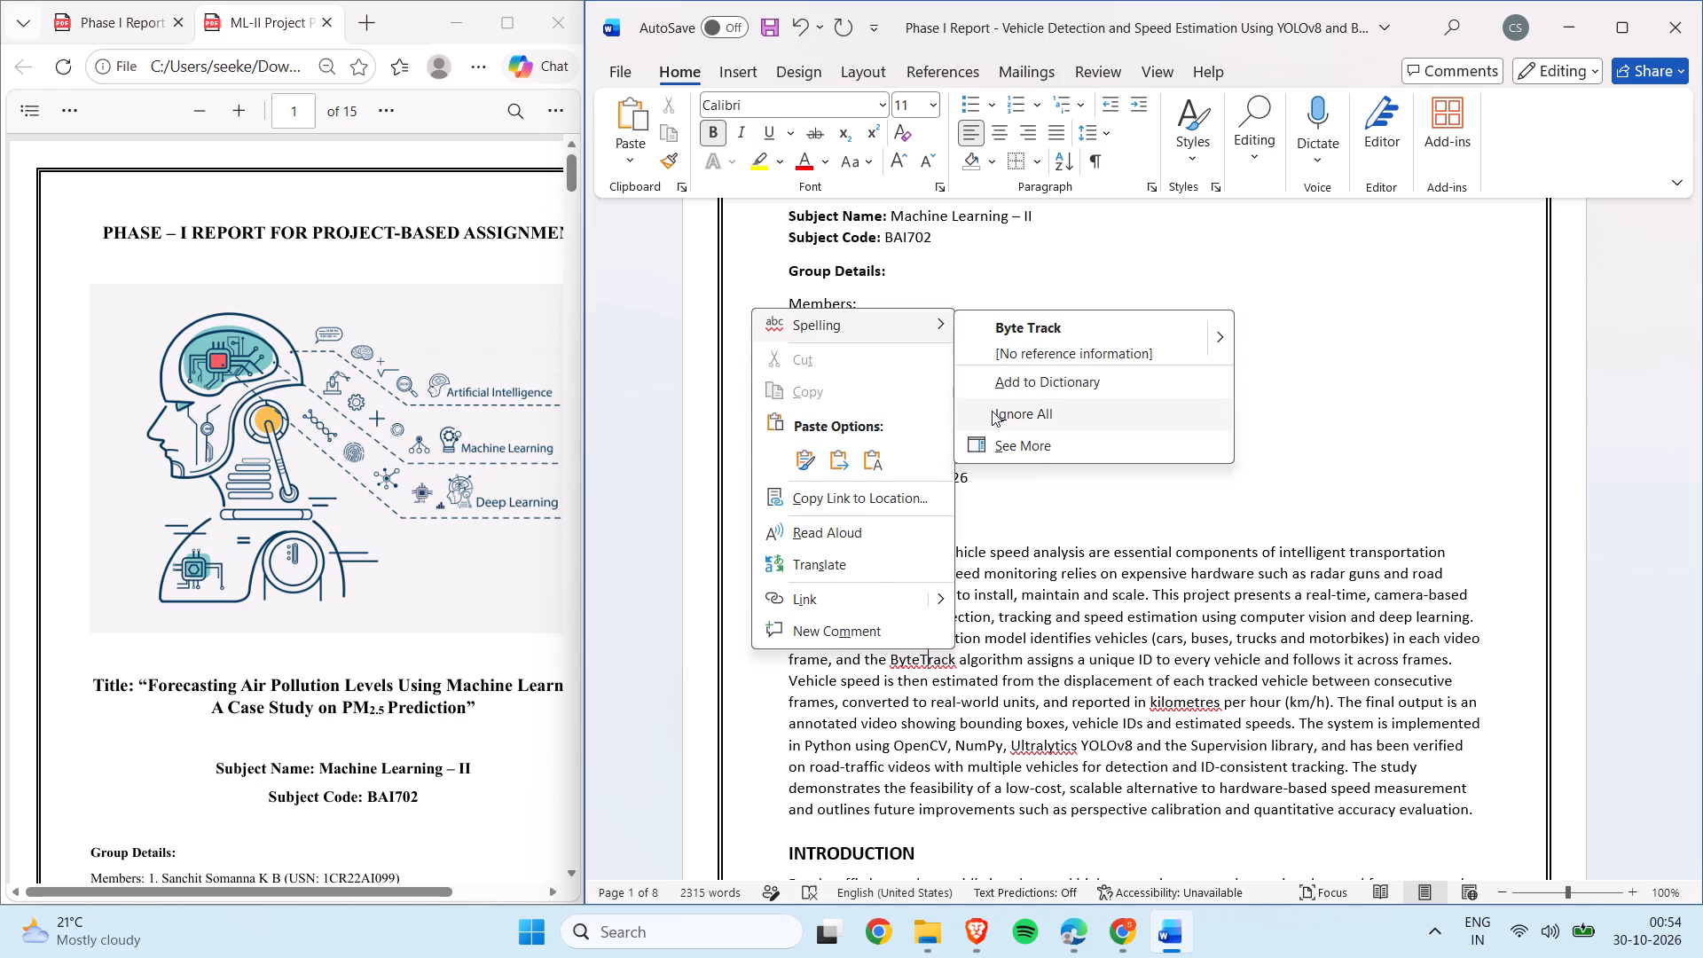
click(992, 411)
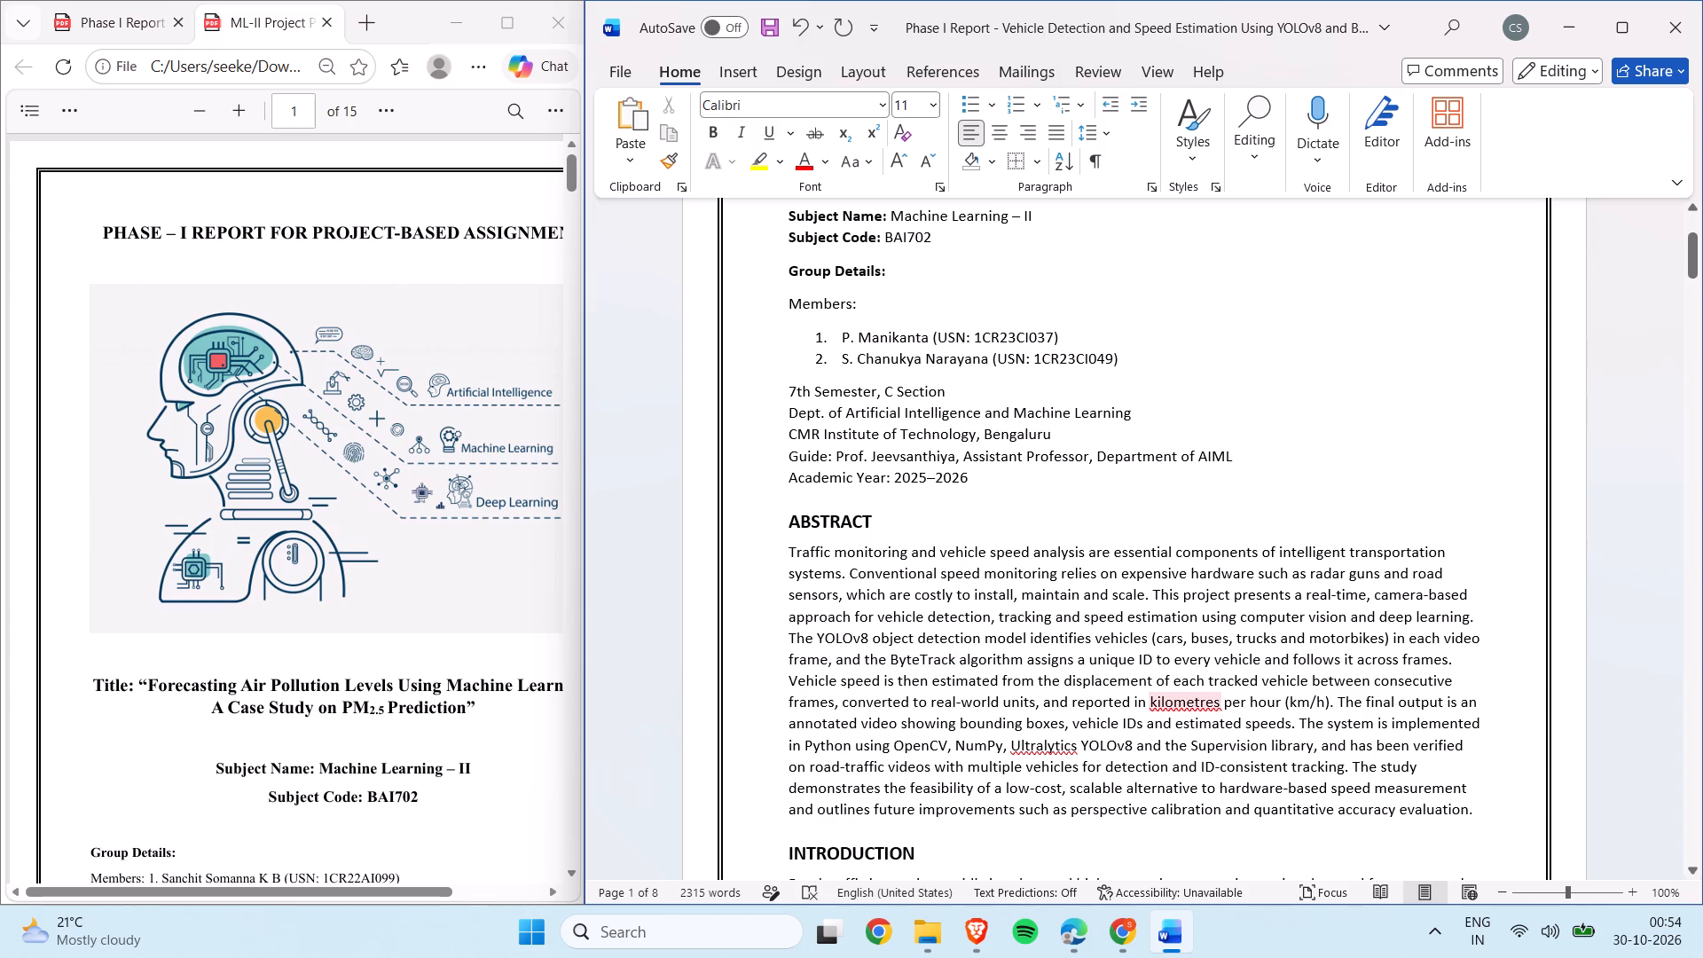
right_click(1194, 711)
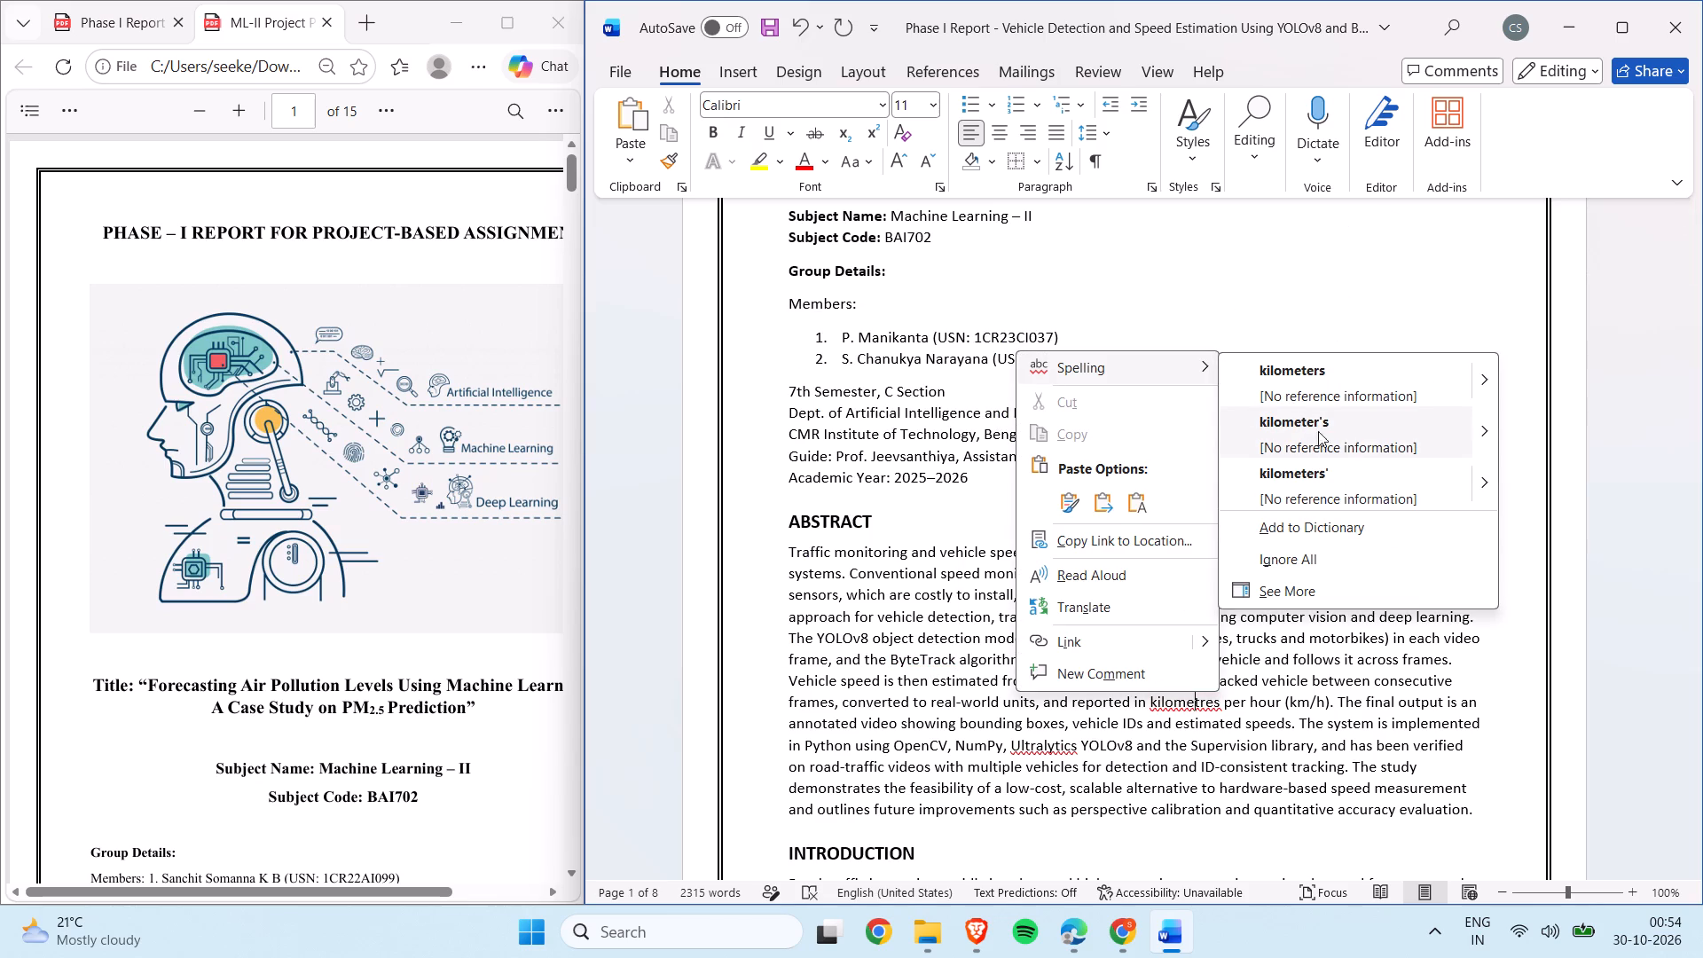
click(1338, 550)
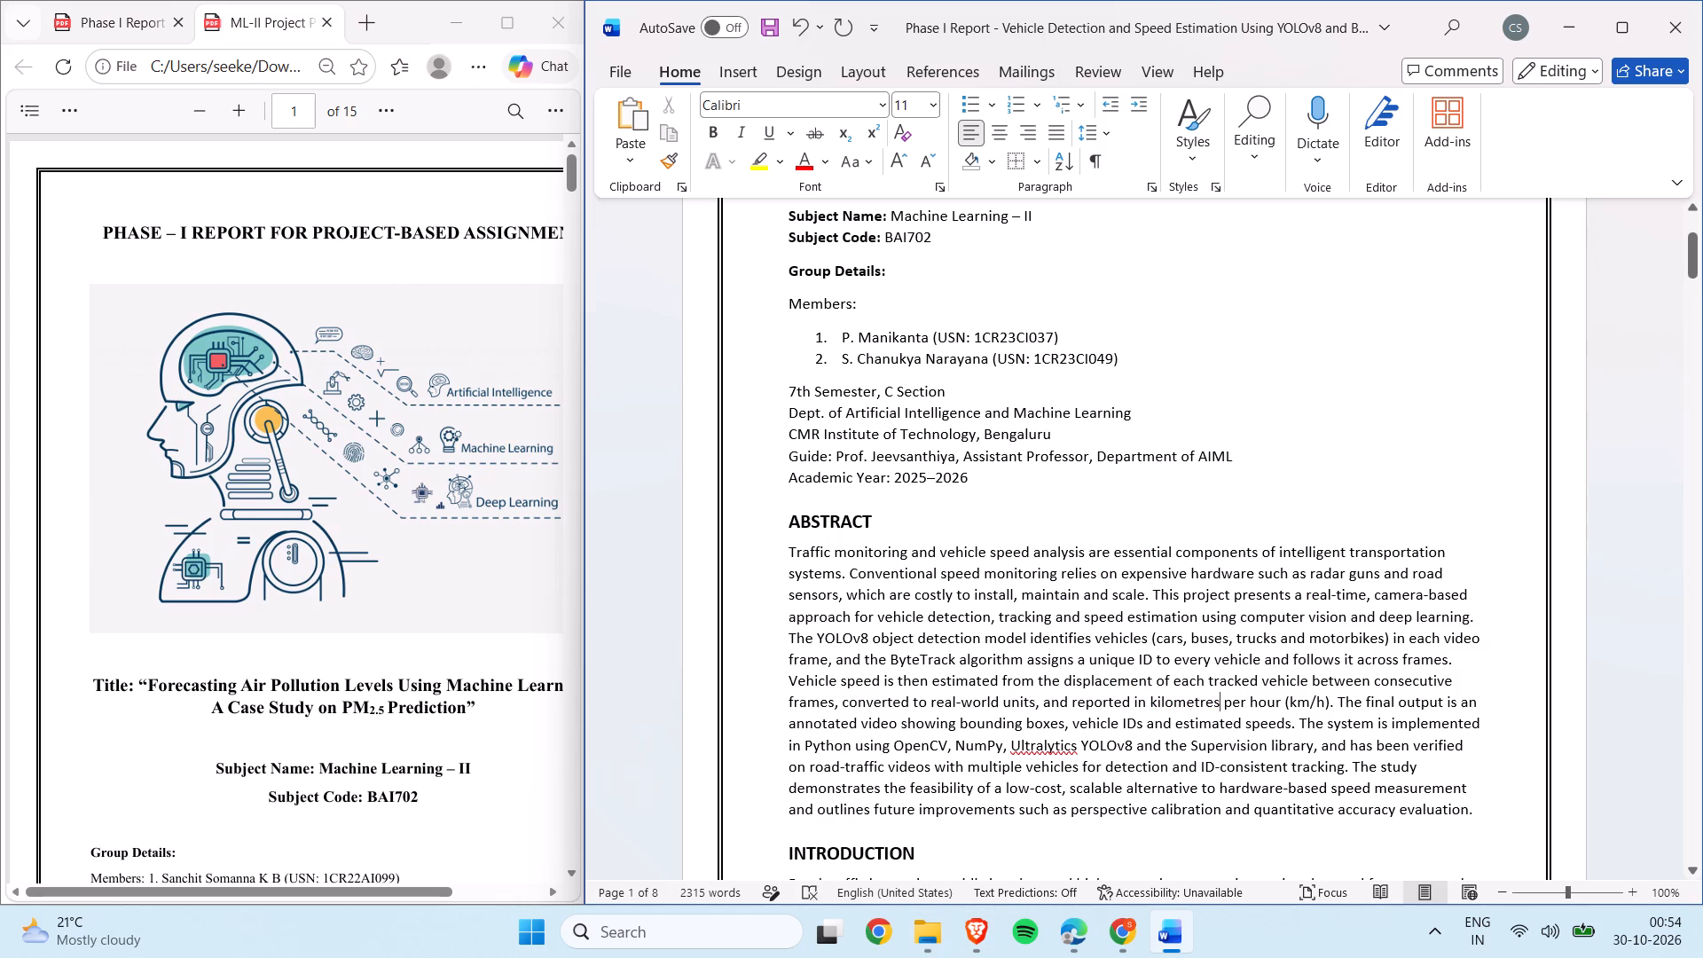
right_click(1027, 743)
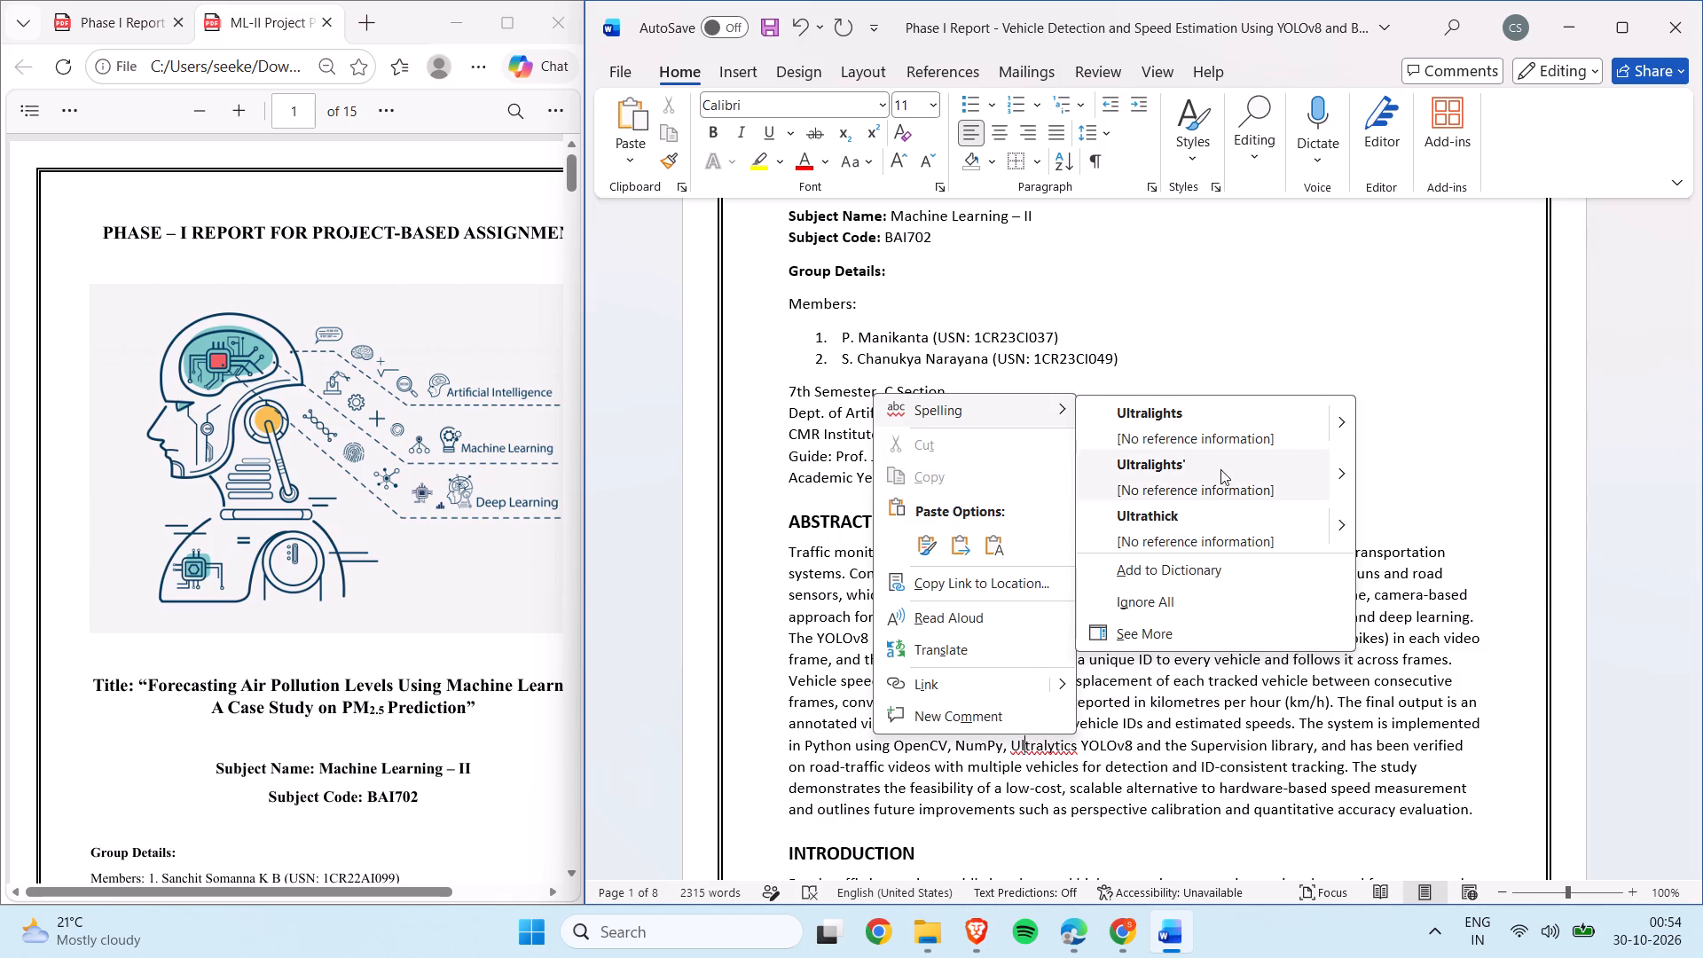
click(1191, 597)
Ignore all spelling flags for "behaviour" under Road Safety Relevance, "metre" under Speed Estimation and "specialised" in the machine learning summary.
scroll(1191, 597, down, 8)
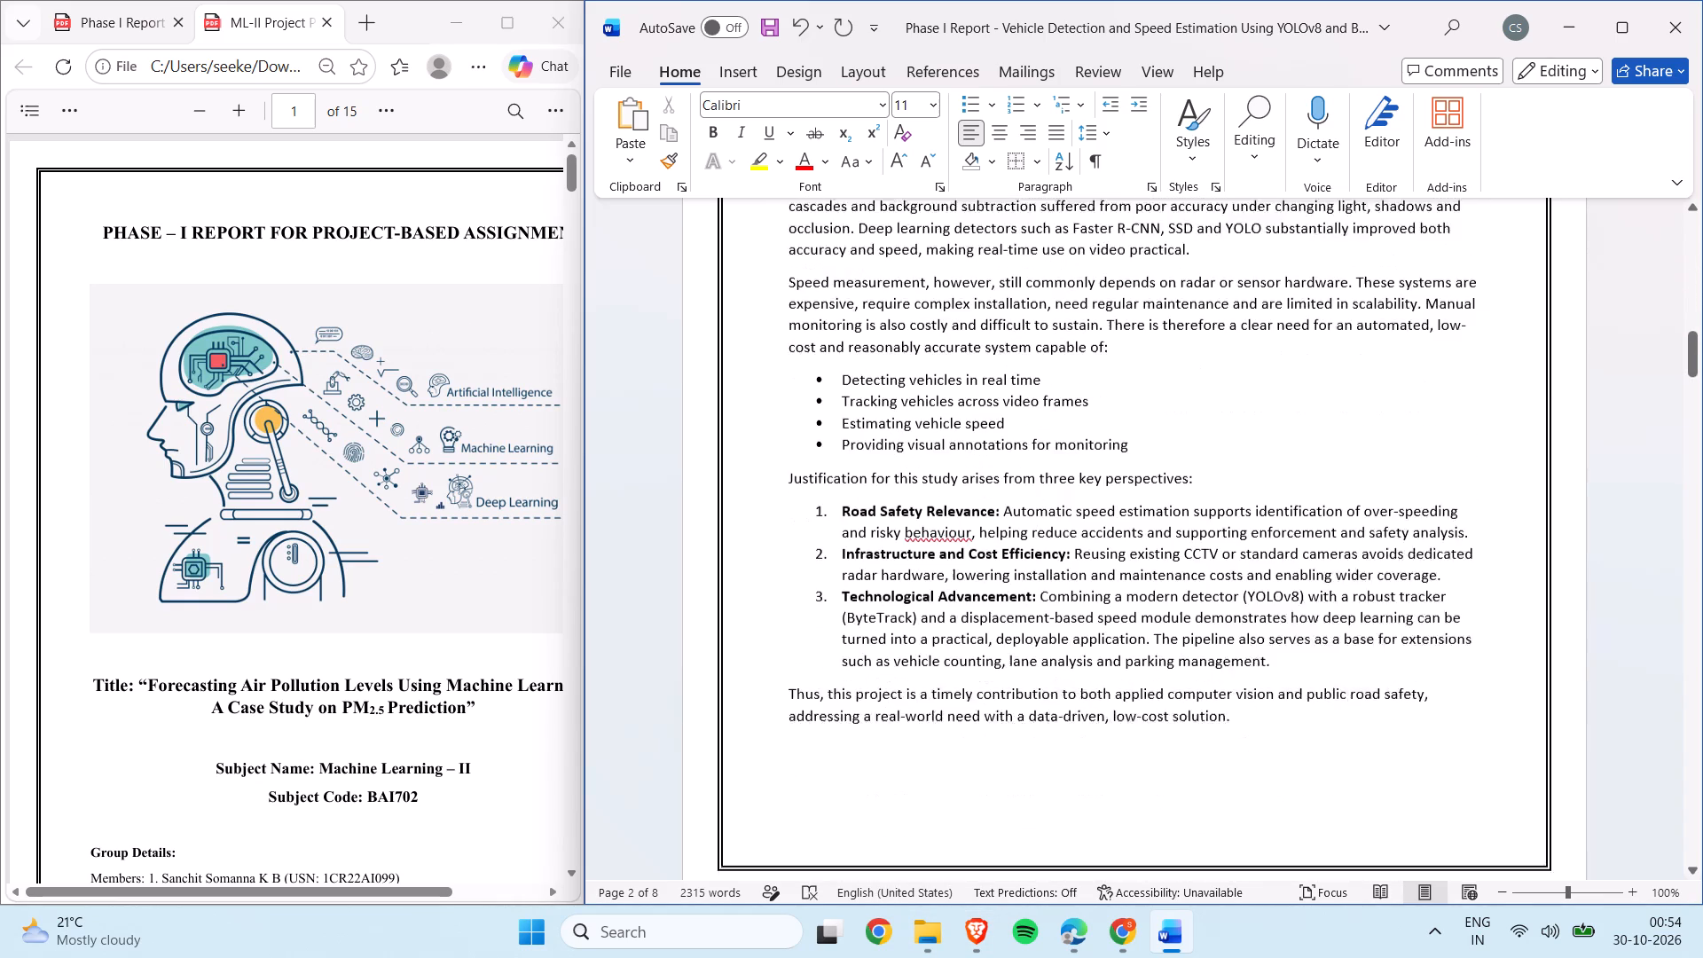
right_click(922, 486)
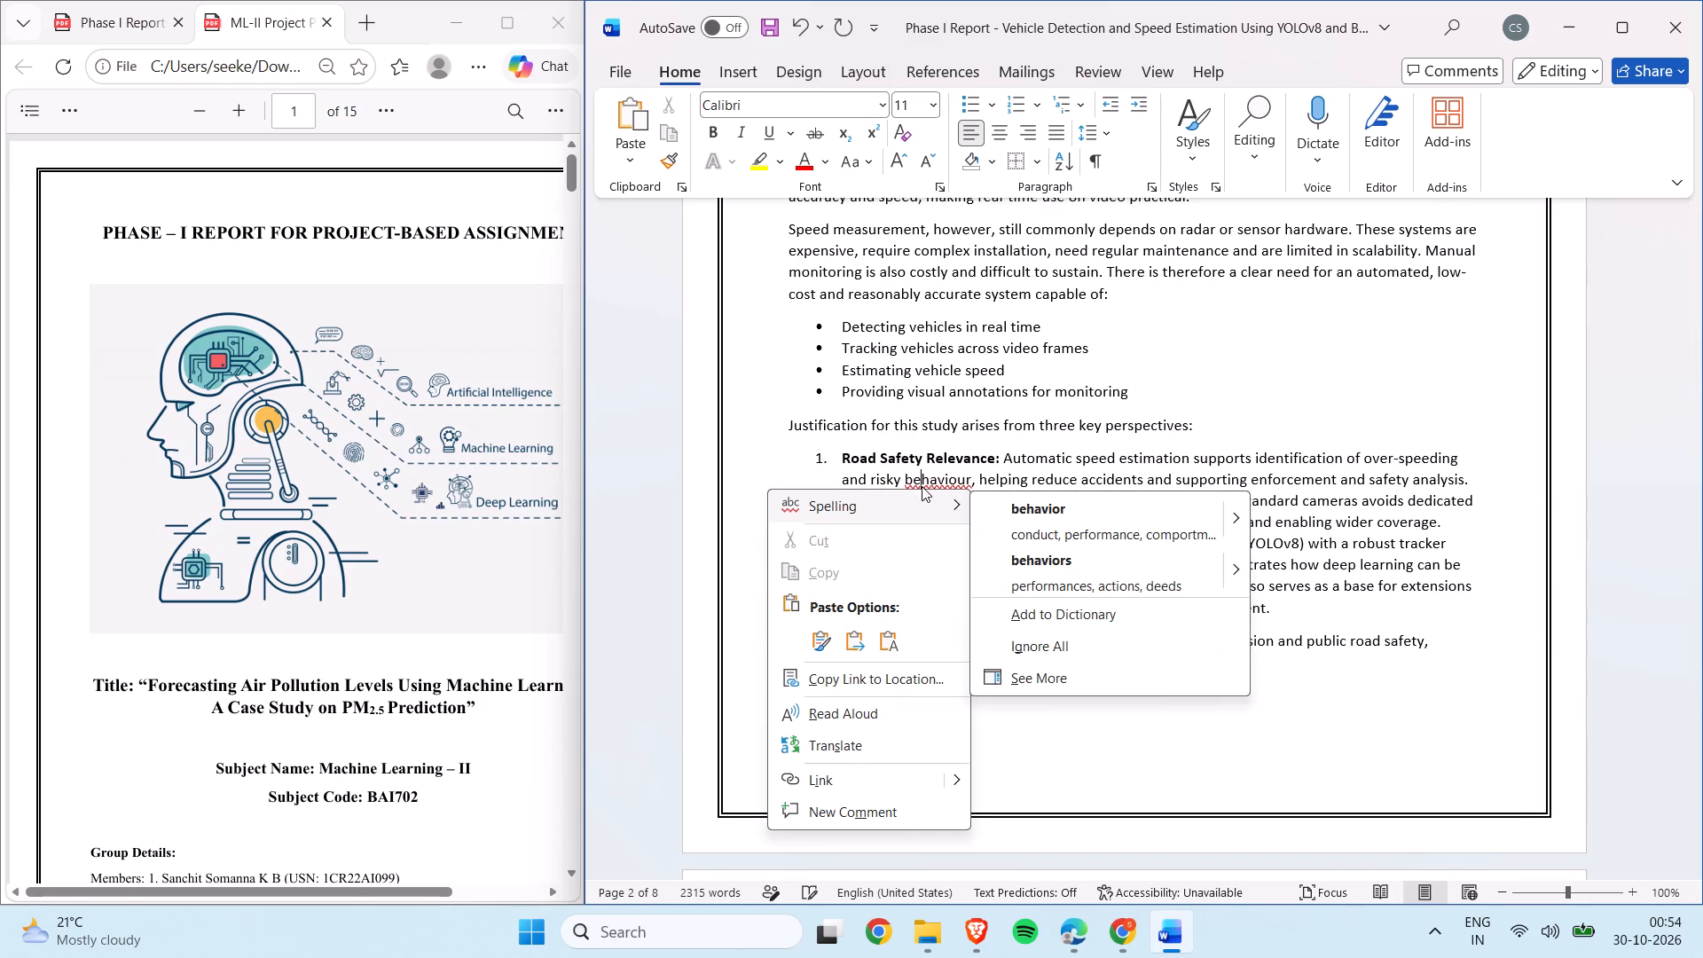
click(1063, 647)
scroll(1063, 647, down, 3)
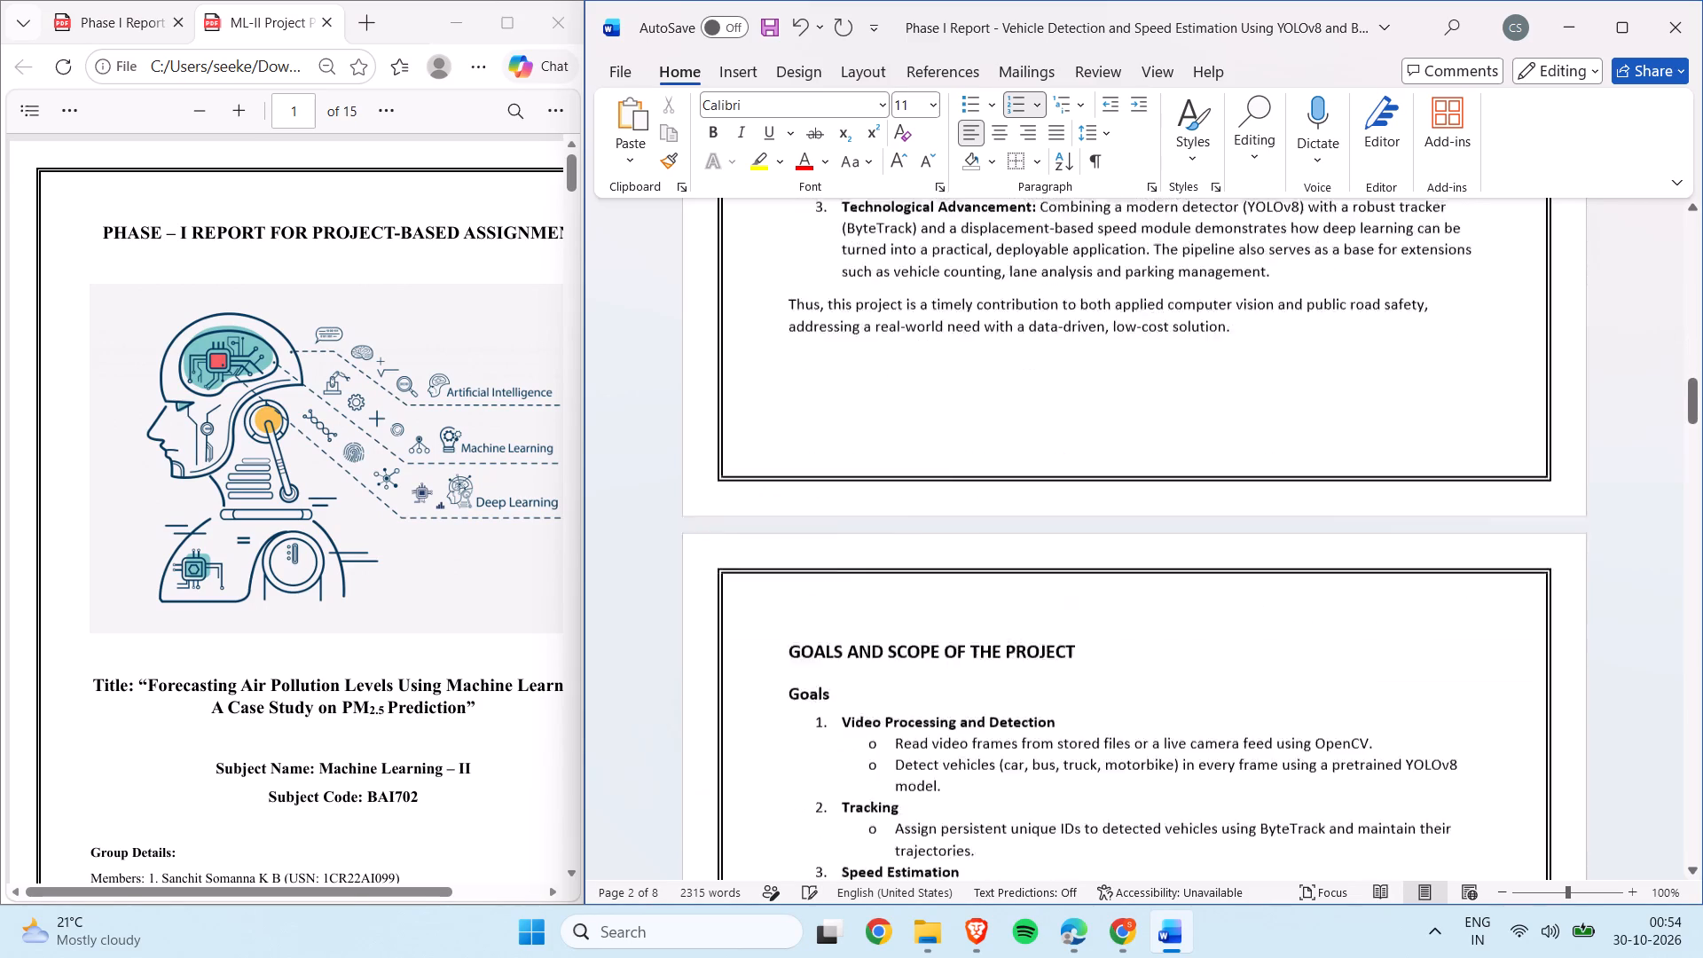
scroll(1063, 647, down, 2)
scroll(1063, 647, up, 2)
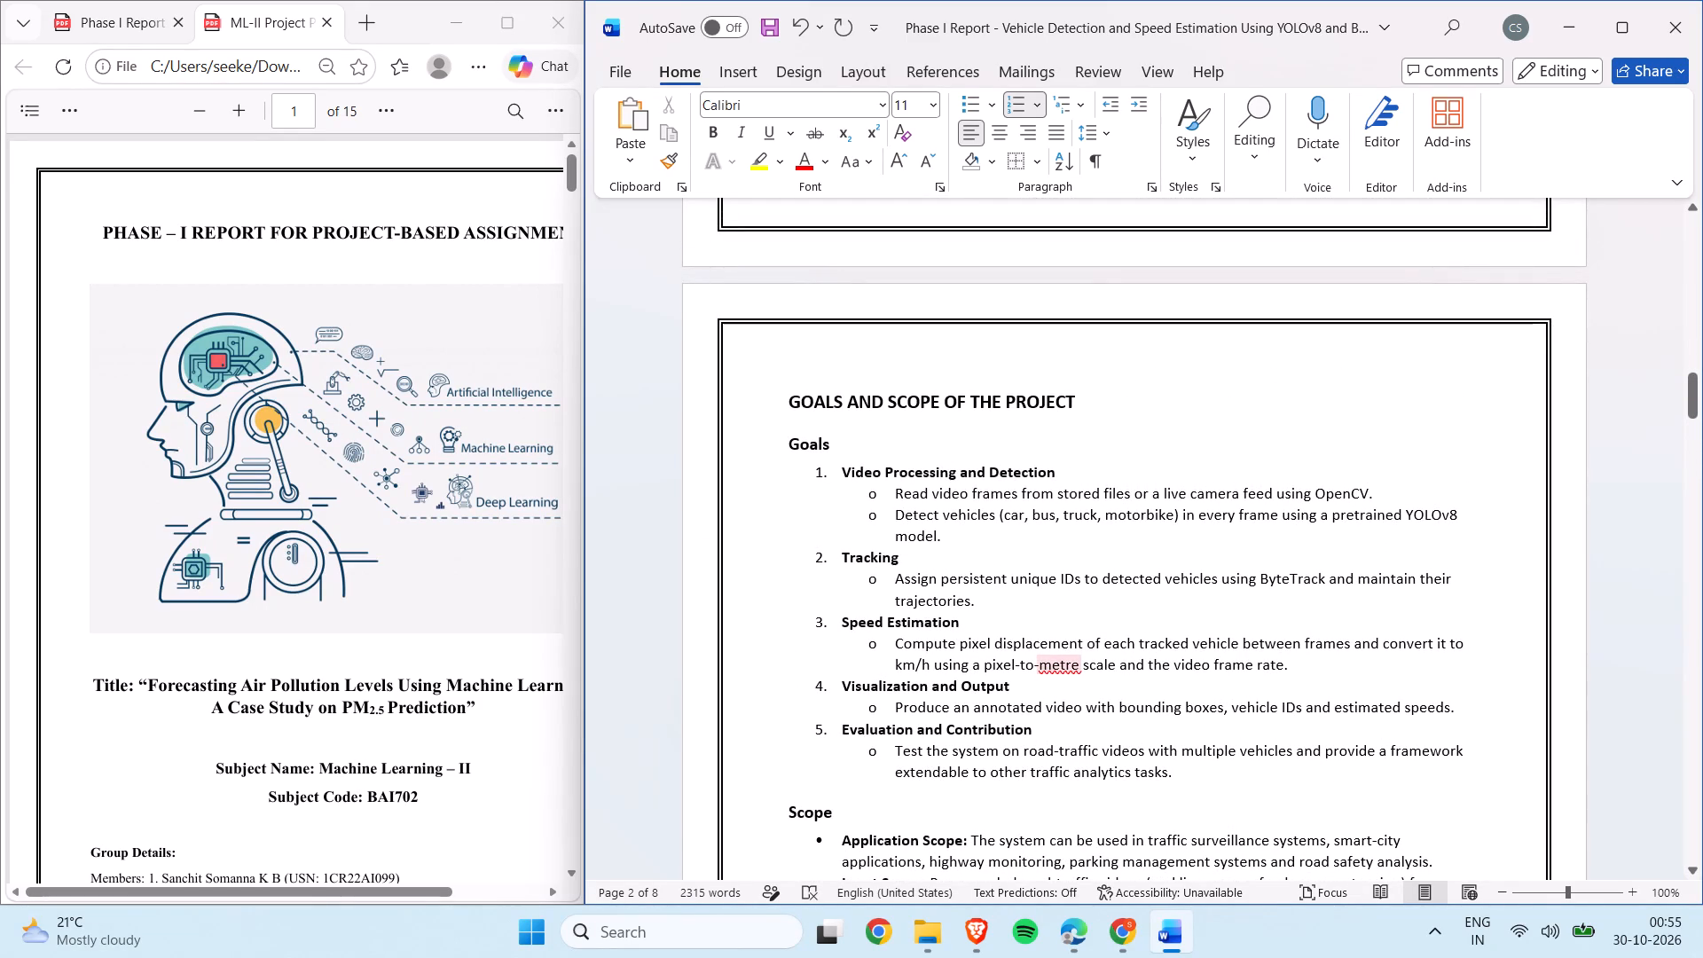
right_click(1062, 658)
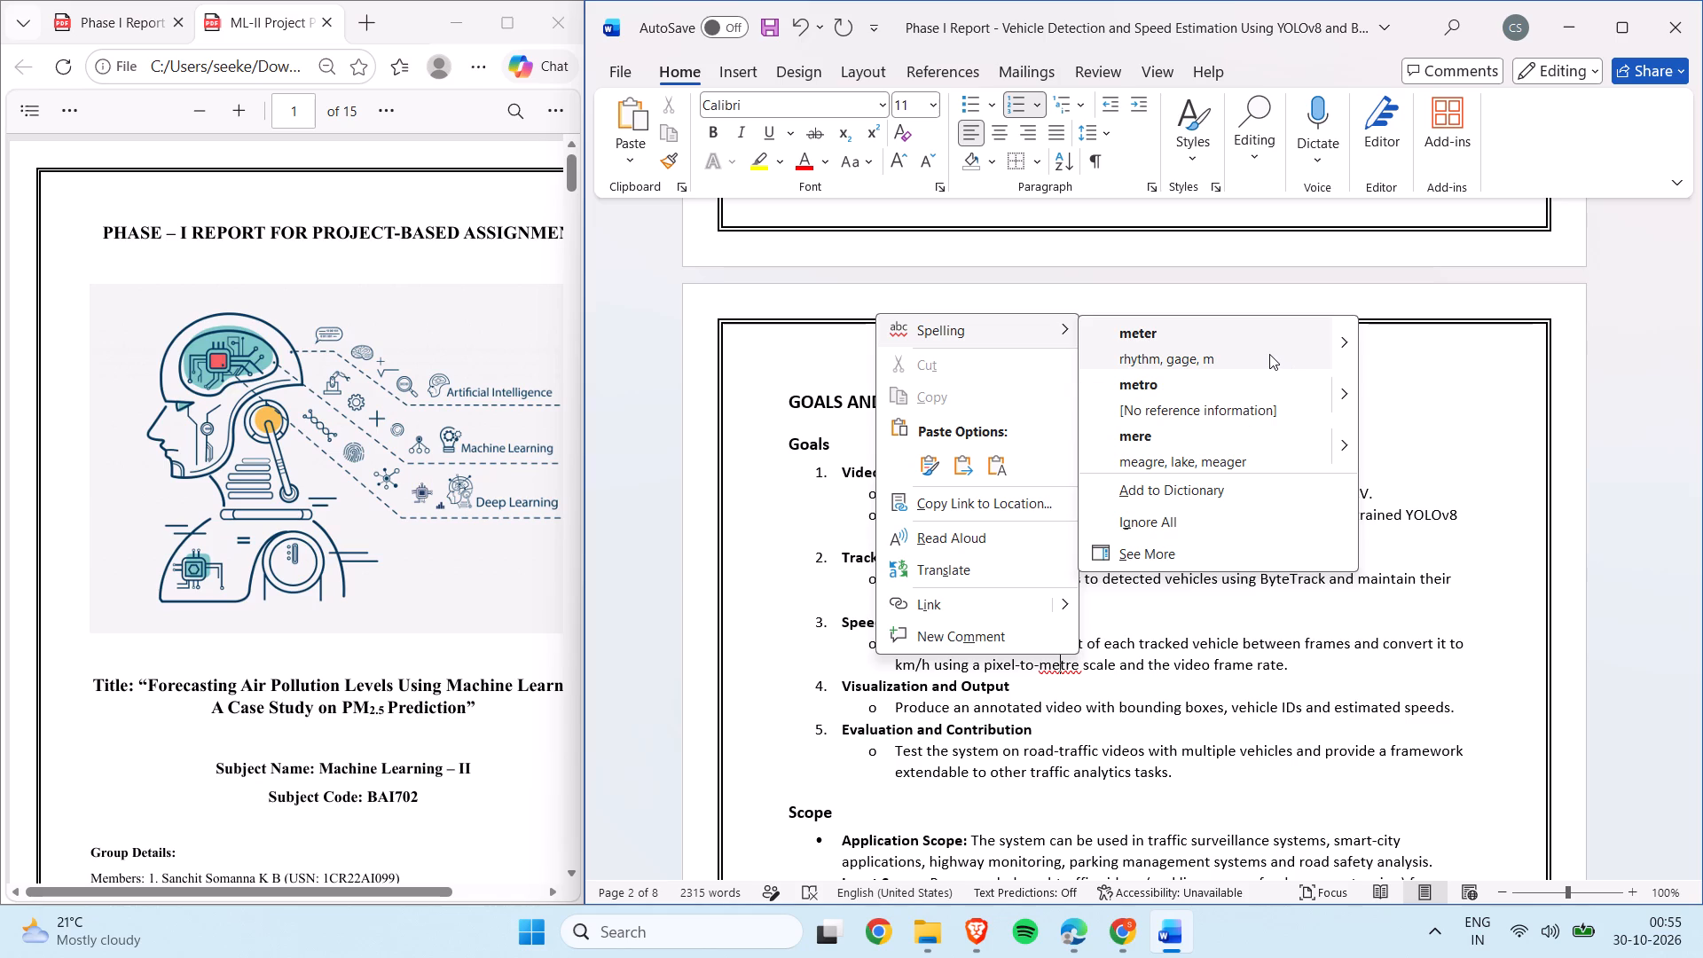
click(1180, 538)
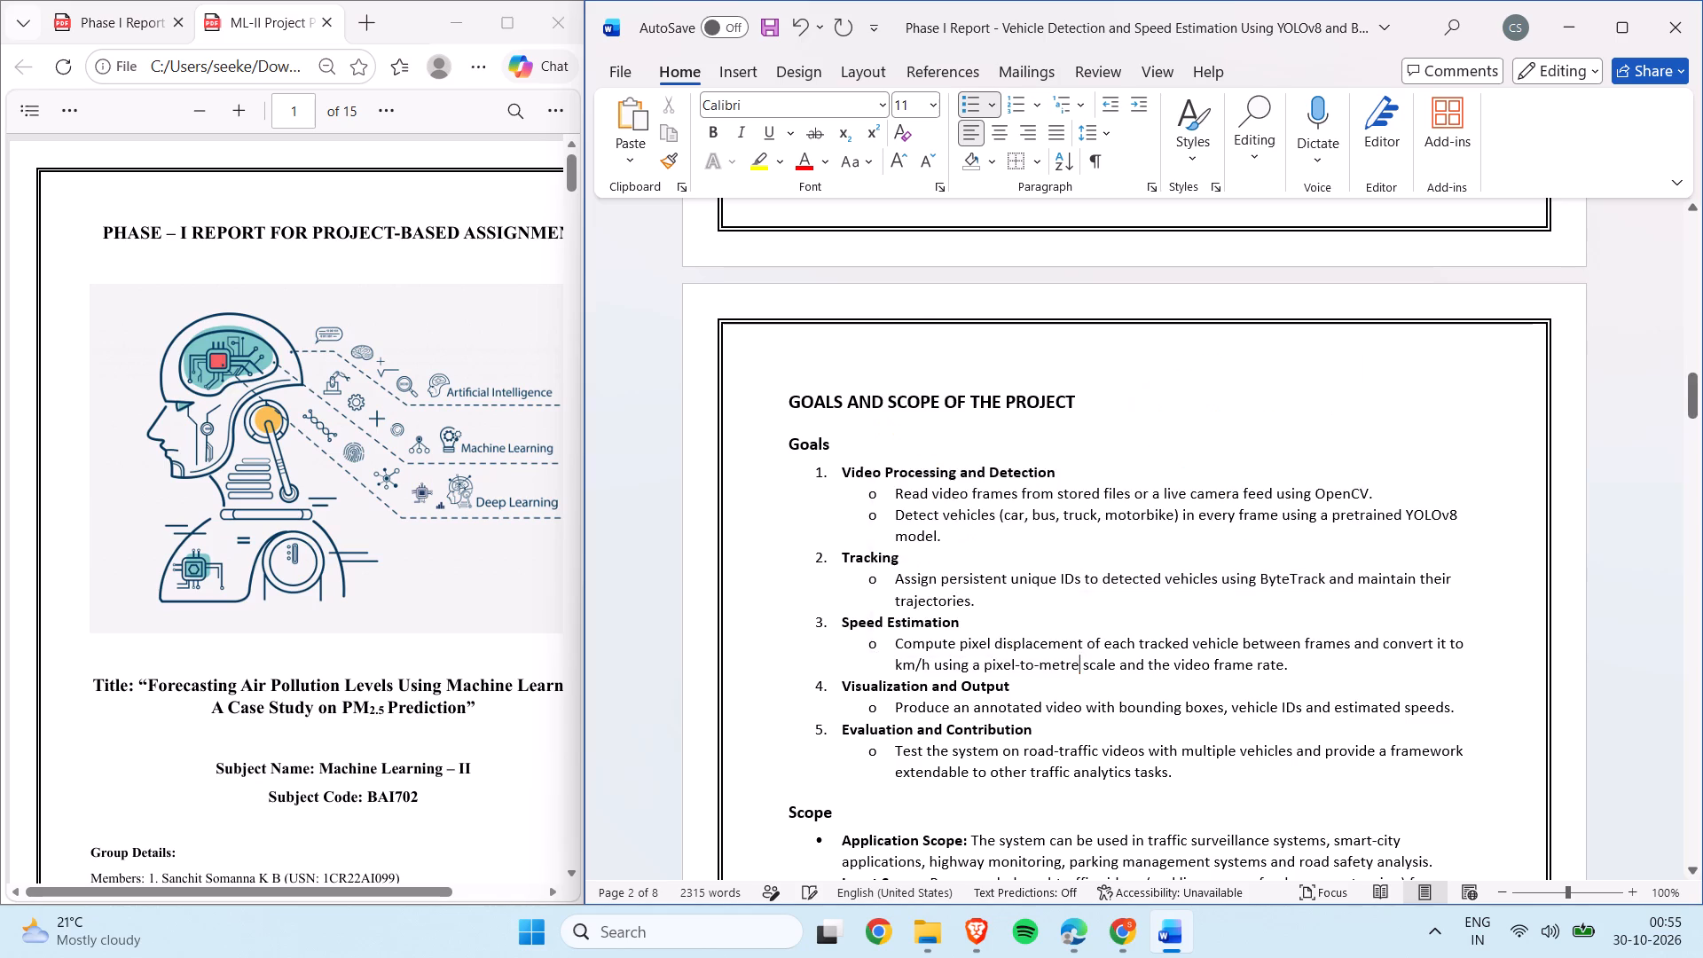
scroll(1180, 538, down, 5)
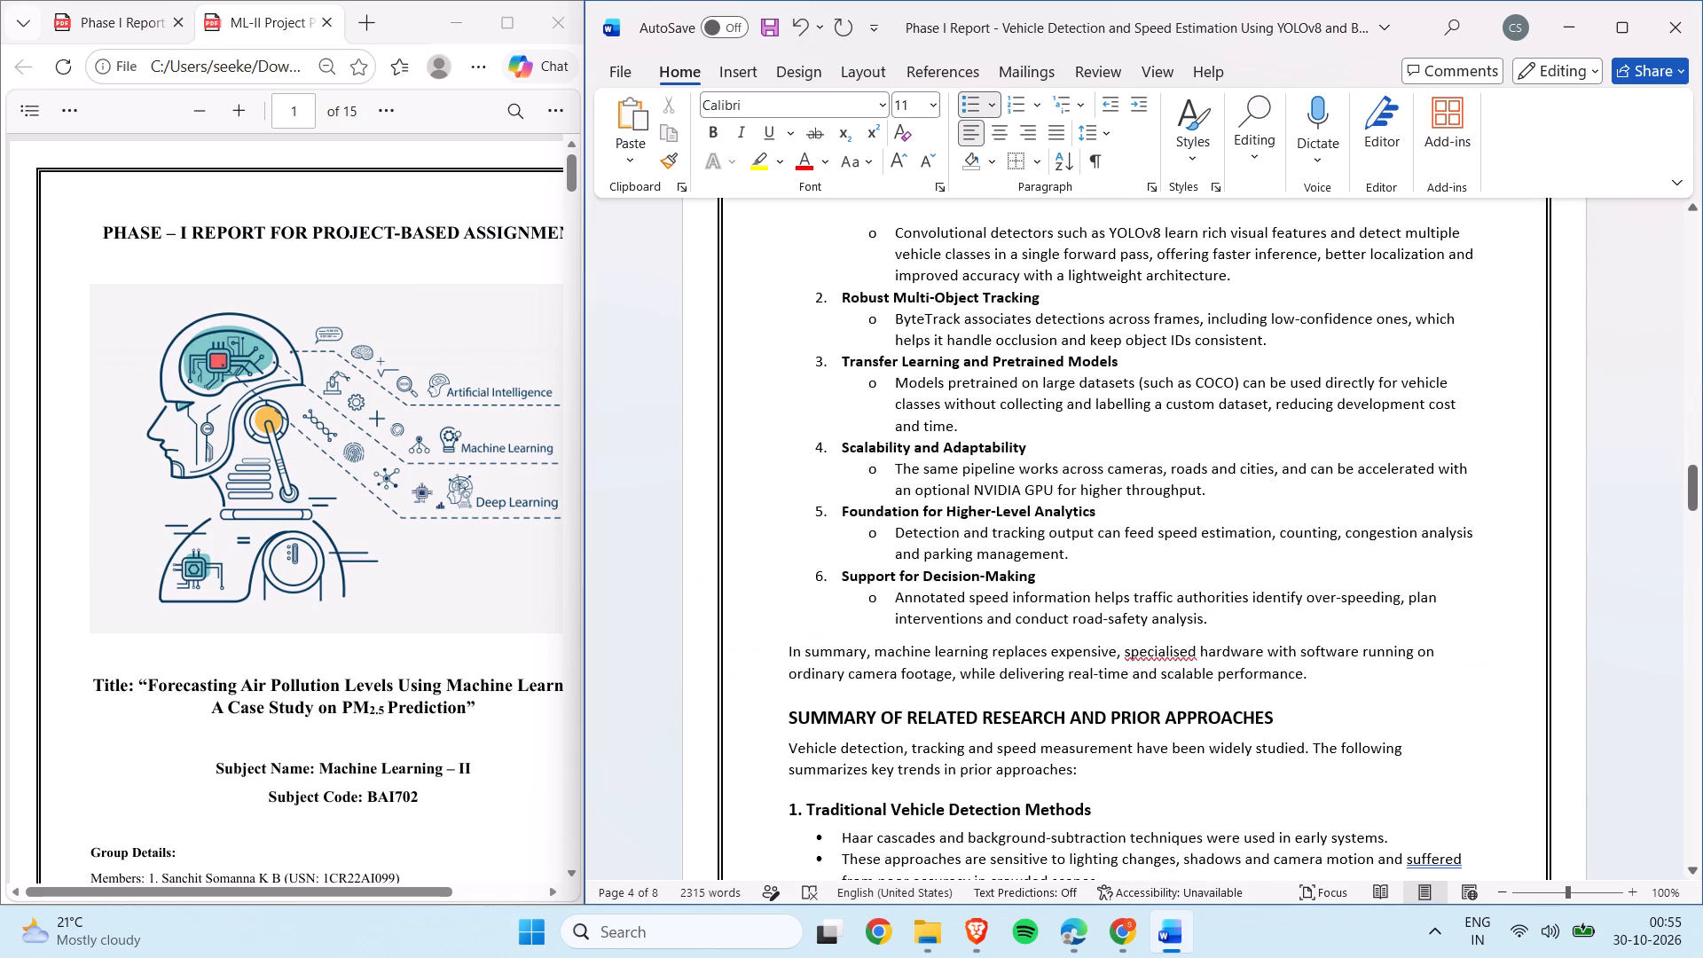
right_click(1179, 656)
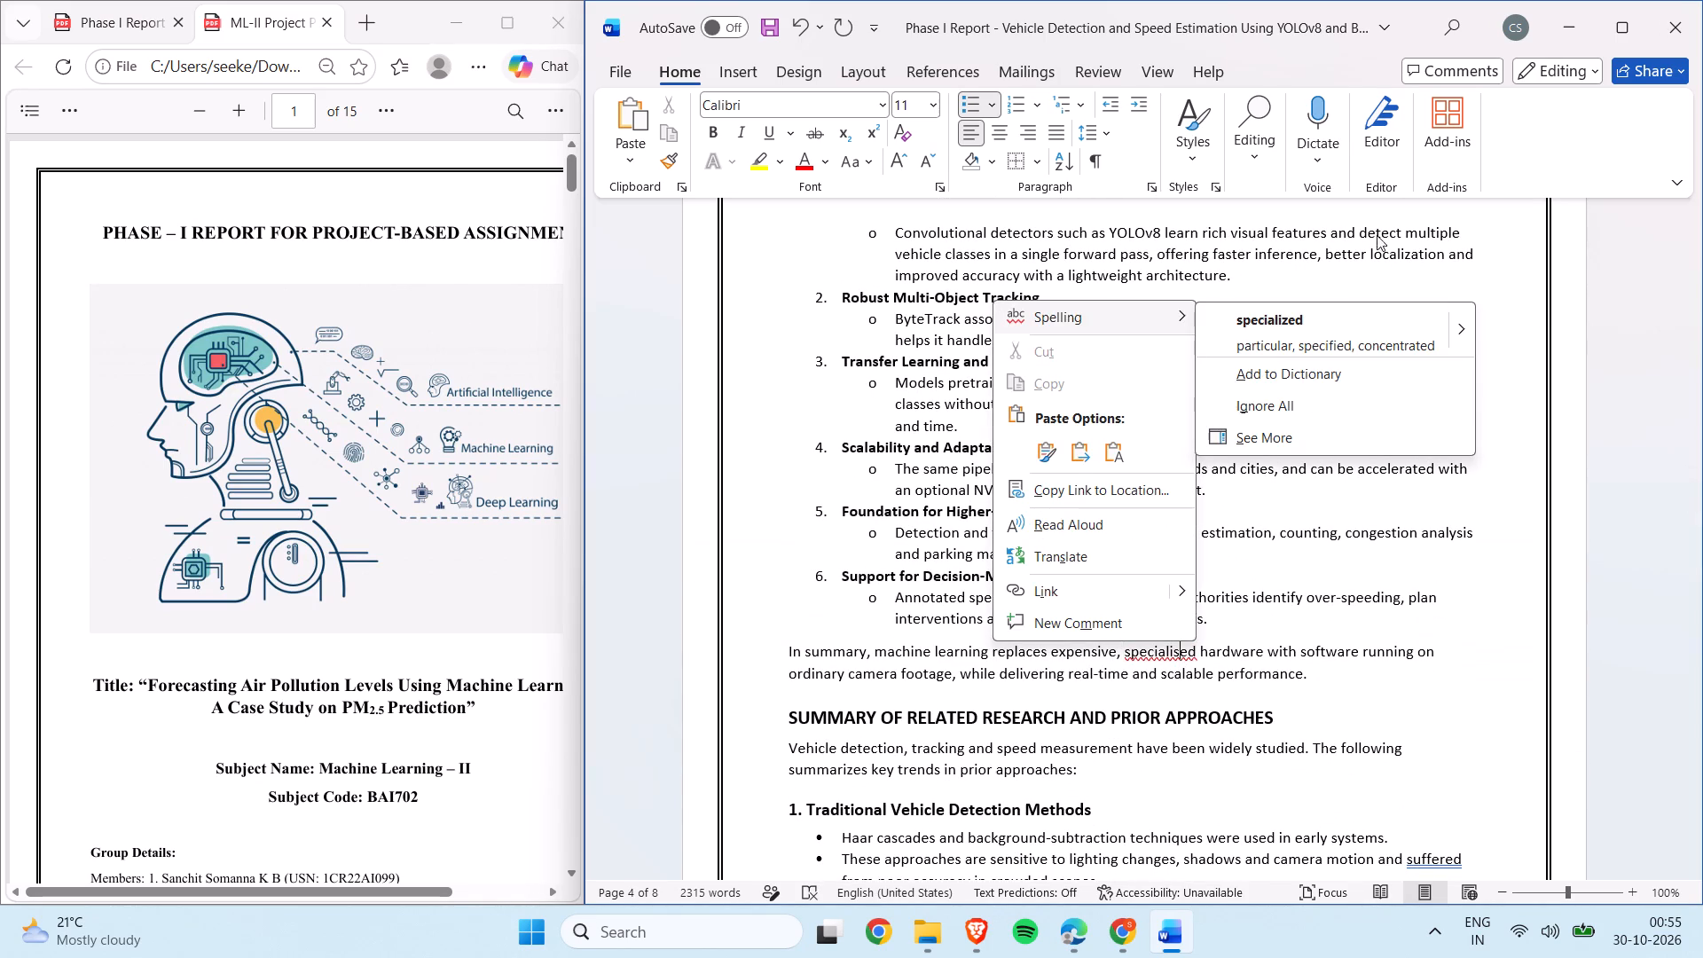
click(1299, 410)
Look through the related research and proposed solution sections for remaining spelling flags and the page border's appearance.
scroll(1180, 579, down, 2)
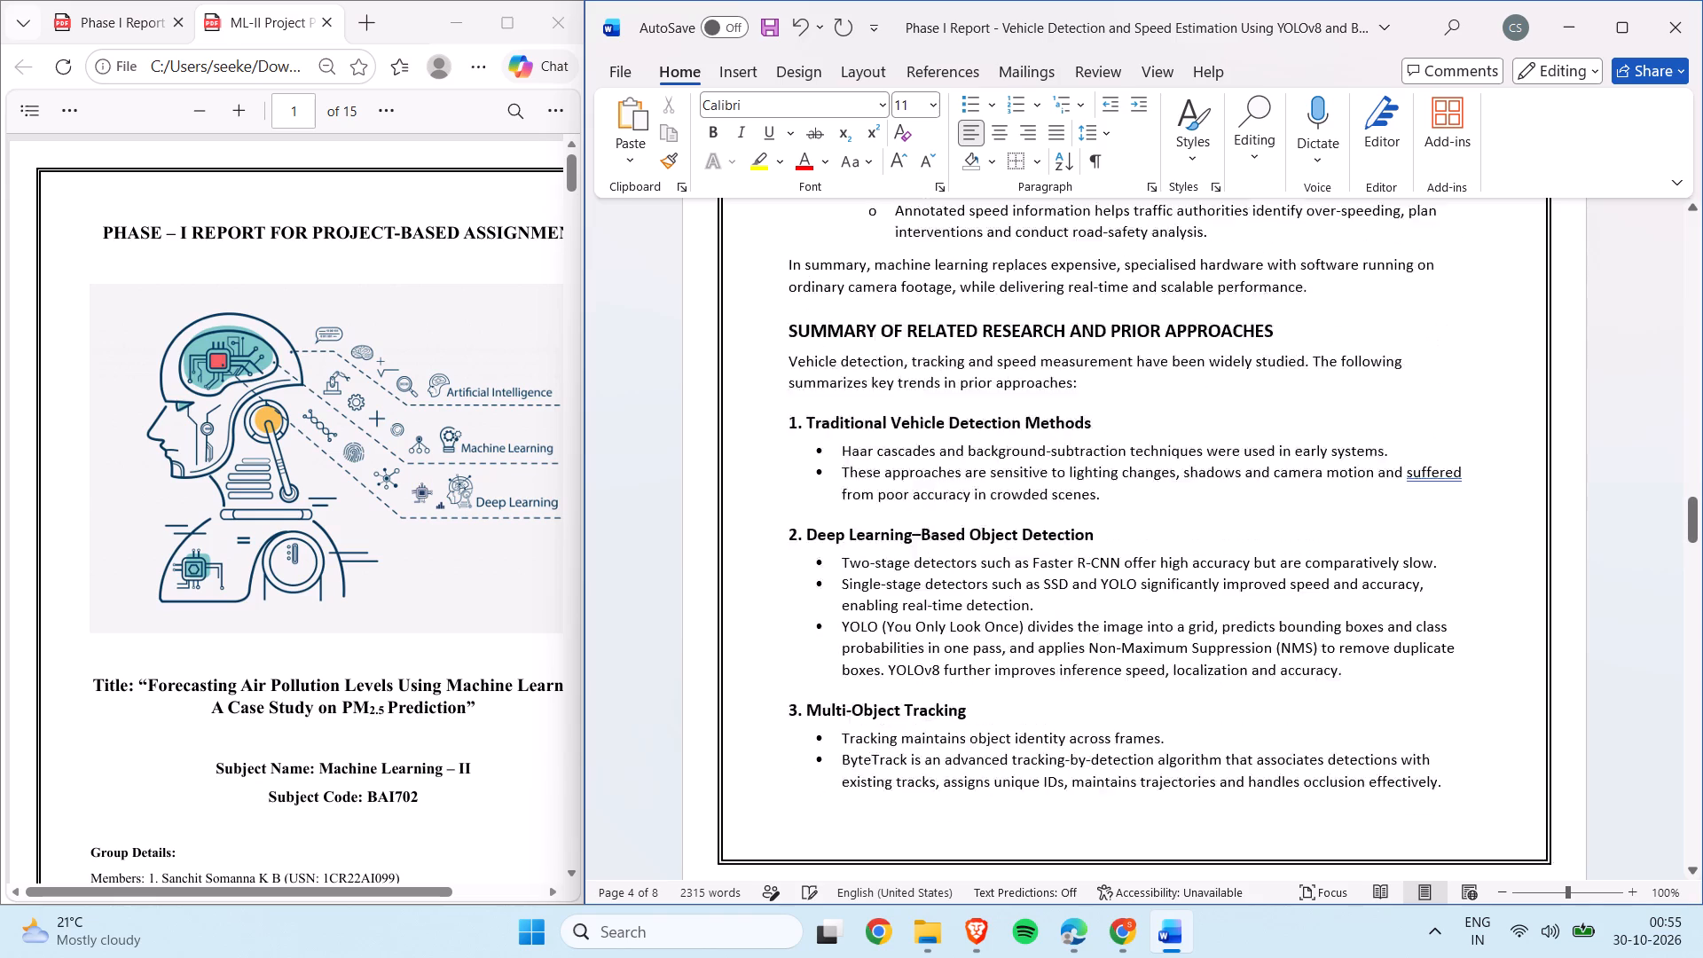
scroll(1180, 579, down, 6)
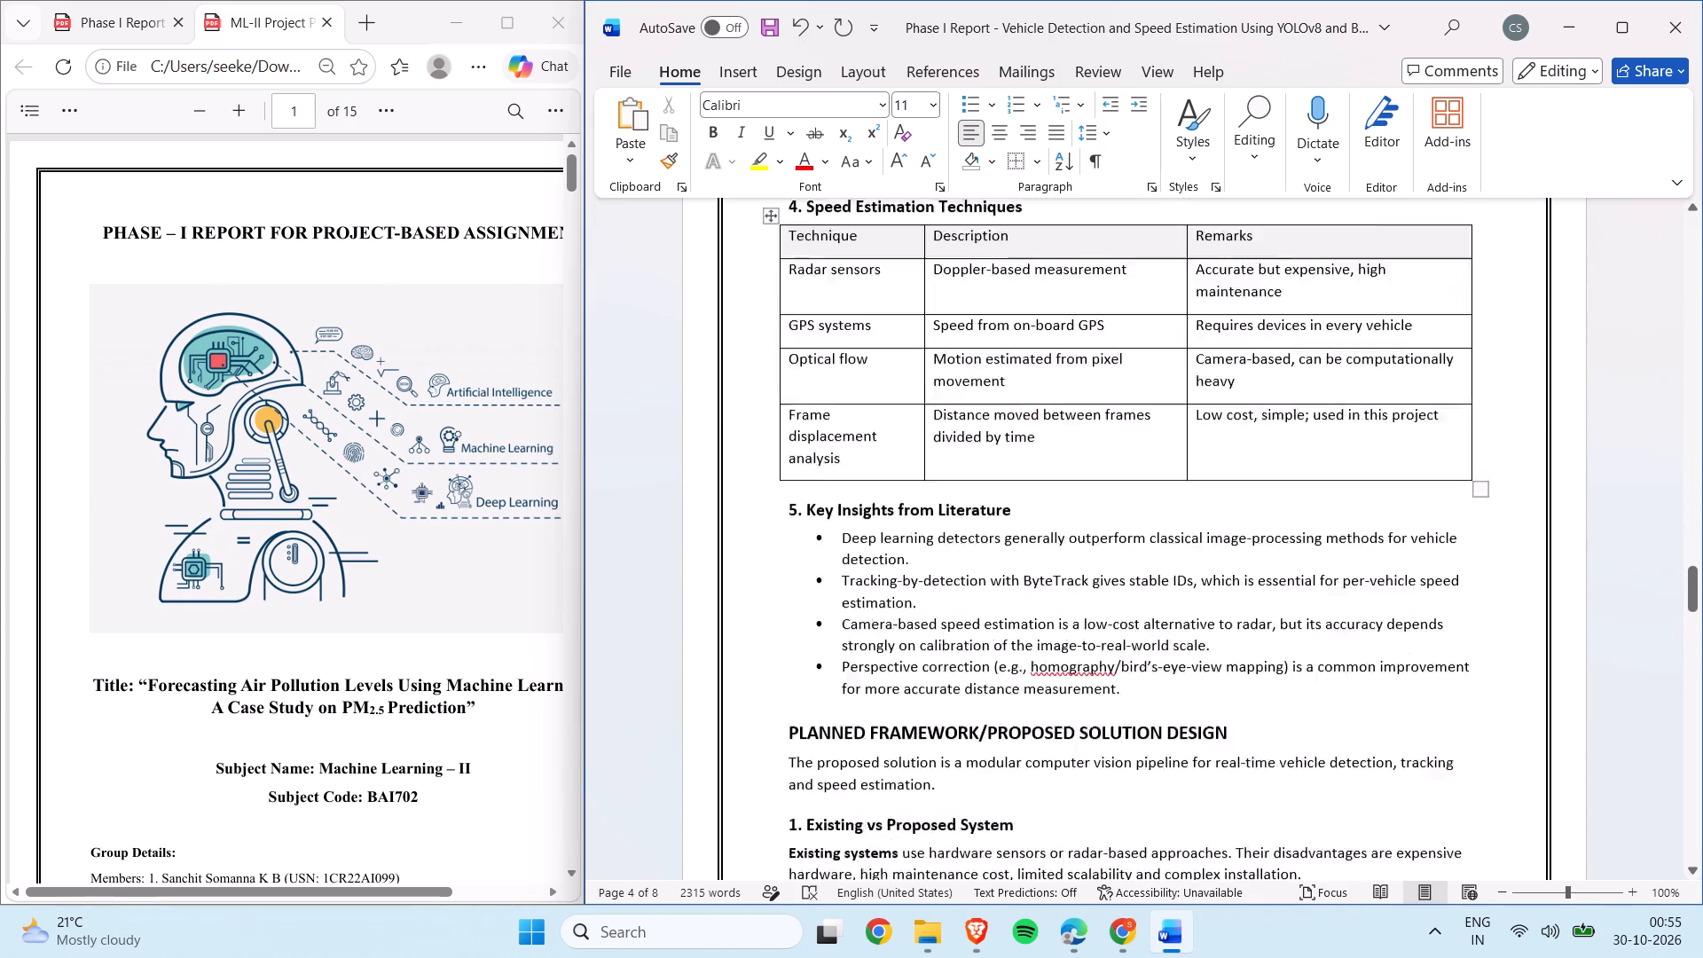
scroll(1180, 579, down, 3)
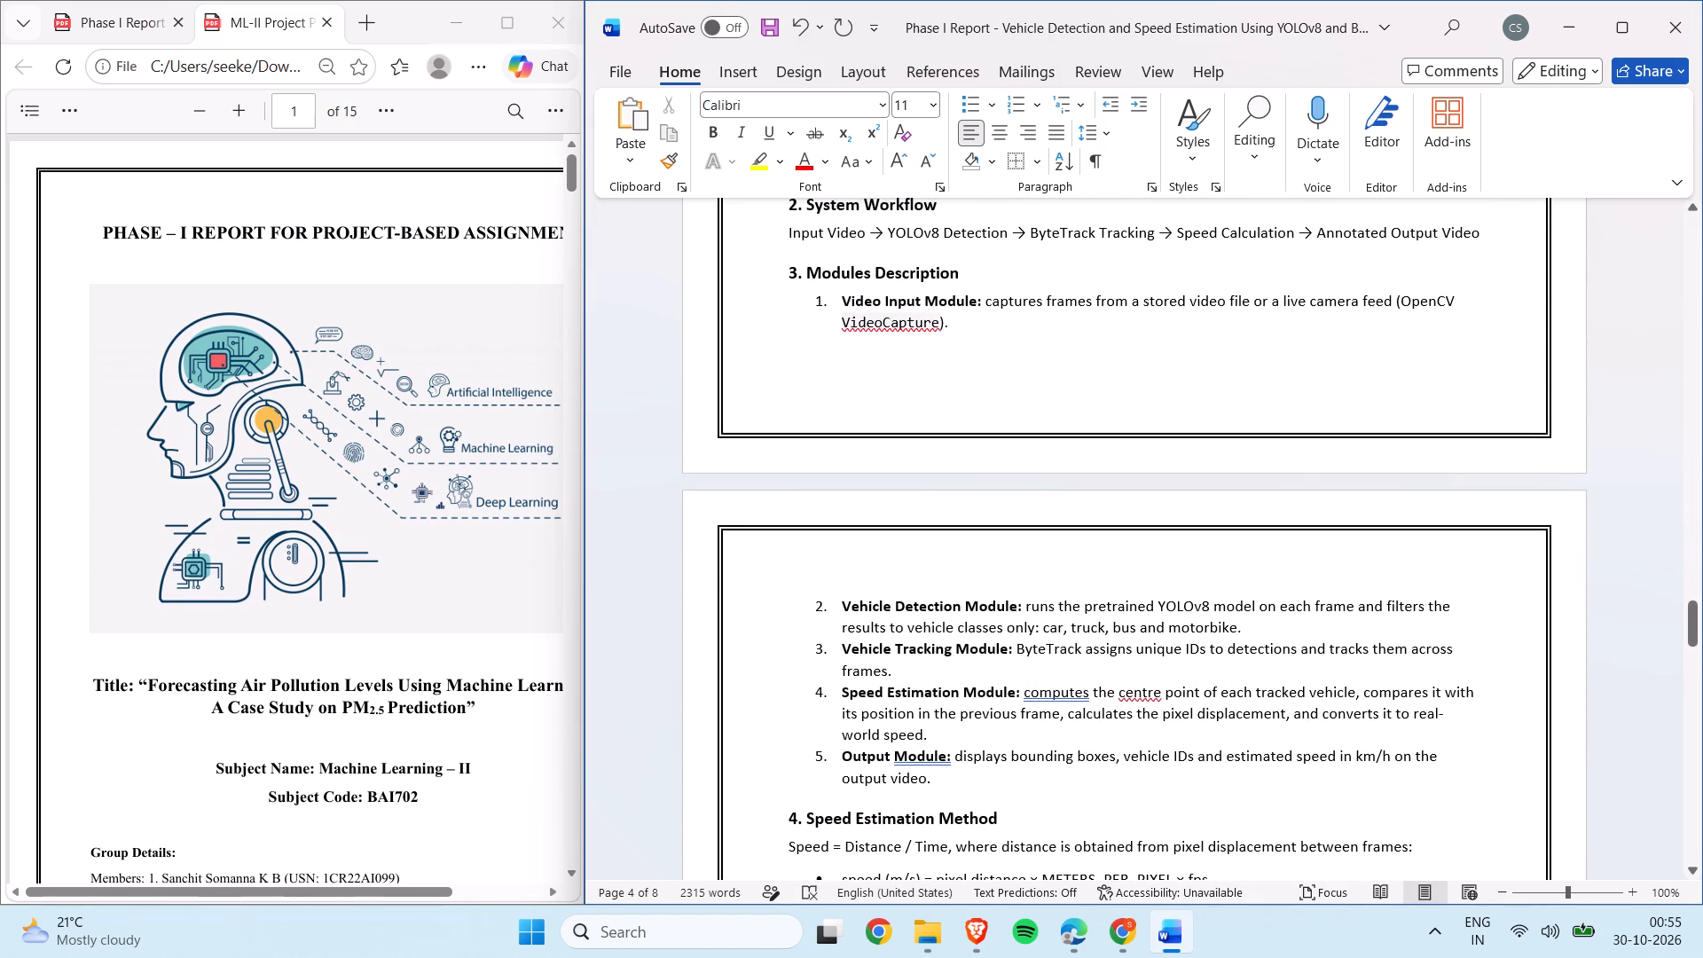
scroll(1077, 519, up, 10)
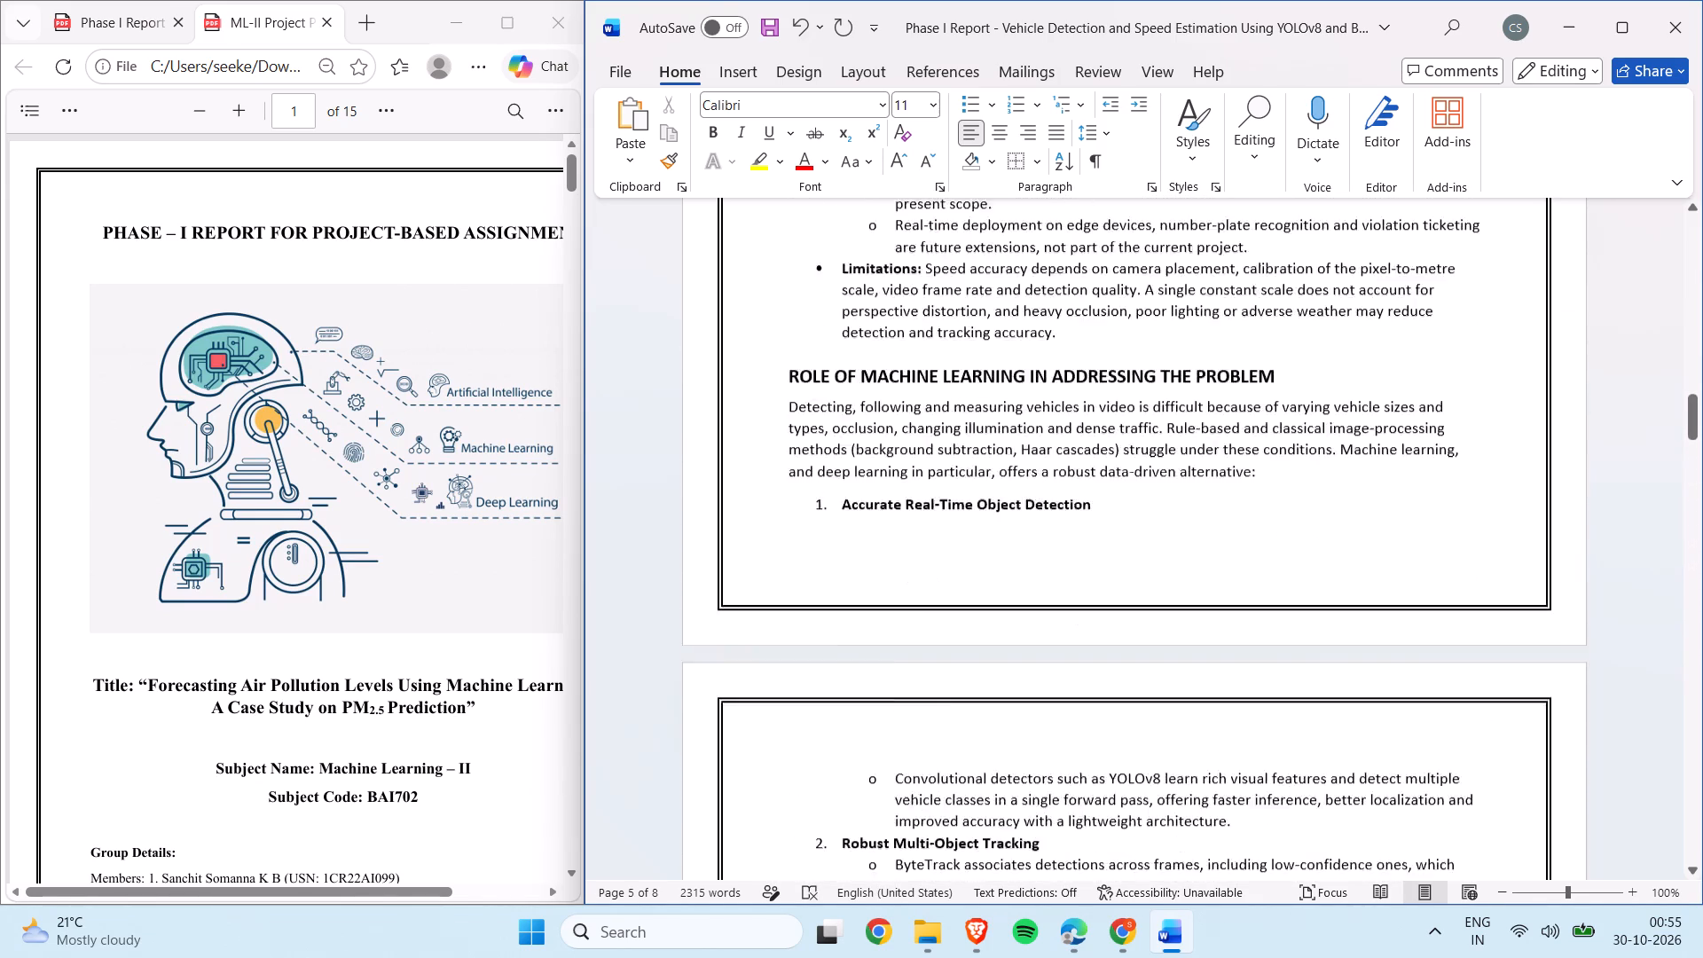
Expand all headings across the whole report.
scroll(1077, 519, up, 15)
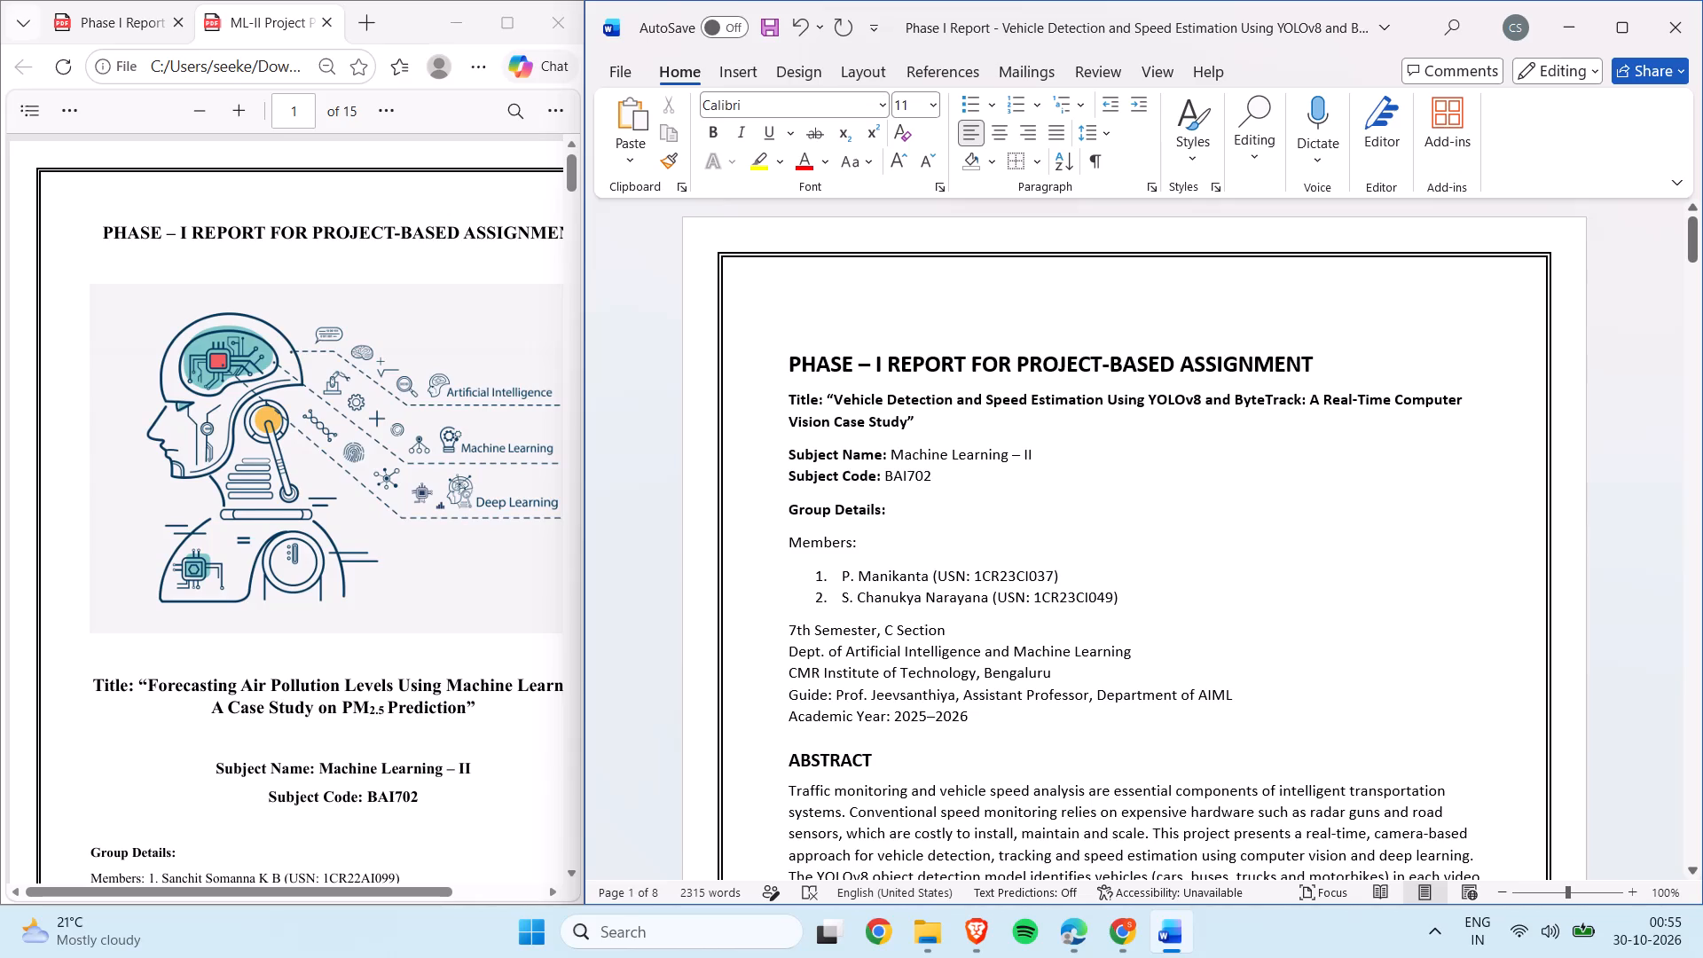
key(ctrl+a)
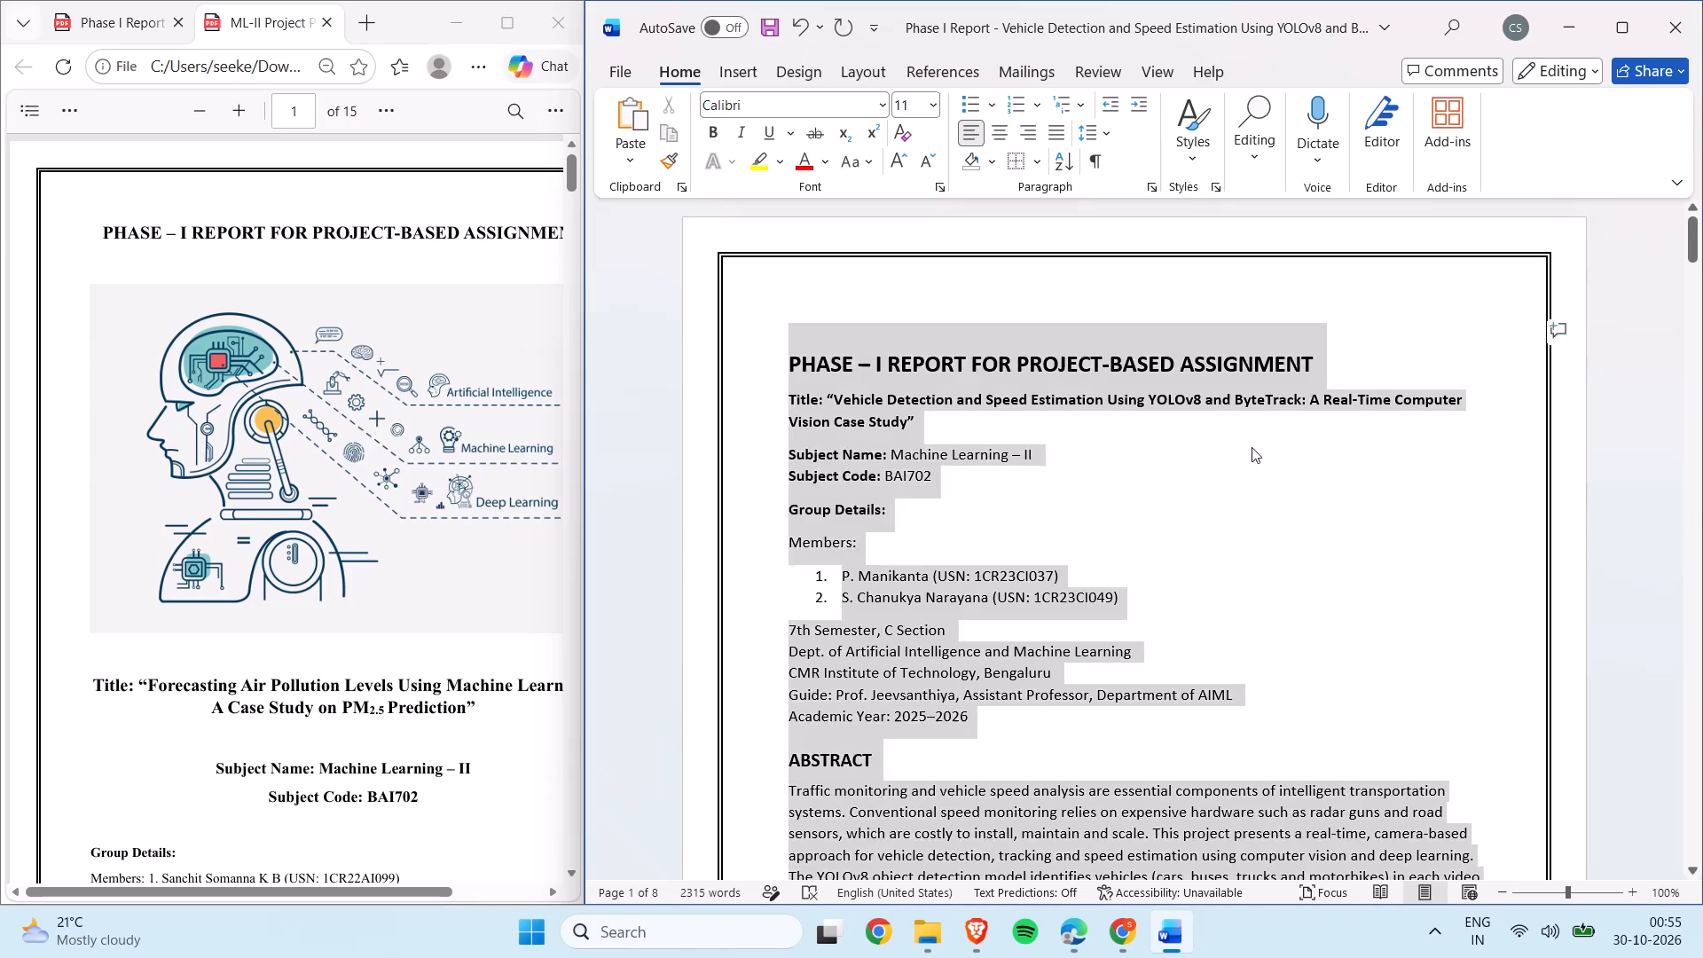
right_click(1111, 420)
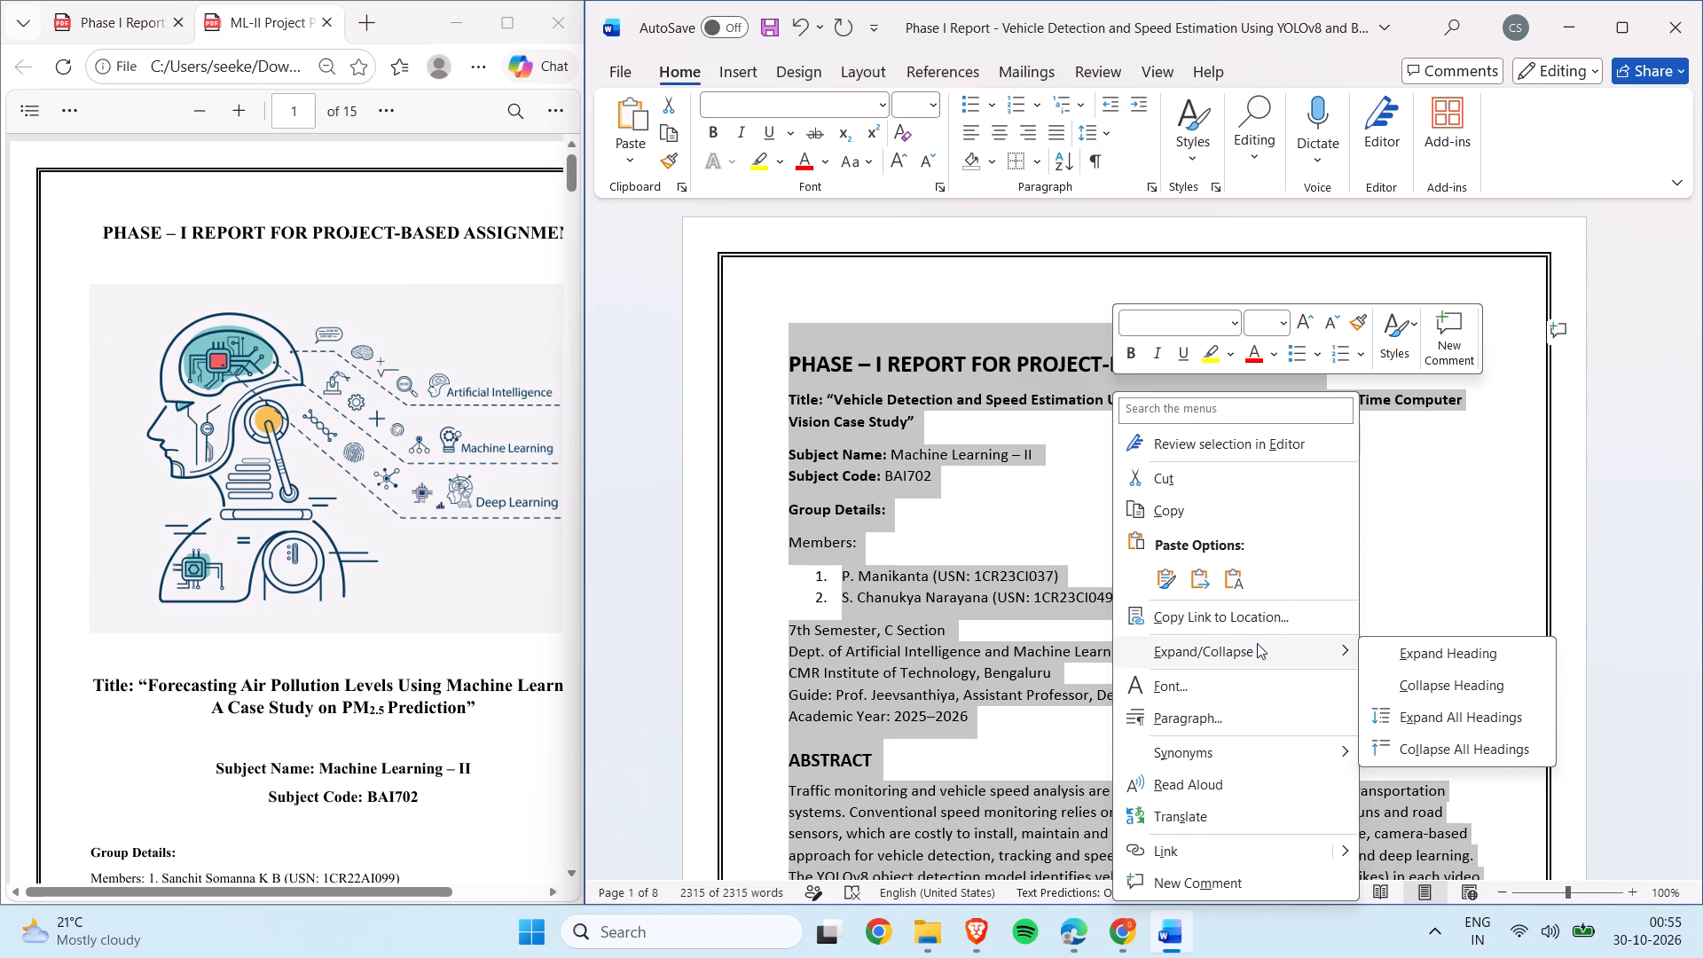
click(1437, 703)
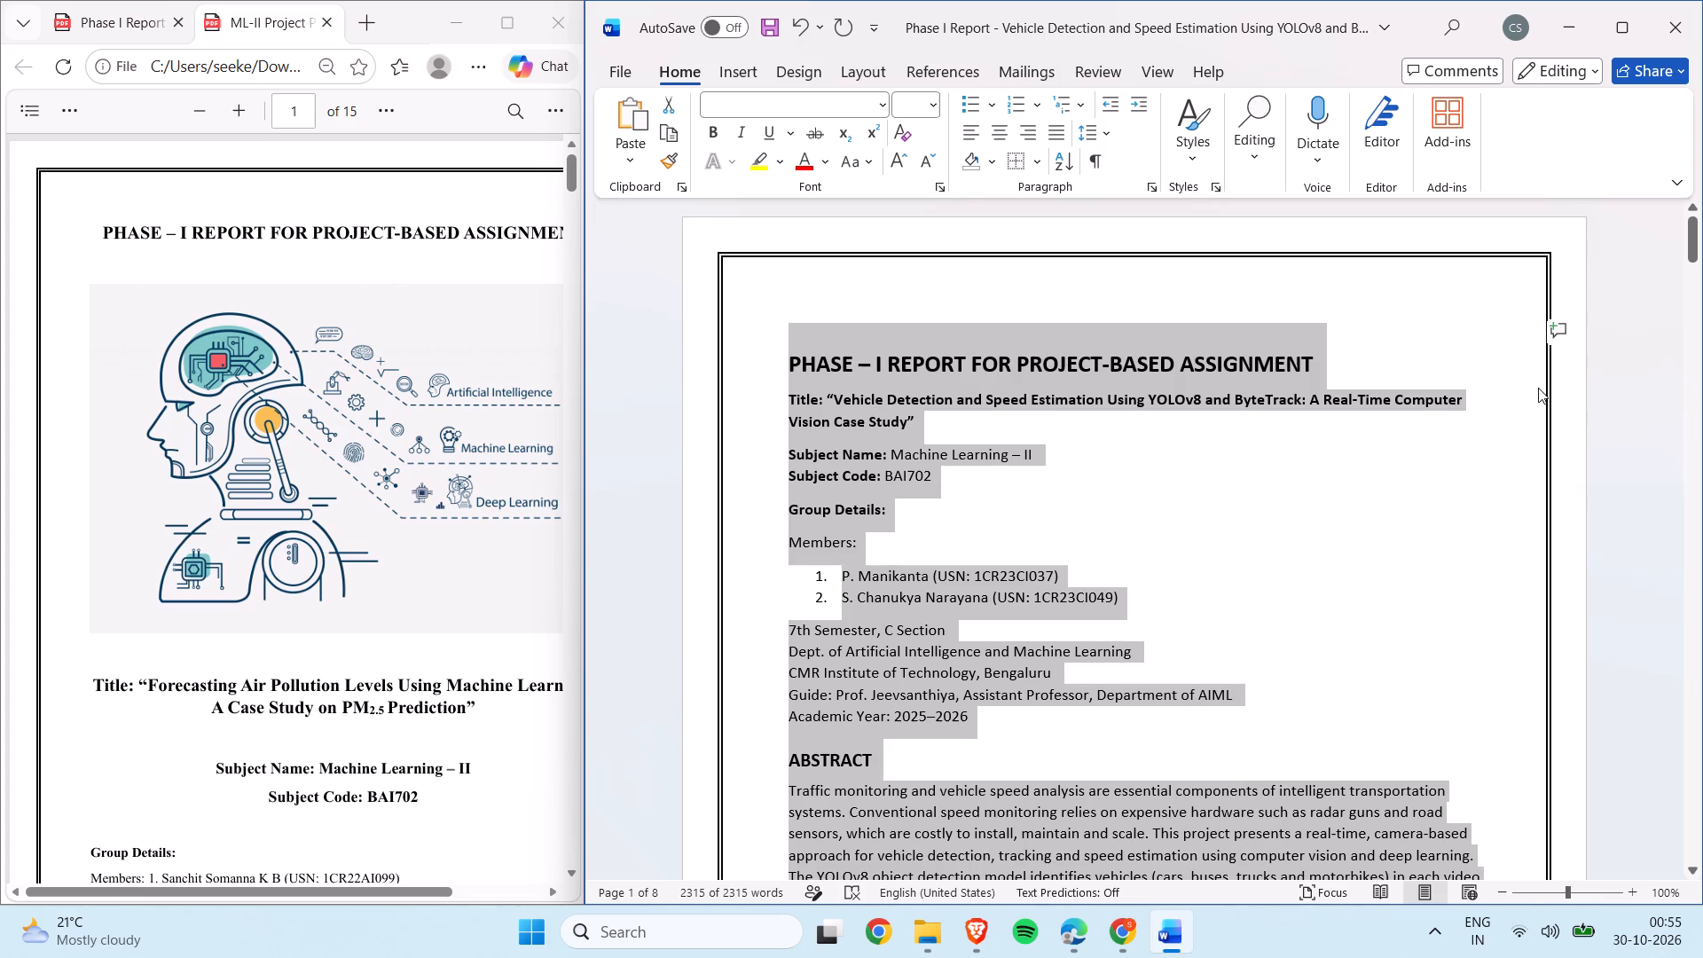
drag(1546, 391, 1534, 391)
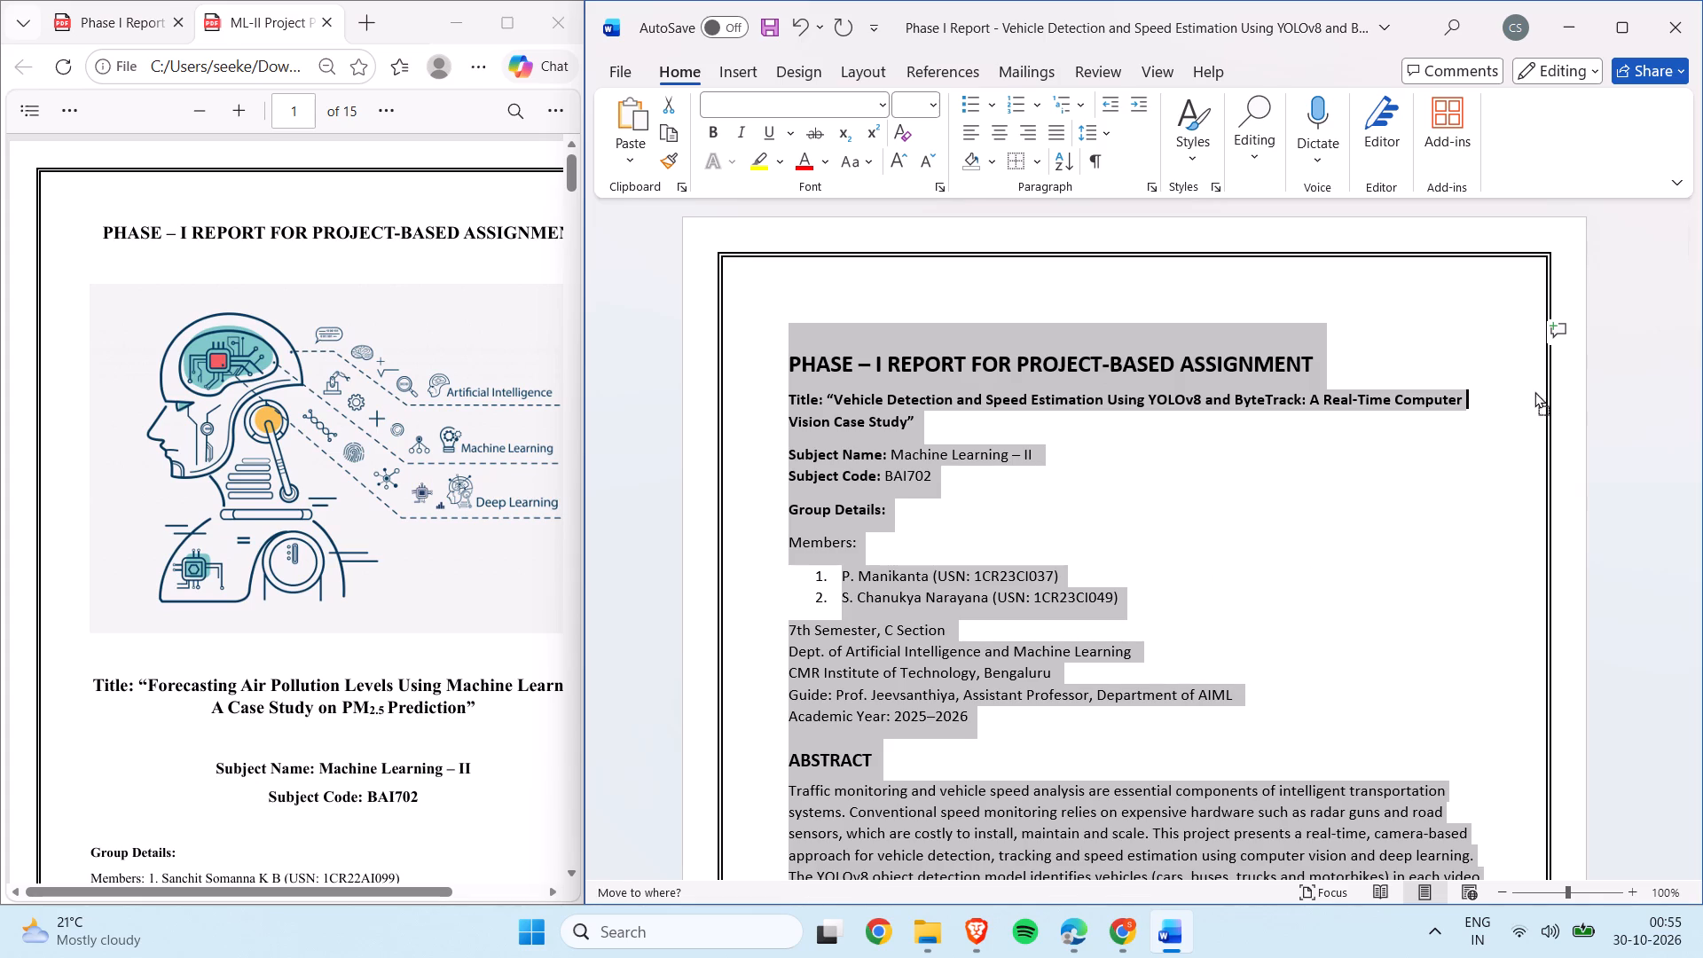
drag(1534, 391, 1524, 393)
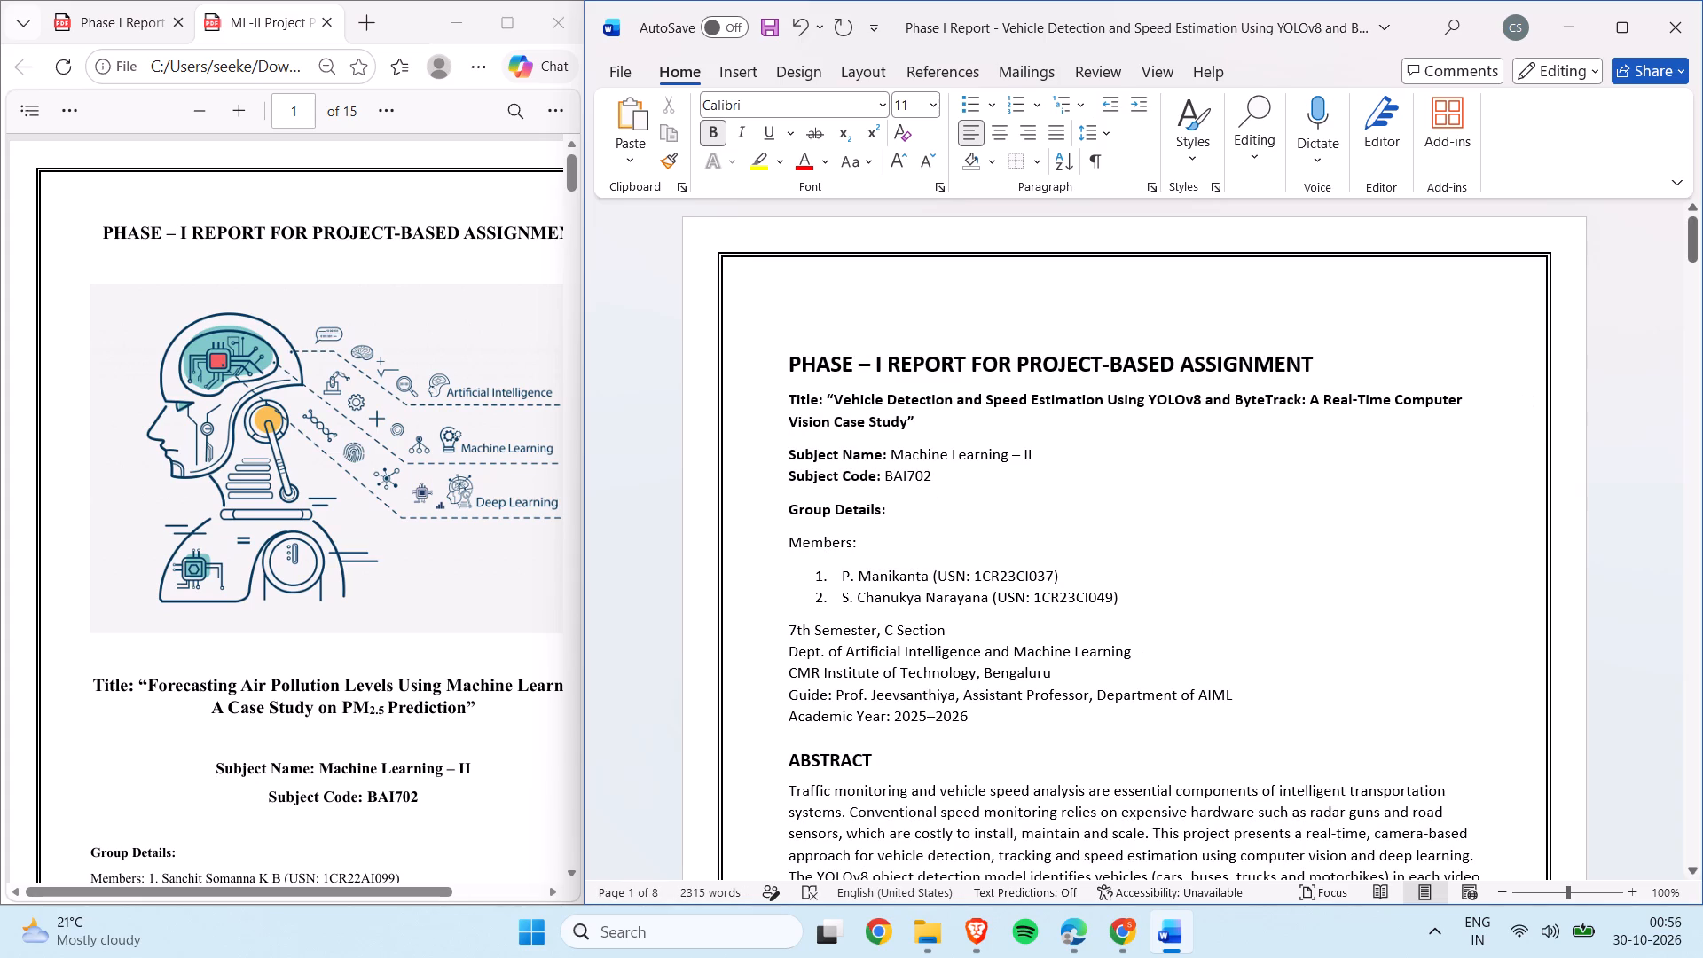
Set the font of the entire report to Times New Roman, using the reference report as a guide.
key(ctrl+a)
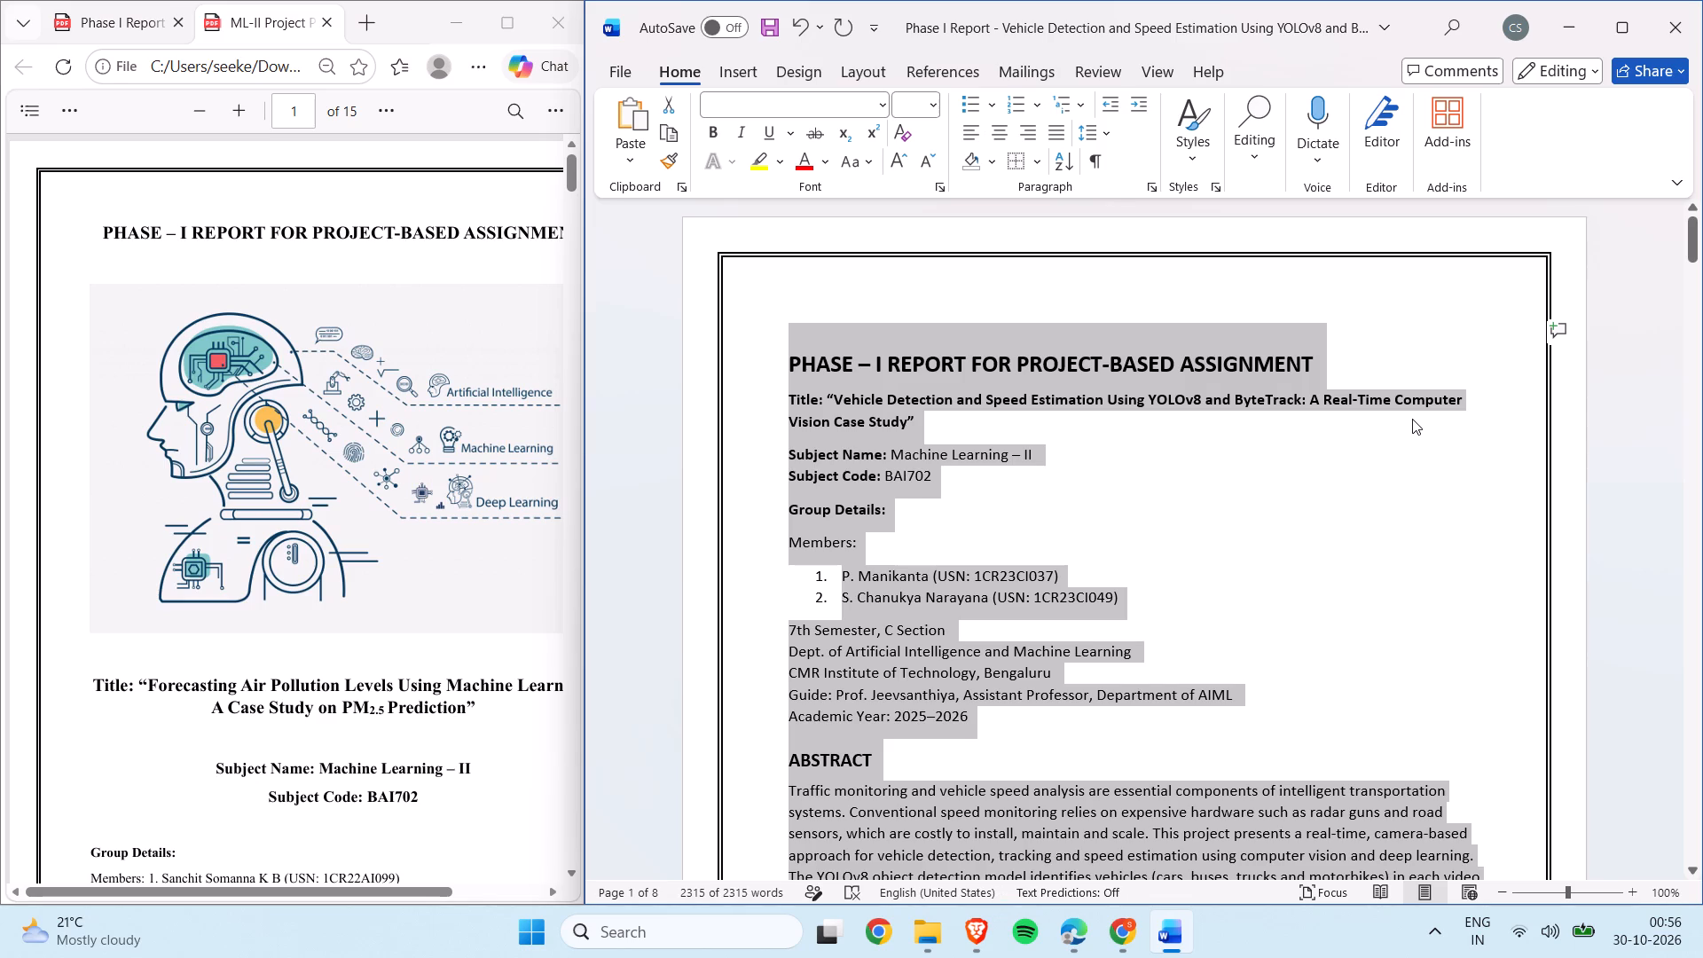
right_click(1412, 419)
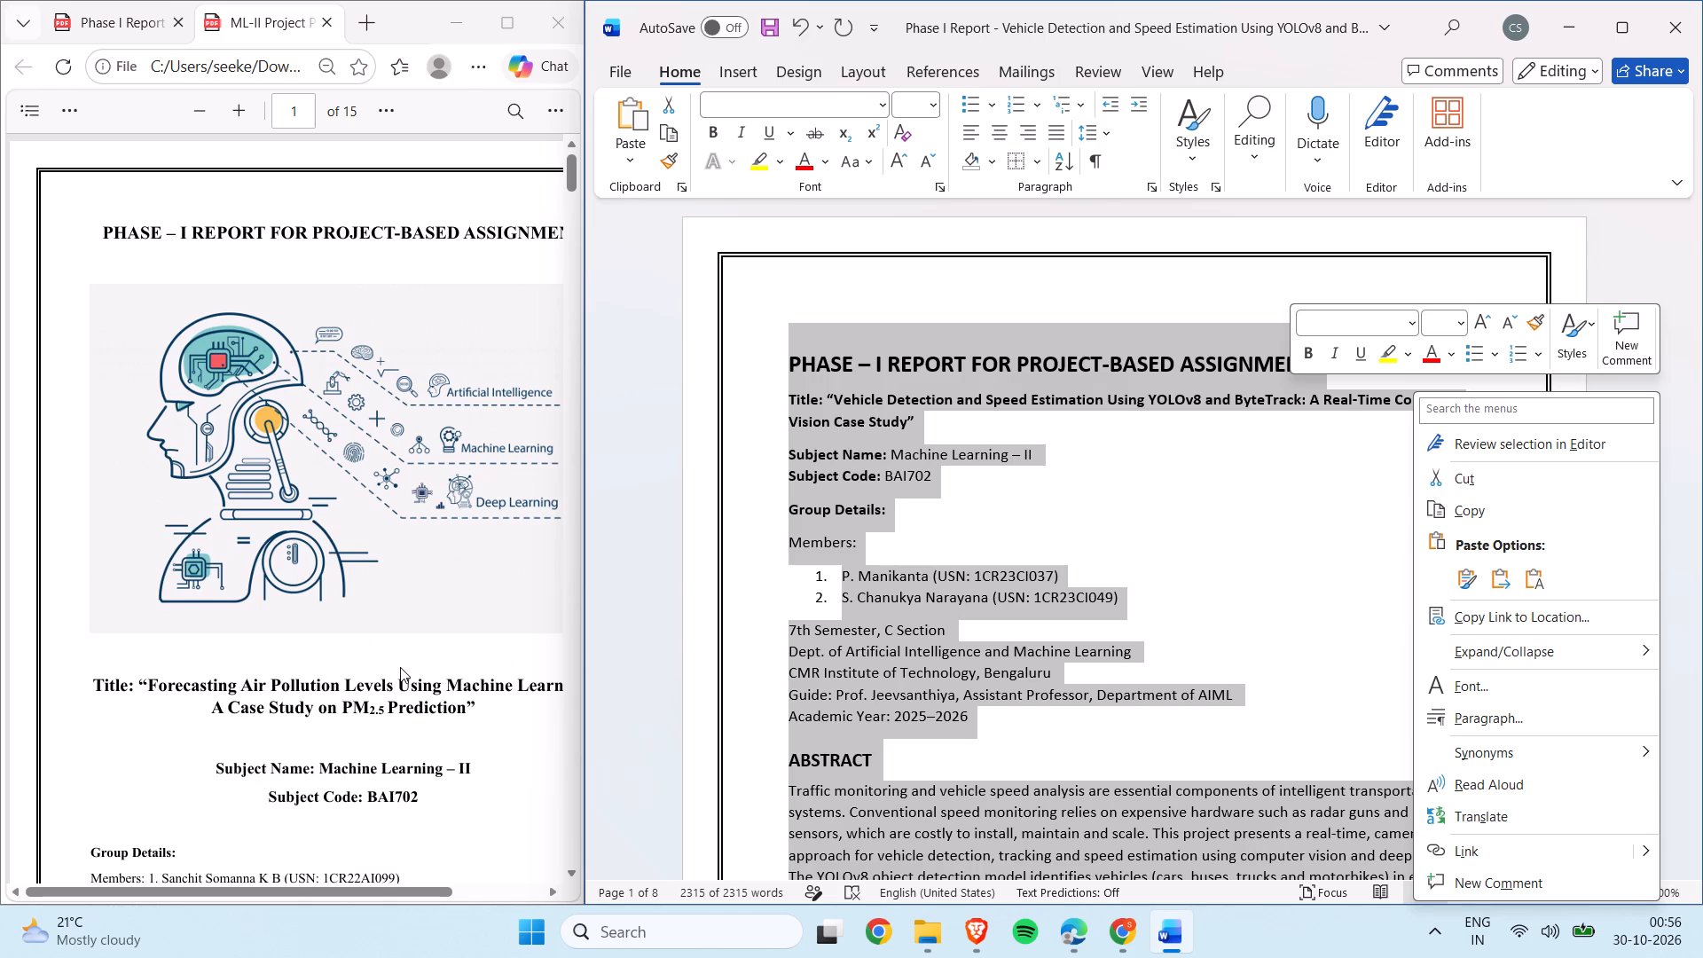
scroll(345, 607, down, 2)
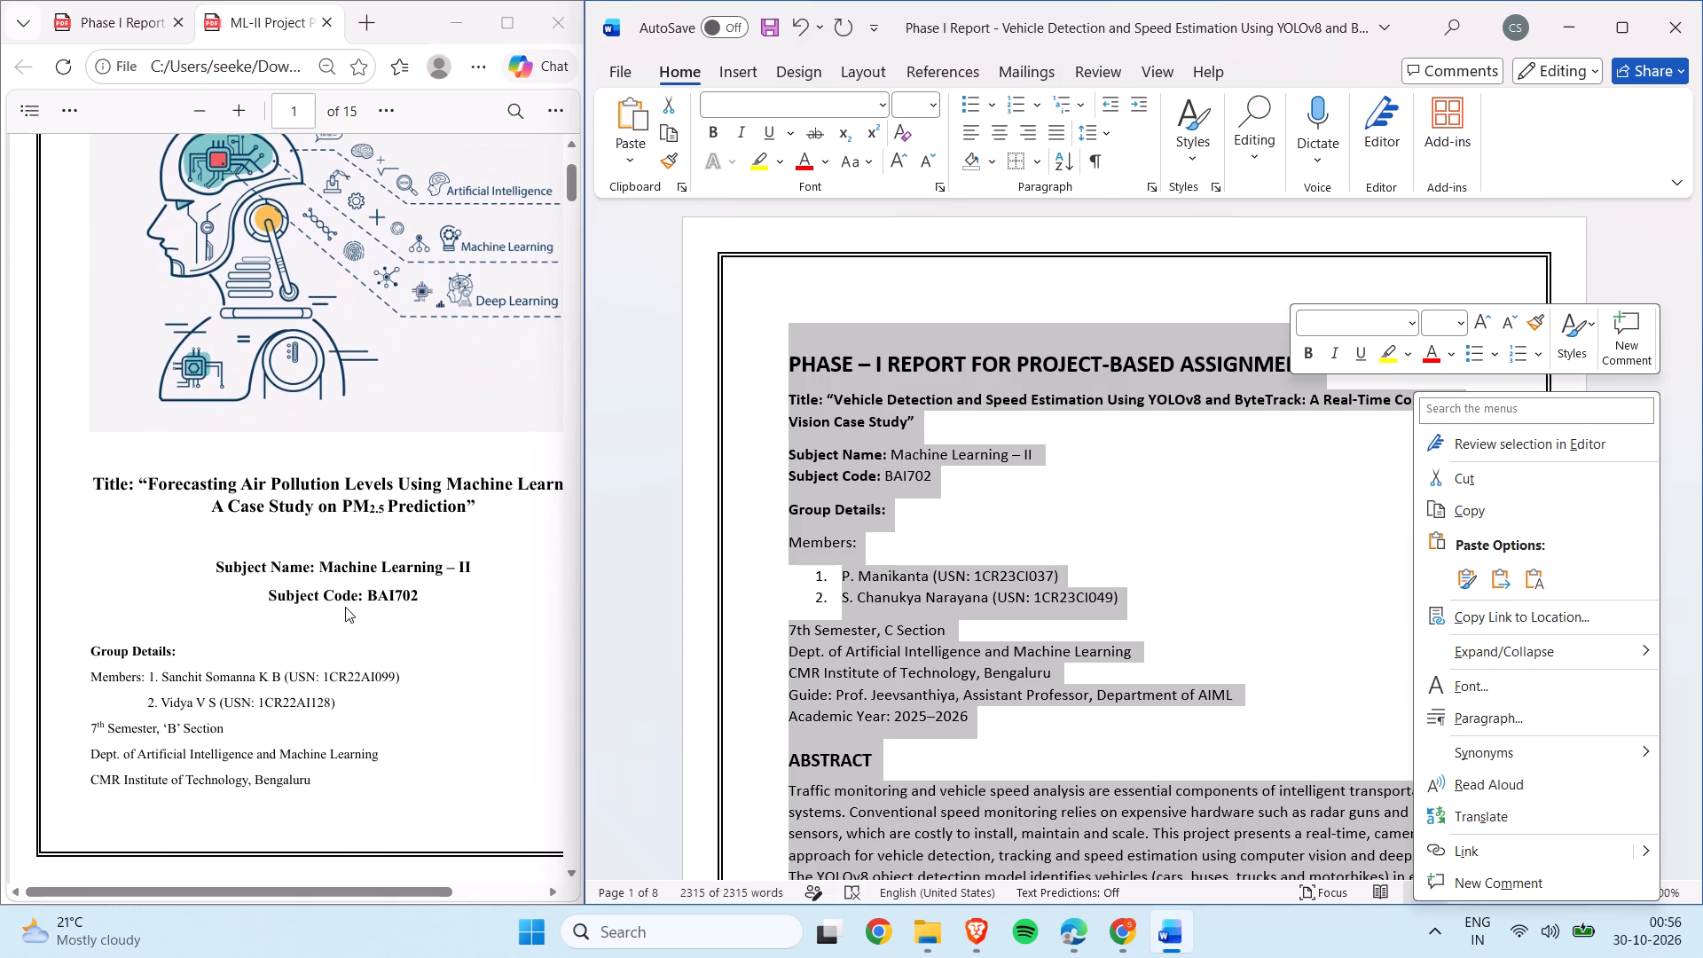
scroll(345, 607, down, 7)
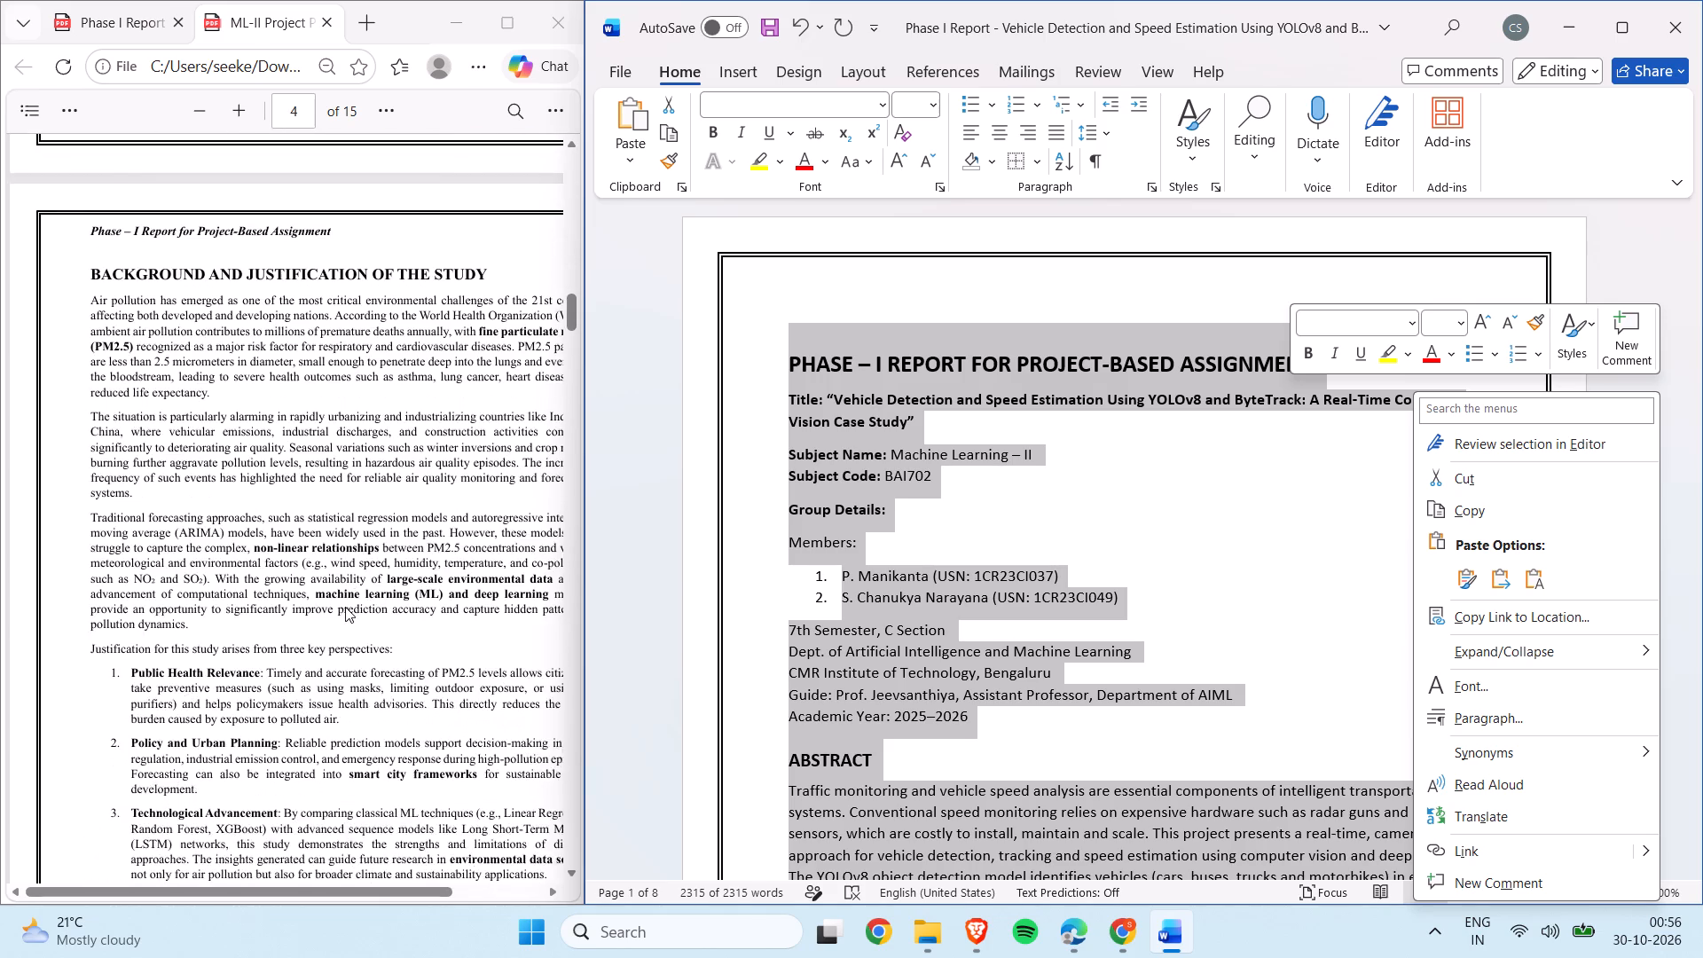
scroll(345, 607, down, 1)
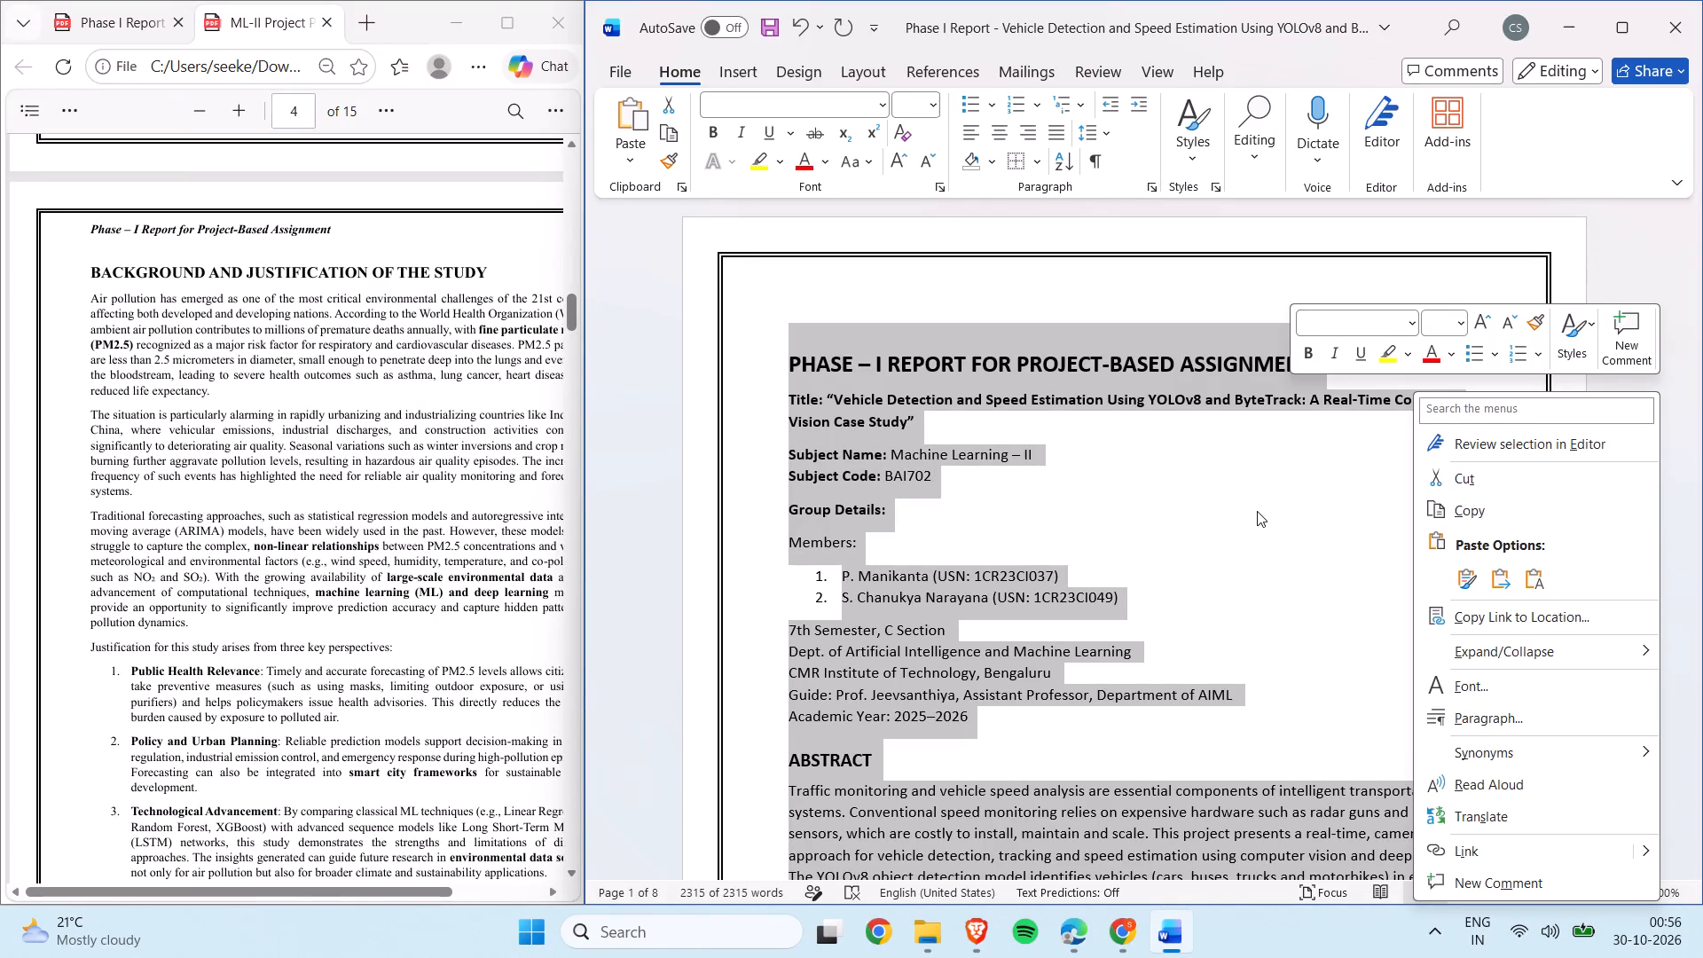
click(885, 99)
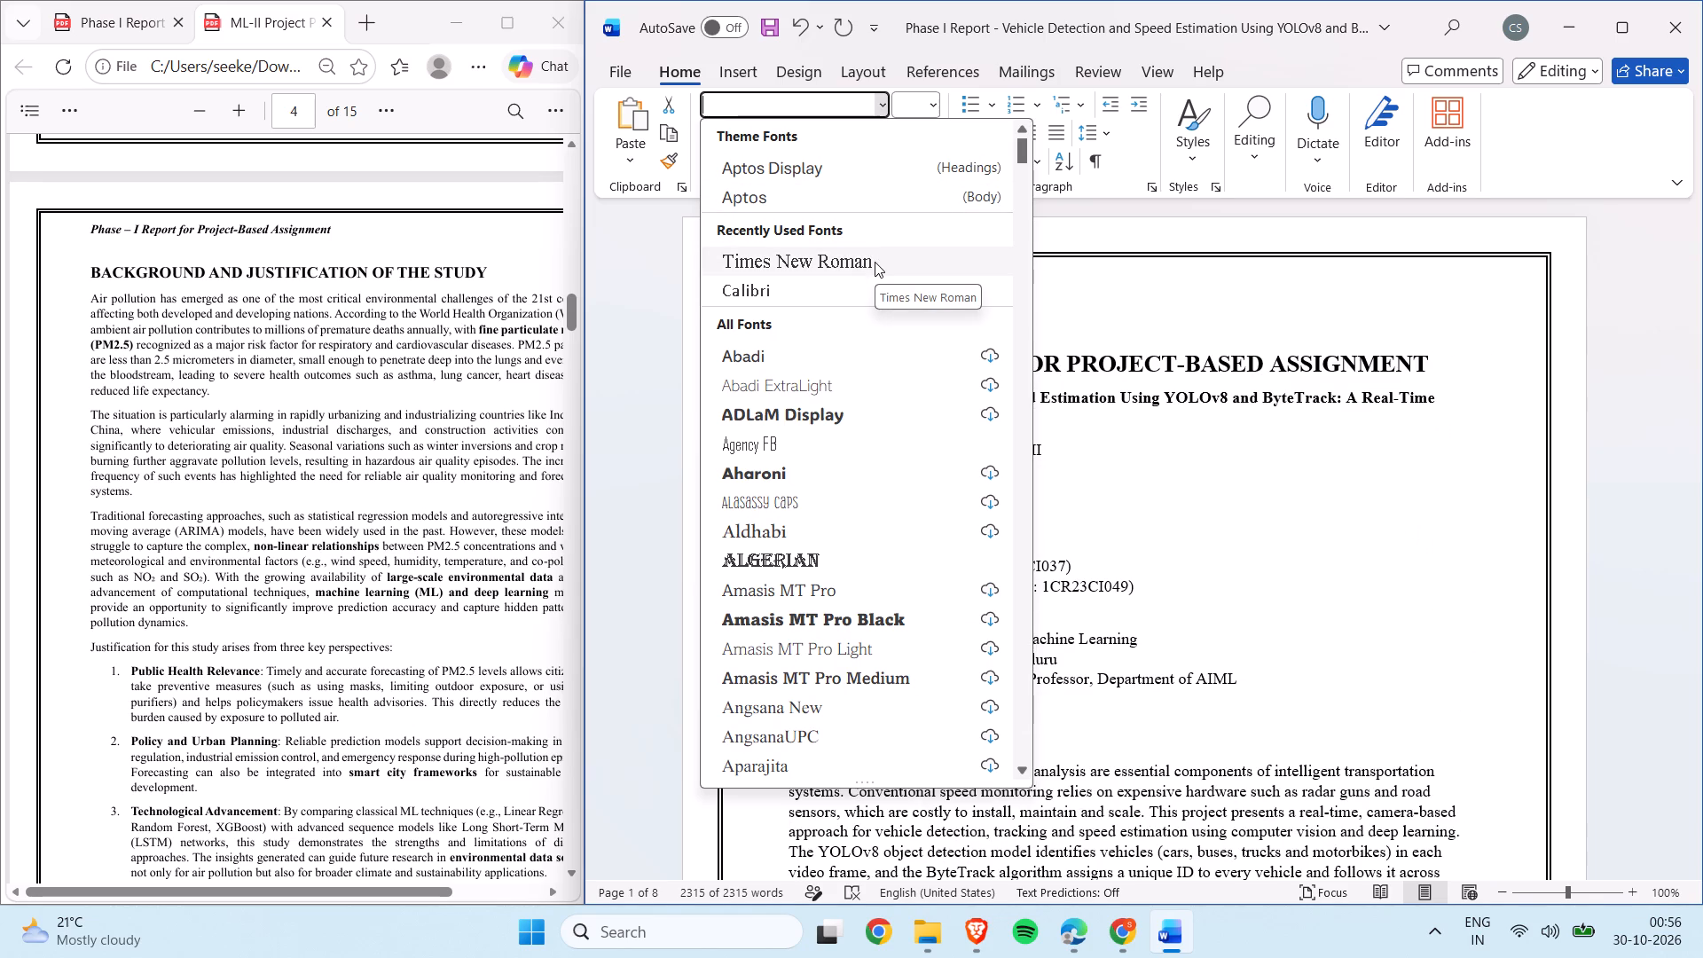
click(875, 262)
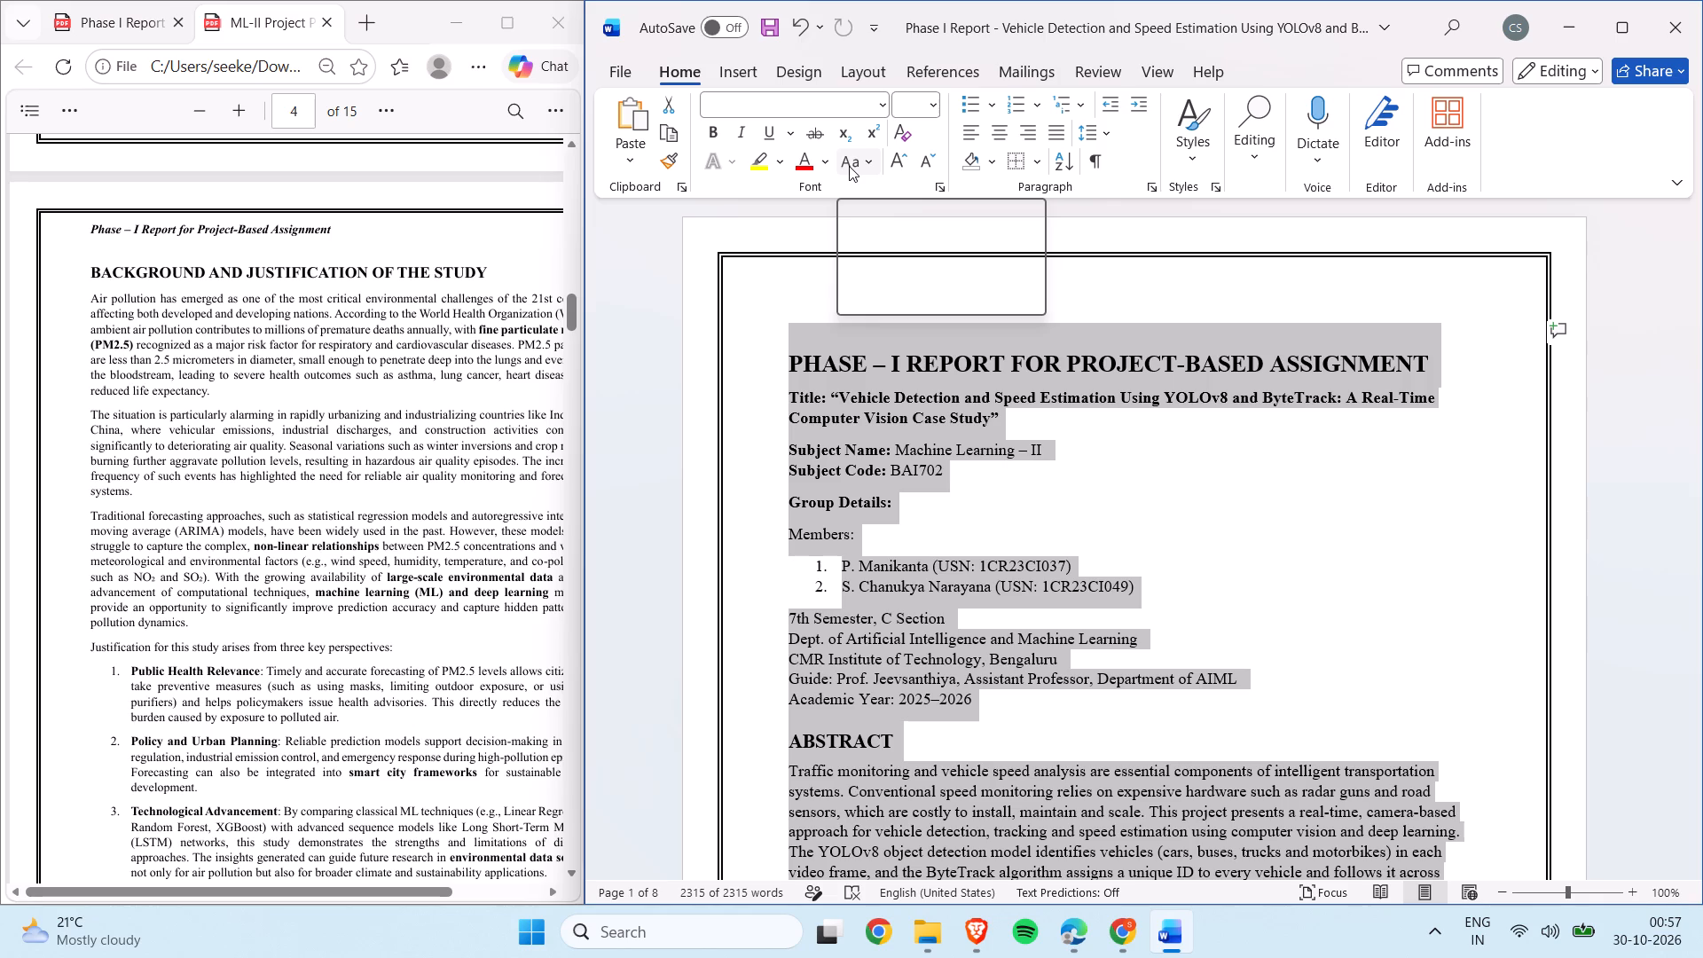
Change the case of the entire report's text to Capitalize Each Word.
click(849, 166)
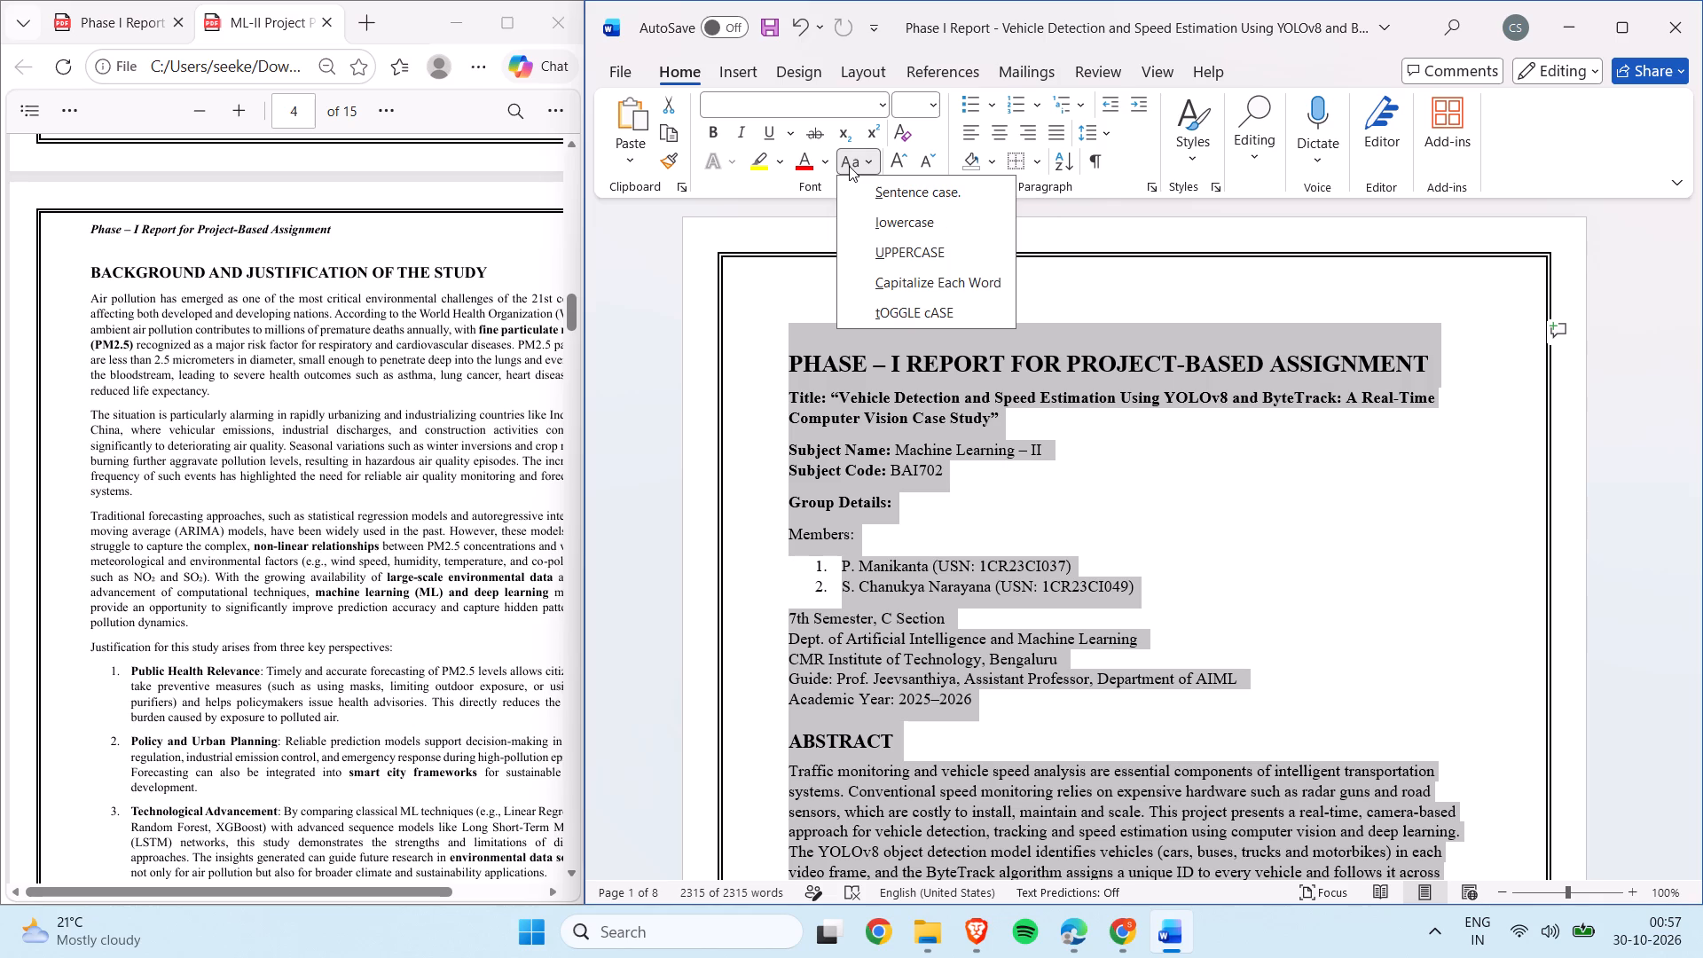
click(900, 284)
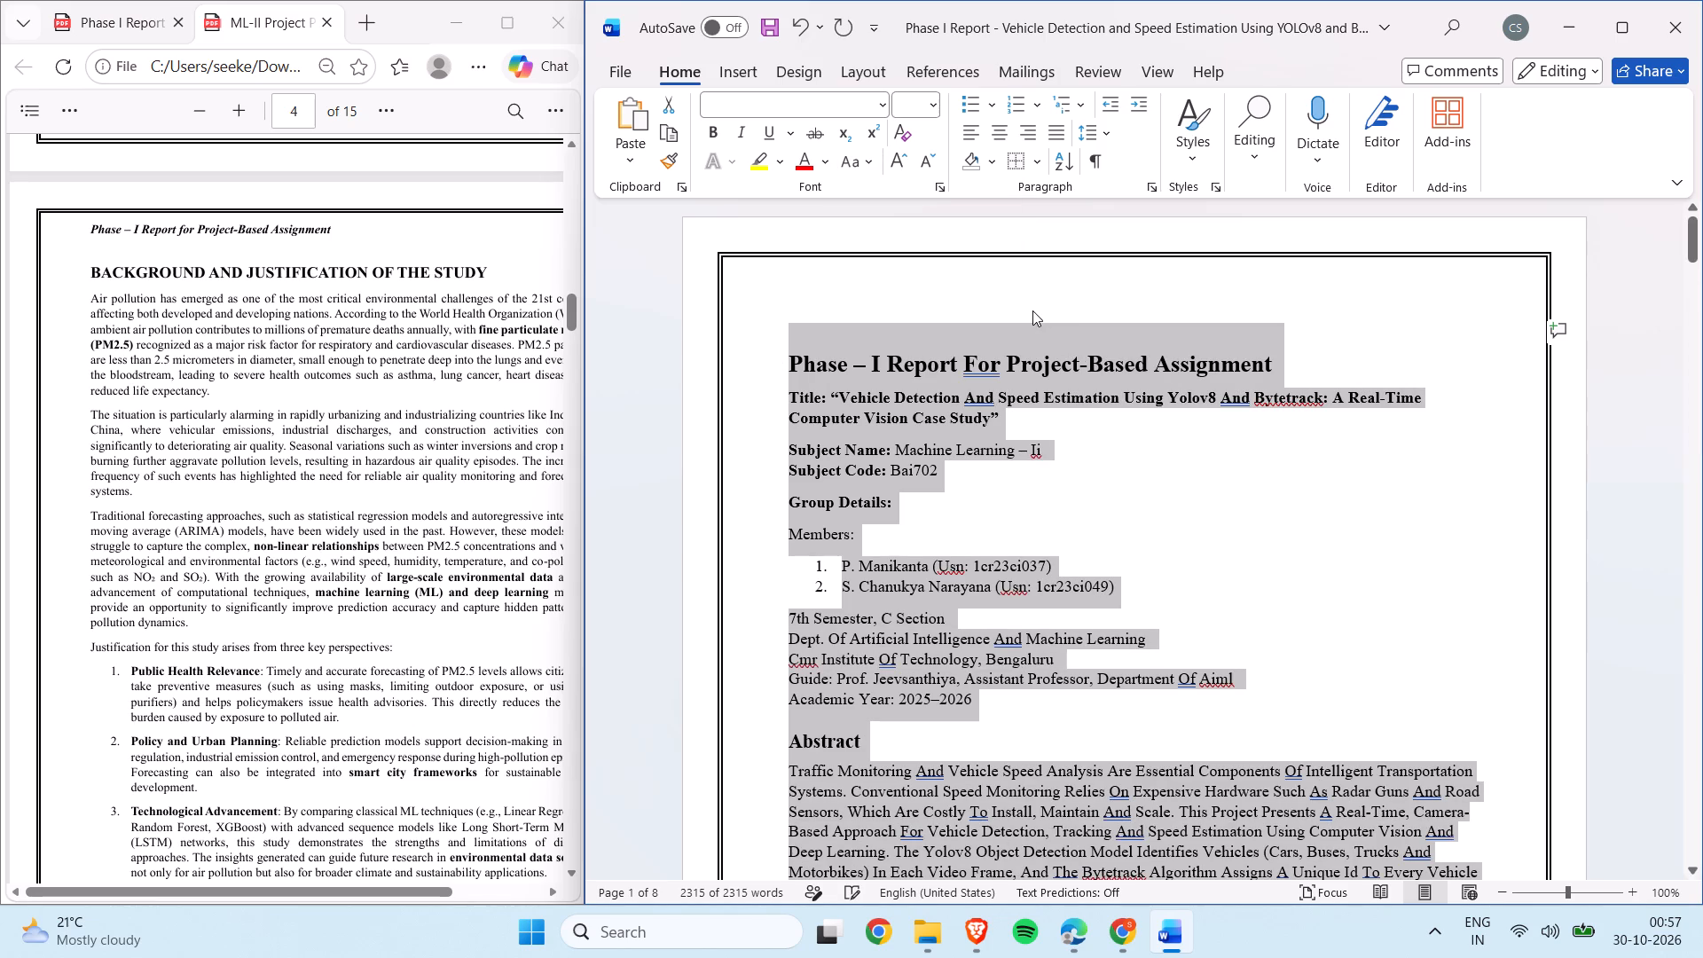
Correct the numeral at the end of the Subject Name line to "II", as on the reference report's cover page.
scroll(381, 529, up, 1)
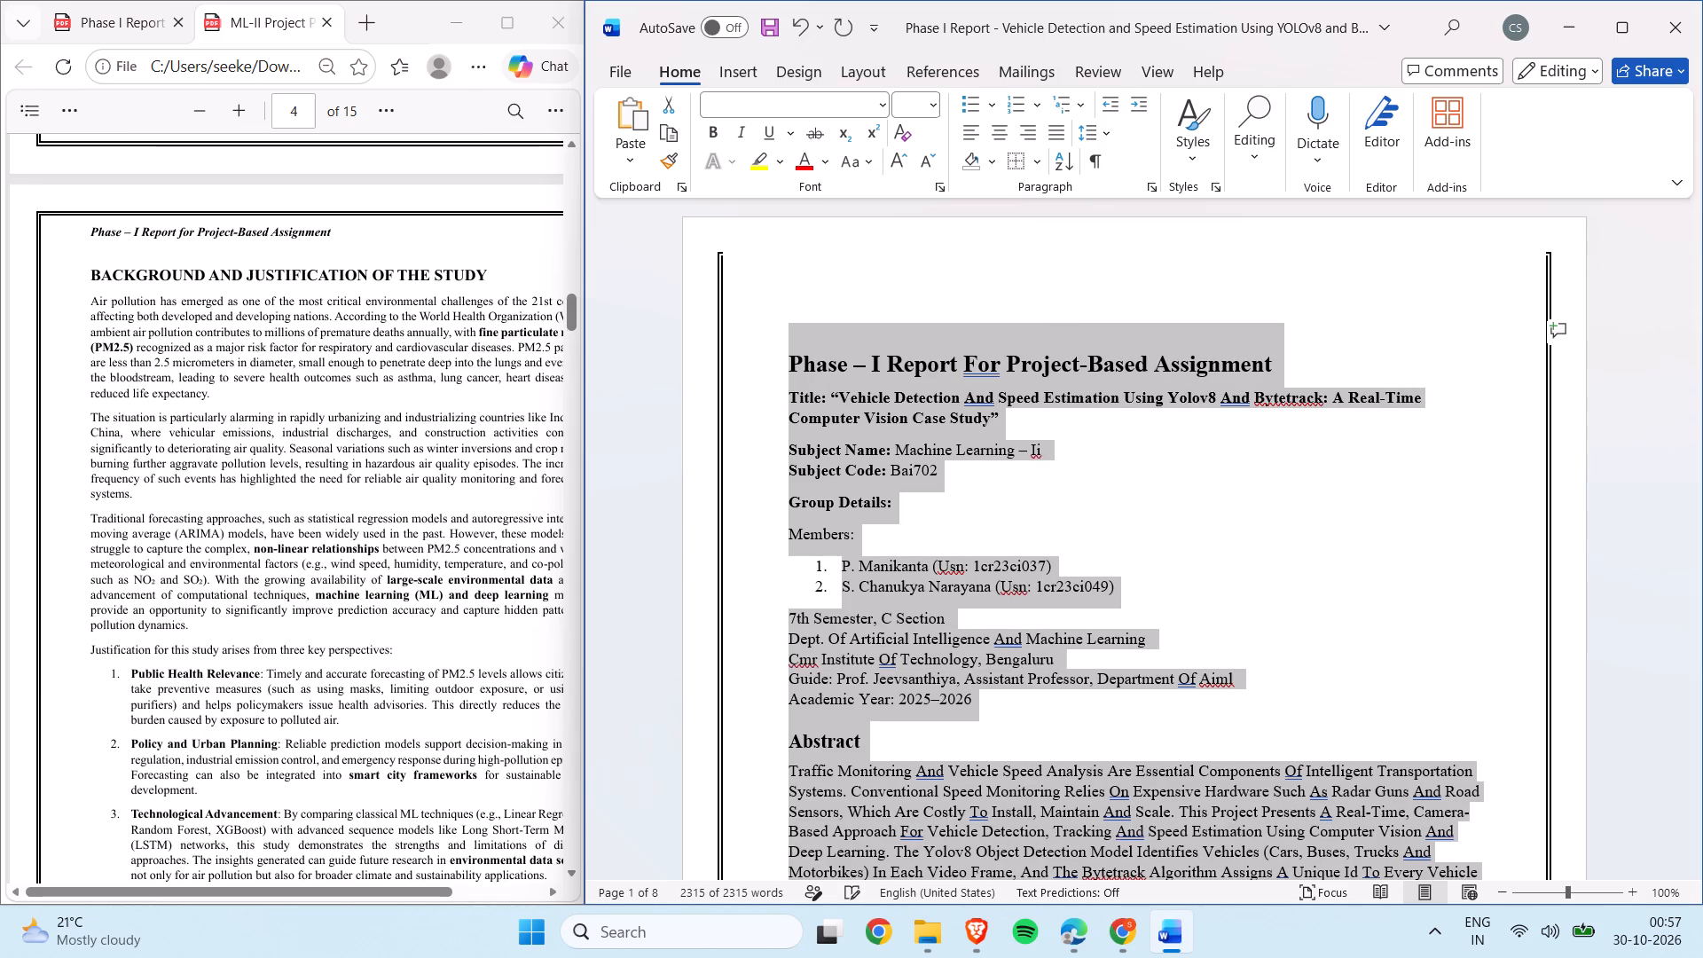
scroll(381, 529, up, 10)
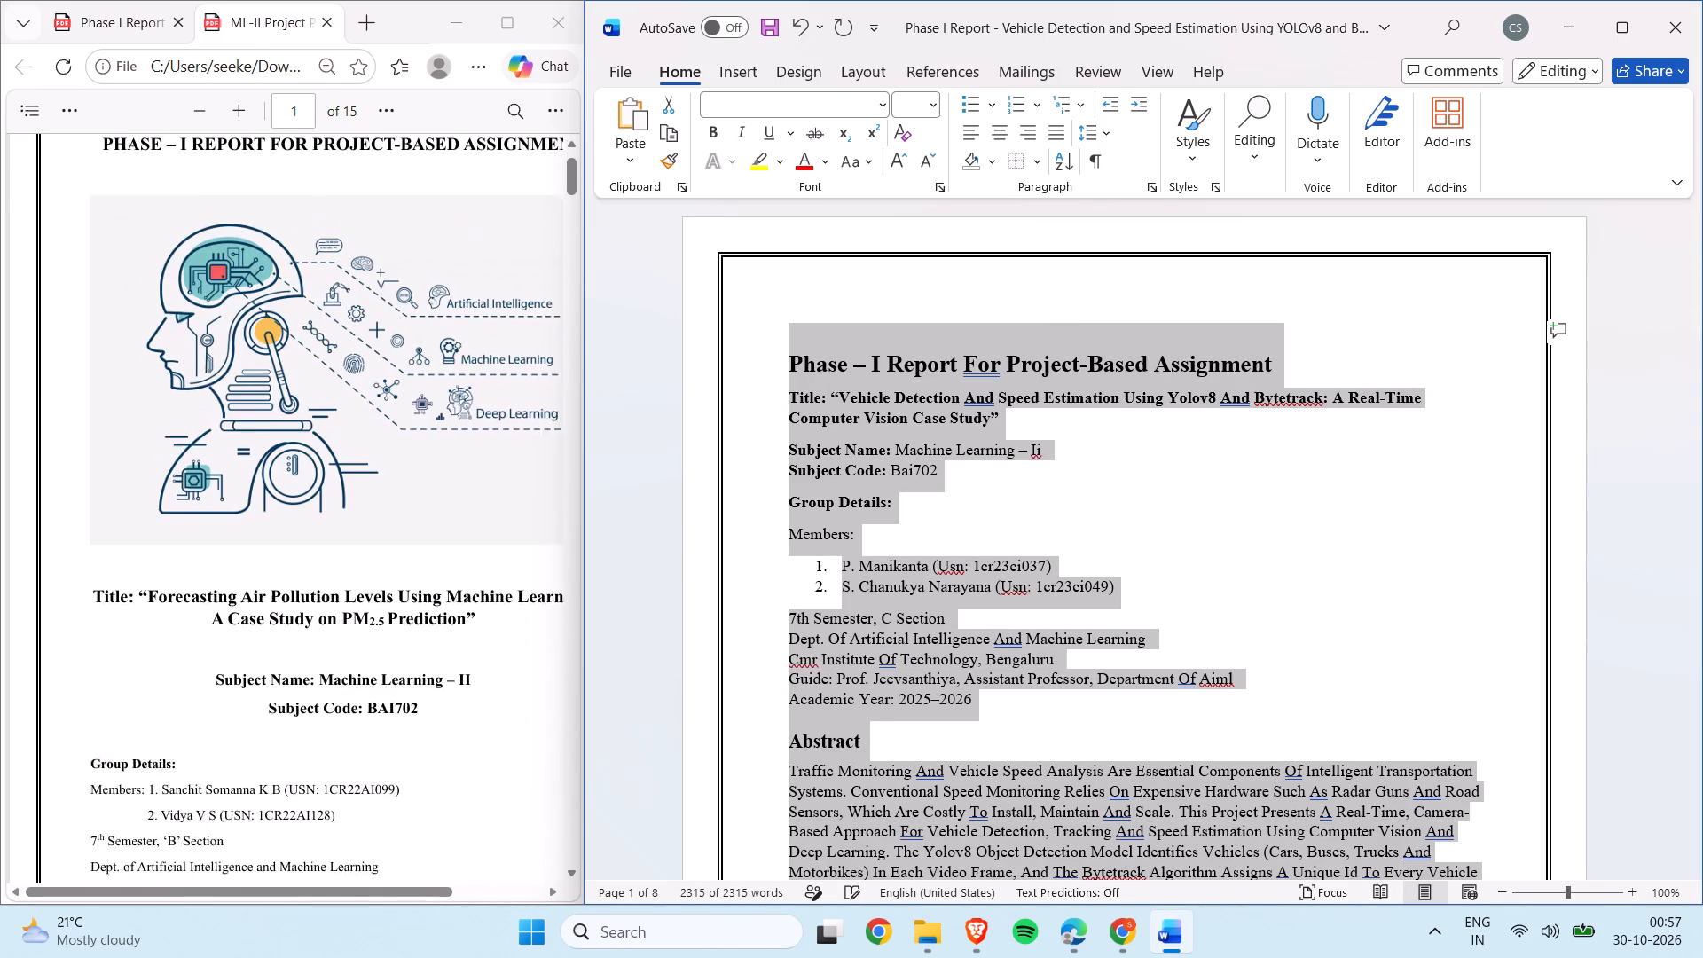
scroll(357, 466, up, 2)
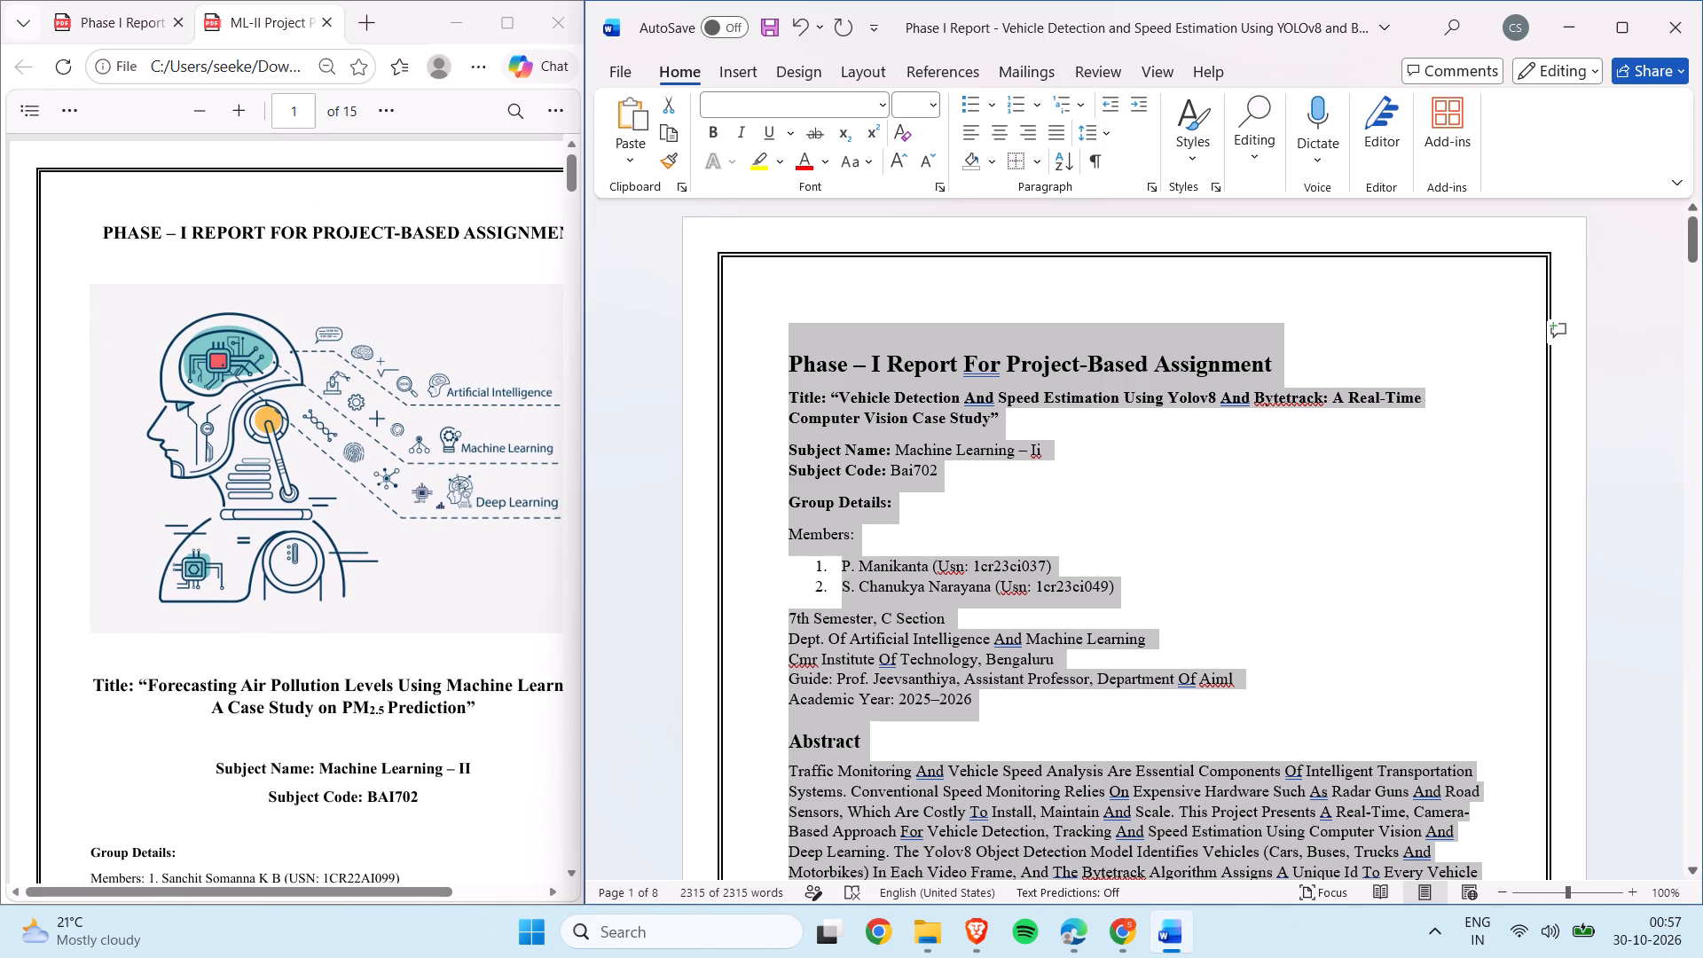
click(1093, 449)
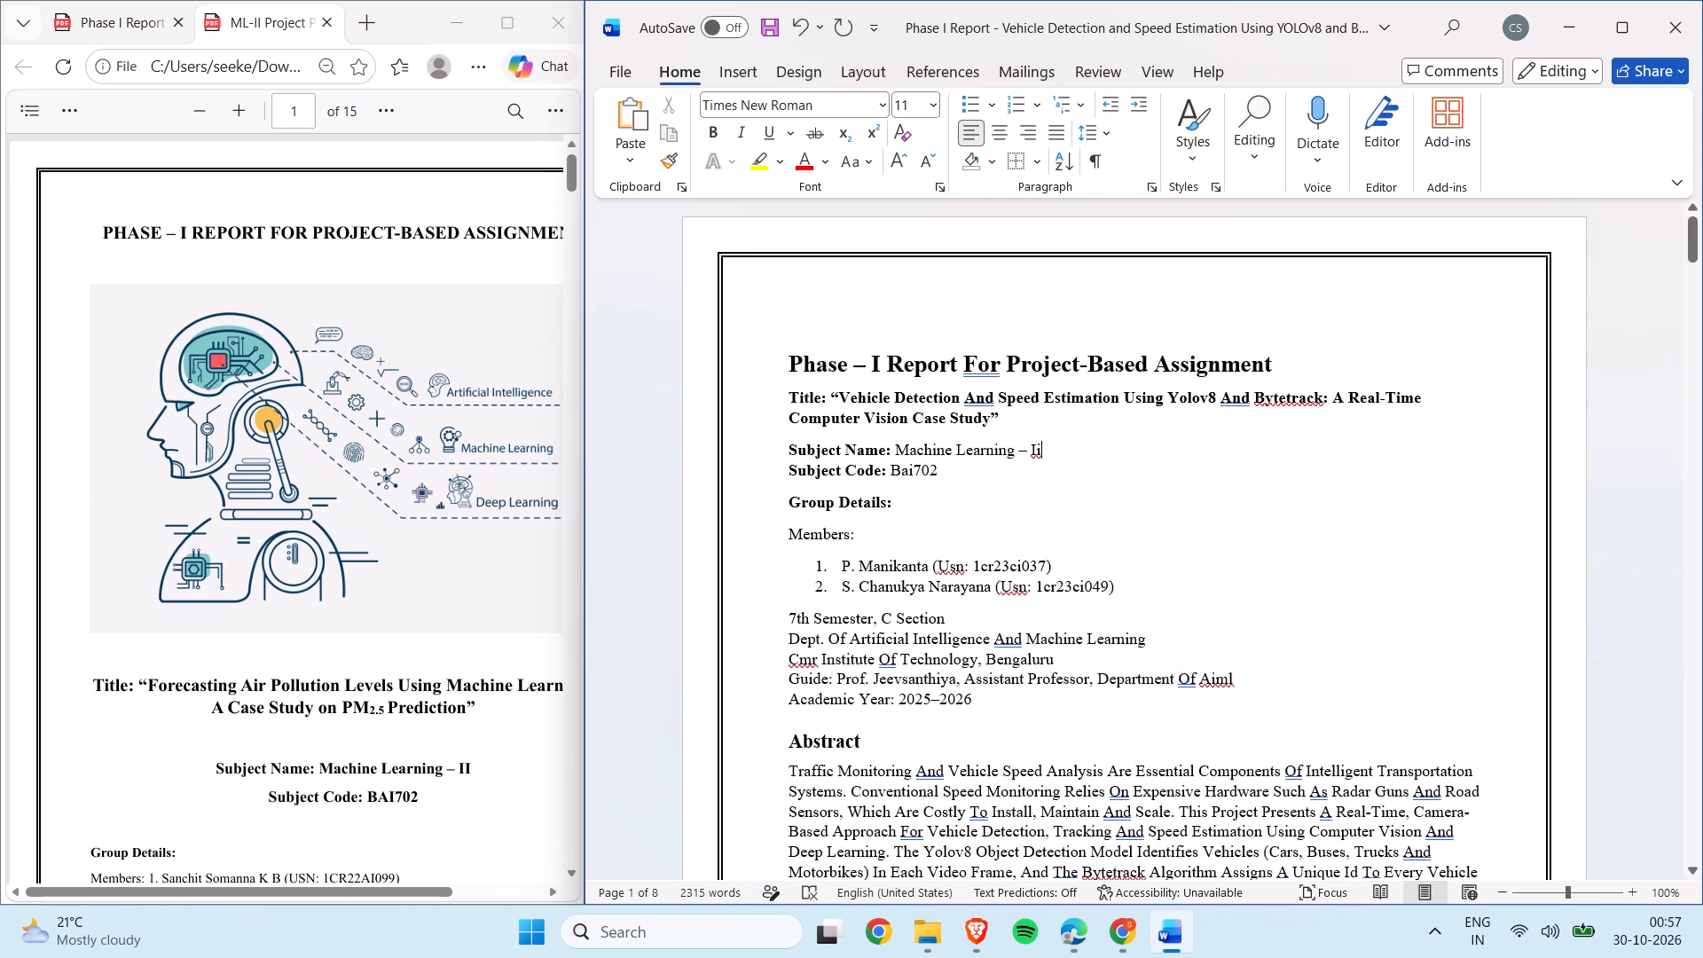
click(1055, 442)
key(BackSpace)
key(BackSpace)
text(II)
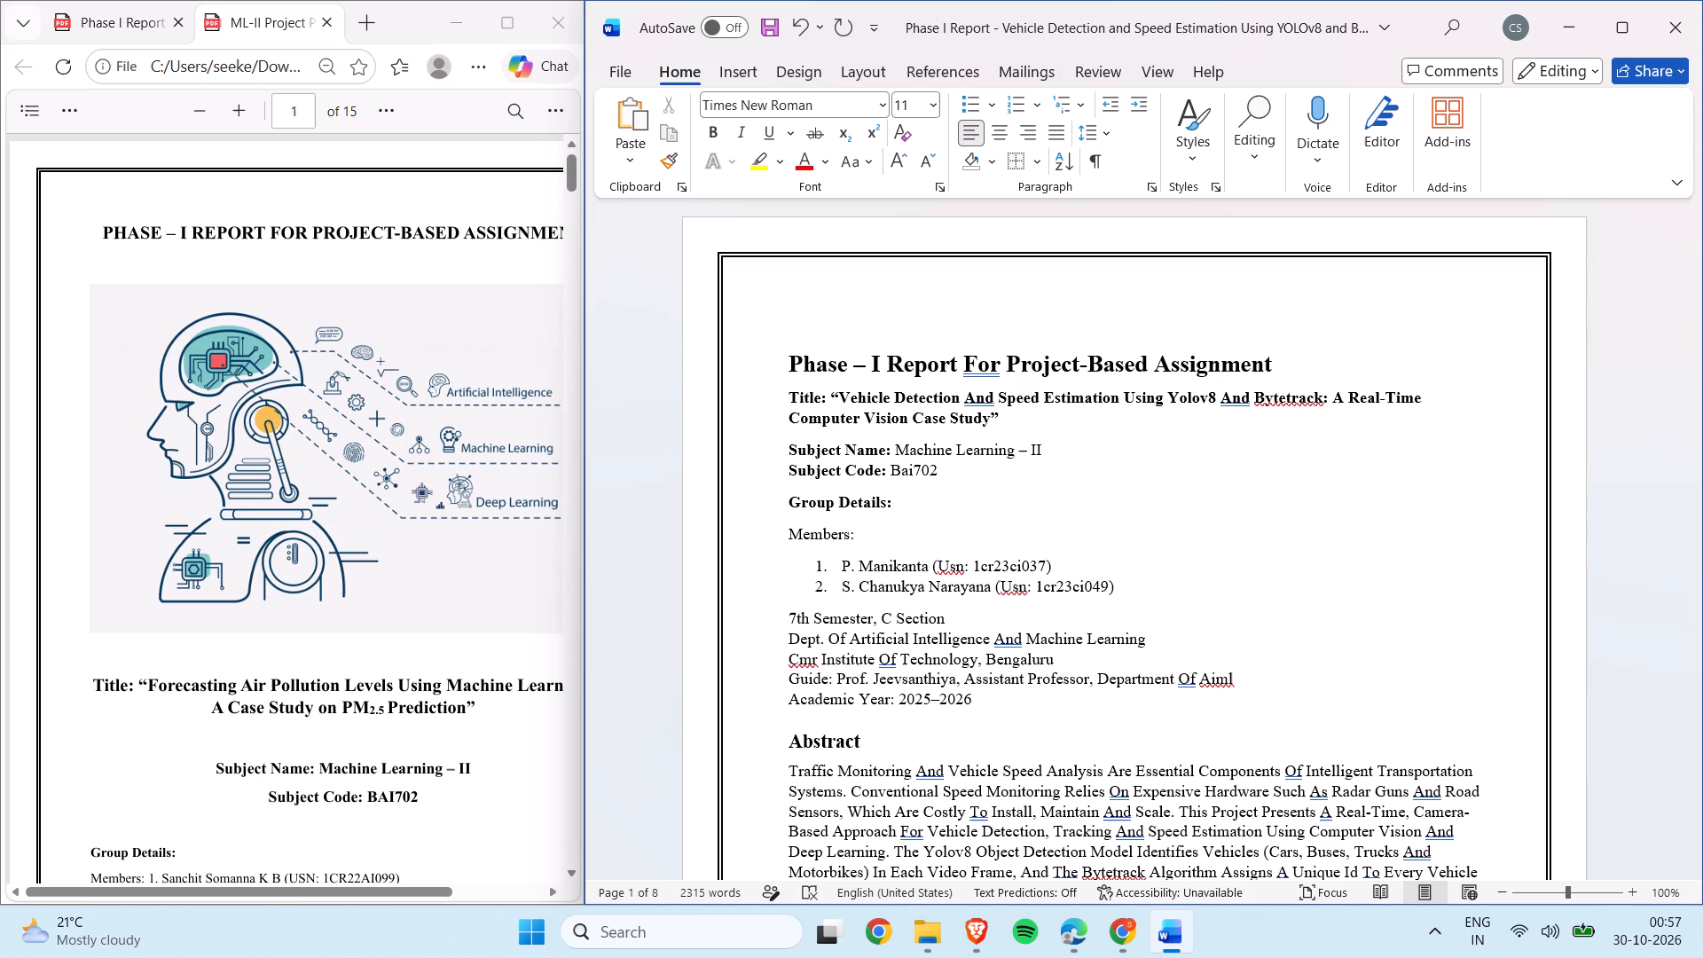
Capitalize the label "USN" in both numbered entries of the Members list.
click(964, 569)
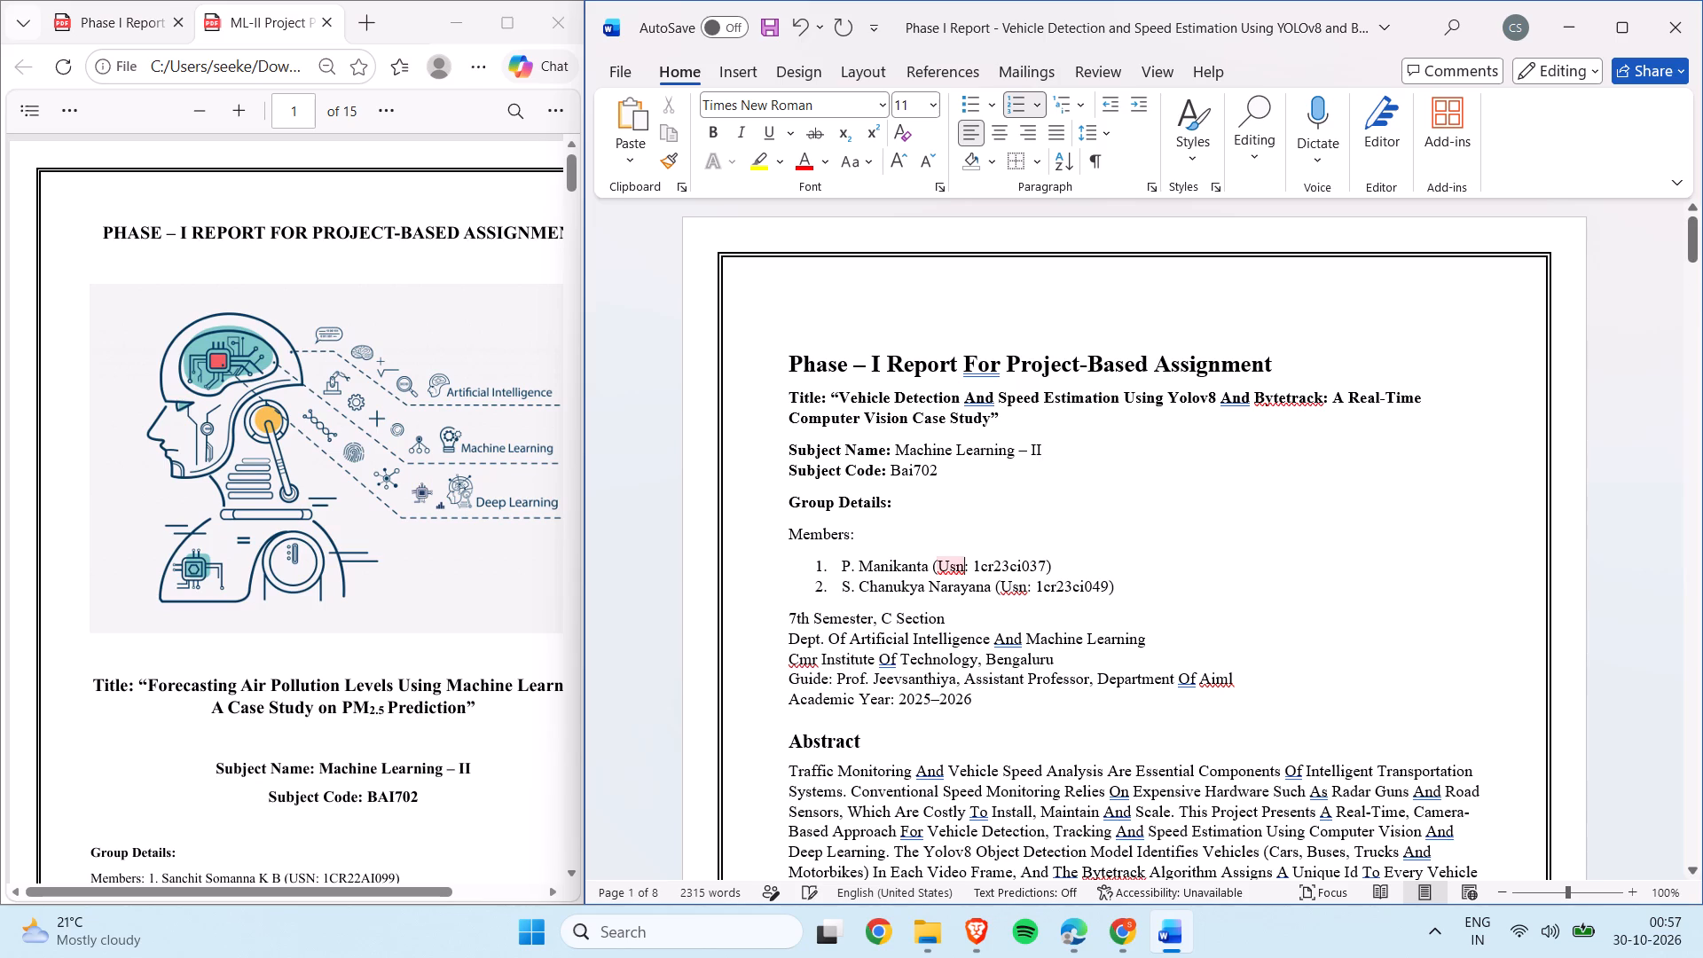
key(BackSpace)
key(BackSpace)
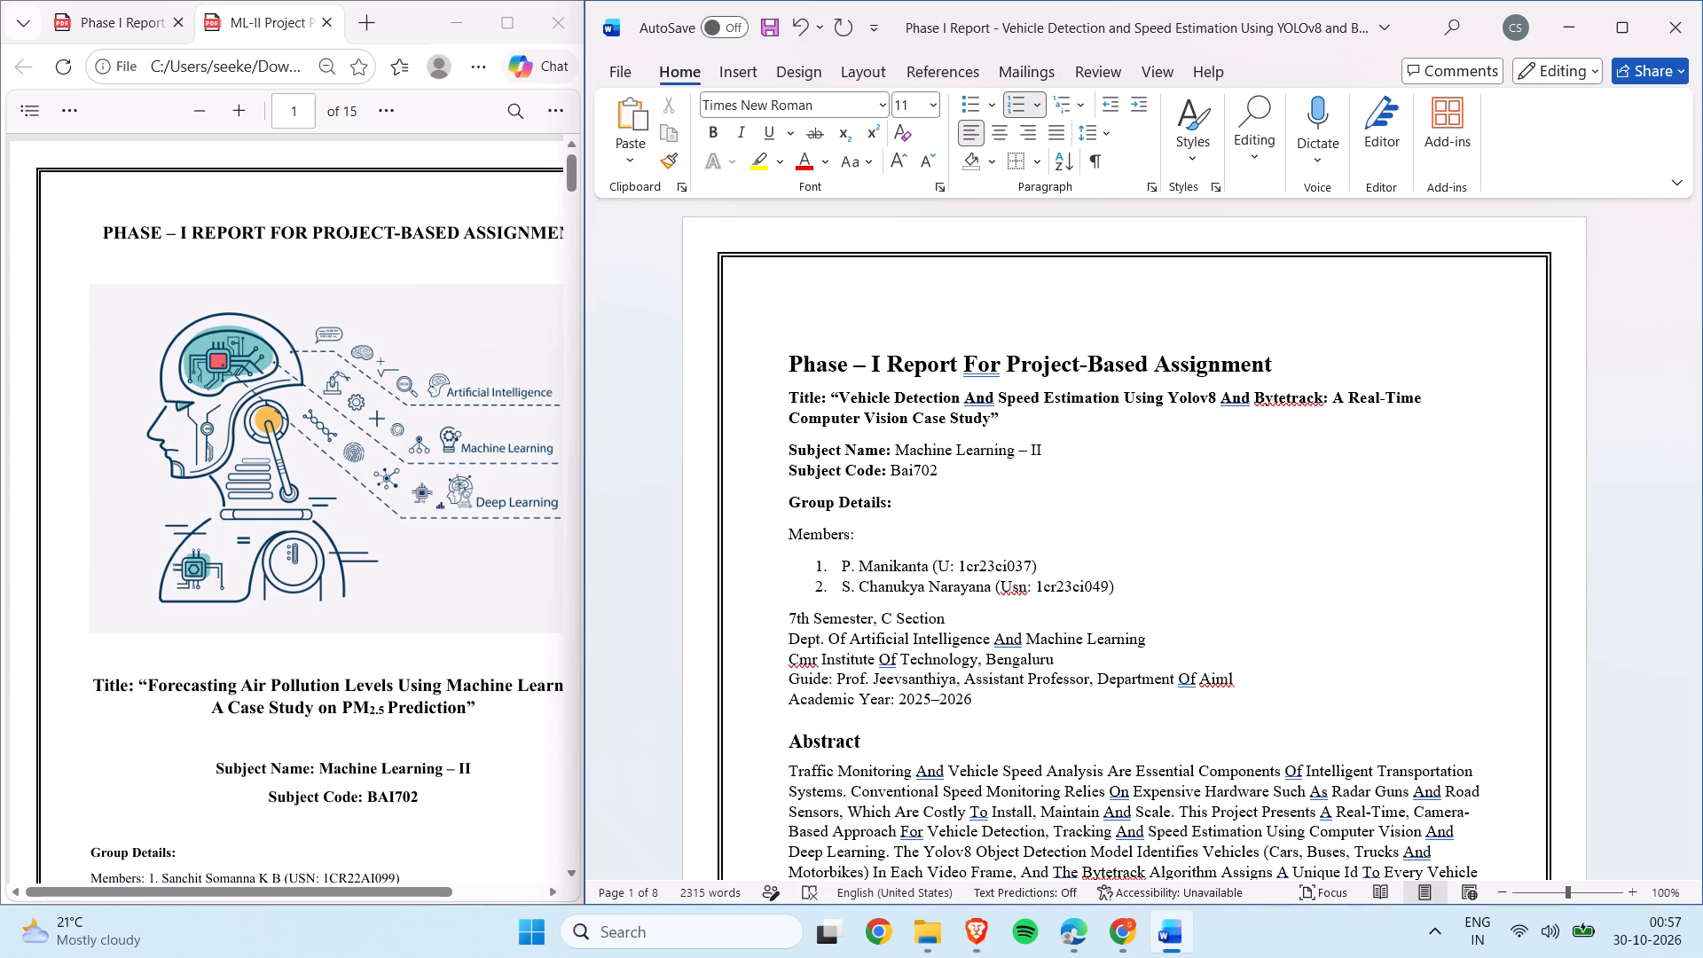
key(shift+s)
key(shift+n)
click(1027, 584)
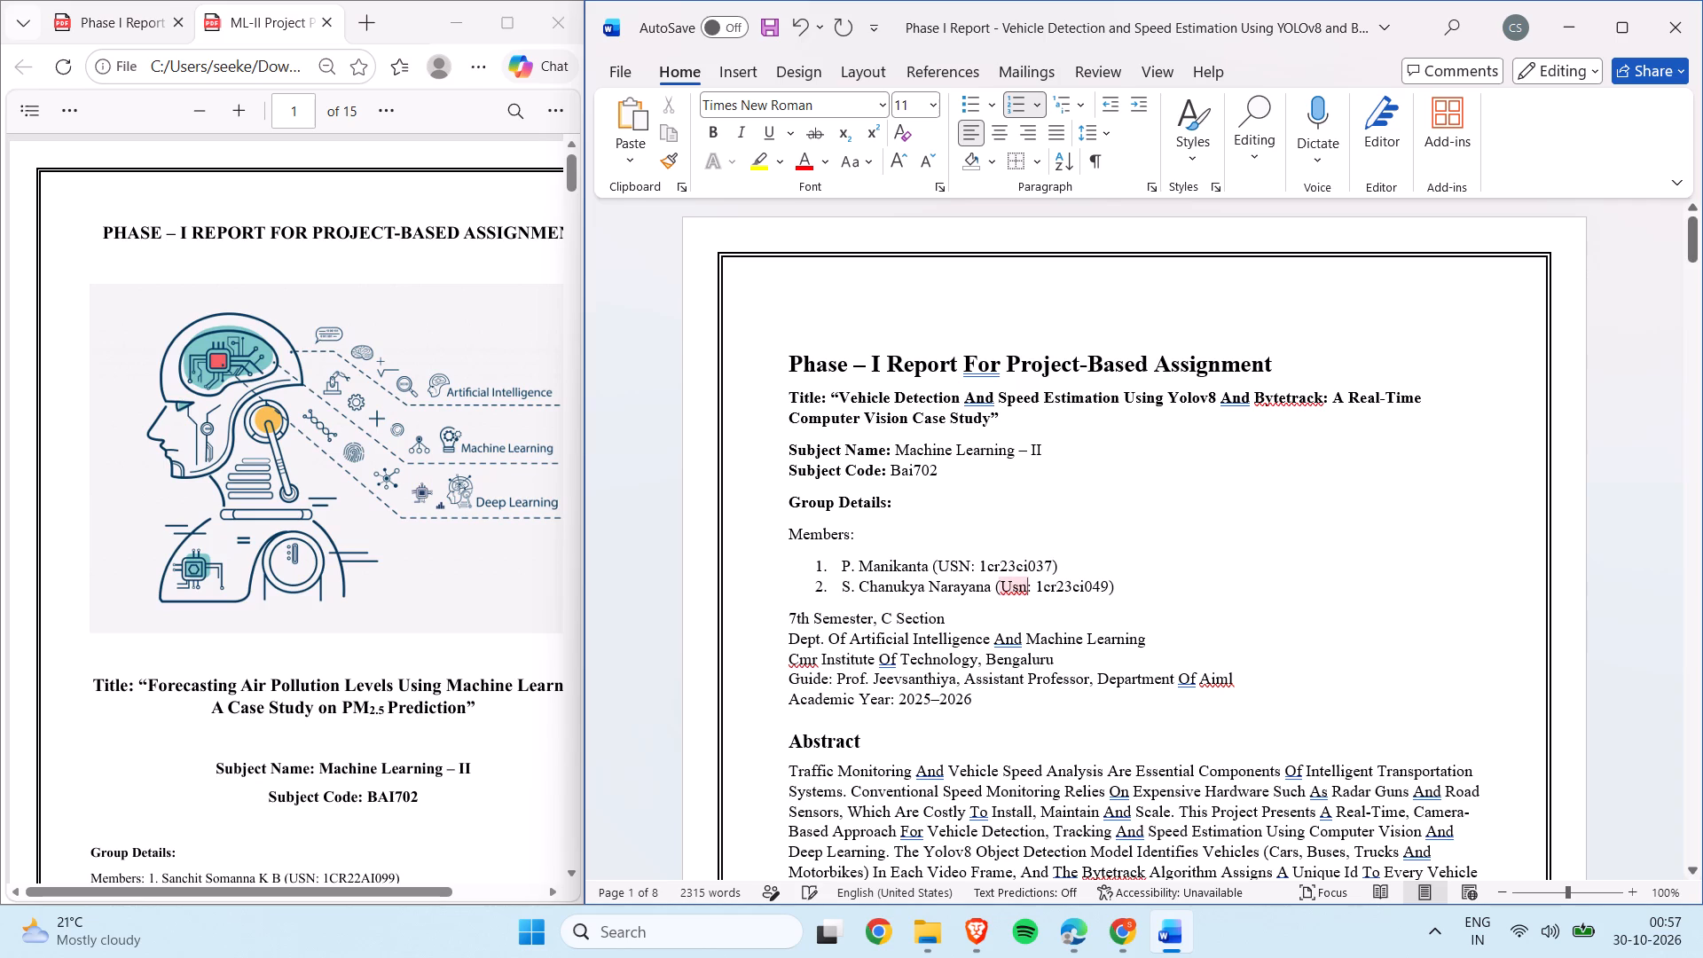
key(BackSpace)
key(BackSpace)
key(shift+s)
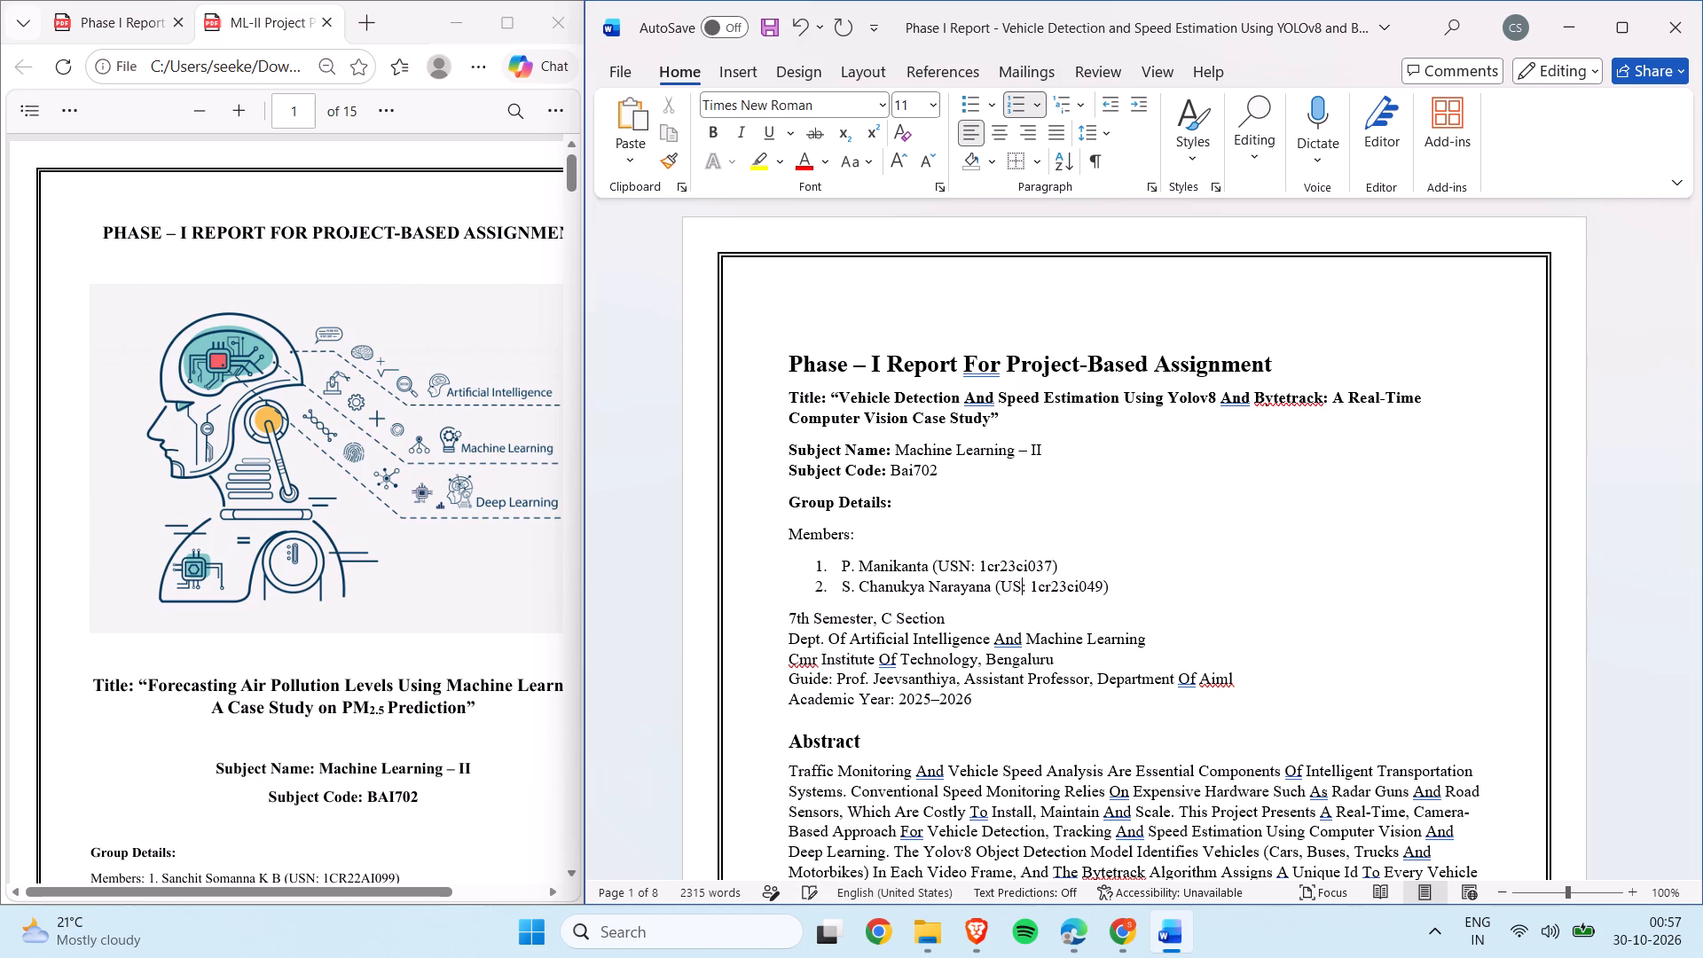
key(shift+n)
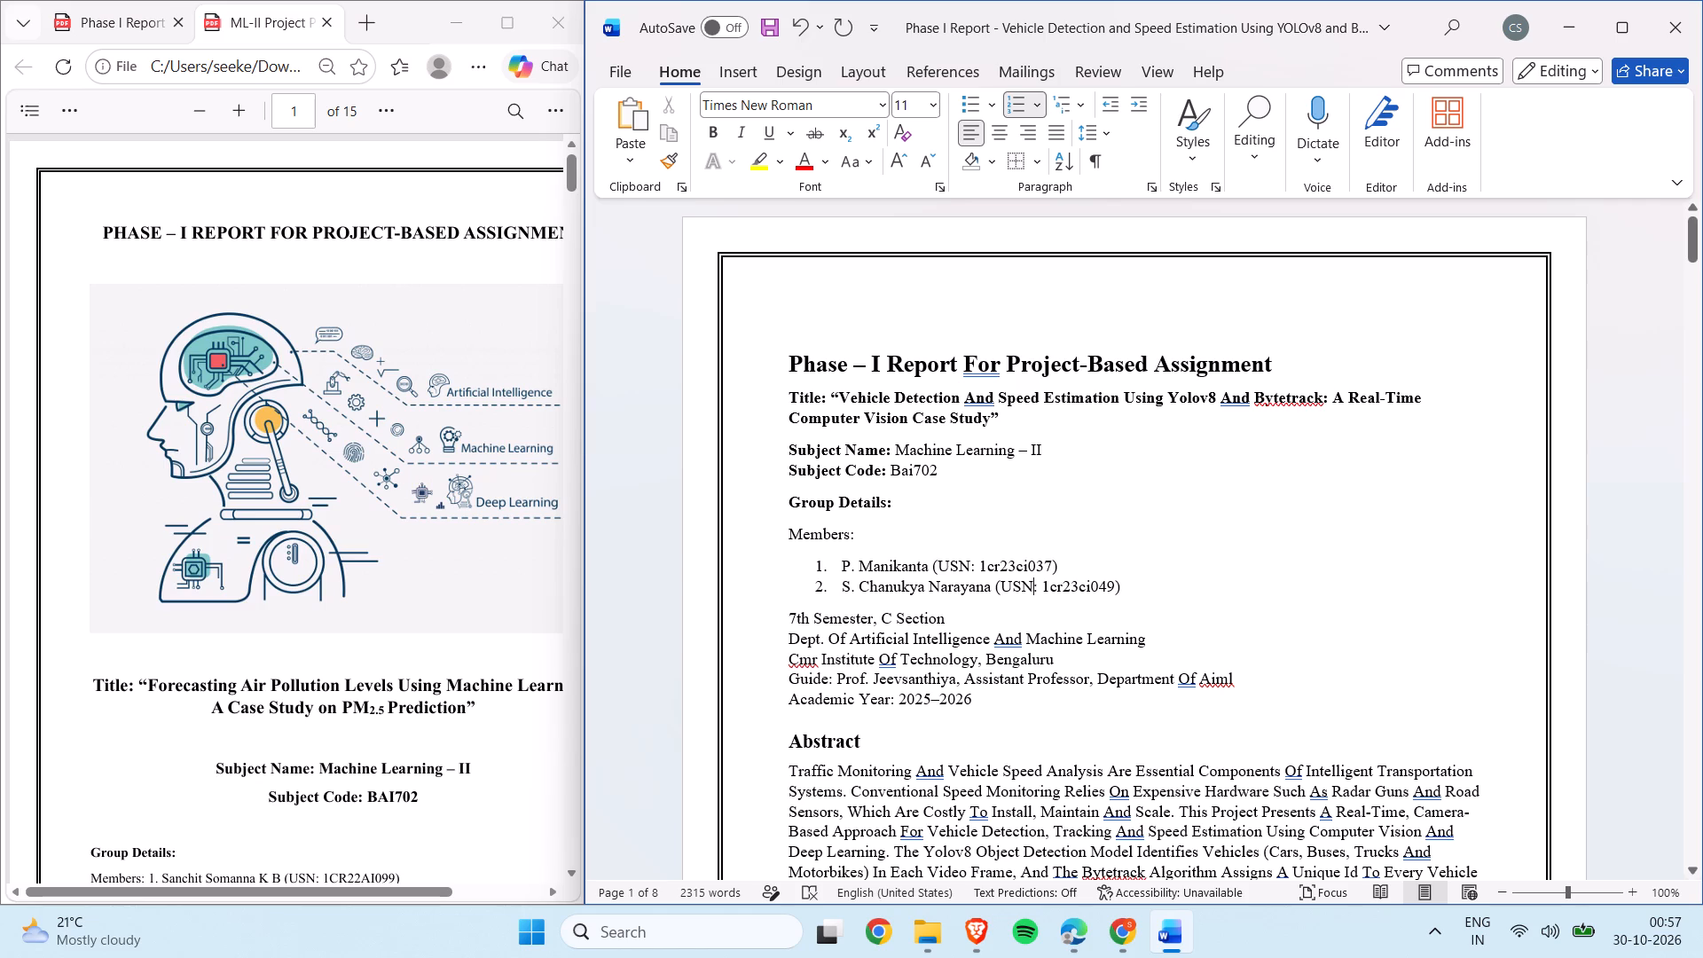
Correct the institute line's wording to "CMR Institute of Technology", with a lowercase "of".
scroll(219, 743, down, 2)
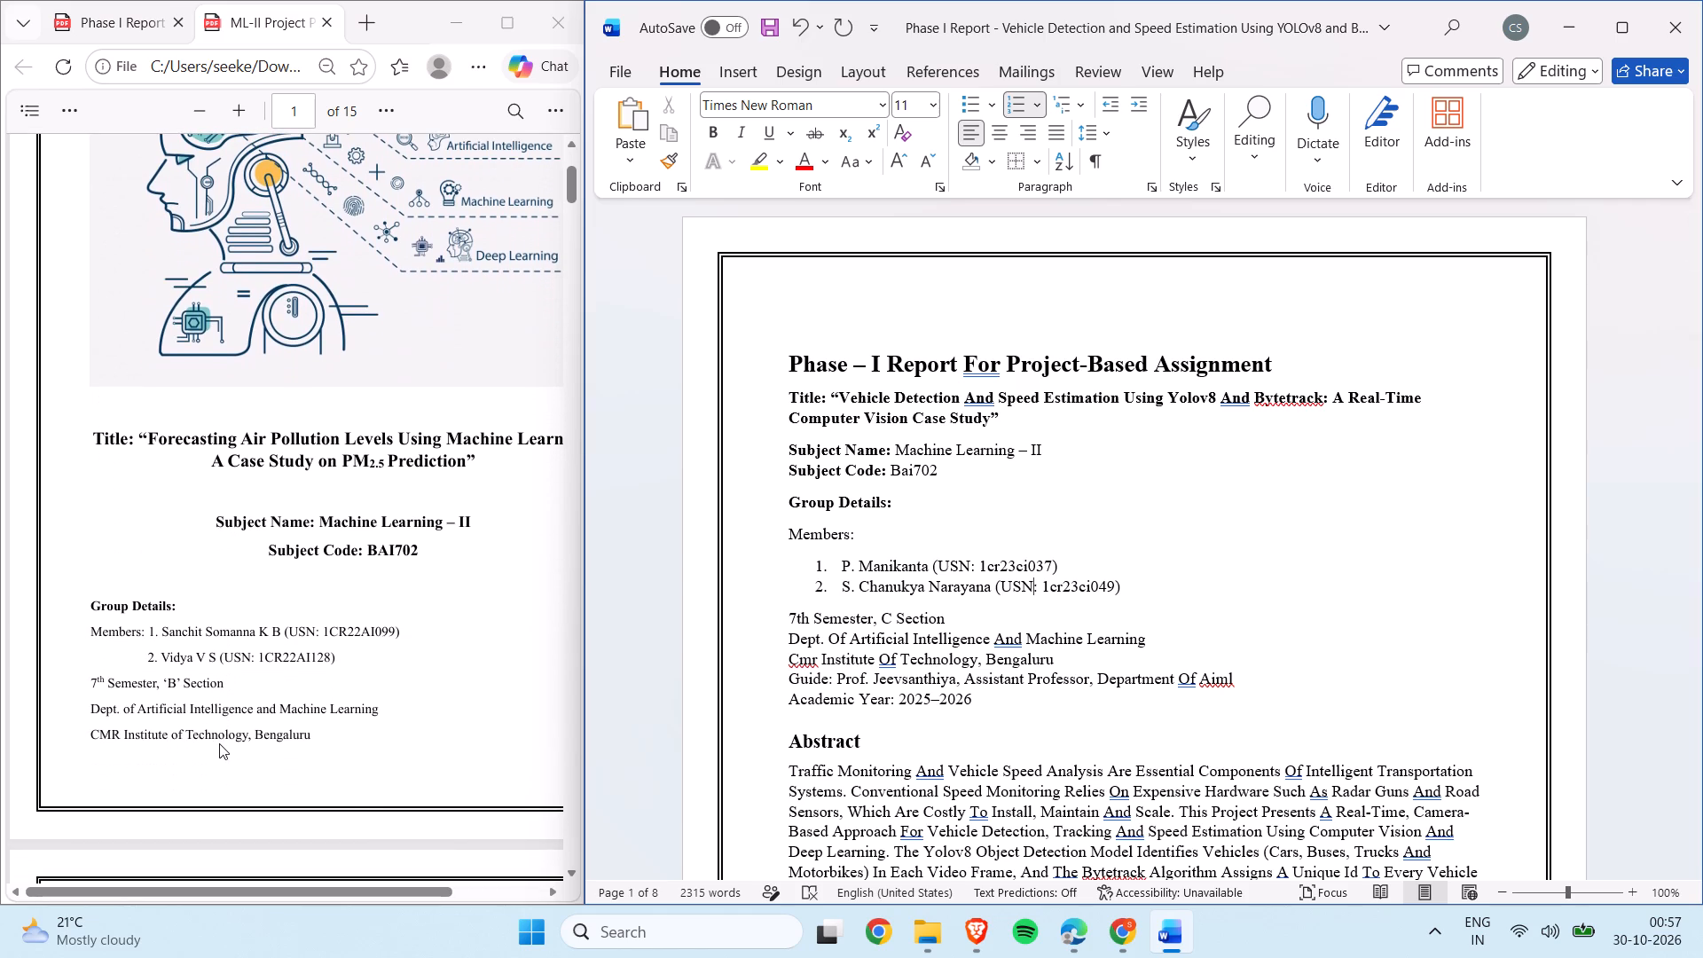
click(815, 667)
key(BackSpace)
key(BackSpace)
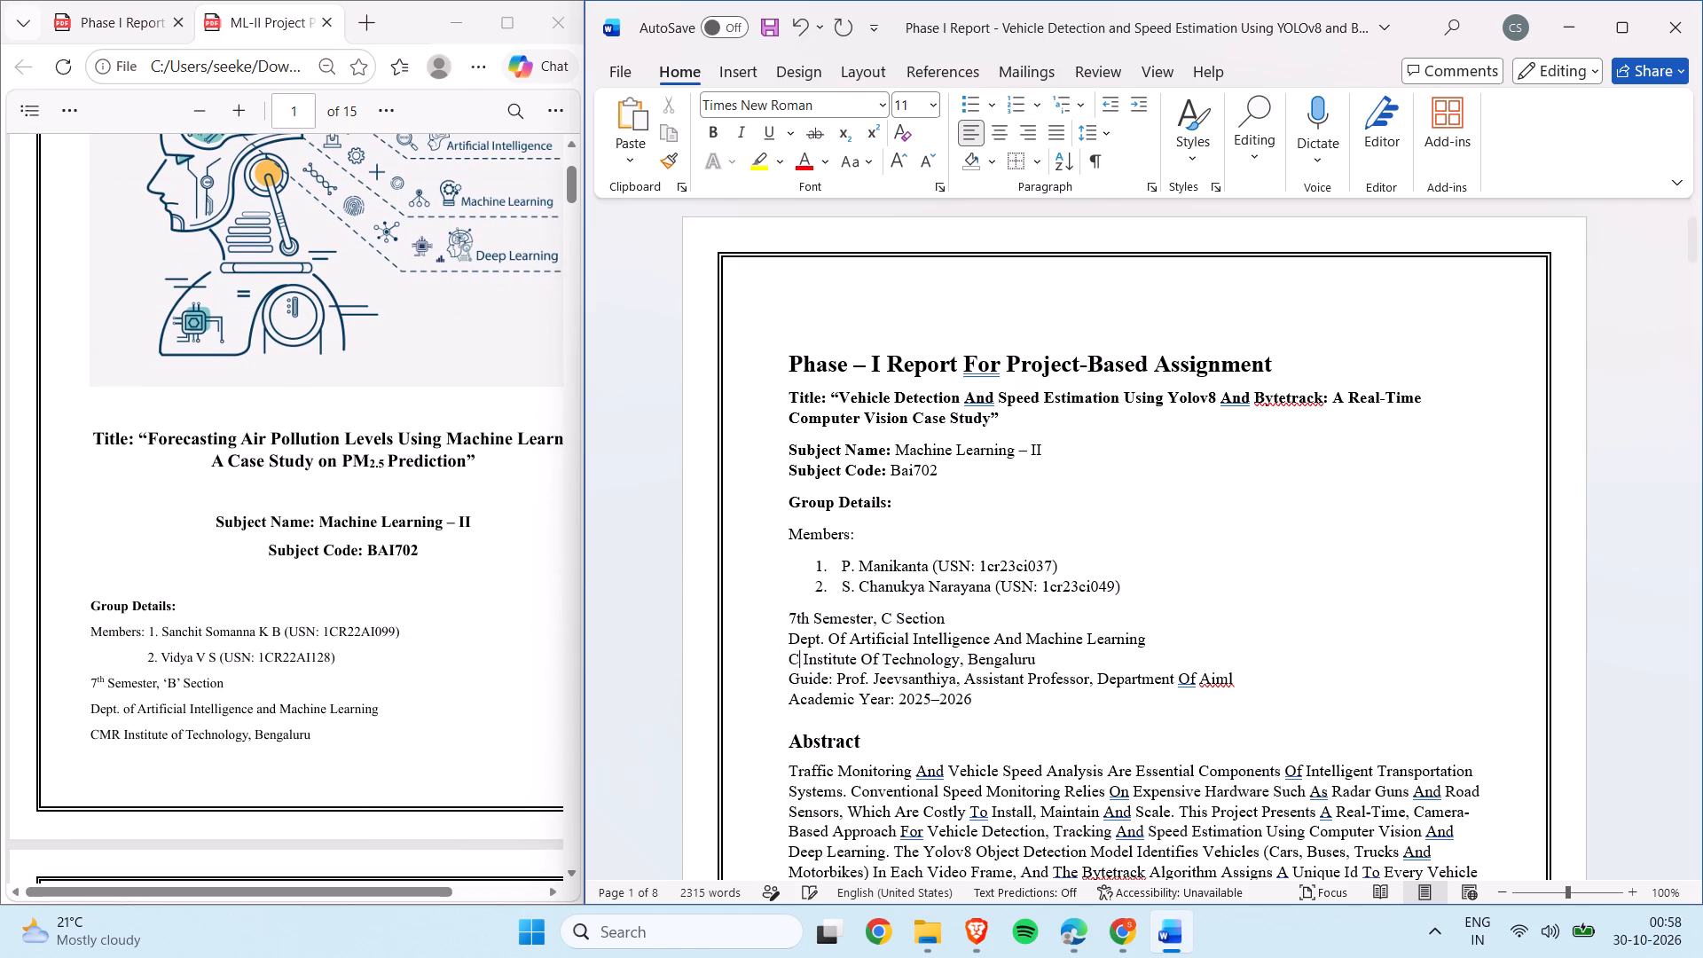
key(shift+m)
key(shift+r)
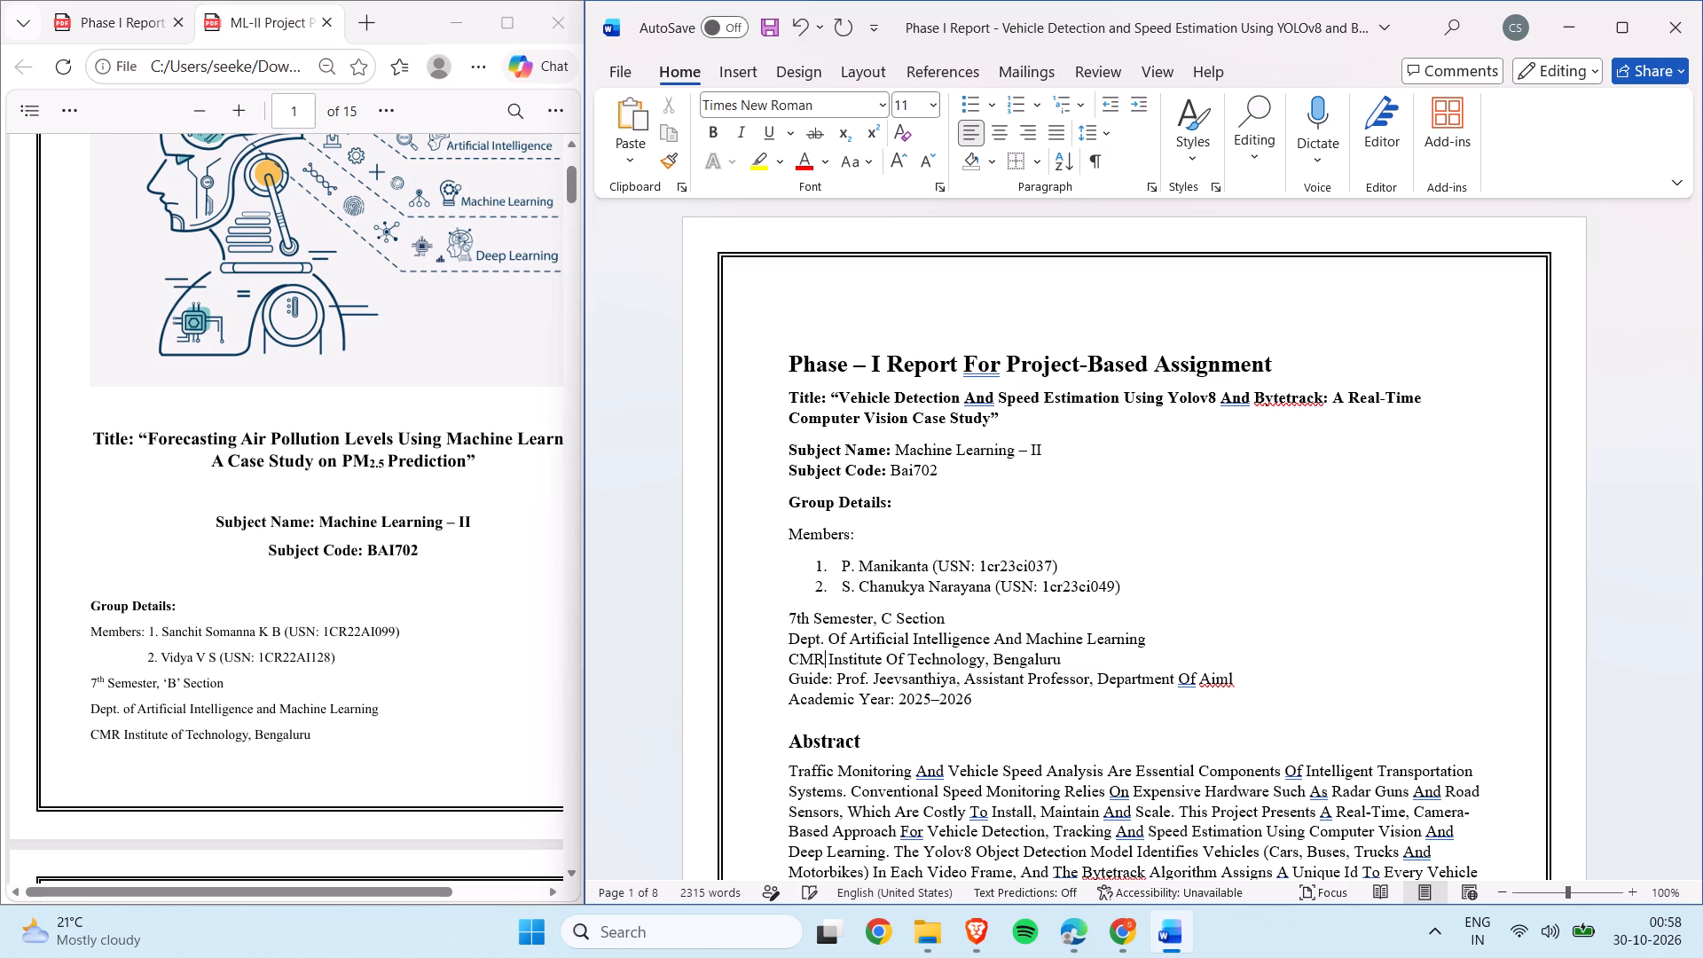
click(899, 661)
key(BackSpace)
key(o)
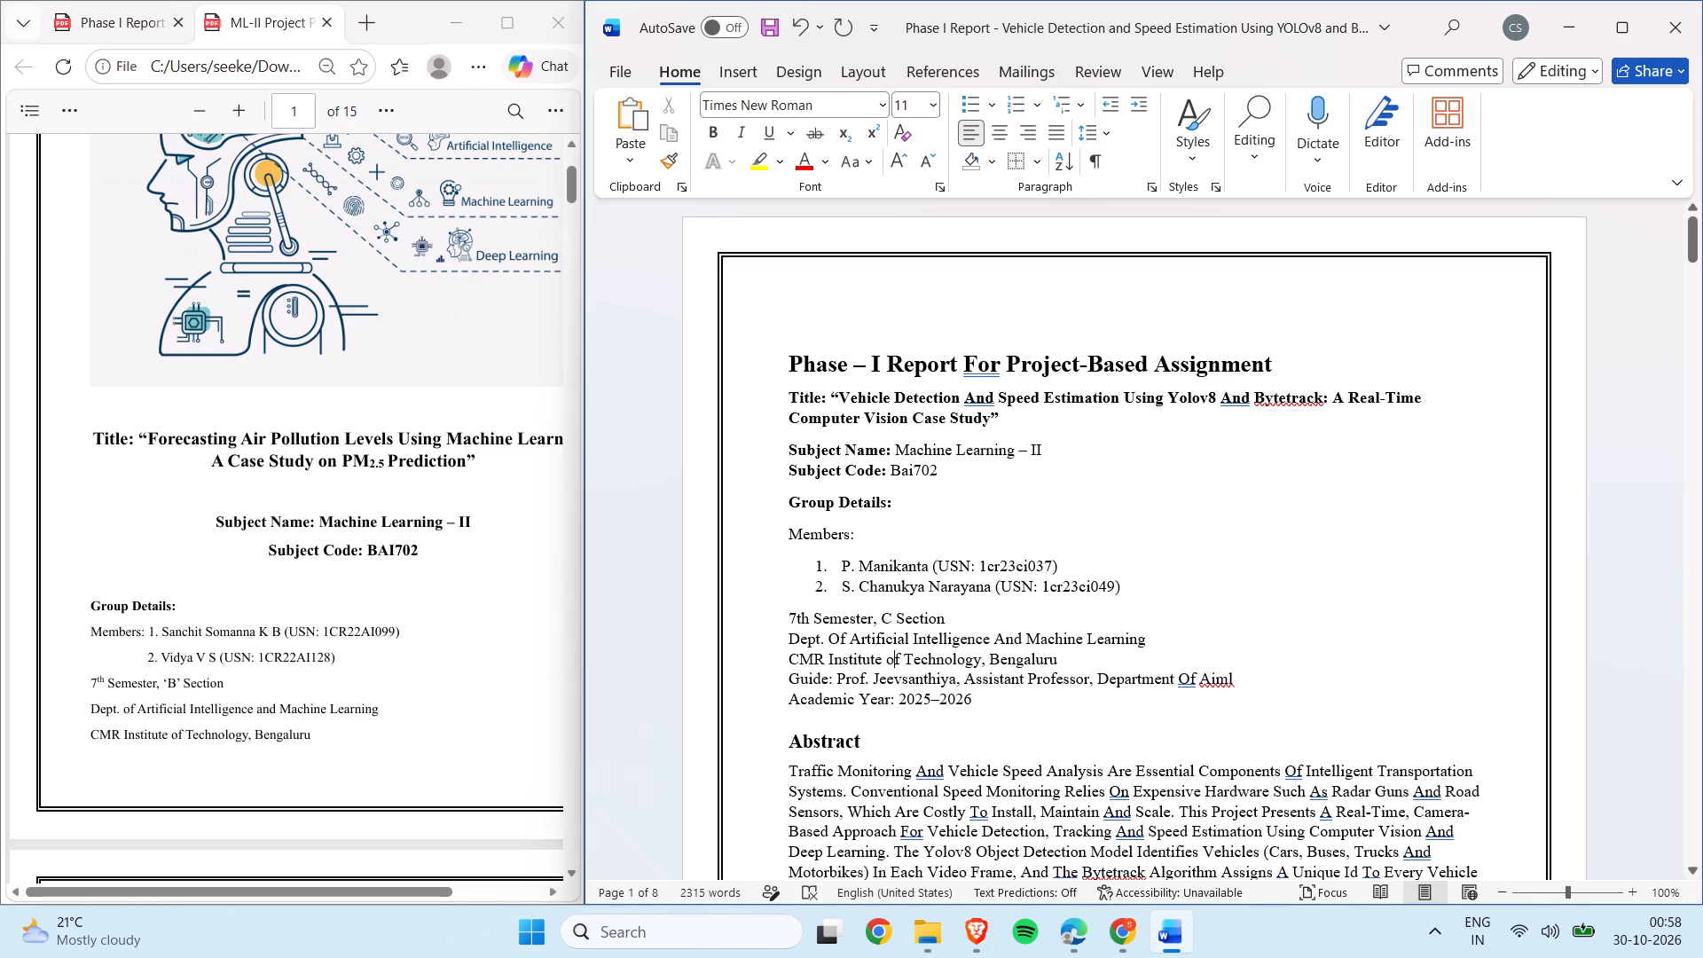
Correct the department at the end of the Guide line to "Department of AIML".
scroll(401, 801, down, 2)
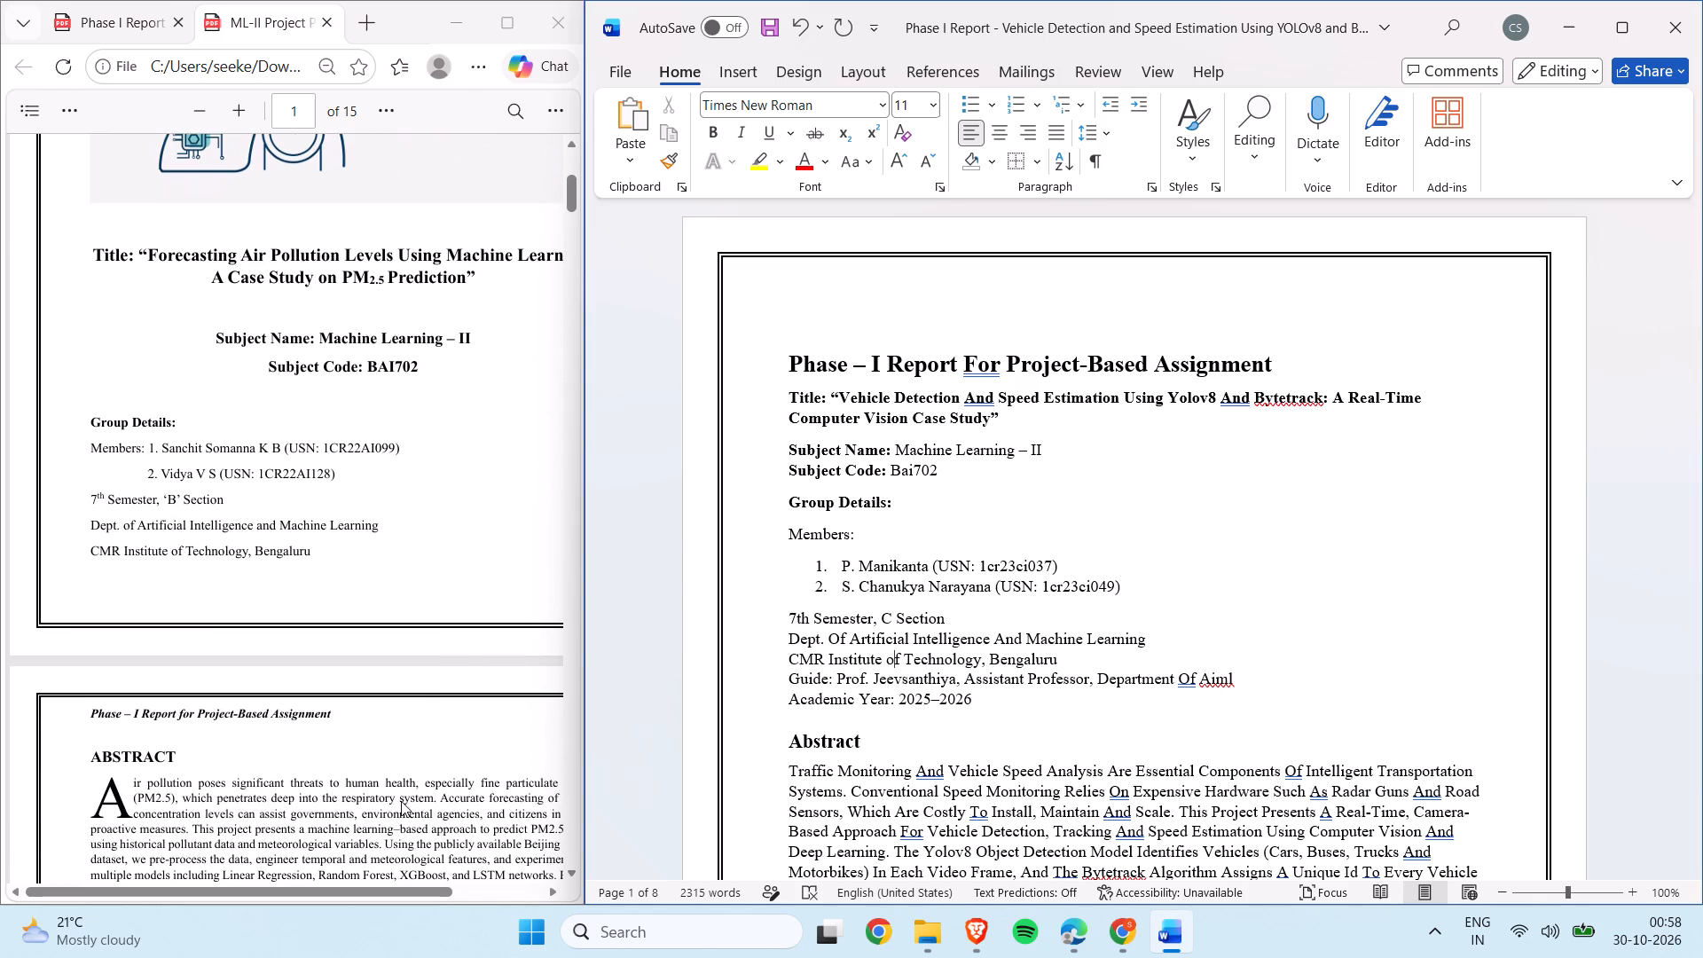
click(1252, 672)
key(BackSpace)
key(BackSpace)
key(BackSpace)
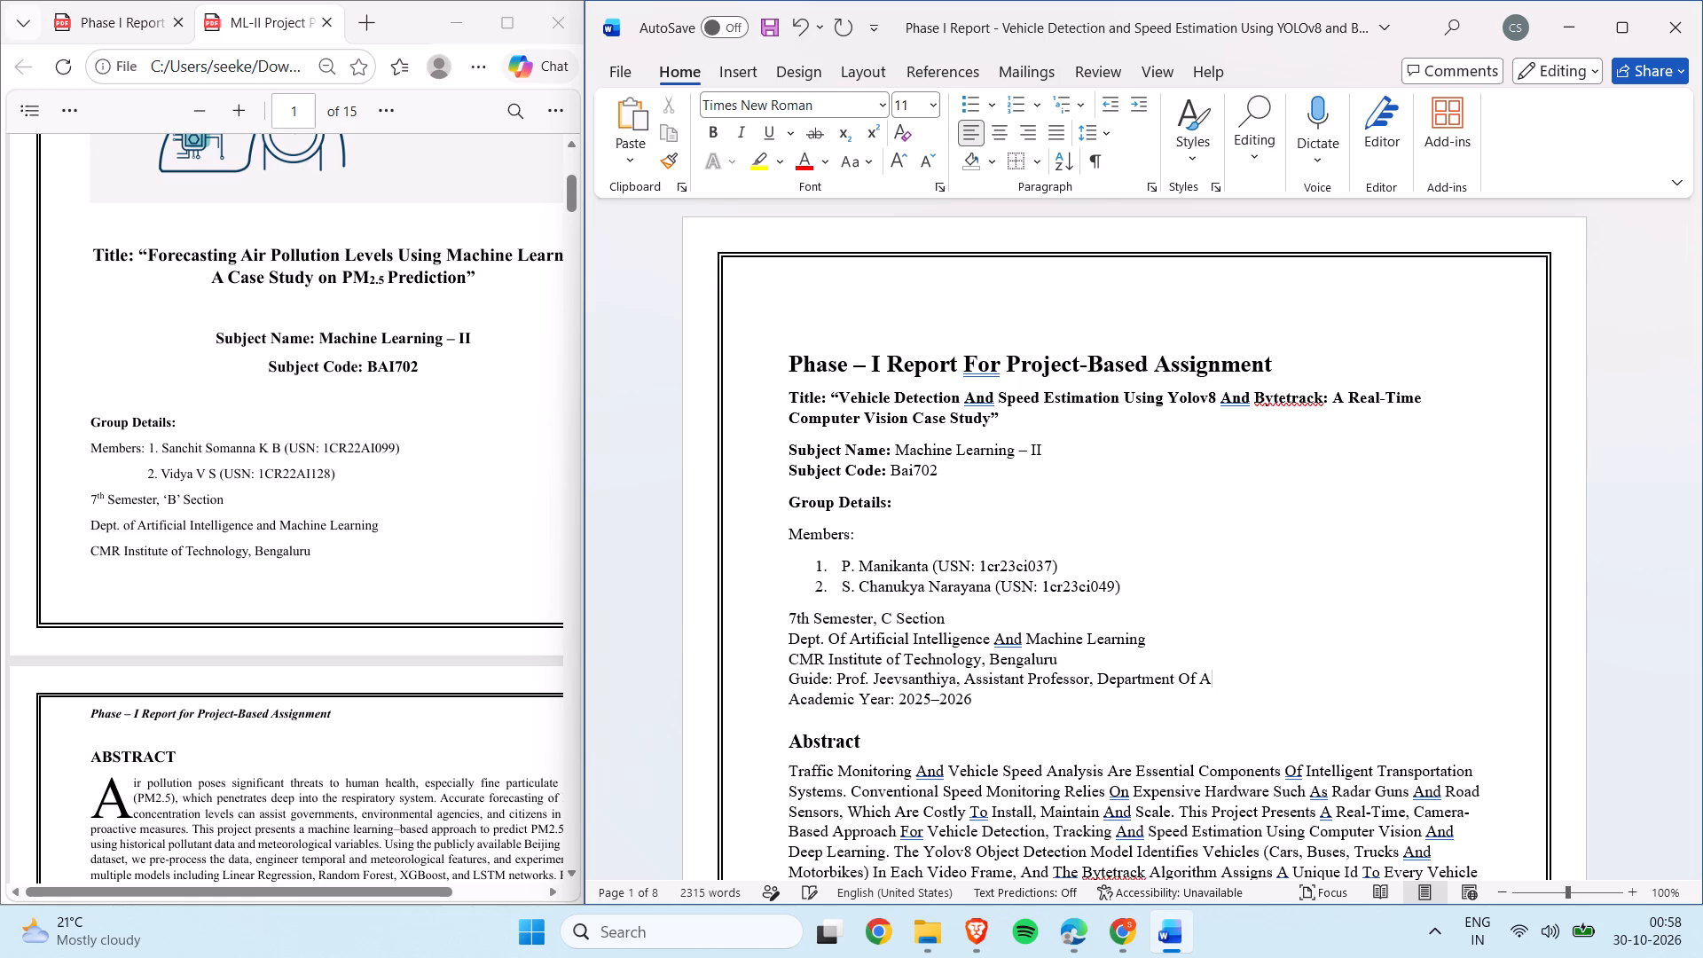
text(IML)
click(1188, 677)
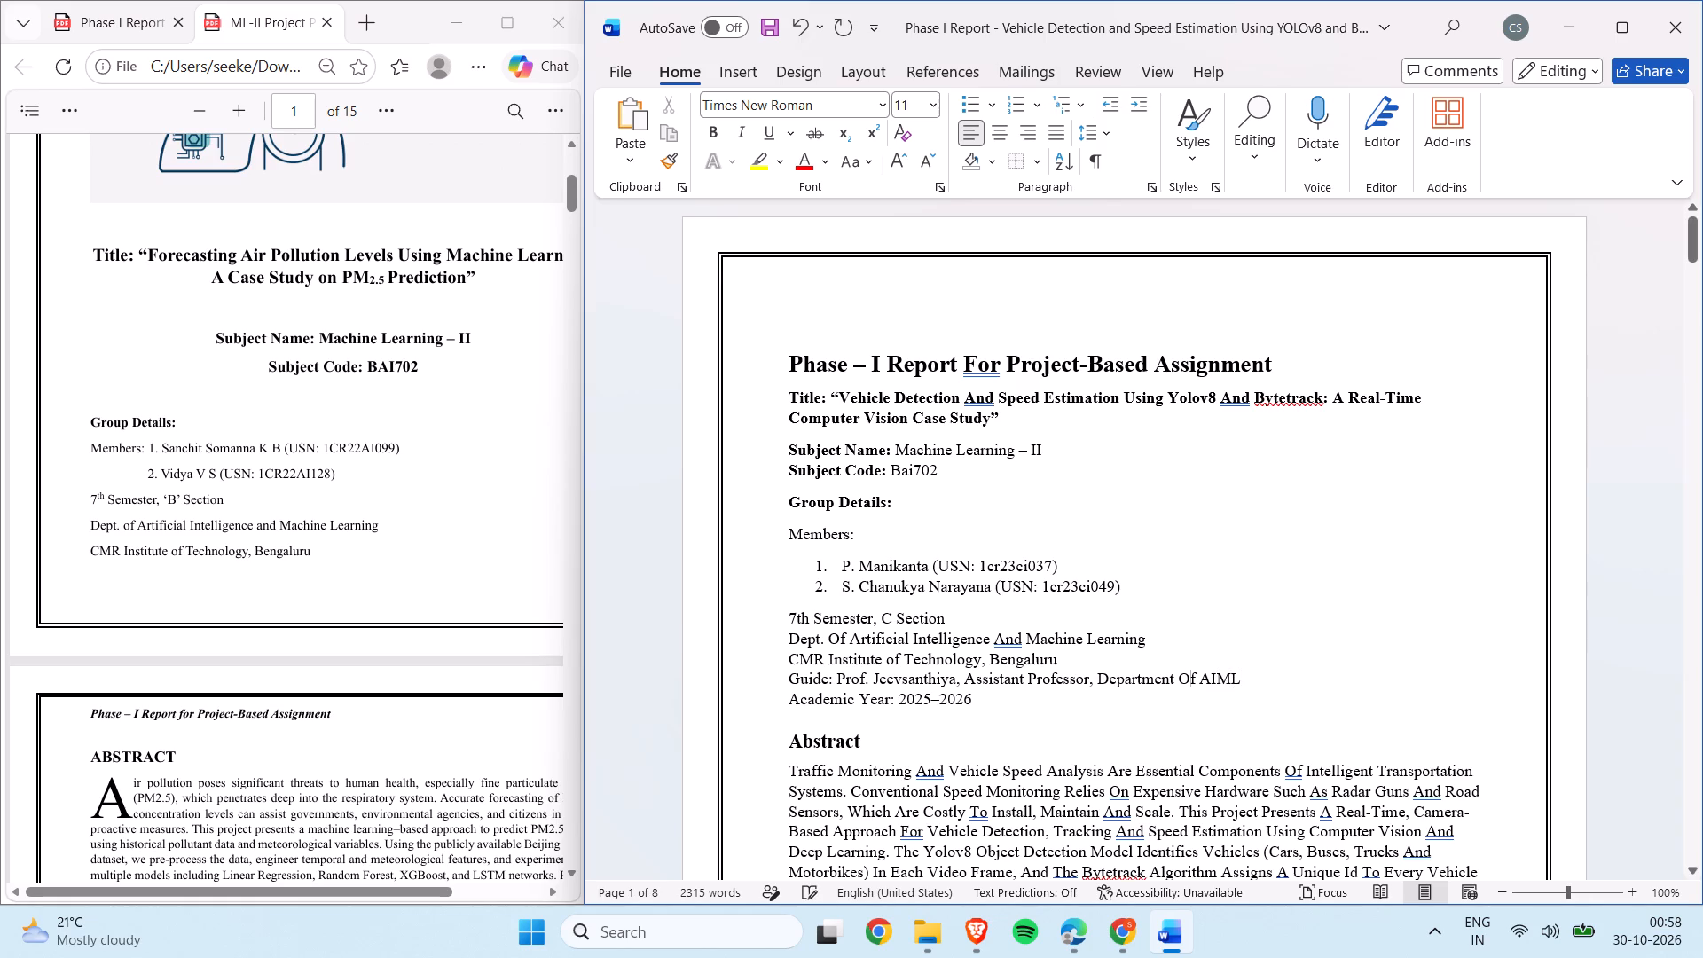
key(BackSpace)
key(o)
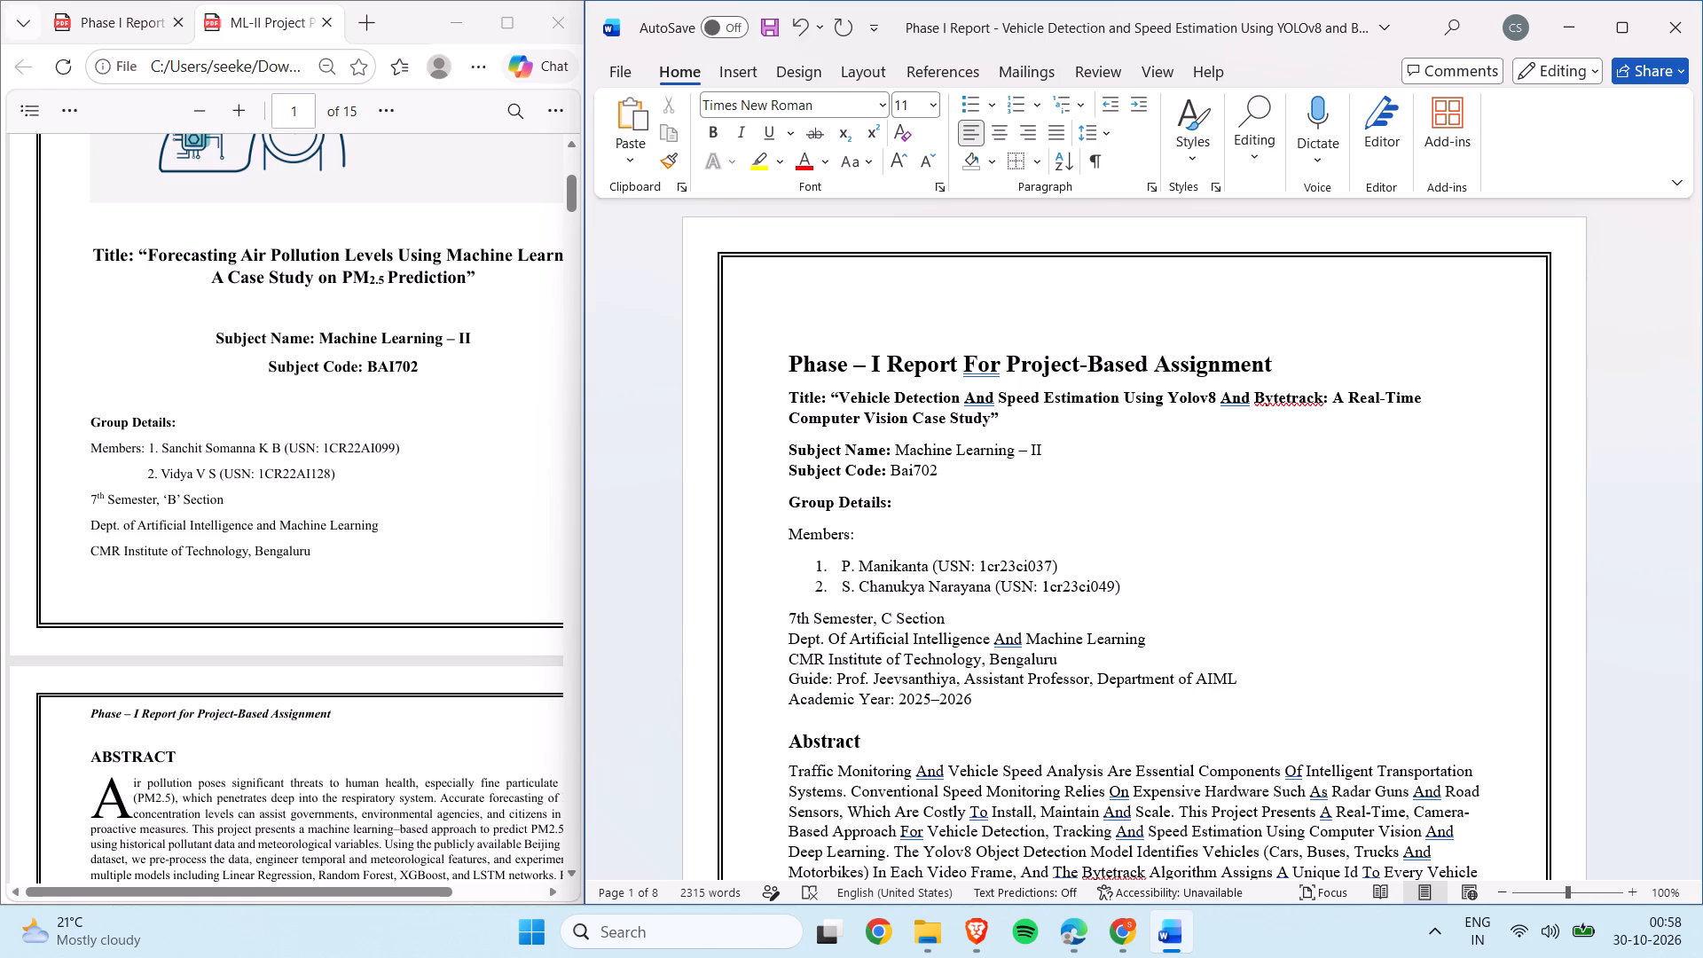
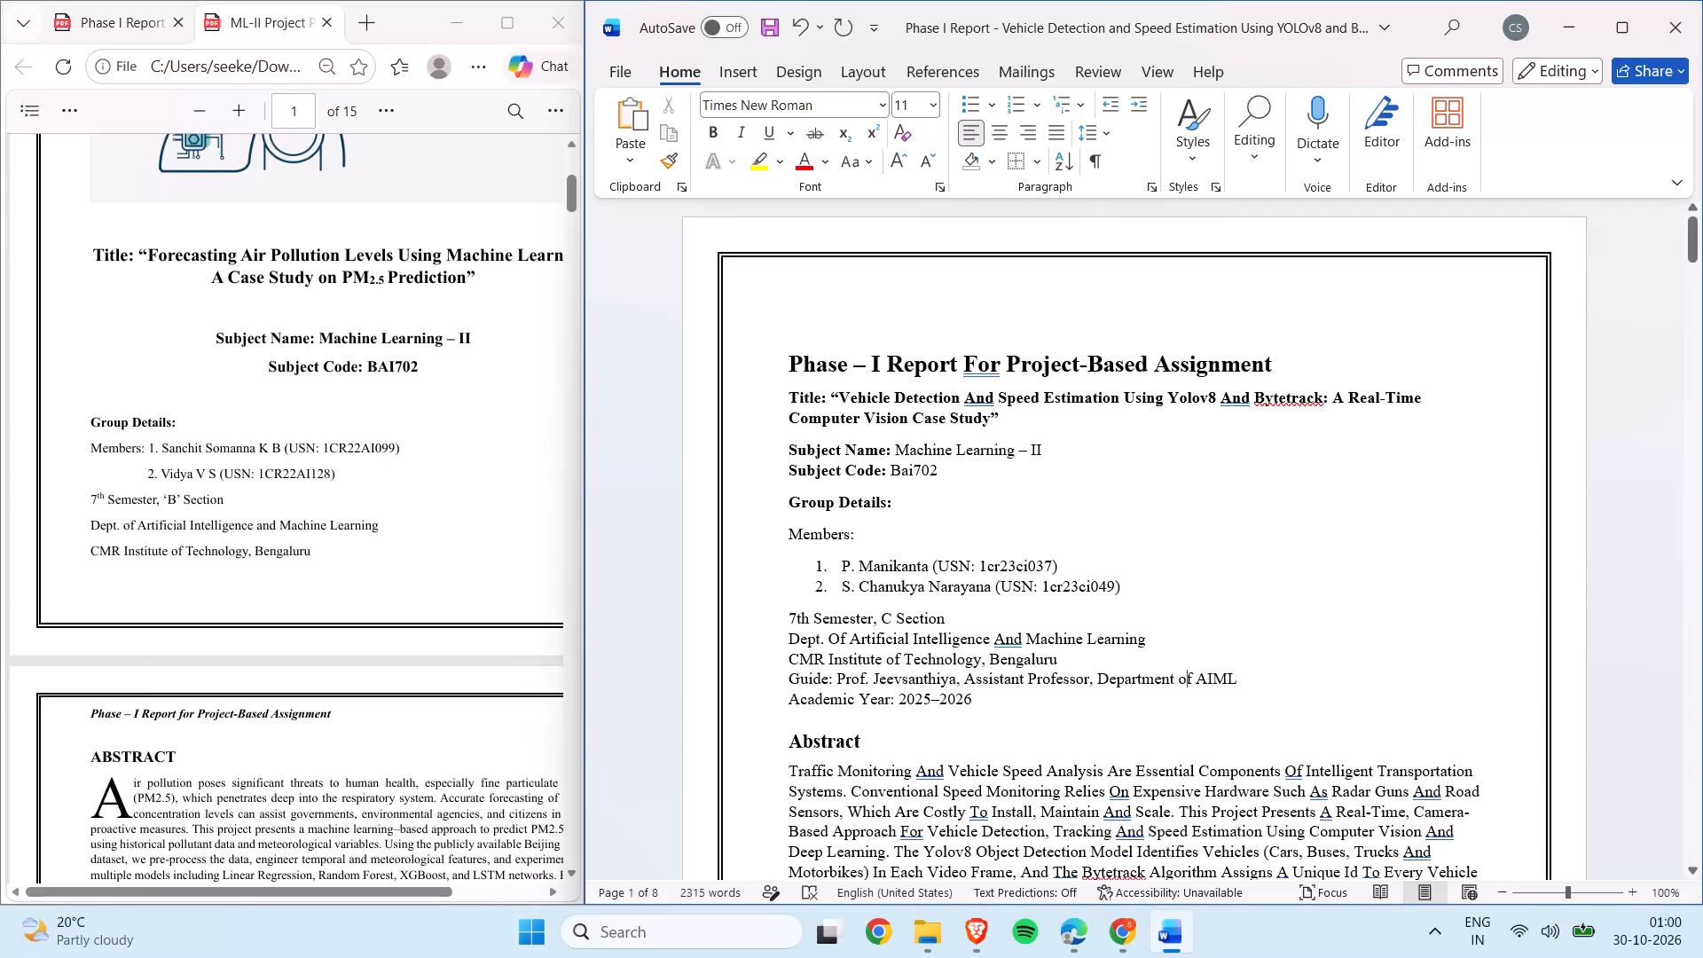
Resize the split view so the reference PDF and the report document share the screen about equally.
drag(577, 375, 737, 377)
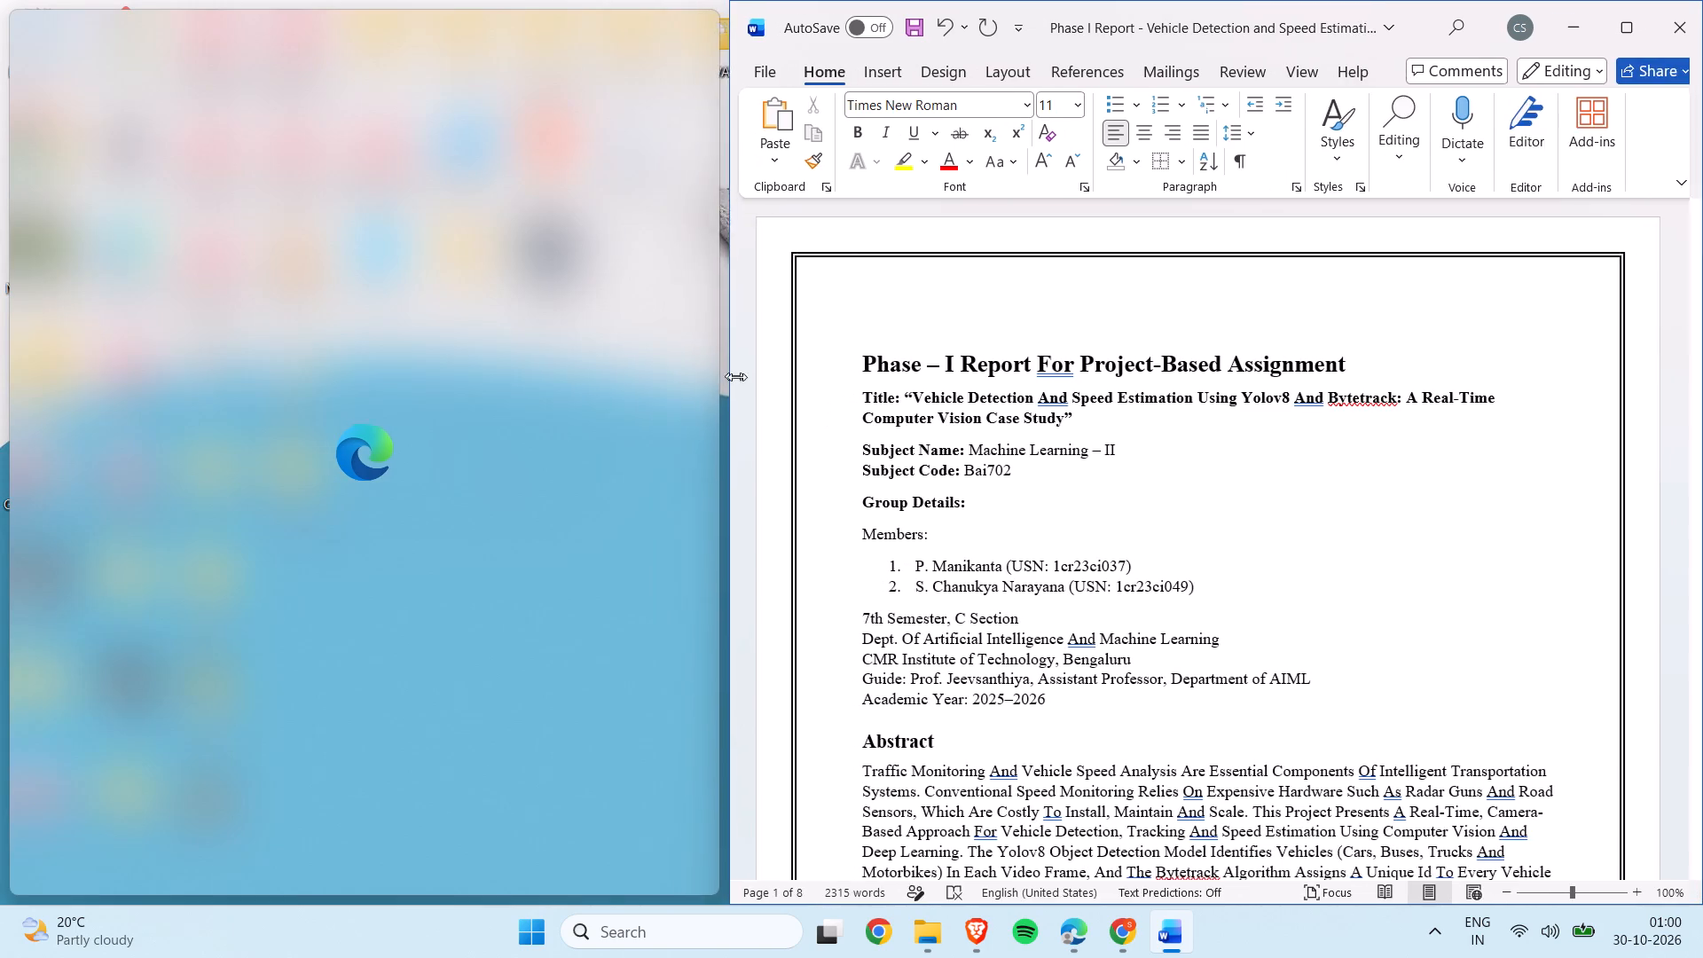
drag(737, 377, 815, 376)
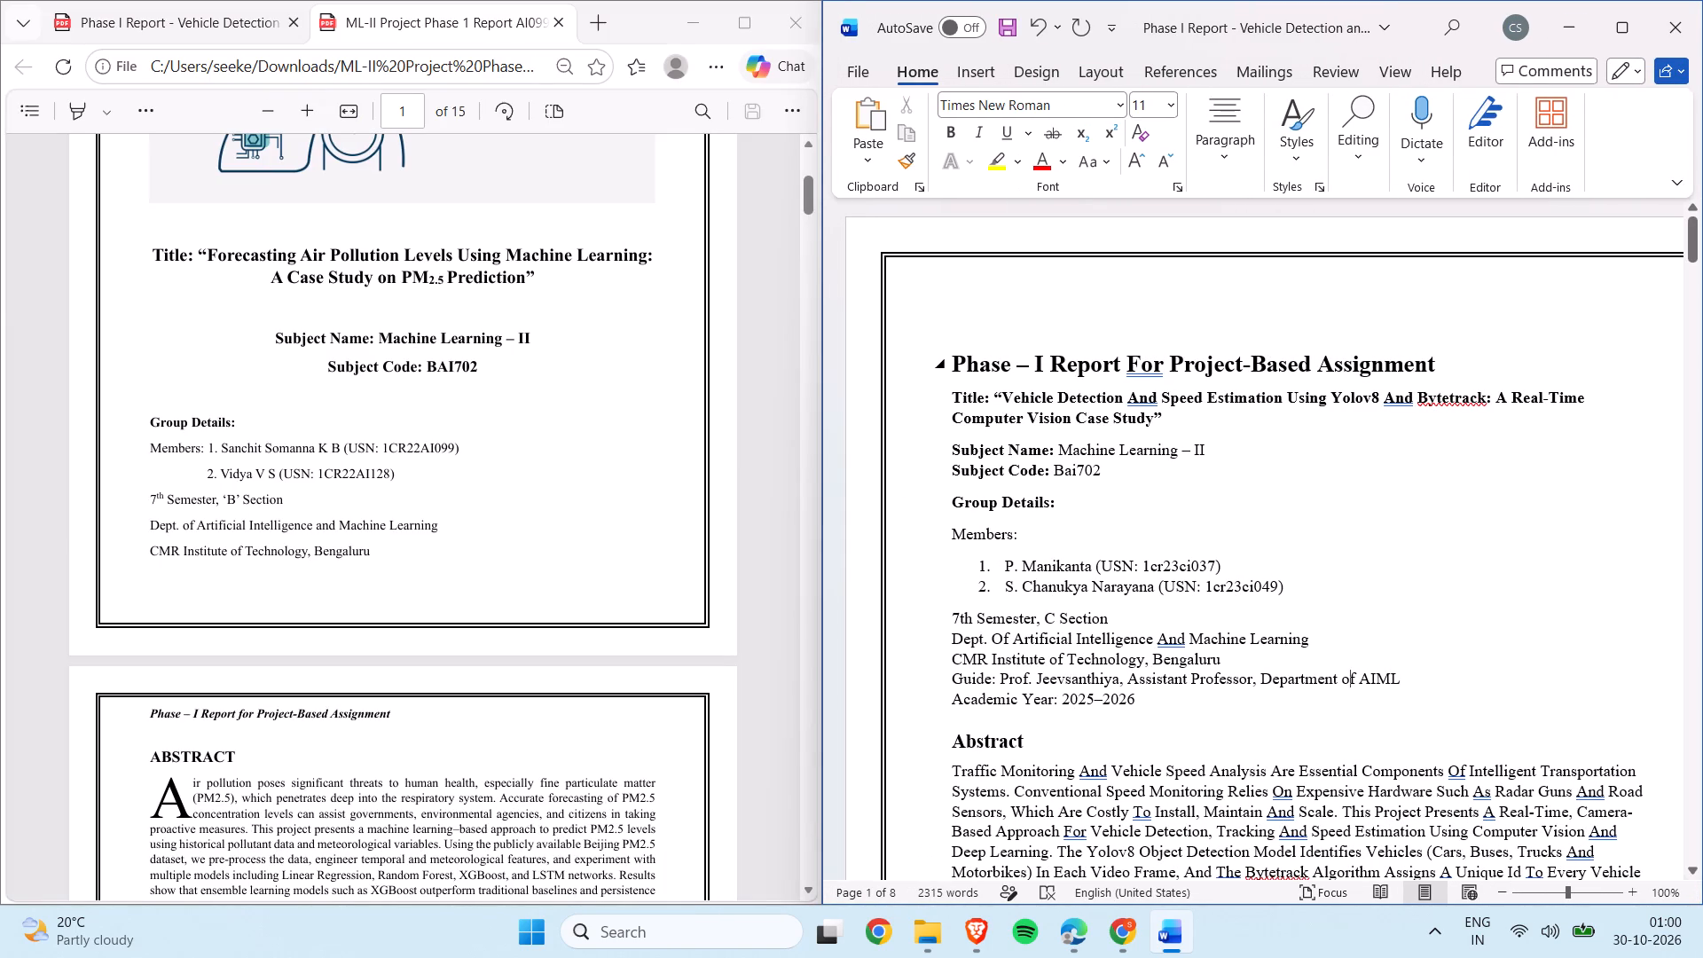
scroll(1464, 379, left, 1)
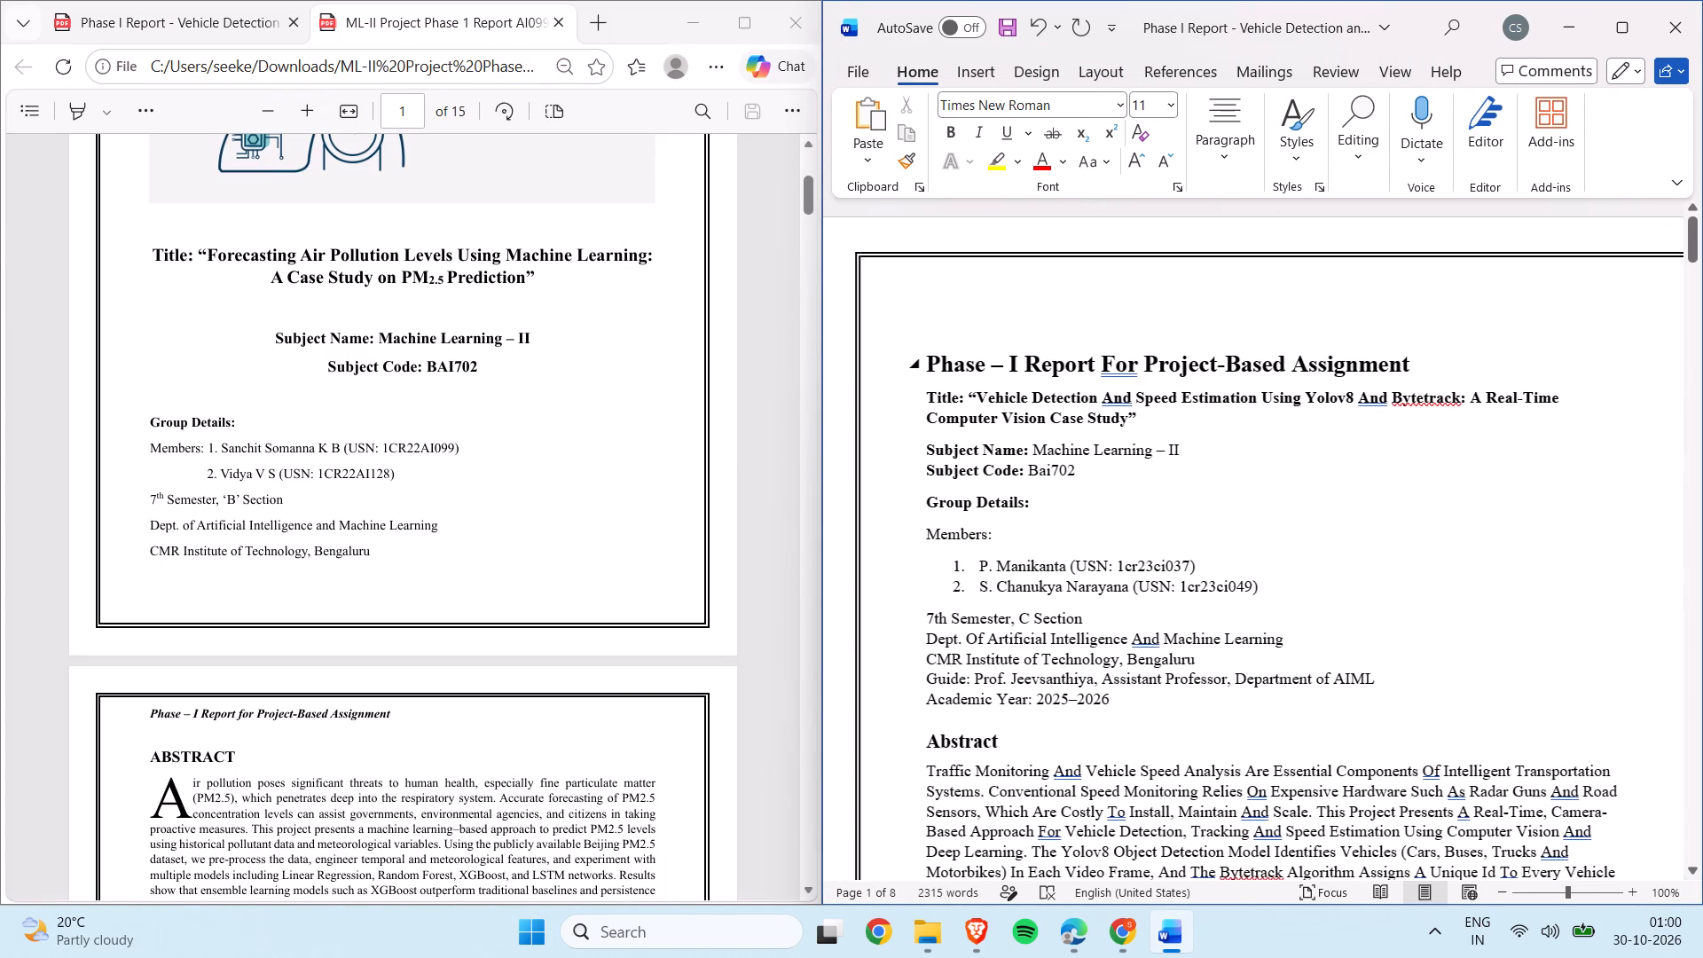
scroll(1464, 379, left, 1)
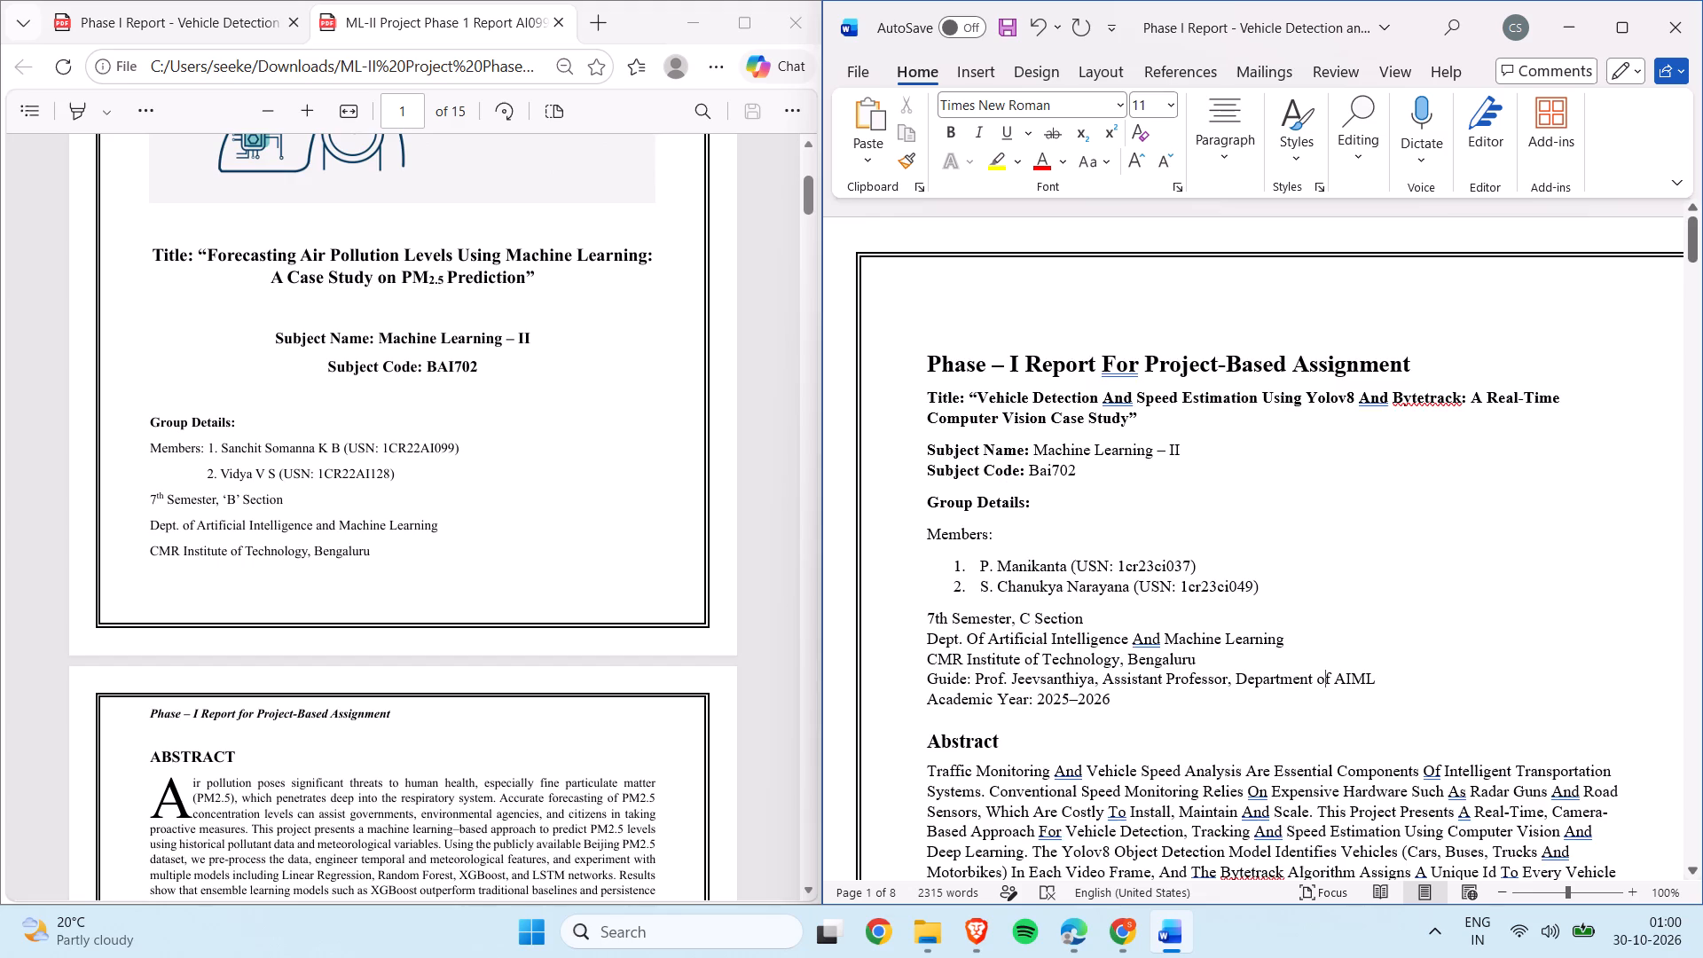
Undo the cover-page wording corrections and the report-wide capitalize-each-word change, keeping the Times New Roman font.
scroll(1144, 535, down, 2)
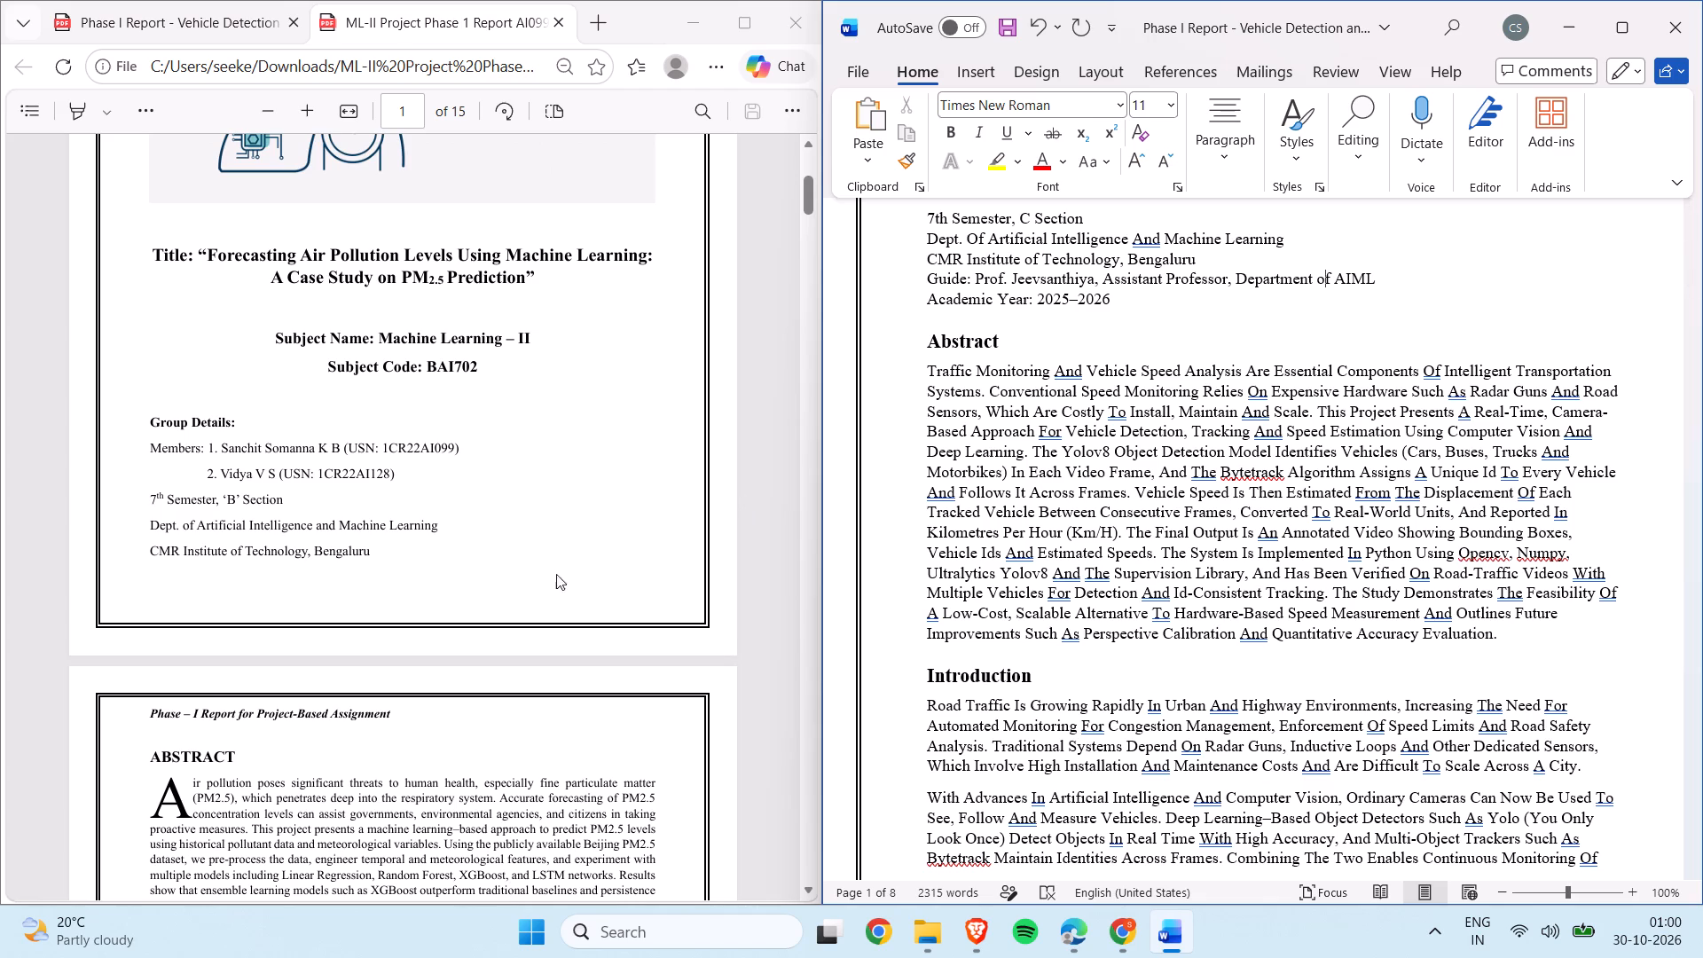
scroll(539, 590, down, 2)
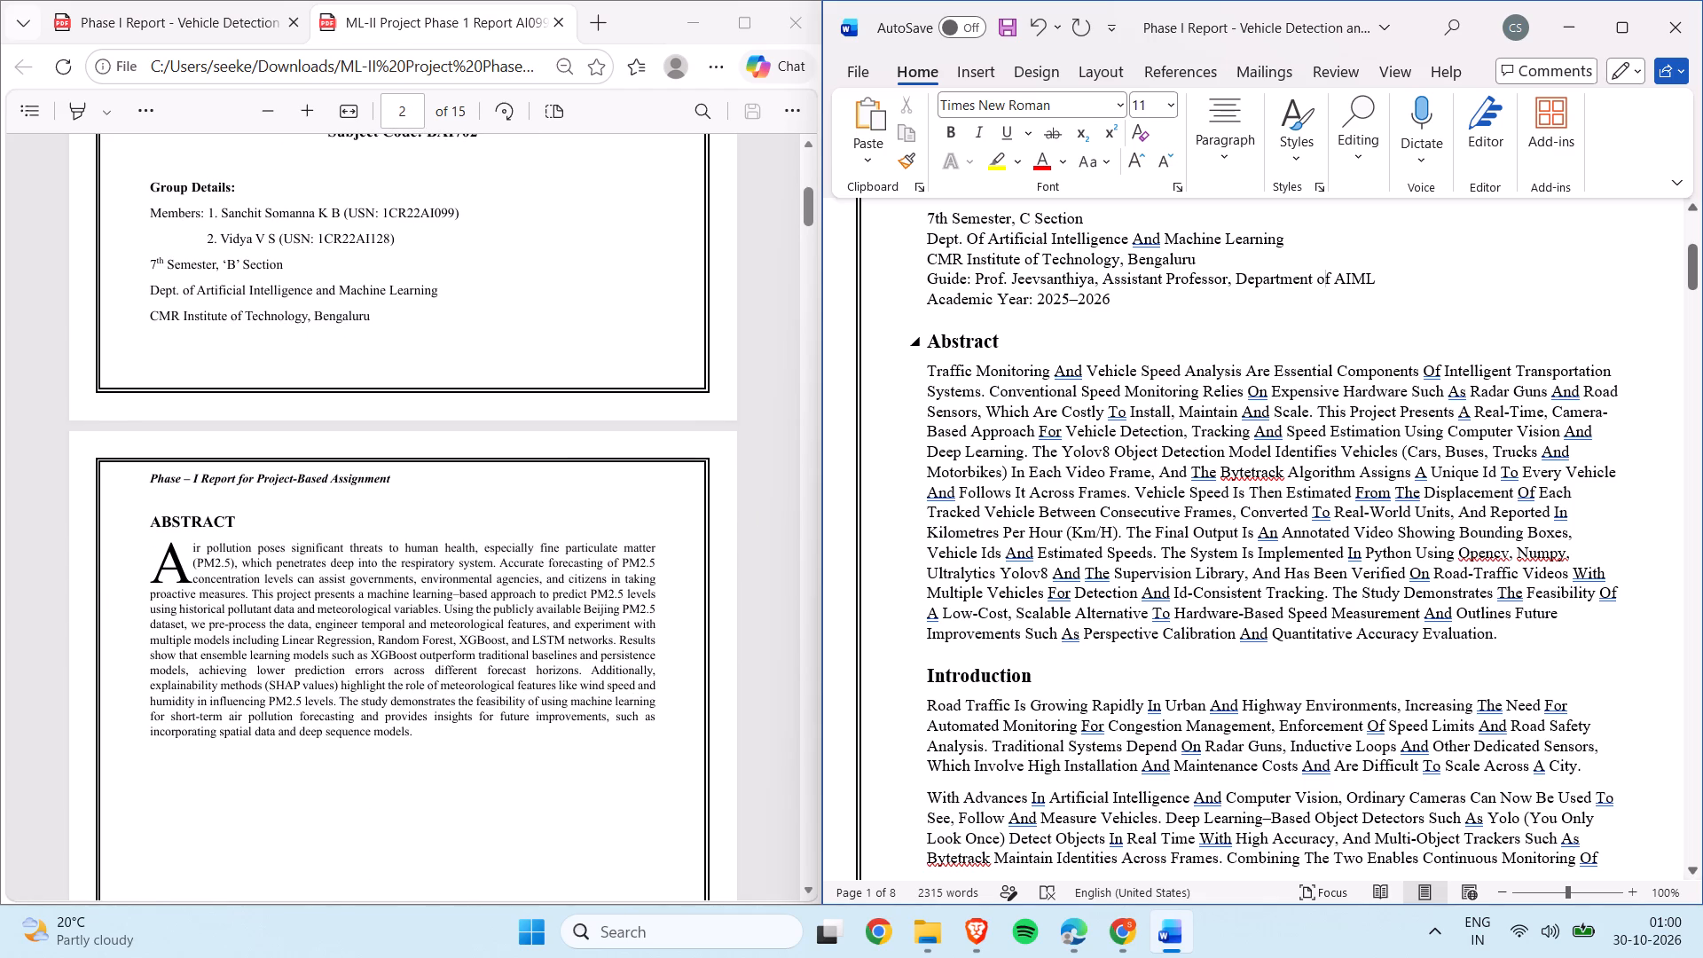
key(ctrl+z)
key(ctrl+z)
key(ctrl+z)
key(ctrl+z)
key(ctrl+z)
key(ctrl+z)
key(ctrl+z)
key(ctrl+z)
key(ctrl+z)
key(ctrl+z)
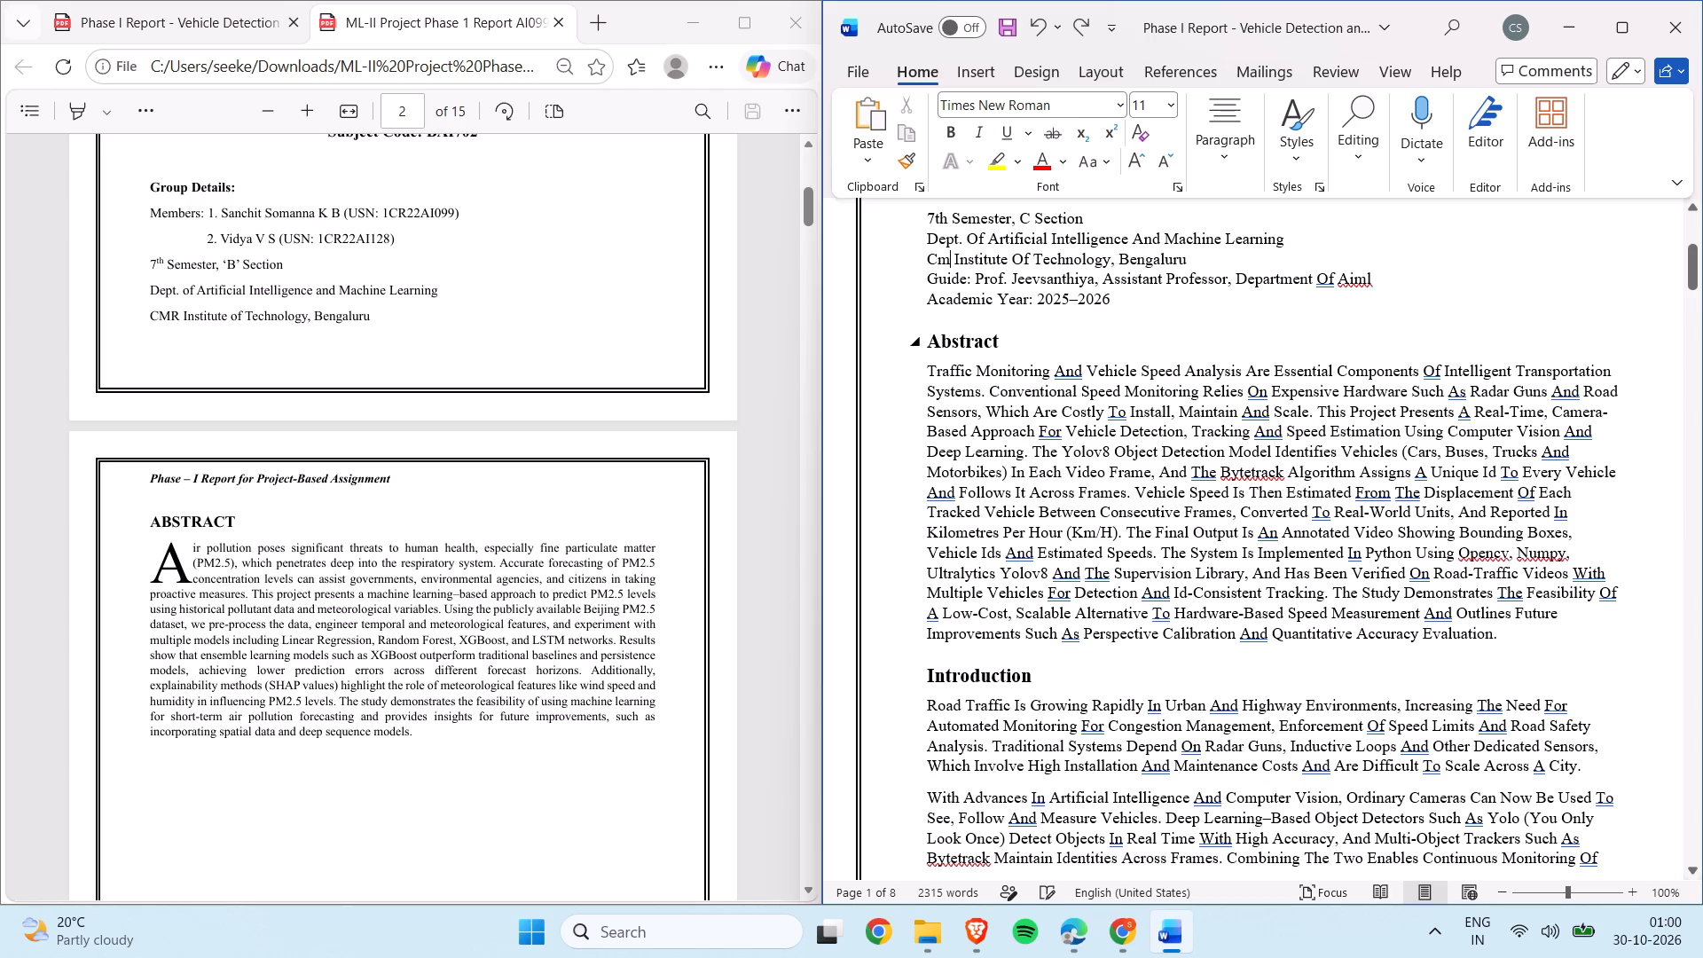
key(ctrl+z)
key(ctrl+z)
key(ctrl+z)
key(ctrl+z)
key(ctrl+z)
key(ctrl+z)
key(ctrl+z)
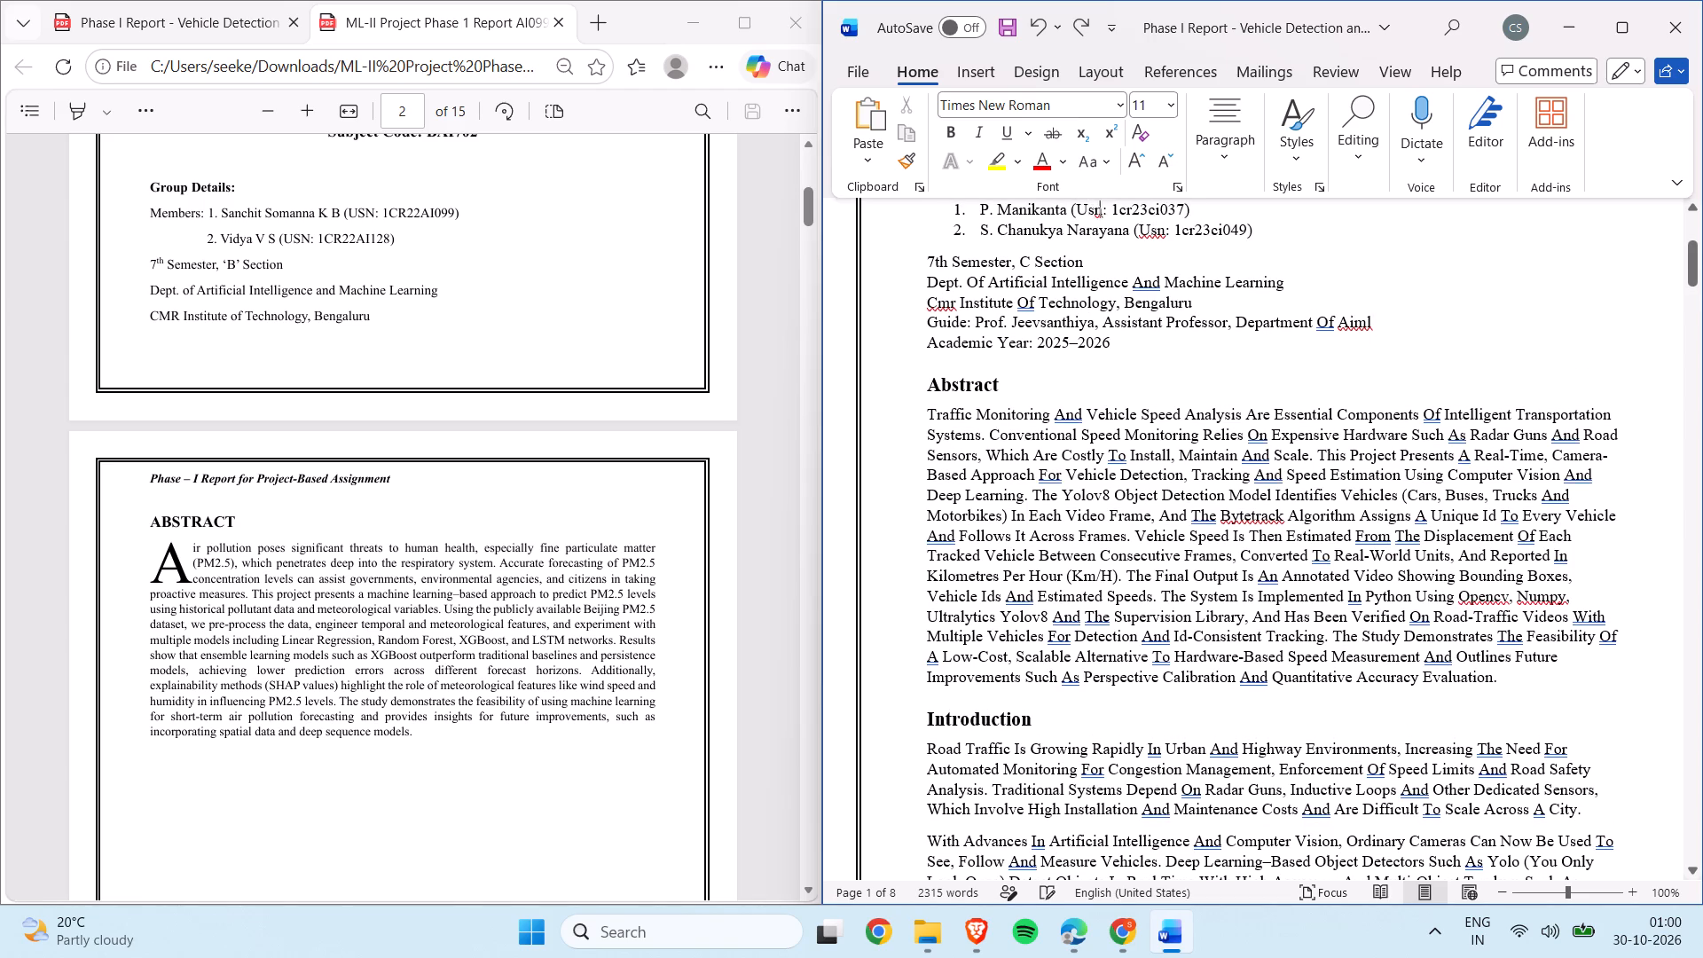
key(ctrl+z)
key(ctrl+z)
key(ctrl+z)
key(ctrl+z)
key(ctrl+z)
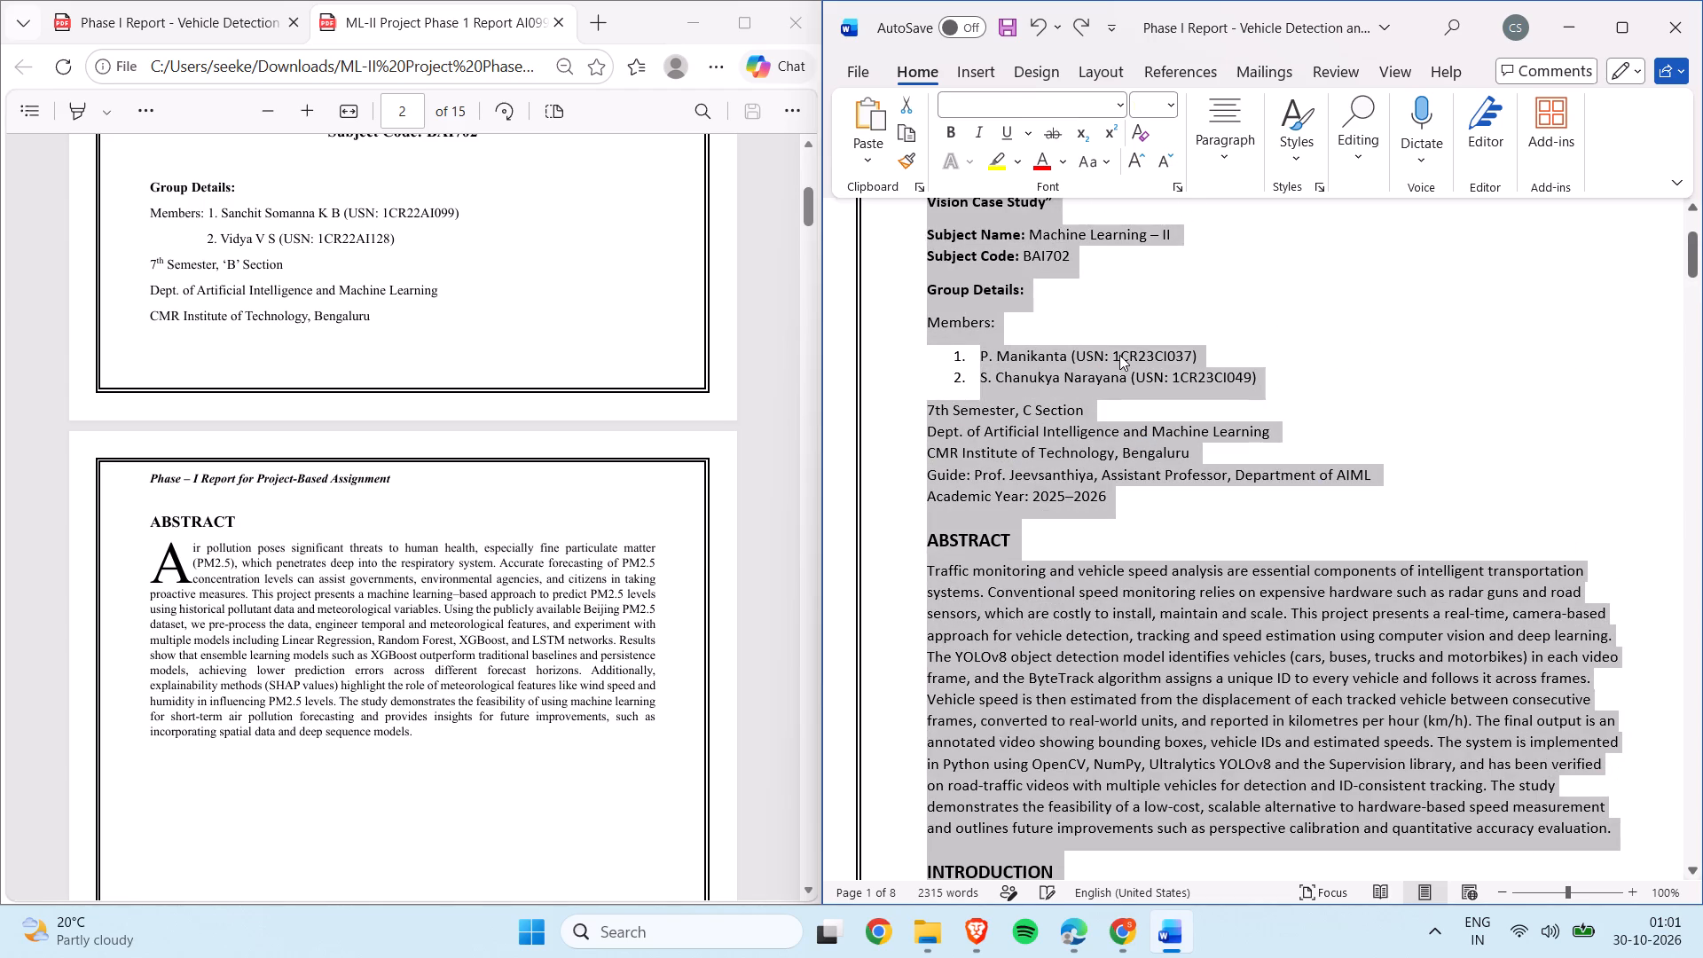
key(ctrl+y)
ctrl+click(1119, 355)
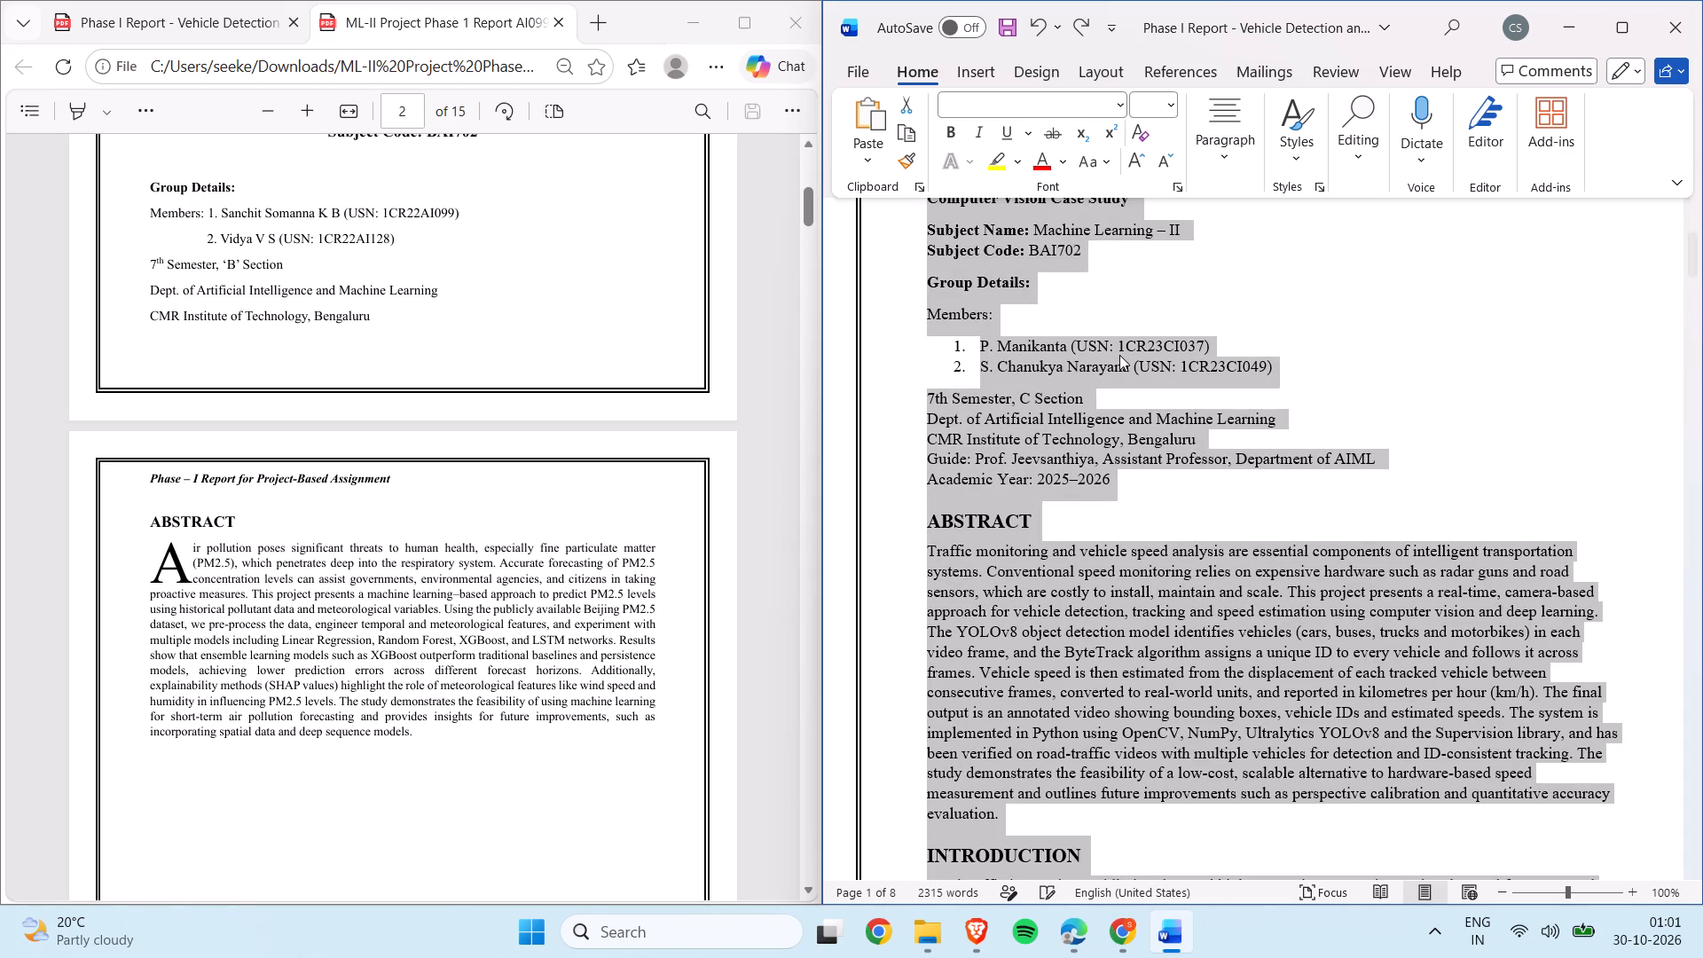
click(1420, 363)
Look through the whole report to check the casing and font of its headings, lists and tables.
scroll(1420, 363, up, 1)
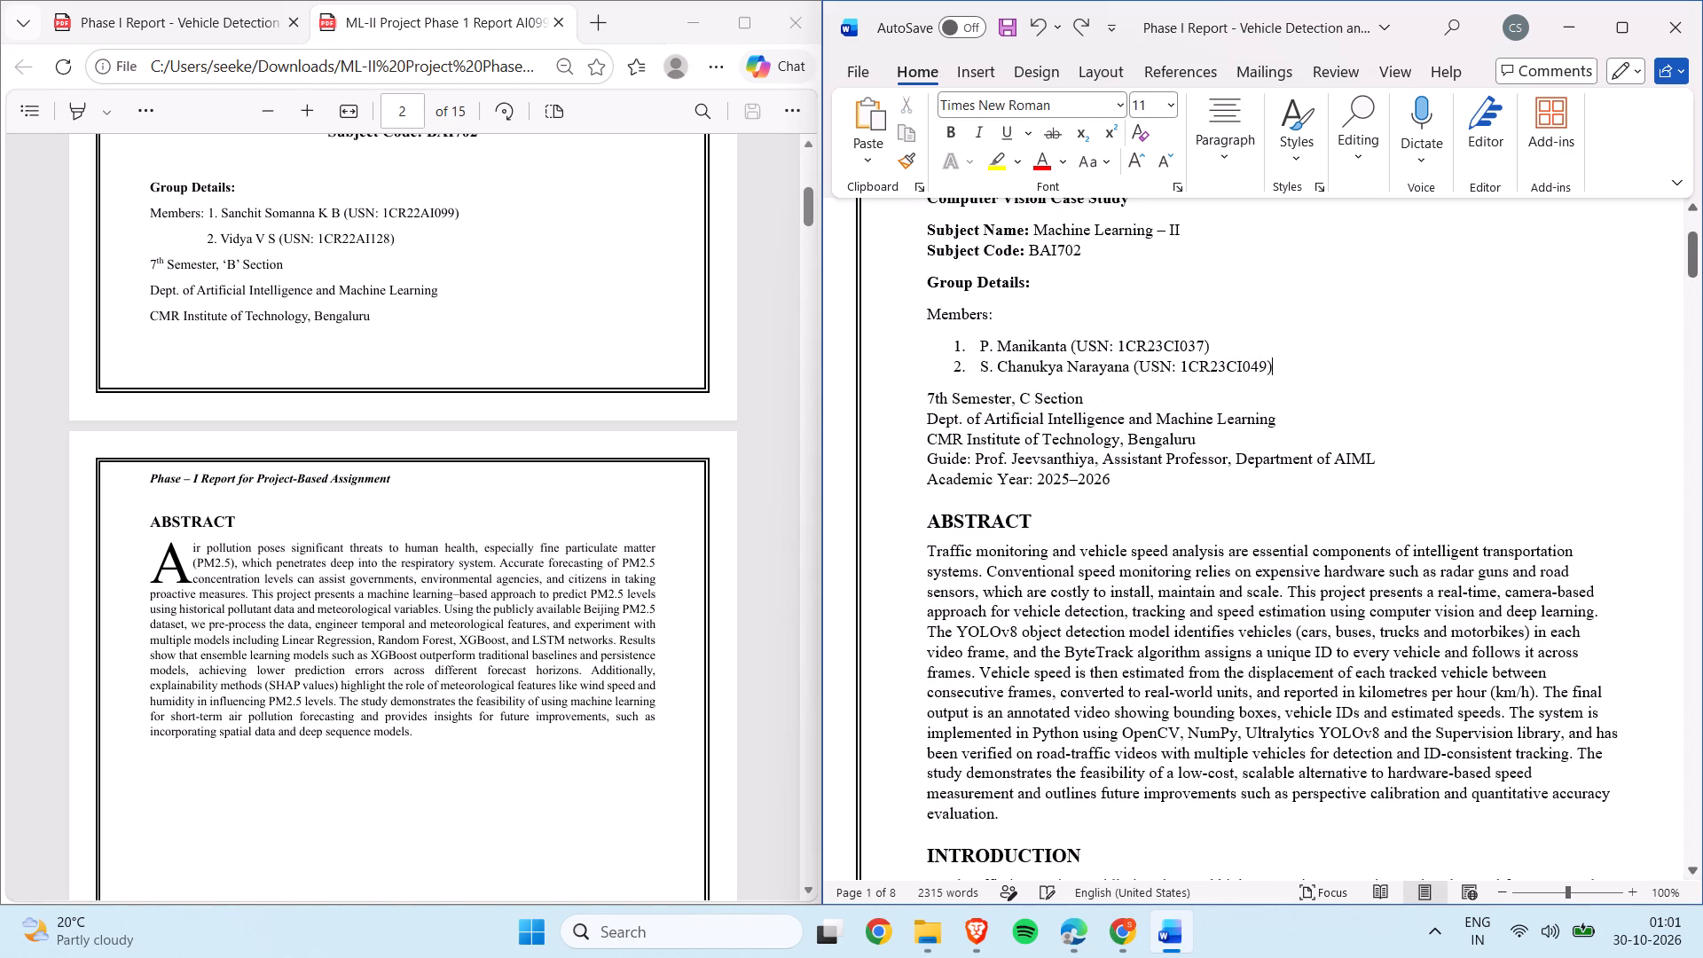
scroll(1420, 363, up, 3)
scroll(1420, 363, down, 11)
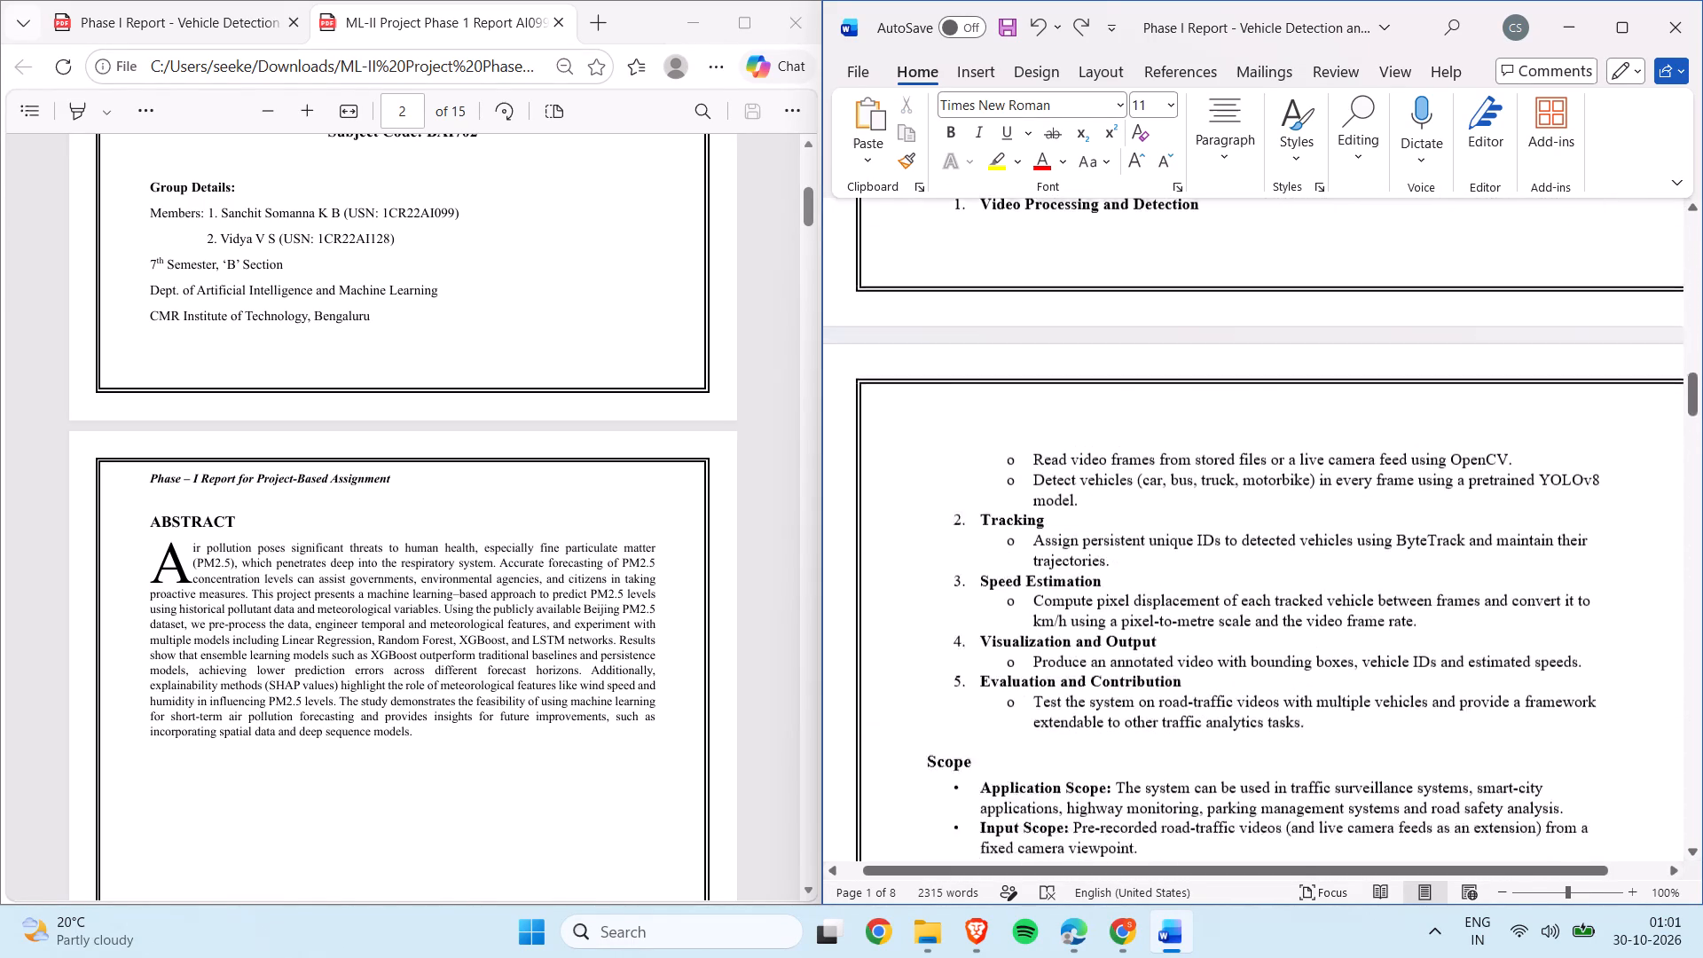
scroll(1425, 326, down, 3)
scroll(1425, 326, up, 8)
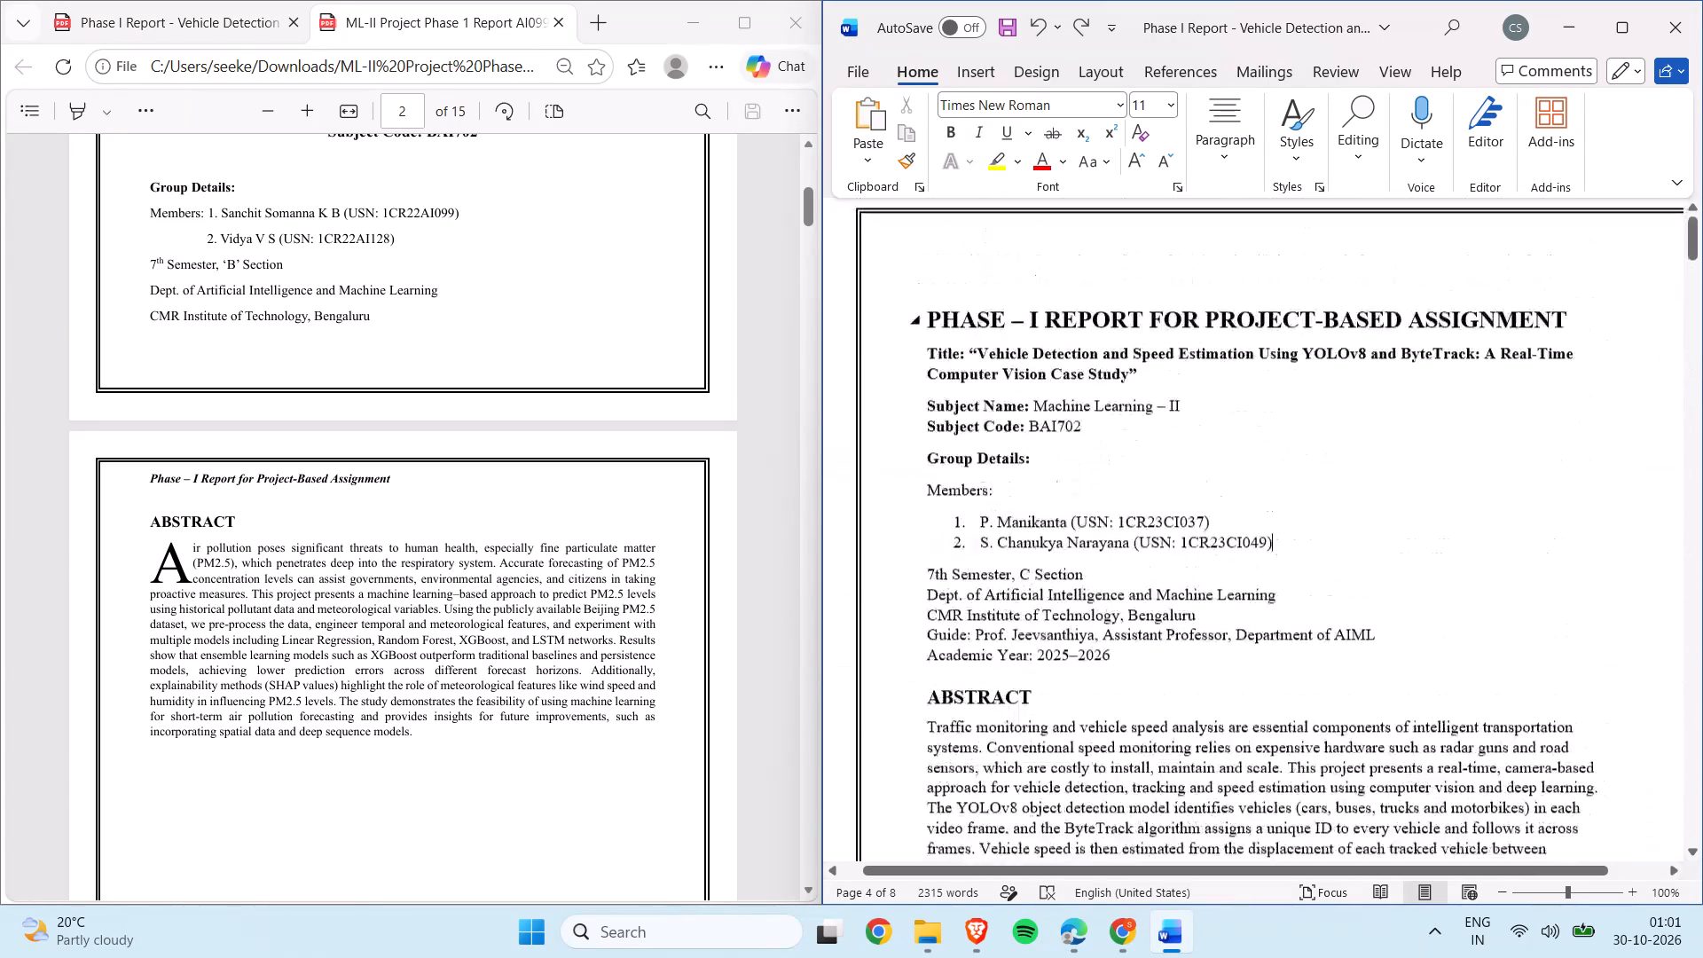
scroll(1425, 326, down, 13)
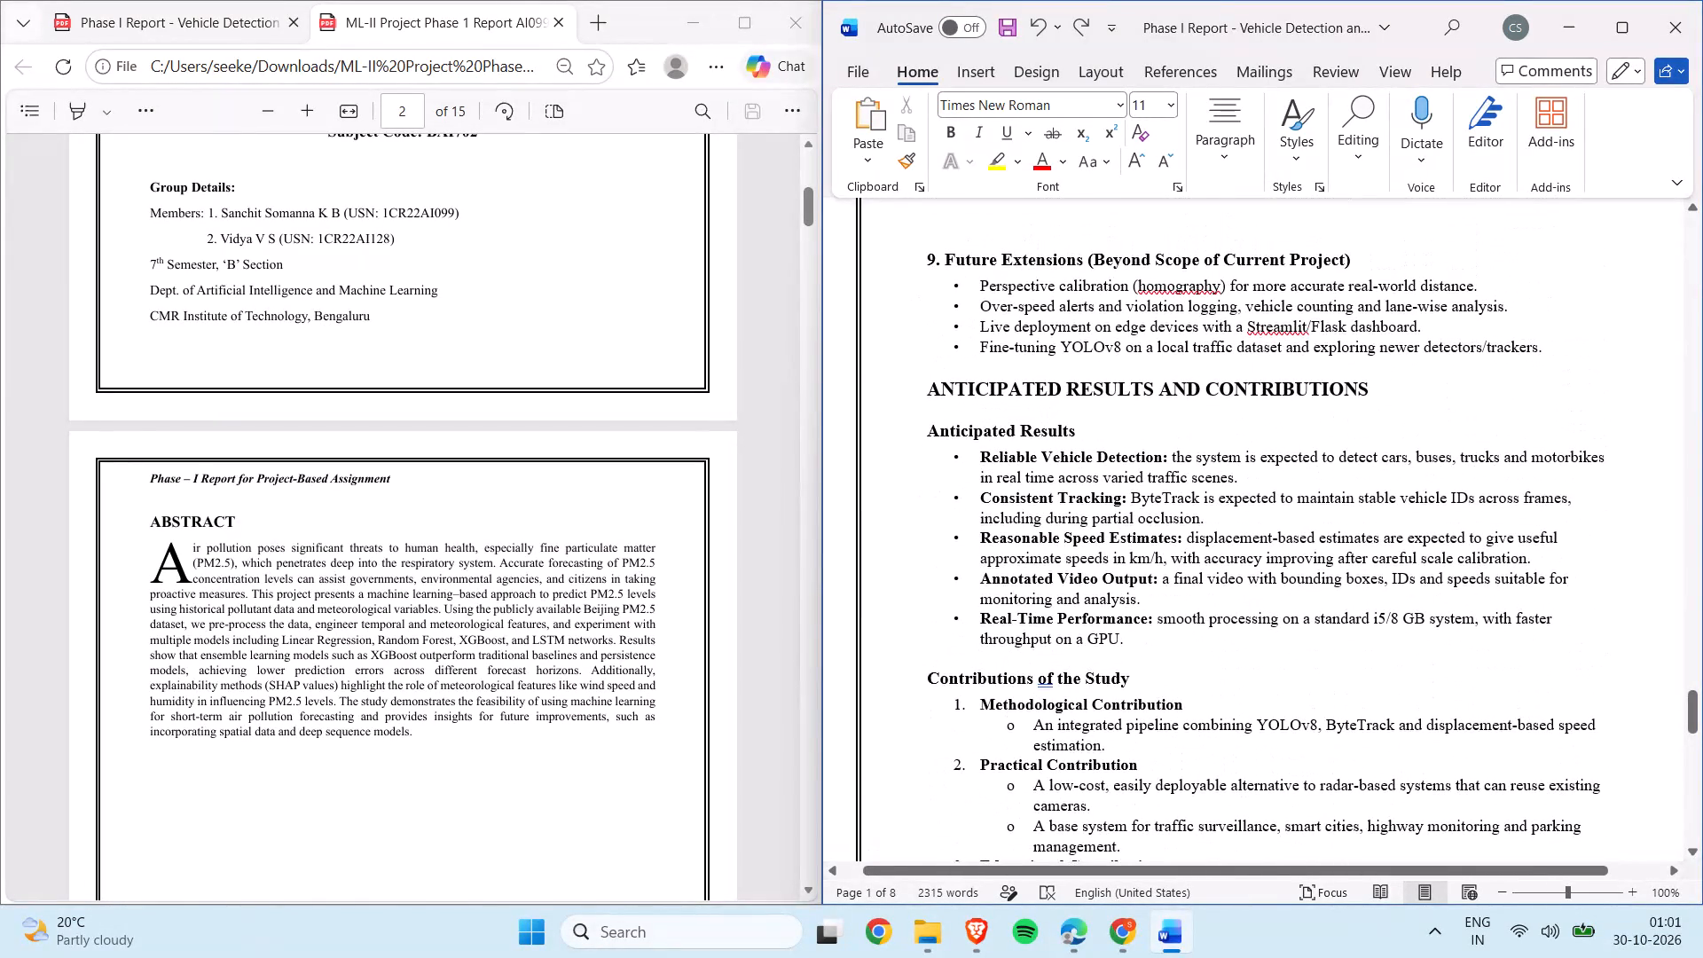
scroll(1134, 314, up, 11)
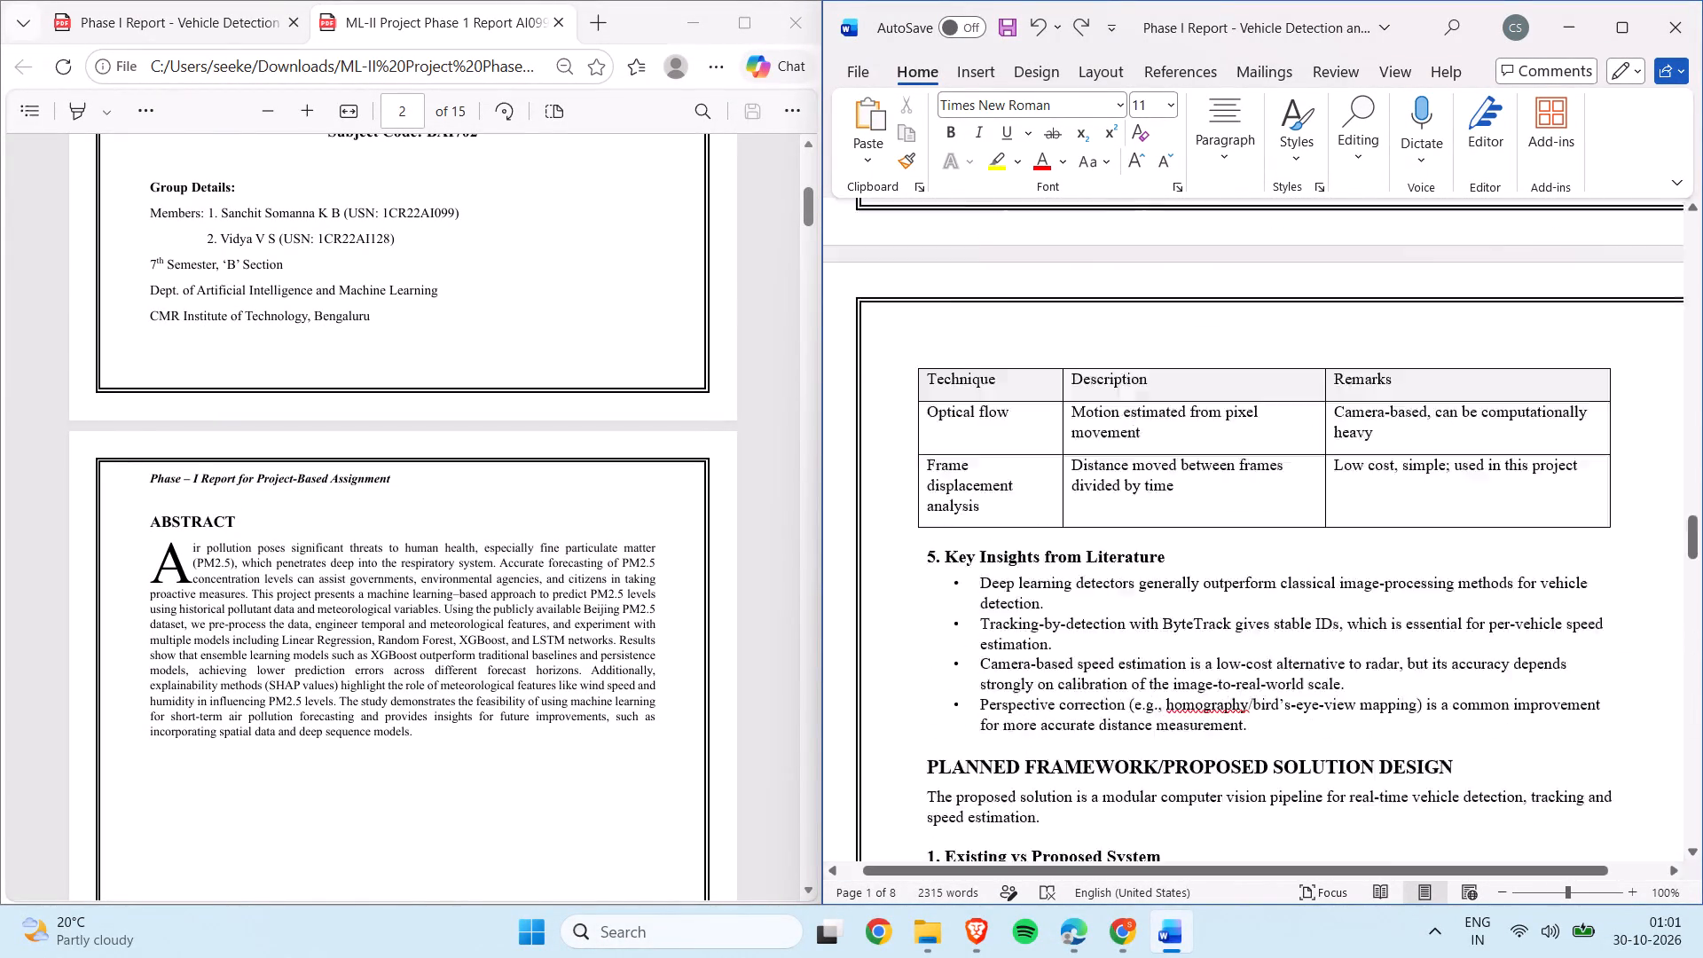
scroll(1134, 314, up, 13)
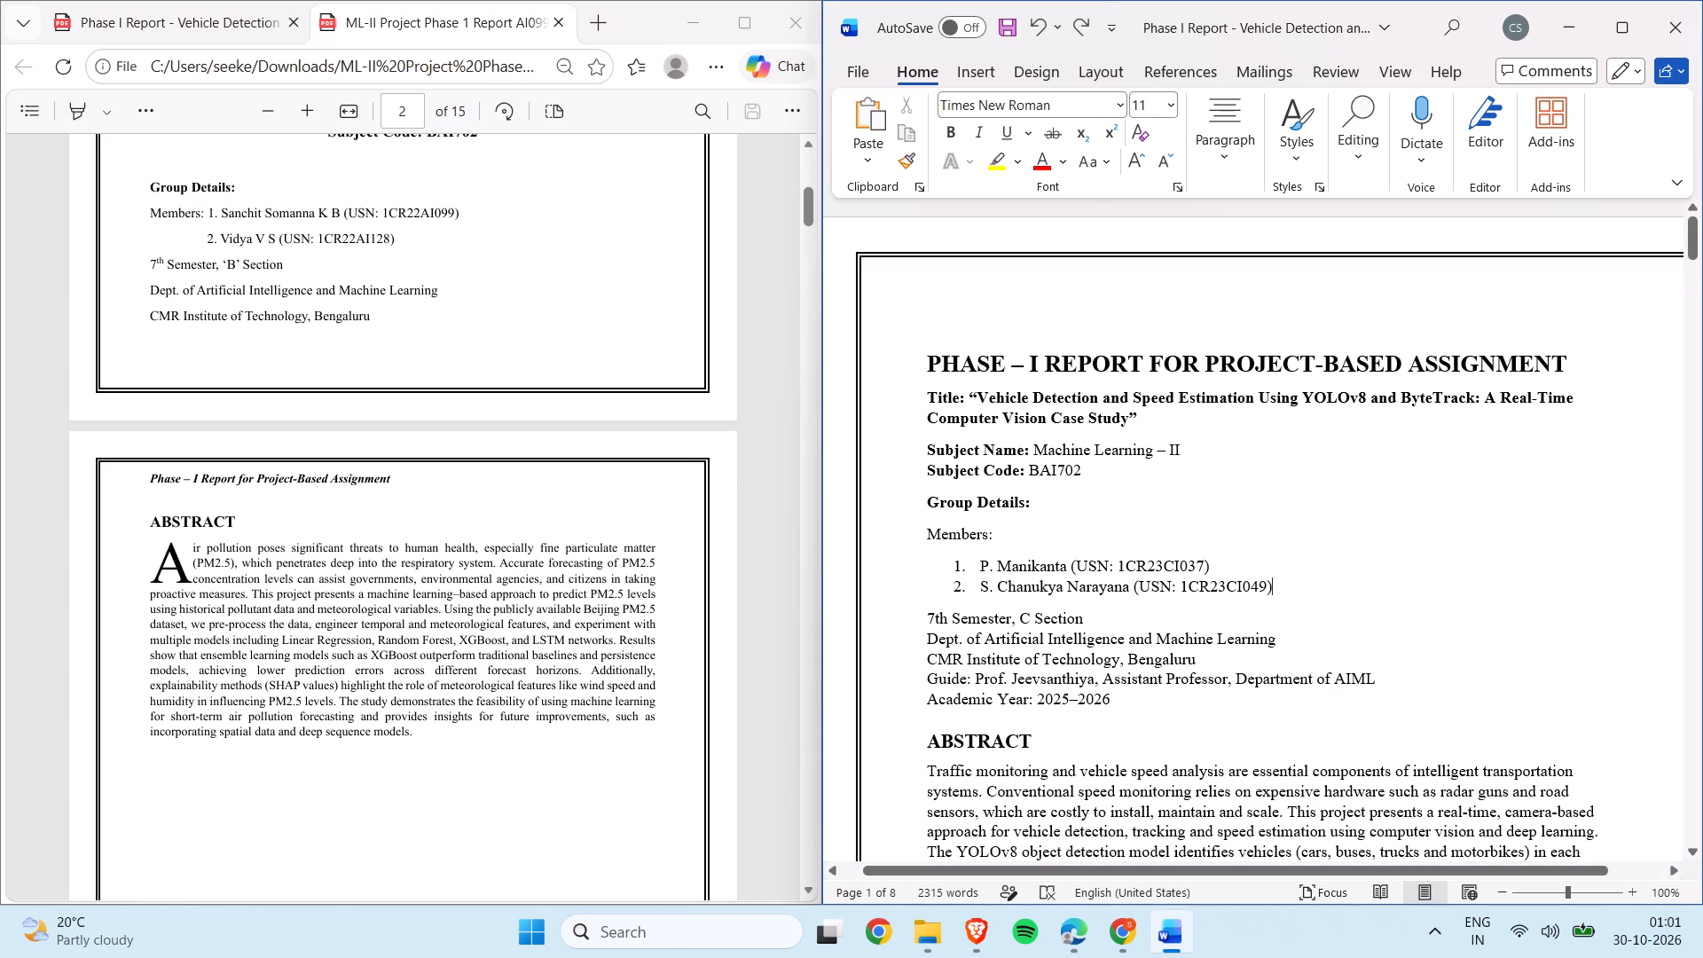
Compare the report's cover, Abstract, Introduction and Objectives pages with the reference report's layout.
scroll(1082, 516, down, 2)
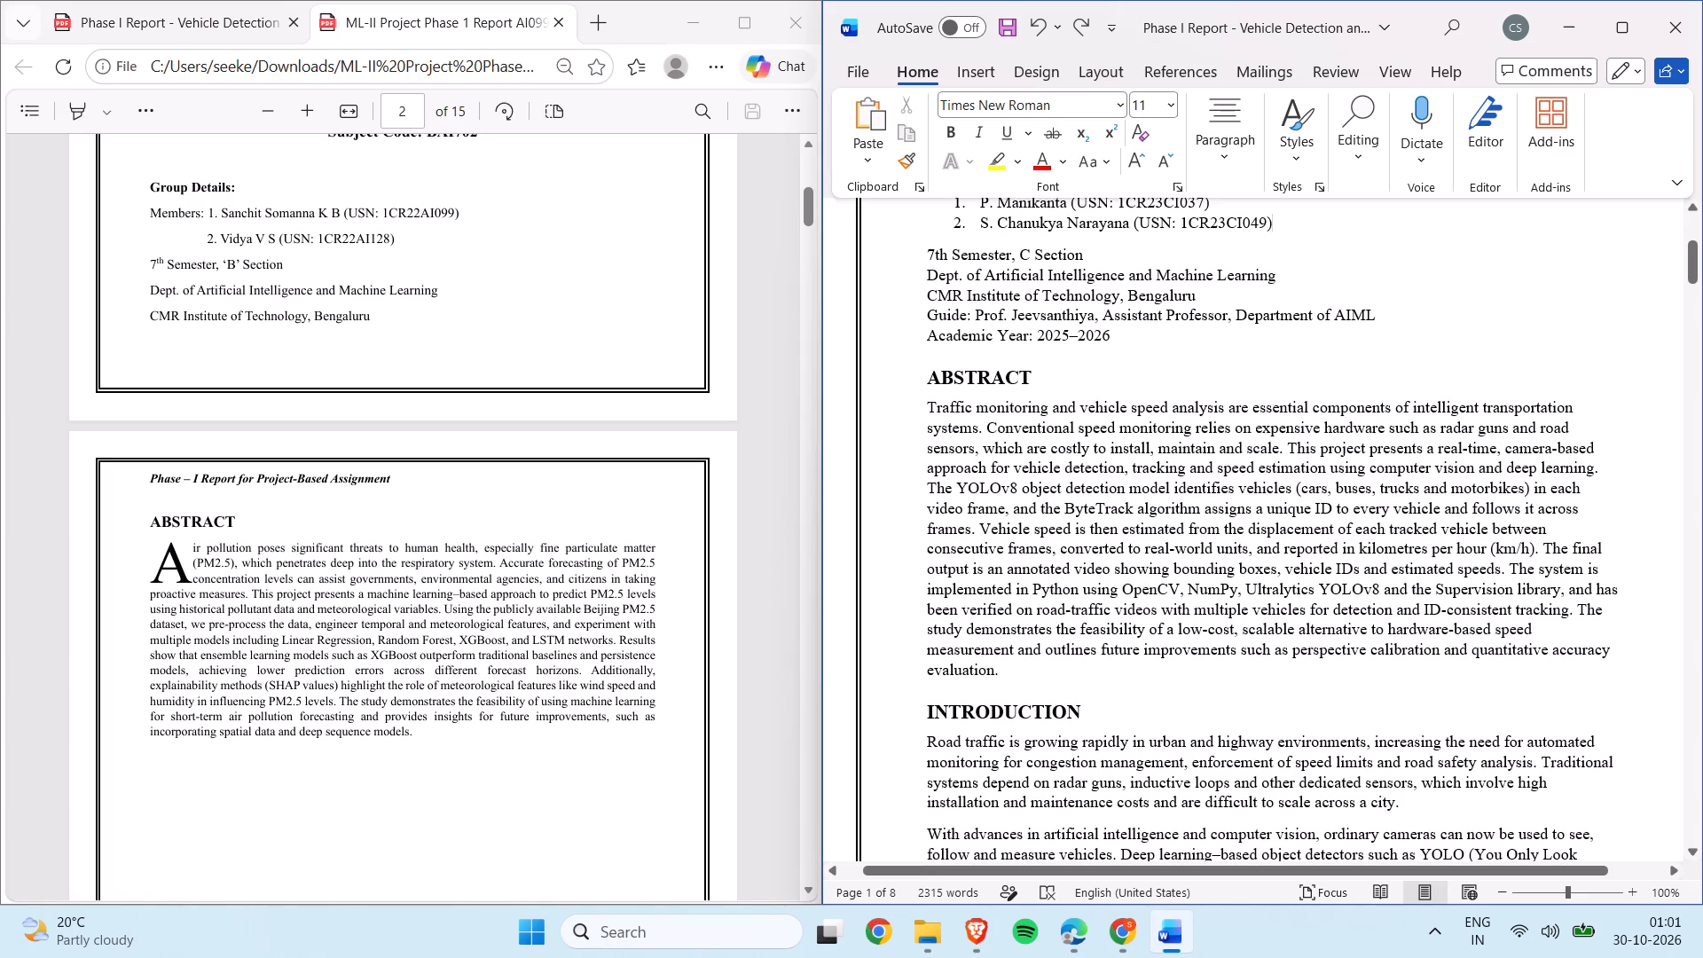
scroll(710, 664, down, 6)
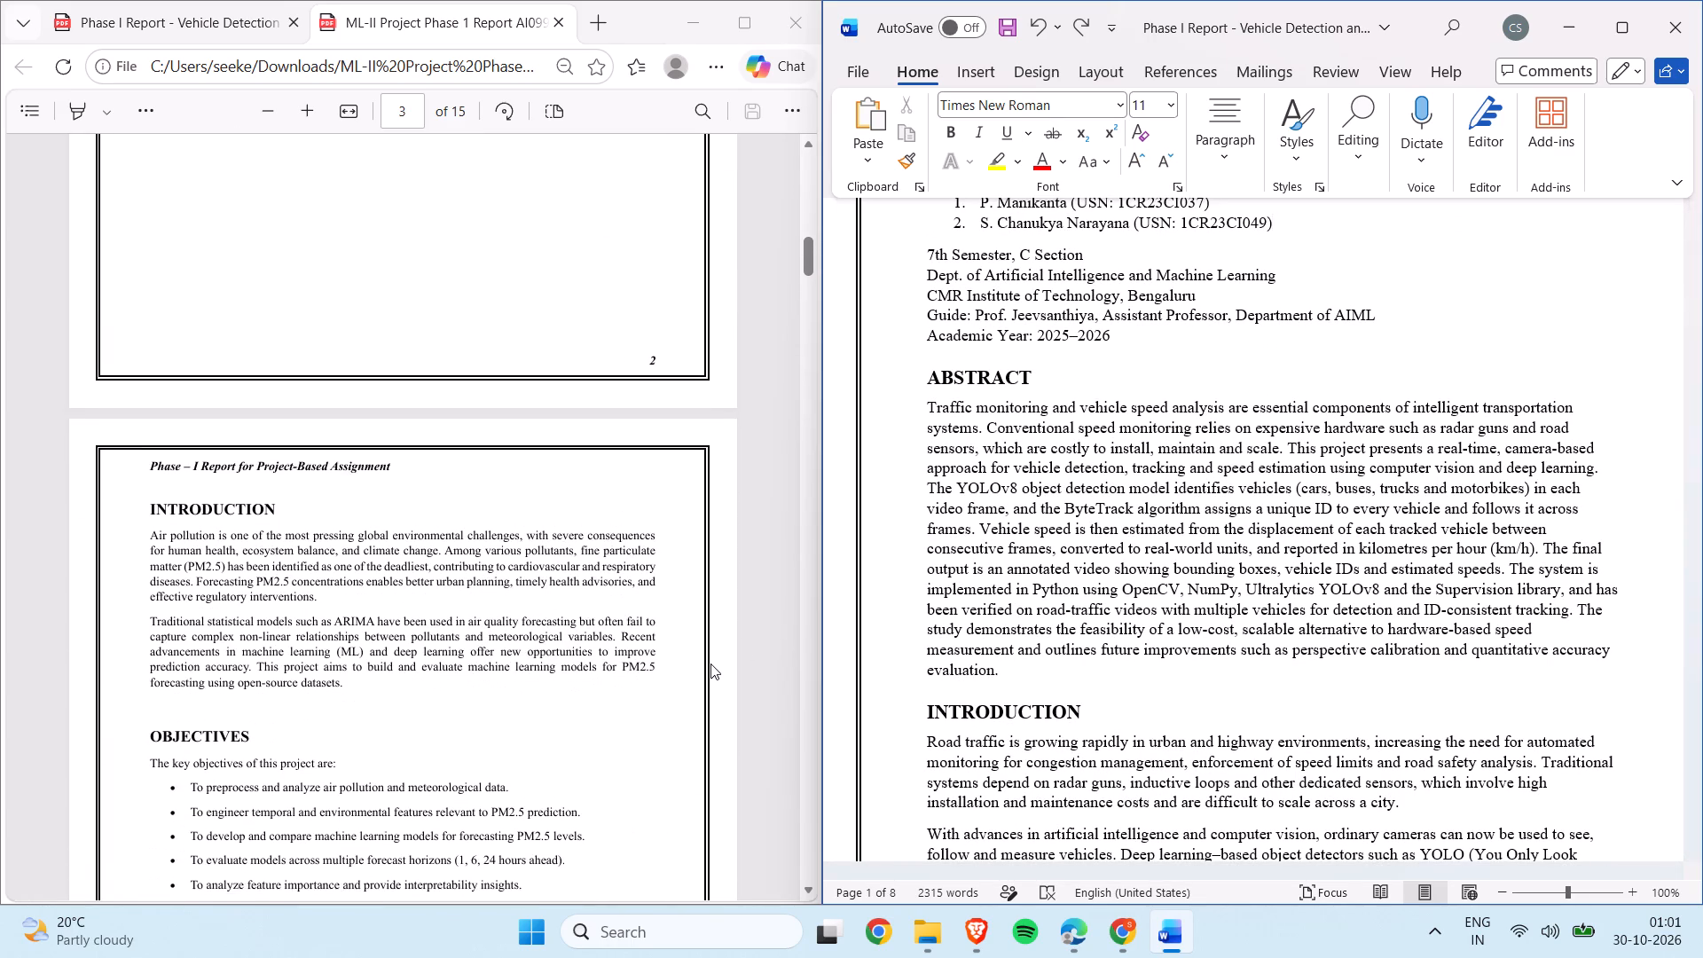
scroll(710, 664, down, 1)
scroll(1260, 488, down, 4)
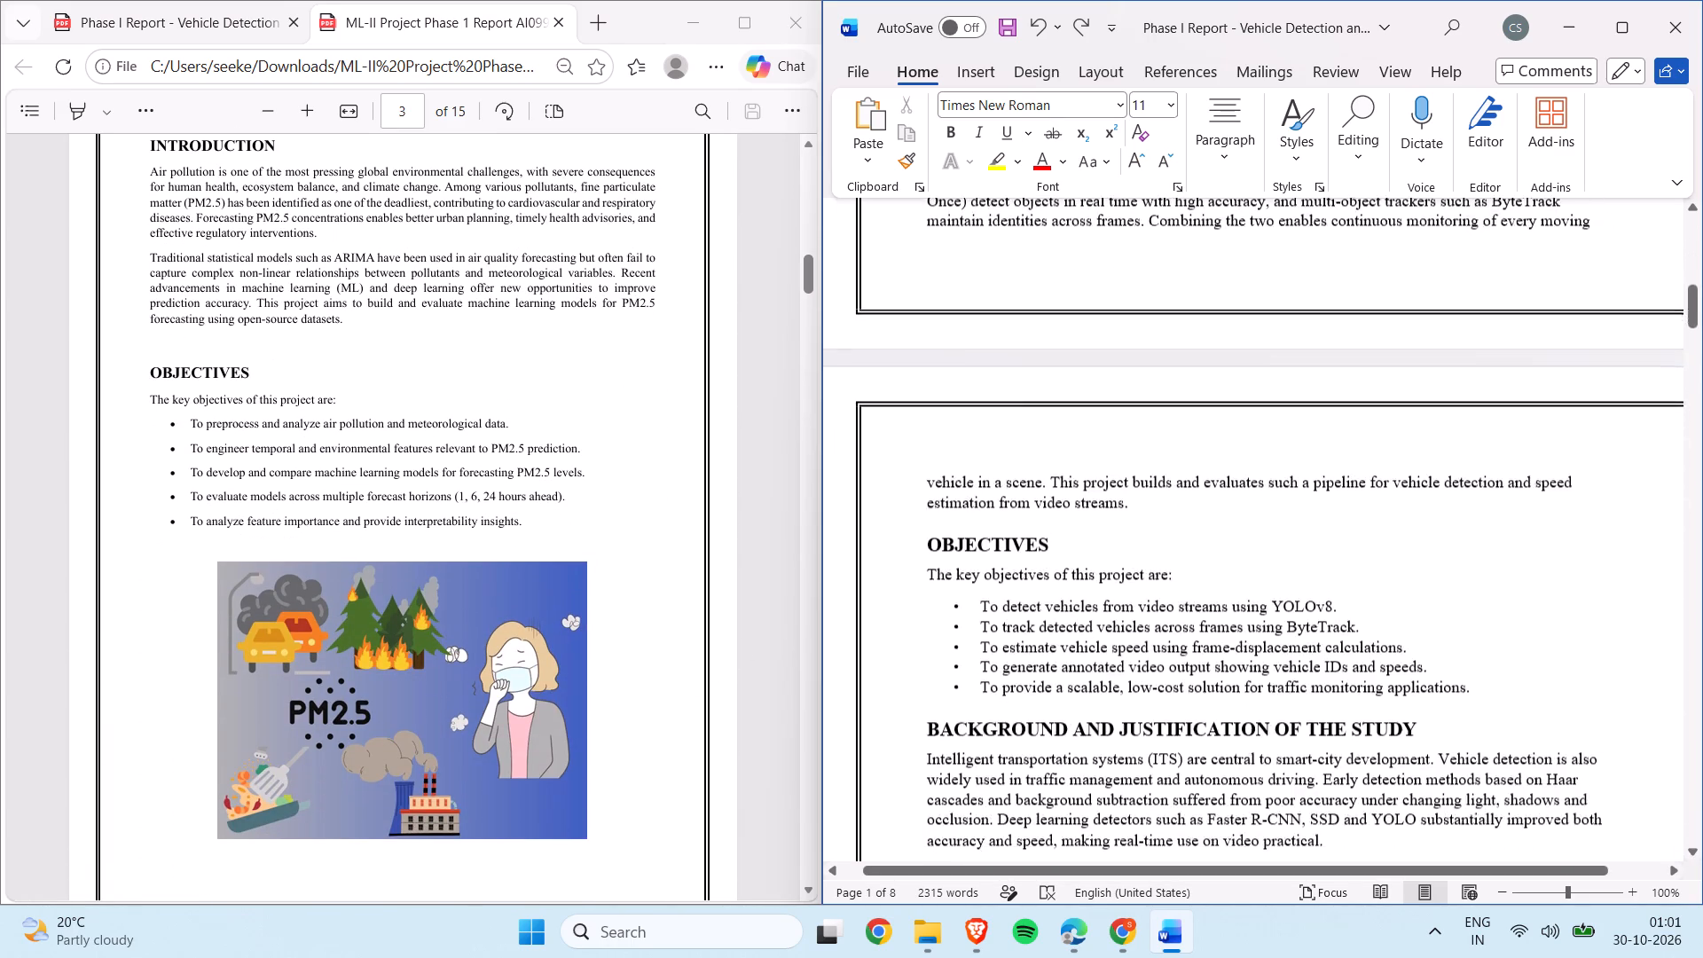
scroll(1260, 488, down, 2)
scroll(1260, 488, up, 10)
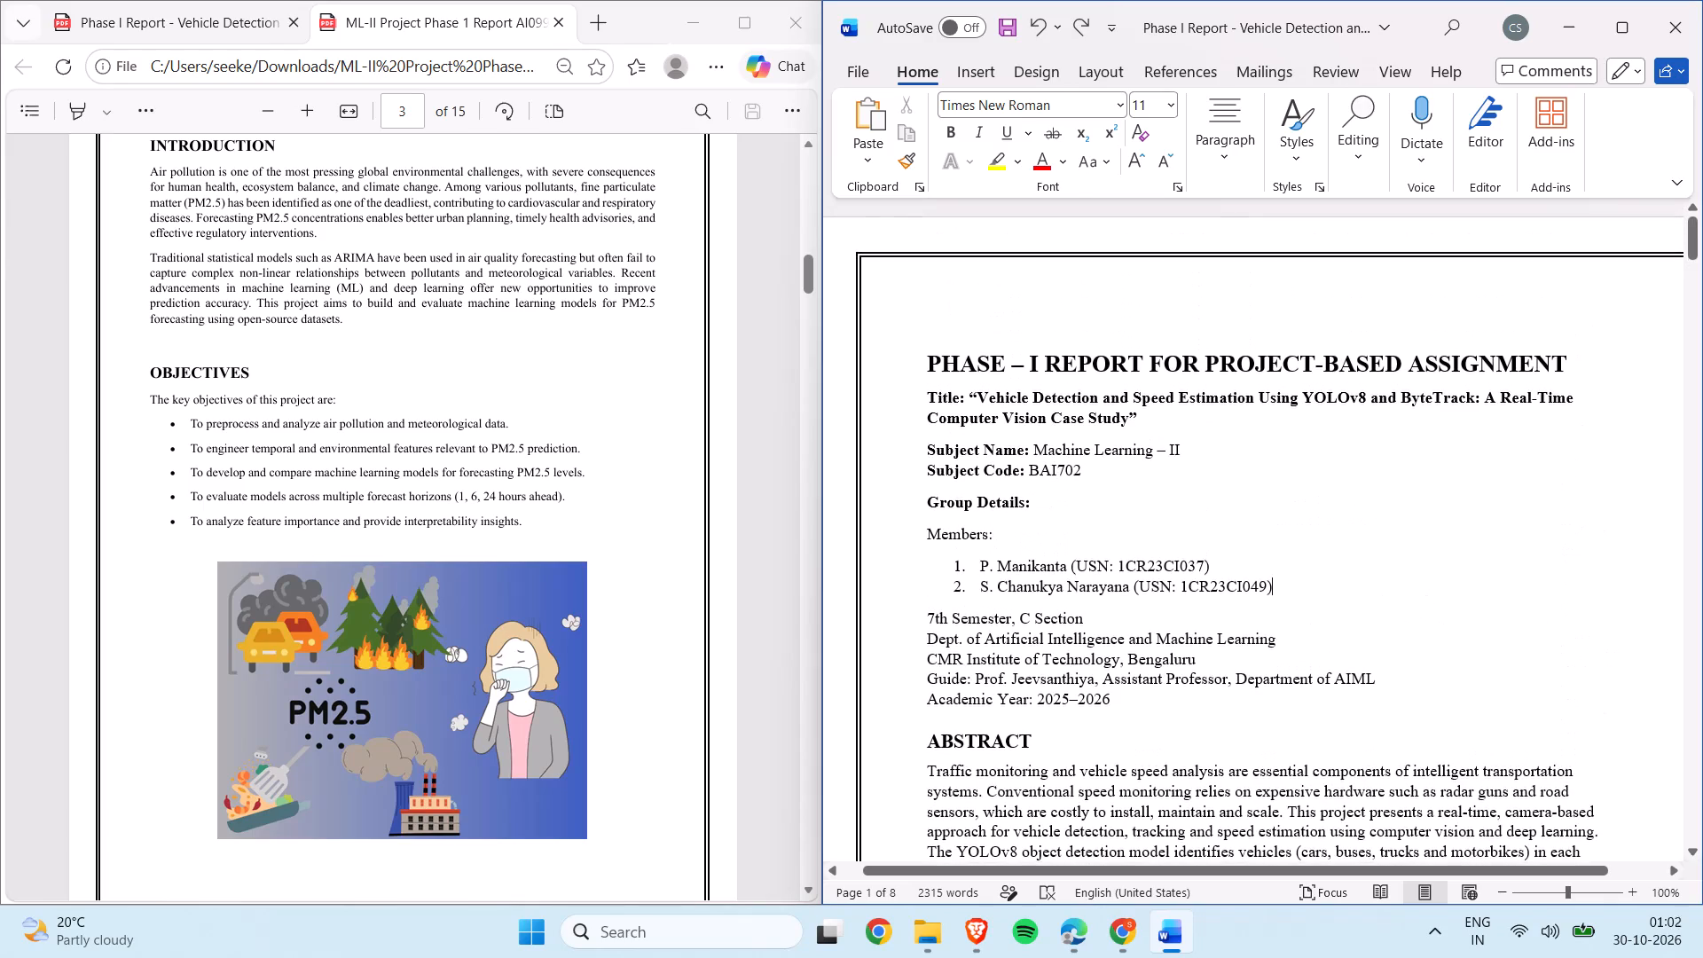
scroll(555, 462, up, 8)
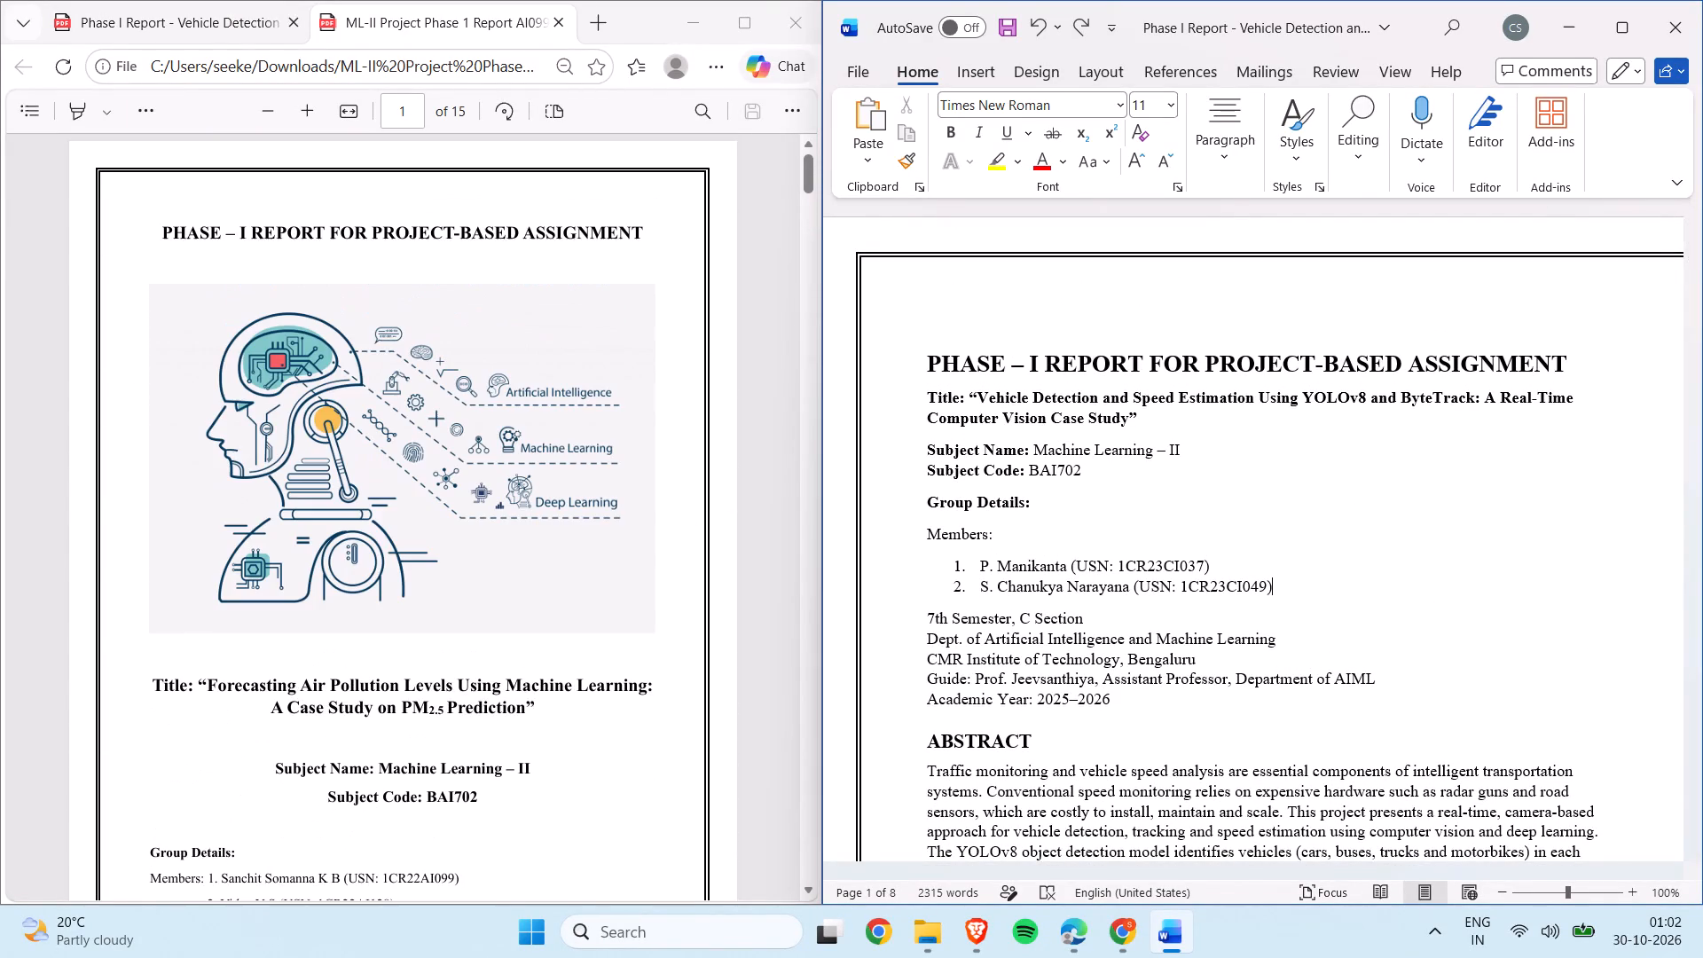
scroll(555, 462, up, 1)
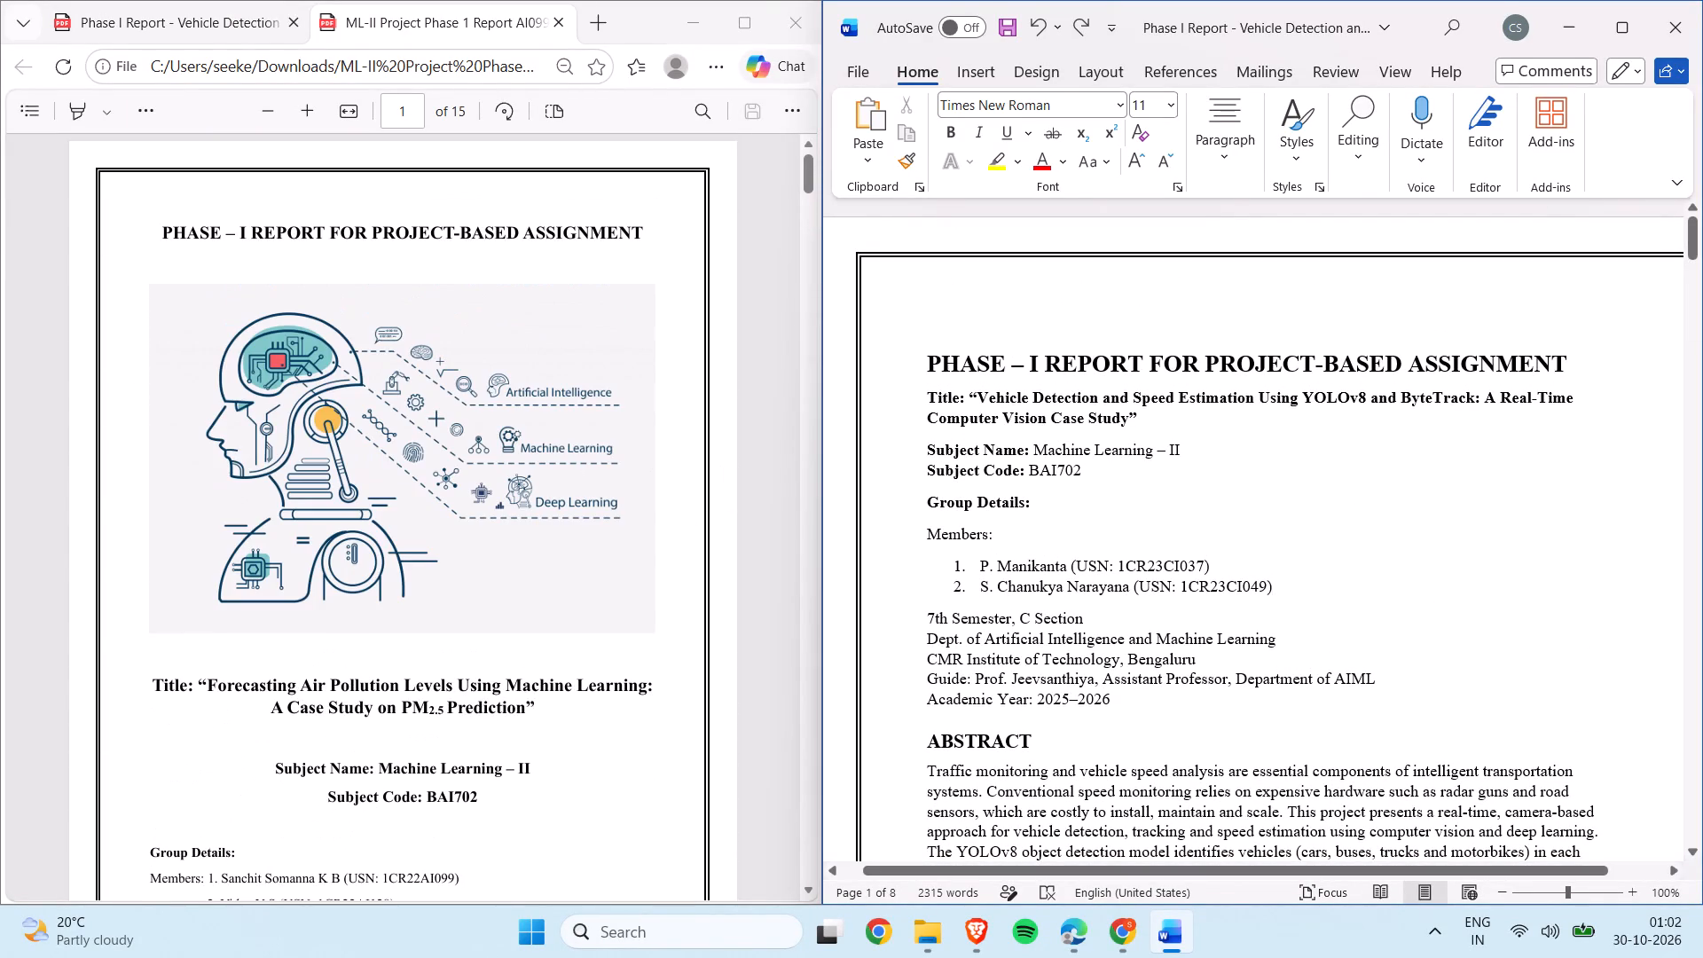
Make the cover page's subject name "Machine Learning – II" and subject code "BAI702" bold, as in the reference.
drag(1196, 446, 1106, 441)
drag(1106, 441, 1033, 445)
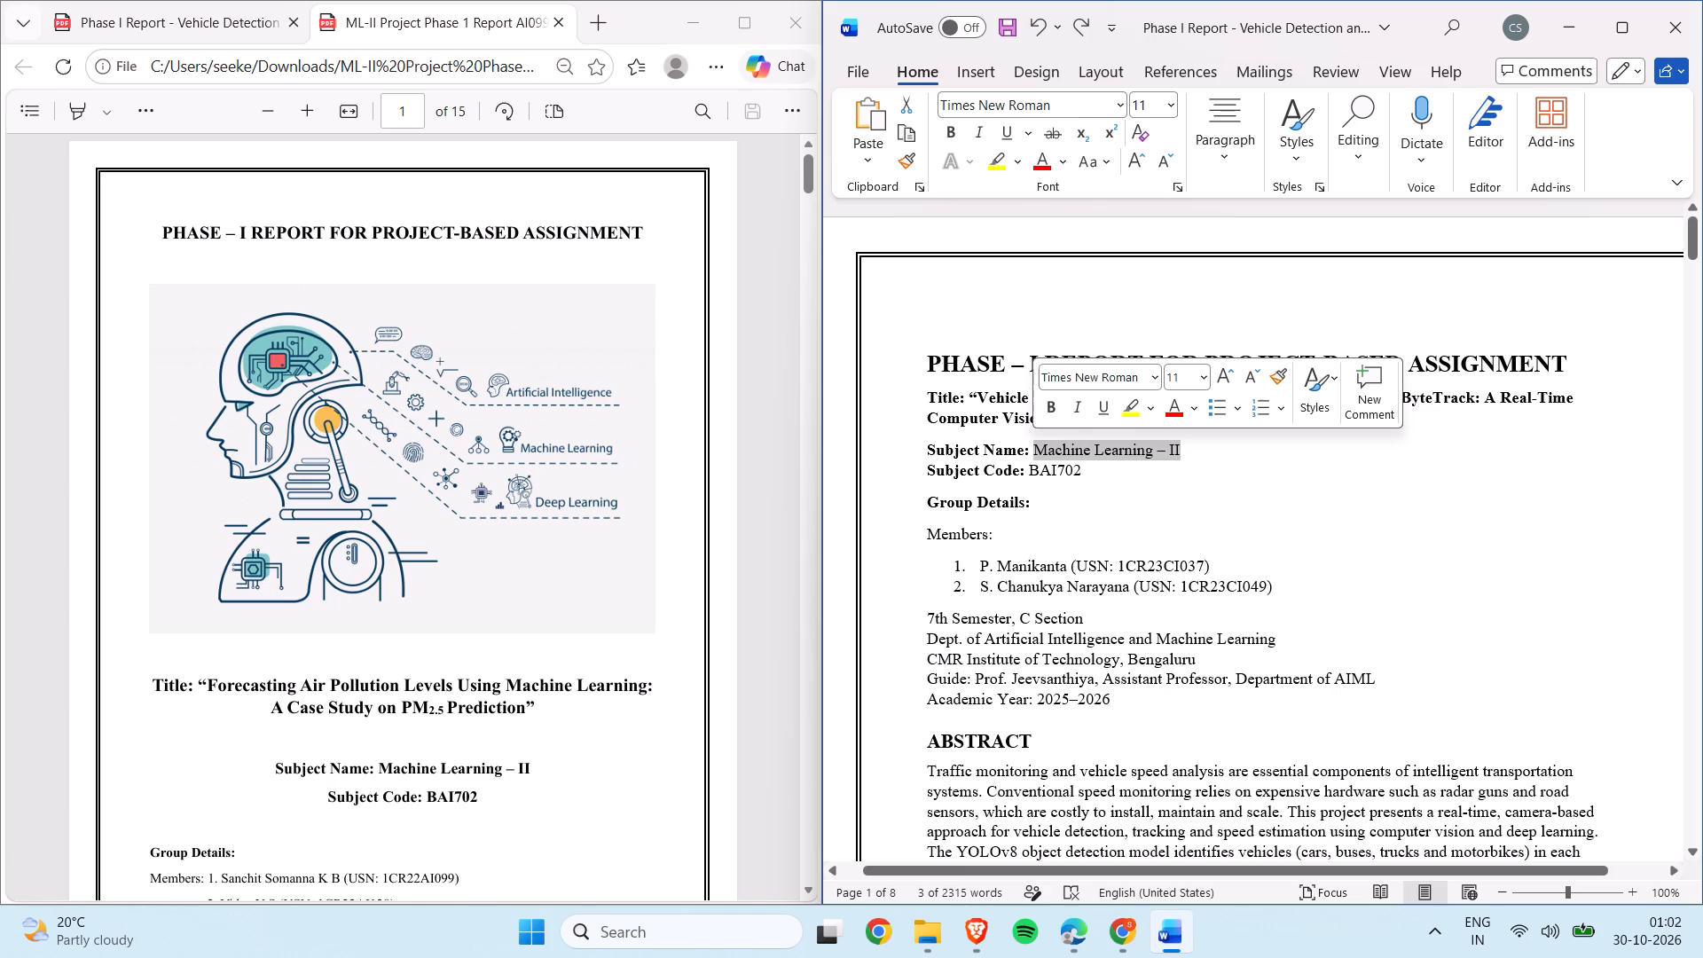
click(1054, 415)
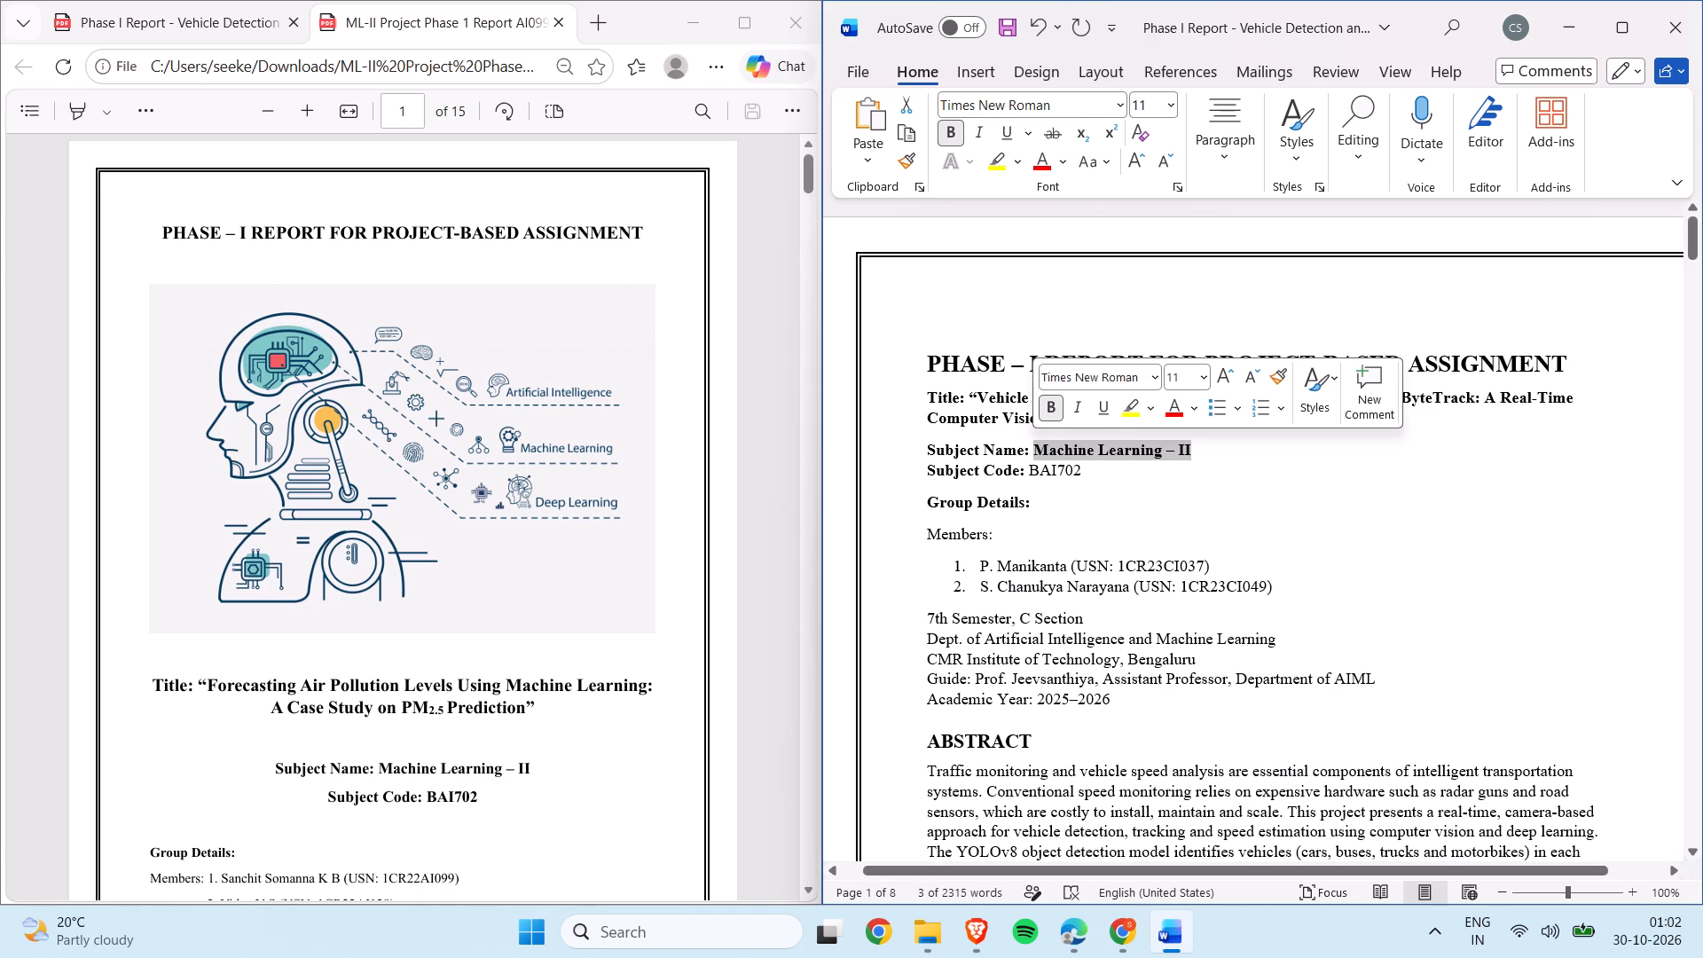
drag(1103, 464, 1024, 471)
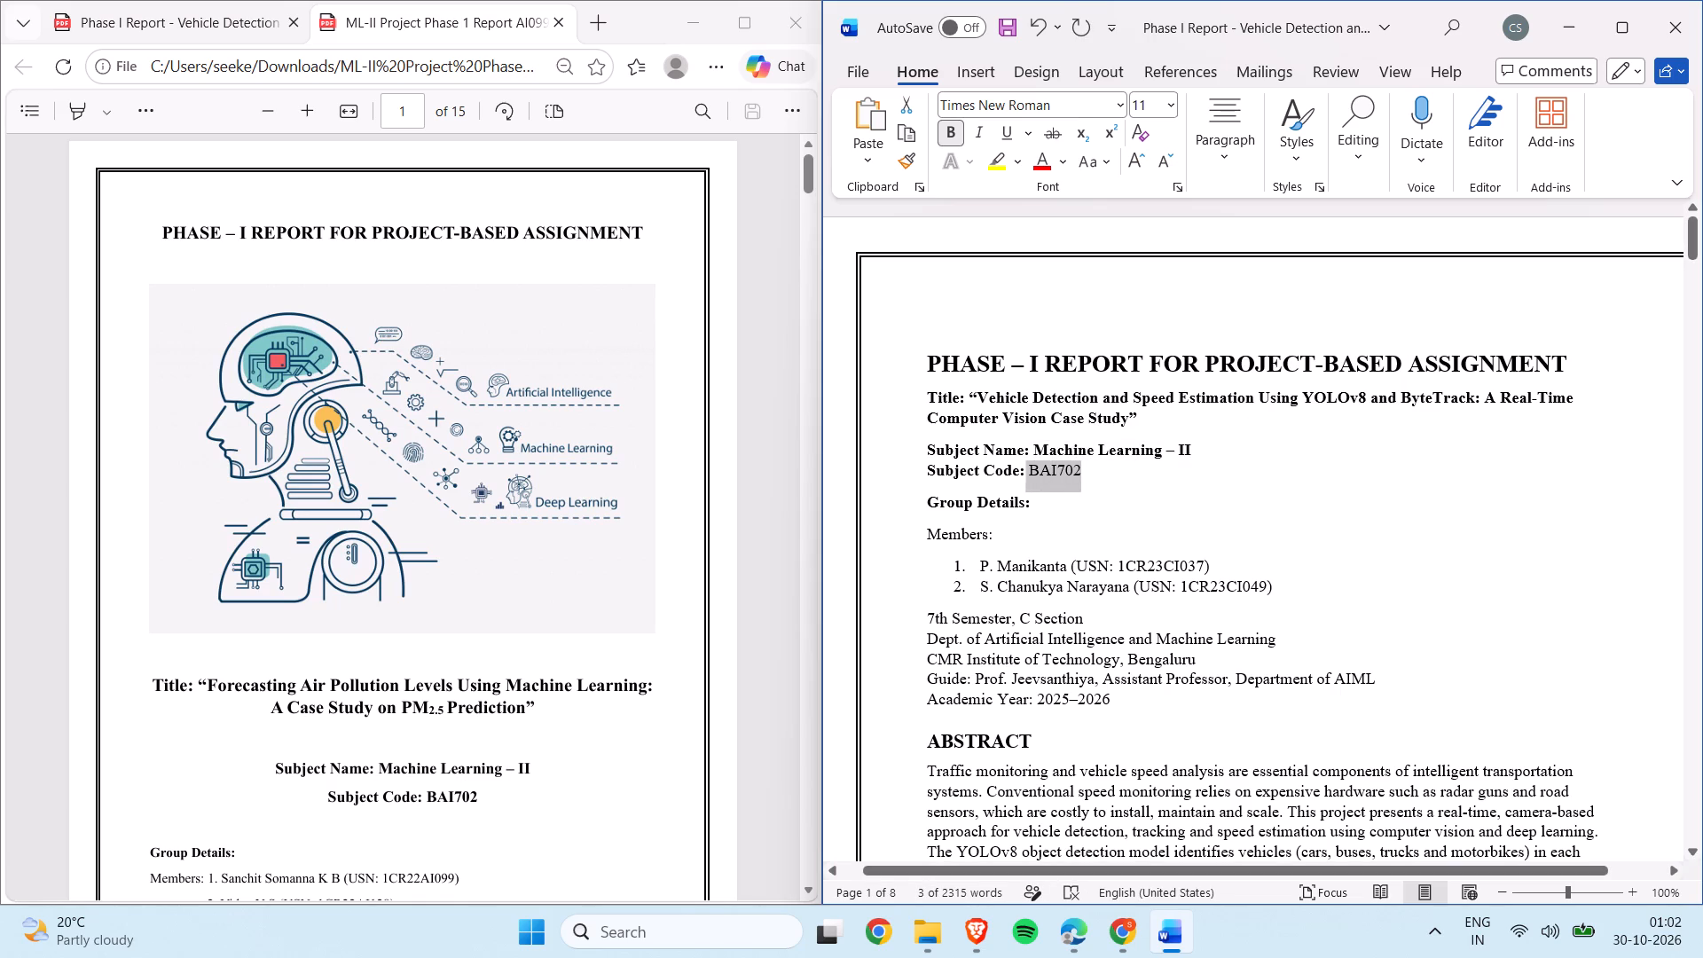
drag(1024, 471, 1027, 470)
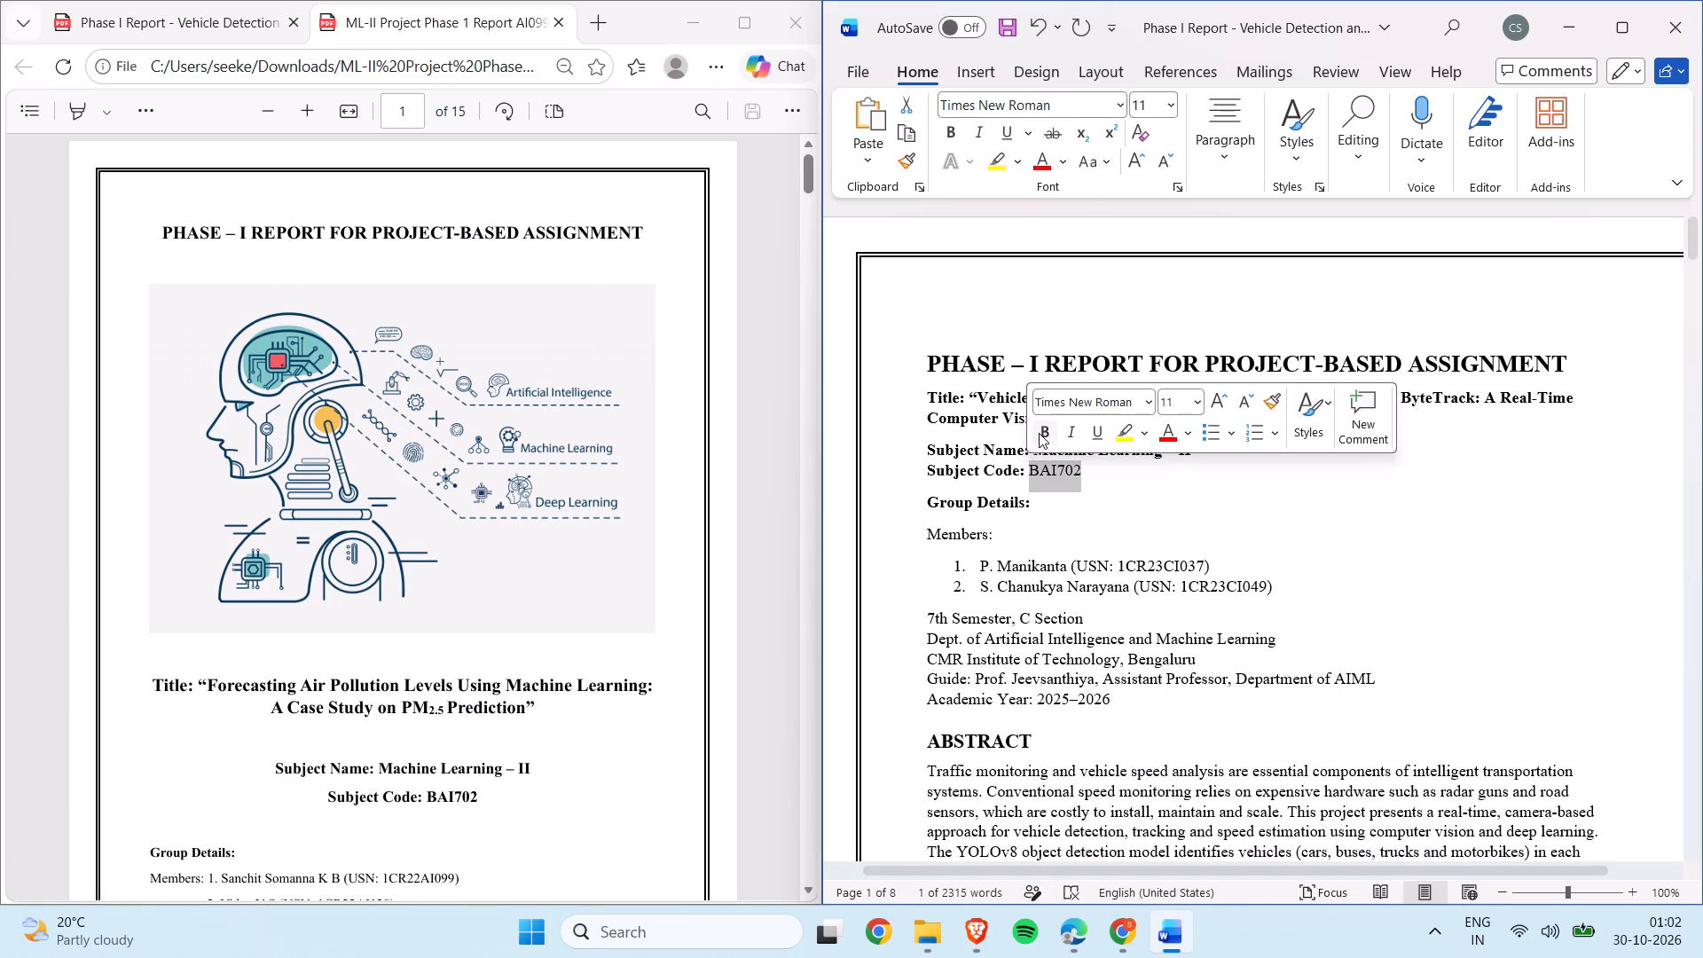
click(1039, 433)
click(1161, 506)
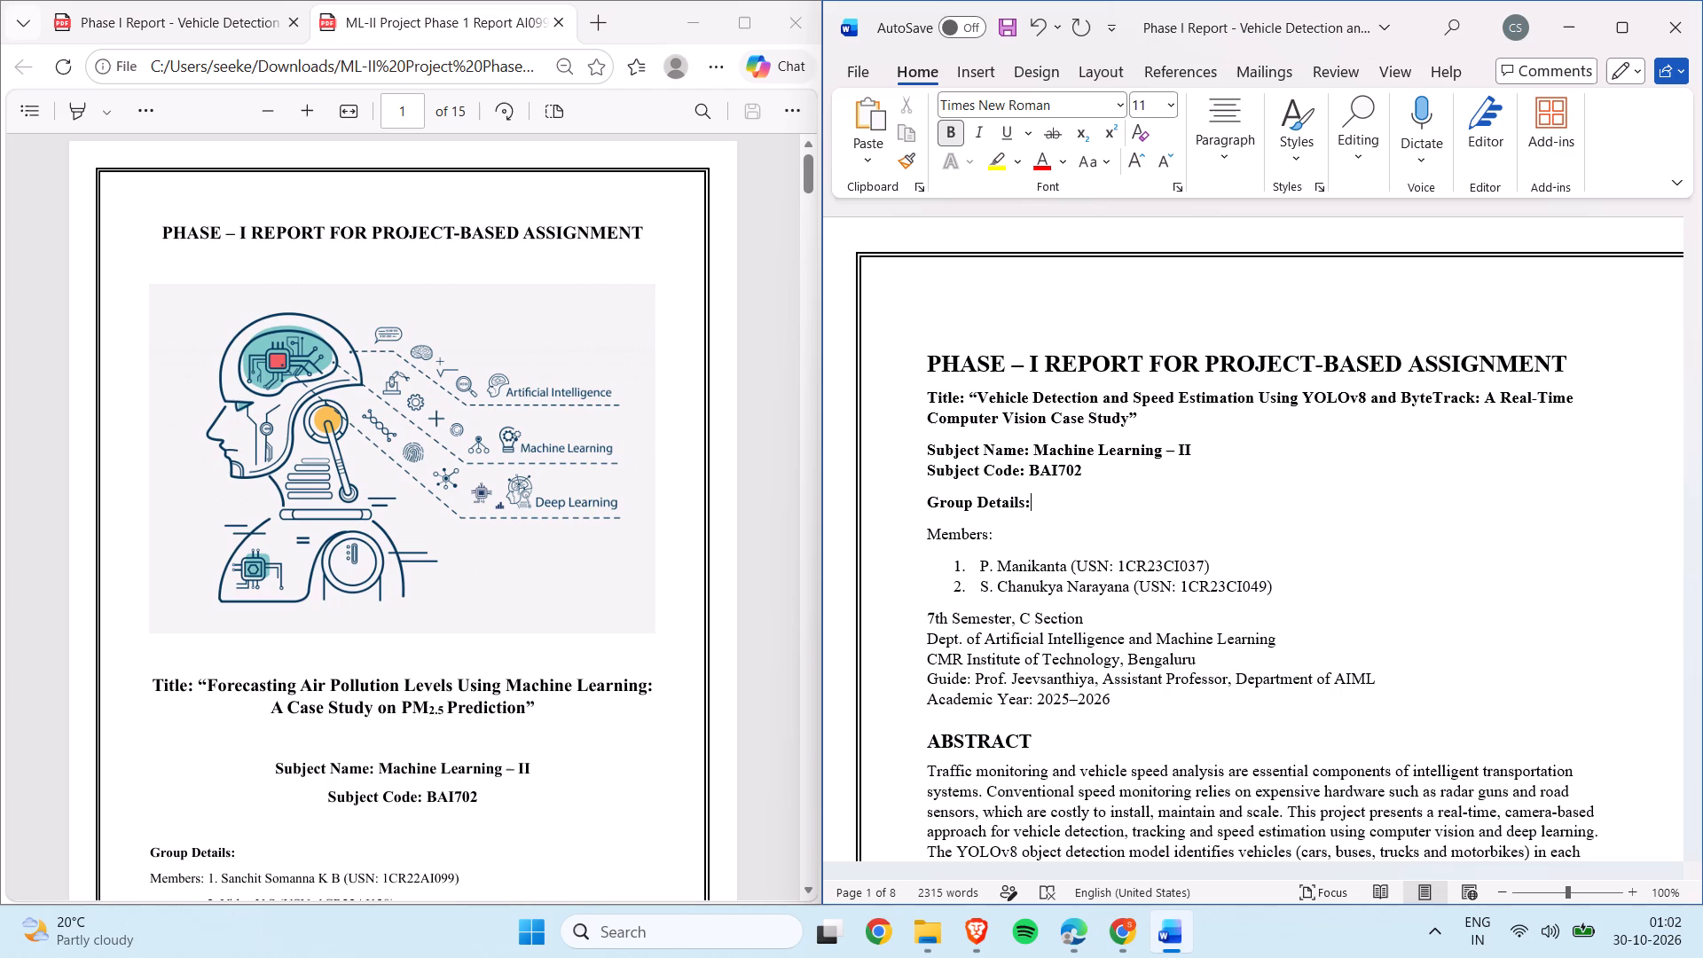
Examine how the reference report divides its cover, Abstract, Introduction and Background sections across pages, including headers and page numbers.
scroll(588, 662, down, 3)
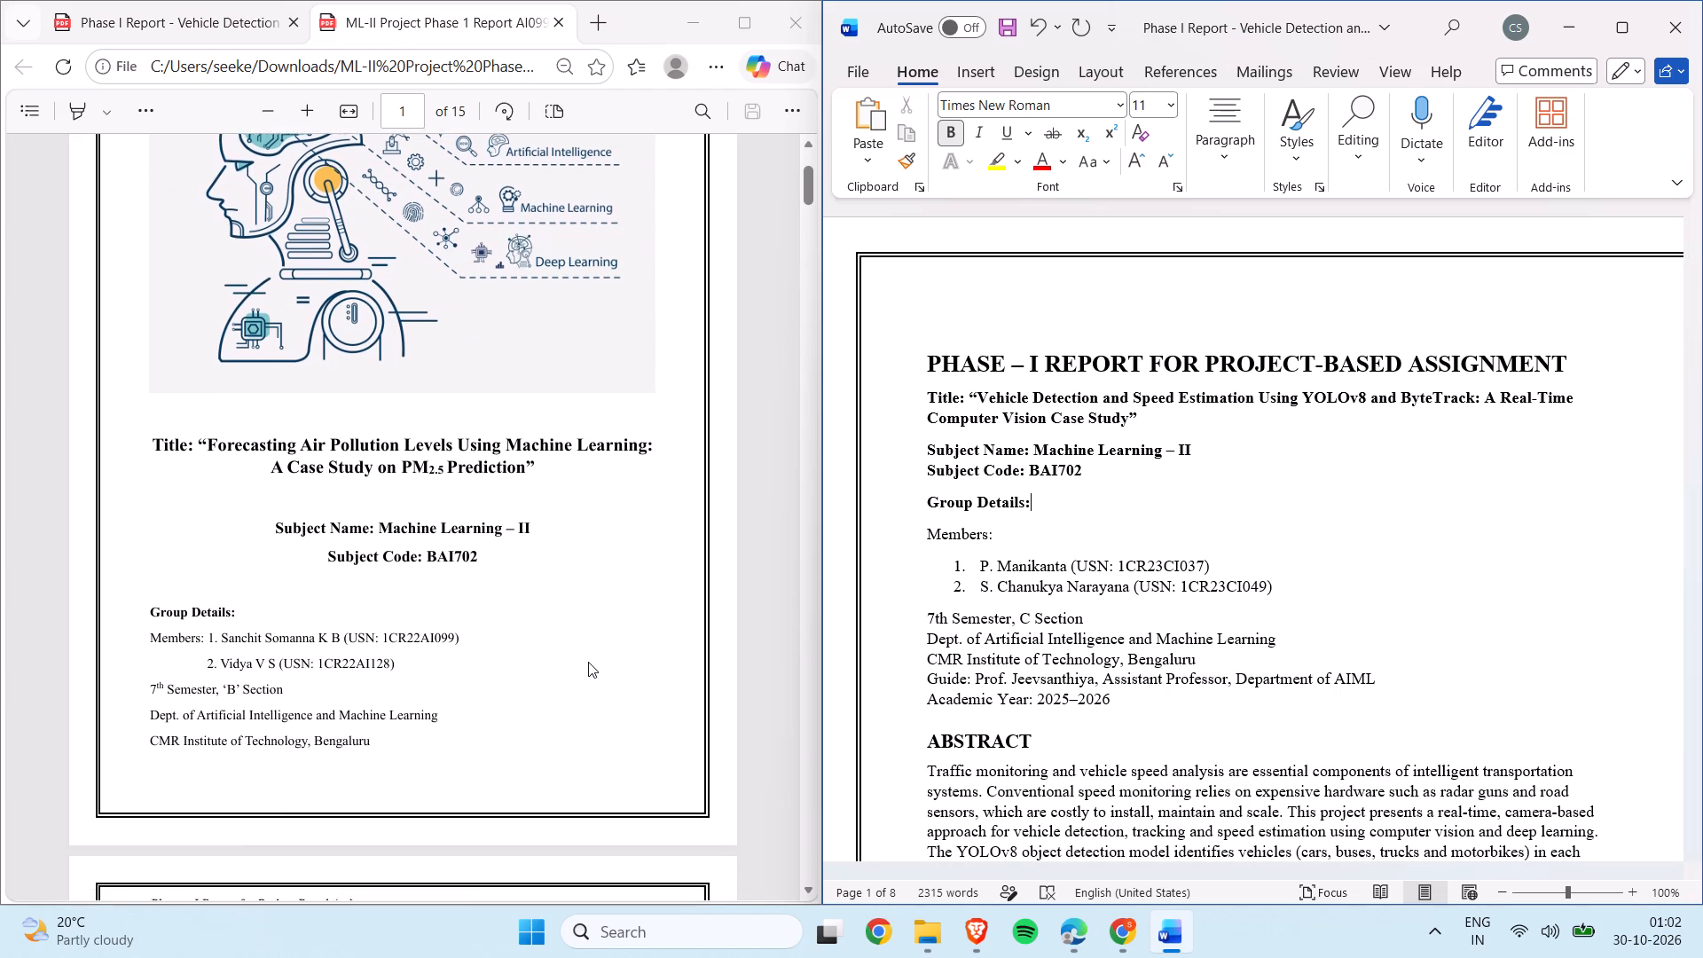
scroll(588, 662, down, 1)
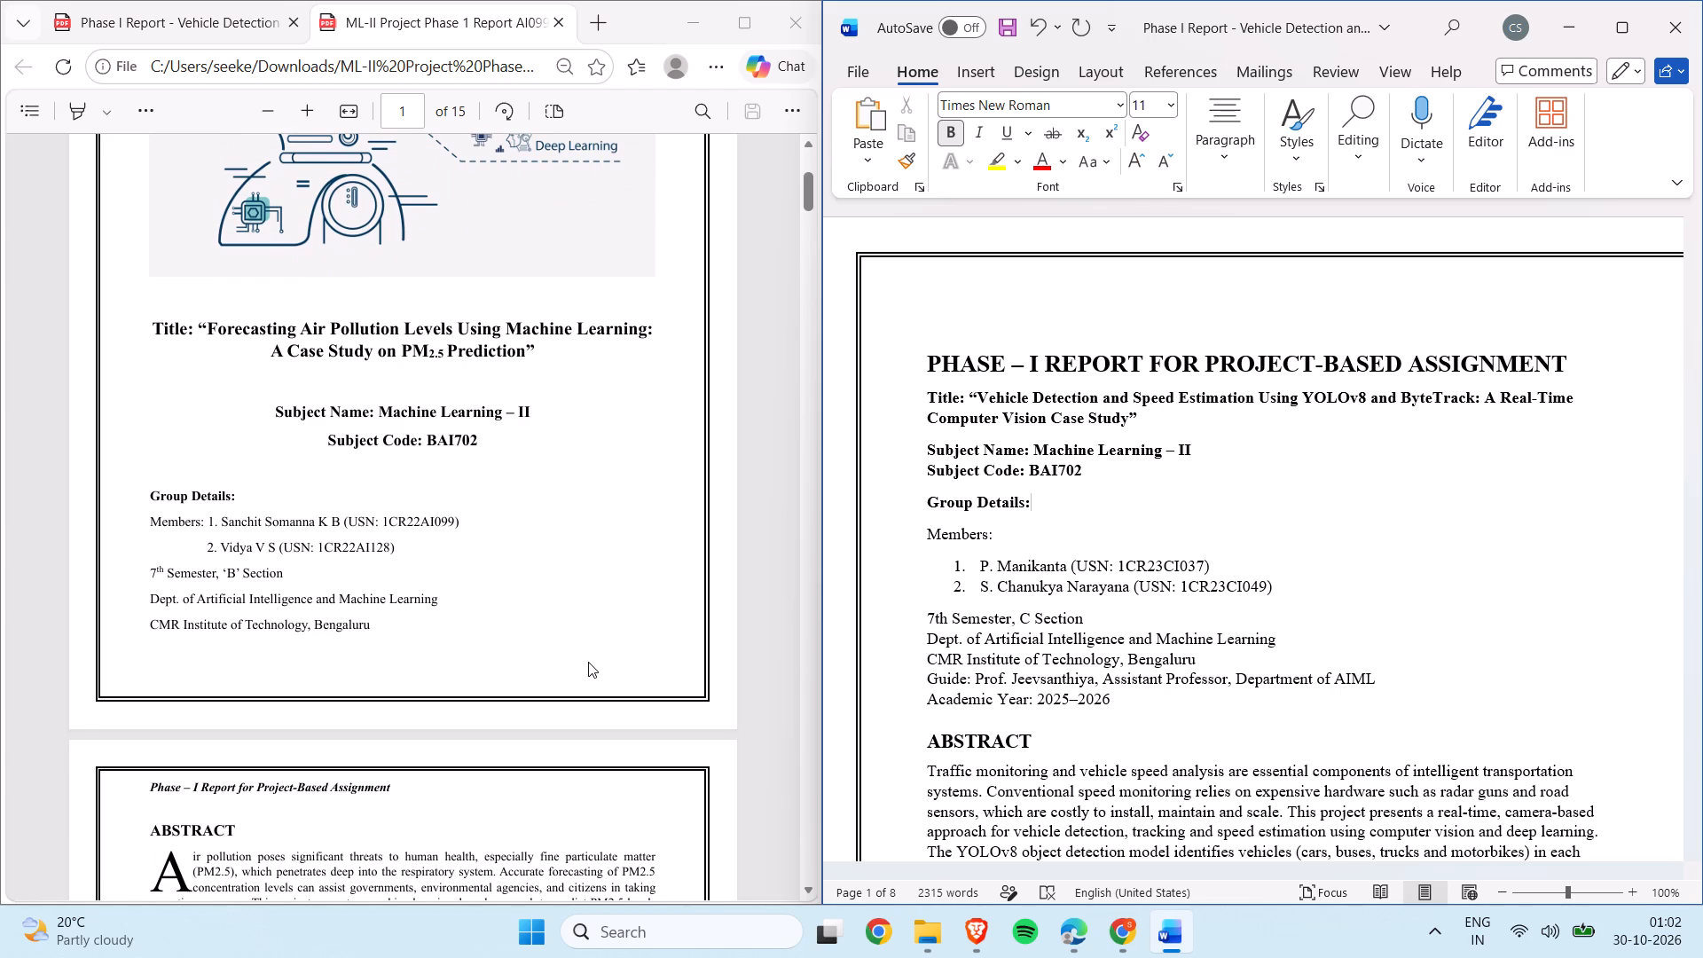
scroll(588, 662, down, 7)
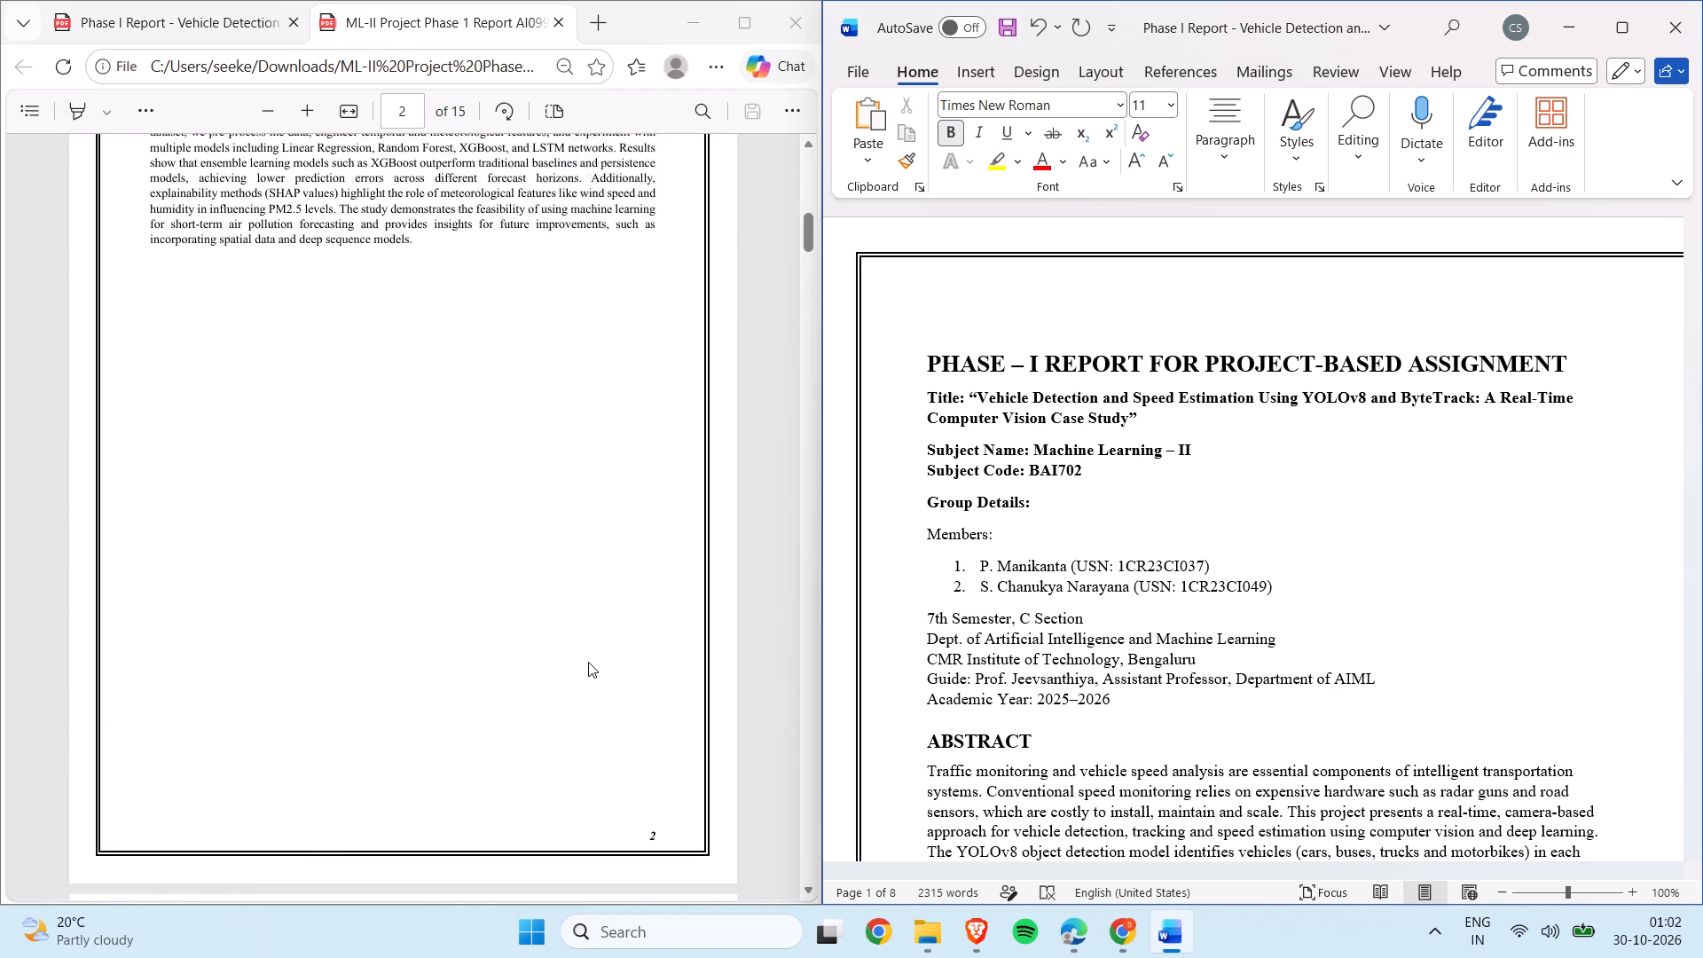
scroll(588, 662, down, 5)
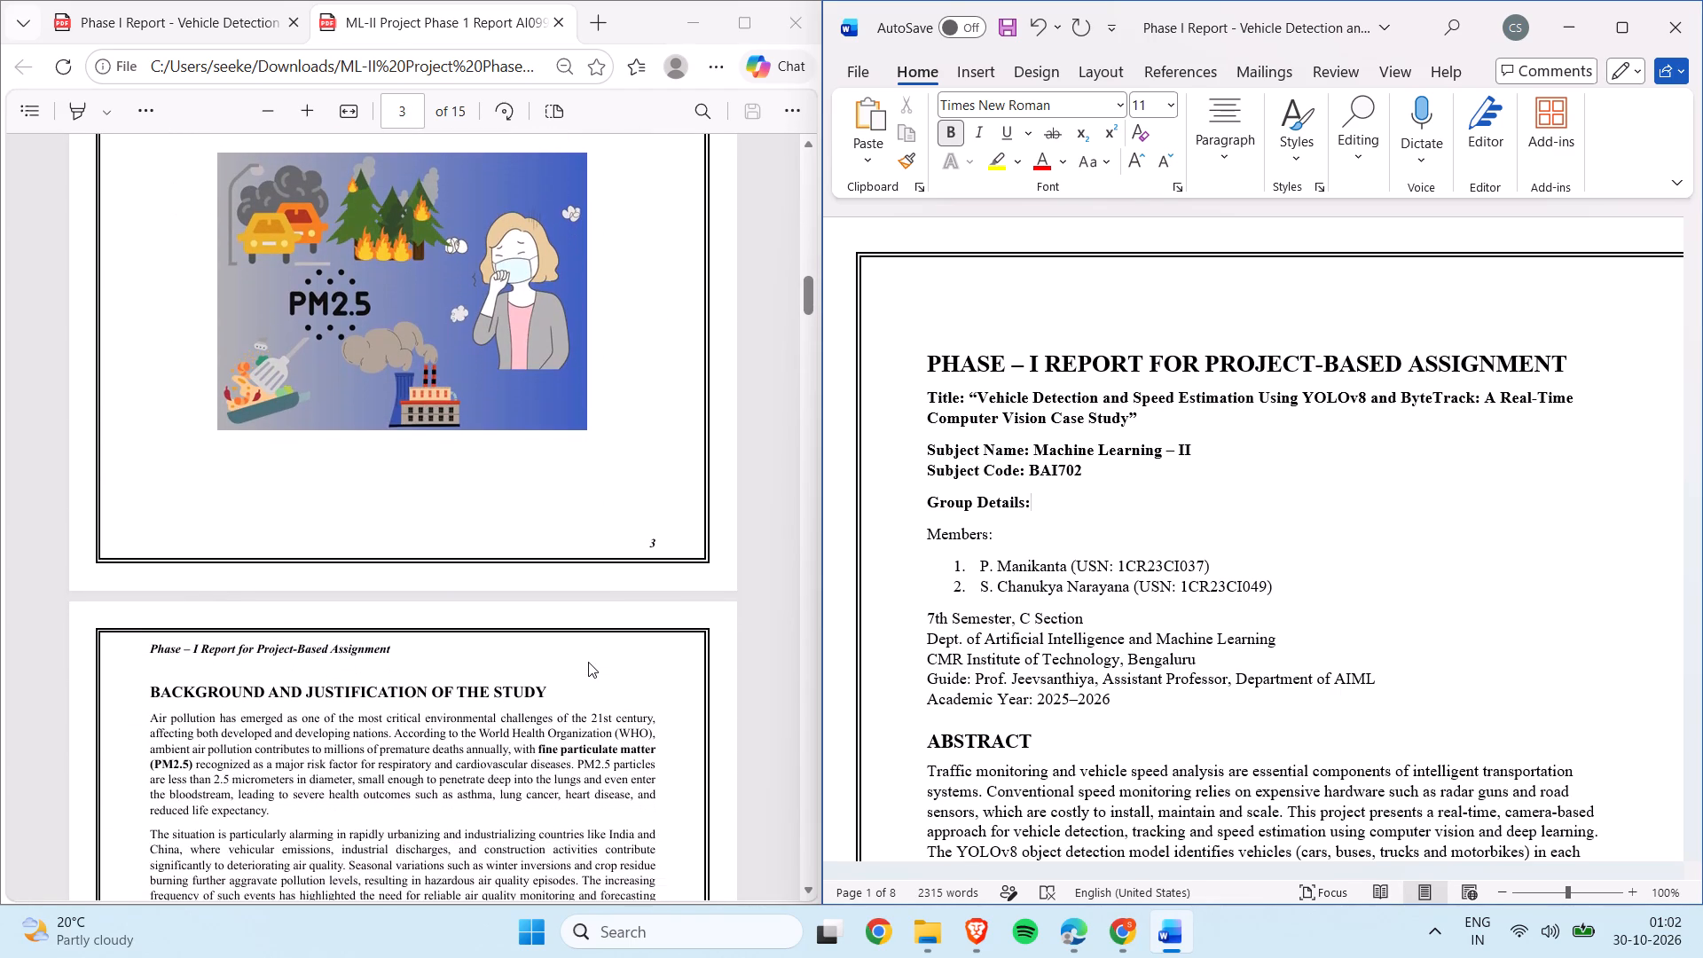
scroll(588, 662, down, 1)
scroll(467, 495, up, 6)
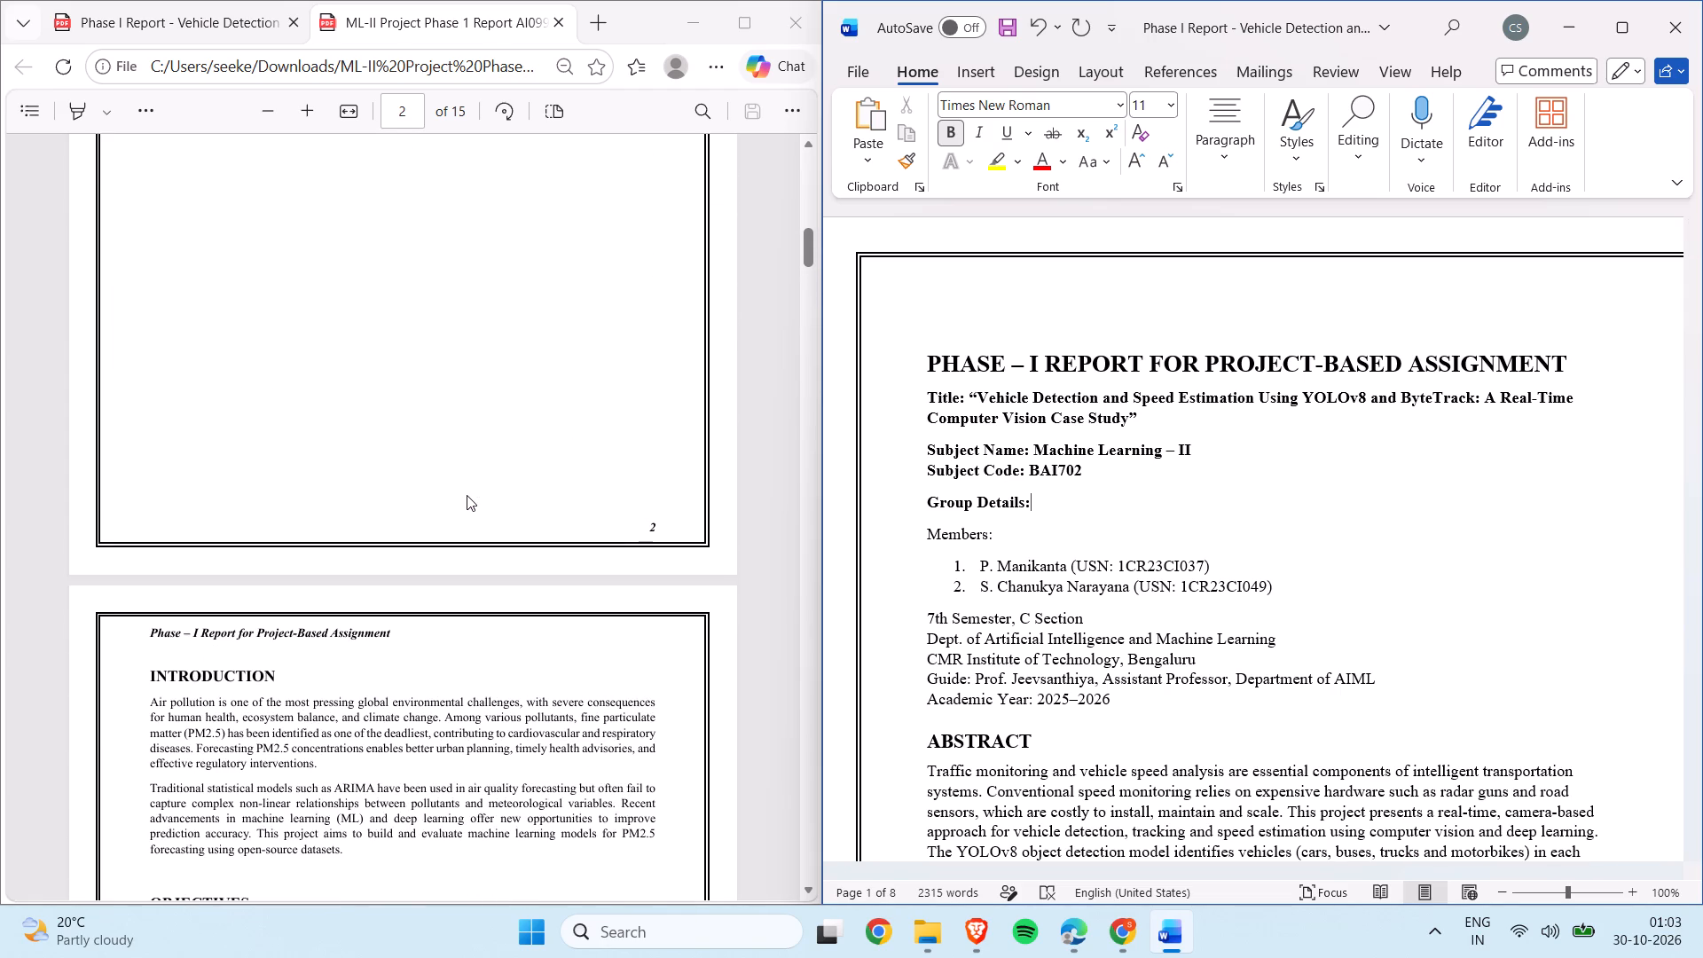
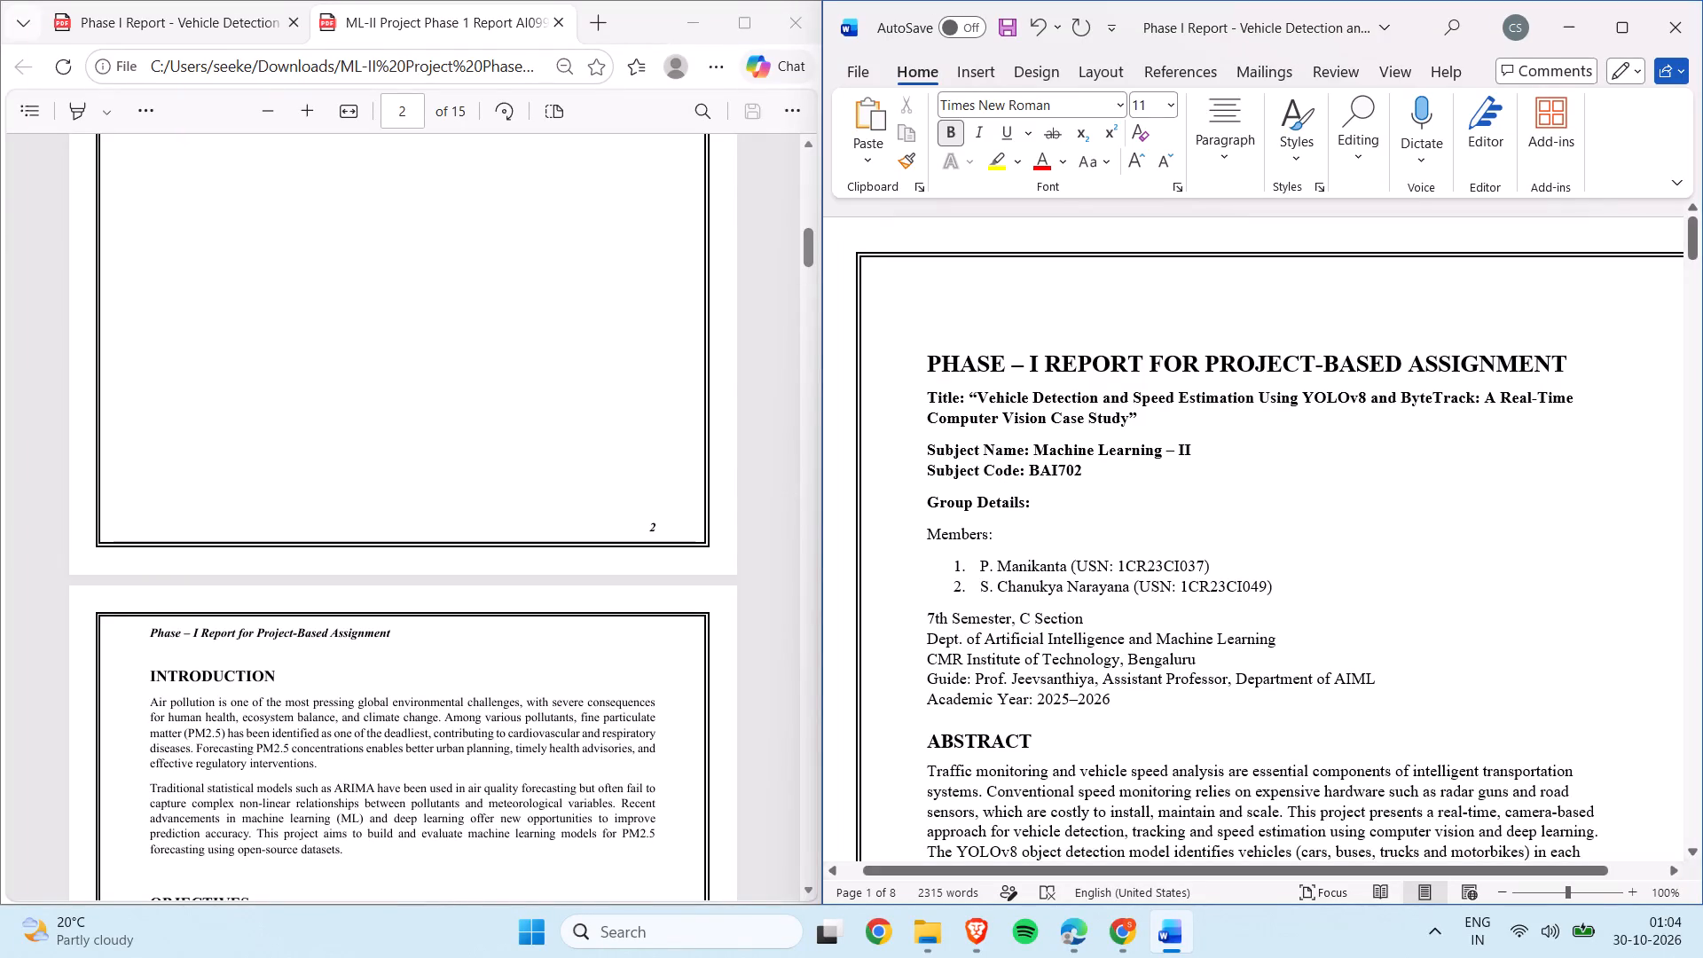
Maximize the vehicle detection report's window and save the document under its existing name.
click(1644, 12)
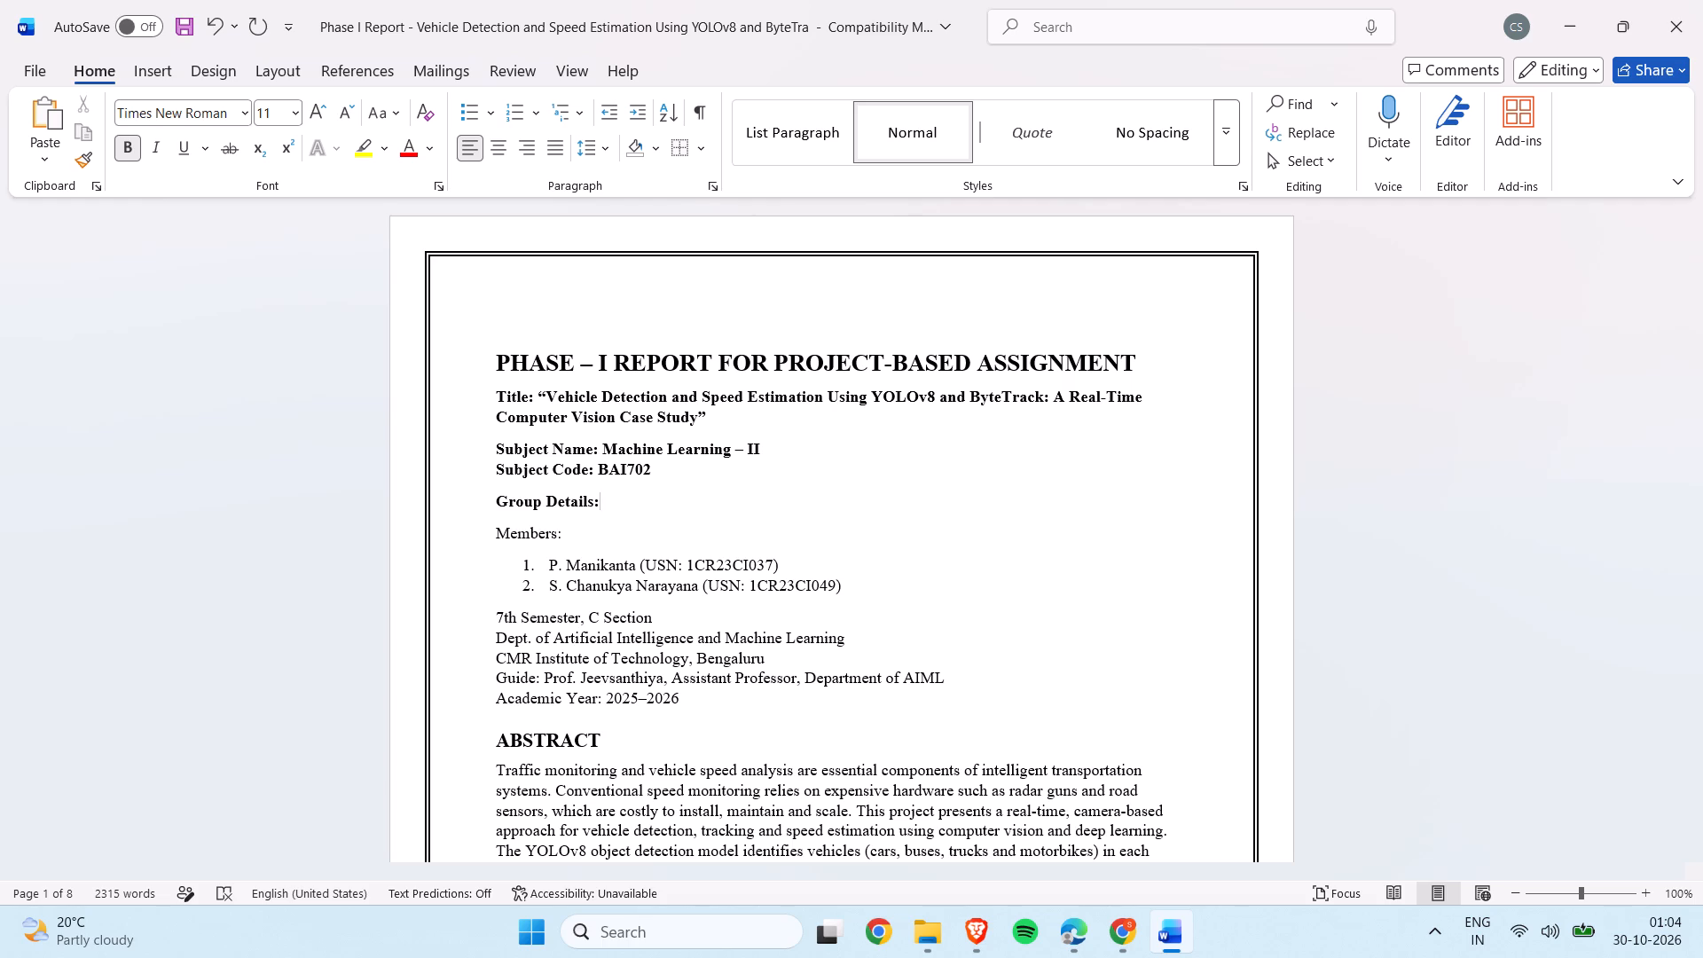
click(1681, 66)
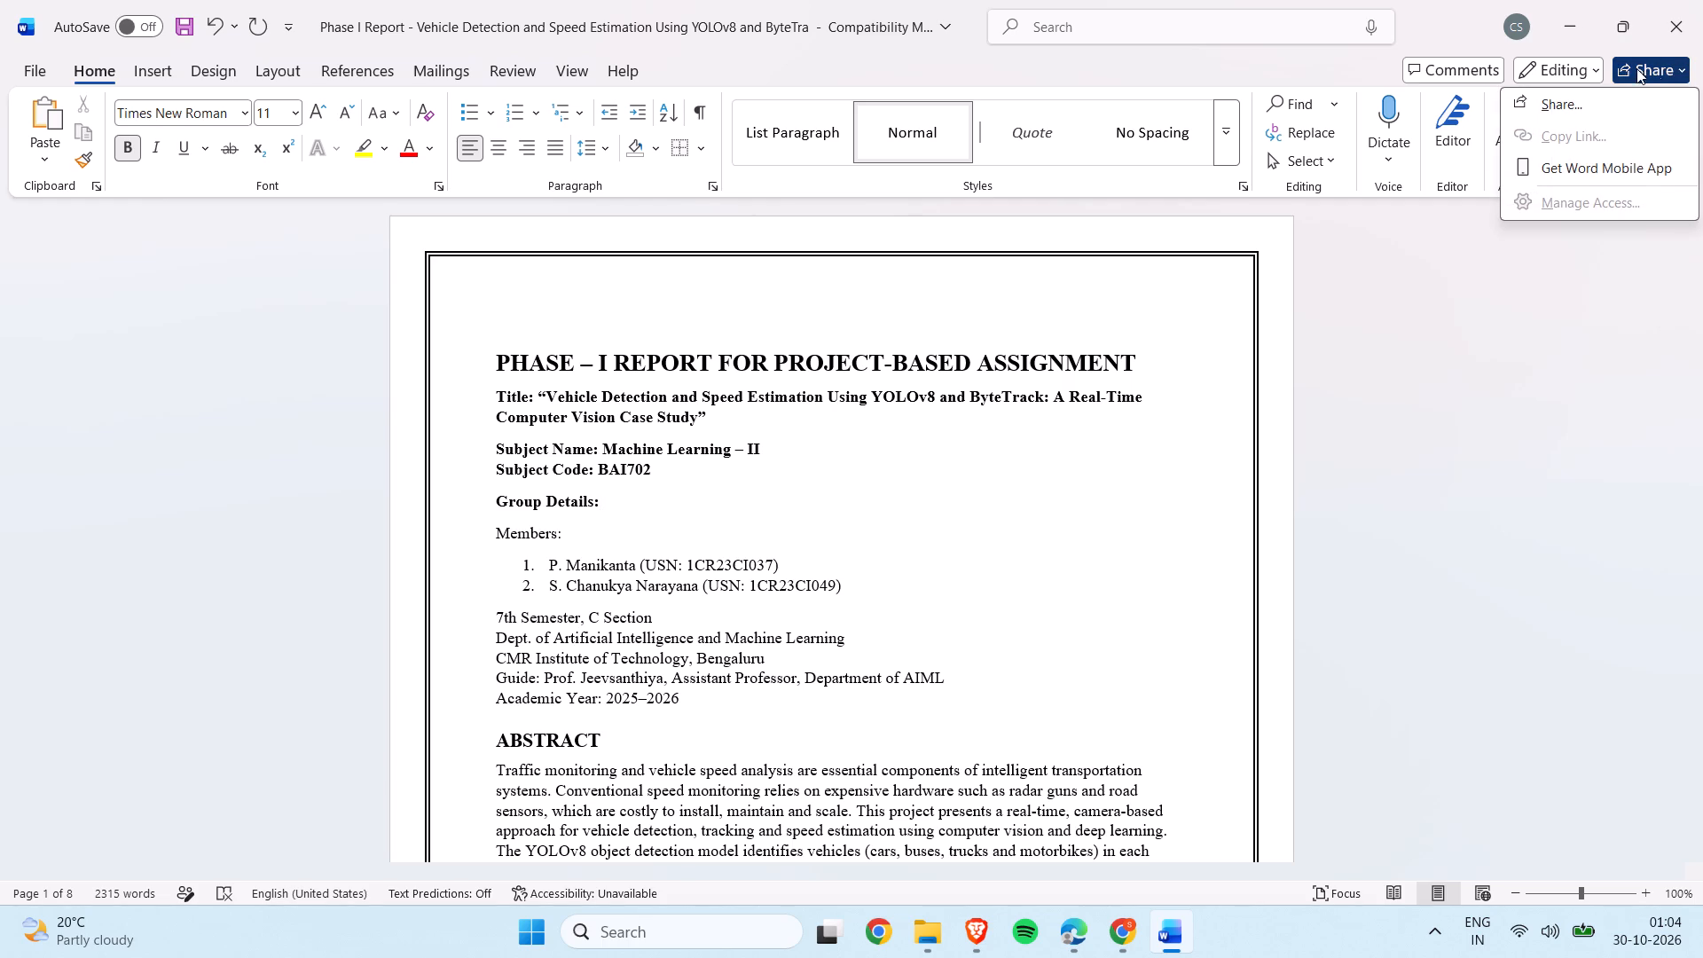
click(1592, 63)
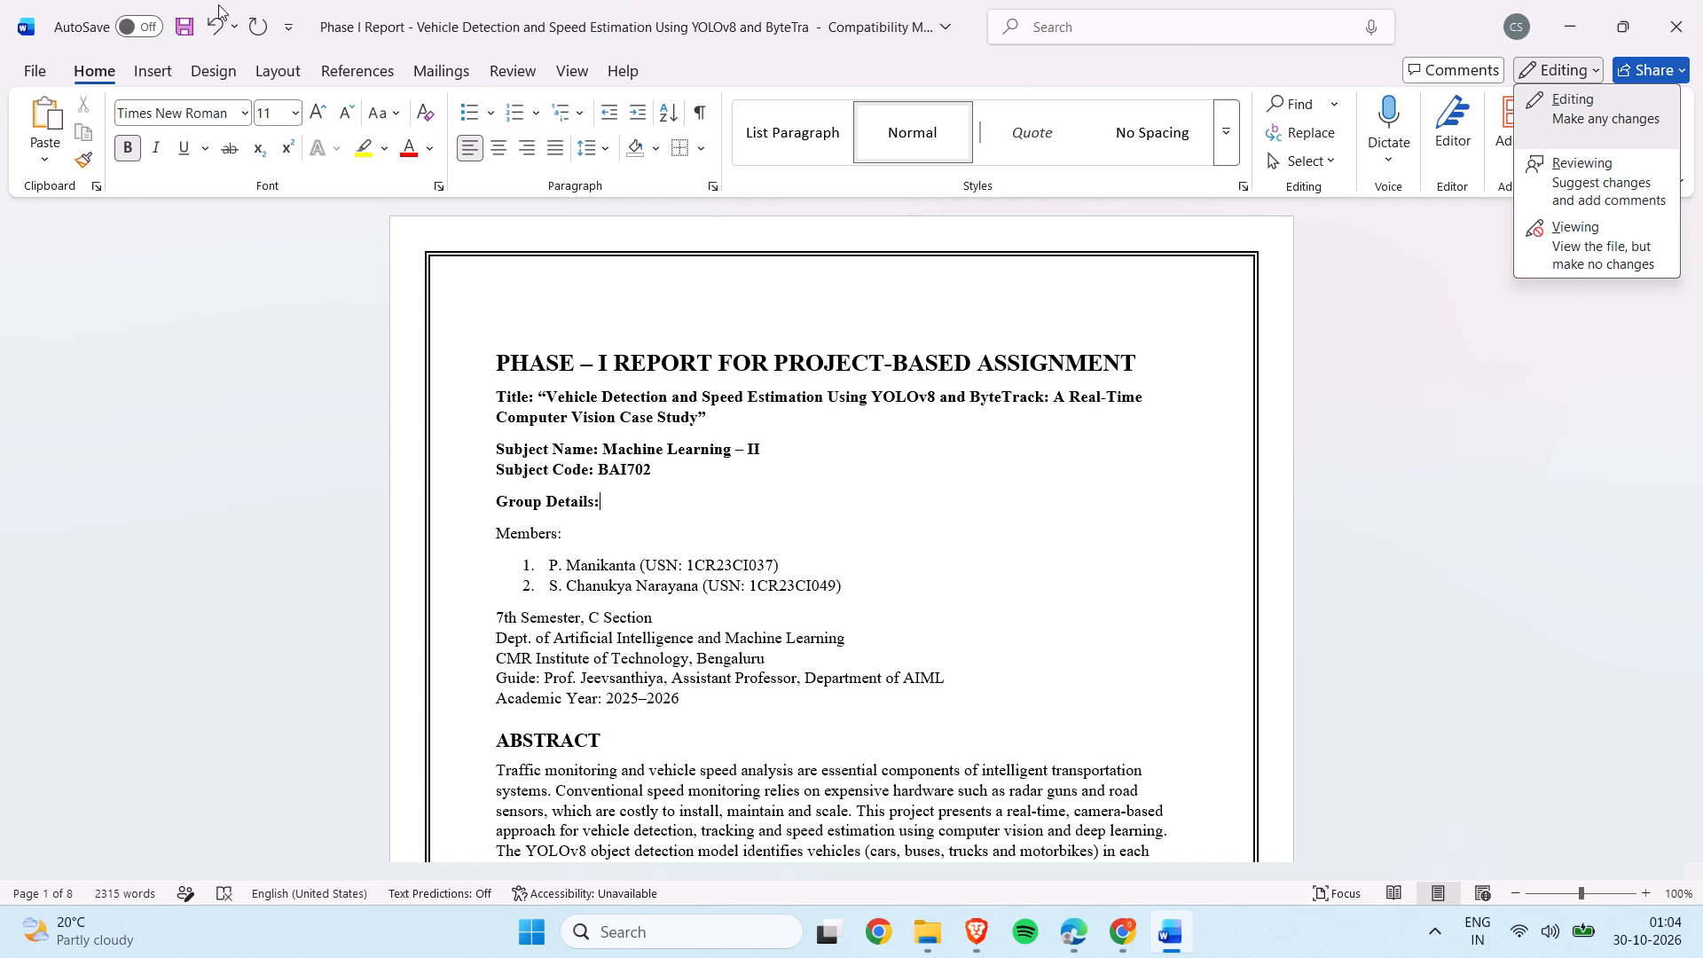
click(189, 18)
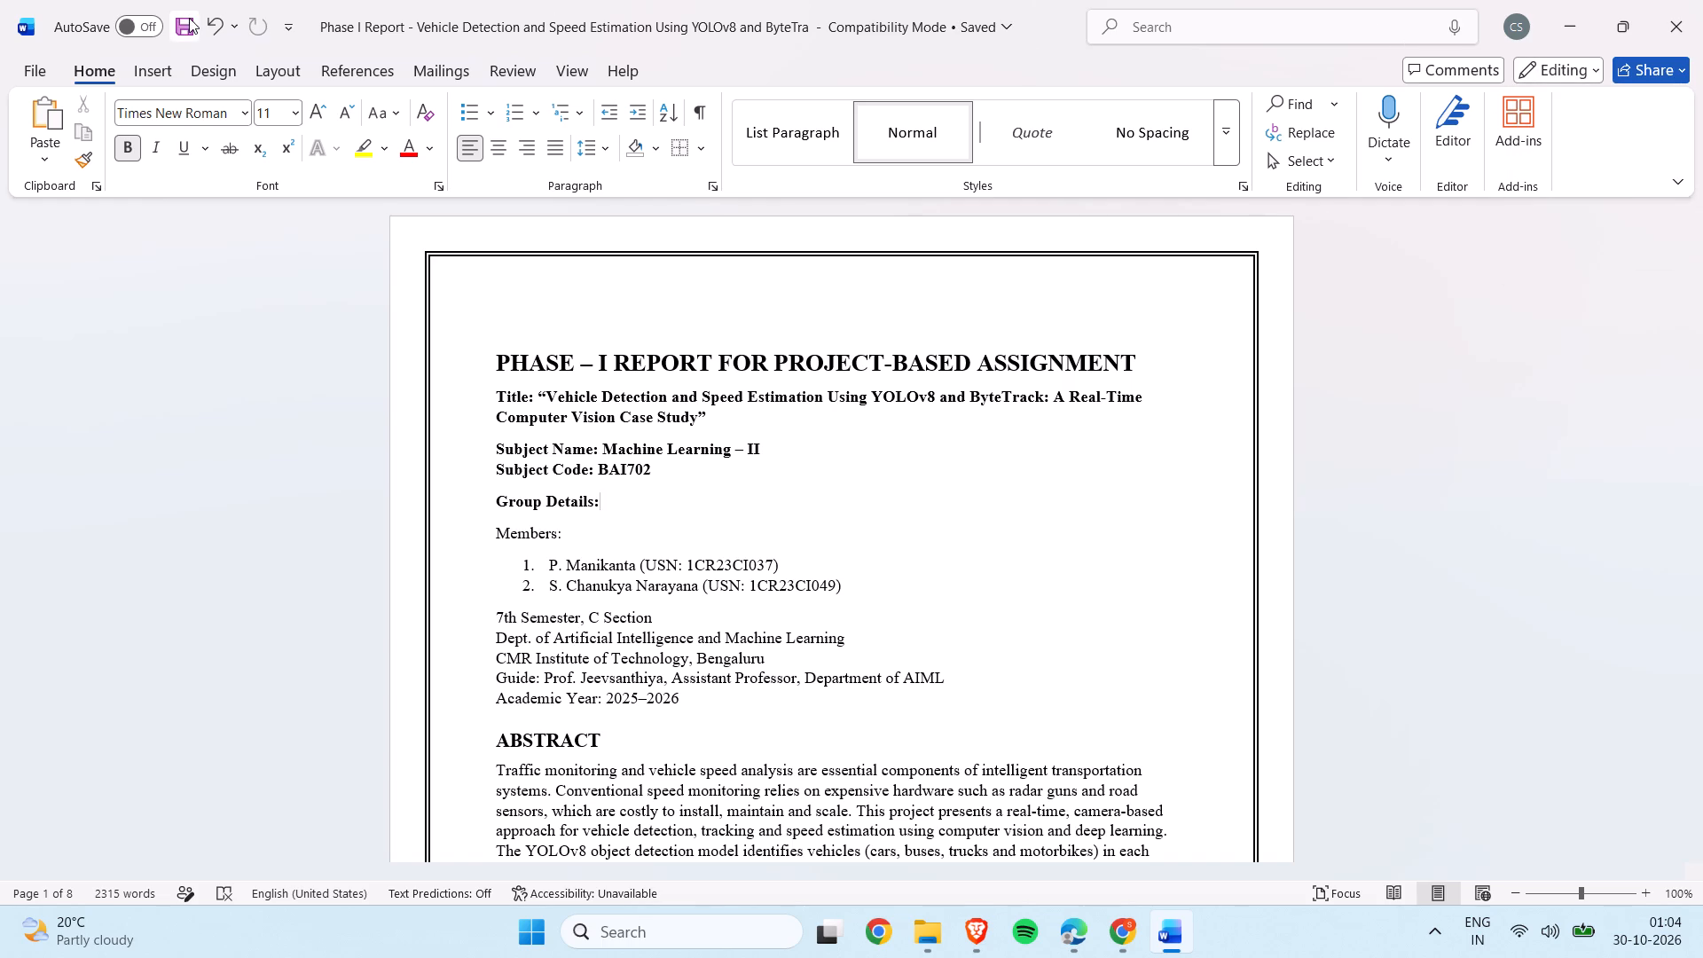
click(189, 21)
click(541, 268)
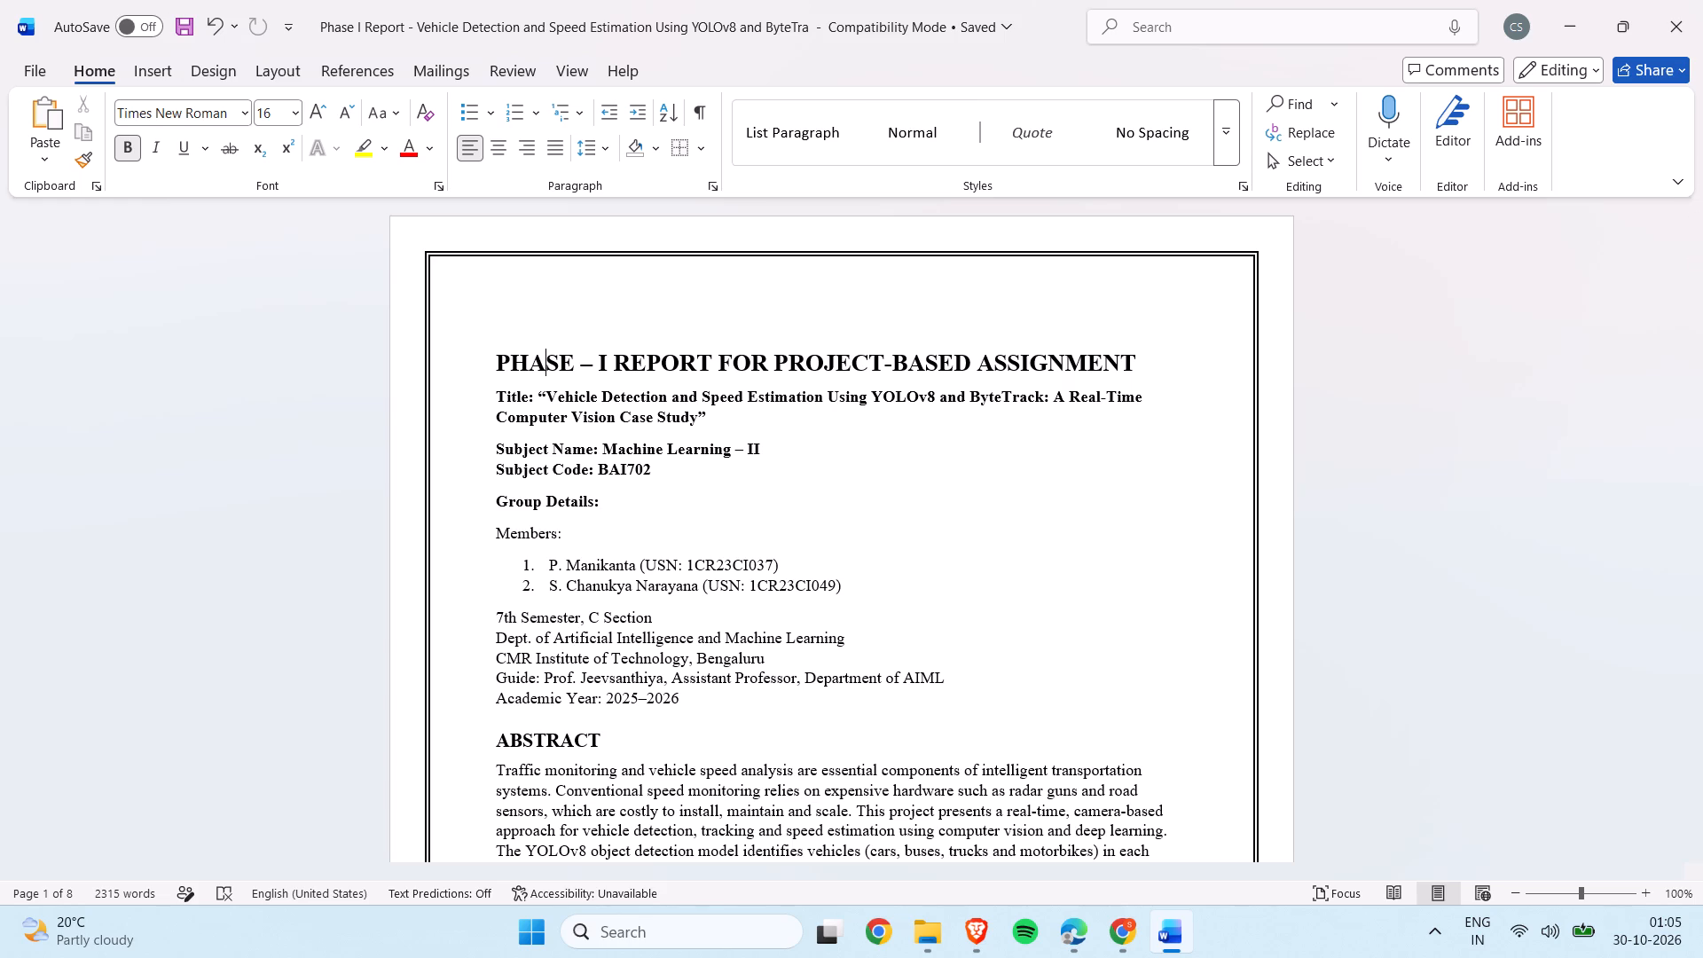
key(ctrl+s)
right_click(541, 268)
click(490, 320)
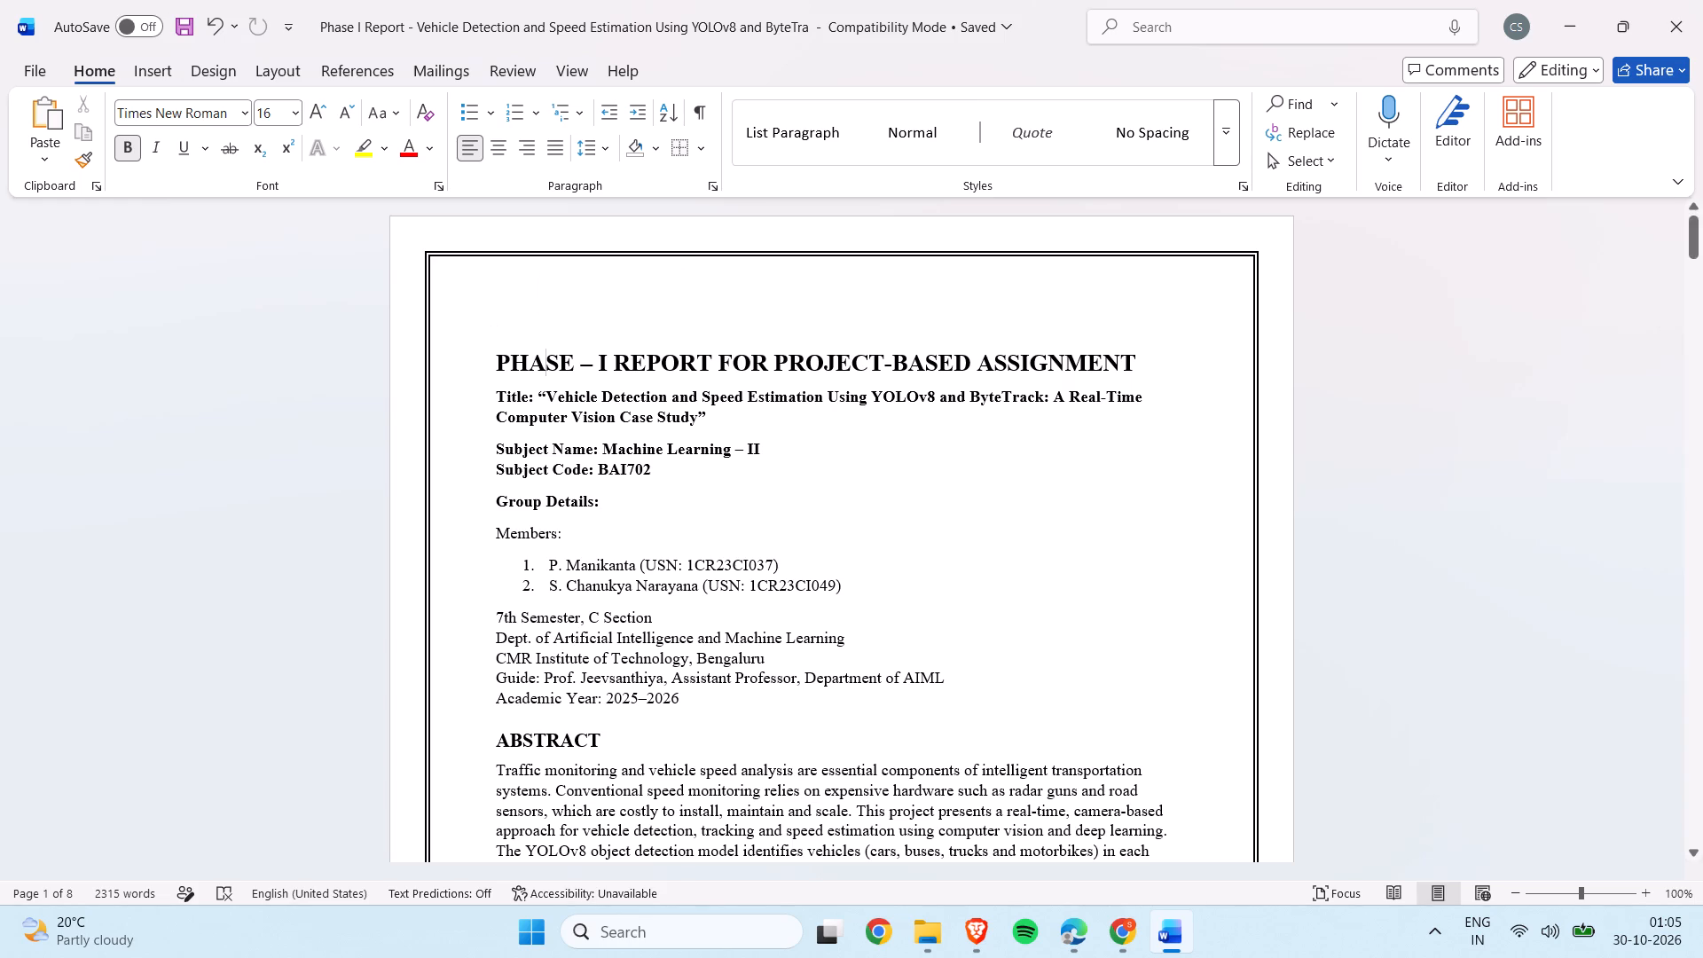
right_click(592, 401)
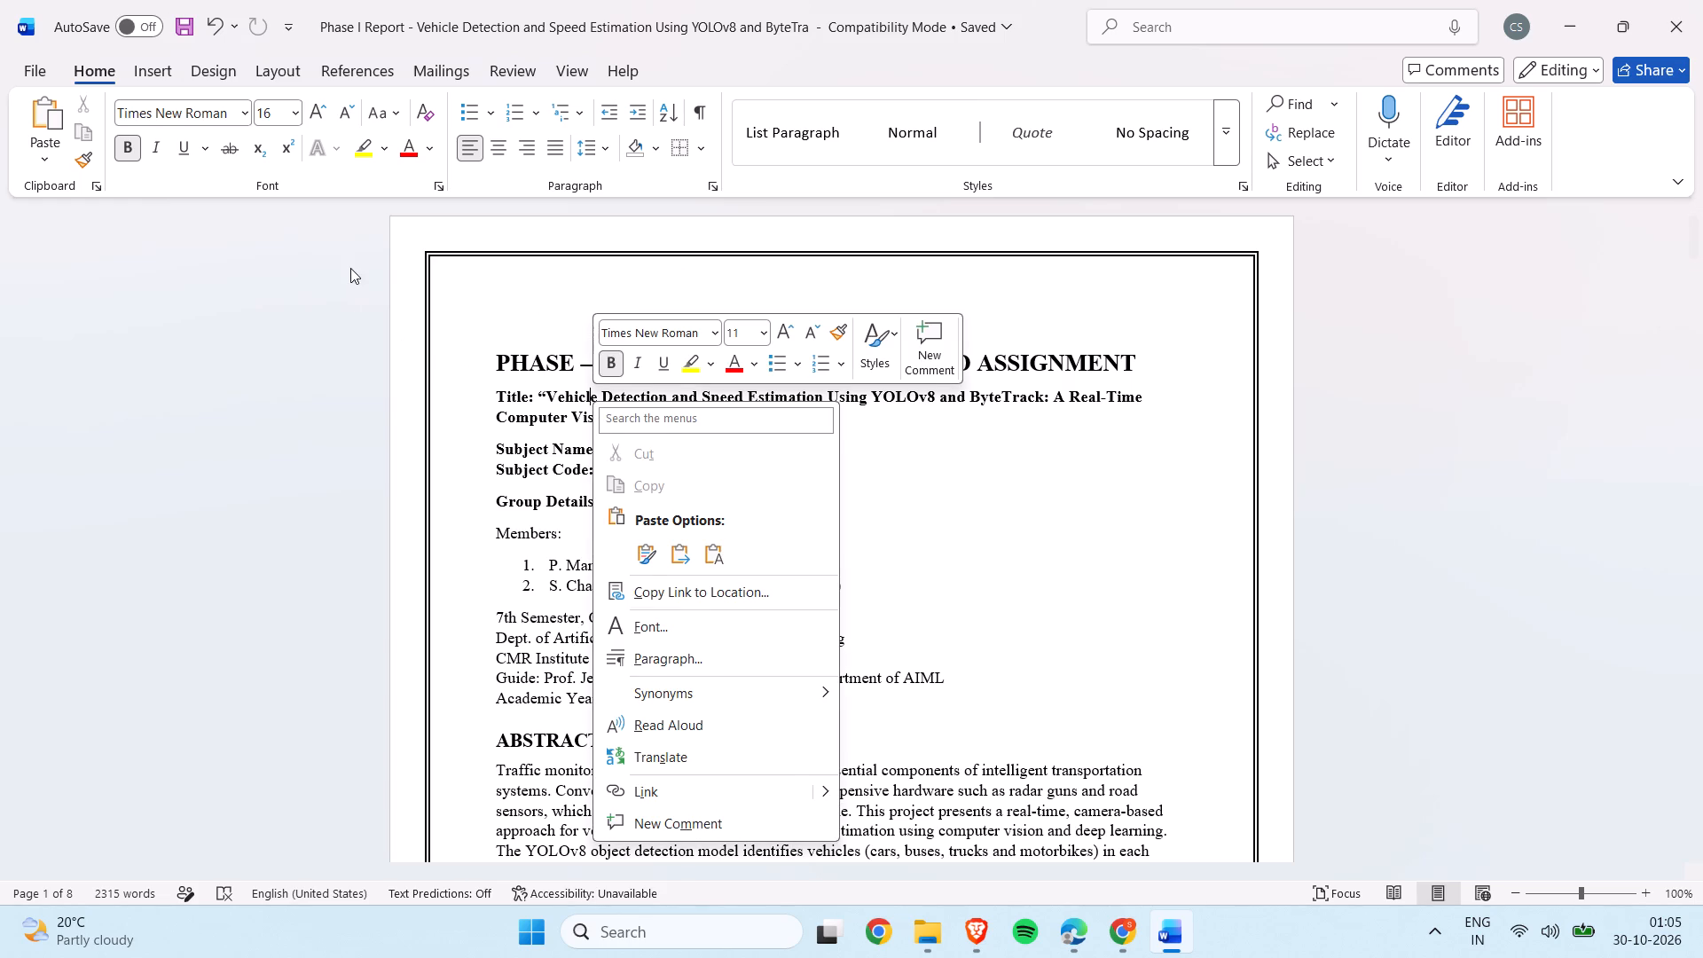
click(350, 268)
Turn on AutoSave for the report, choosing the personal OneDrive as the upload location.
click(128, 22)
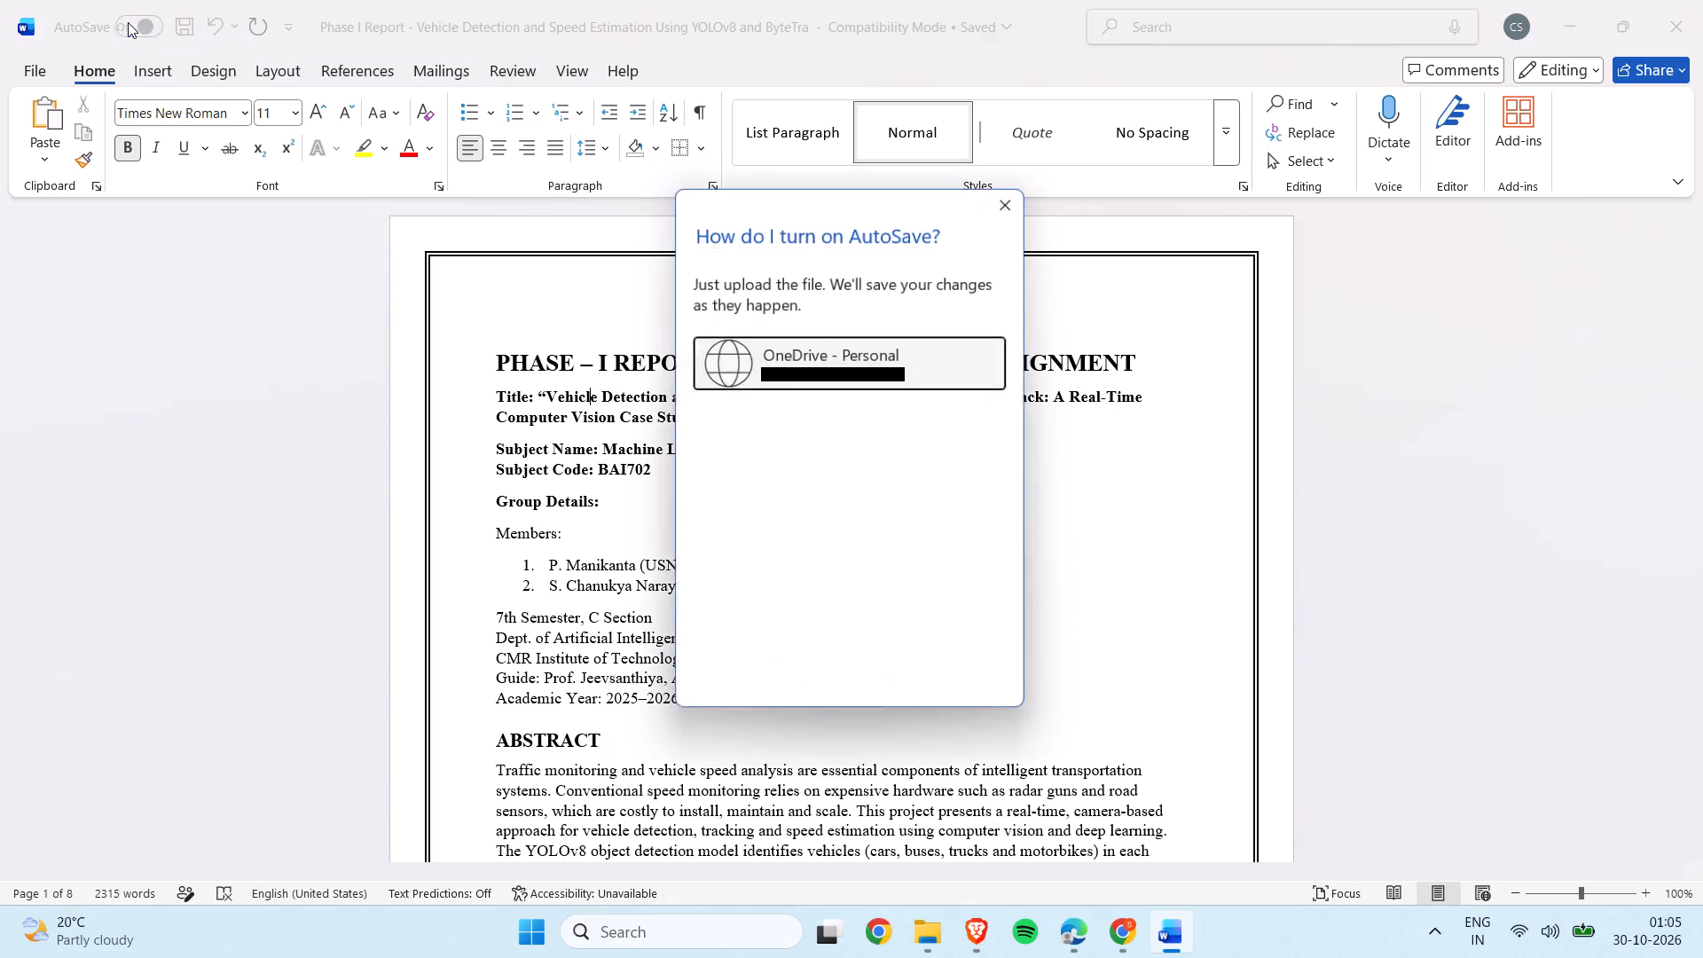
double_click(872, 367)
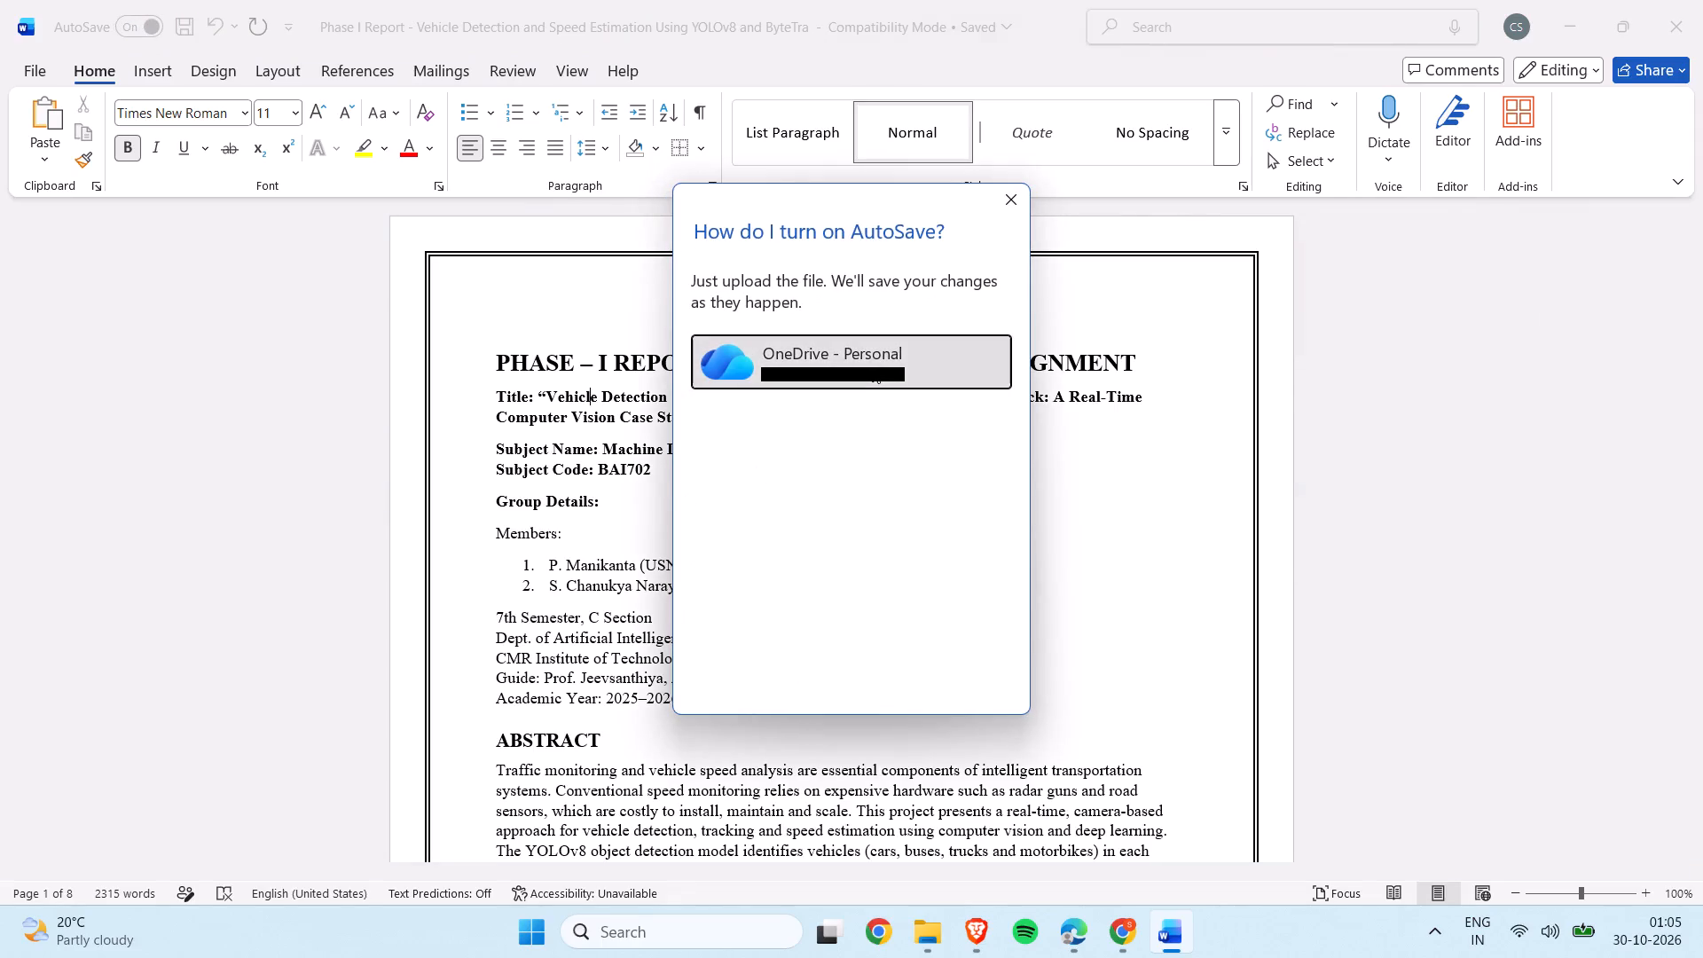
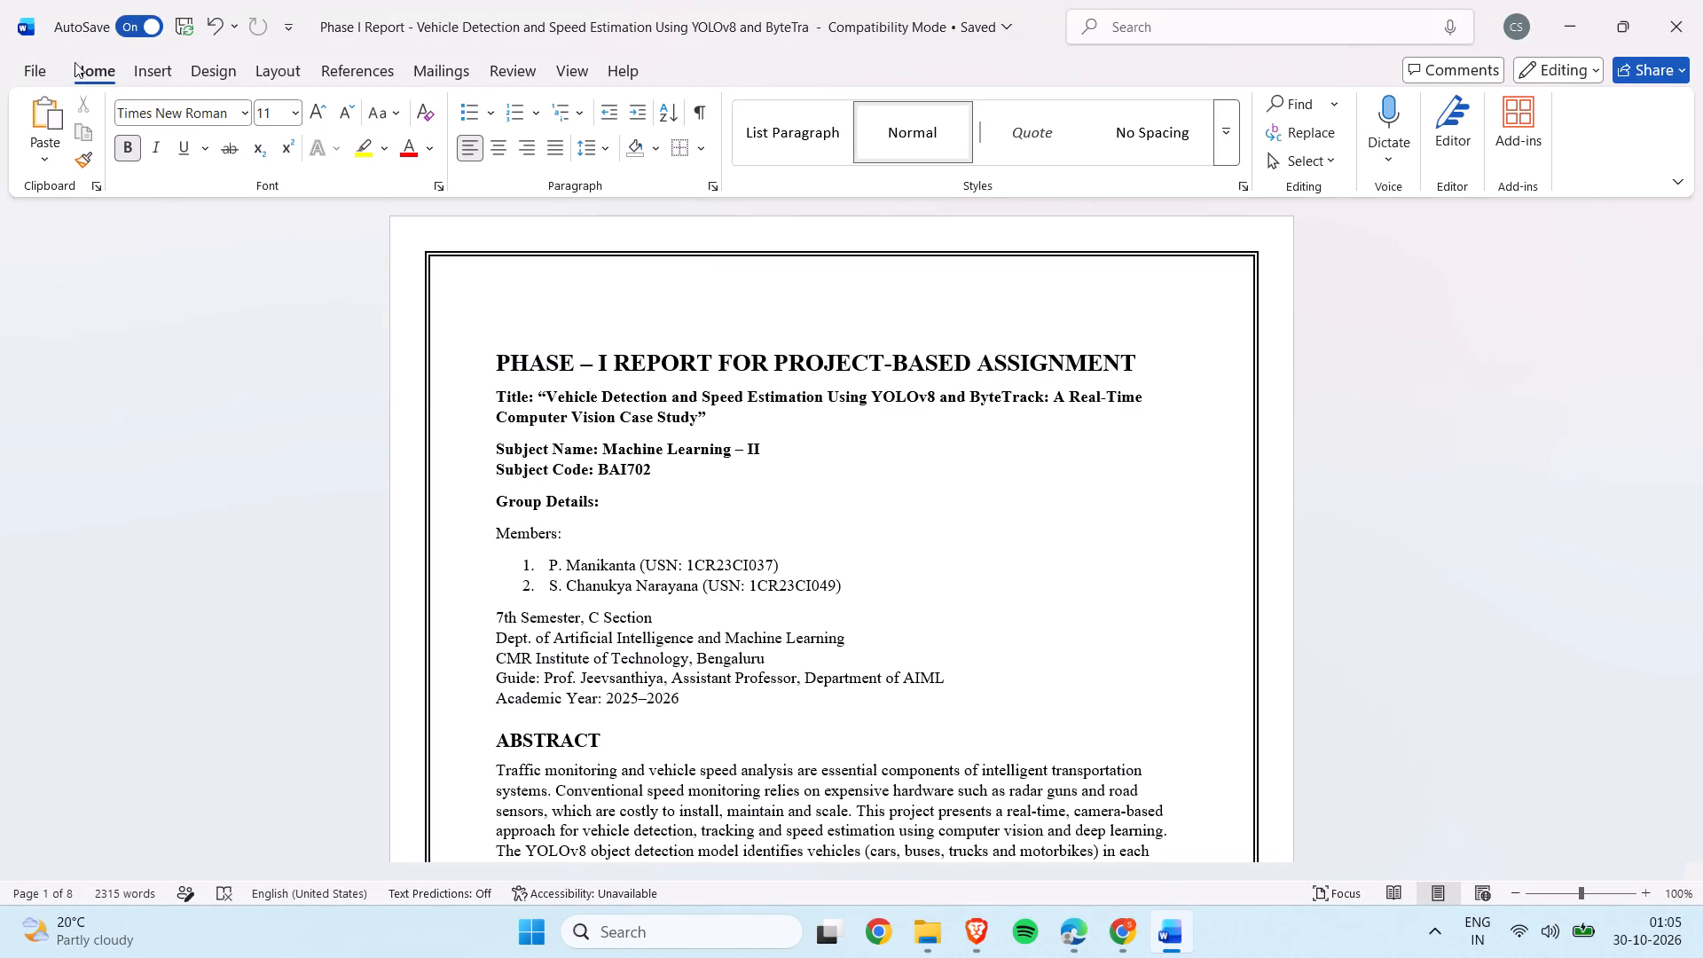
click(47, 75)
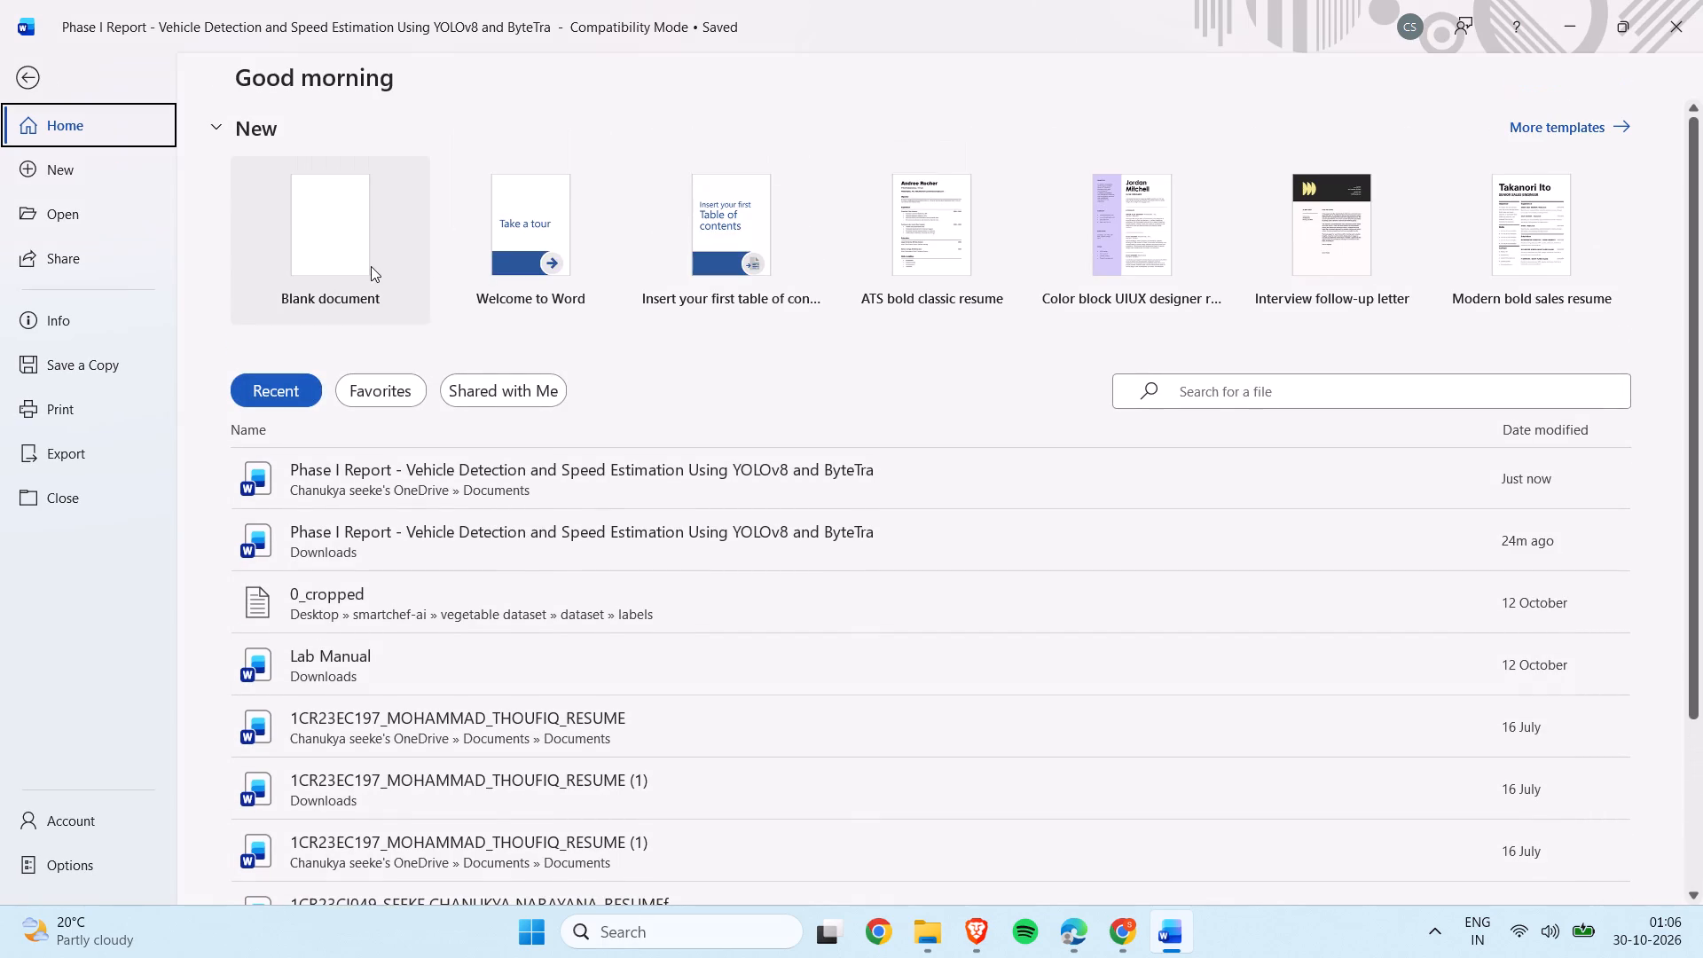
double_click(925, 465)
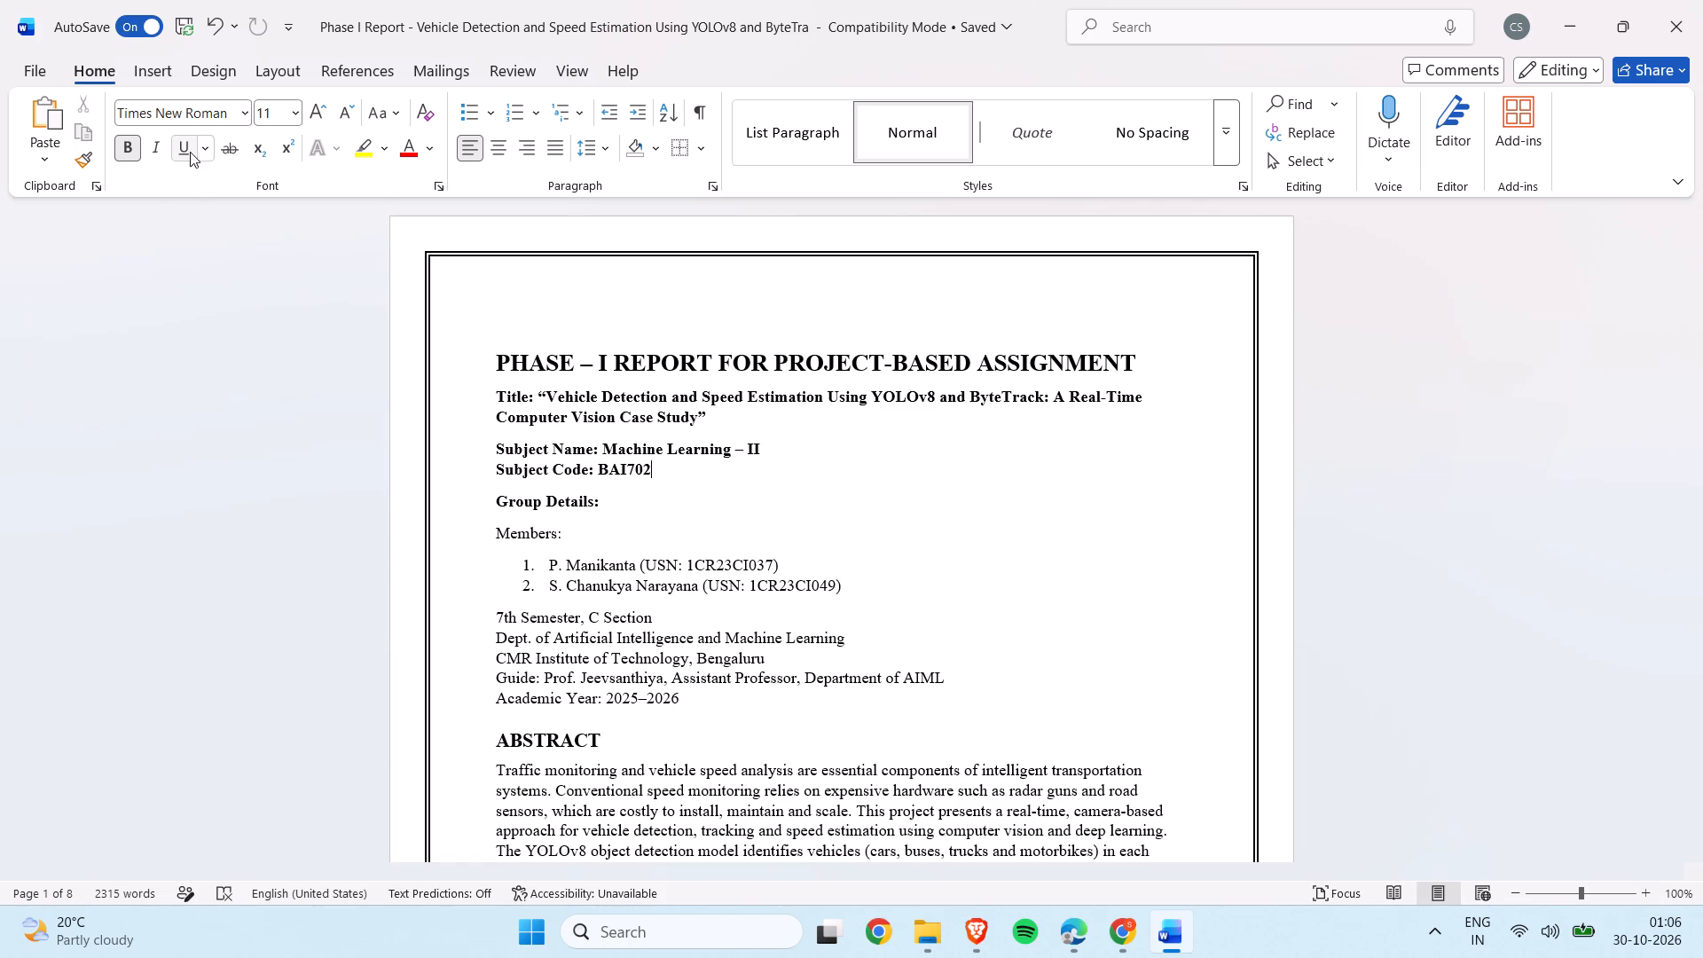
Export the report in Word Document format under its existing name, replacing the OneDrive file and accepting the format upgrade with Do not ask me again enabled.
click(35, 74)
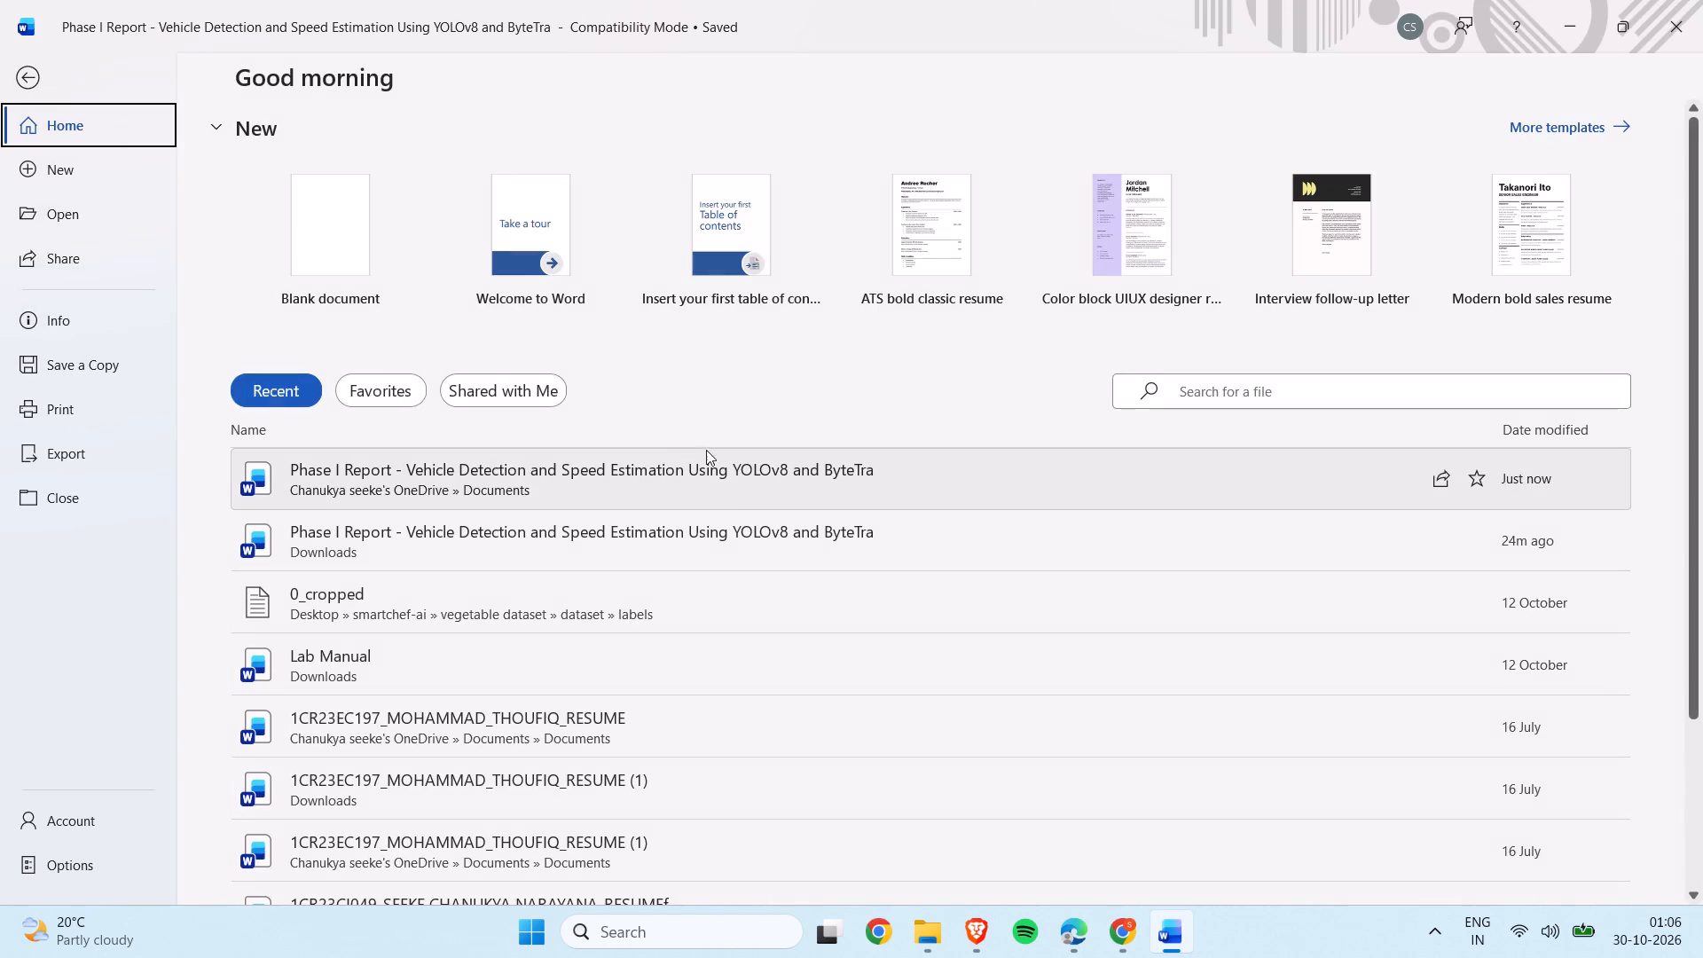
right_click(735, 484)
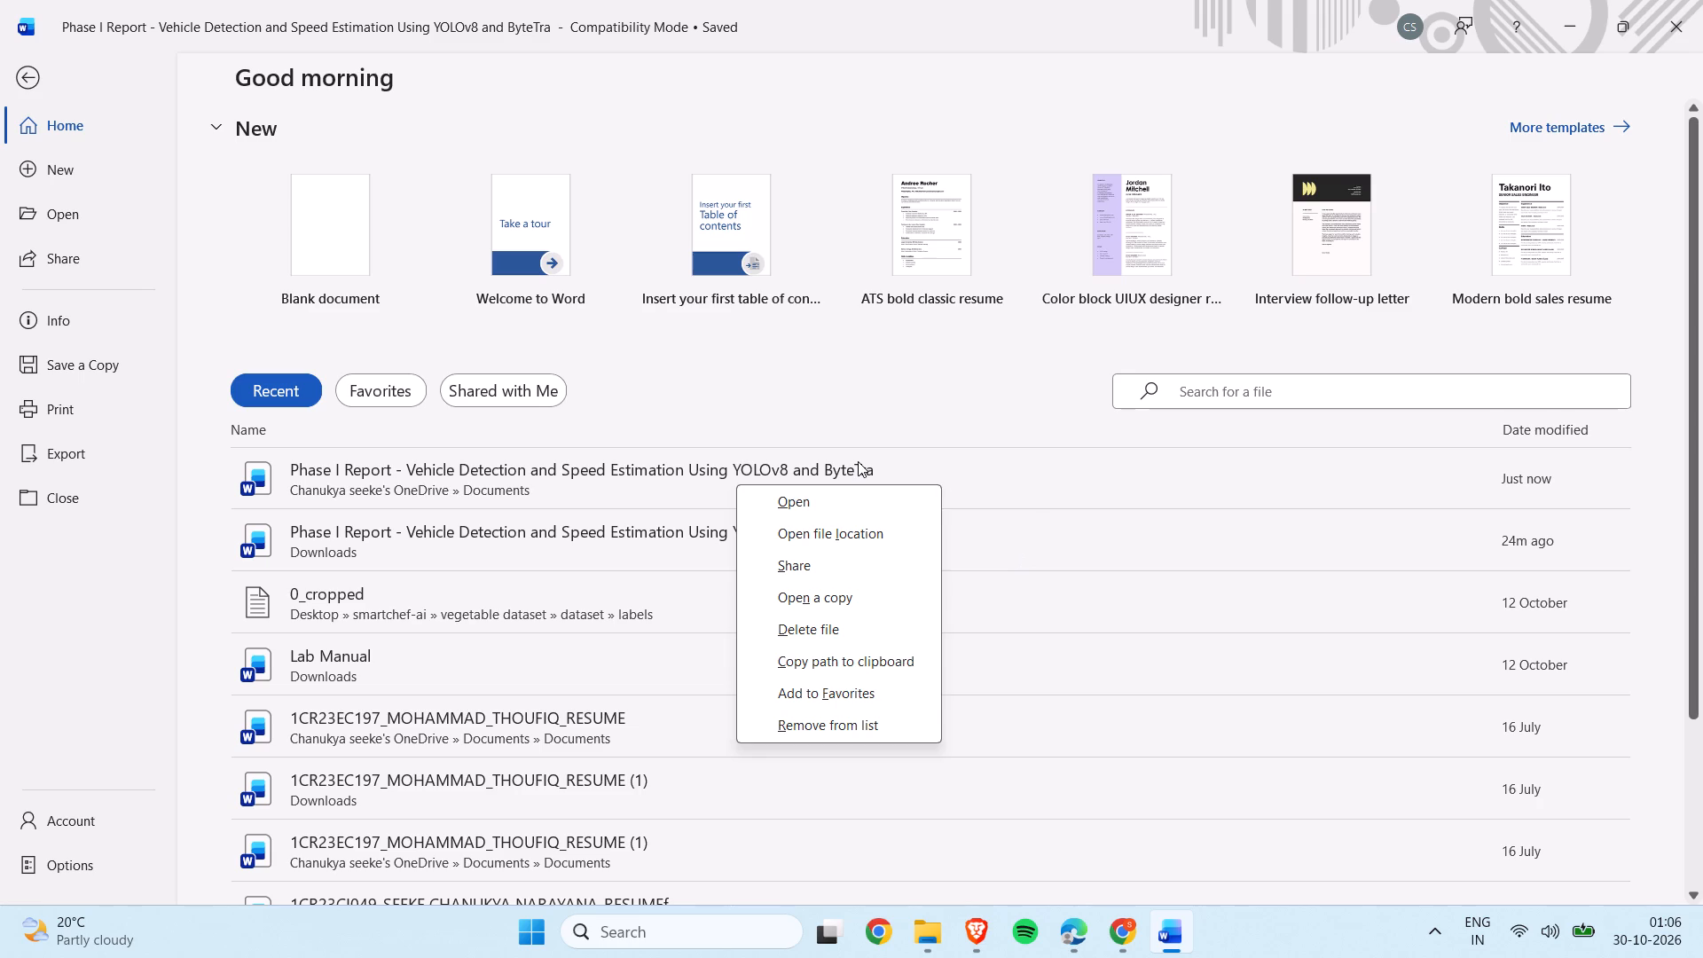
click(996, 367)
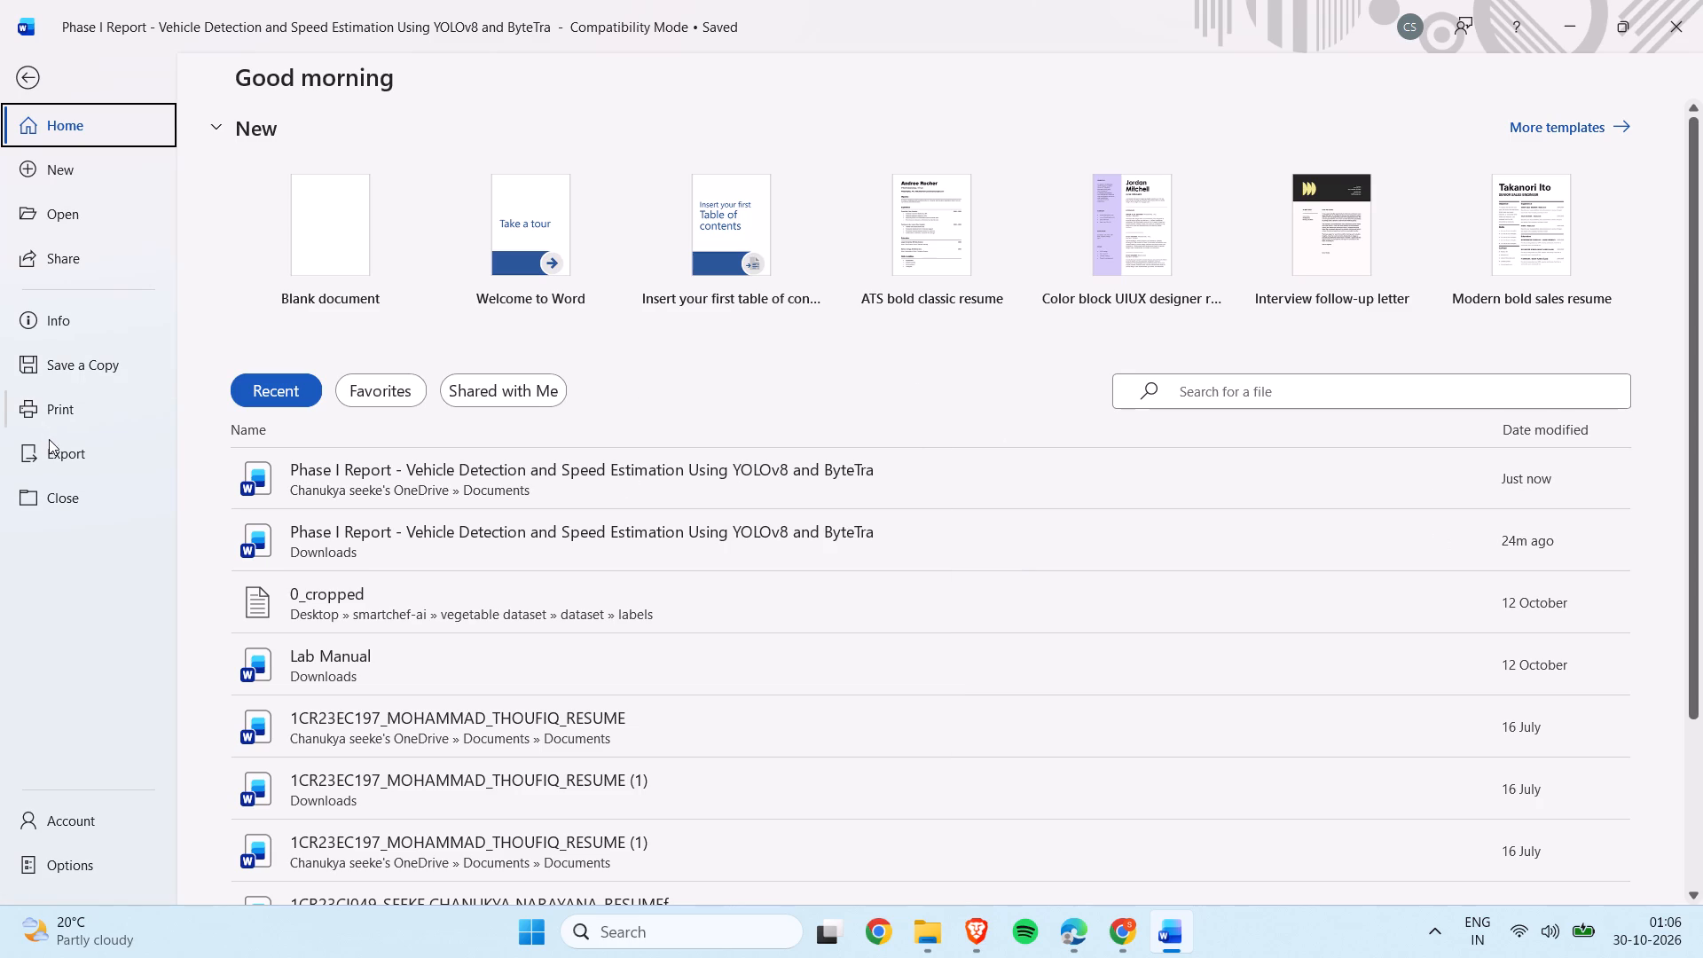
click(75, 451)
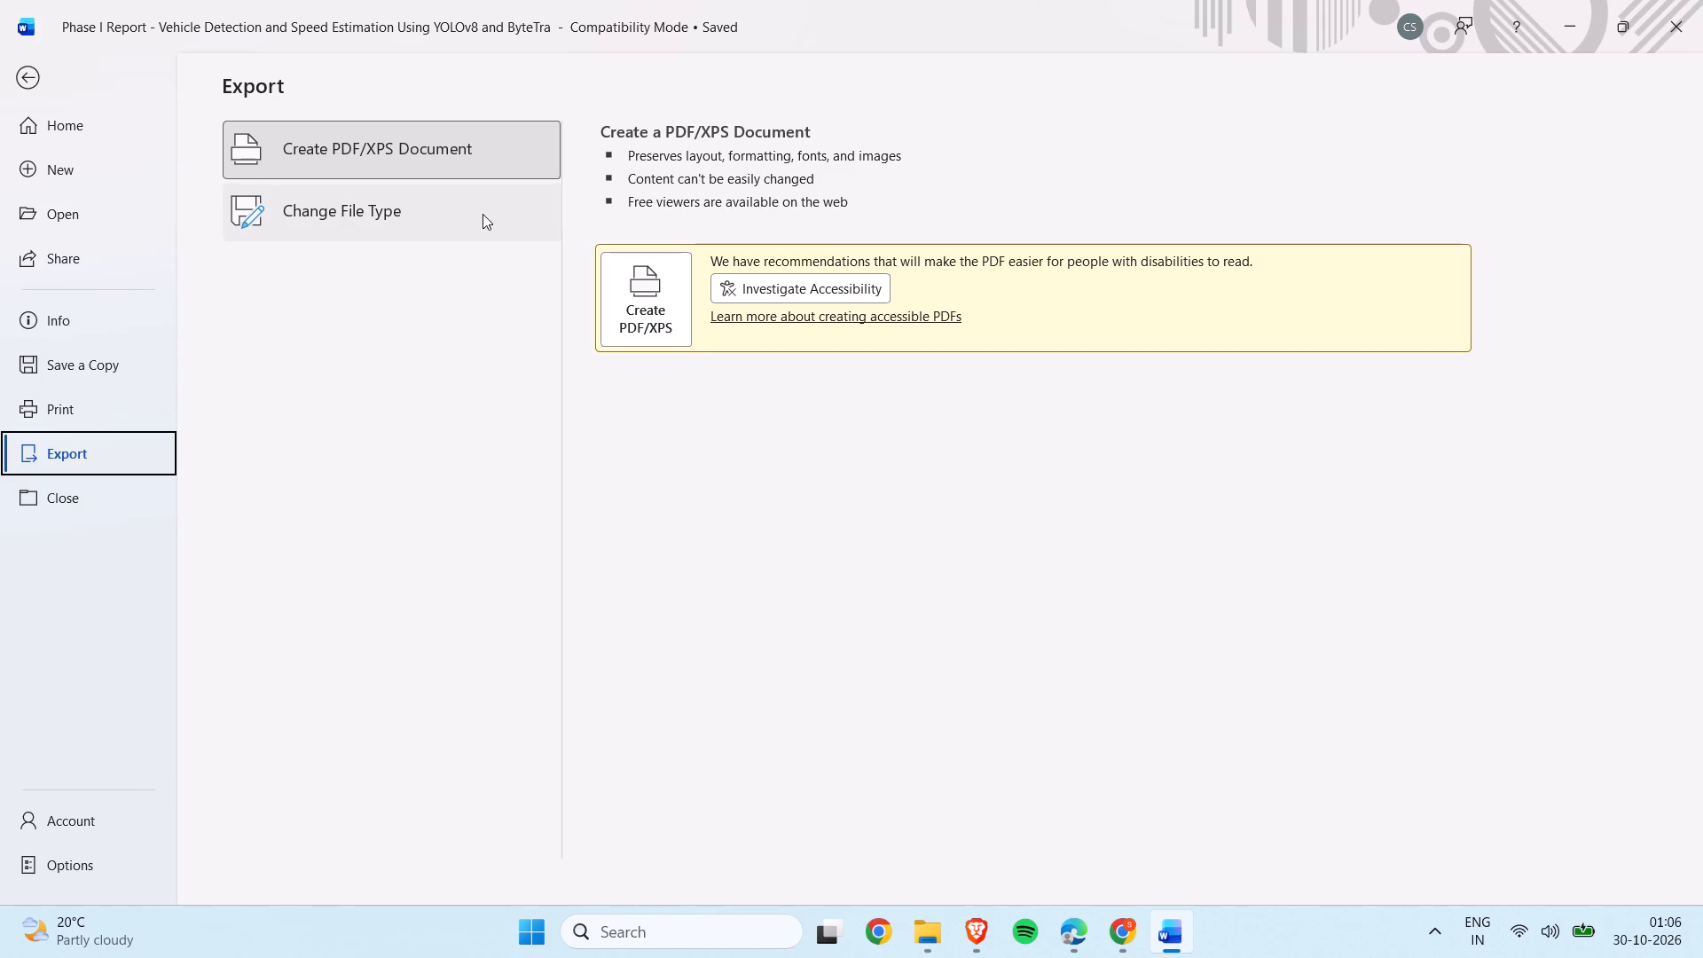
click(460, 209)
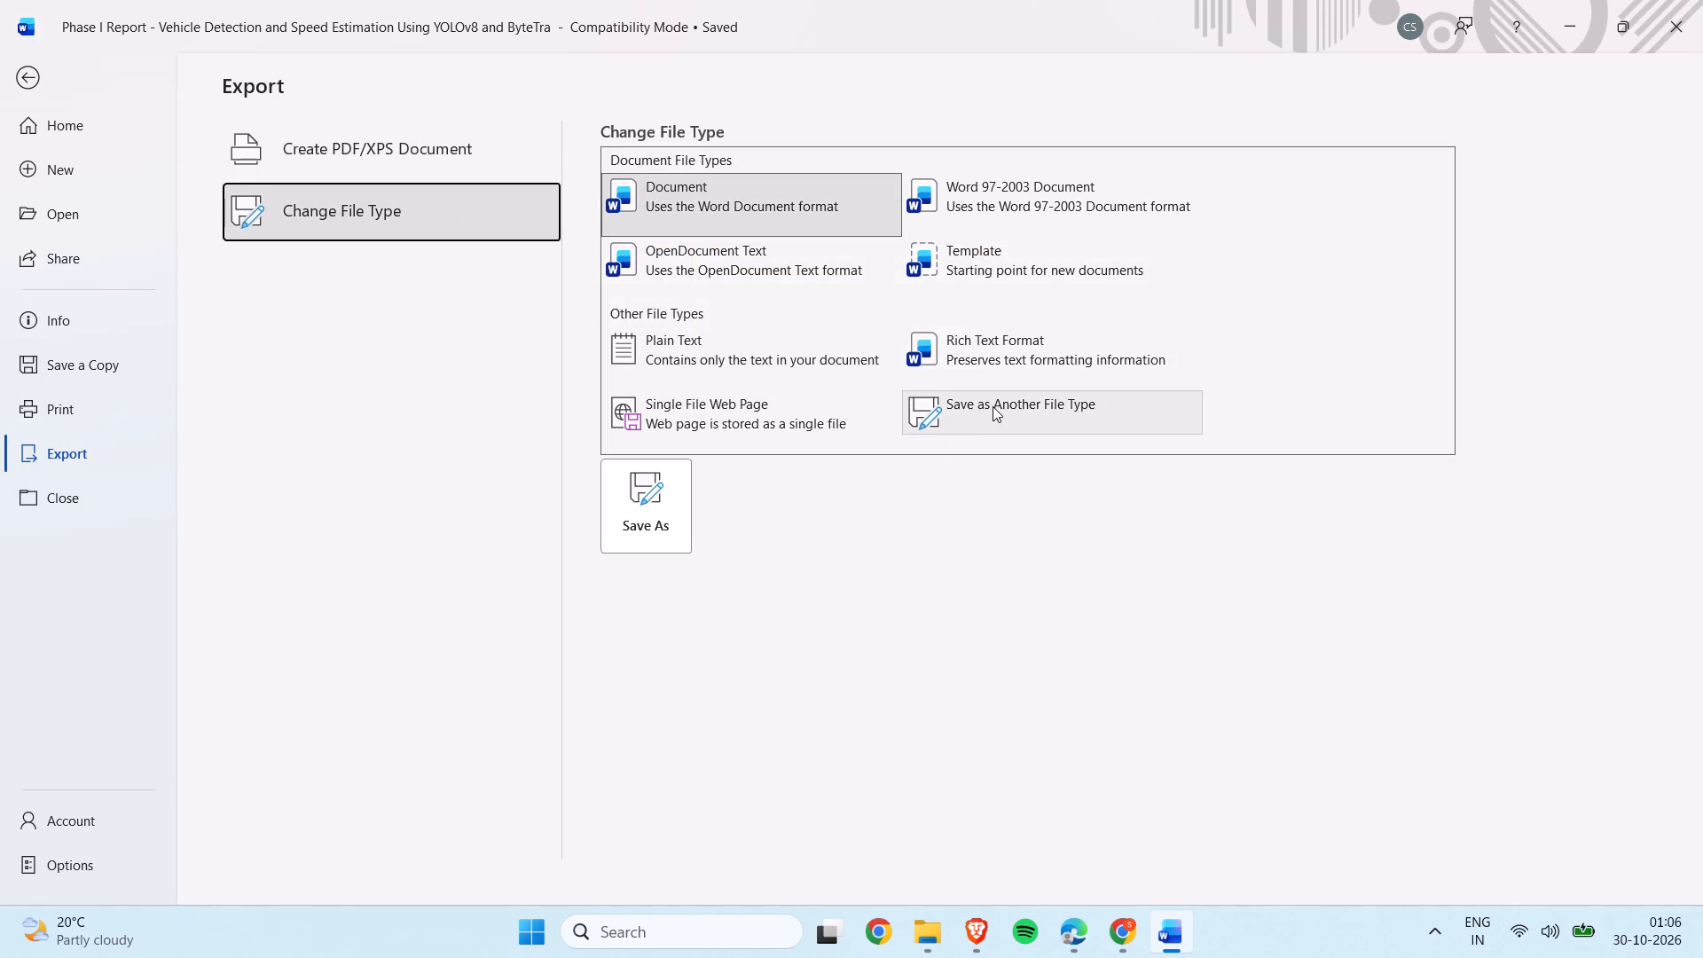
click(656, 496)
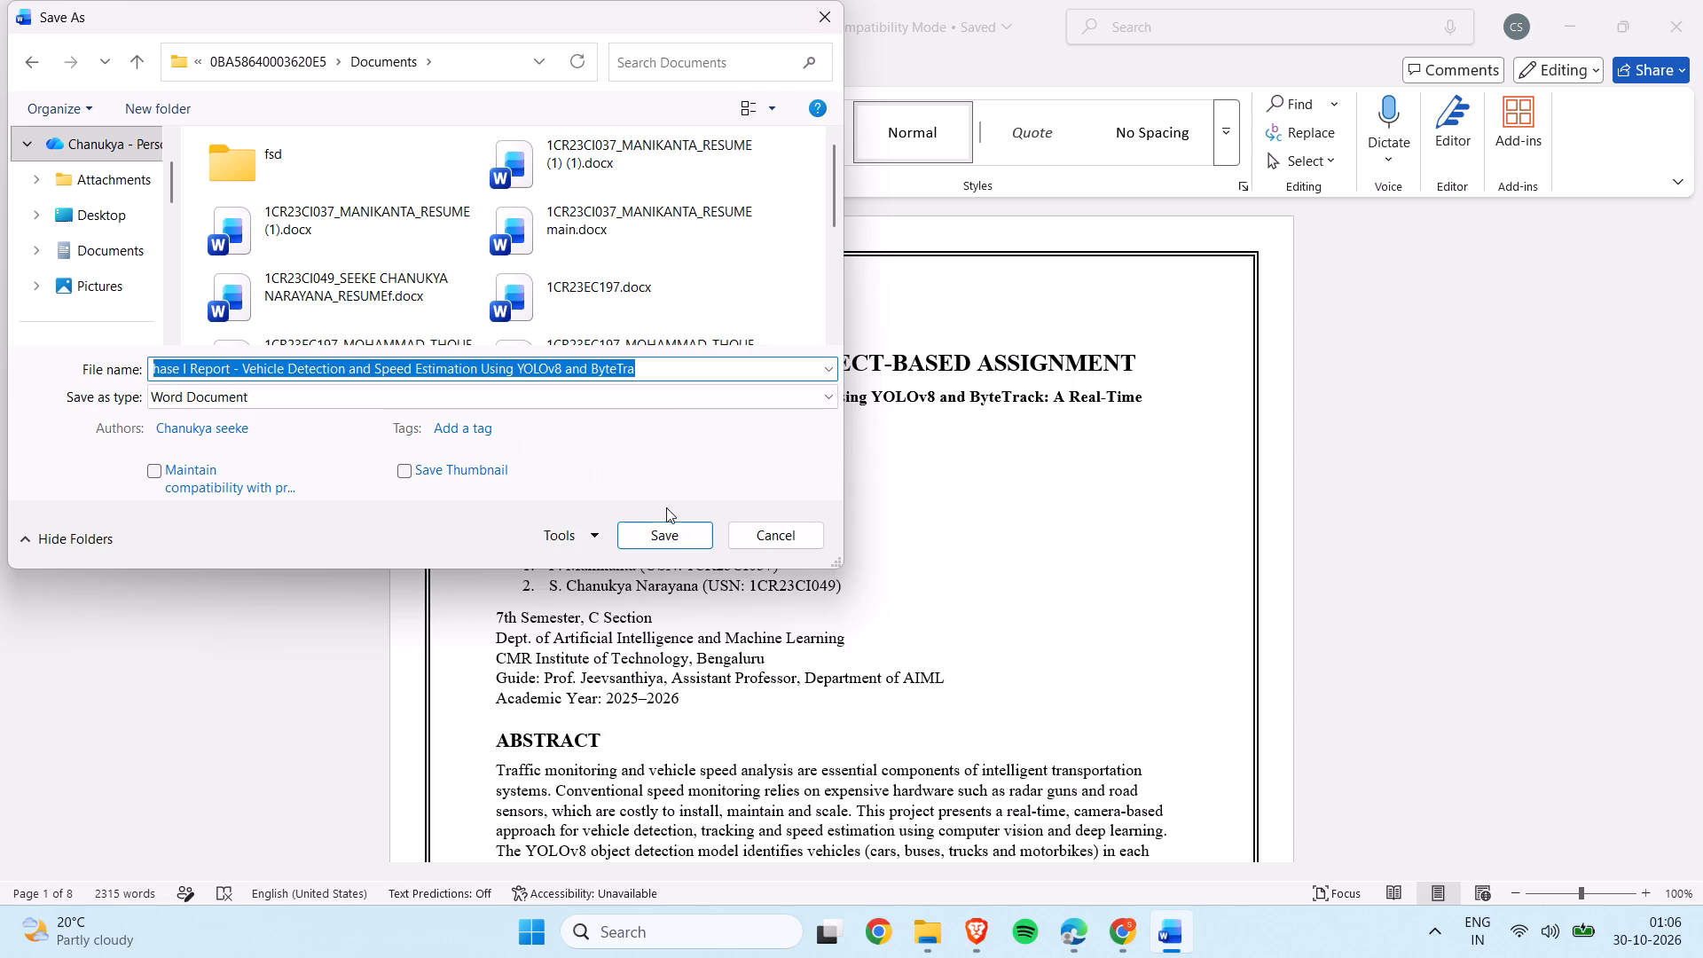
click(663, 530)
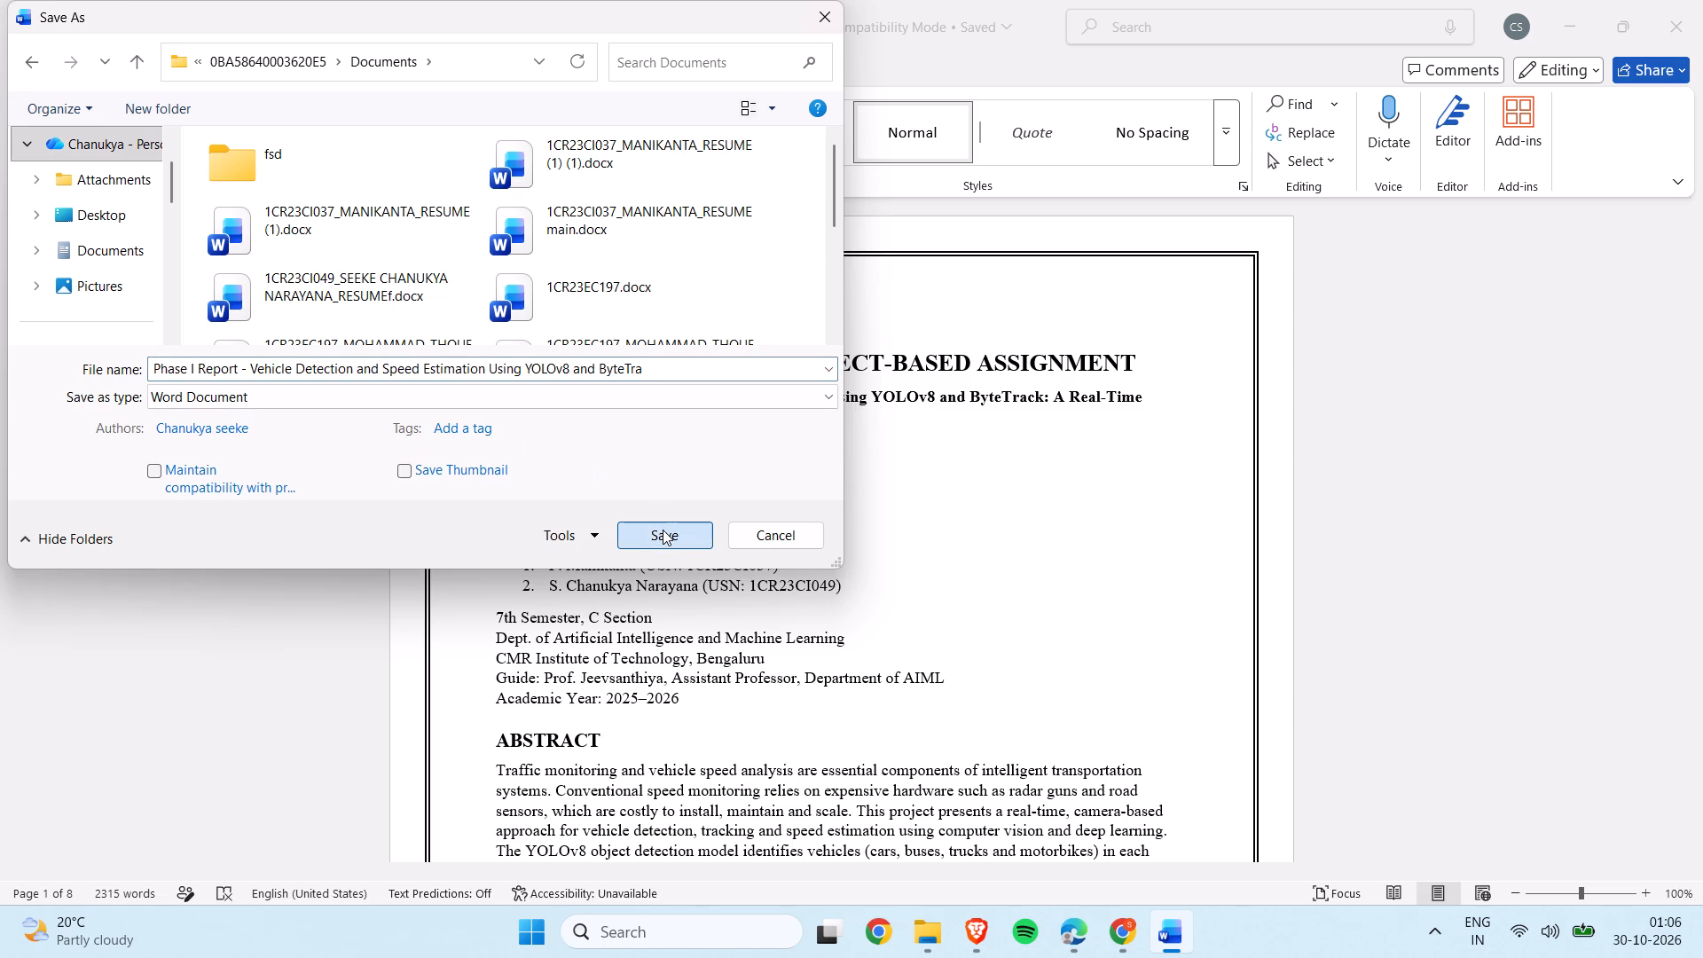
click(663, 530)
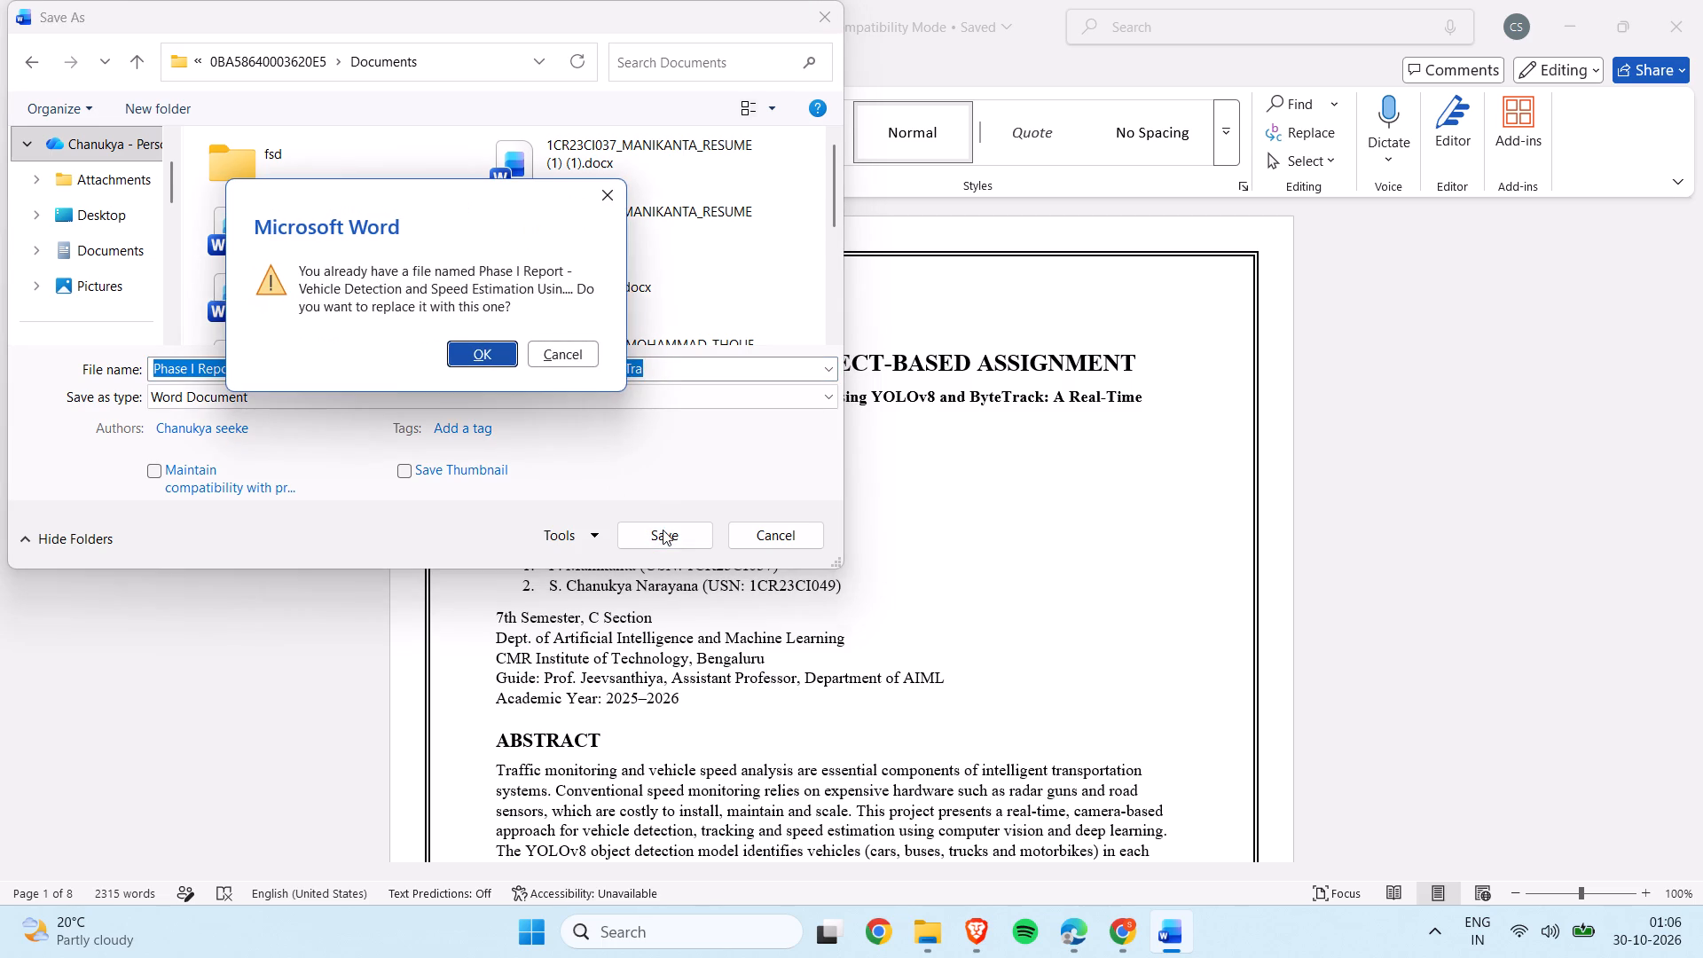
click(494, 348)
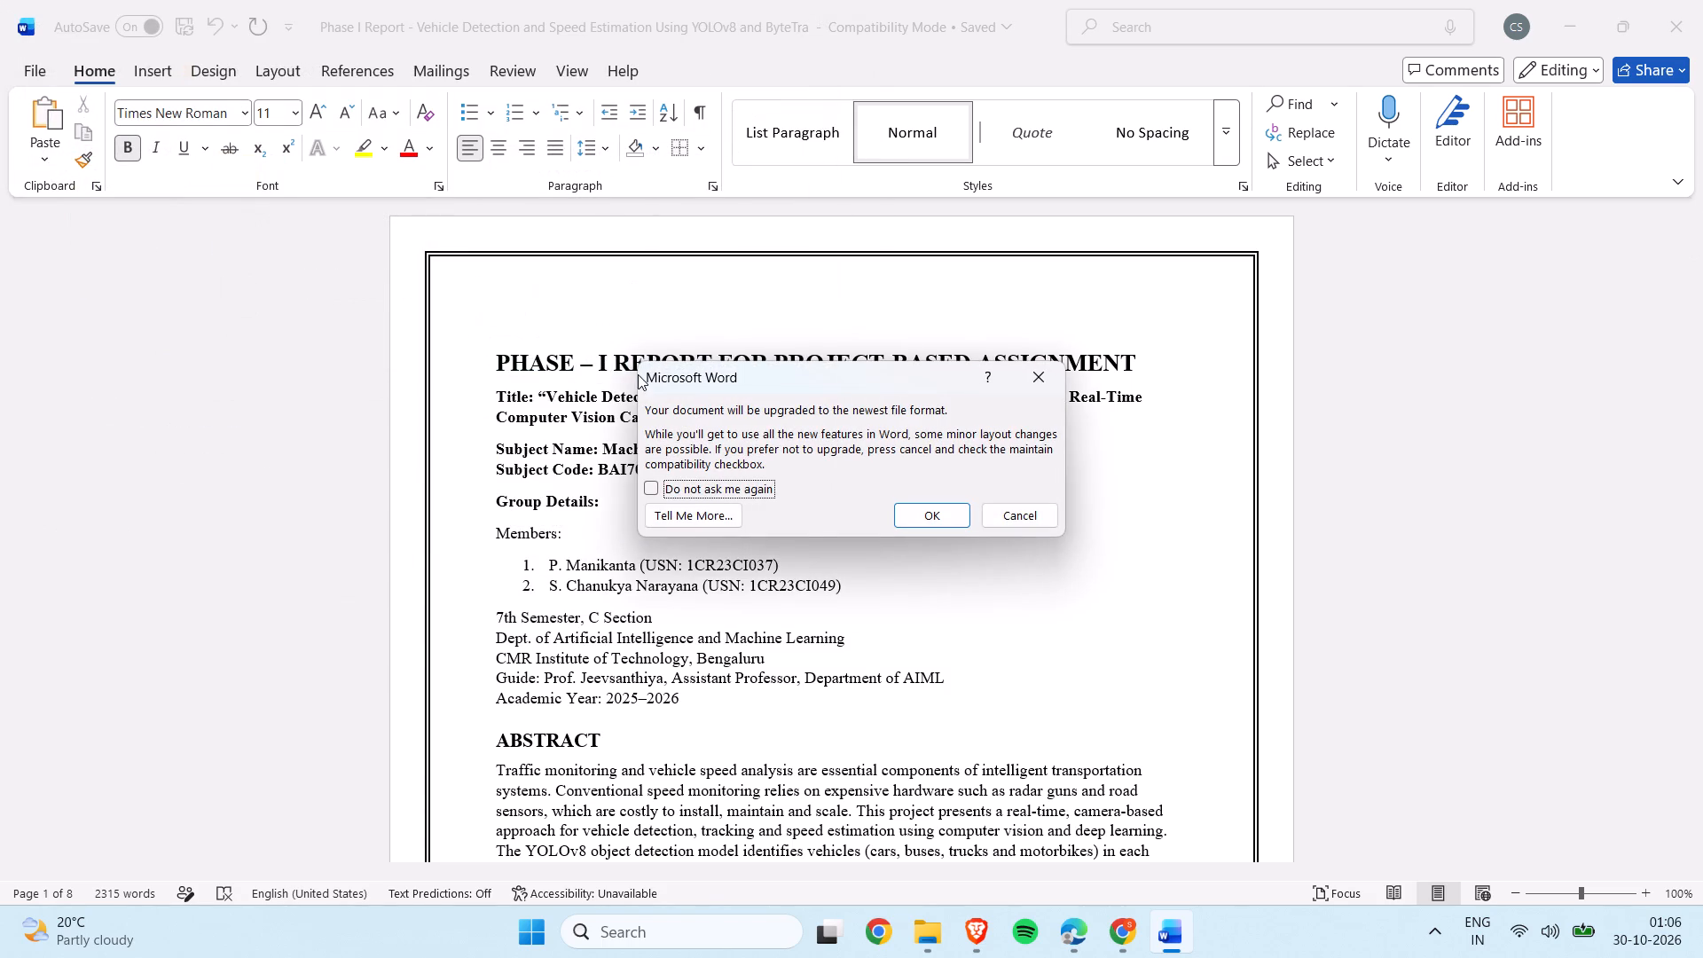
click(649, 482)
click(922, 499)
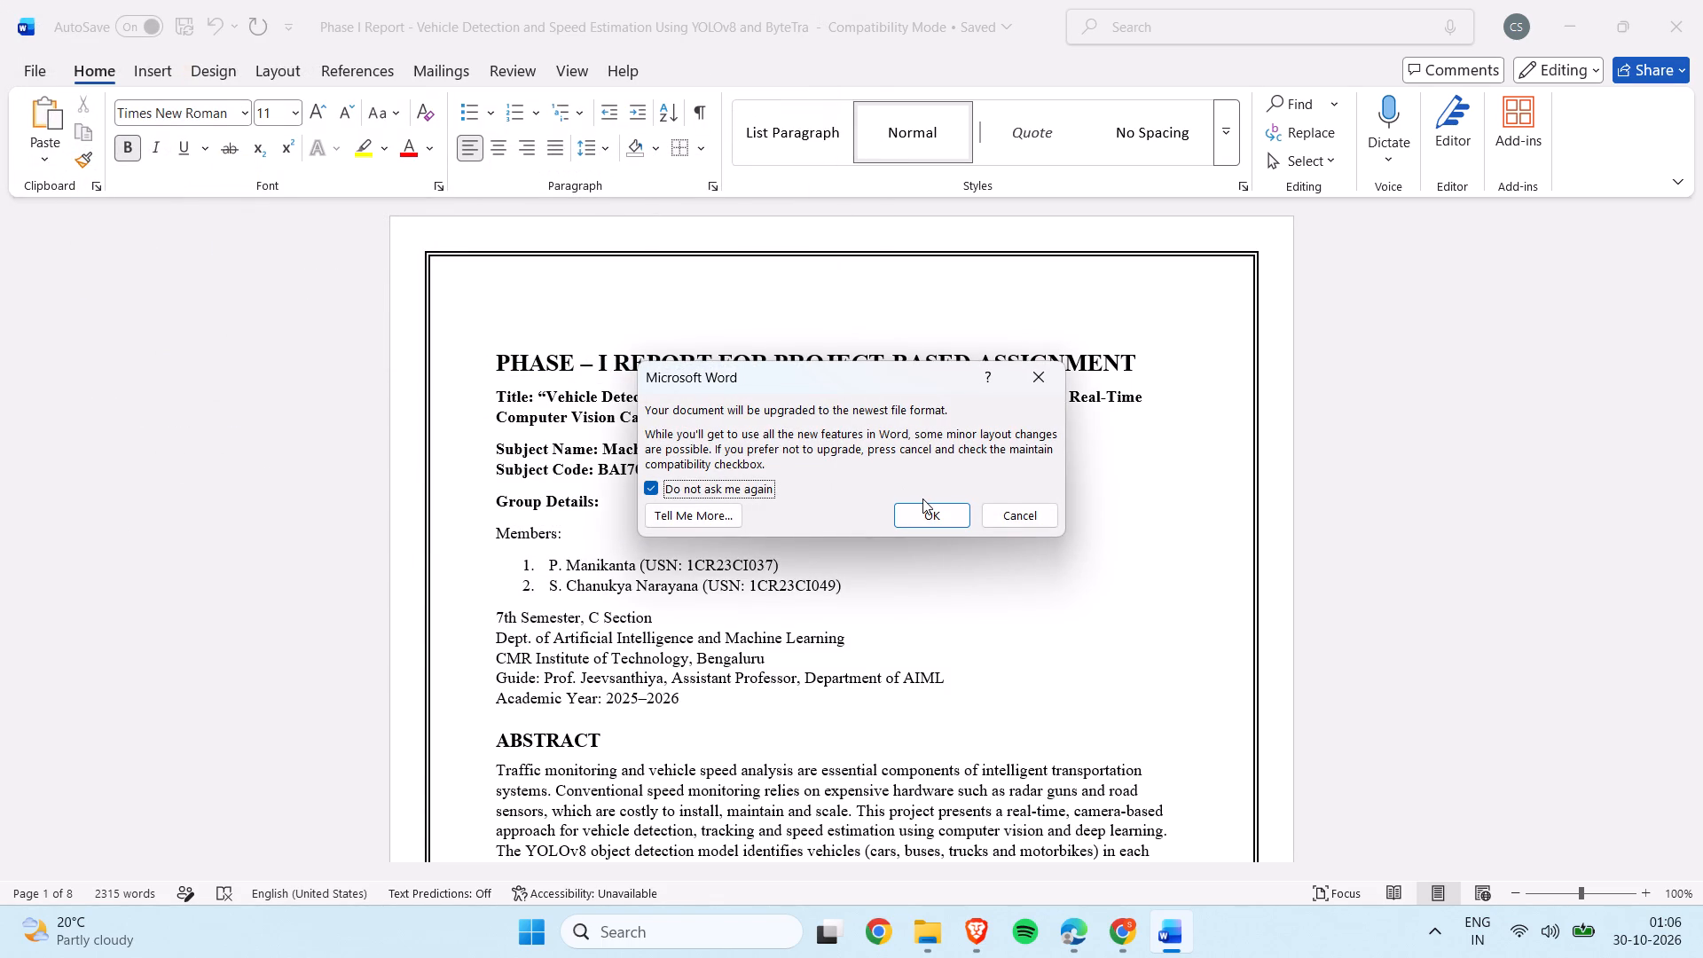
click(934, 511)
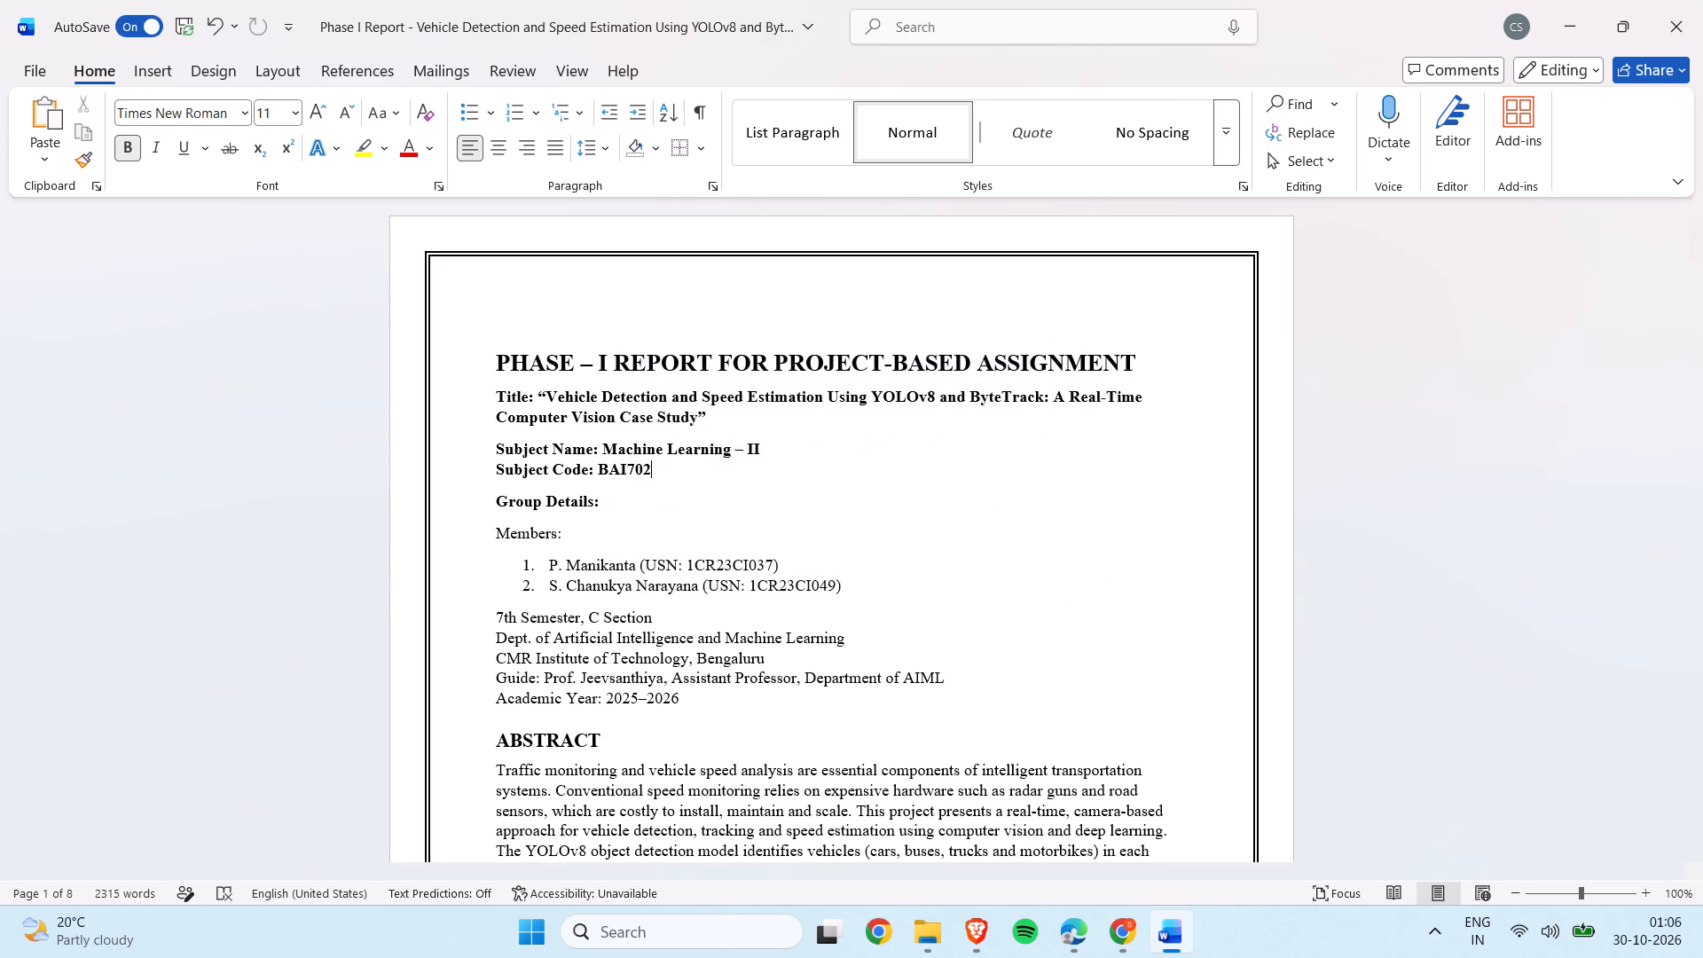
Minimize the open windows and open the Phase I Report Word document from the Downloads folder.
click(1585, 15)
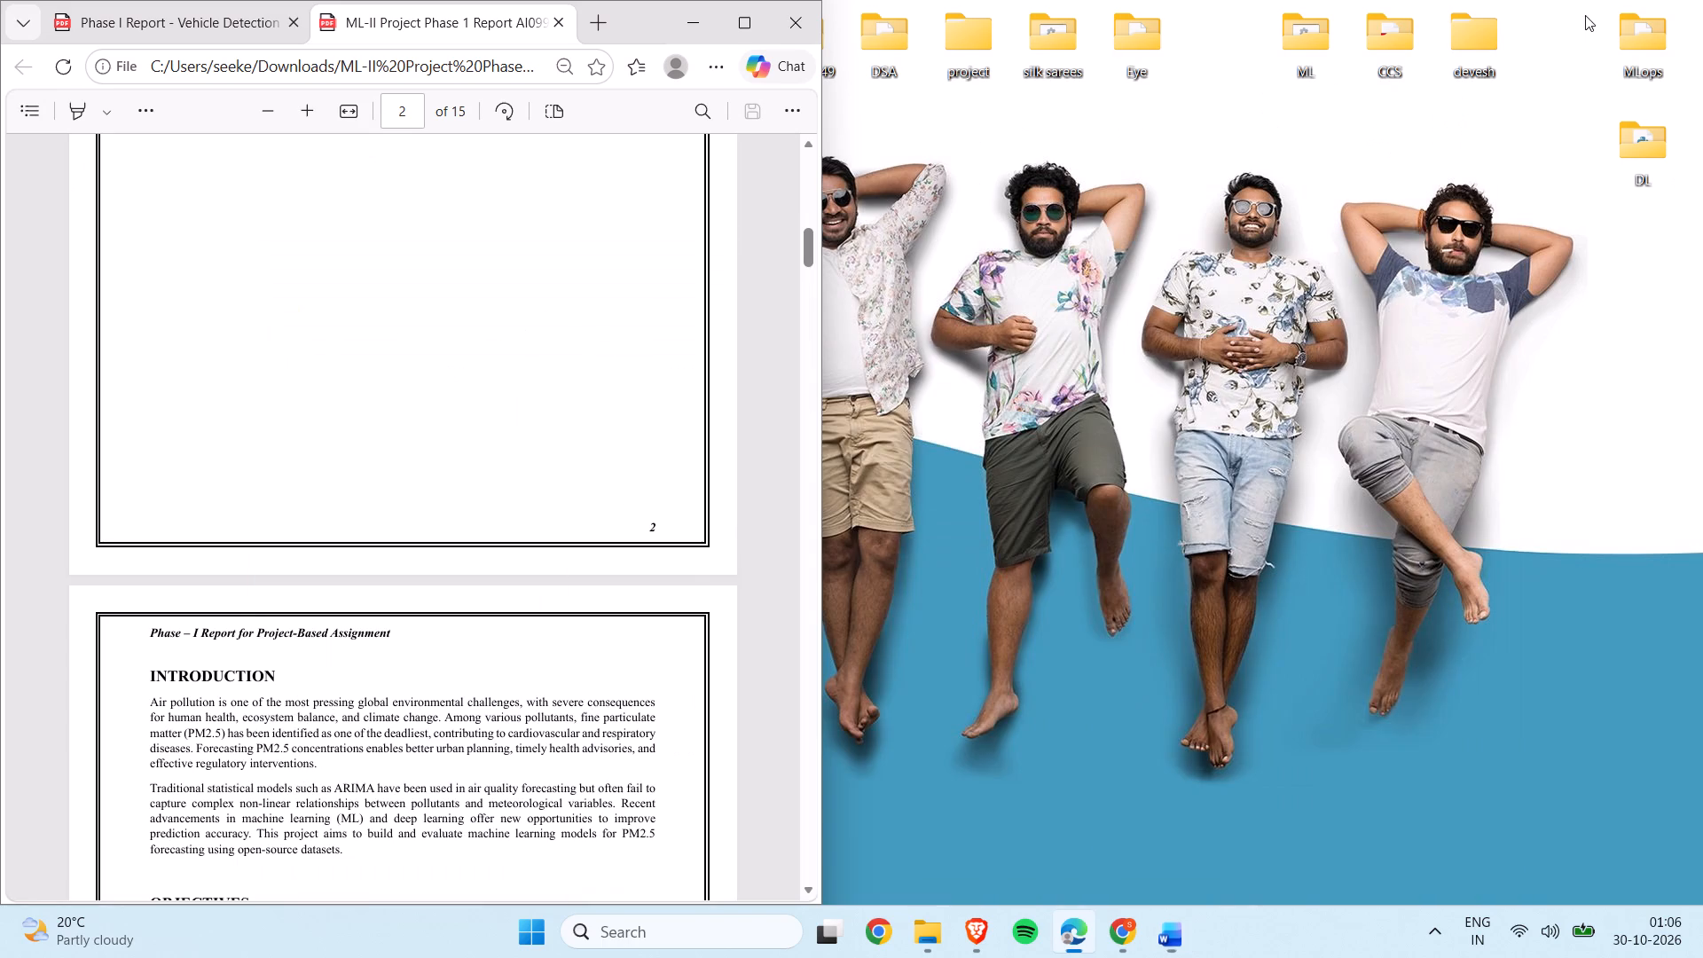
click(692, 22)
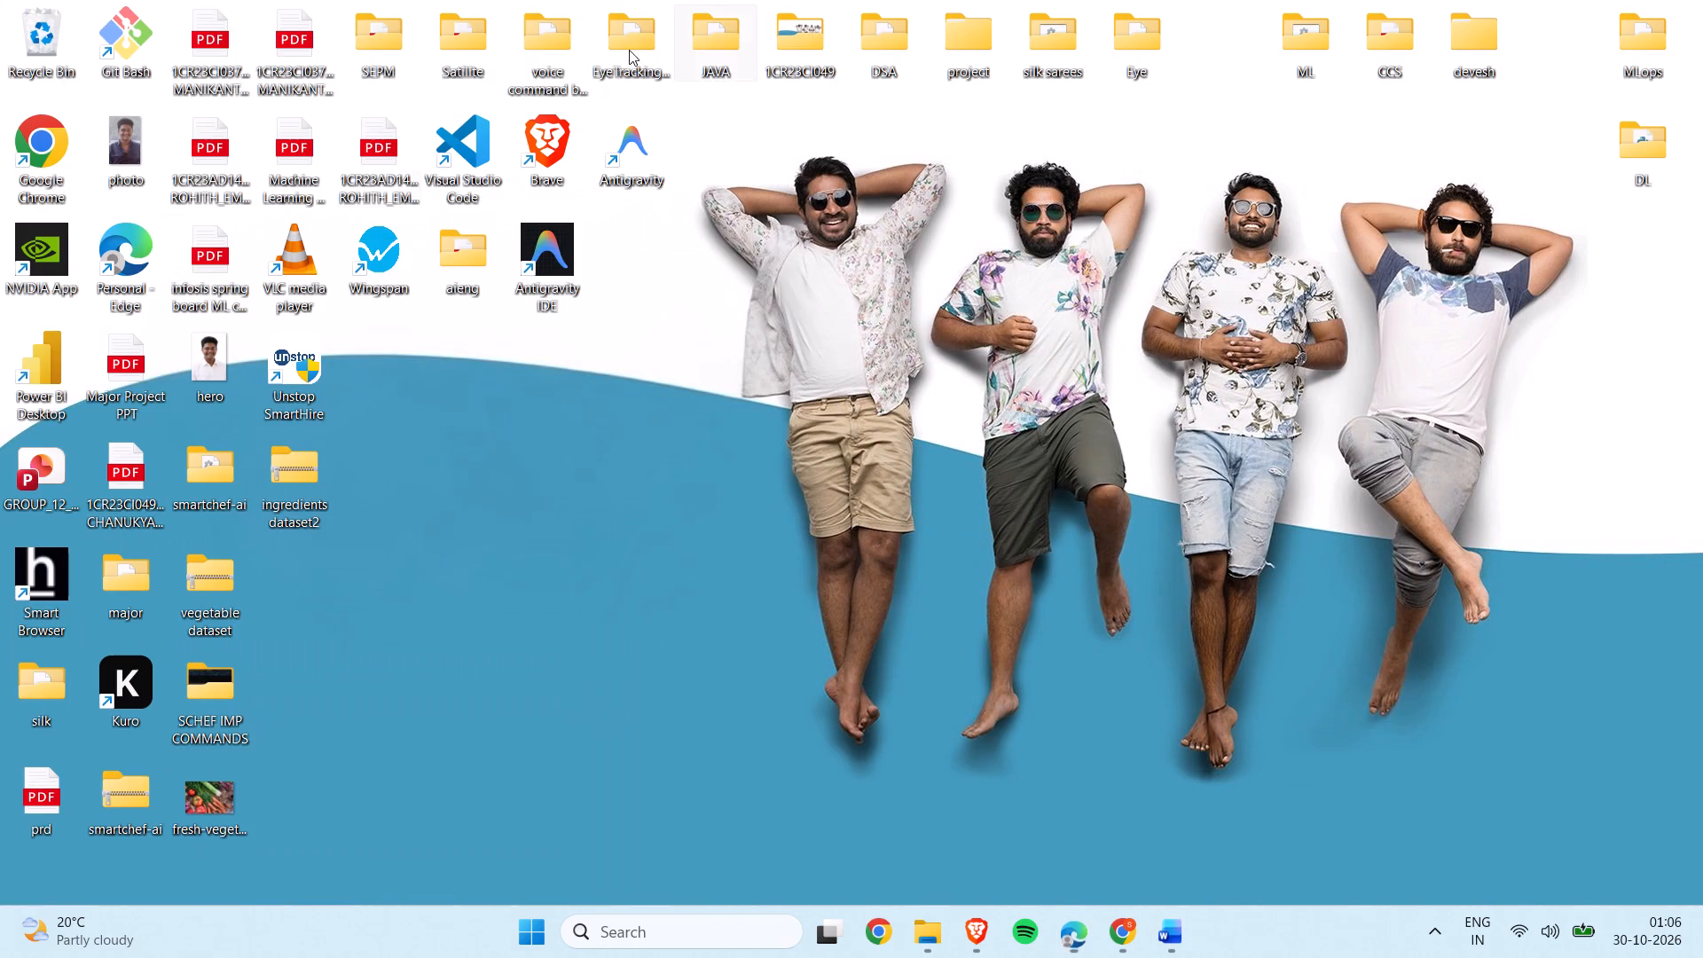
click(924, 946)
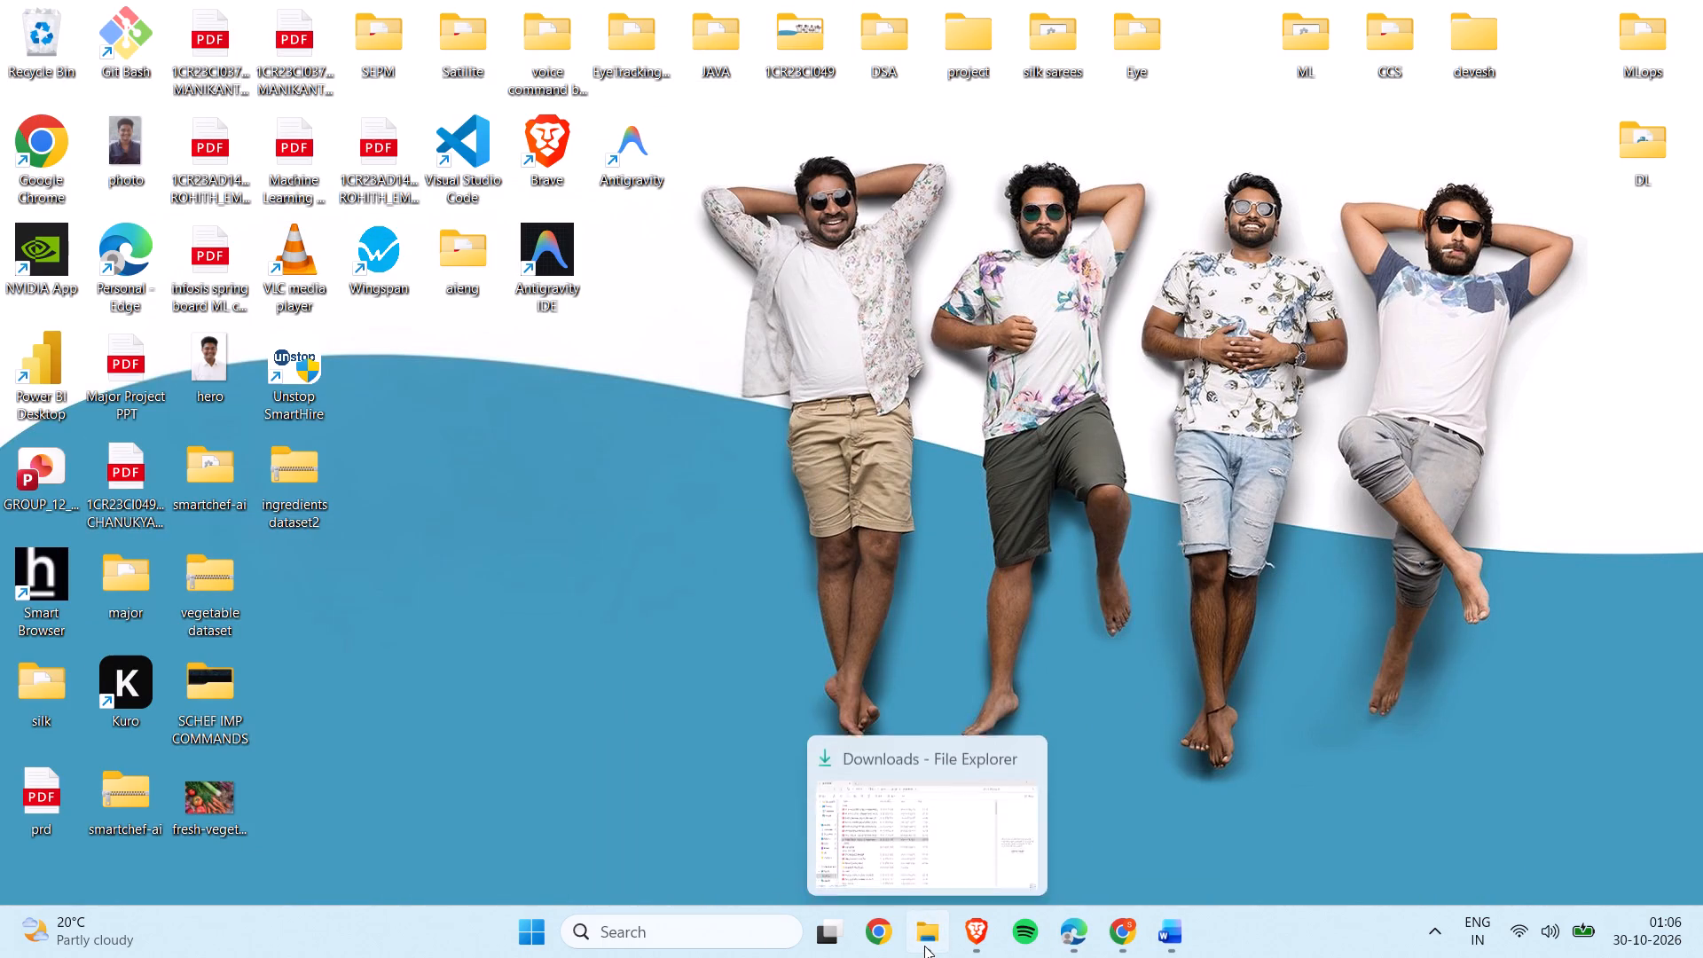
scroll(426, 368, up, 3)
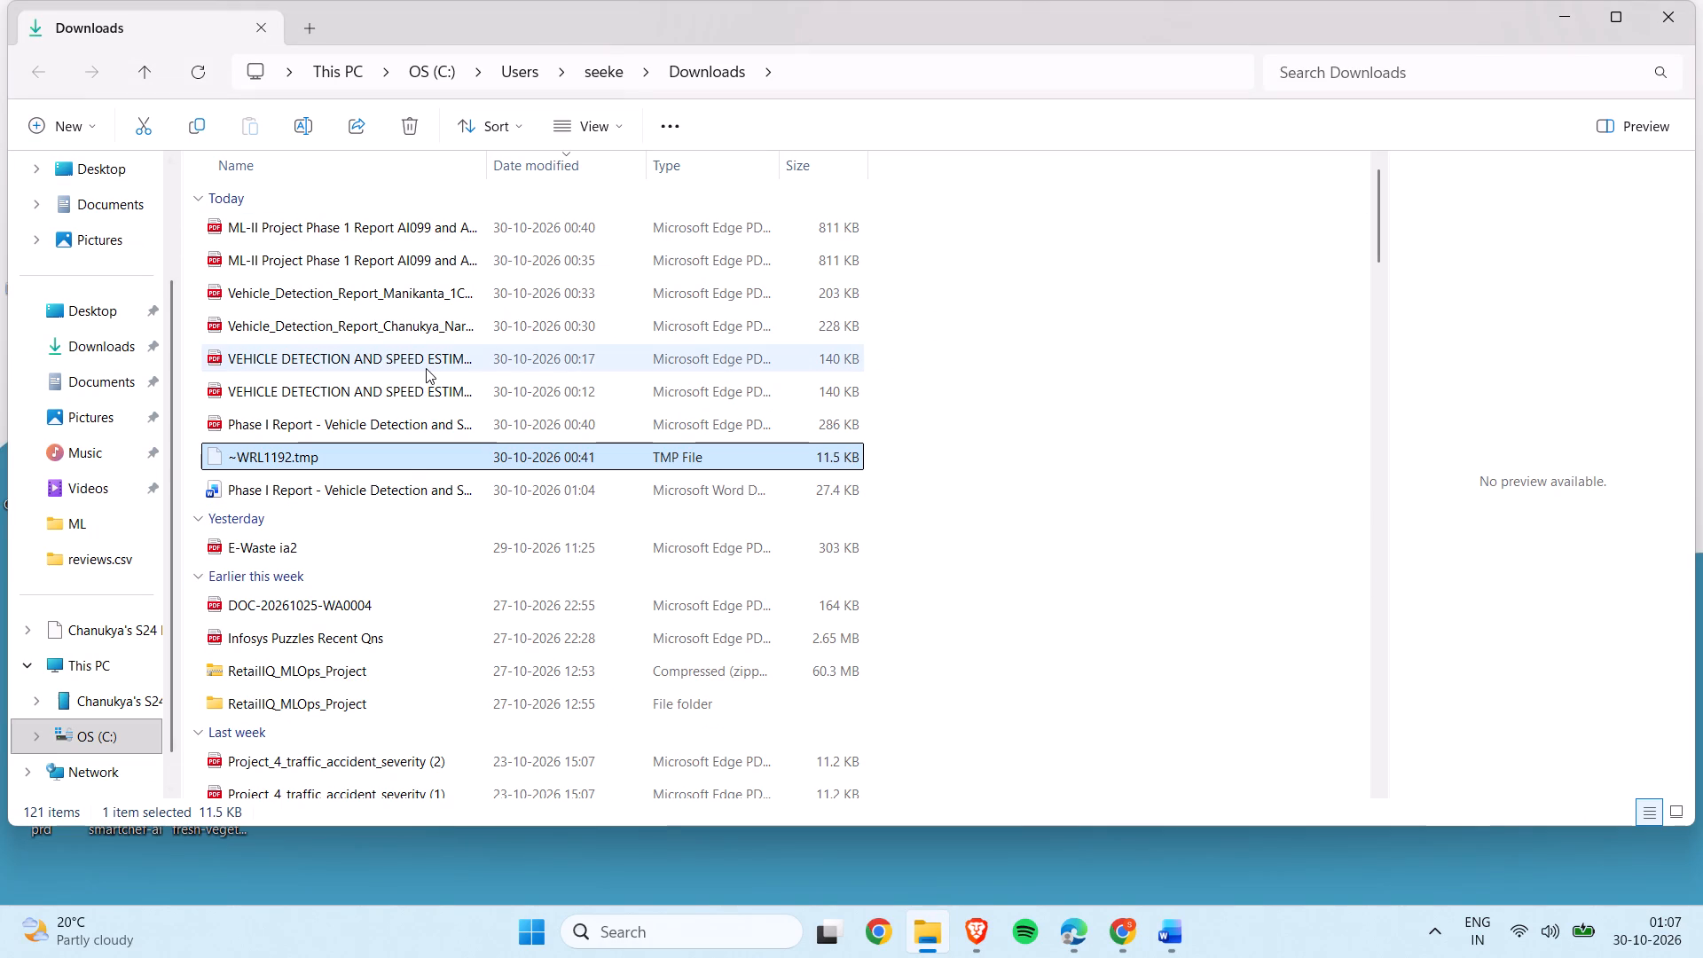
double_click(392, 489)
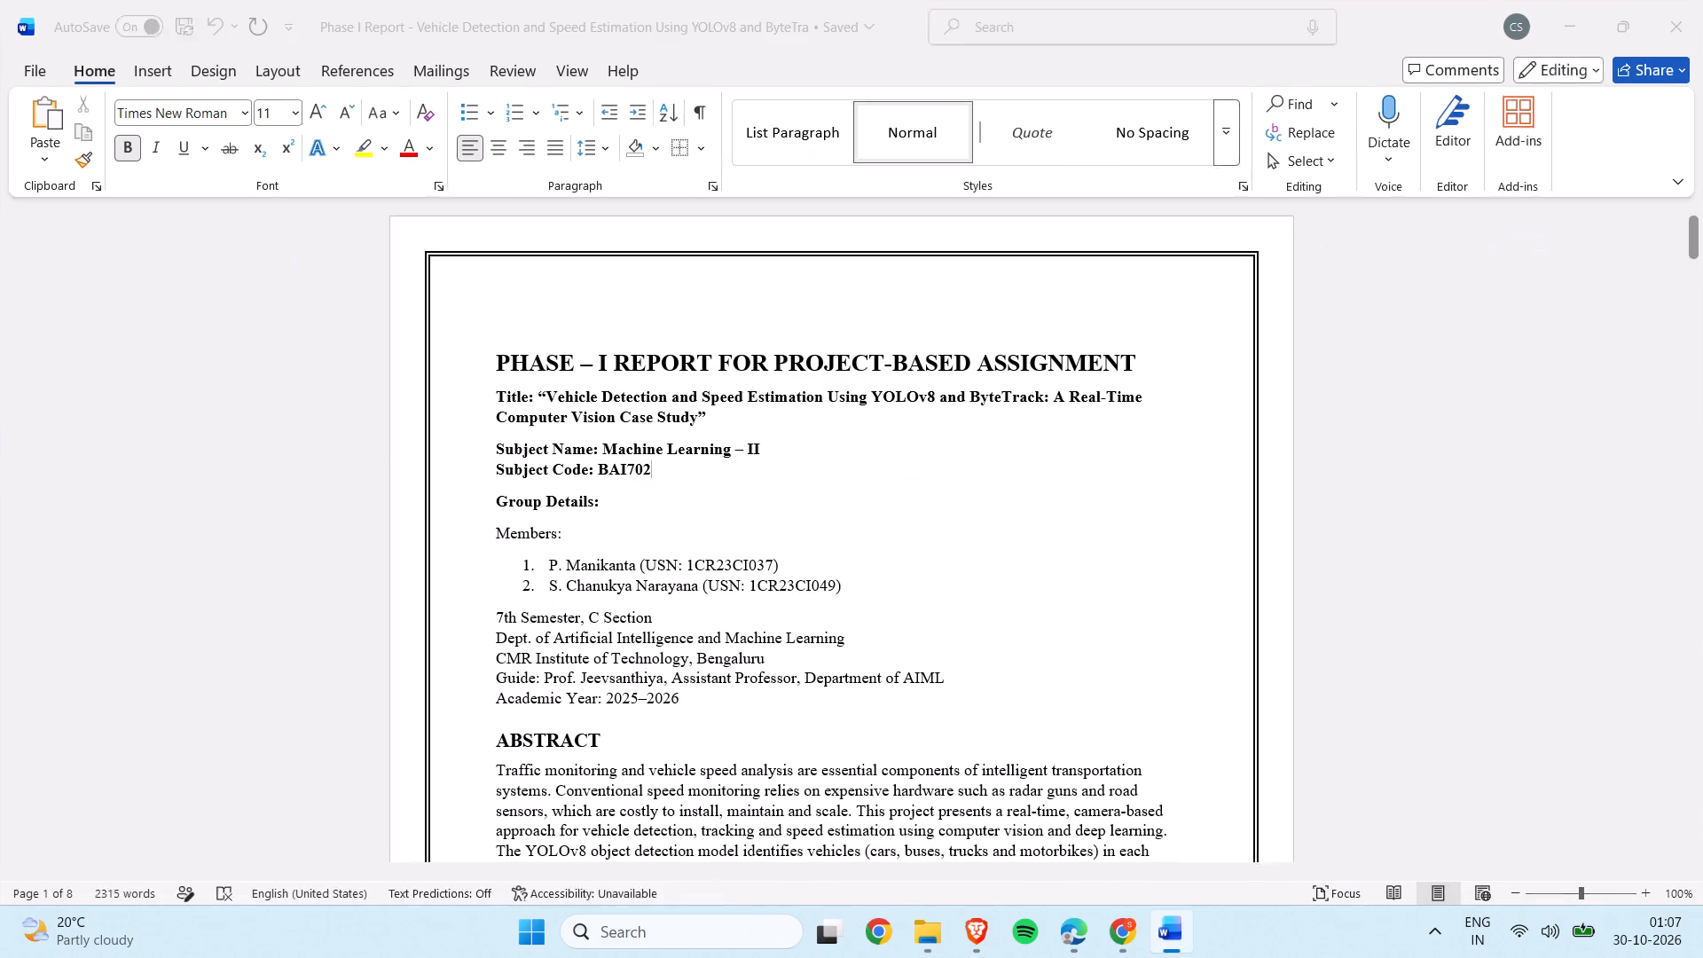
Review the Downloads copy's opening pages, from the title block and abstract to the objectives.
scroll(788, 412, down, 5)
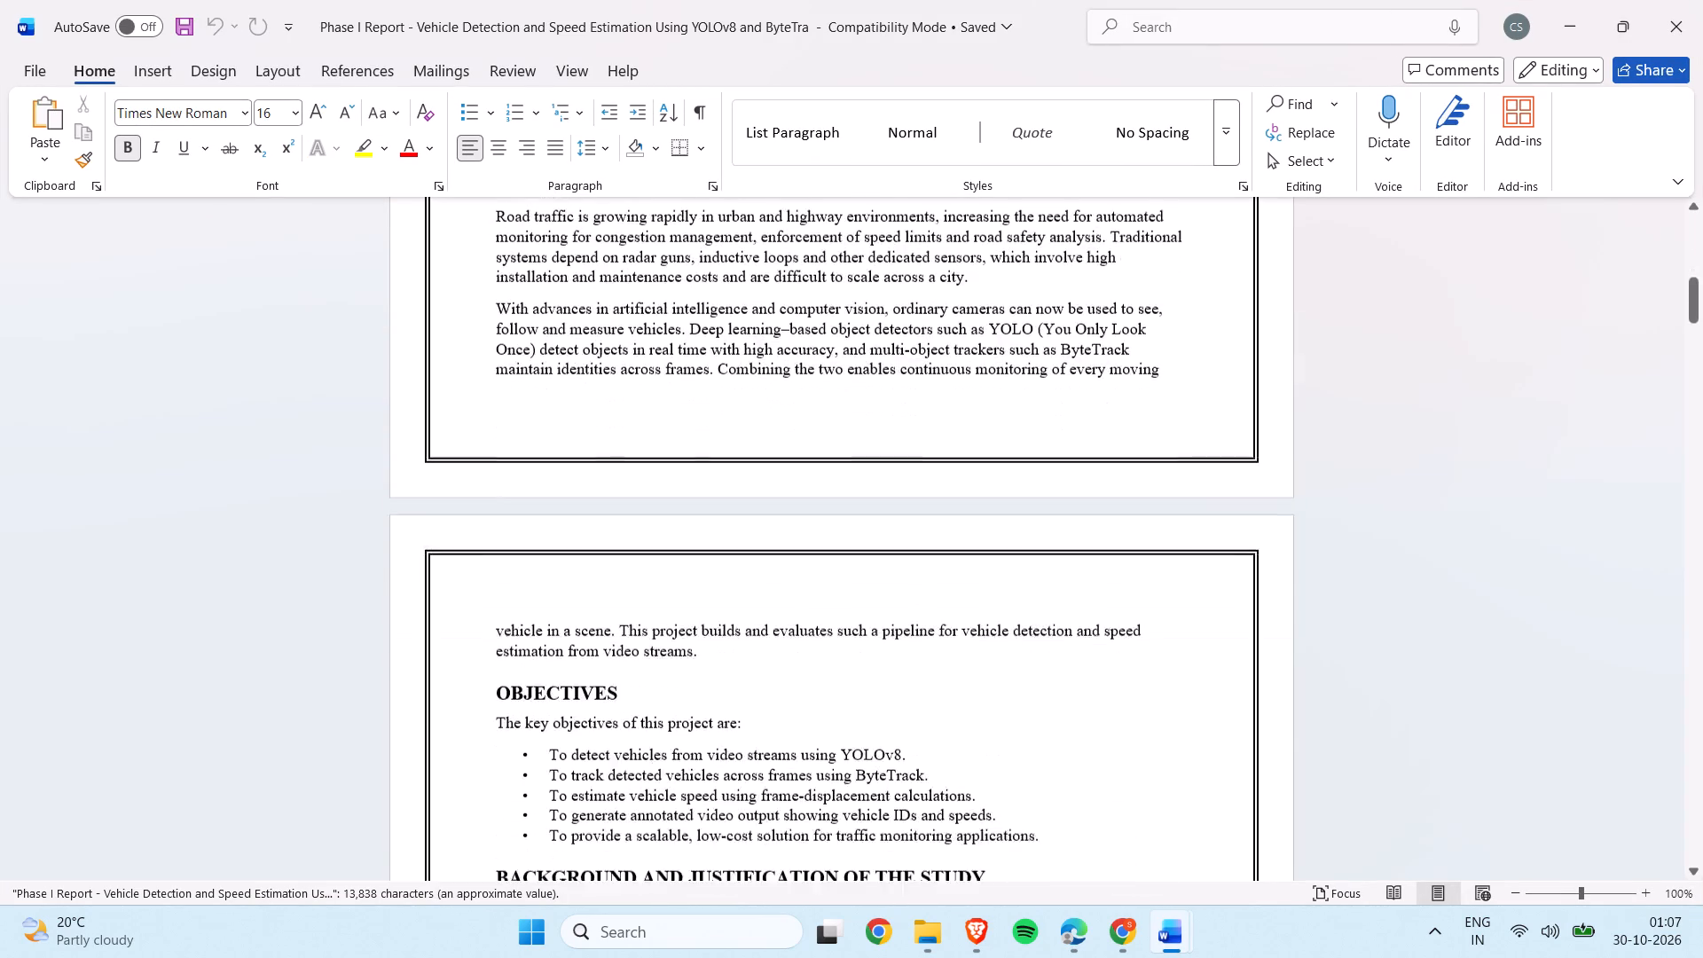
scroll(788, 412, up, 5)
scroll(1001, 518, down, 2)
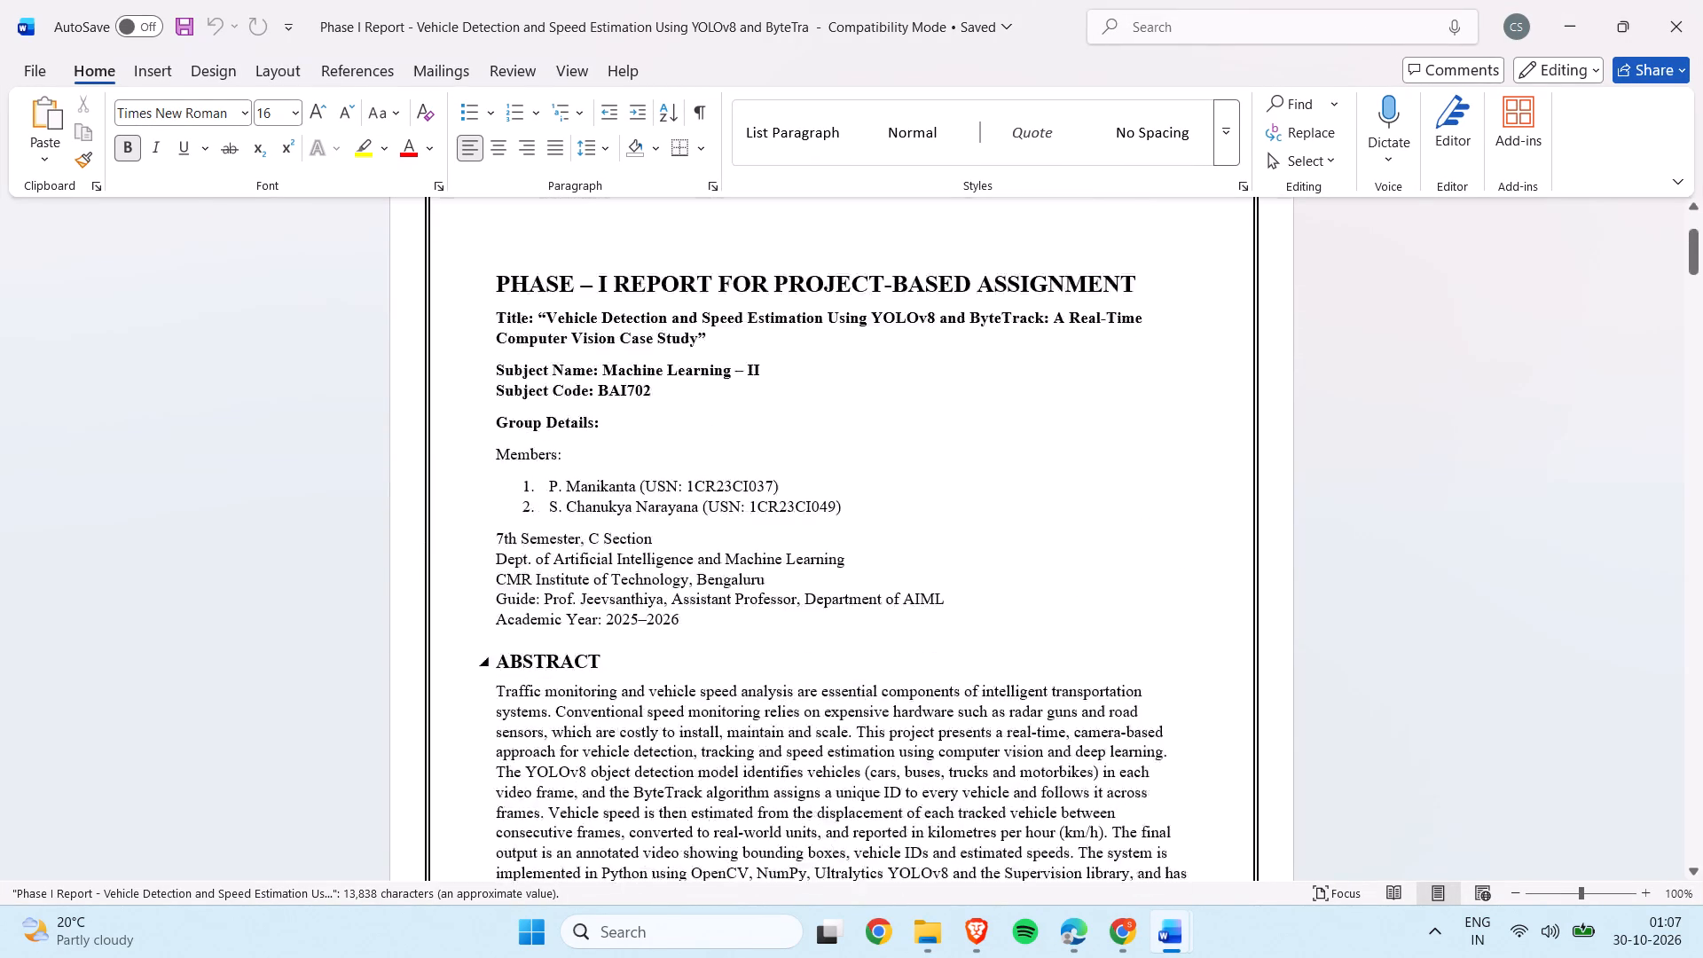
scroll(1001, 518, down, 4)
scroll(927, 485, up, 5)
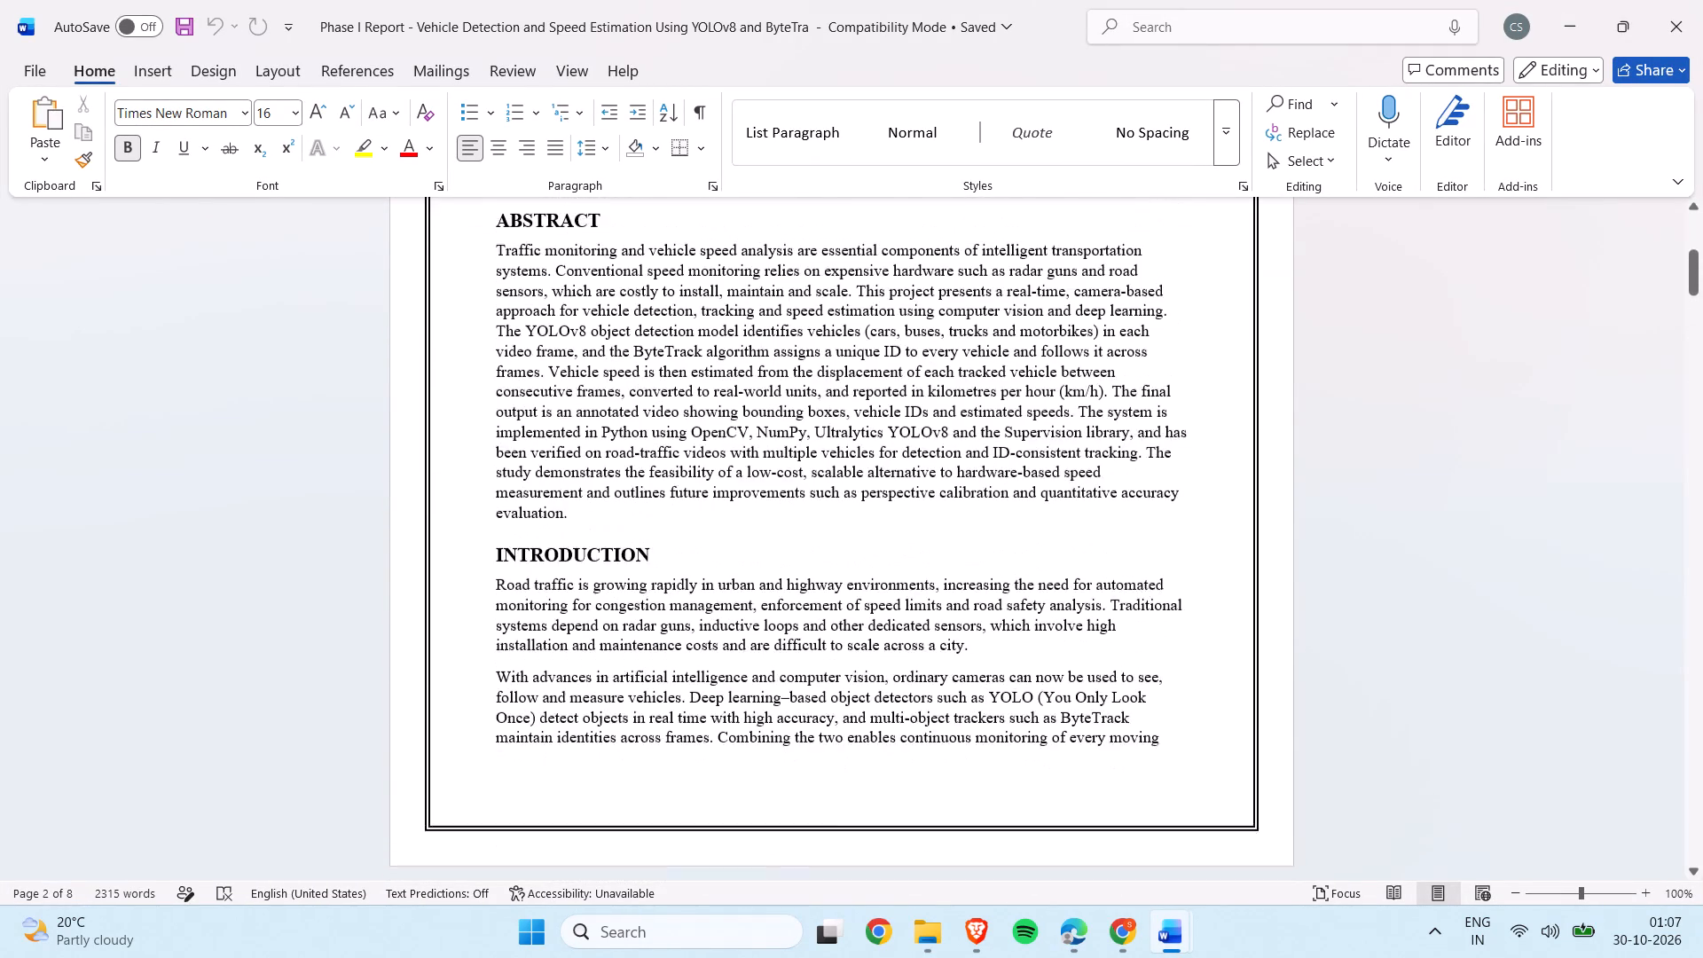
scroll(927, 485, up, 5)
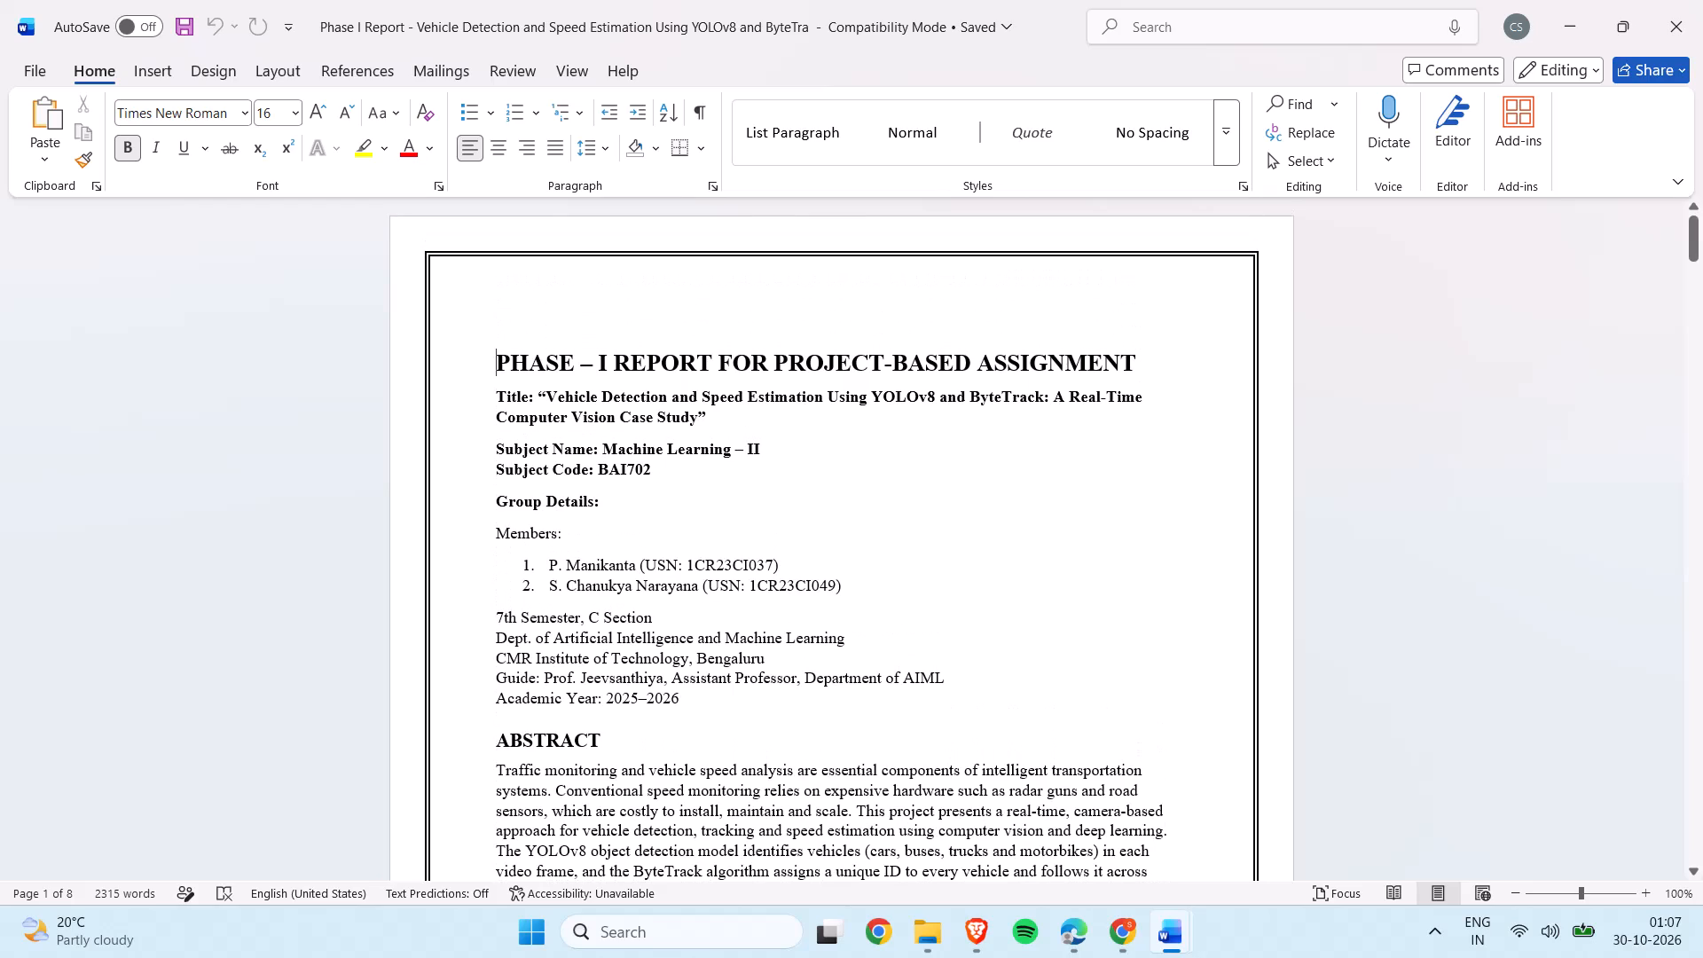
scroll(927, 485, down, 1)
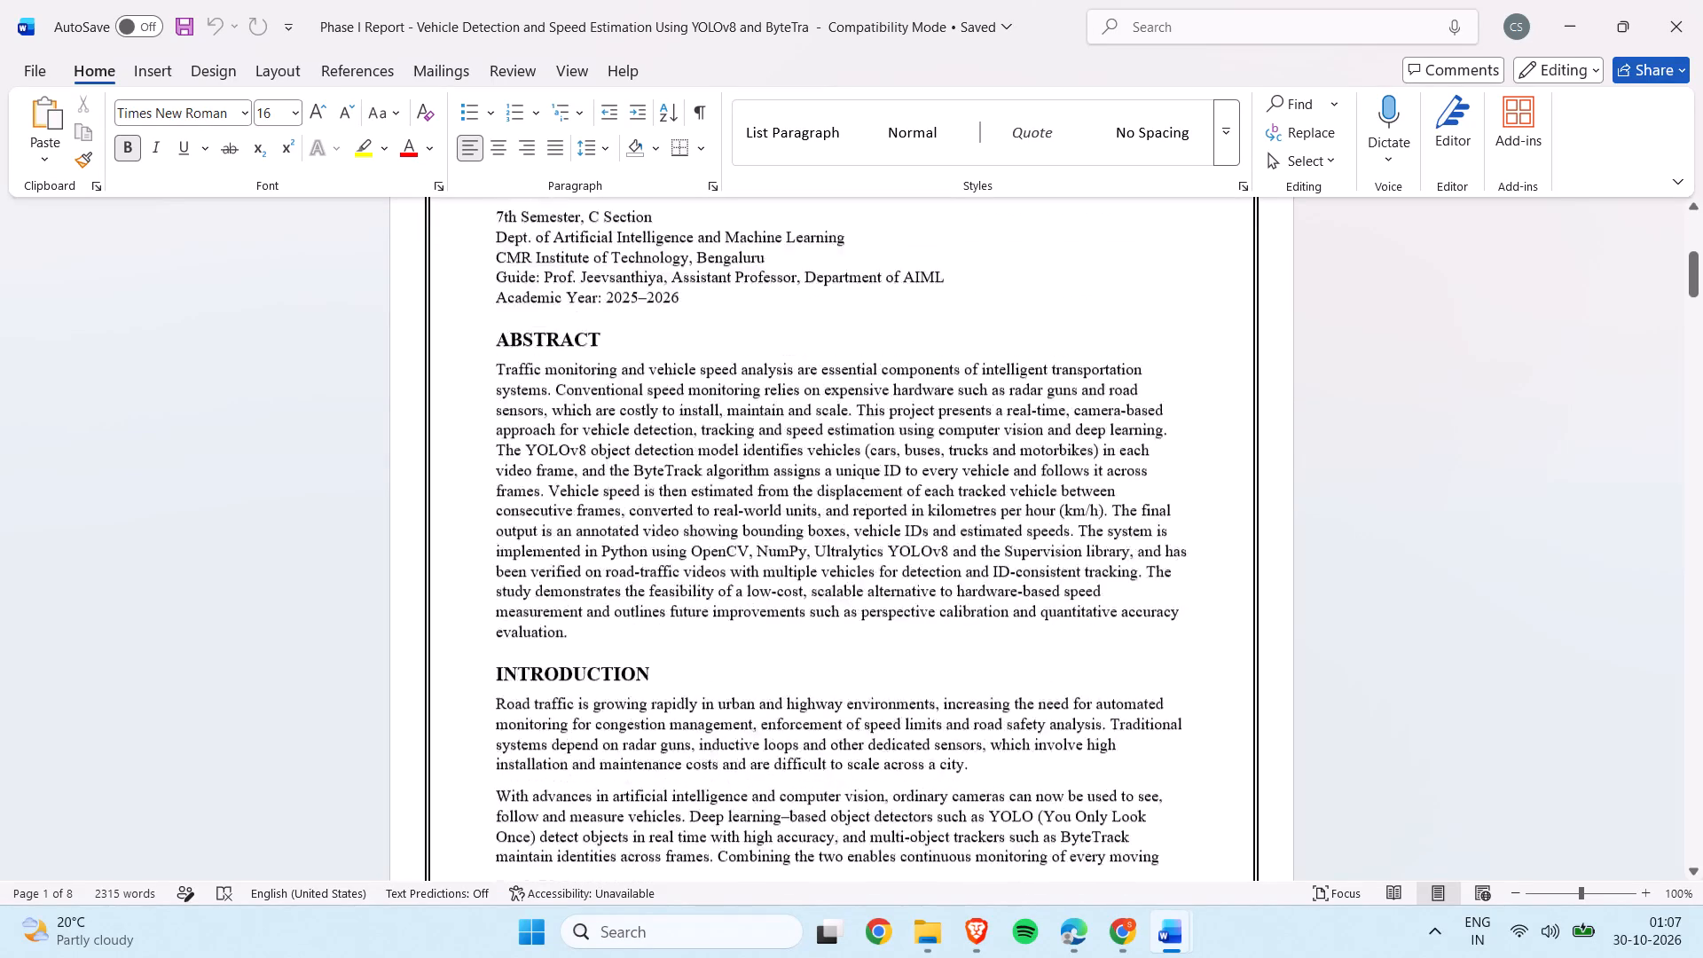
scroll(927, 485, down, 1)
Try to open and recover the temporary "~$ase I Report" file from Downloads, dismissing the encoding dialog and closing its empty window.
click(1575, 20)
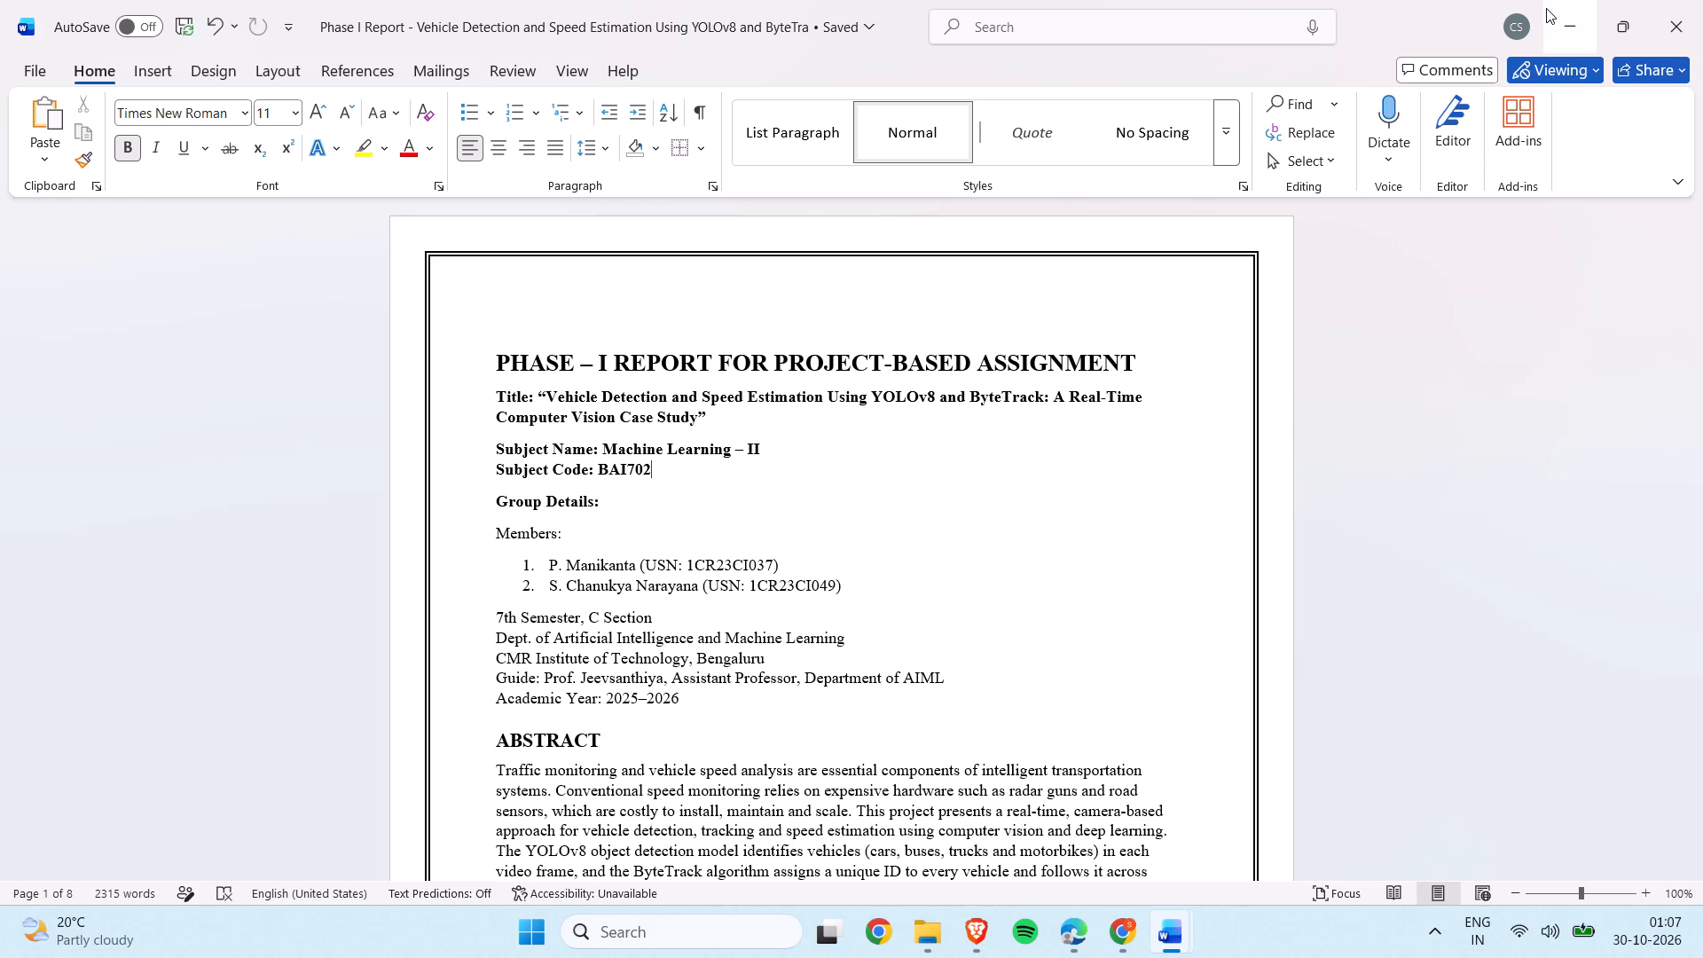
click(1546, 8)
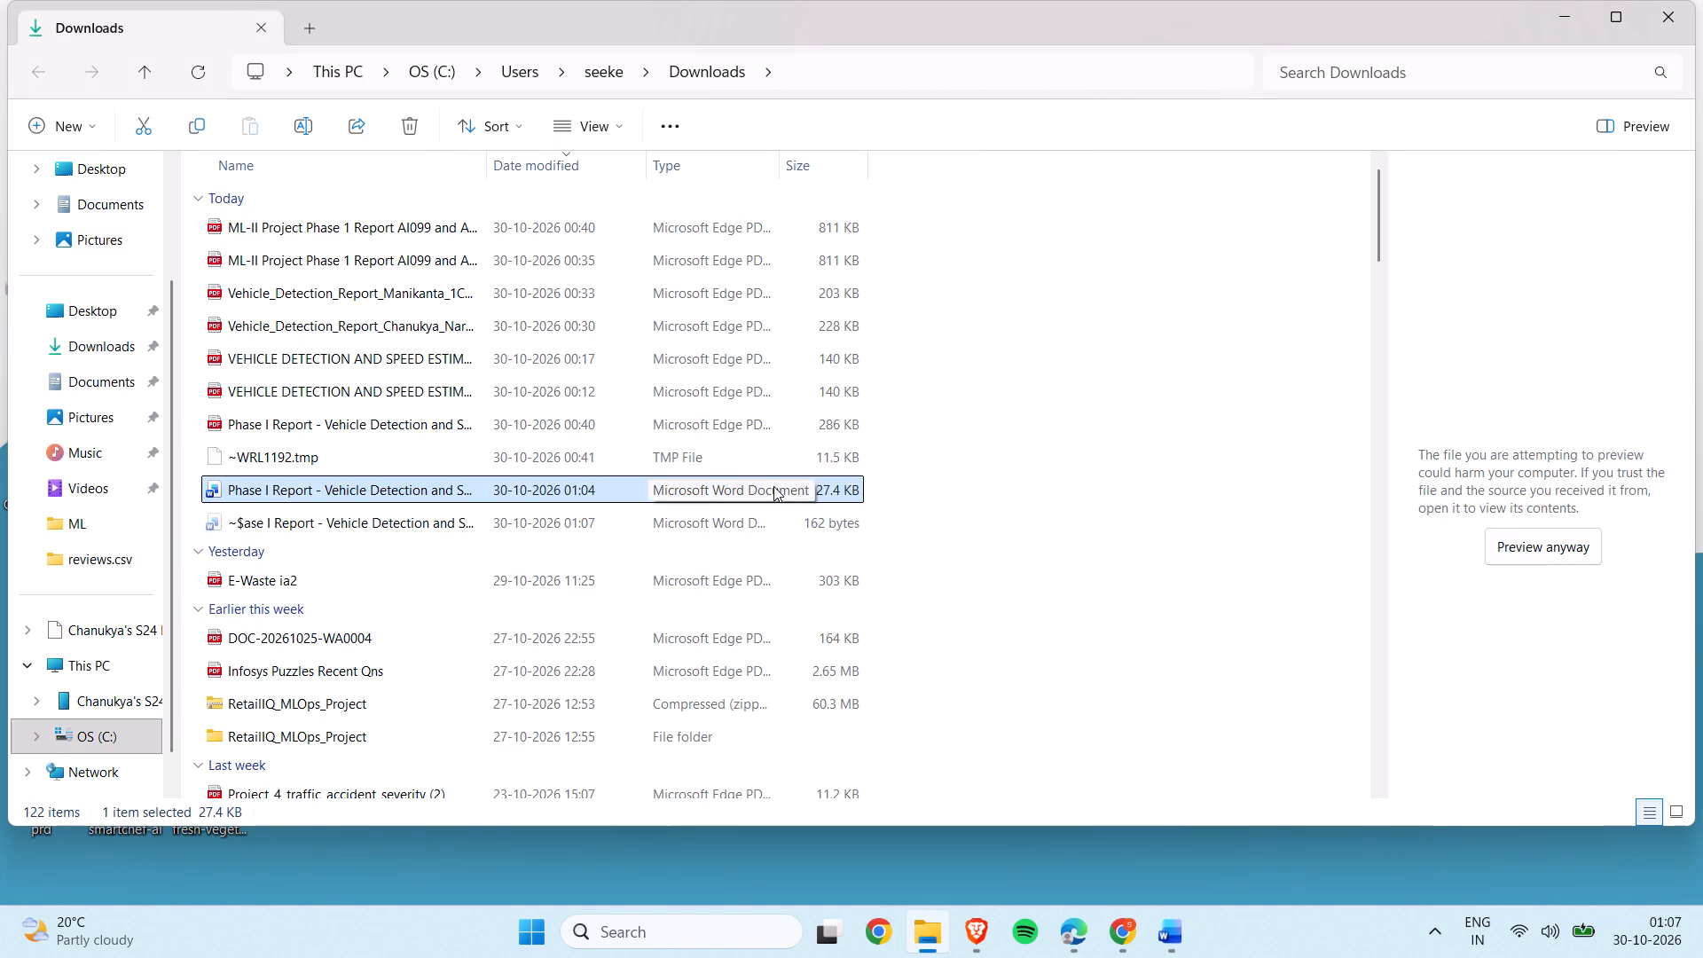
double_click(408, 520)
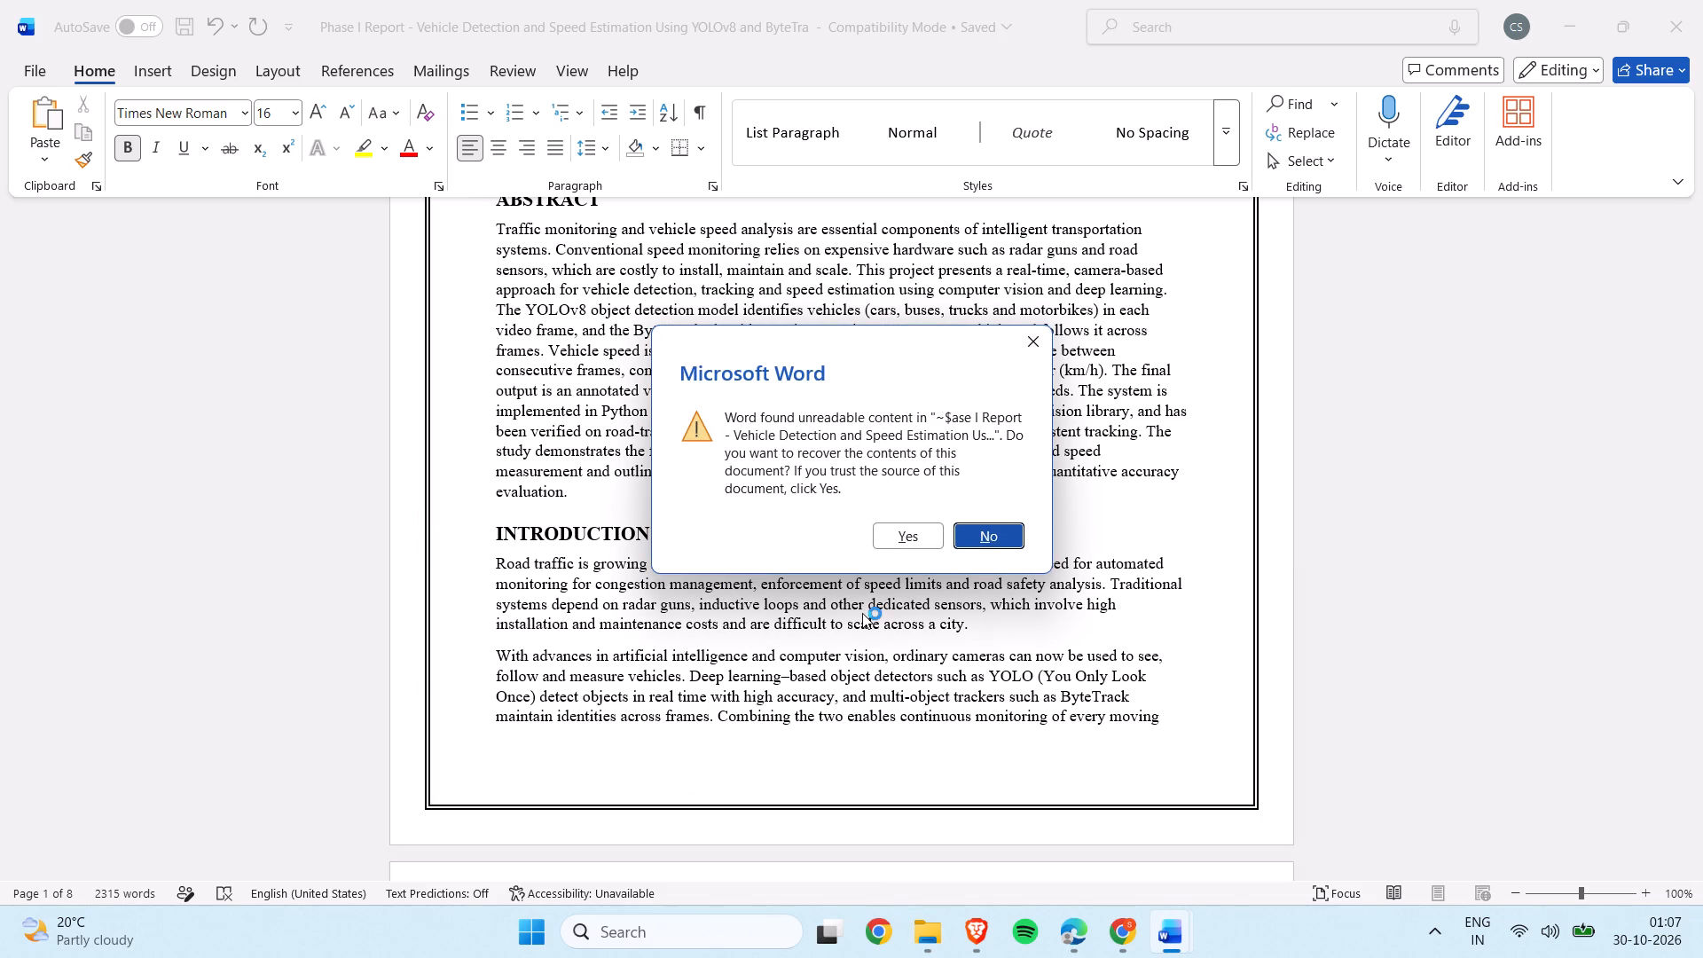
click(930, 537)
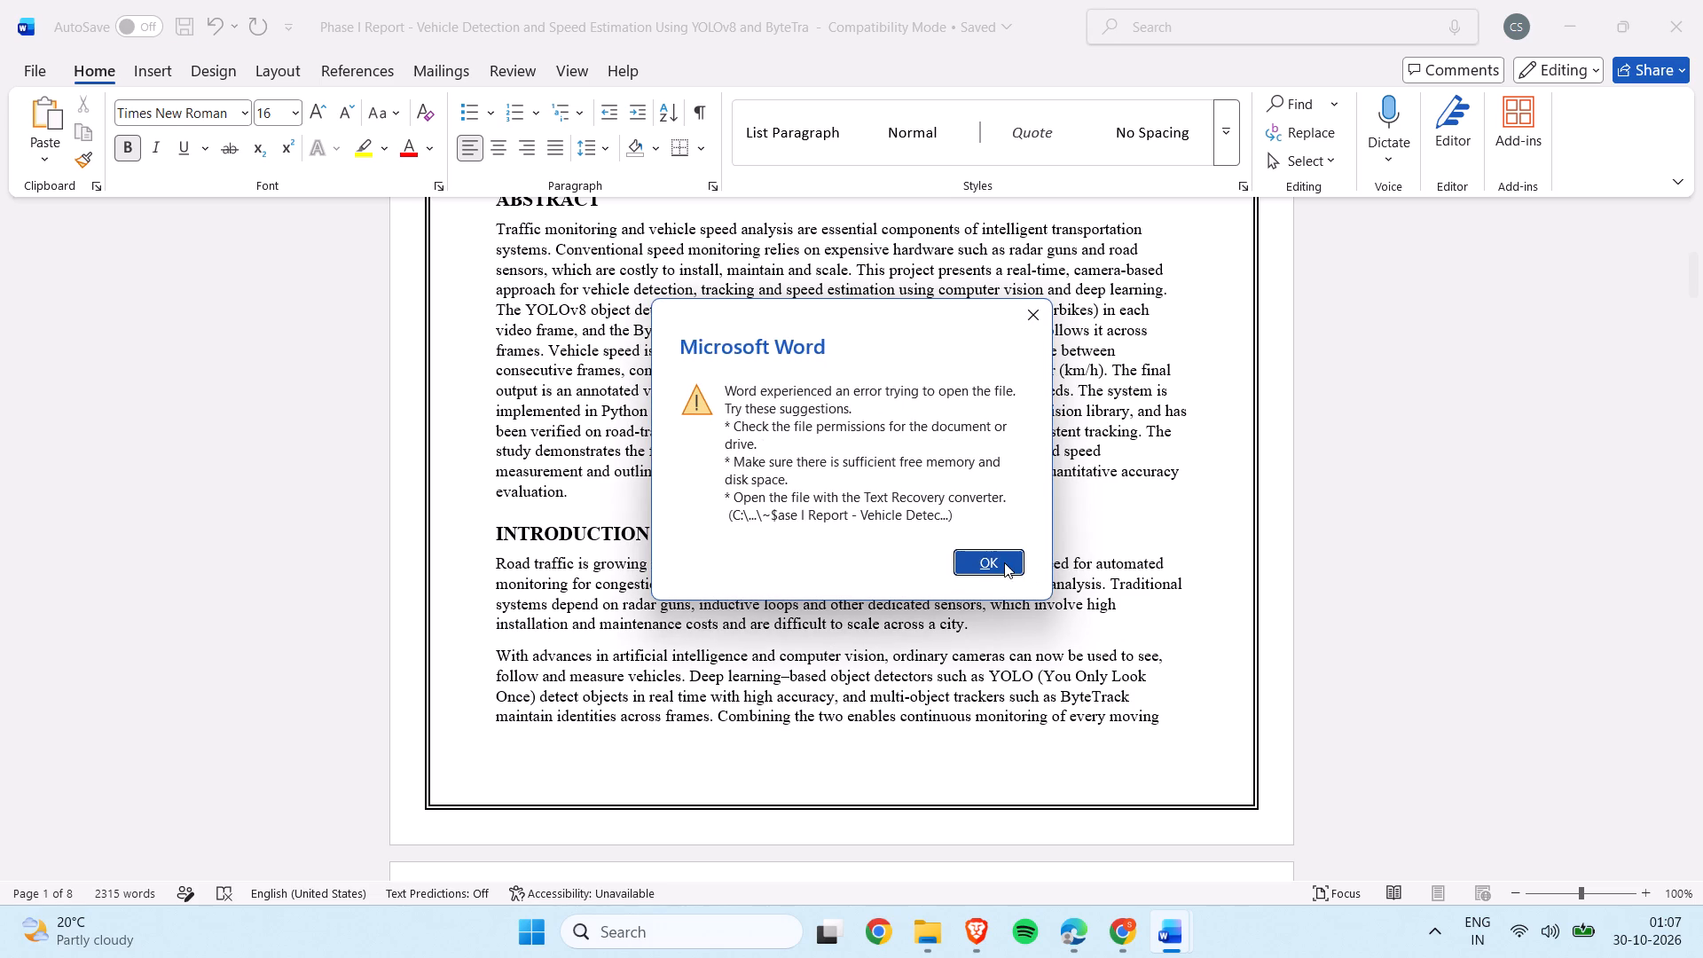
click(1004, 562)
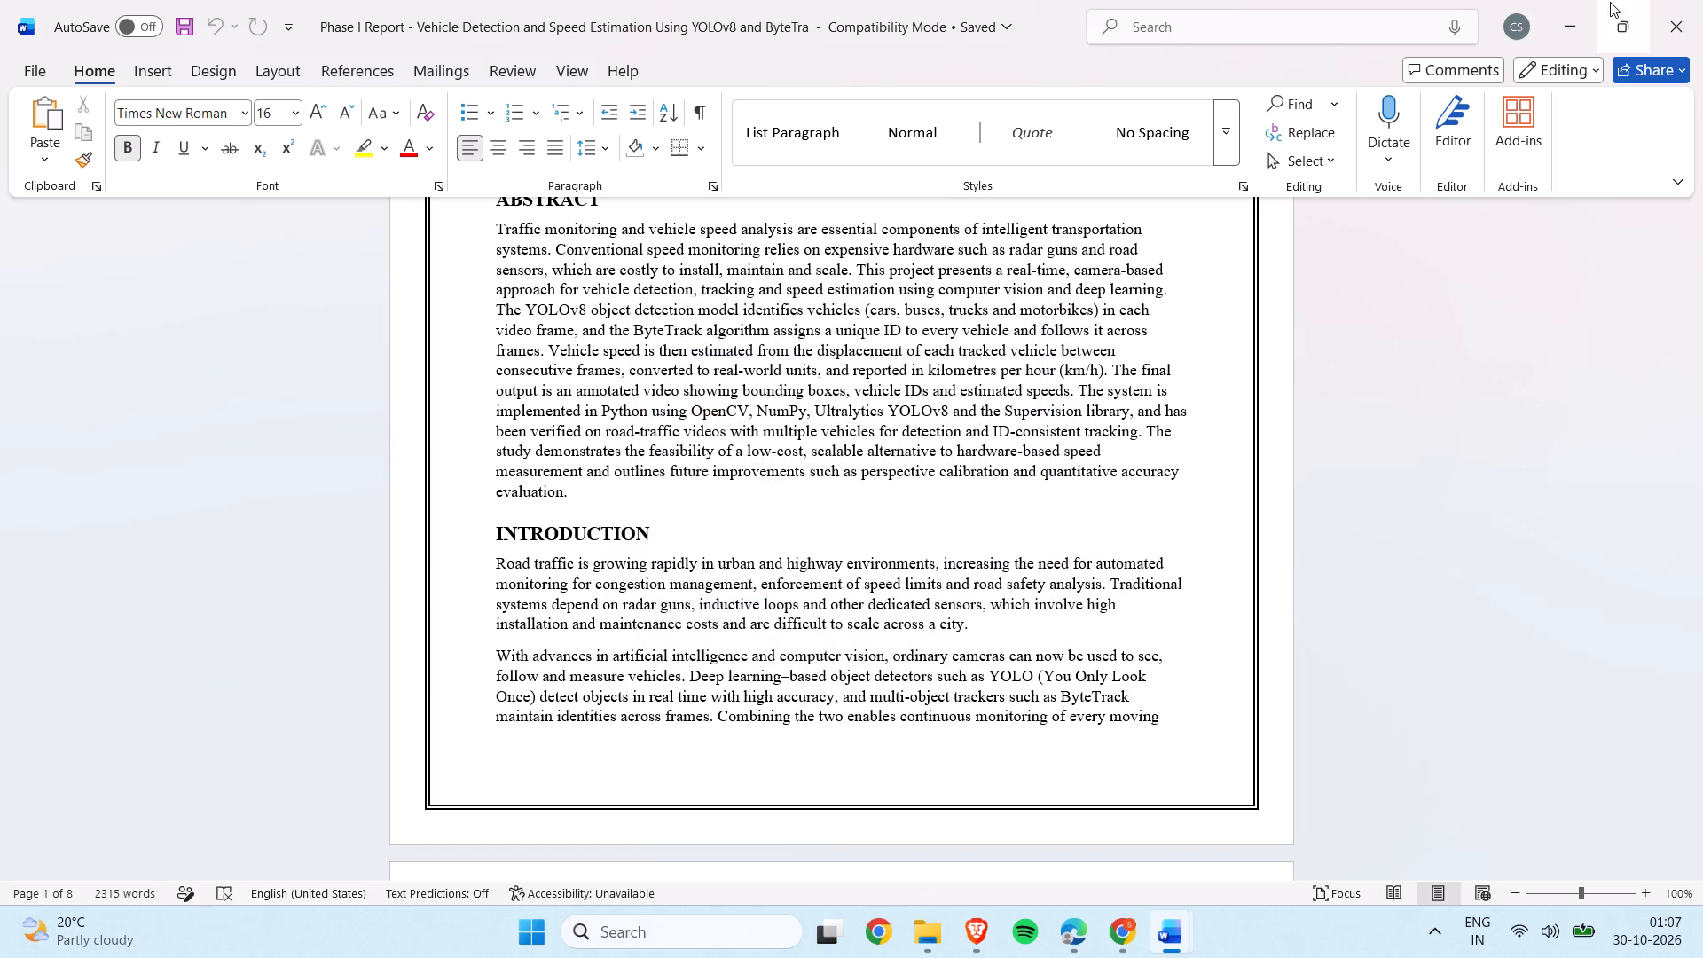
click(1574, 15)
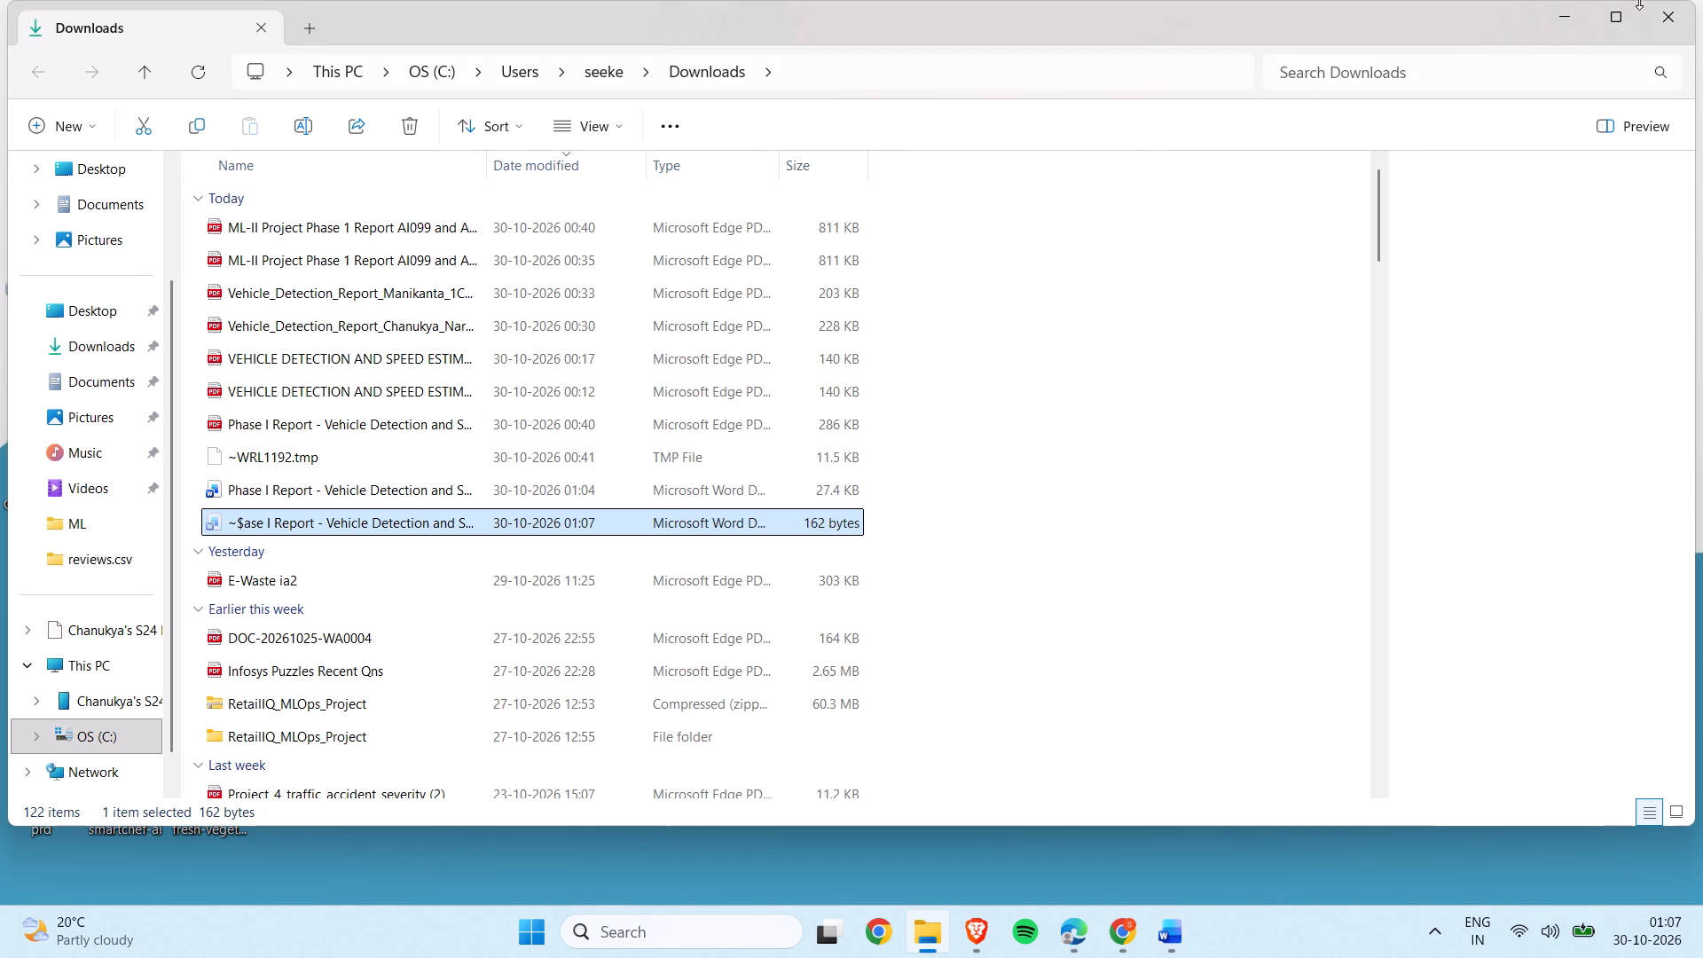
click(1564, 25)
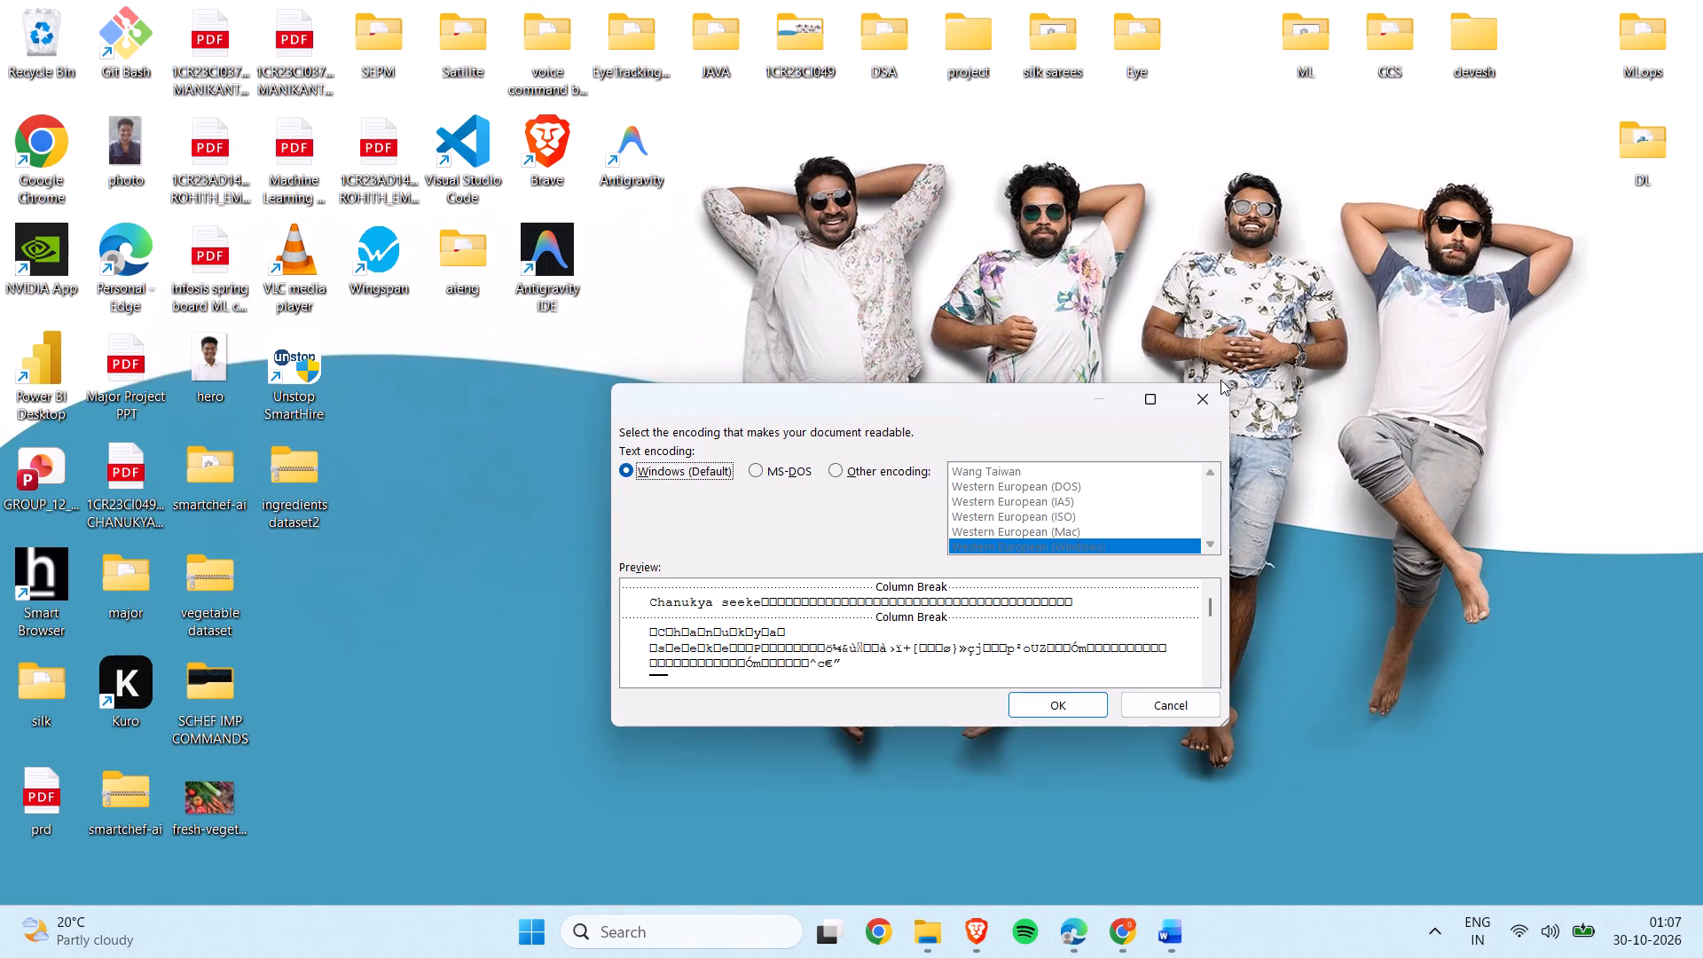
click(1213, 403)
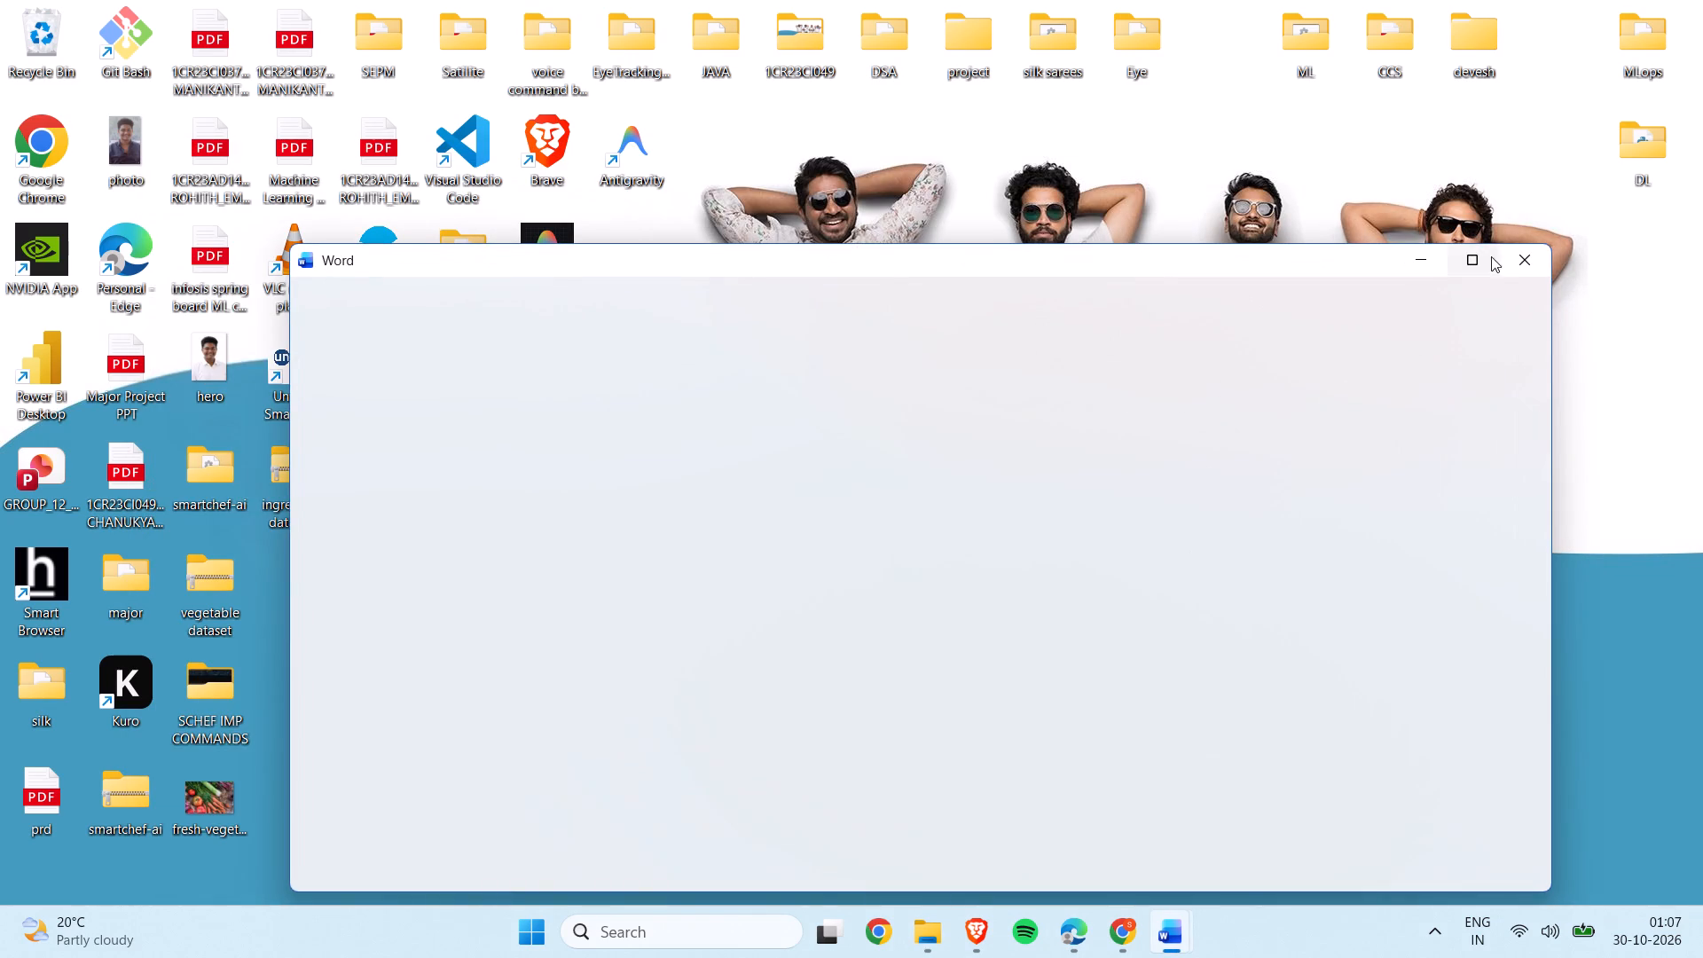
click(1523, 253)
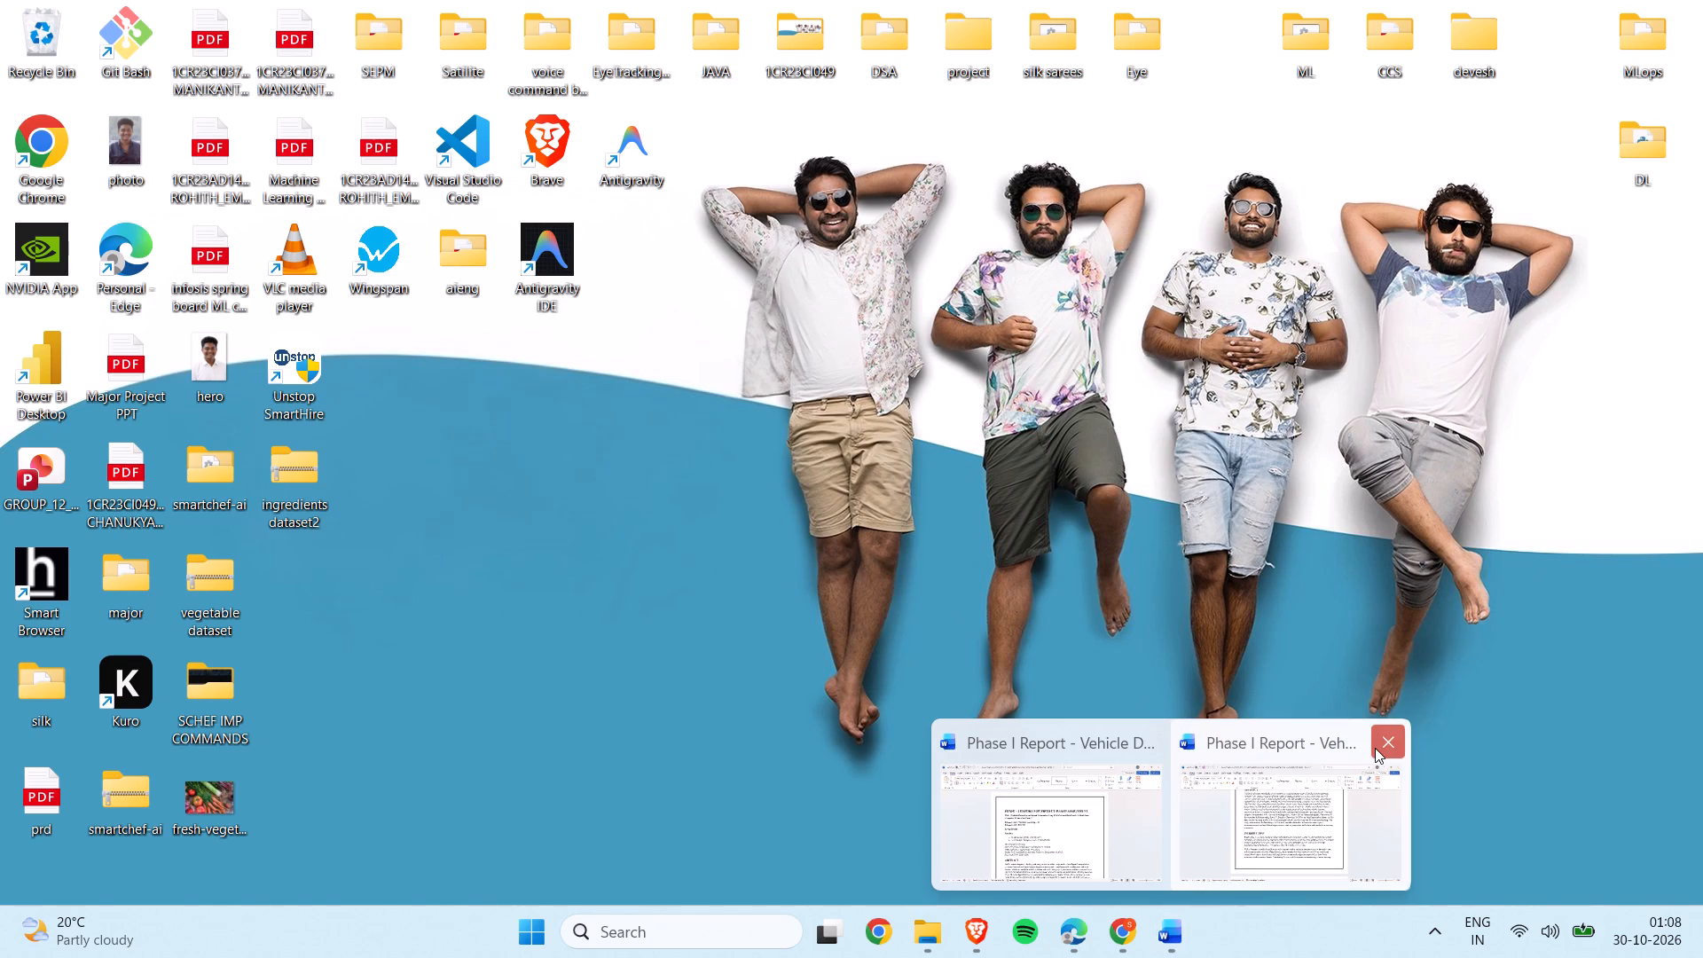
Close both Phase I Report document windows and the Edge window showing the reference ML-II report.
click(1375, 748)
click(1266, 739)
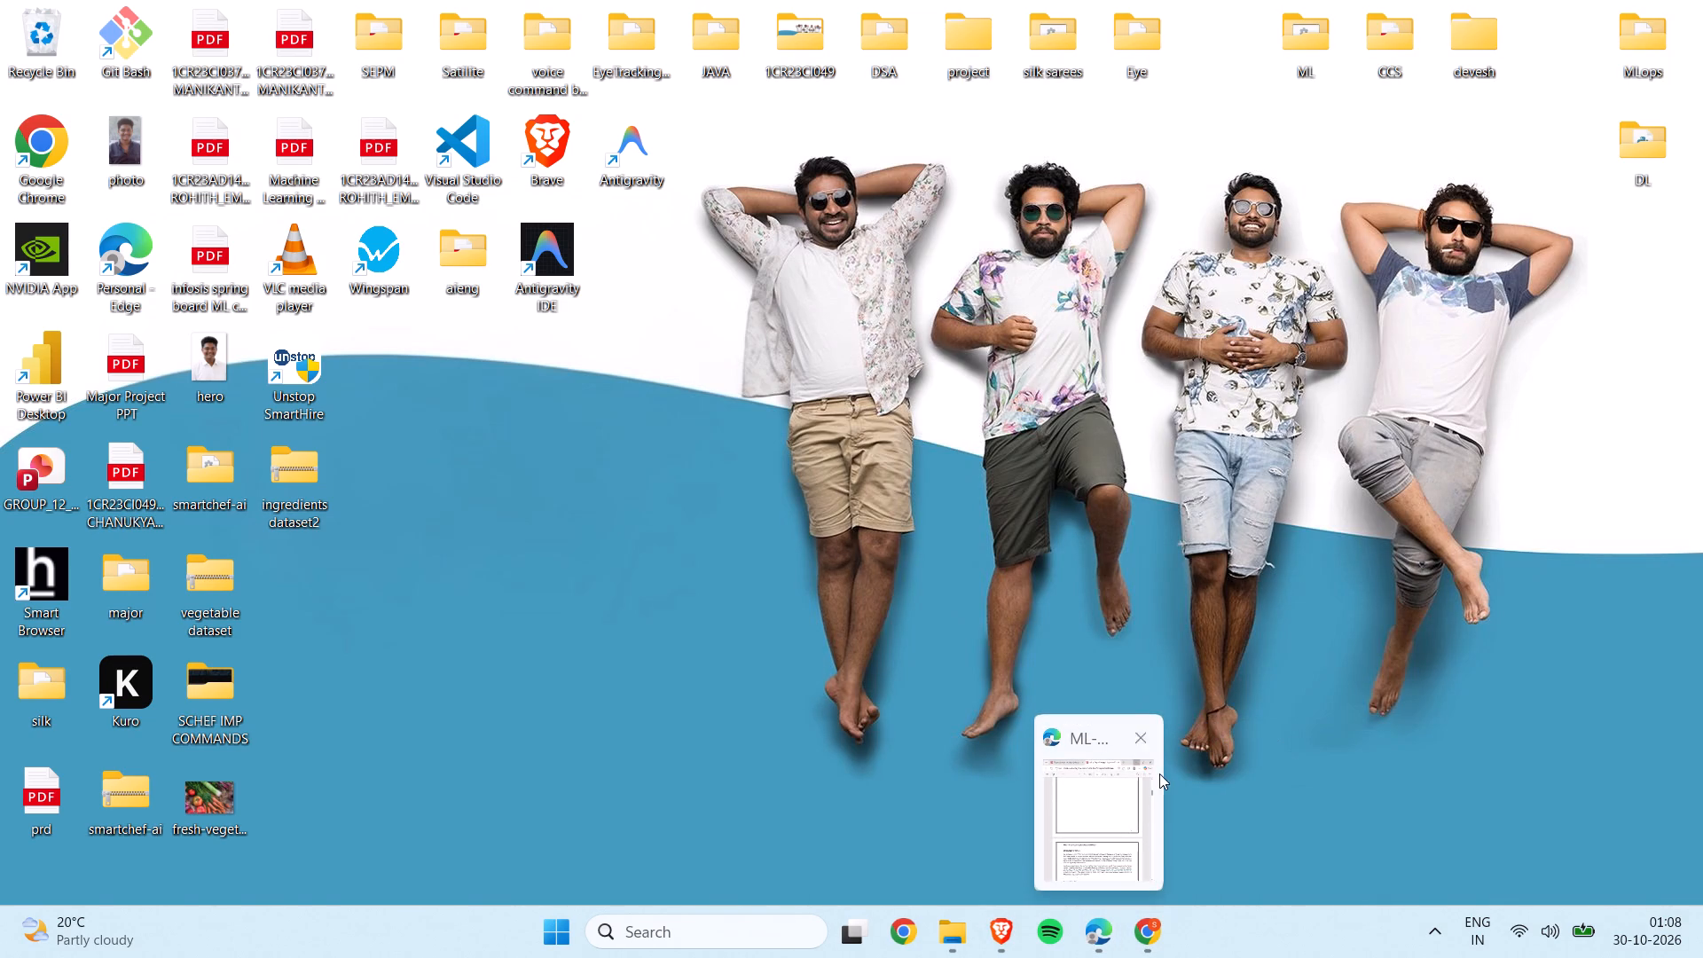
click(1141, 737)
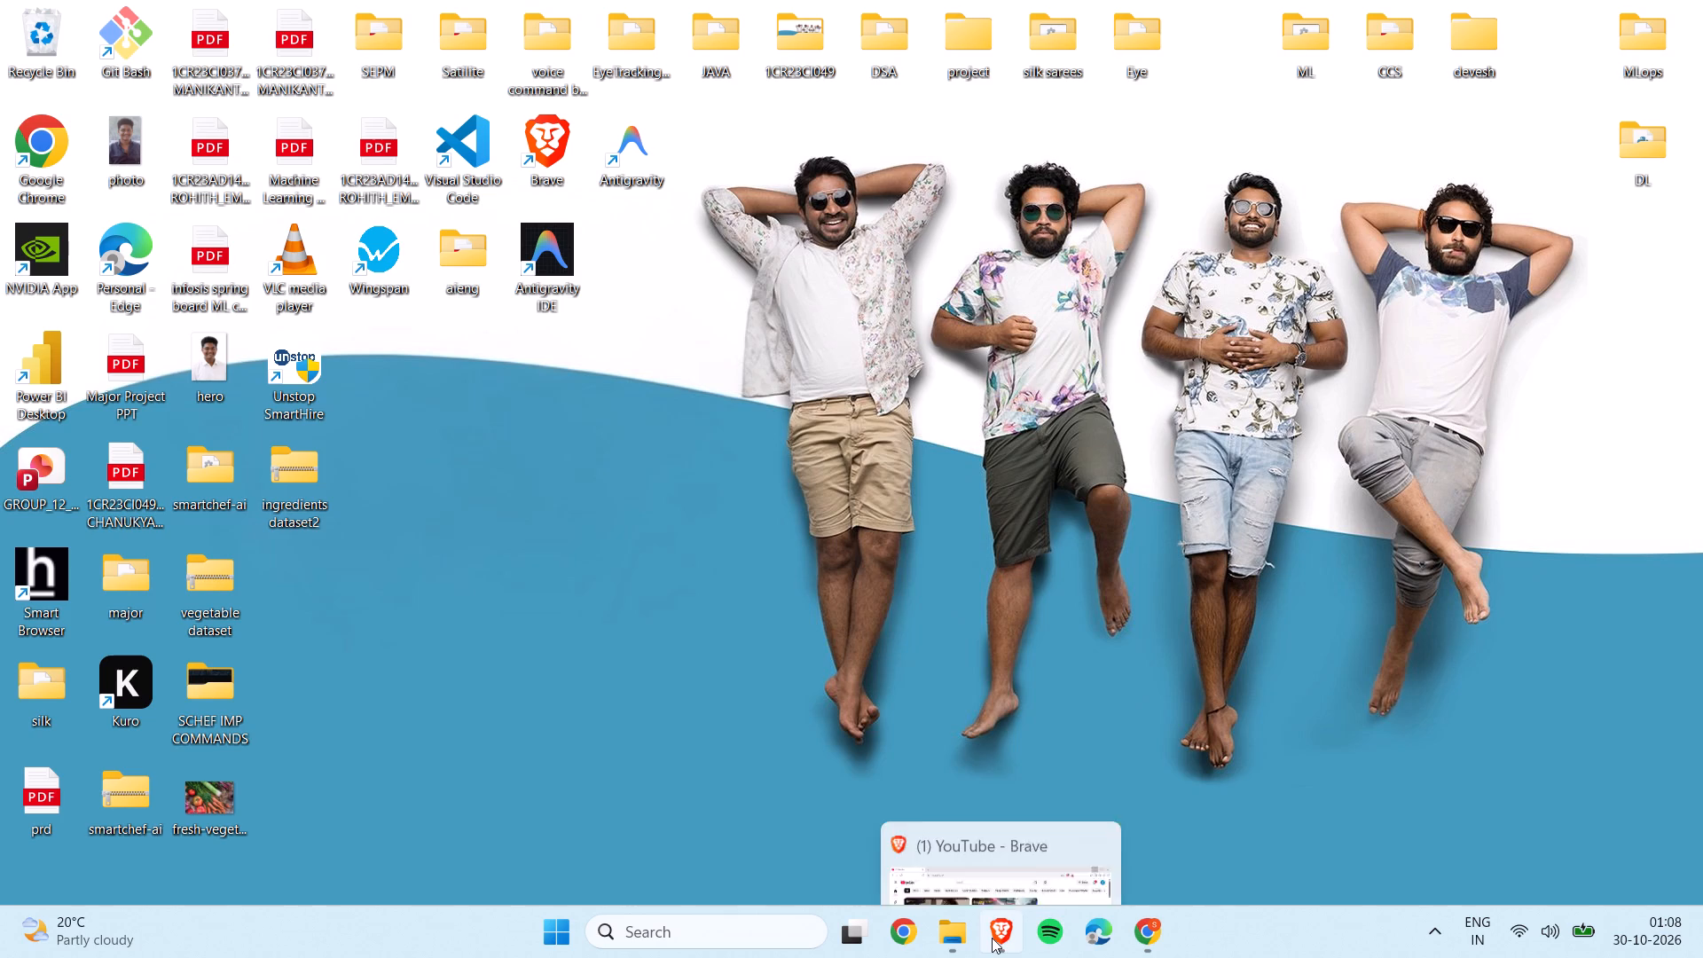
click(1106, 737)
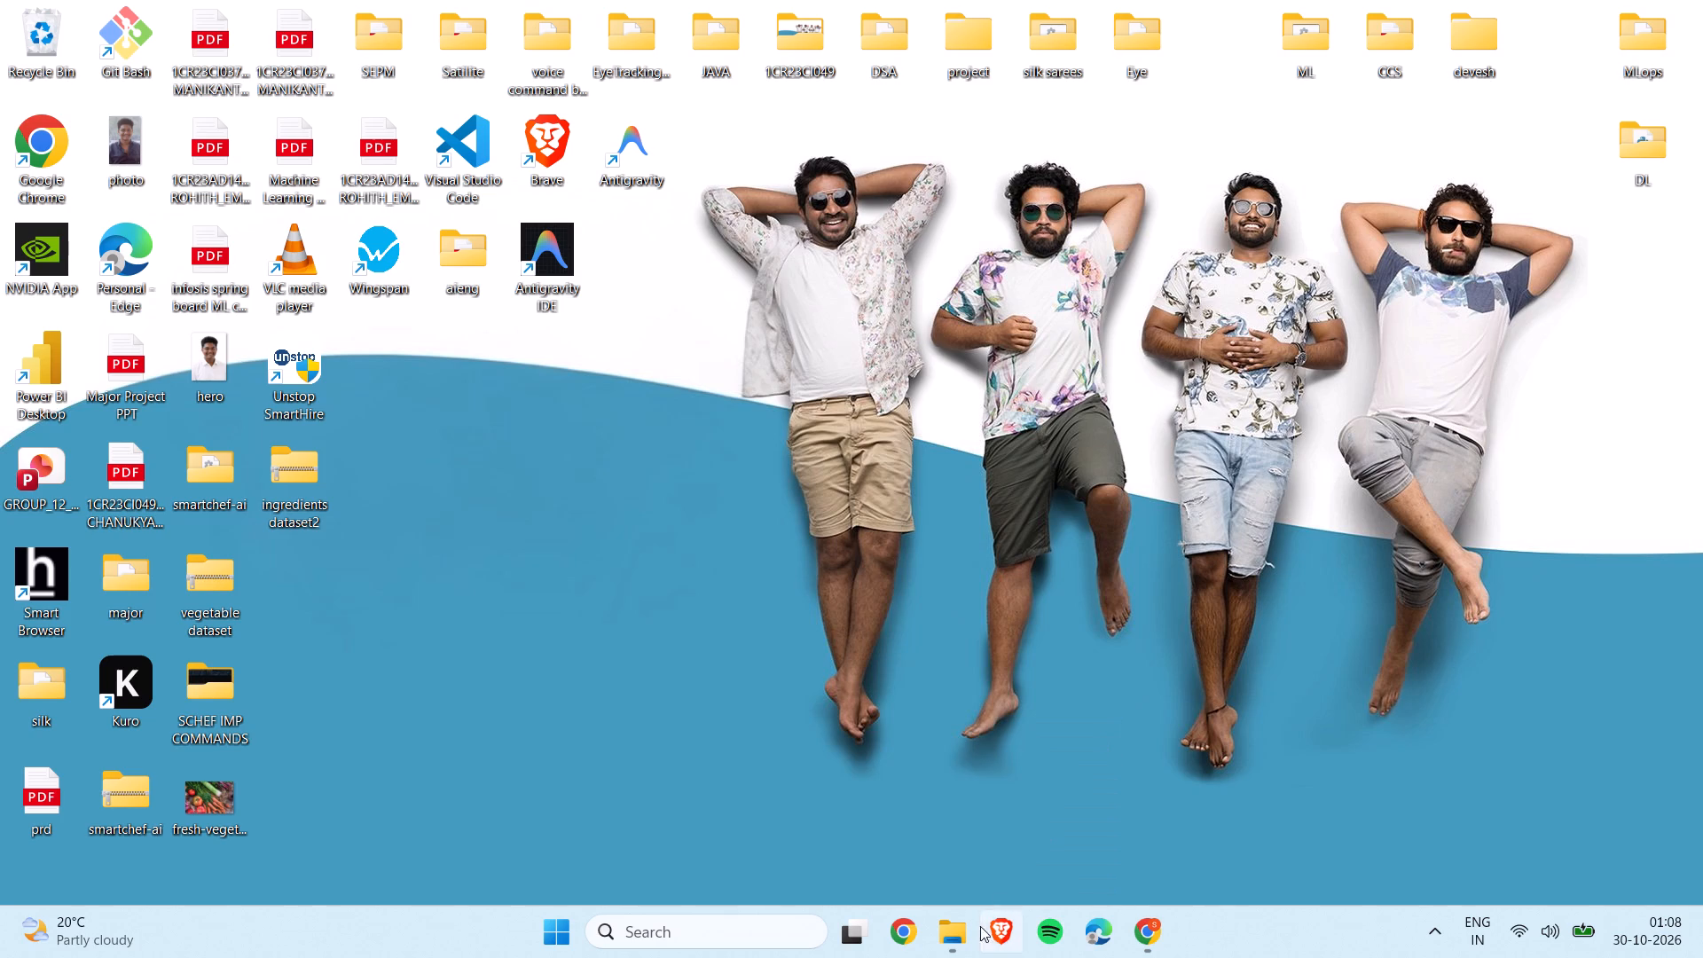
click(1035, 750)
Open the Phase I Report Word document on vehicle detection and speed estimation from File Explorer's recent files.
double_click(935, 927)
click(966, 957)
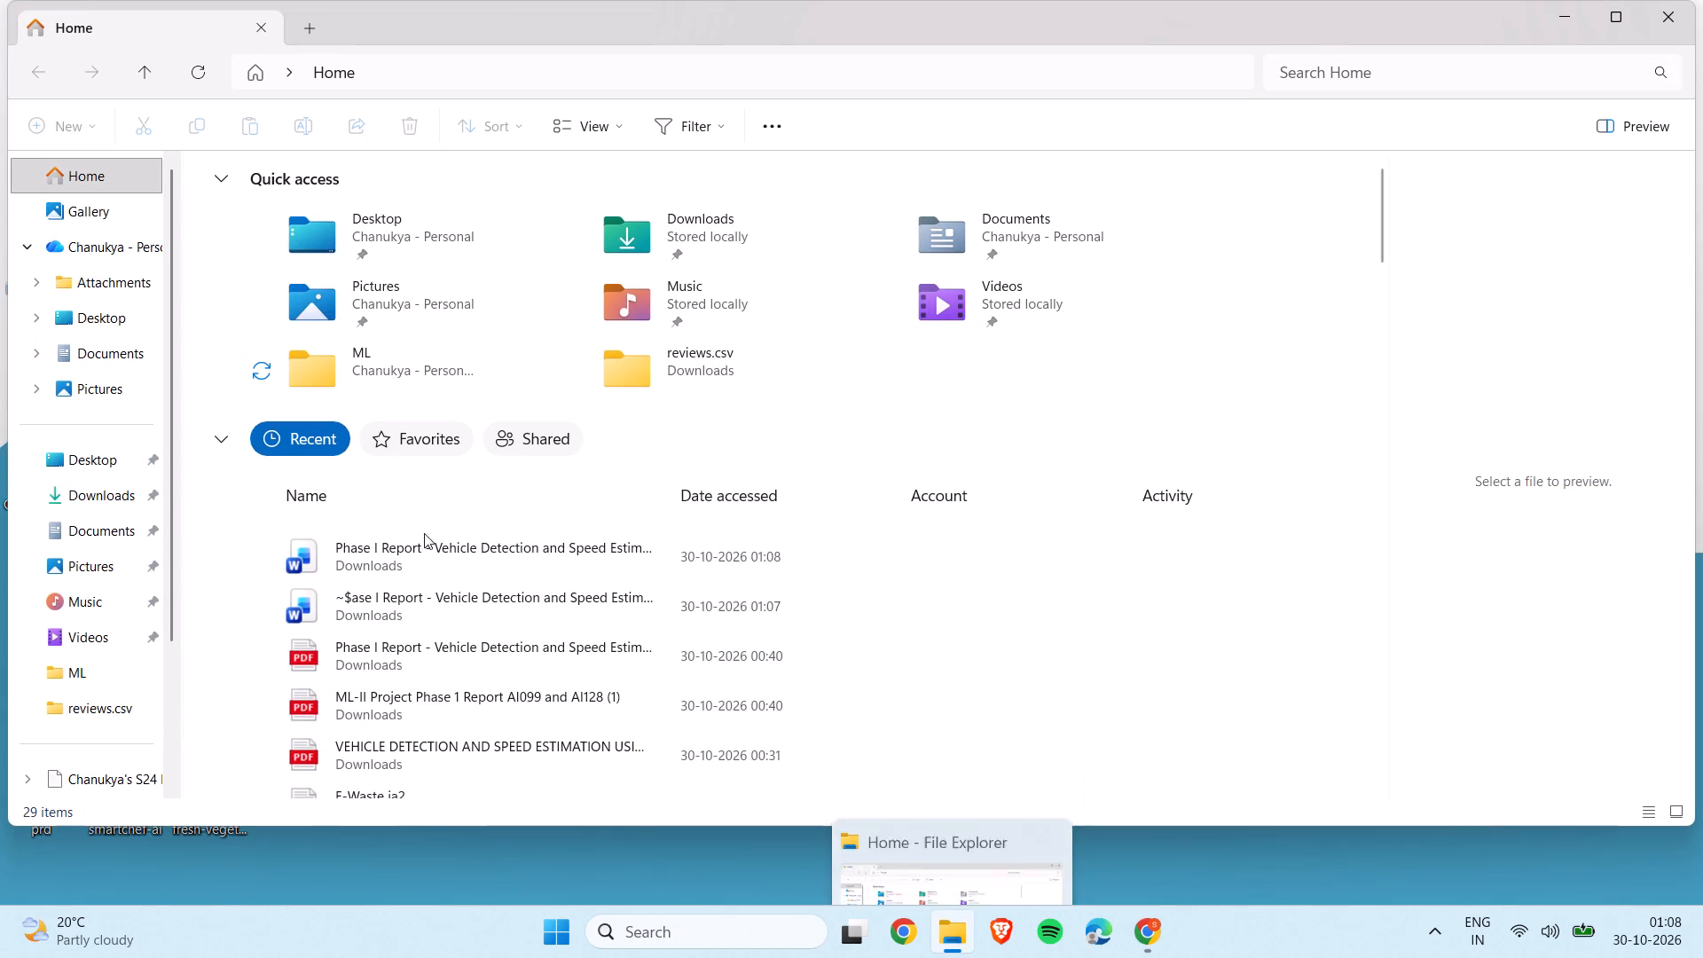
click(437, 549)
double_click(437, 549)
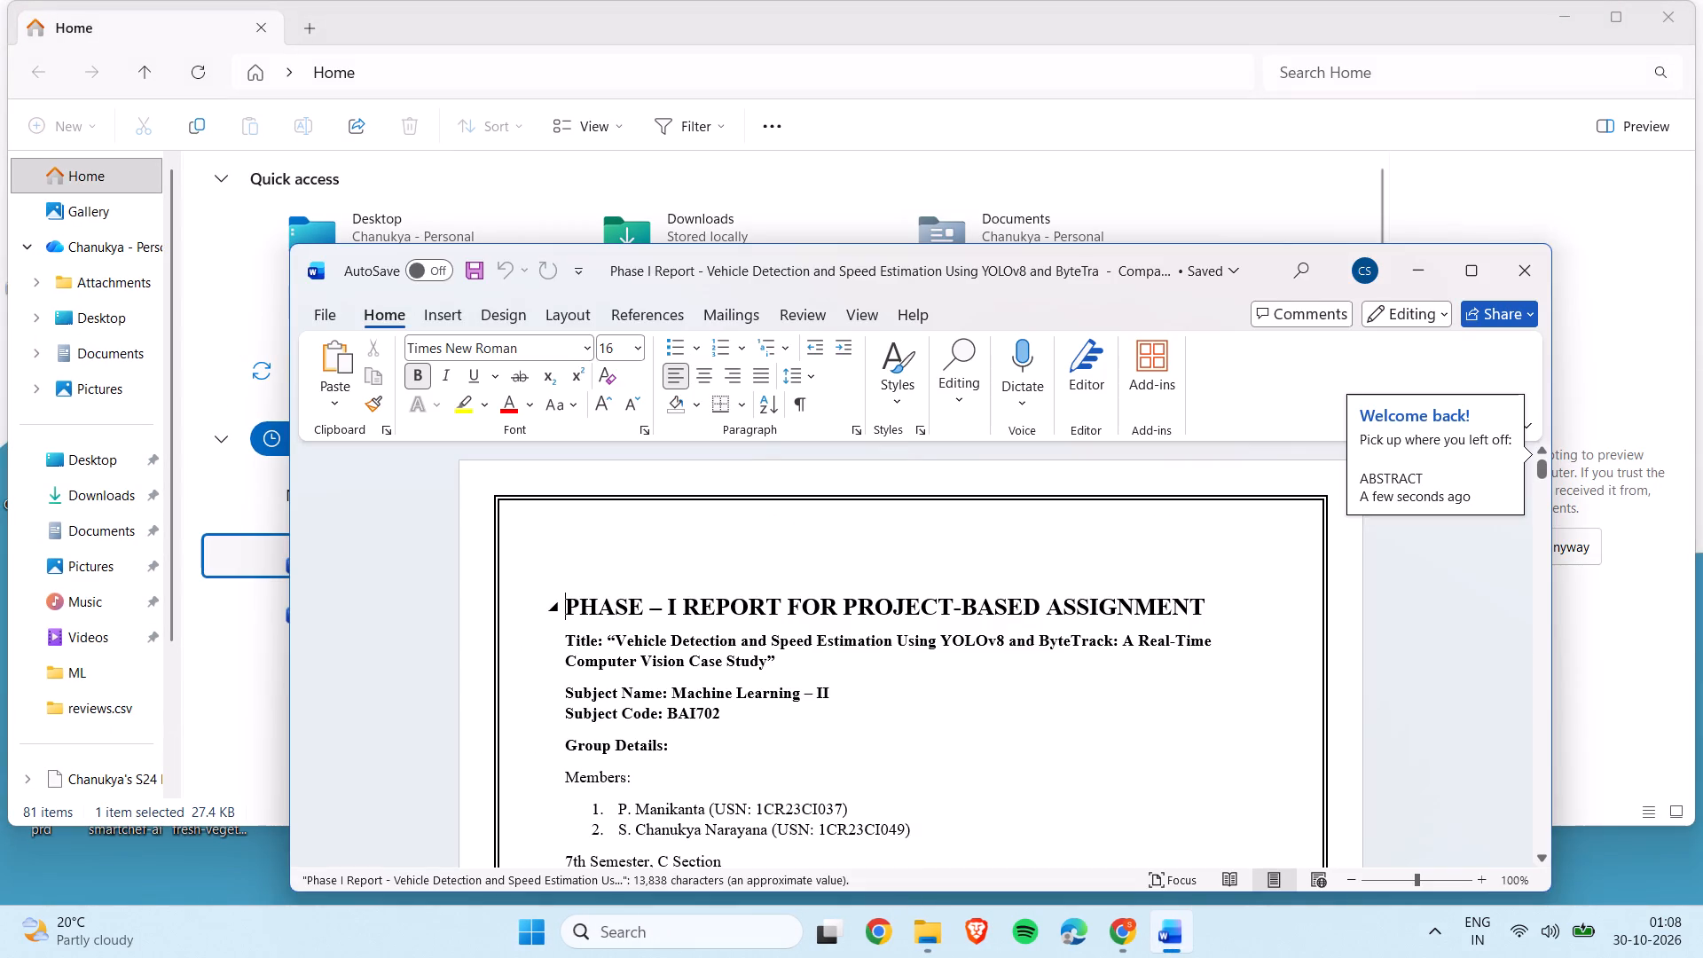
Review the reopened report's formatting and content from the title block and abstract through to the Contributions of the Study section.
scroll(882, 703, down, 2)
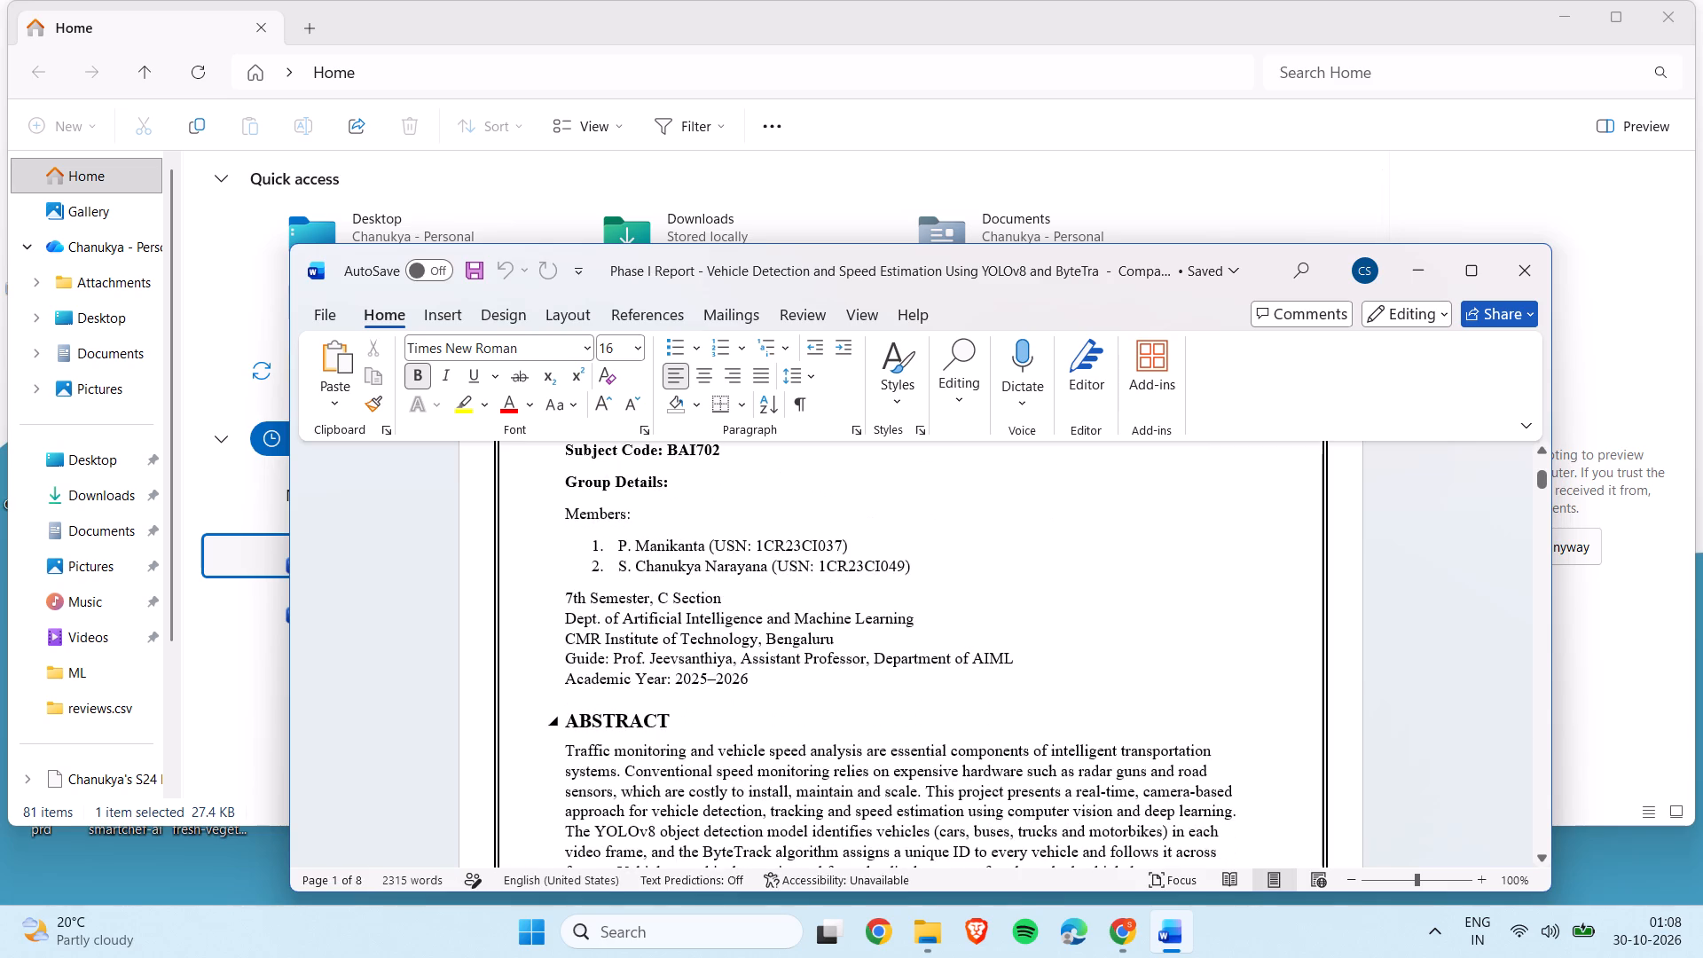
scroll(882, 703, down, 1)
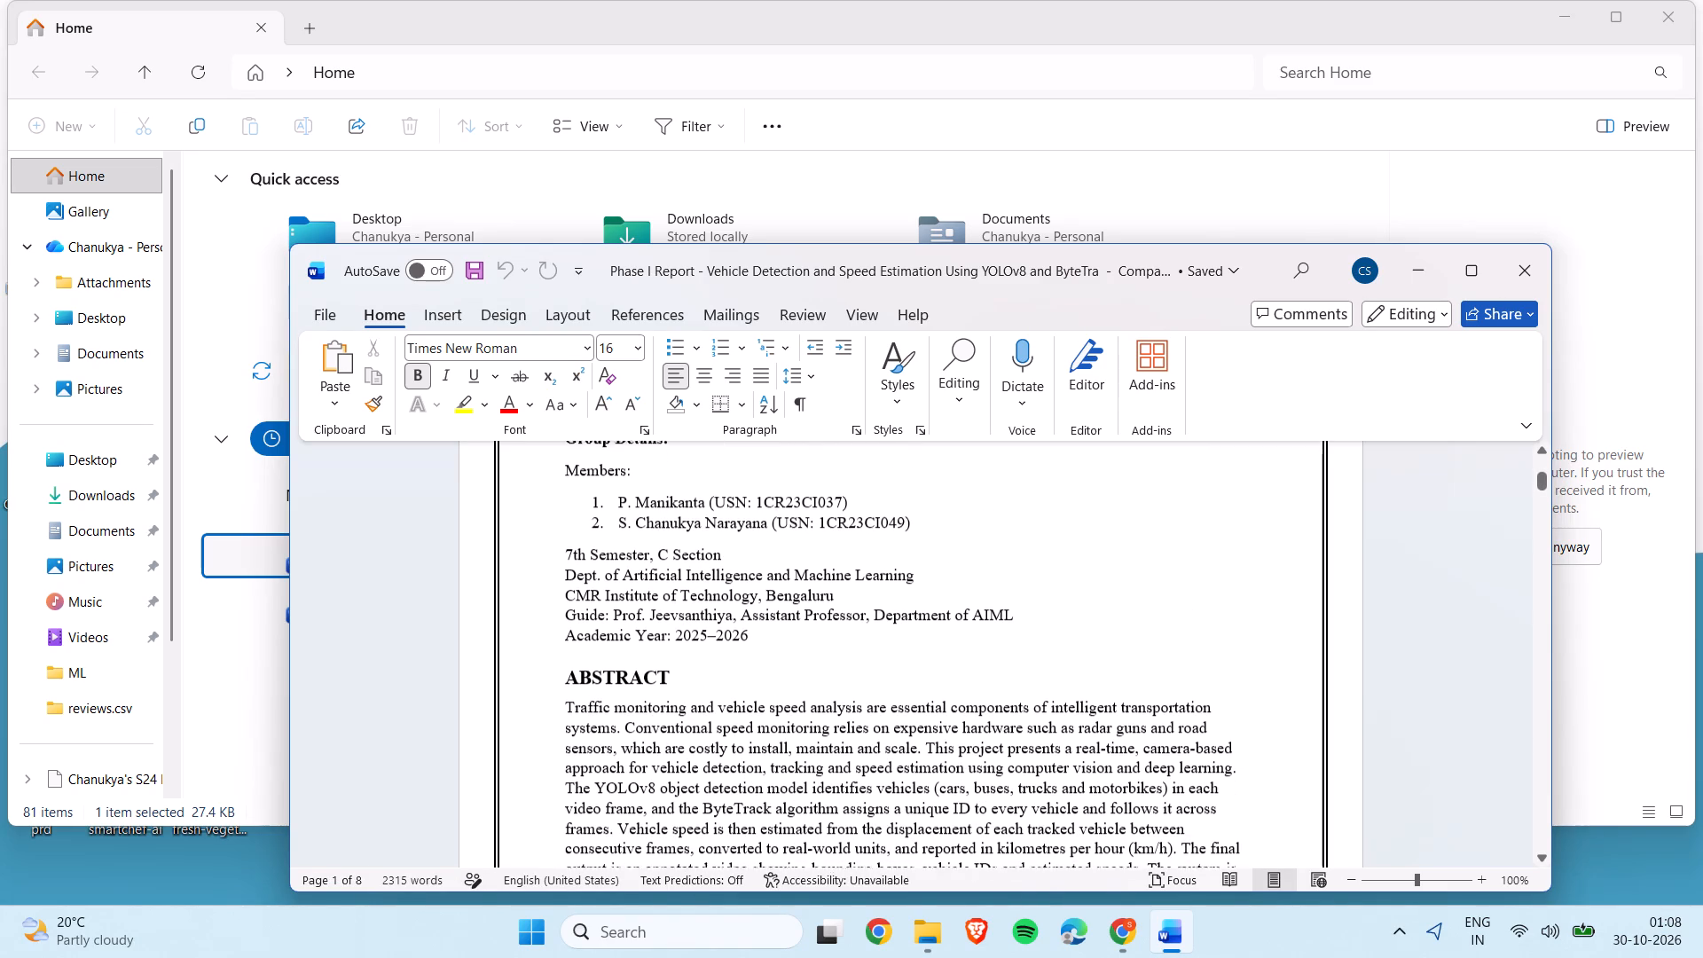
scroll(882, 703, down, 1)
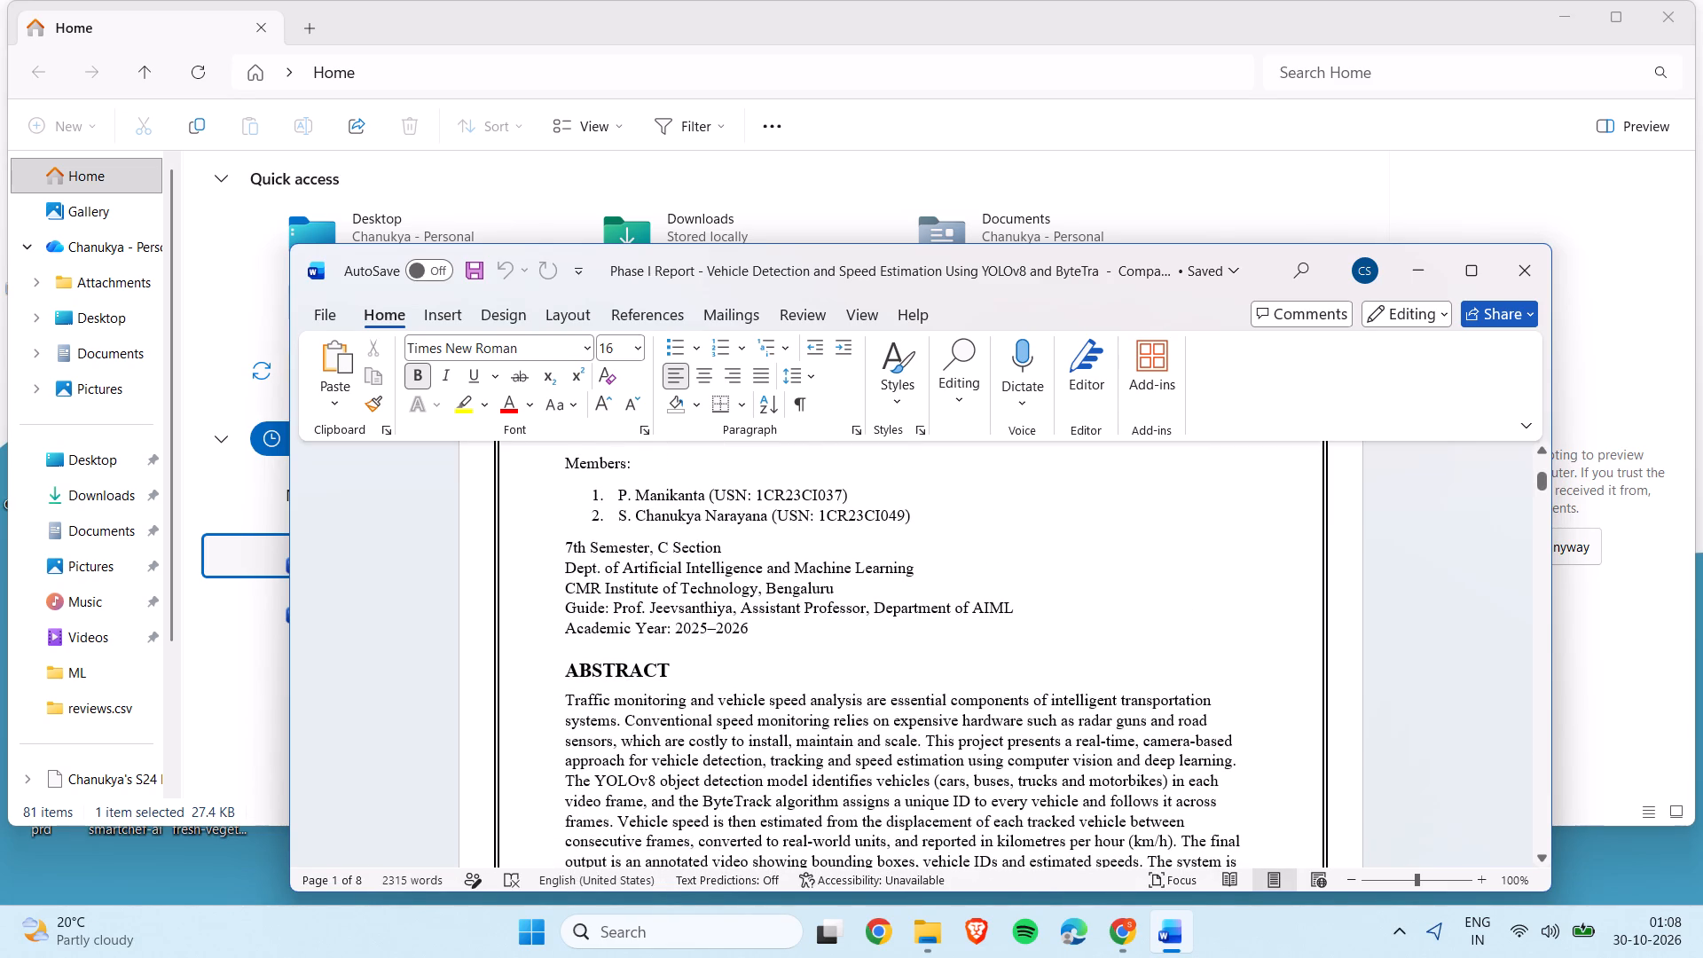
scroll(882, 703, down, 1)
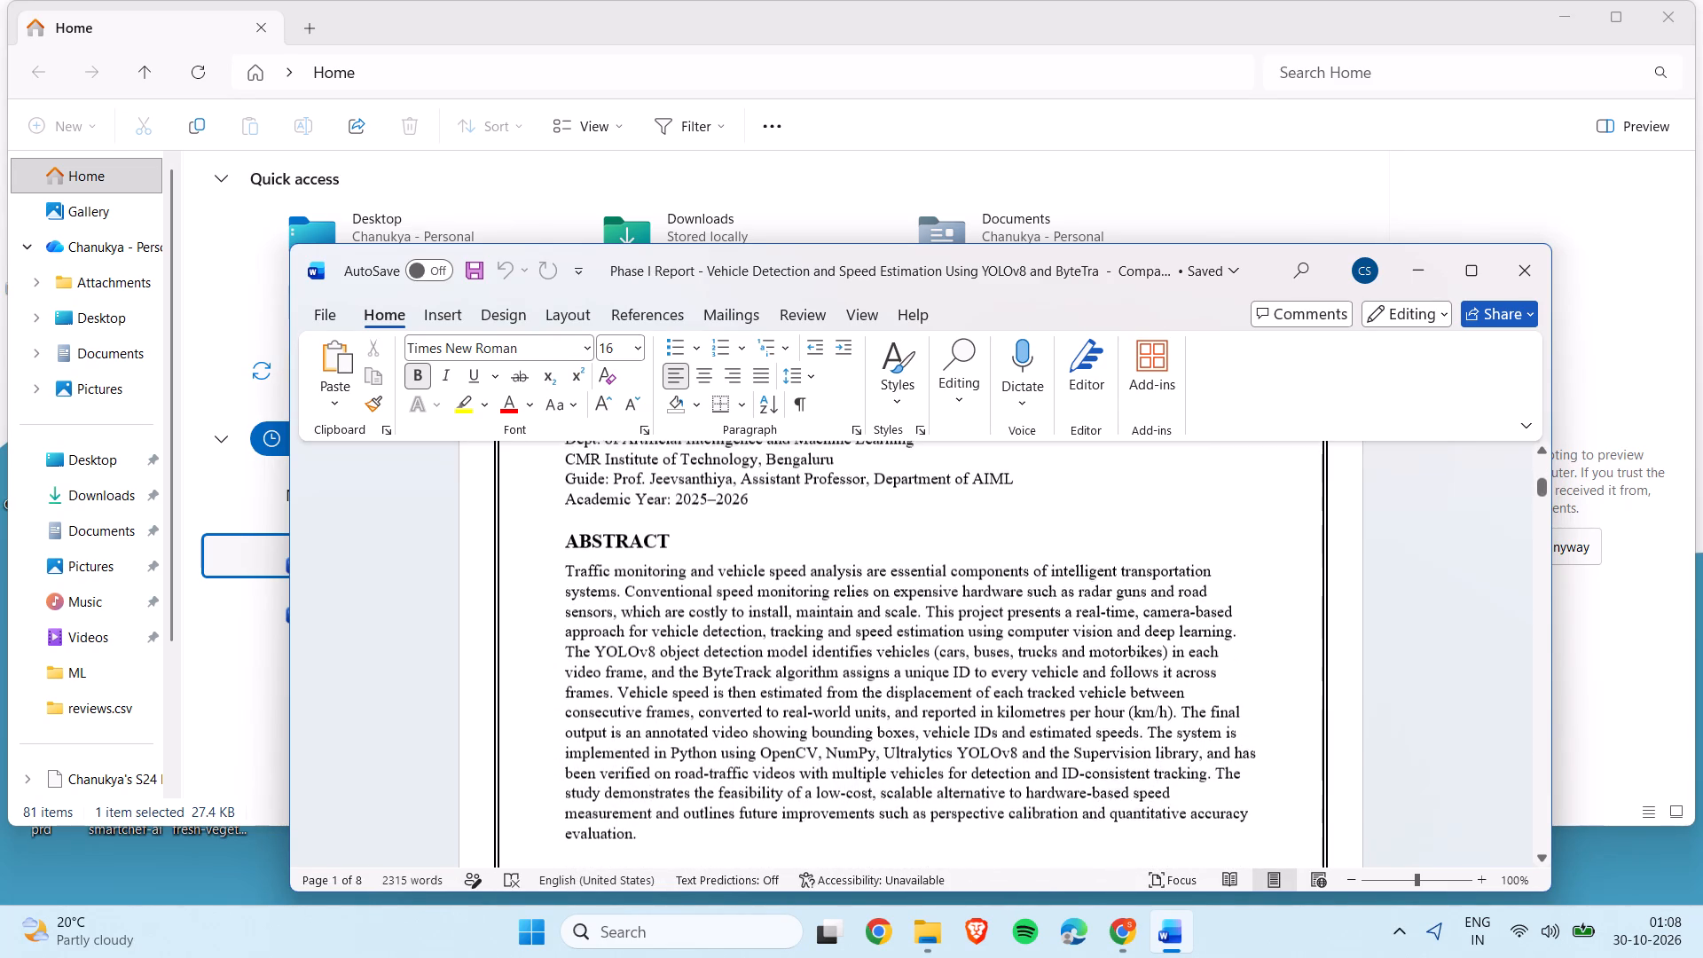
scroll(882, 703, down, 18)
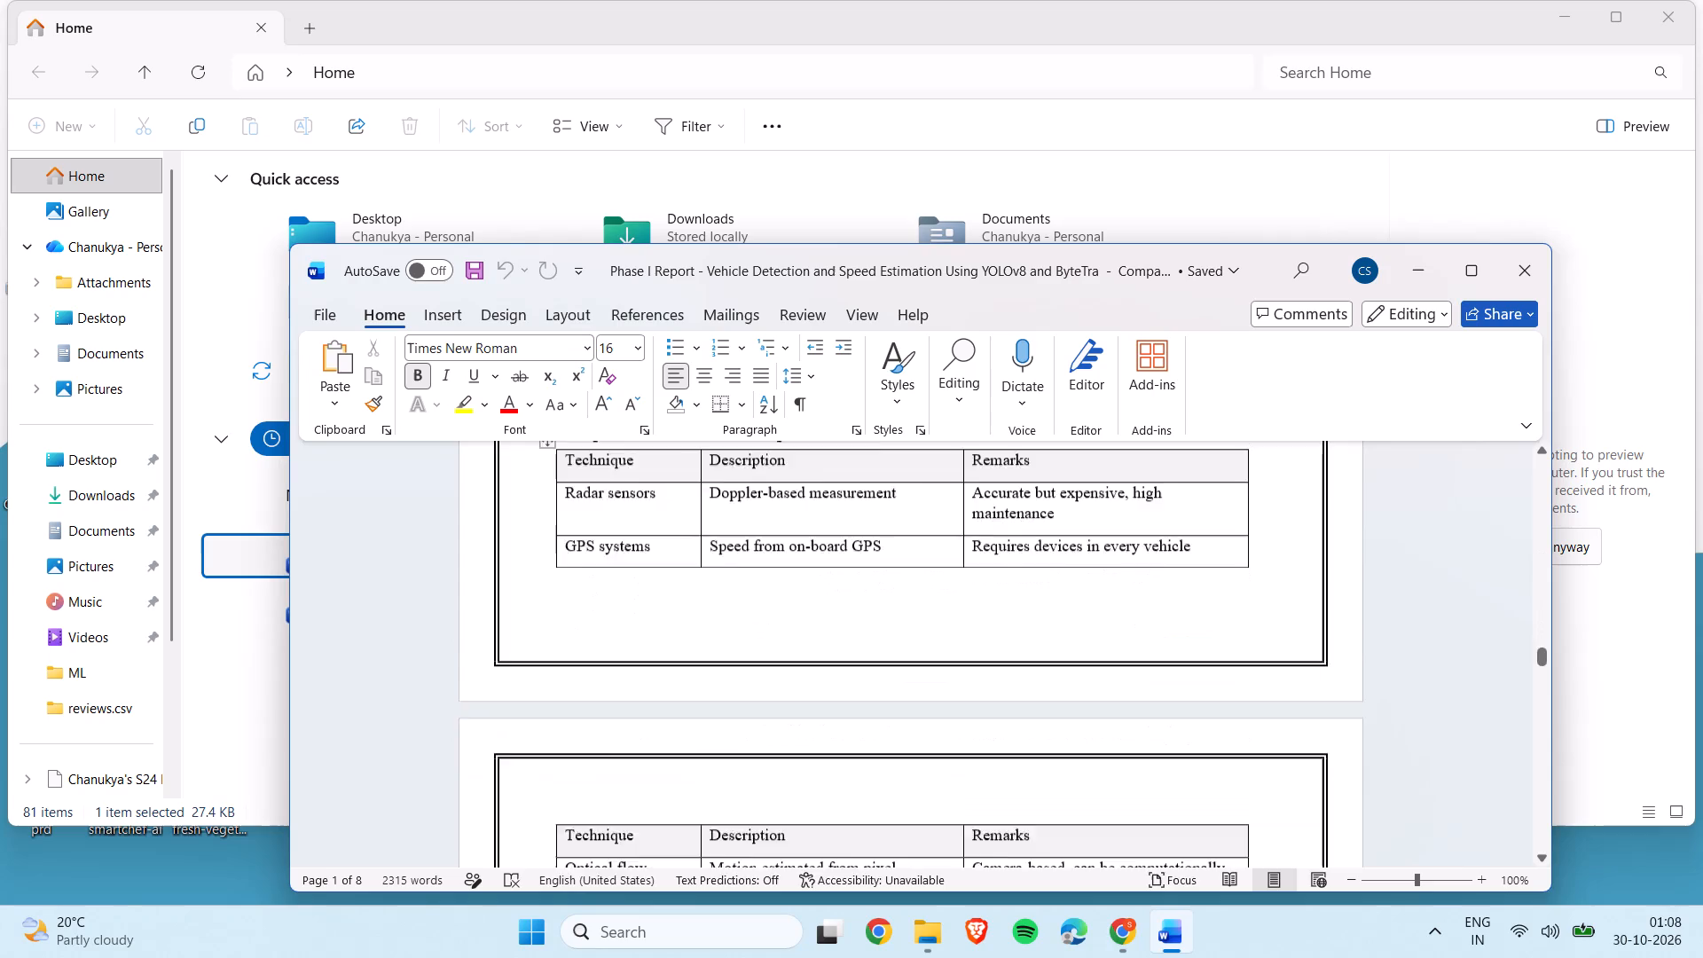
scroll(882, 703, down, 12)
scroll(882, 703, up, 2)
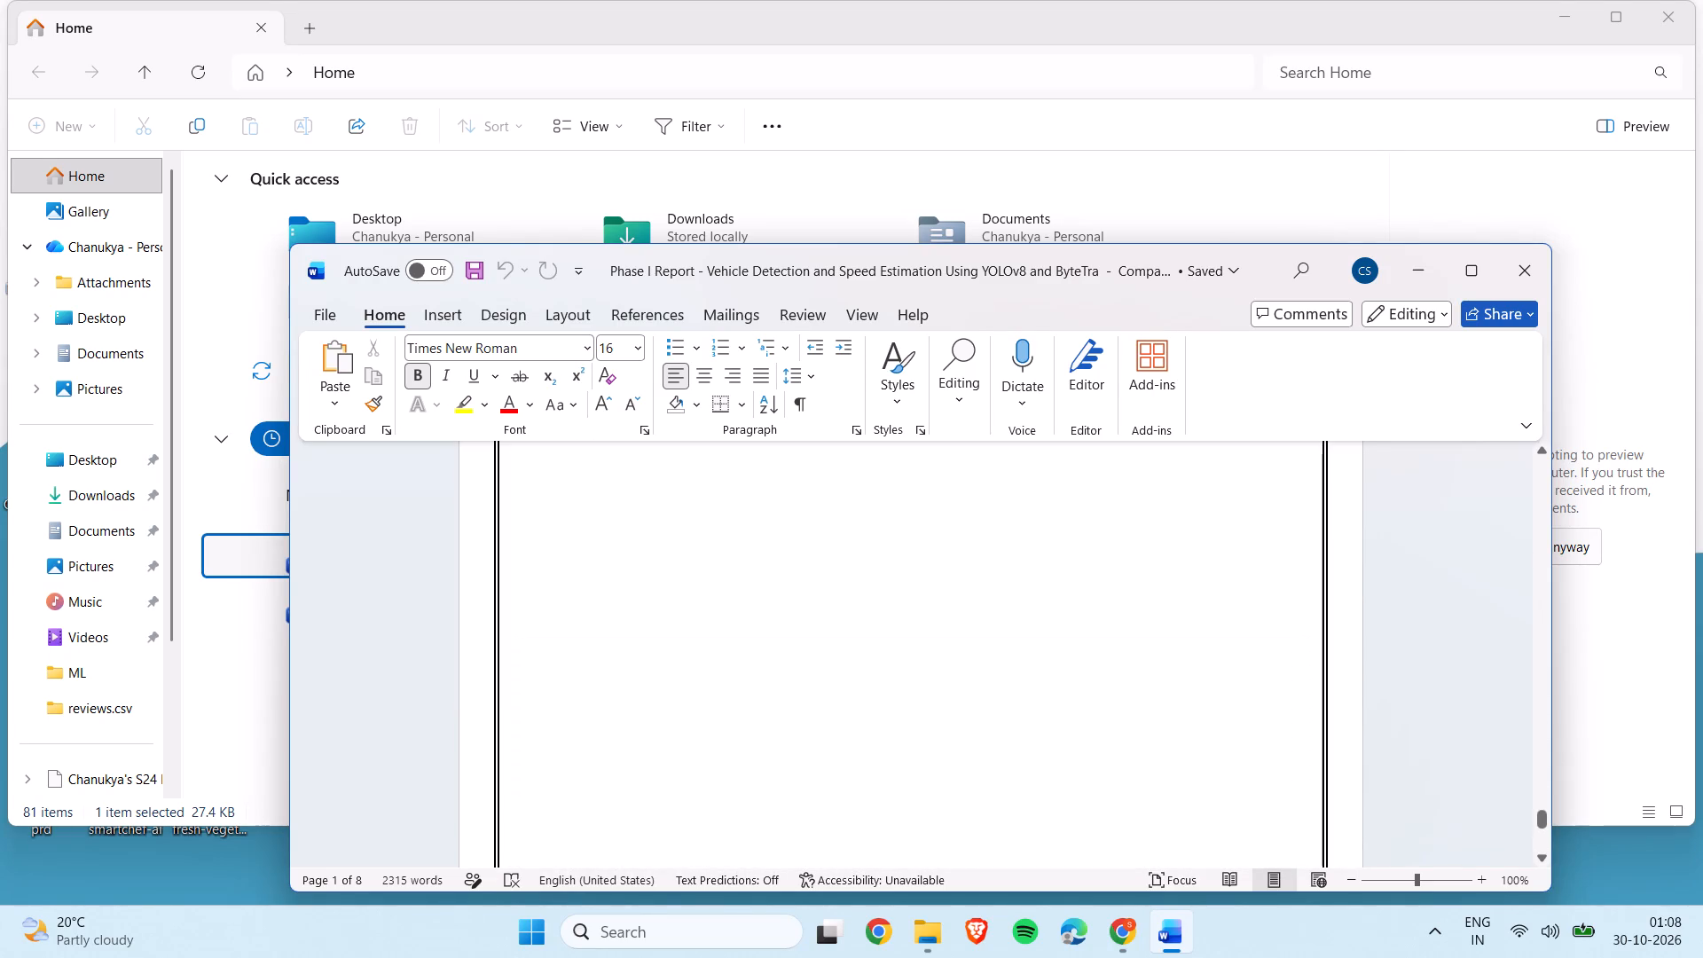
scroll(882, 703, up, 3)
scroll(882, 703, down, 1)
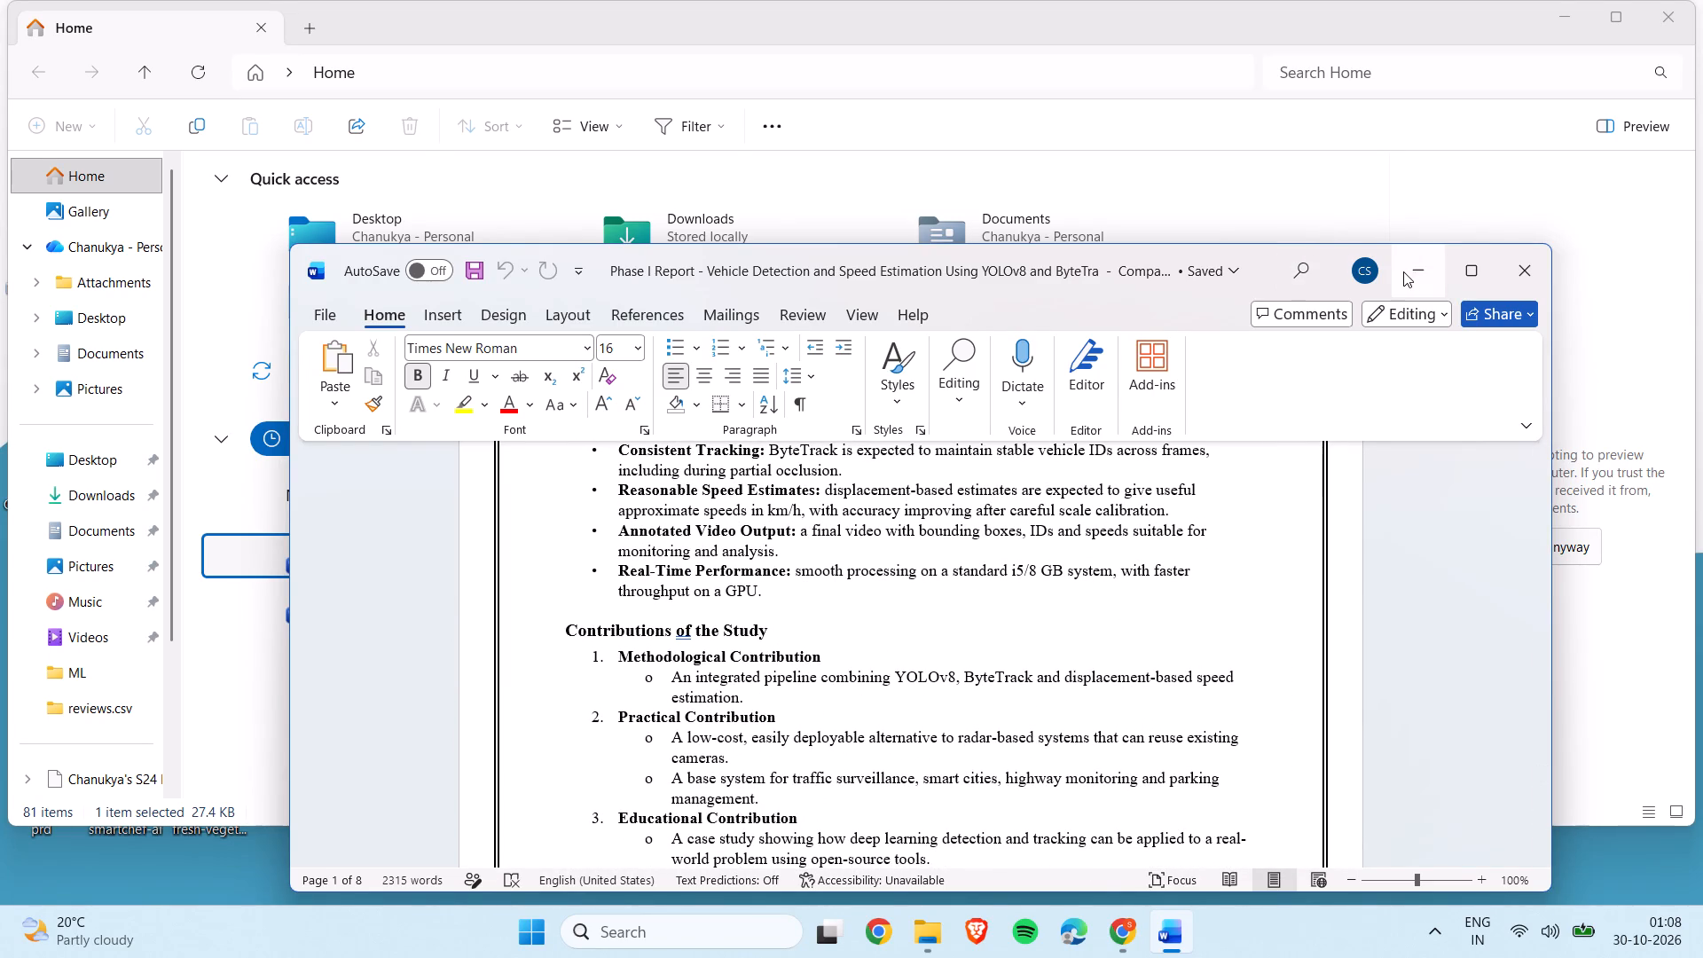
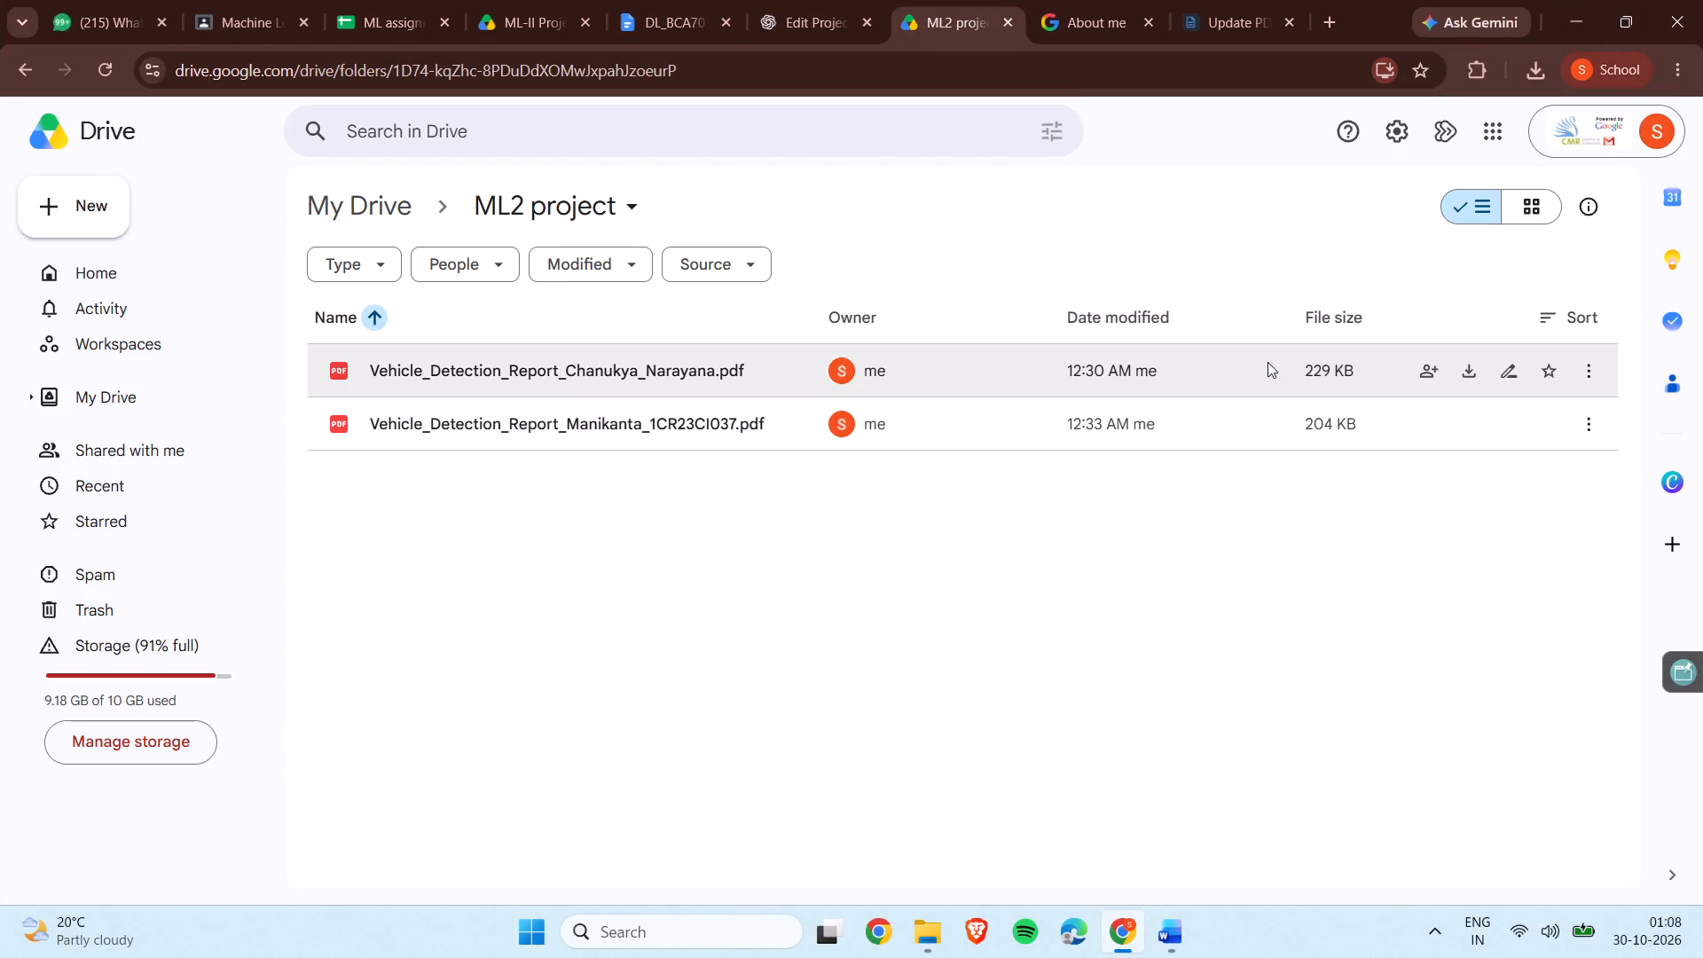
Move both Vehicle_Detection_Report PDFs in the ML2 project Drive folder to the trash.
click(1581, 371)
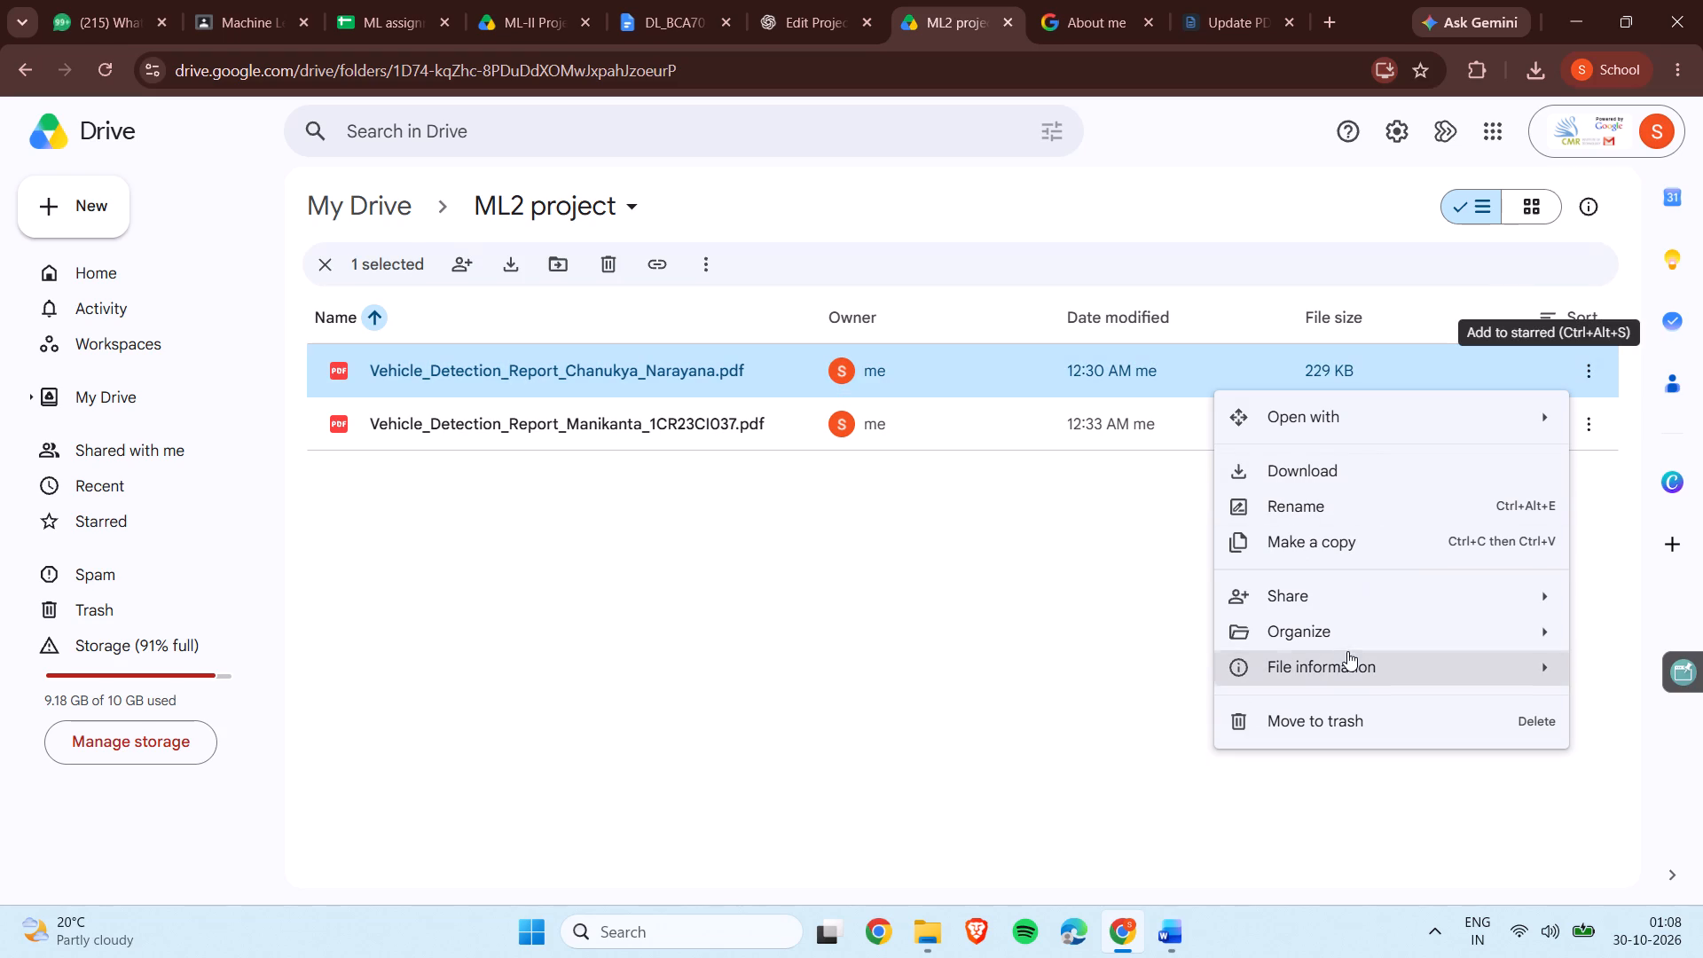
click(1332, 731)
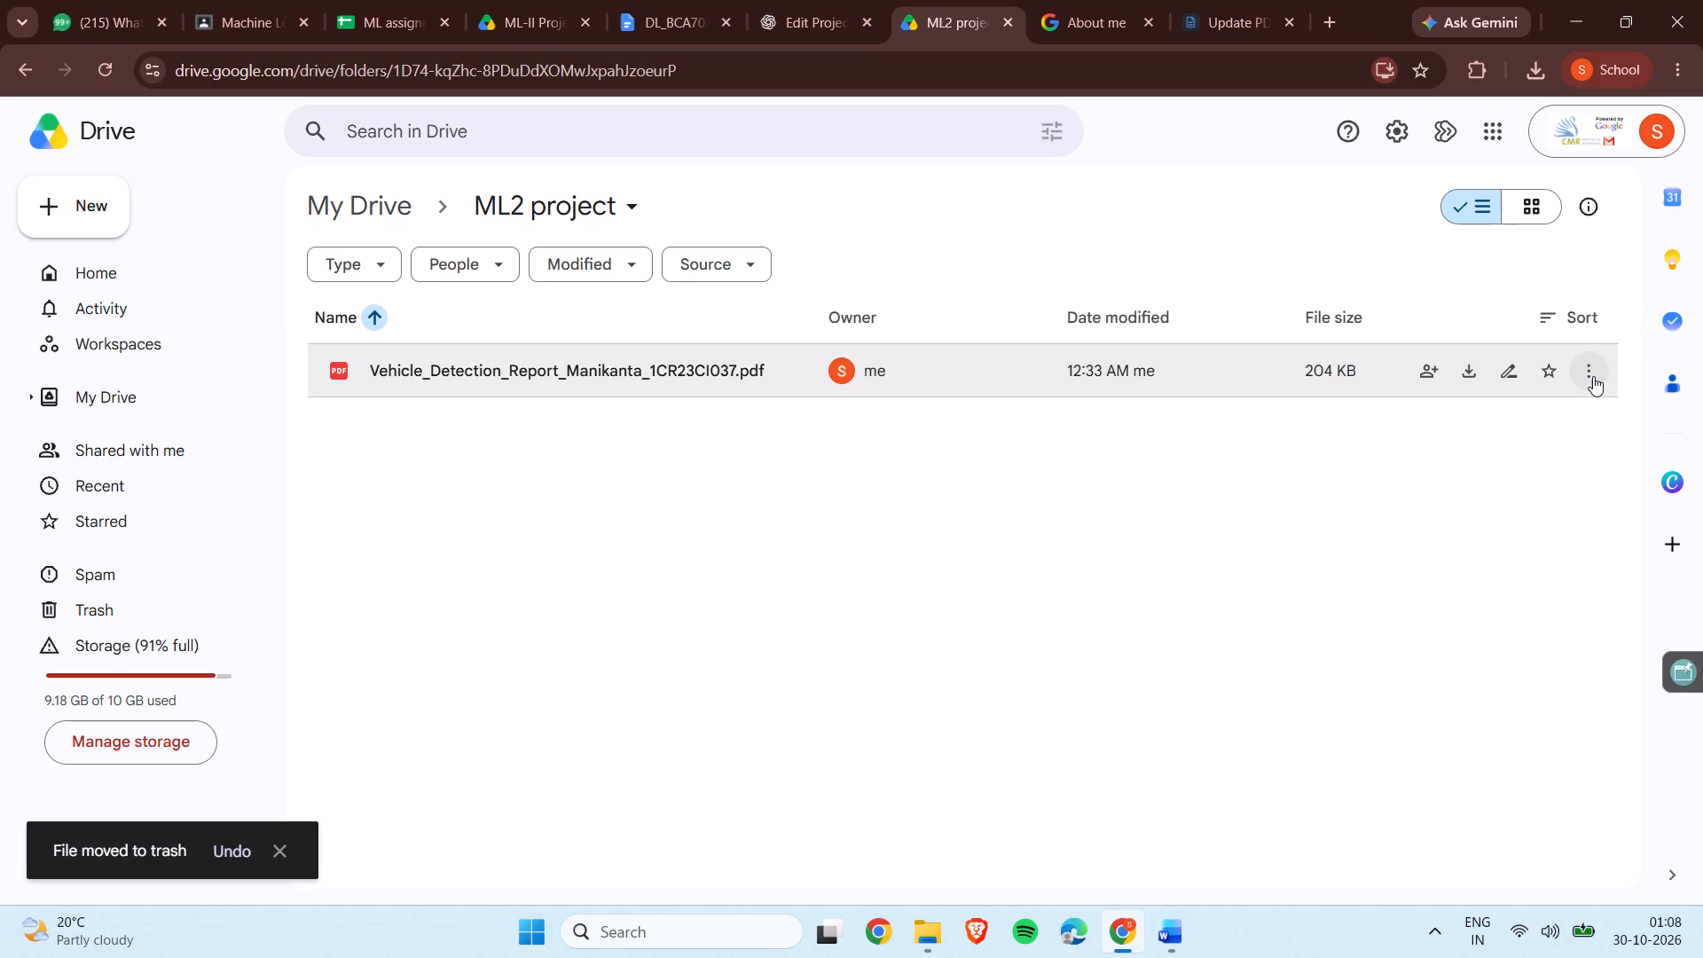
click(1593, 376)
click(1388, 722)
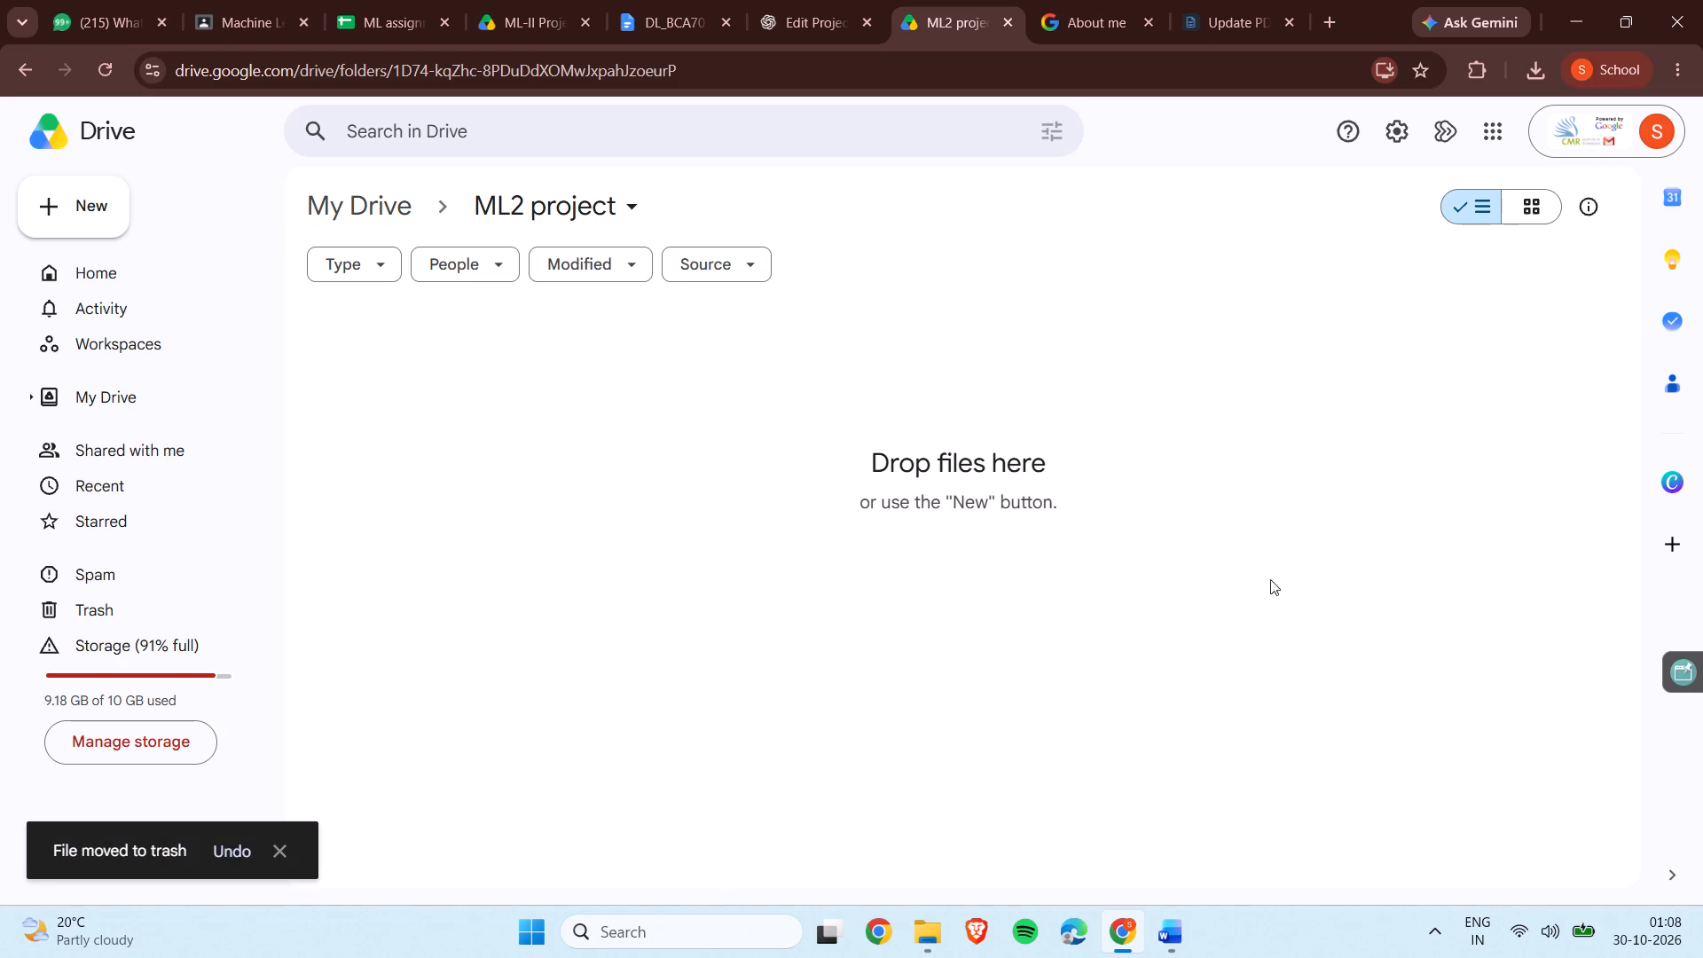
Upload the Phase I Report Word document on vehicle detection and speed estimation from Downloads to the ML2 project folder.
right_click(1228, 523)
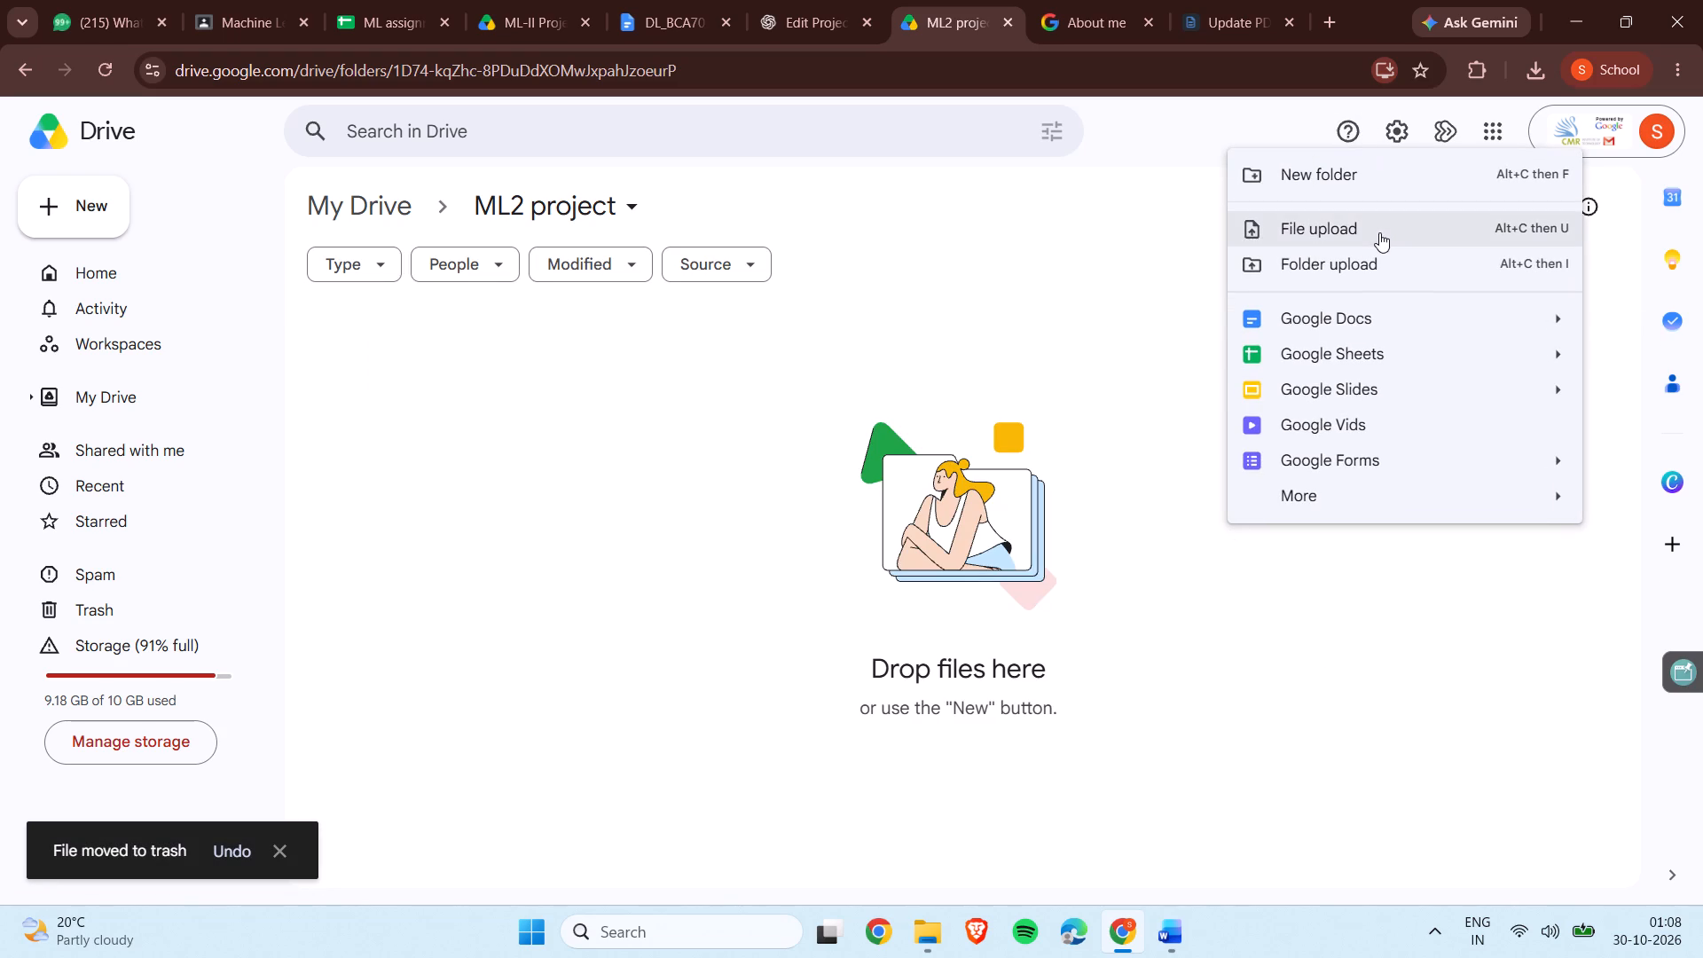
click(1379, 232)
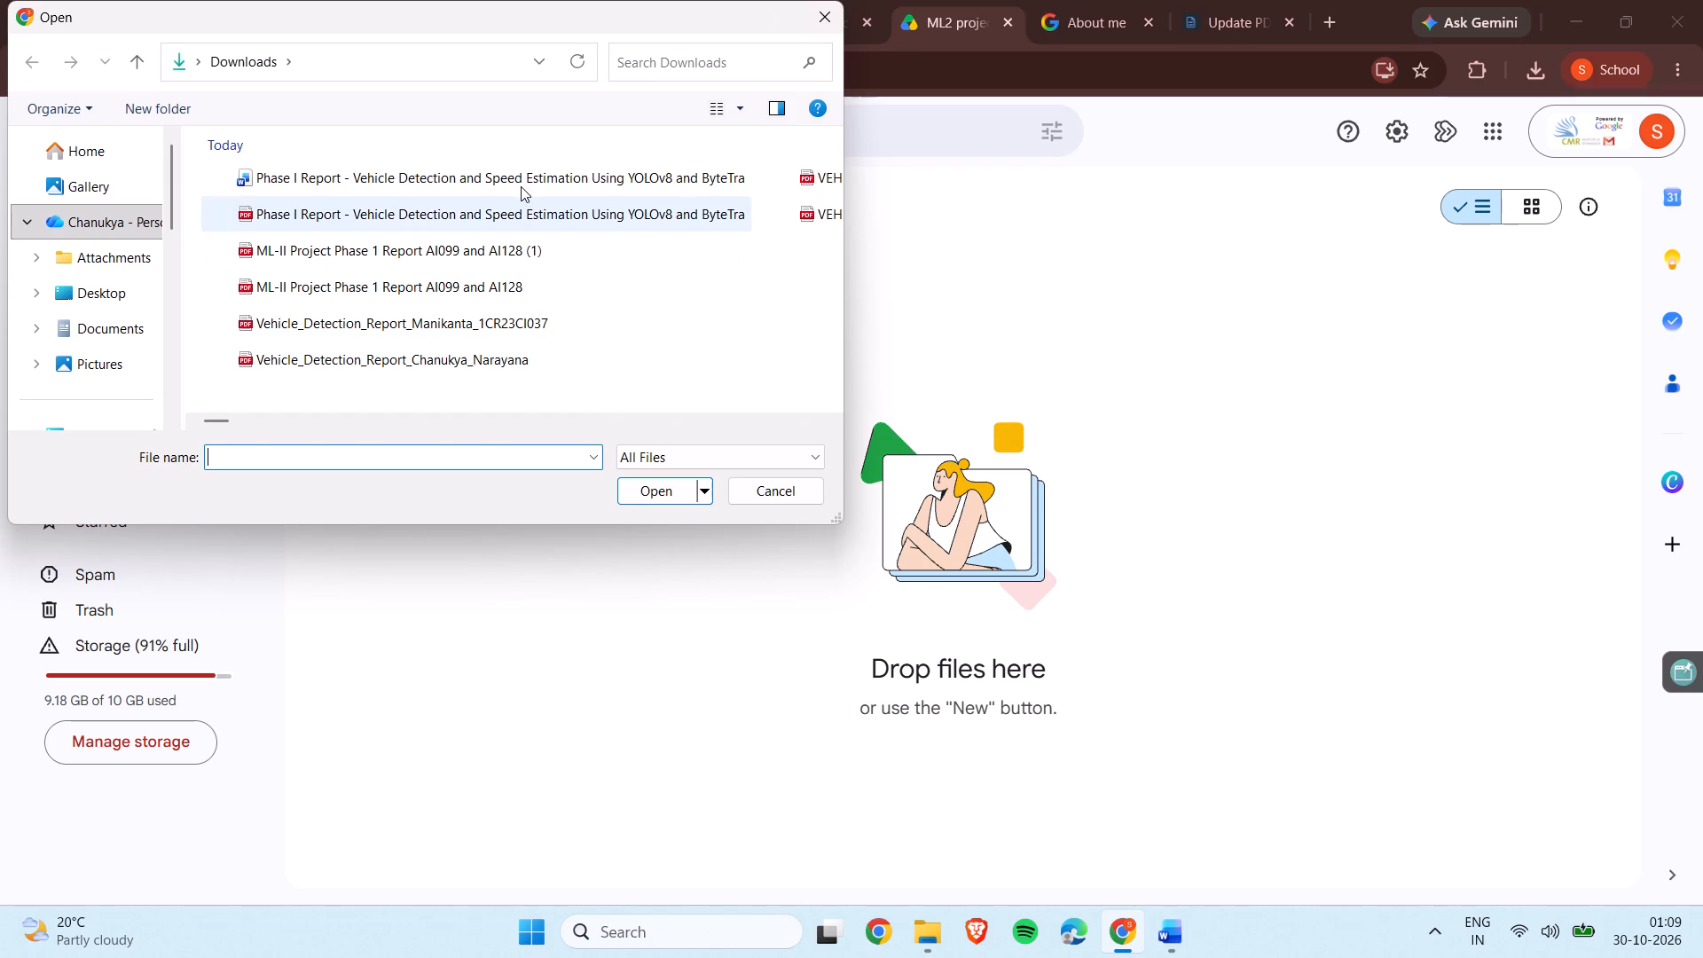
click(527, 171)
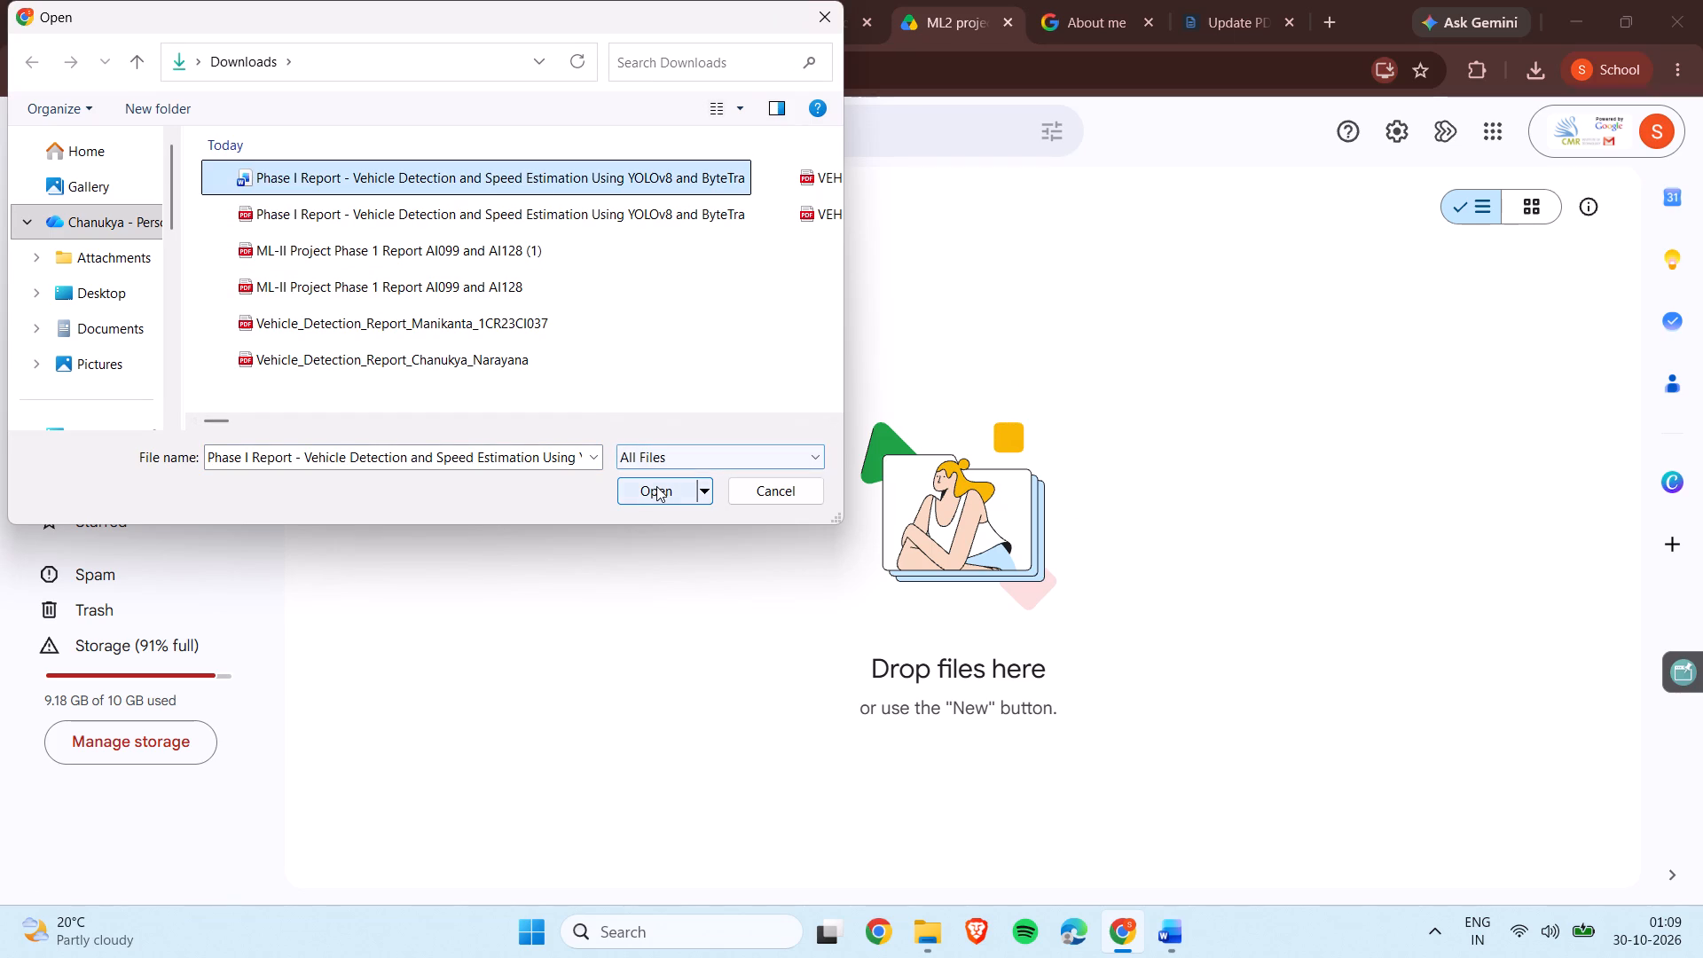
click(656, 486)
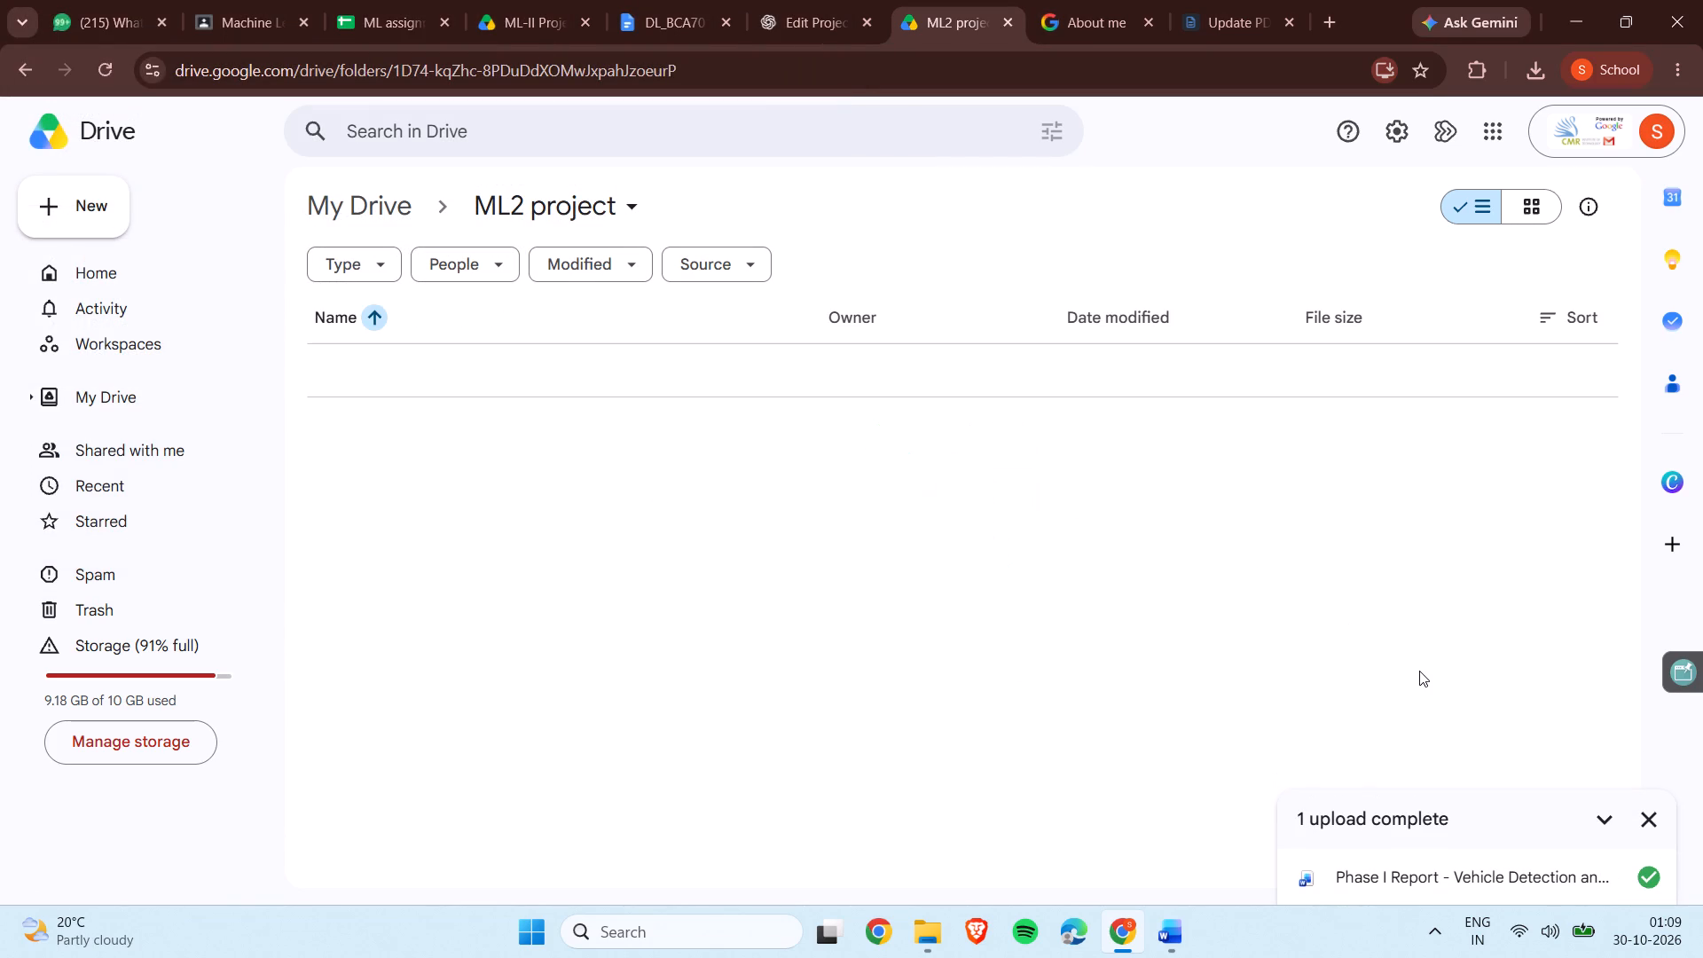
Open the uploaded Phase I Report in Google Docs and review its layout from the title block through to the research publications.
double_click(797, 362)
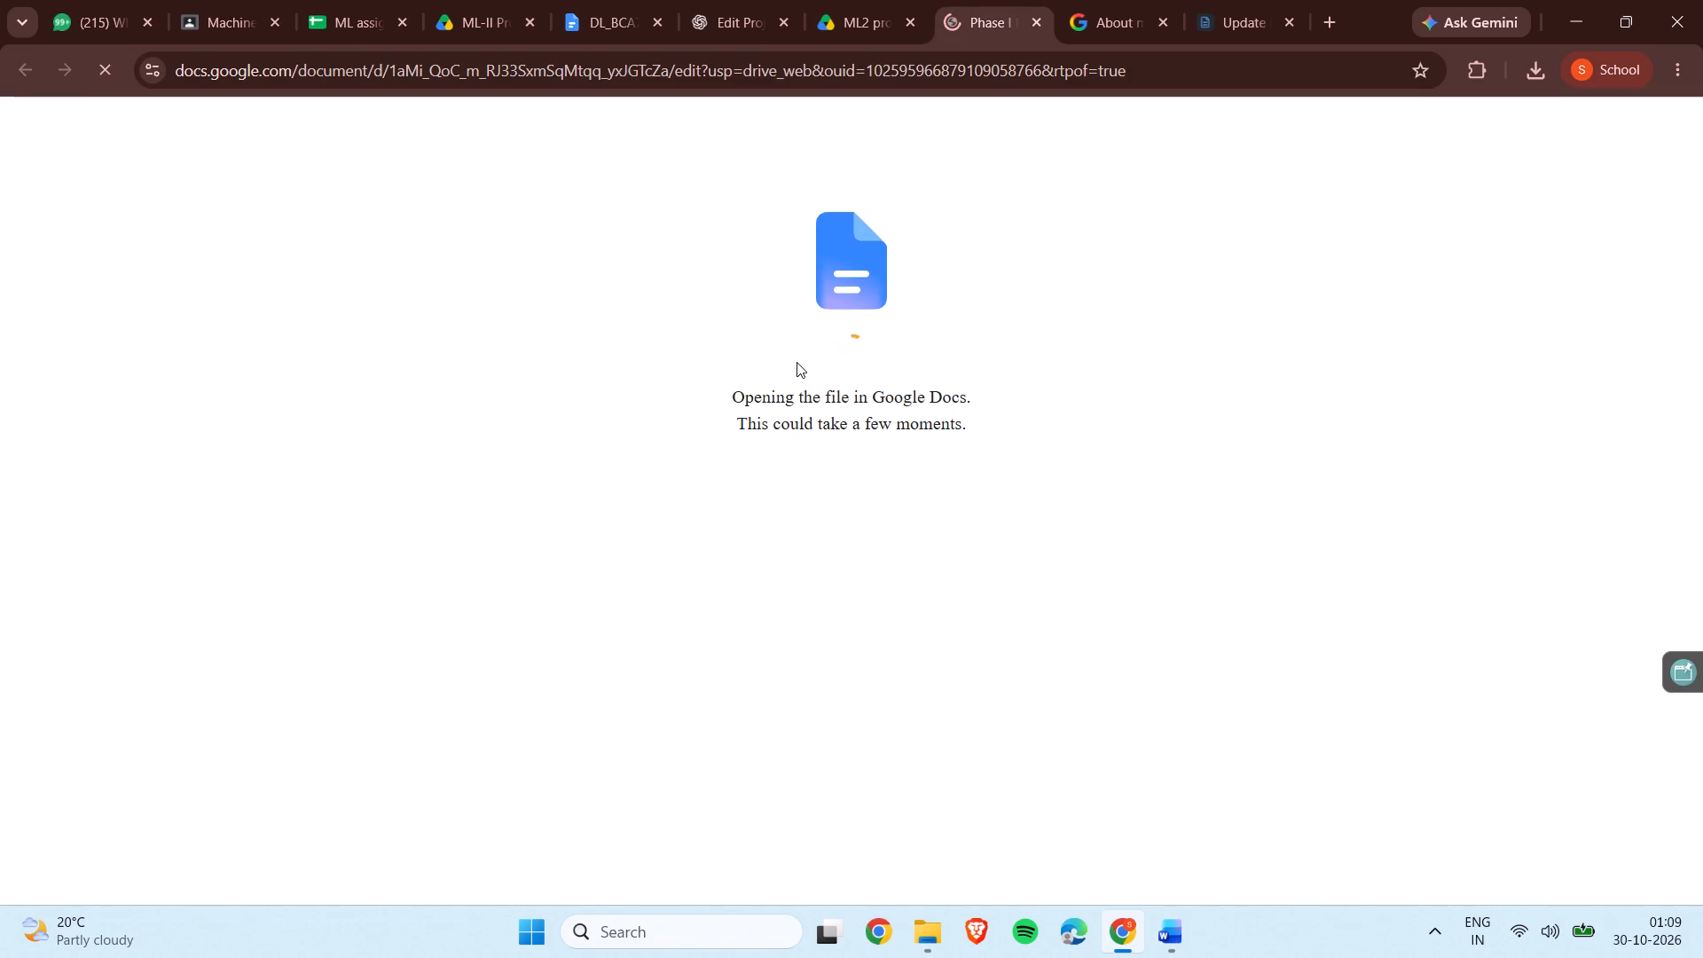
scroll(860, 513, down, 2)
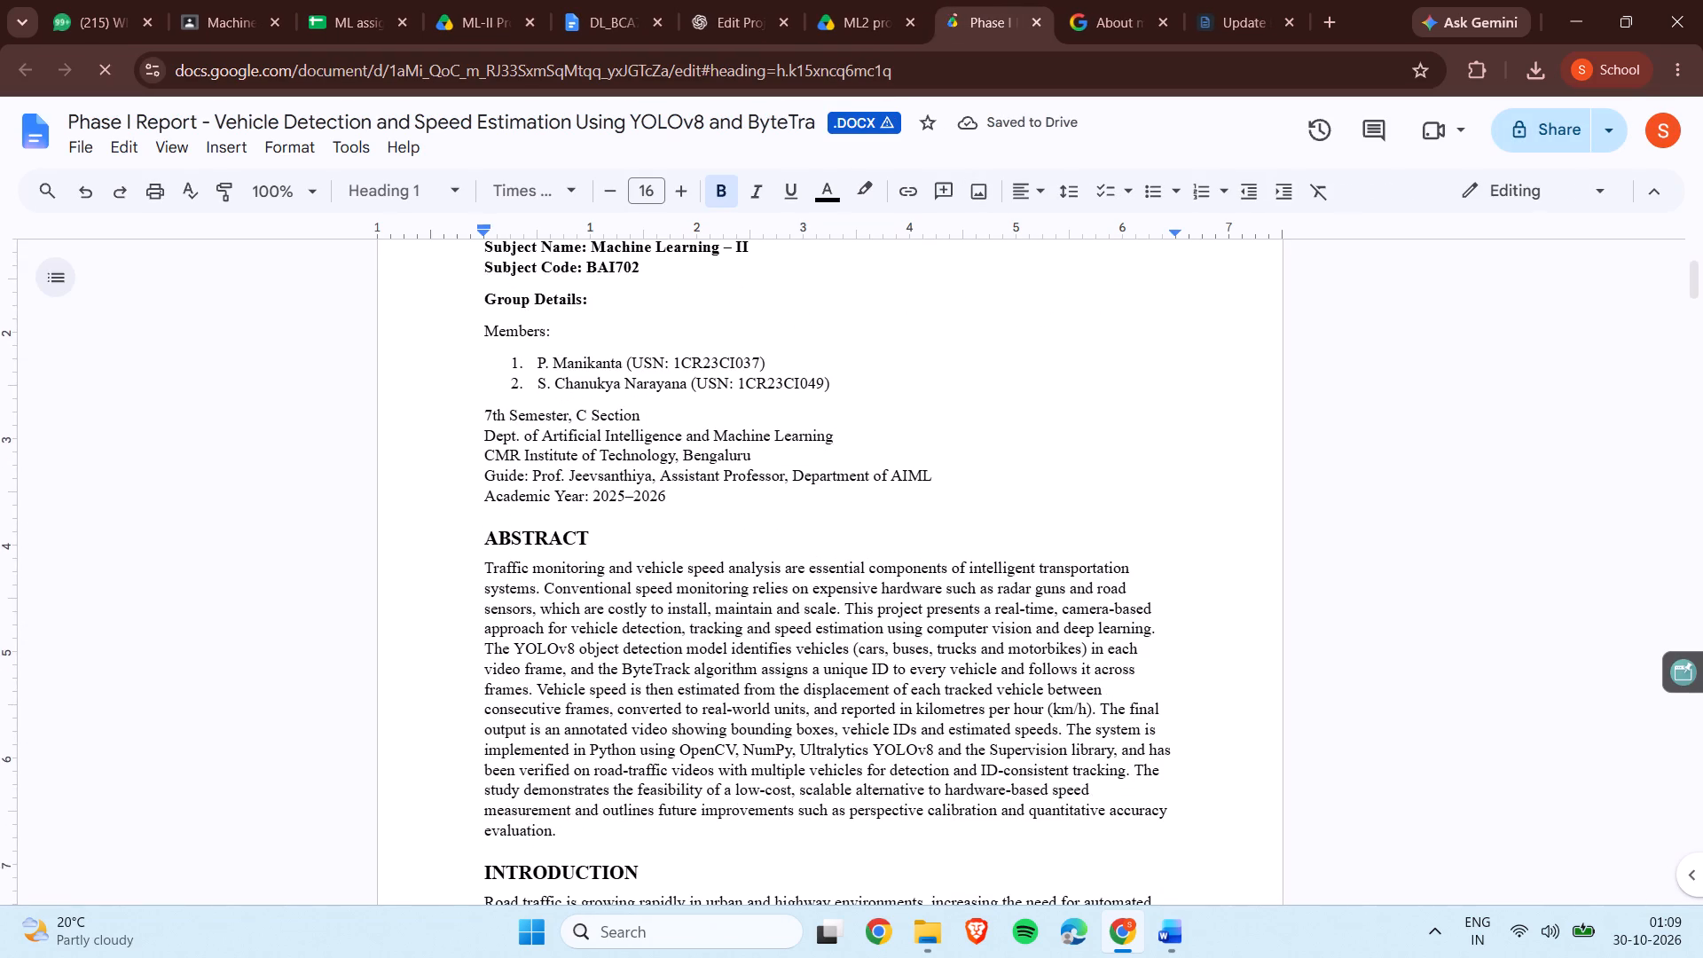
scroll(860, 513, down, 10)
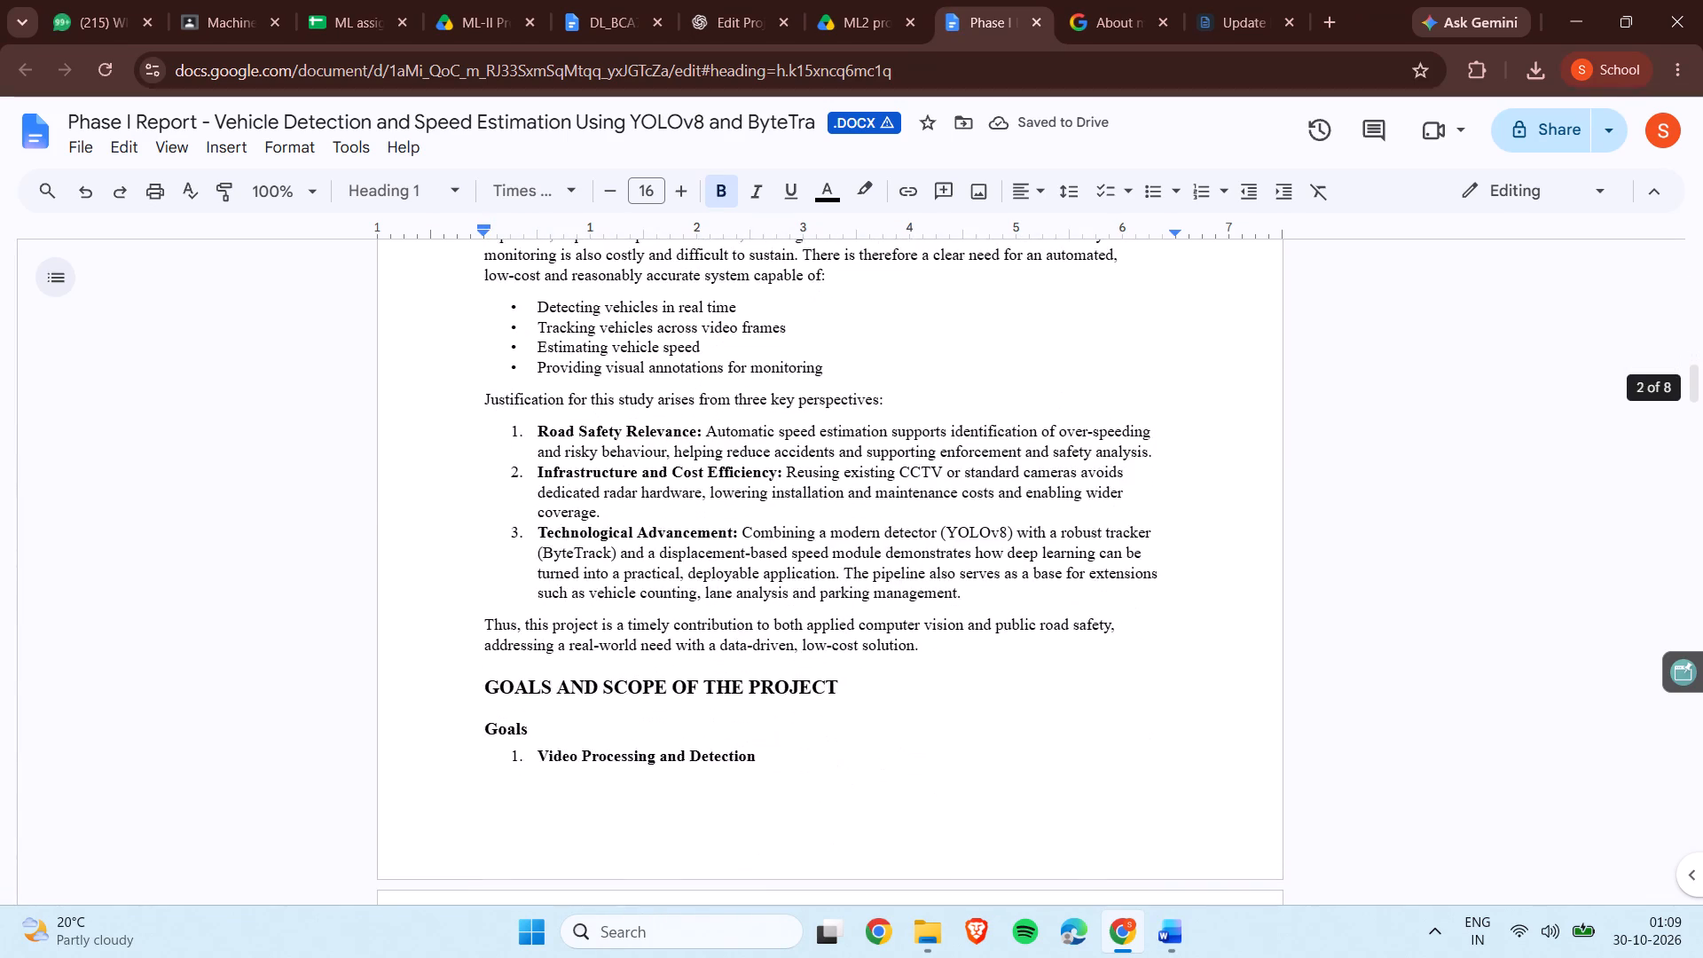
scroll(860, 513, down, 4)
scroll(860, 513, up, 8)
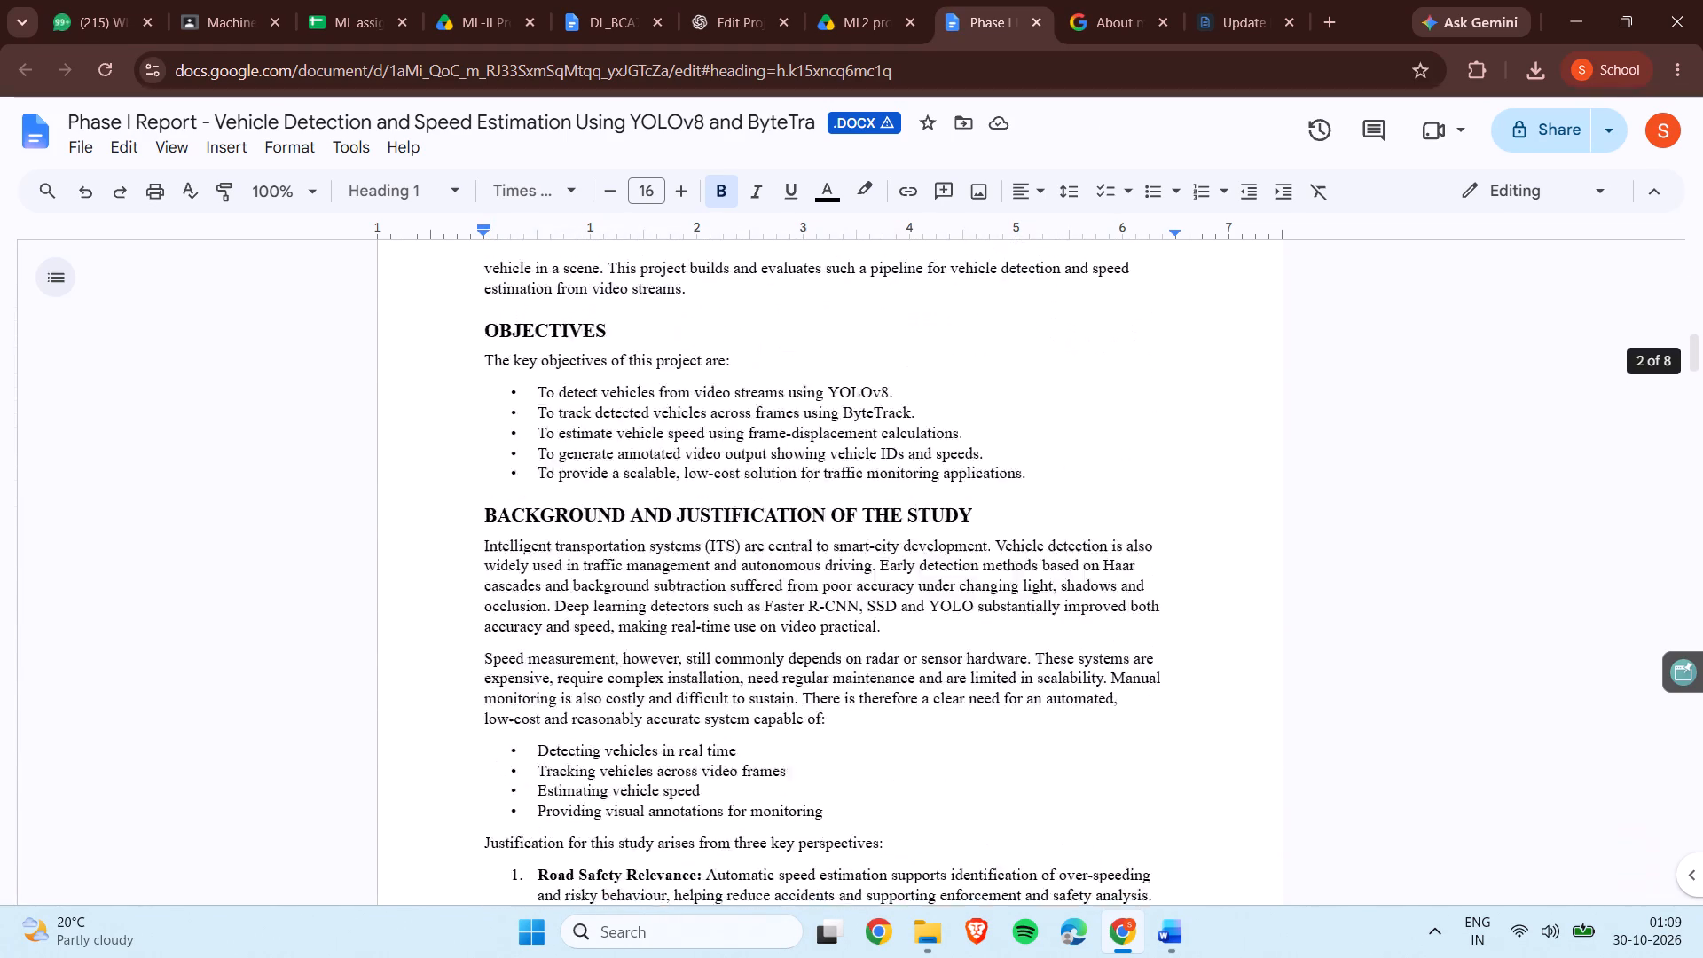
scroll(860, 513, up, 5)
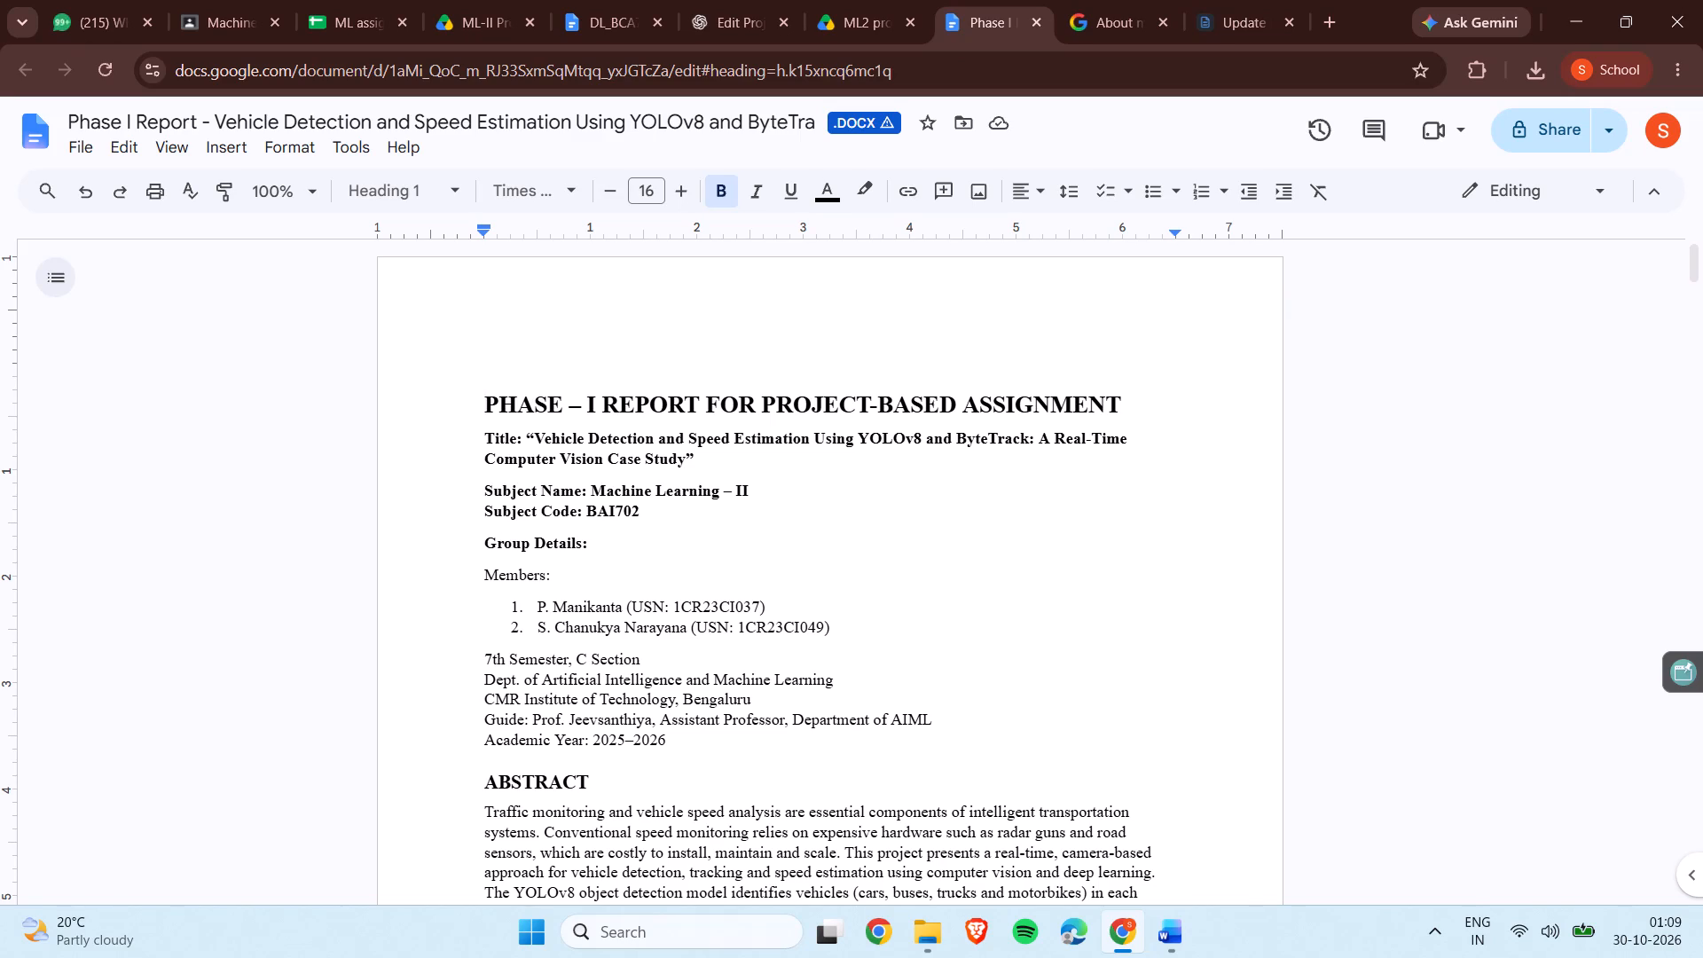
click(860, 513)
scroll(860, 513, down, 17)
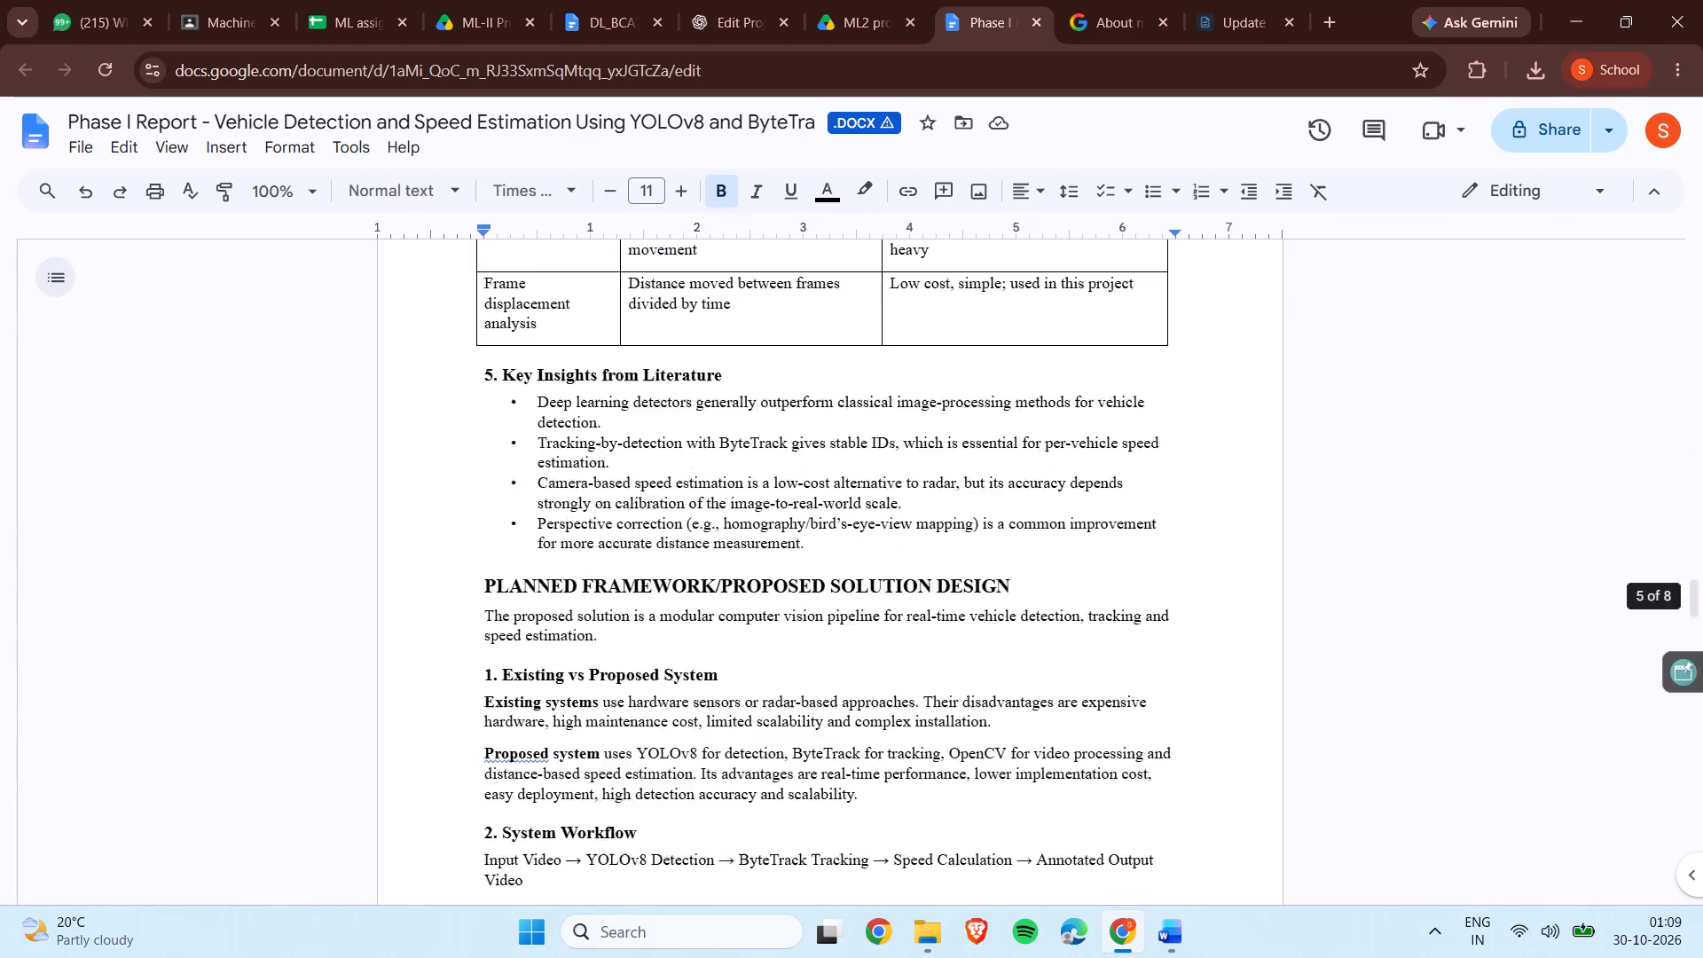
scroll(860, 513, down, 10)
scroll(860, 513, up, 5)
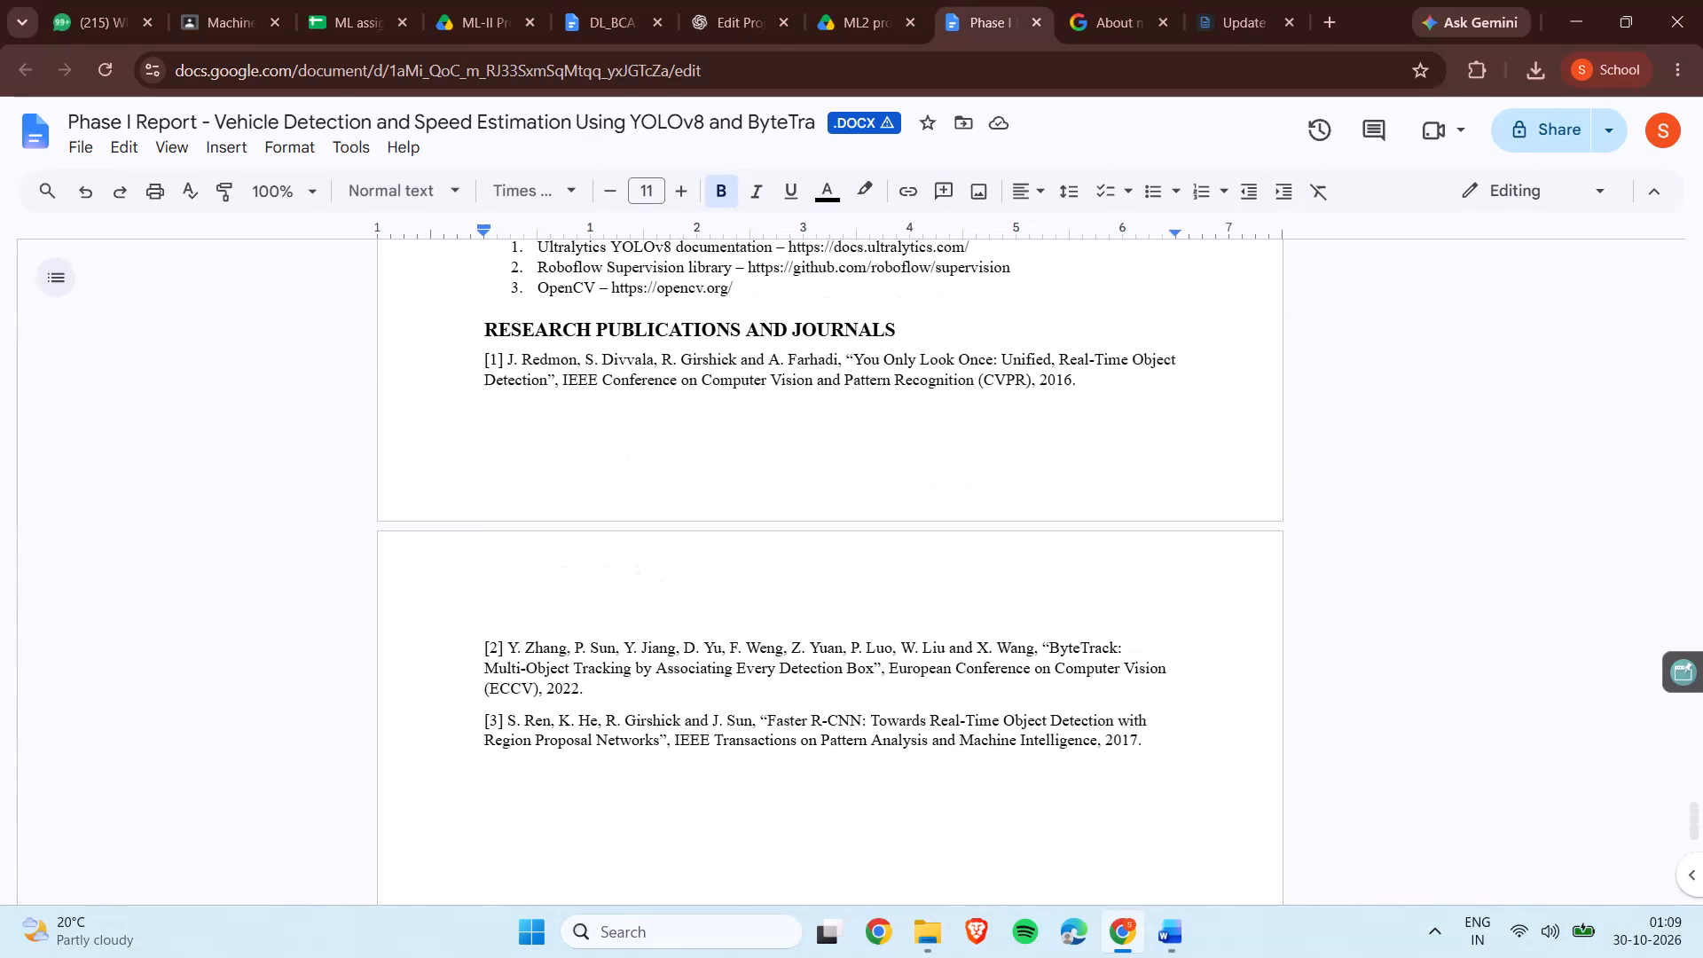
scroll(860, 513, up, 3)
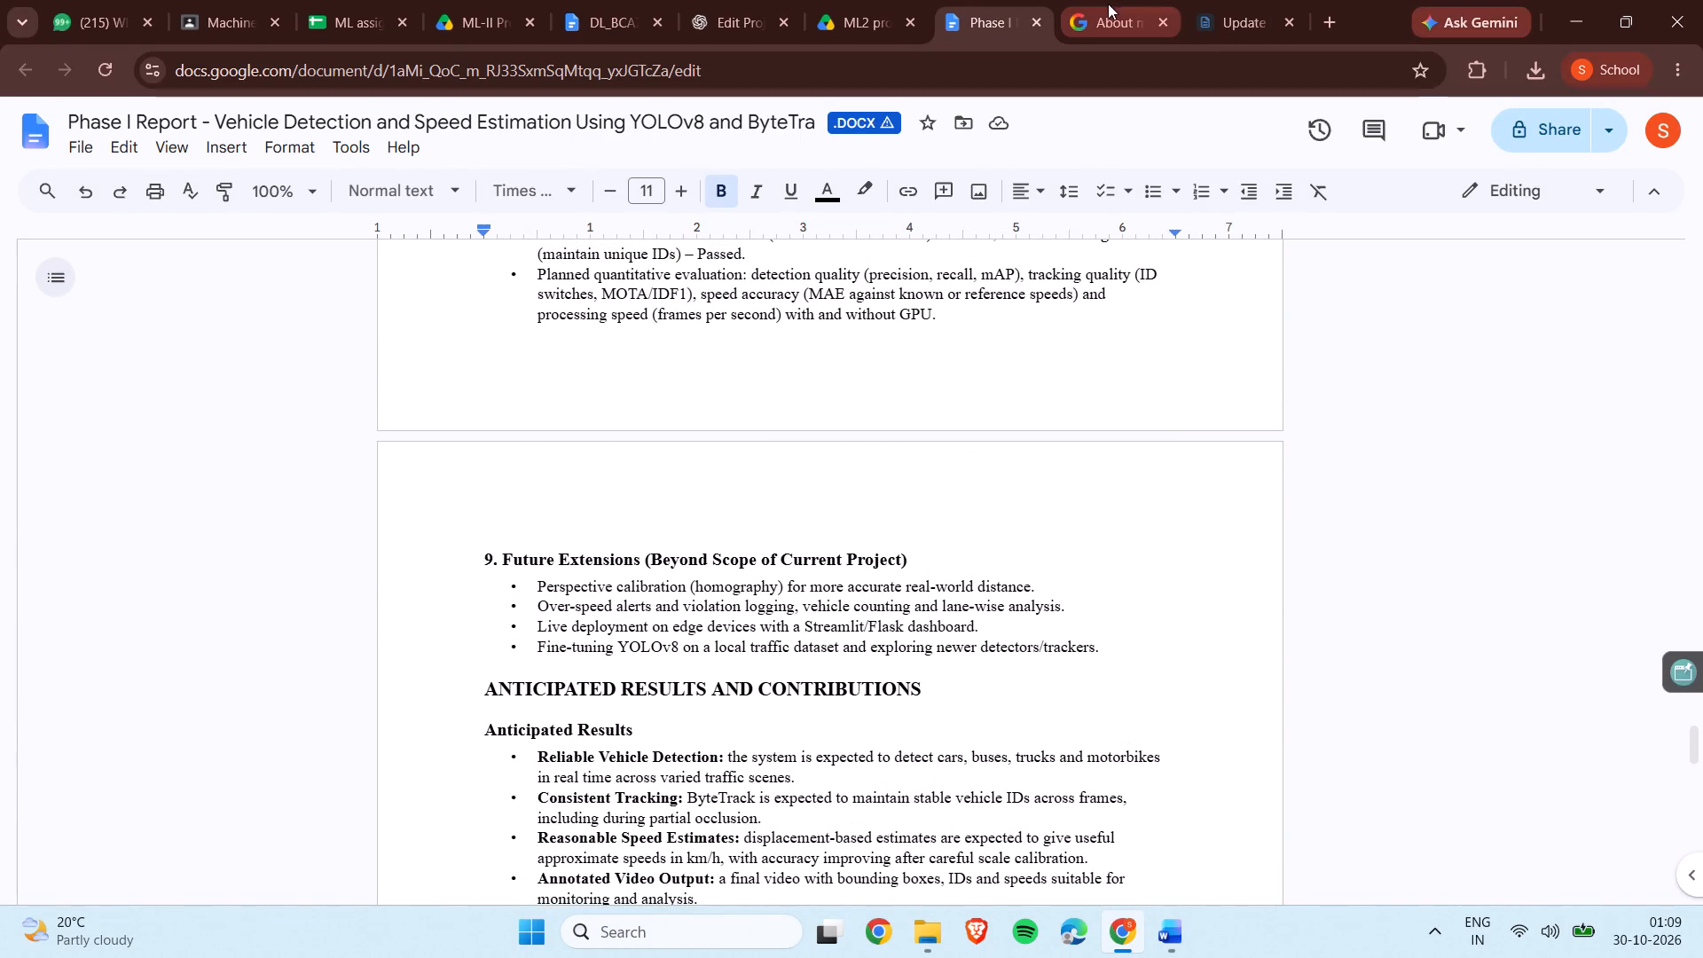
Return to the ML2 project folder in Drive and copy the folder's share link.
click(887, 16)
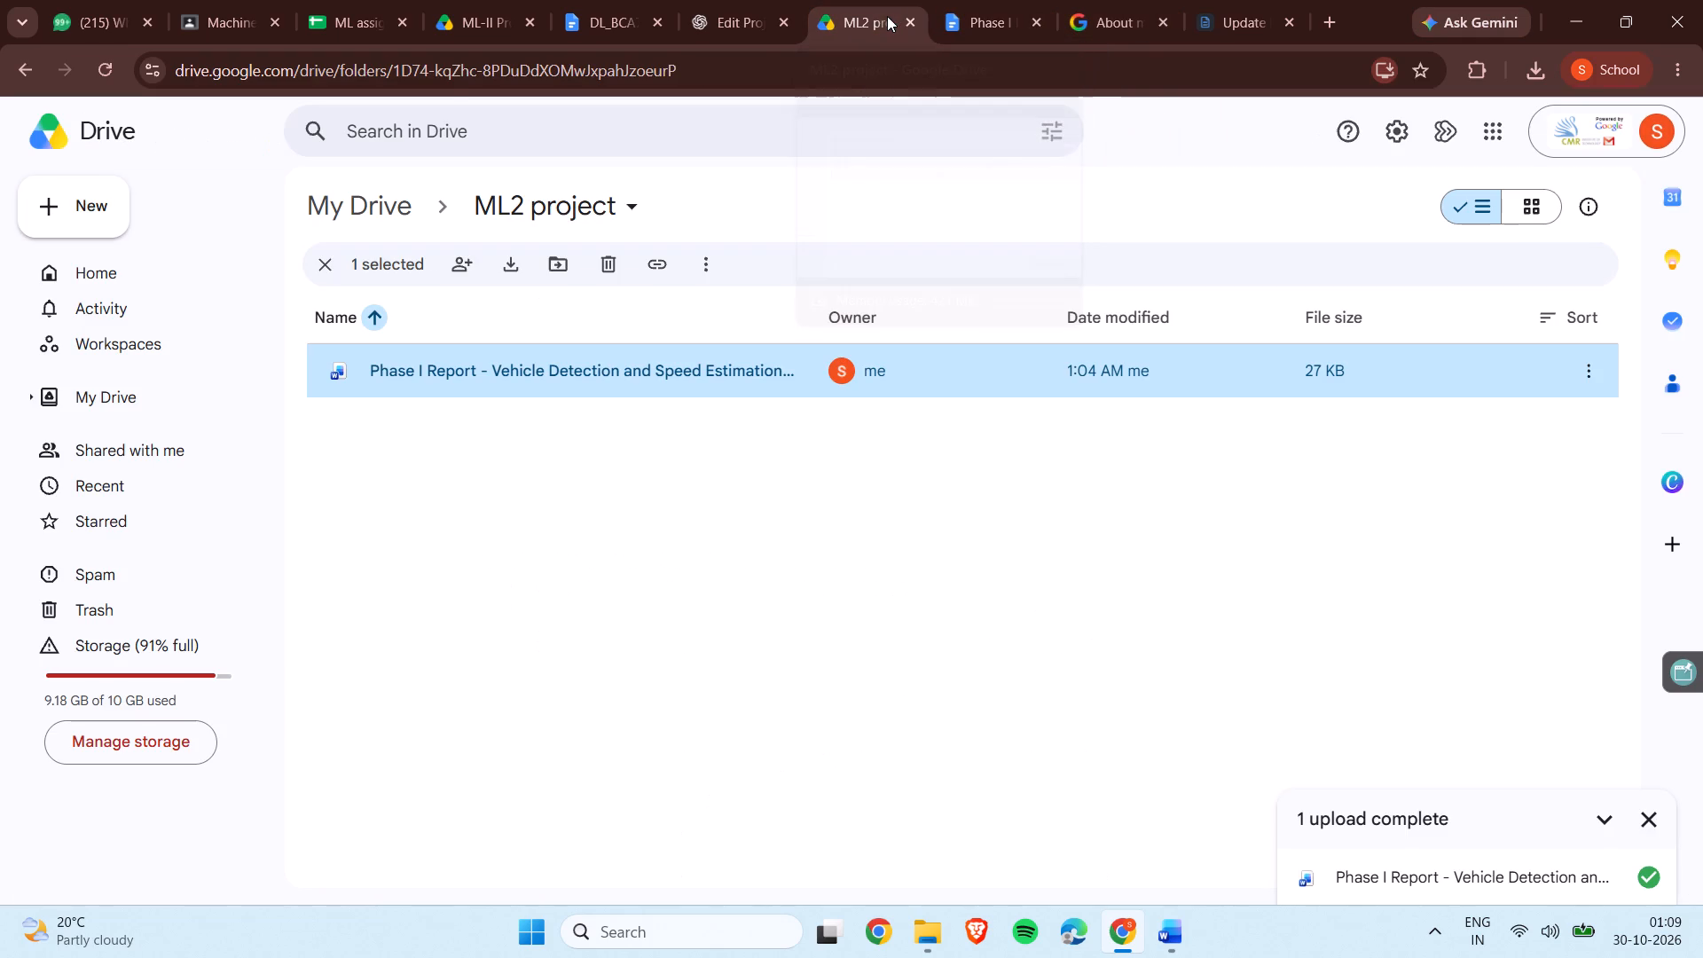
click(1036, 540)
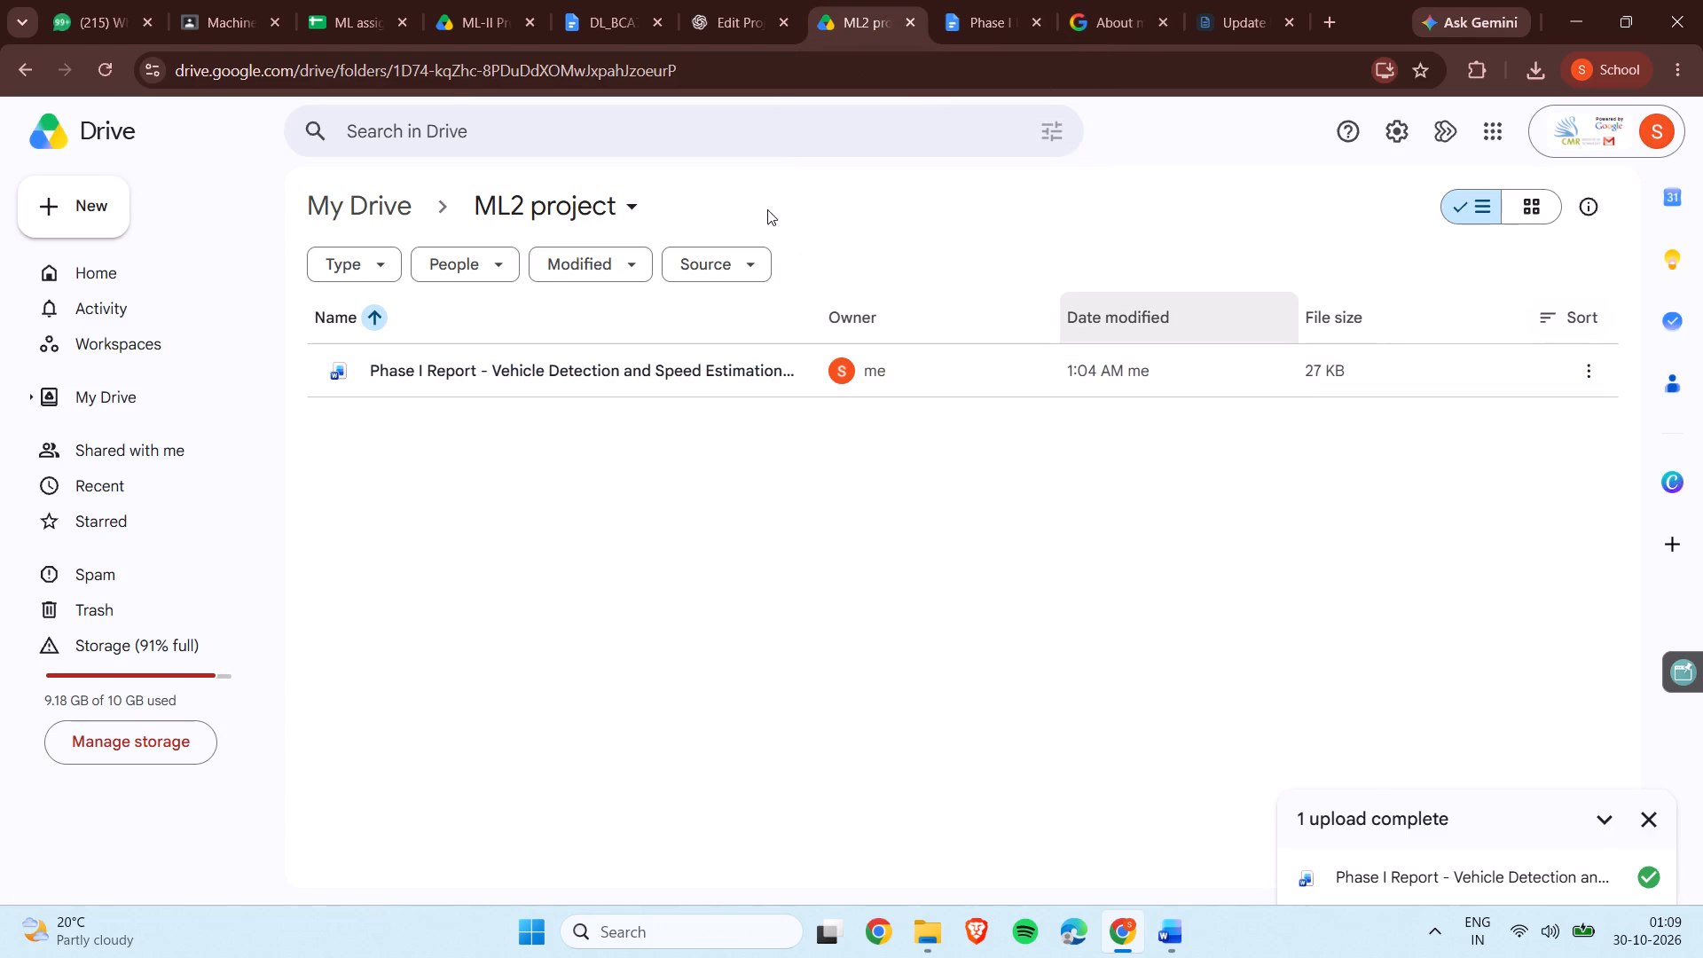
click(624, 204)
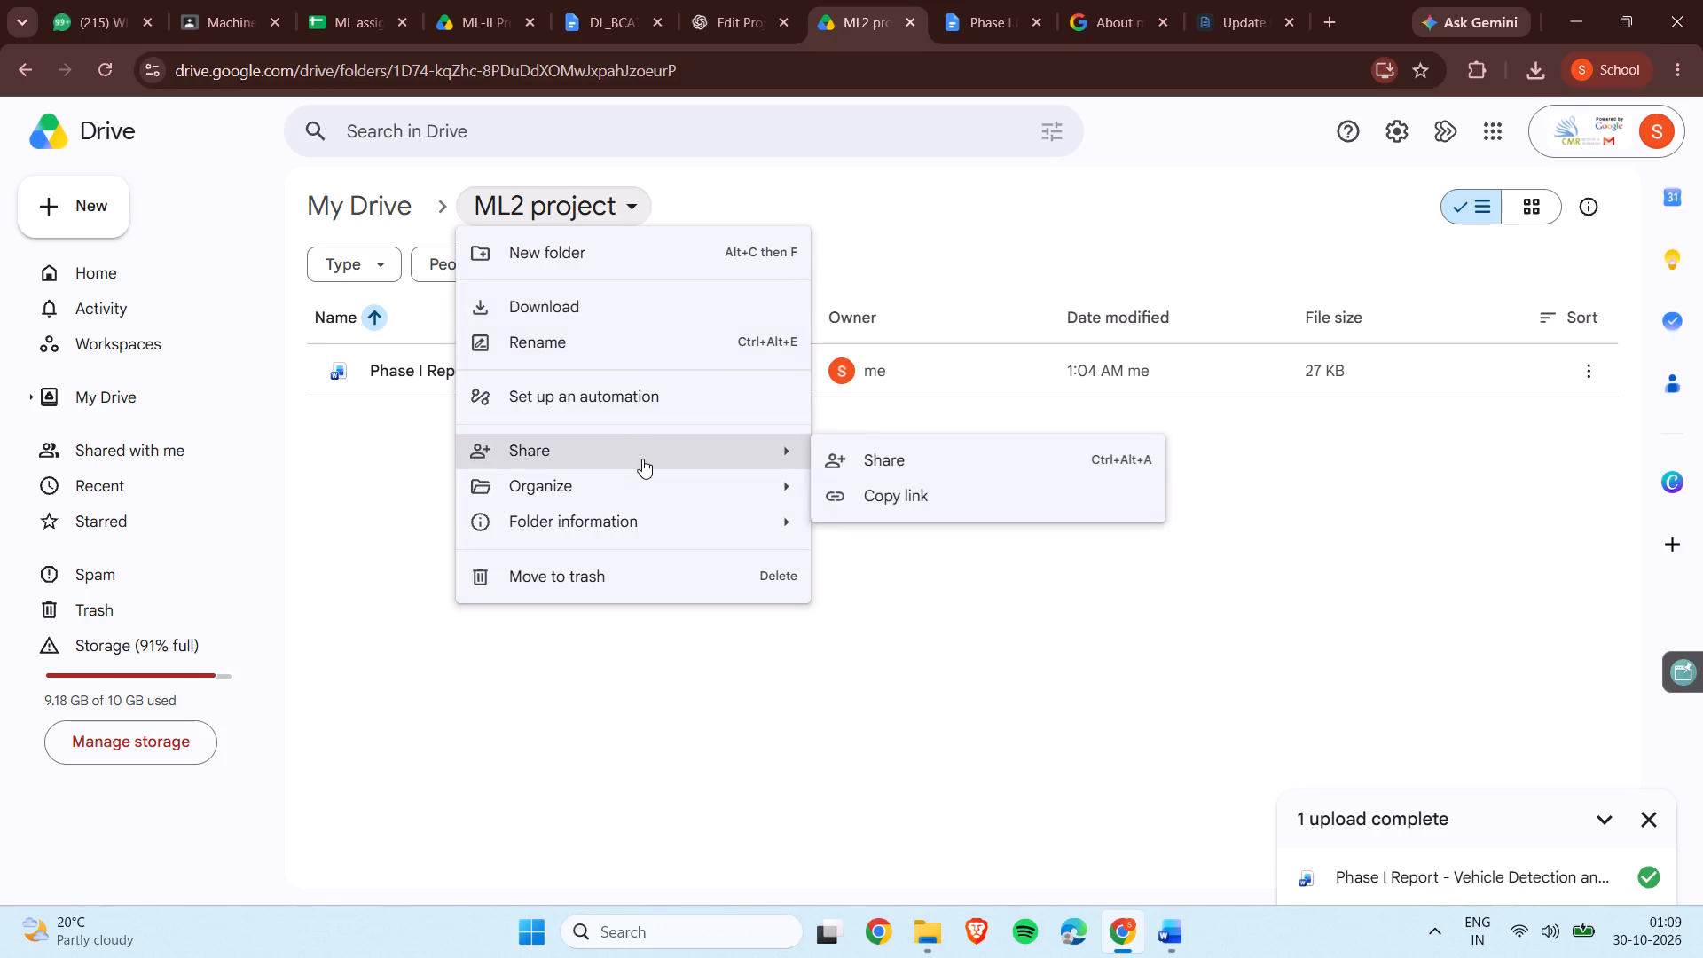
click(859, 495)
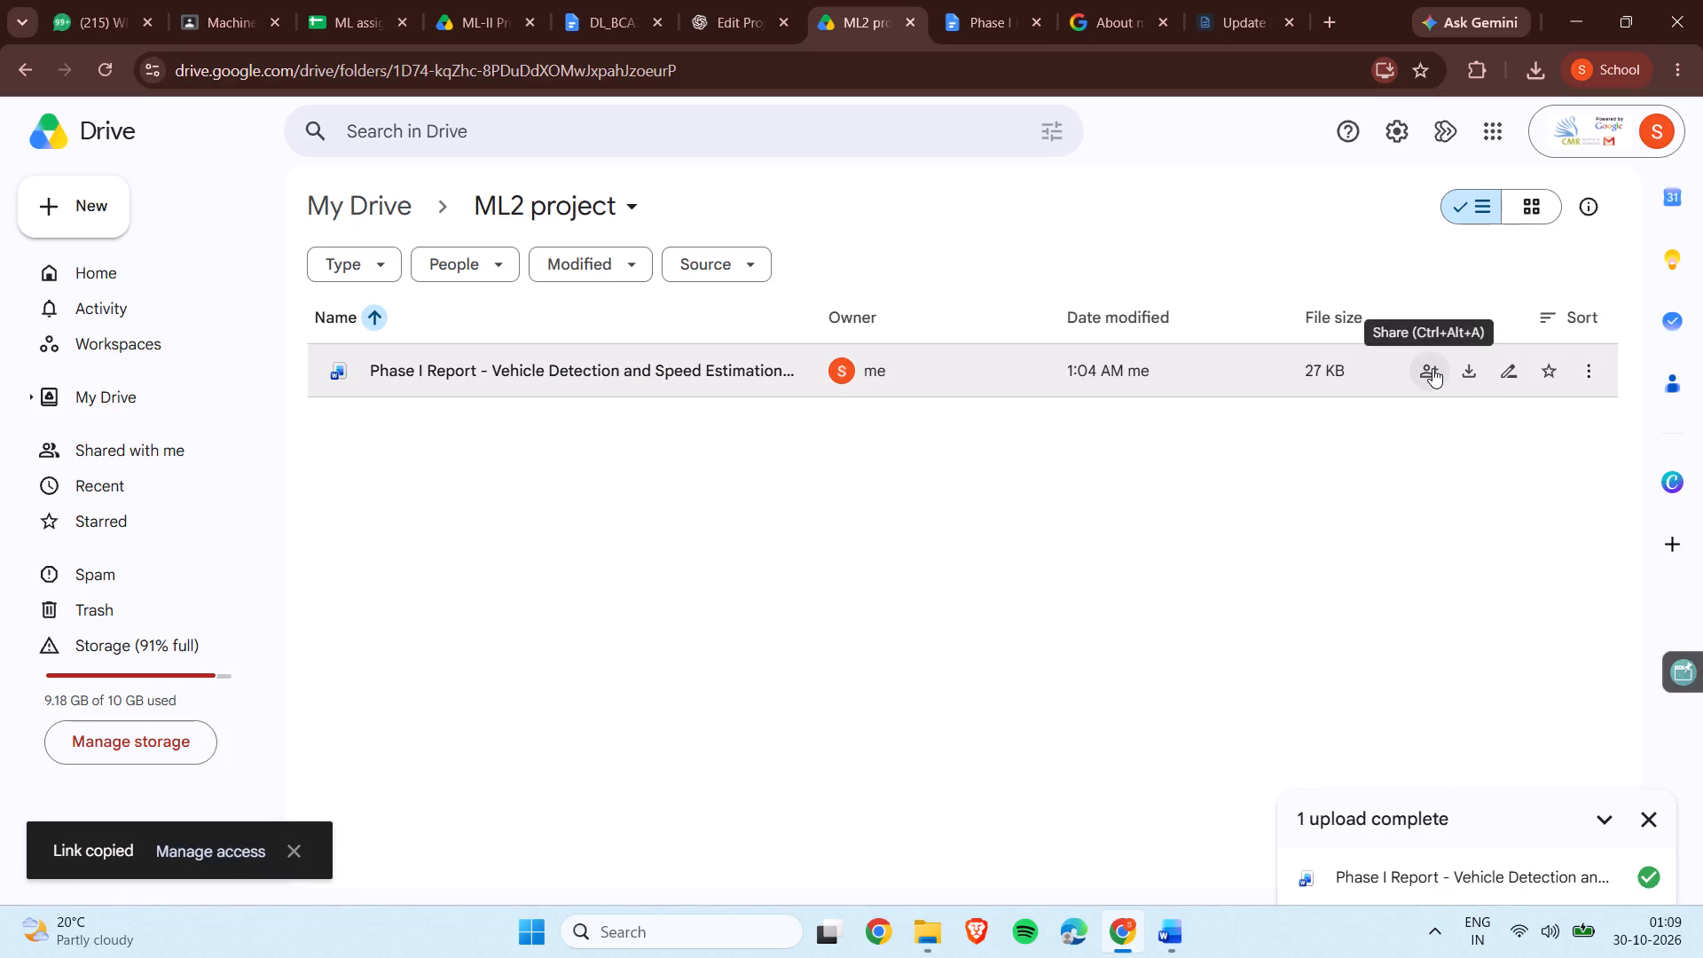
Open sharing for the uploaded Phase I Report and set its general access to CMR Institute of Technology.
click(1432, 368)
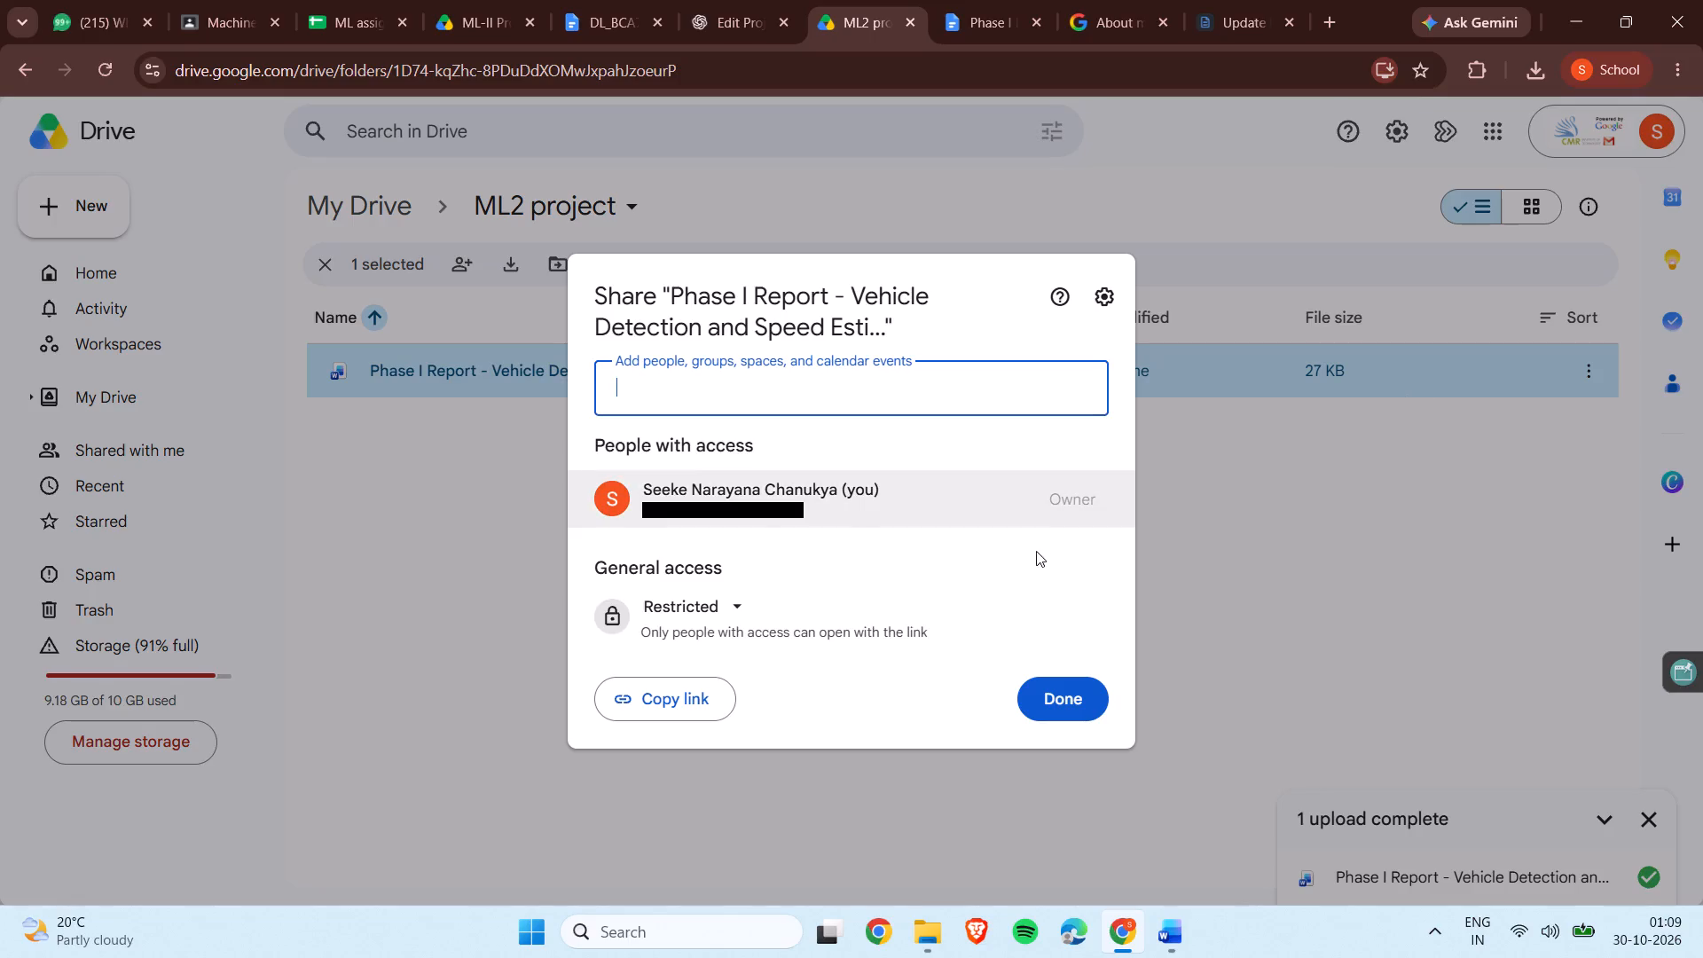
click(809, 612)
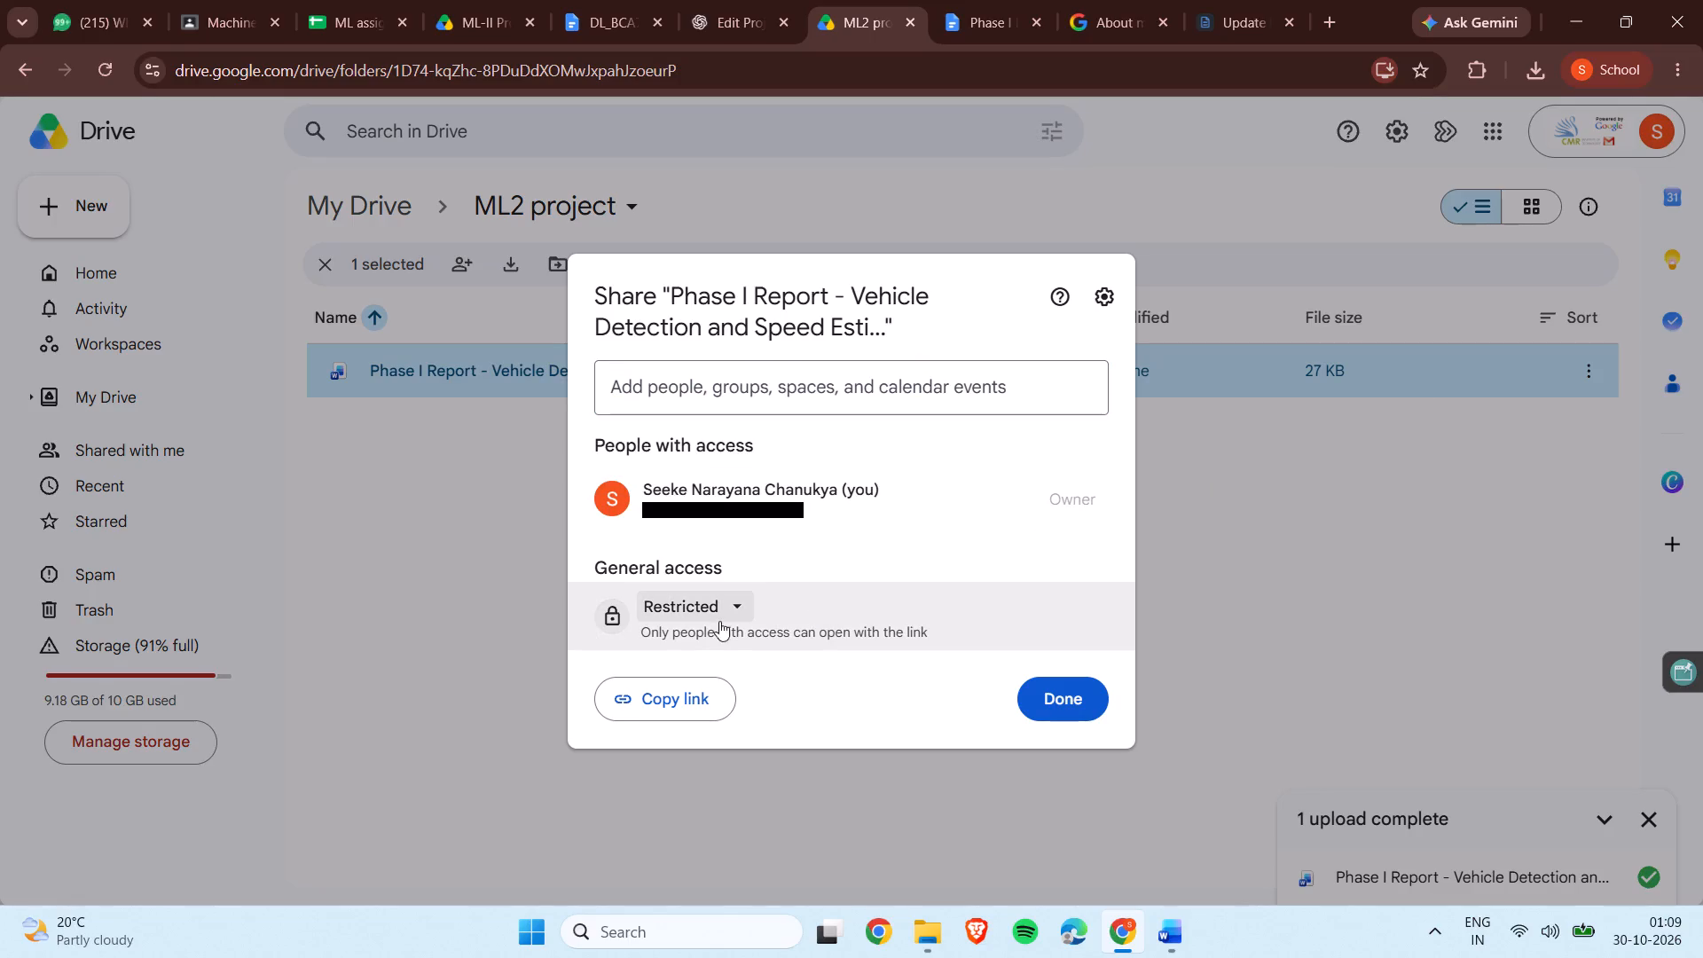
click(729, 613)
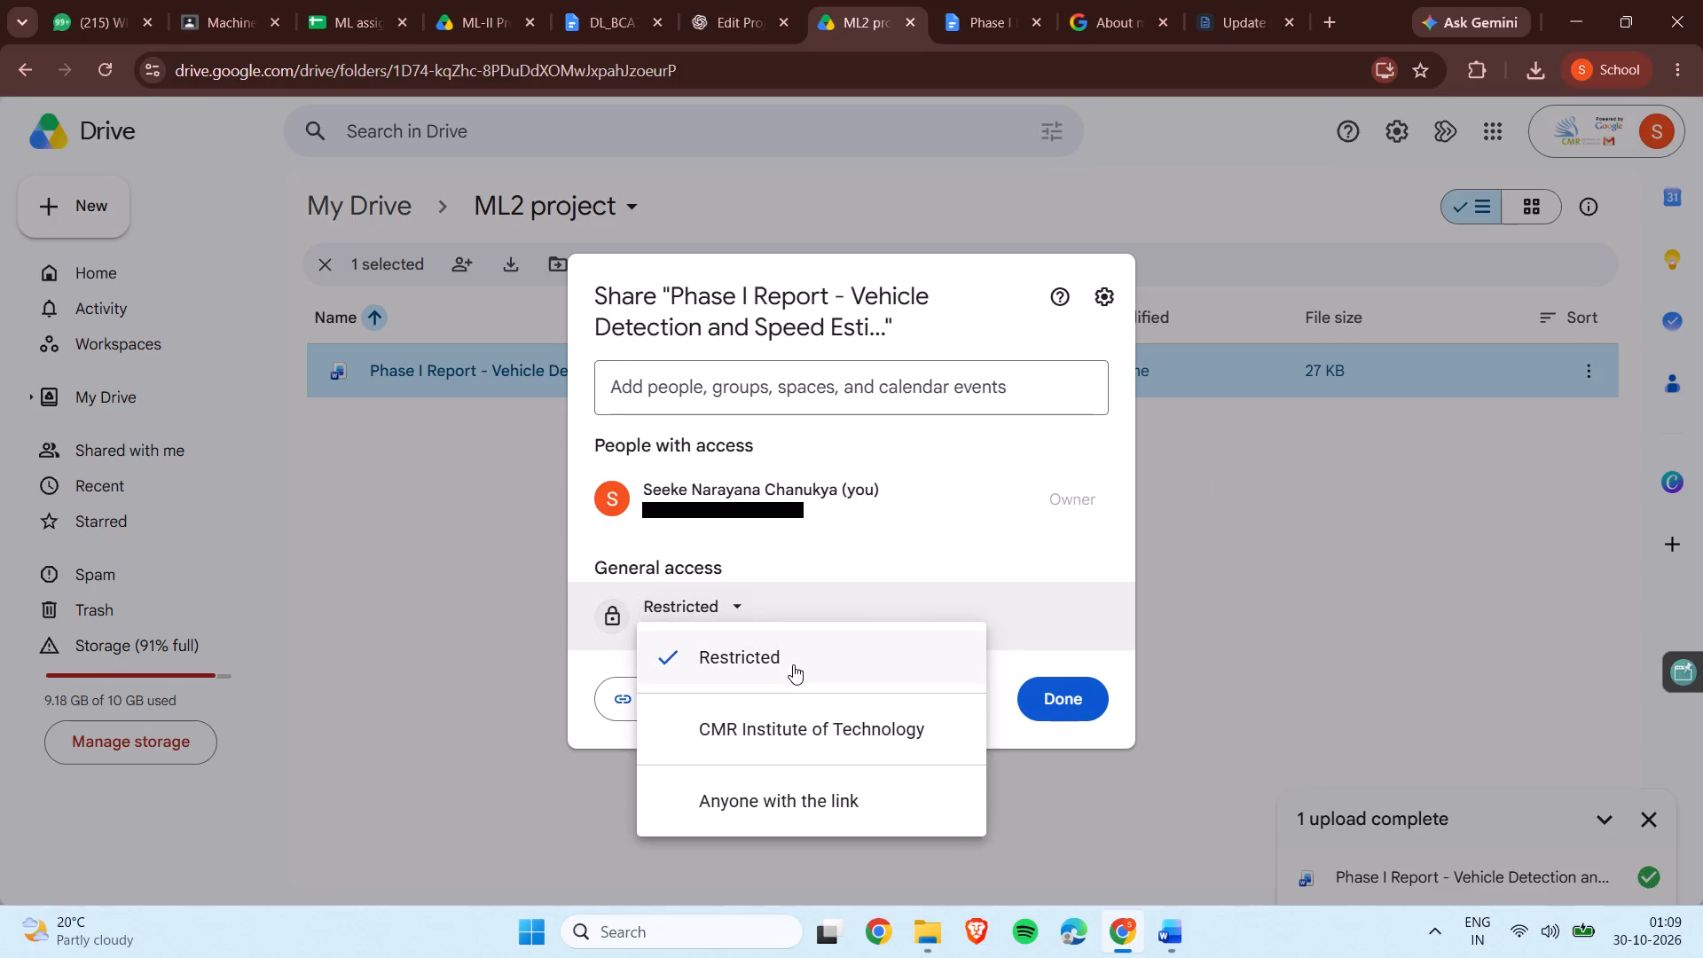
click(799, 741)
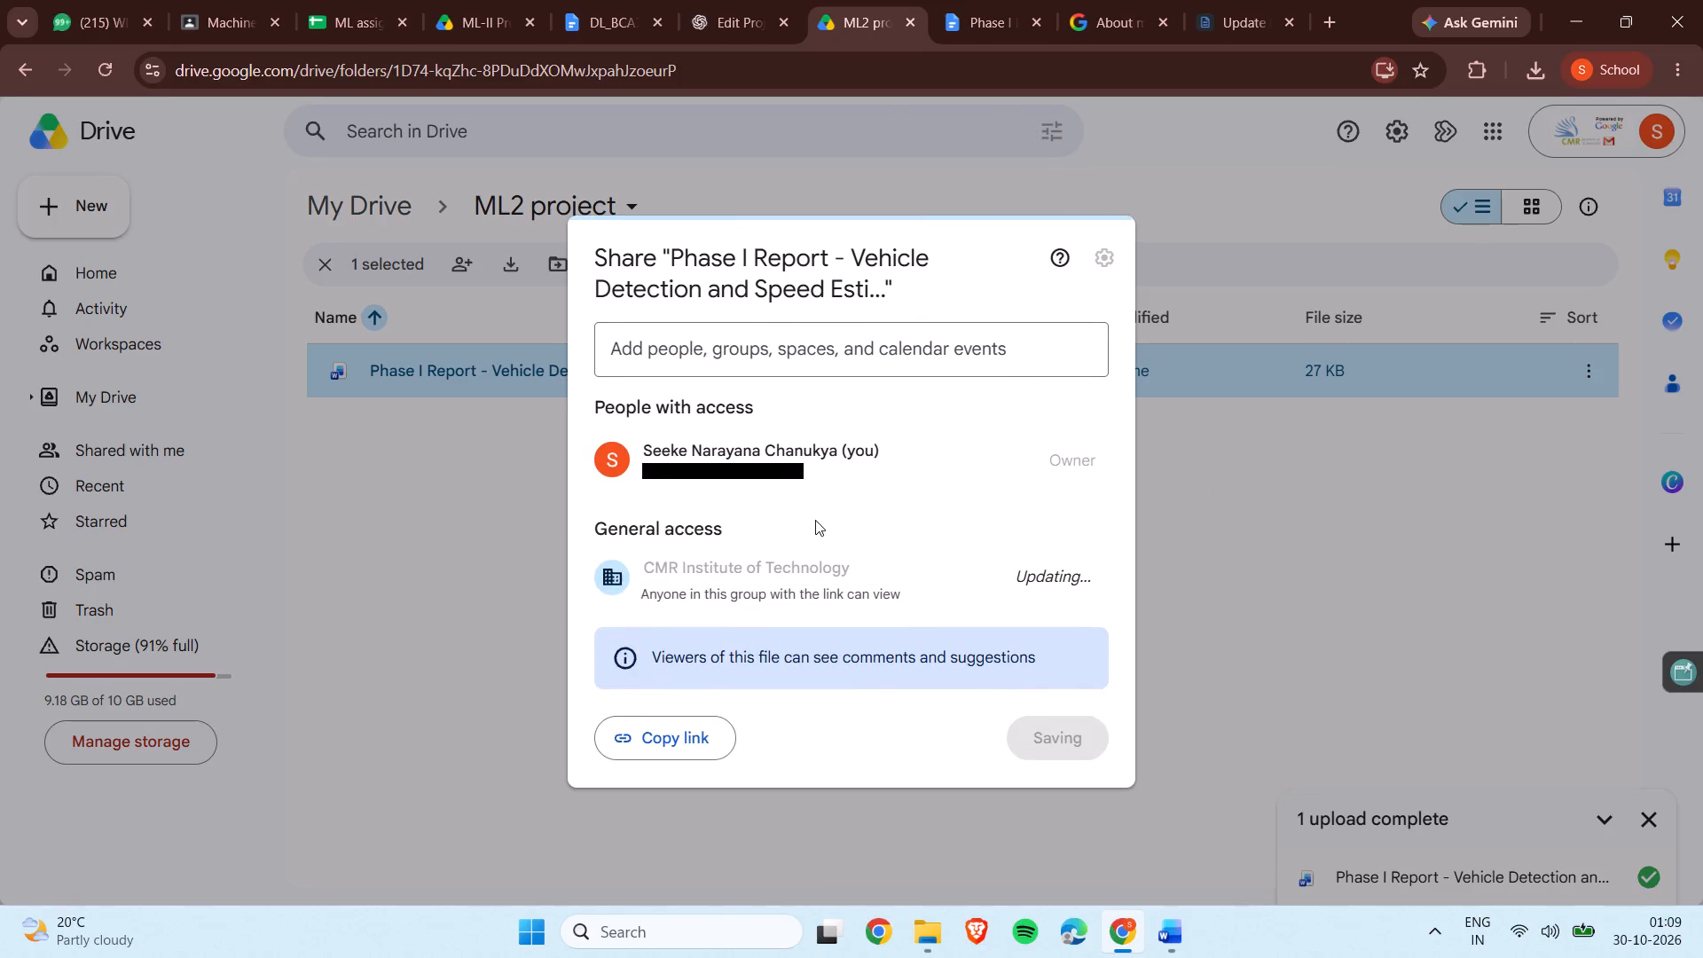
Add the project teammate from the suggested contacts as a recipient in the report's sharing dialog.
click(953, 360)
click(836, 405)
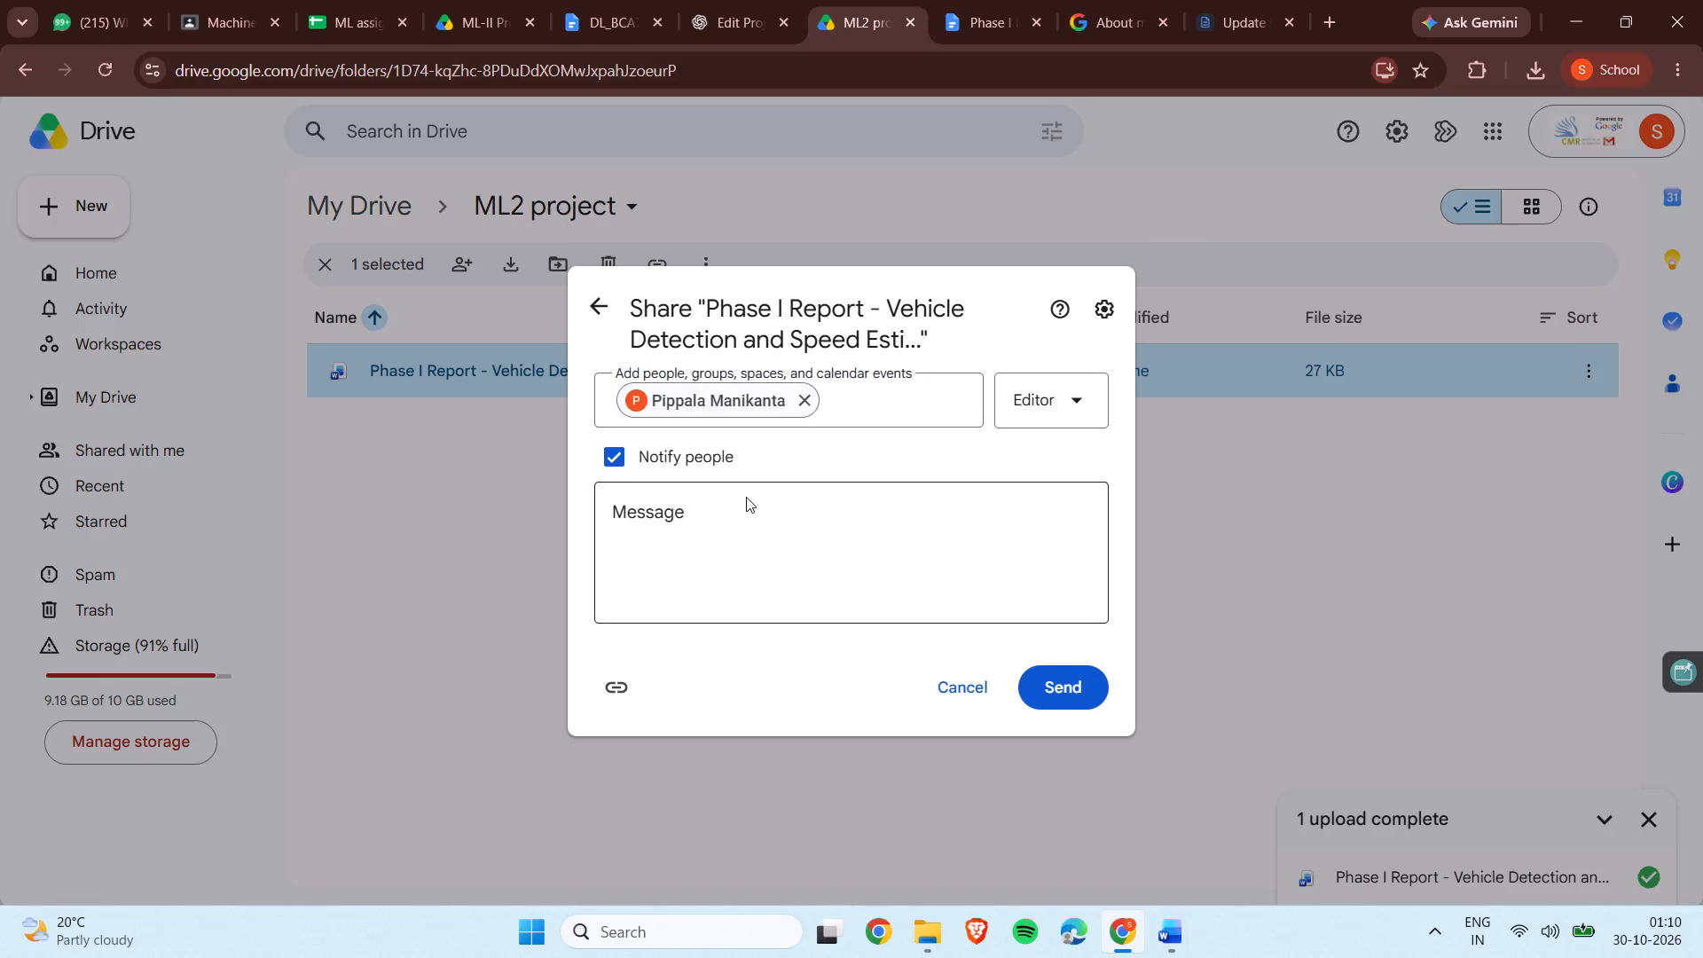
click(746, 497)
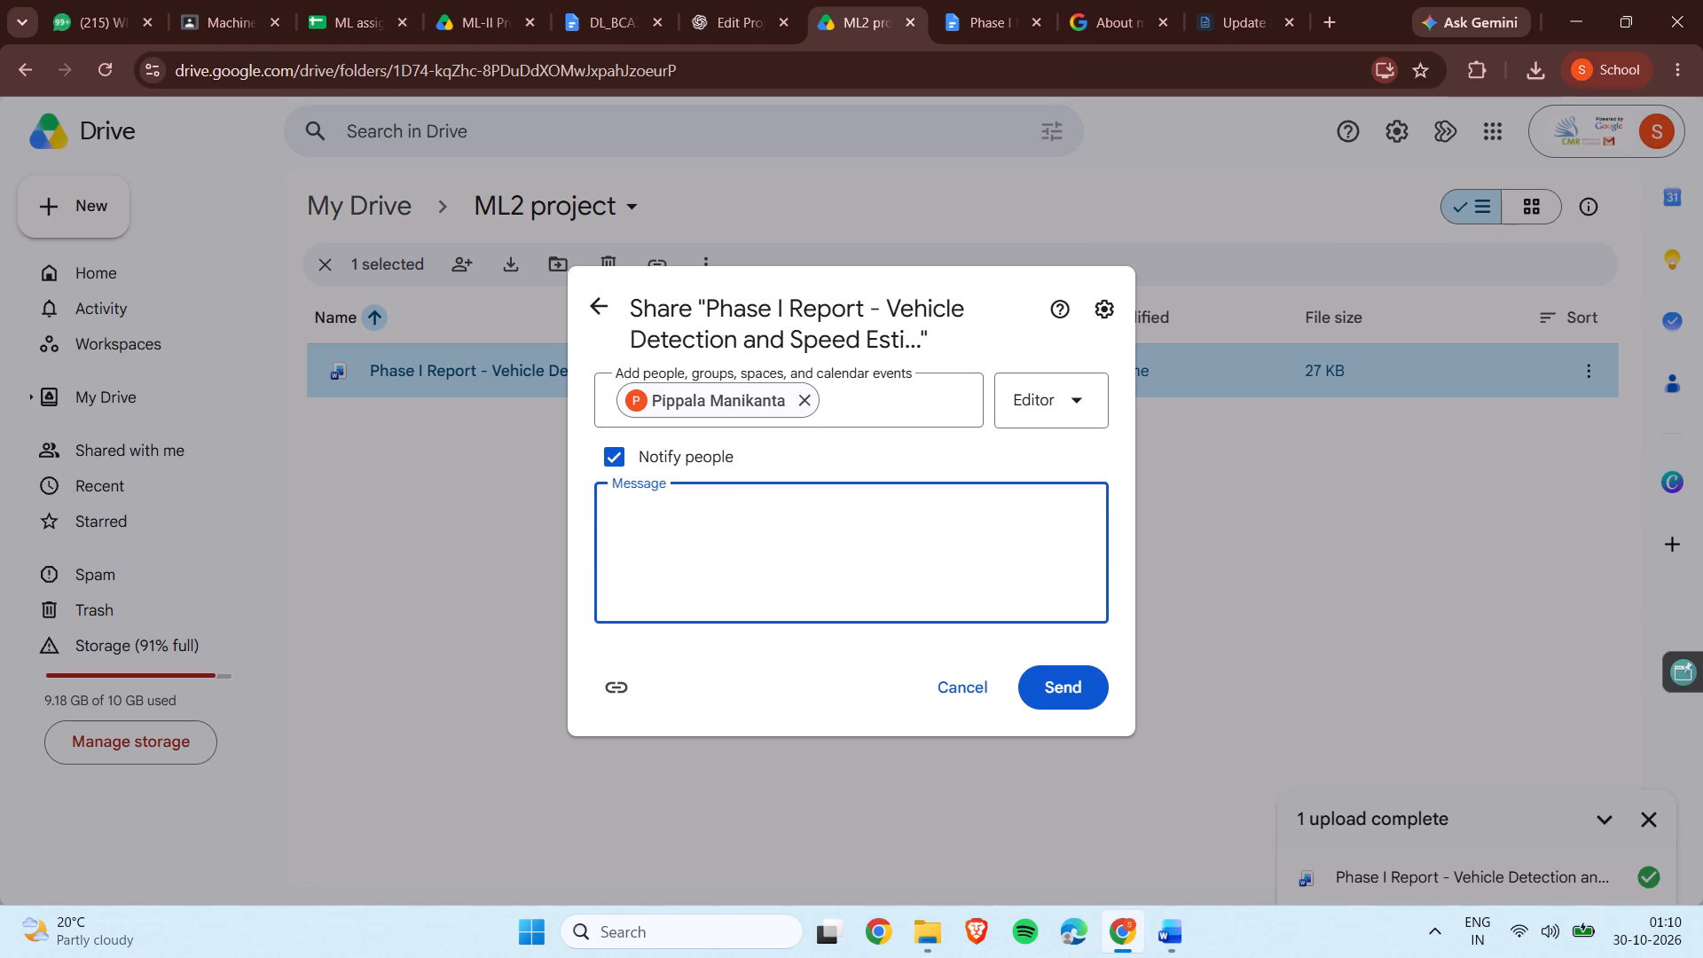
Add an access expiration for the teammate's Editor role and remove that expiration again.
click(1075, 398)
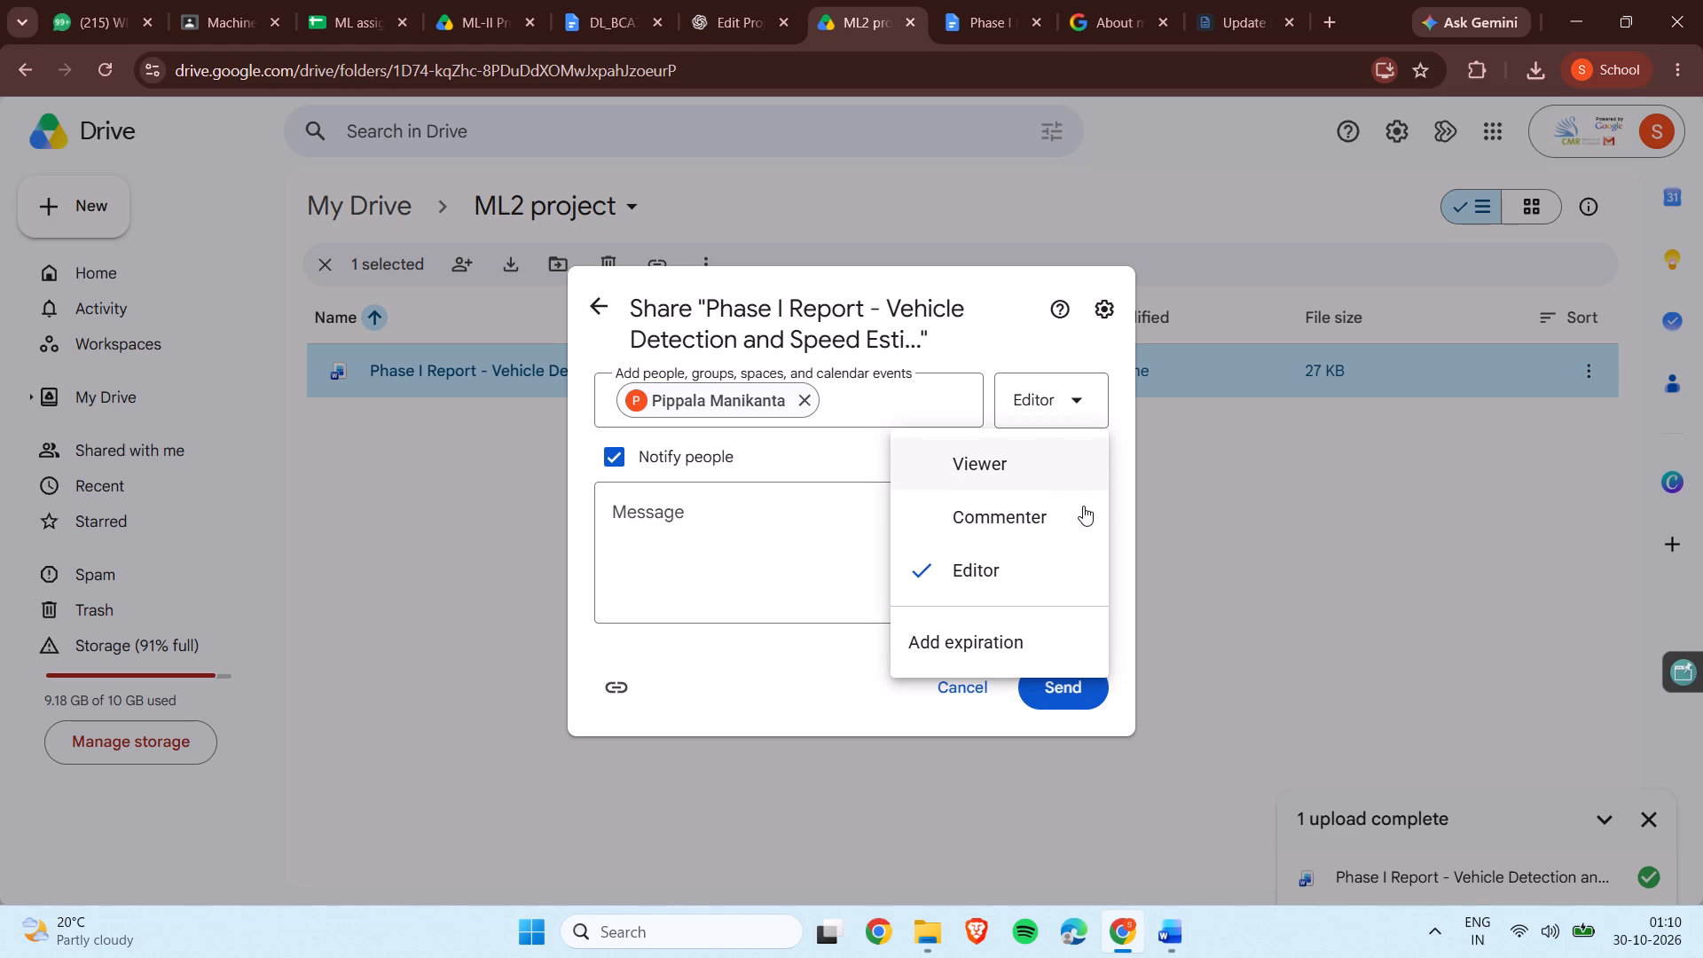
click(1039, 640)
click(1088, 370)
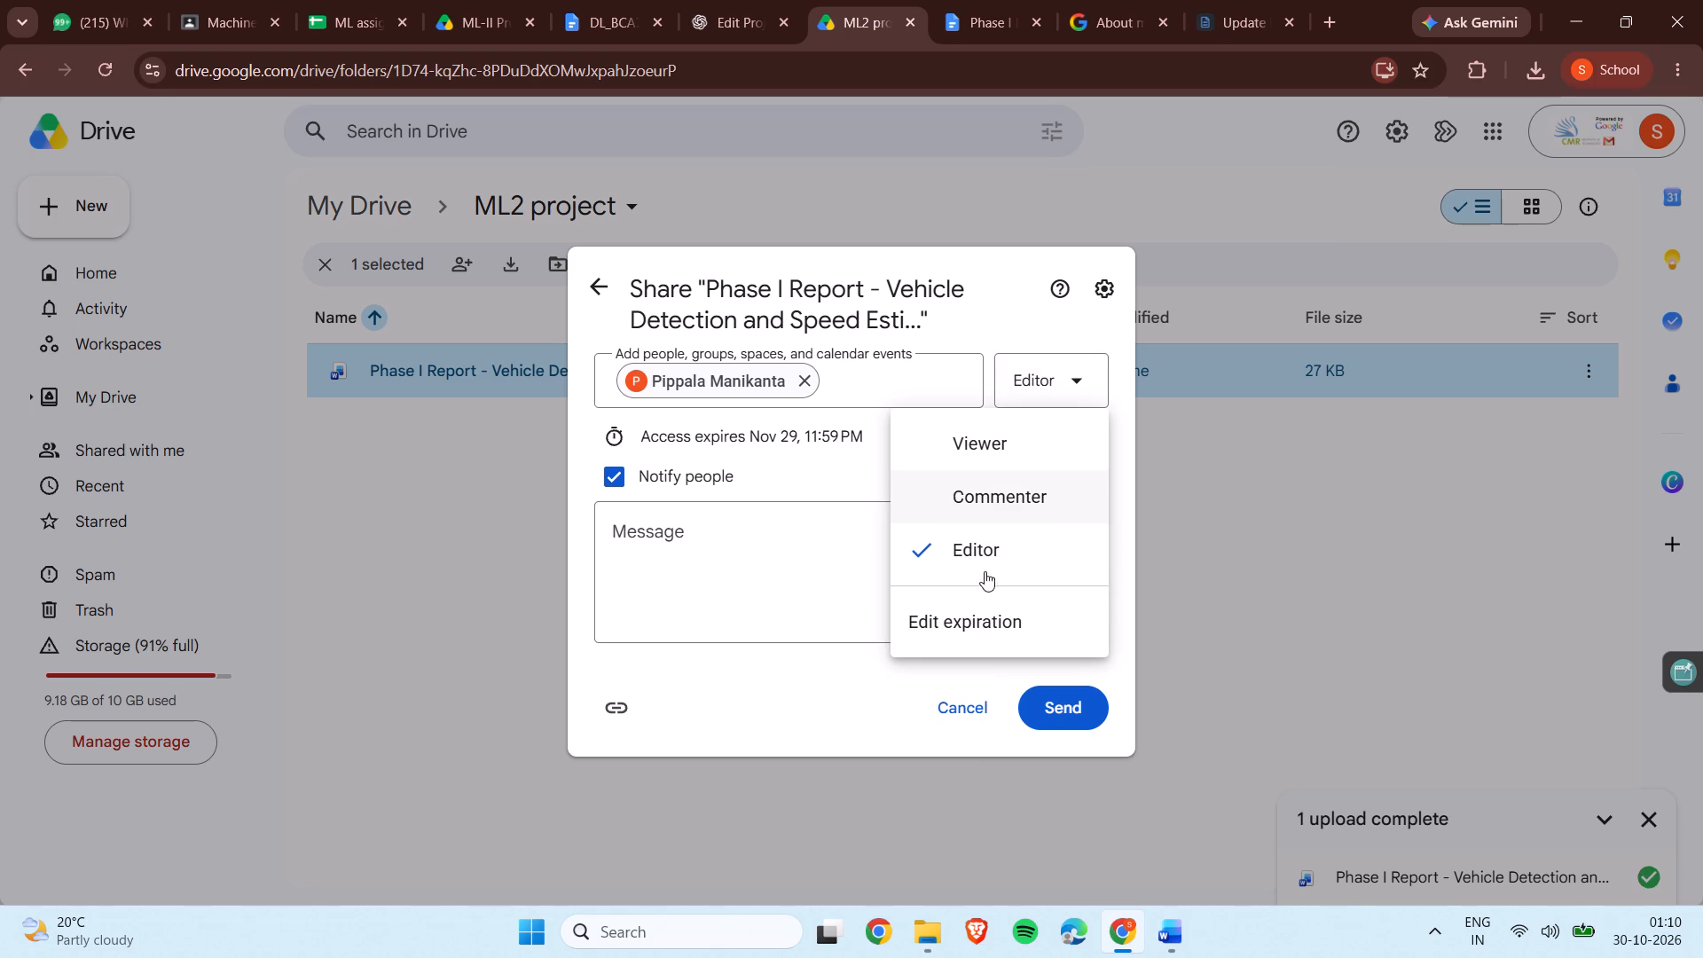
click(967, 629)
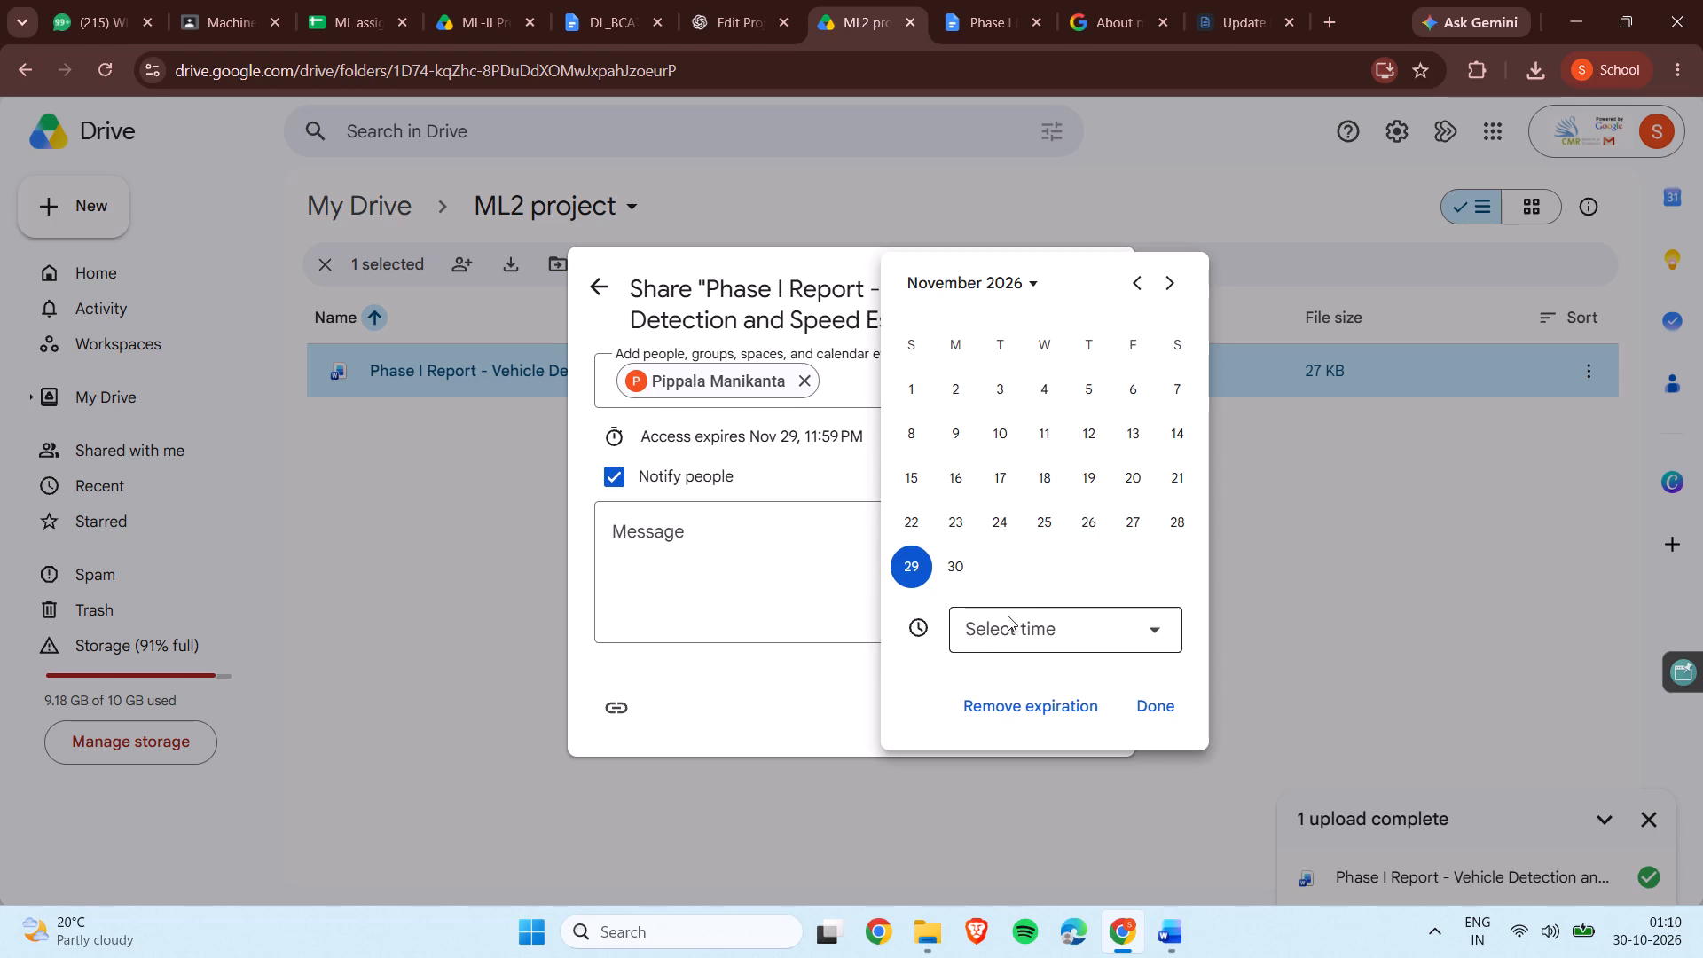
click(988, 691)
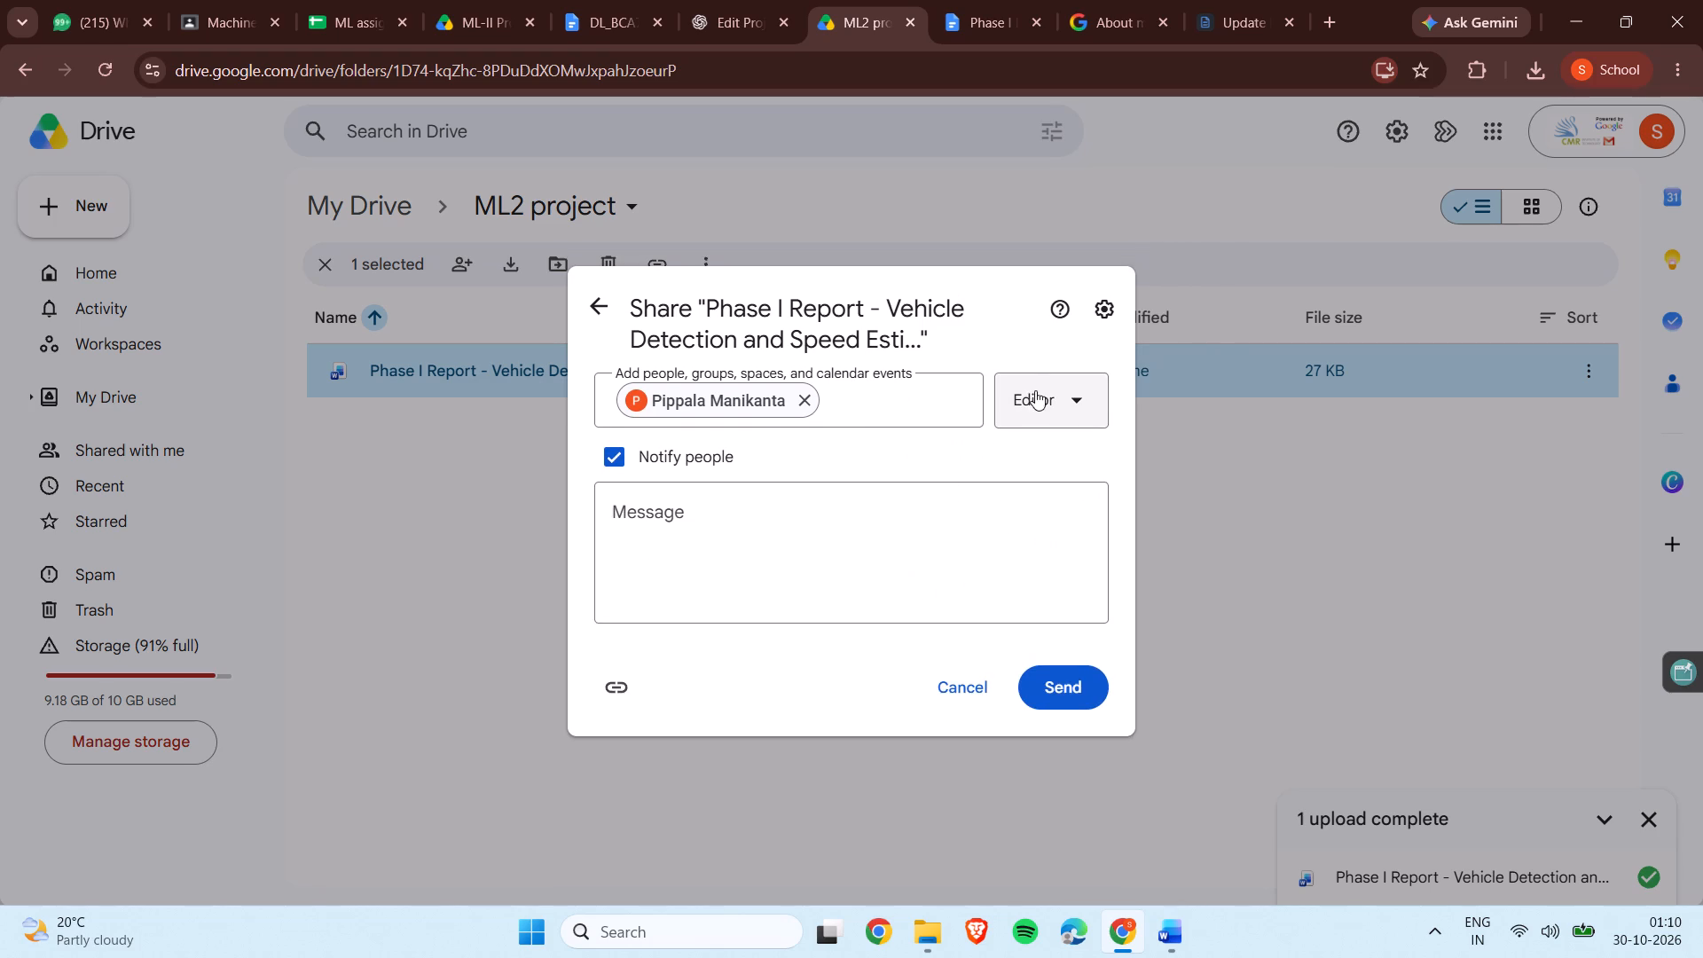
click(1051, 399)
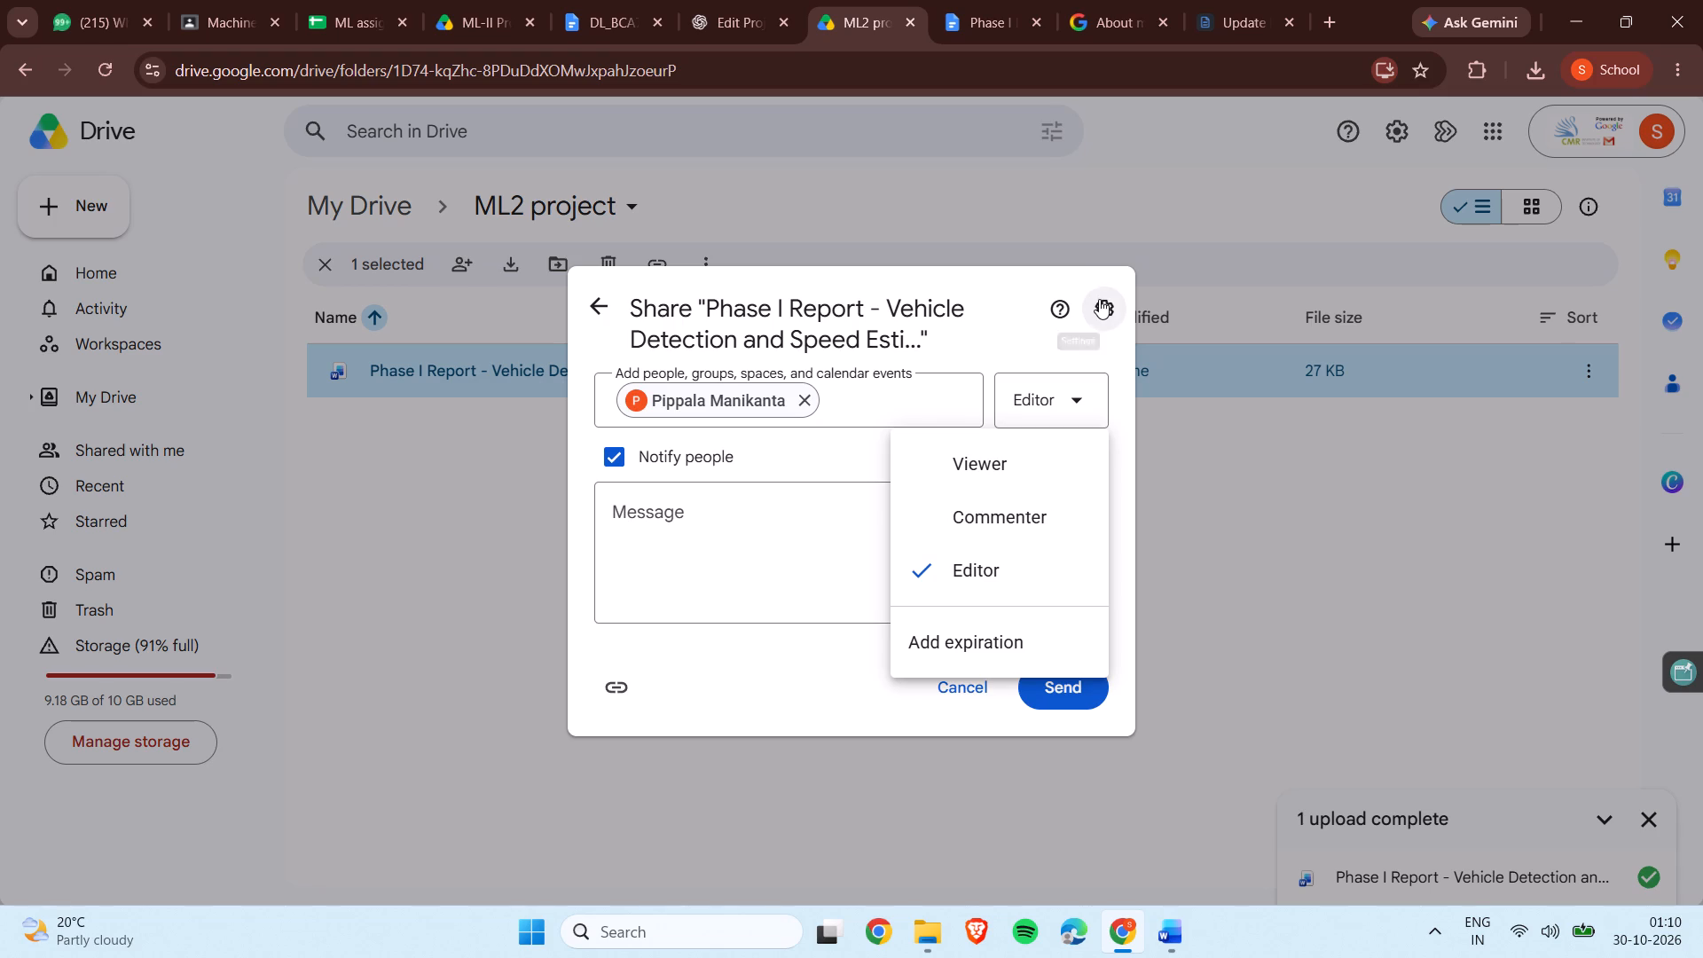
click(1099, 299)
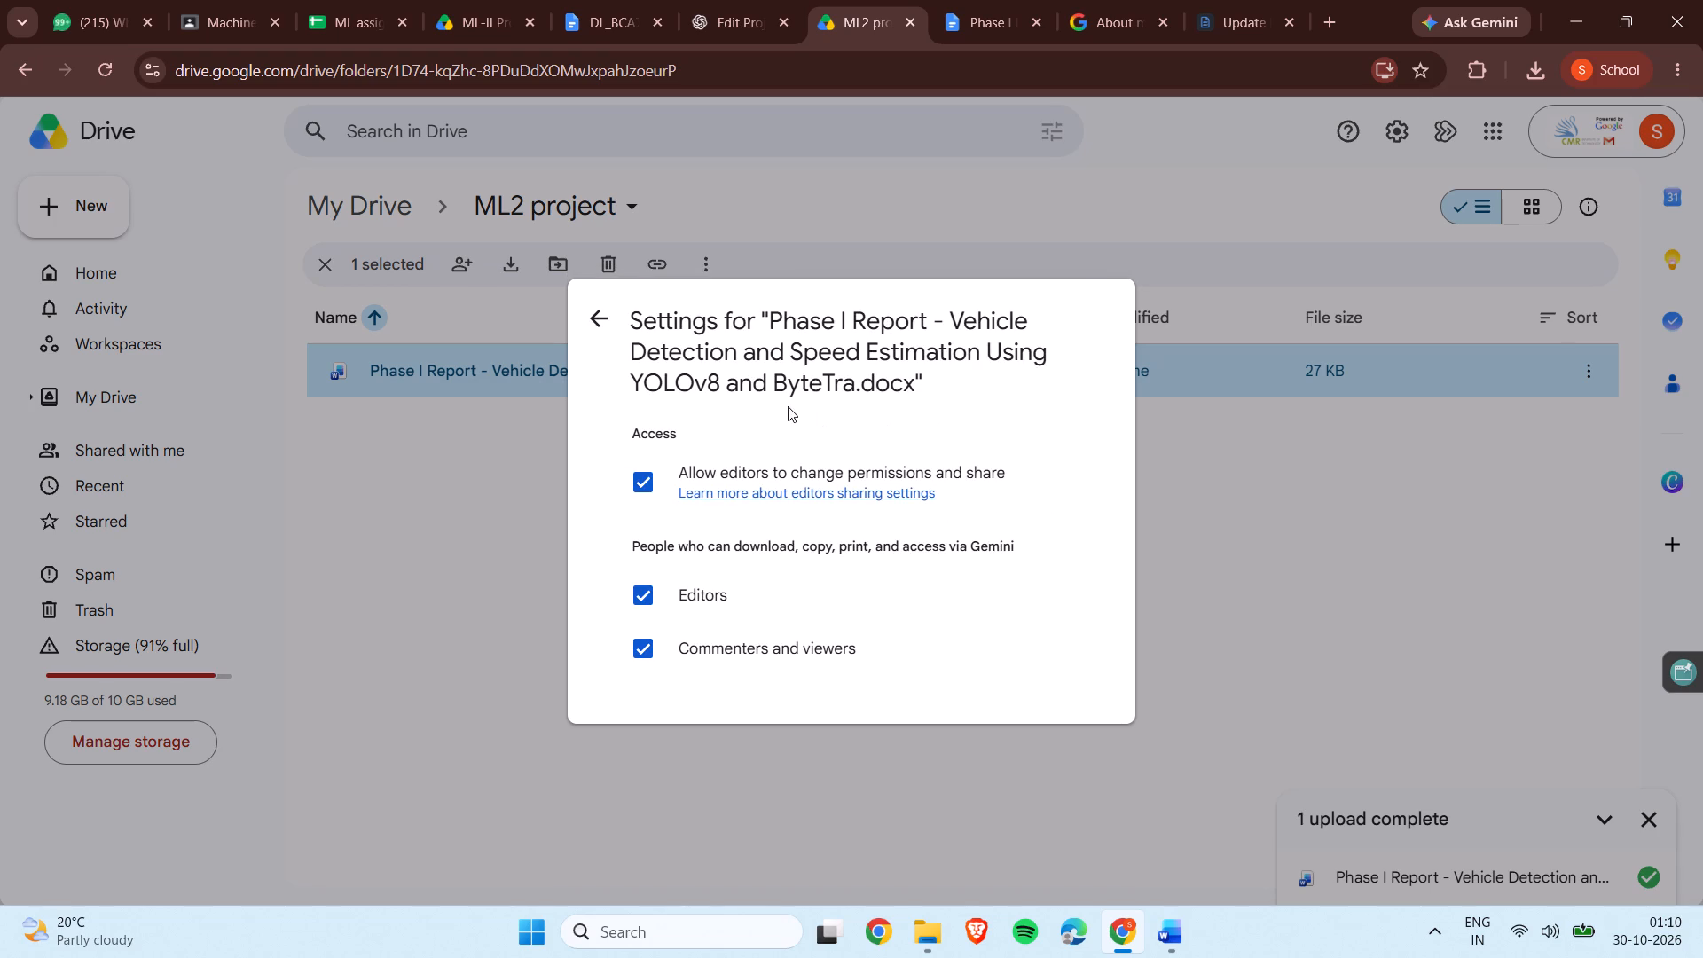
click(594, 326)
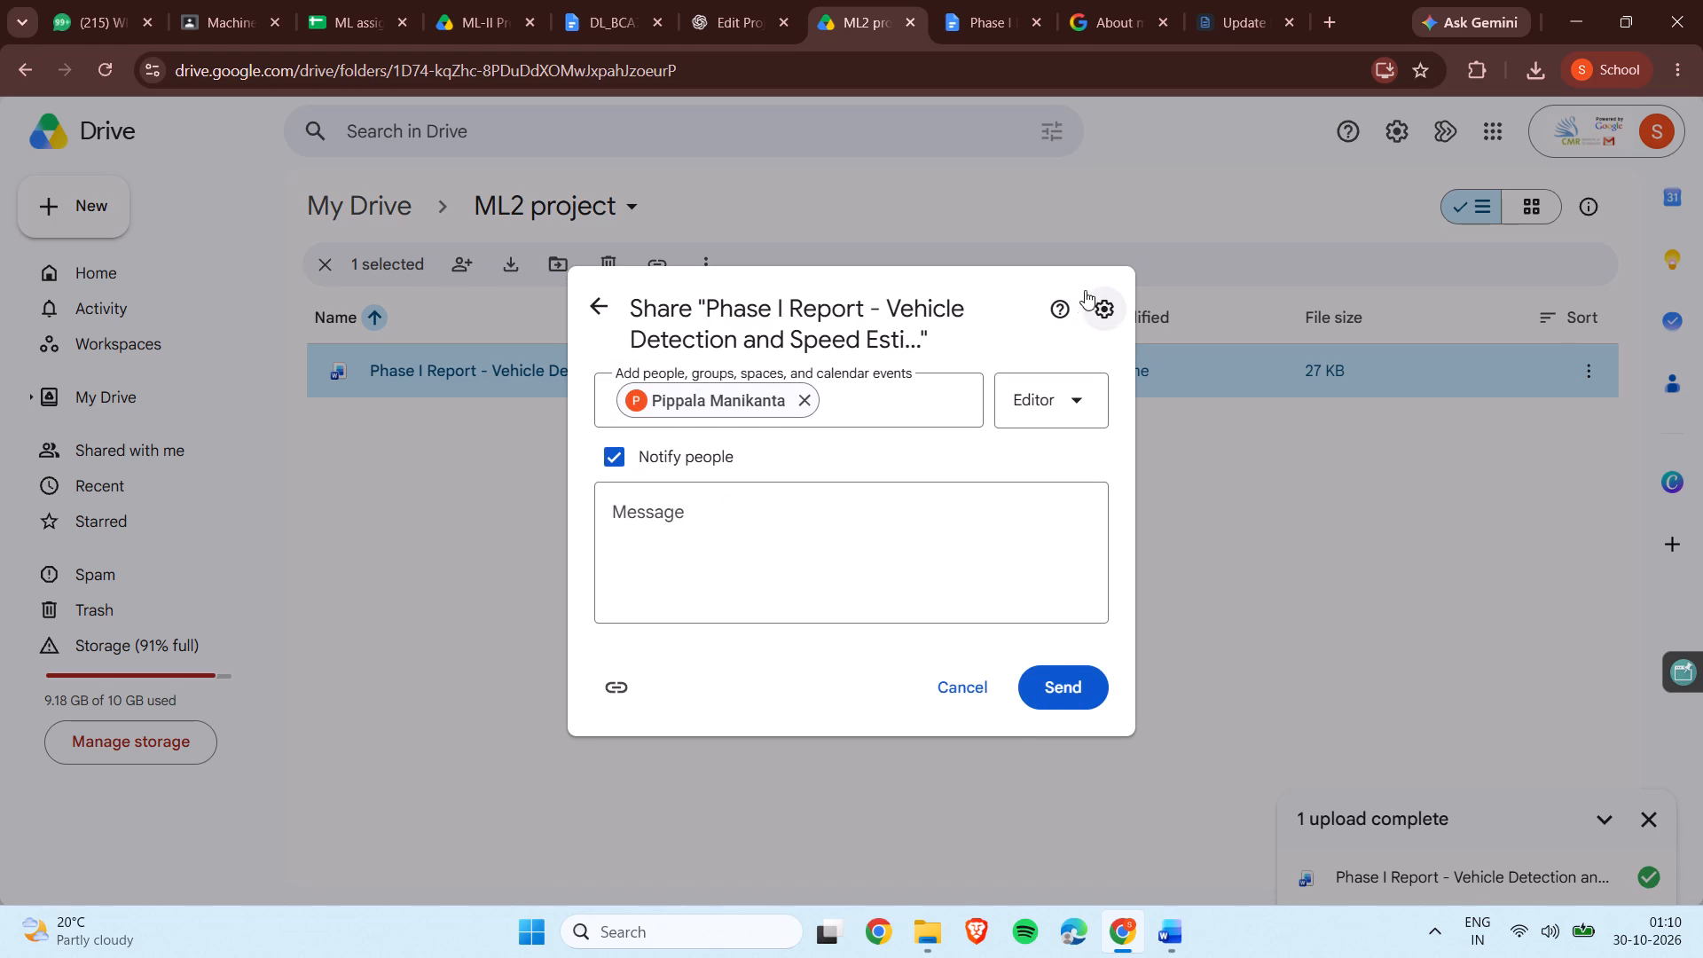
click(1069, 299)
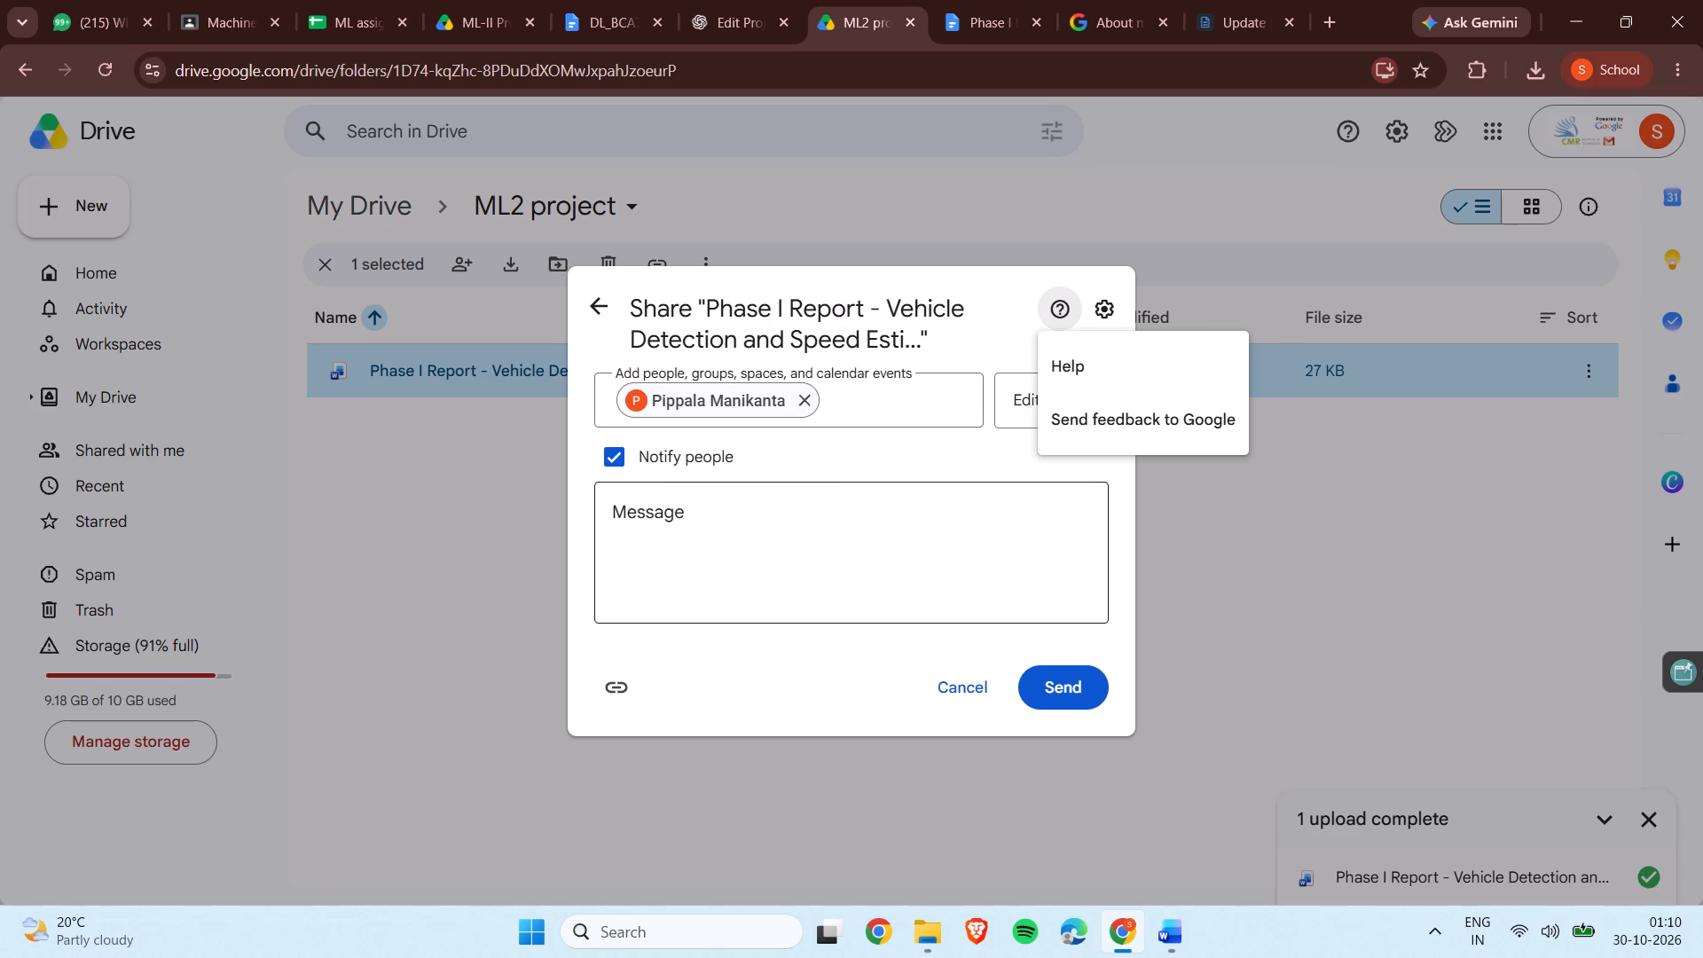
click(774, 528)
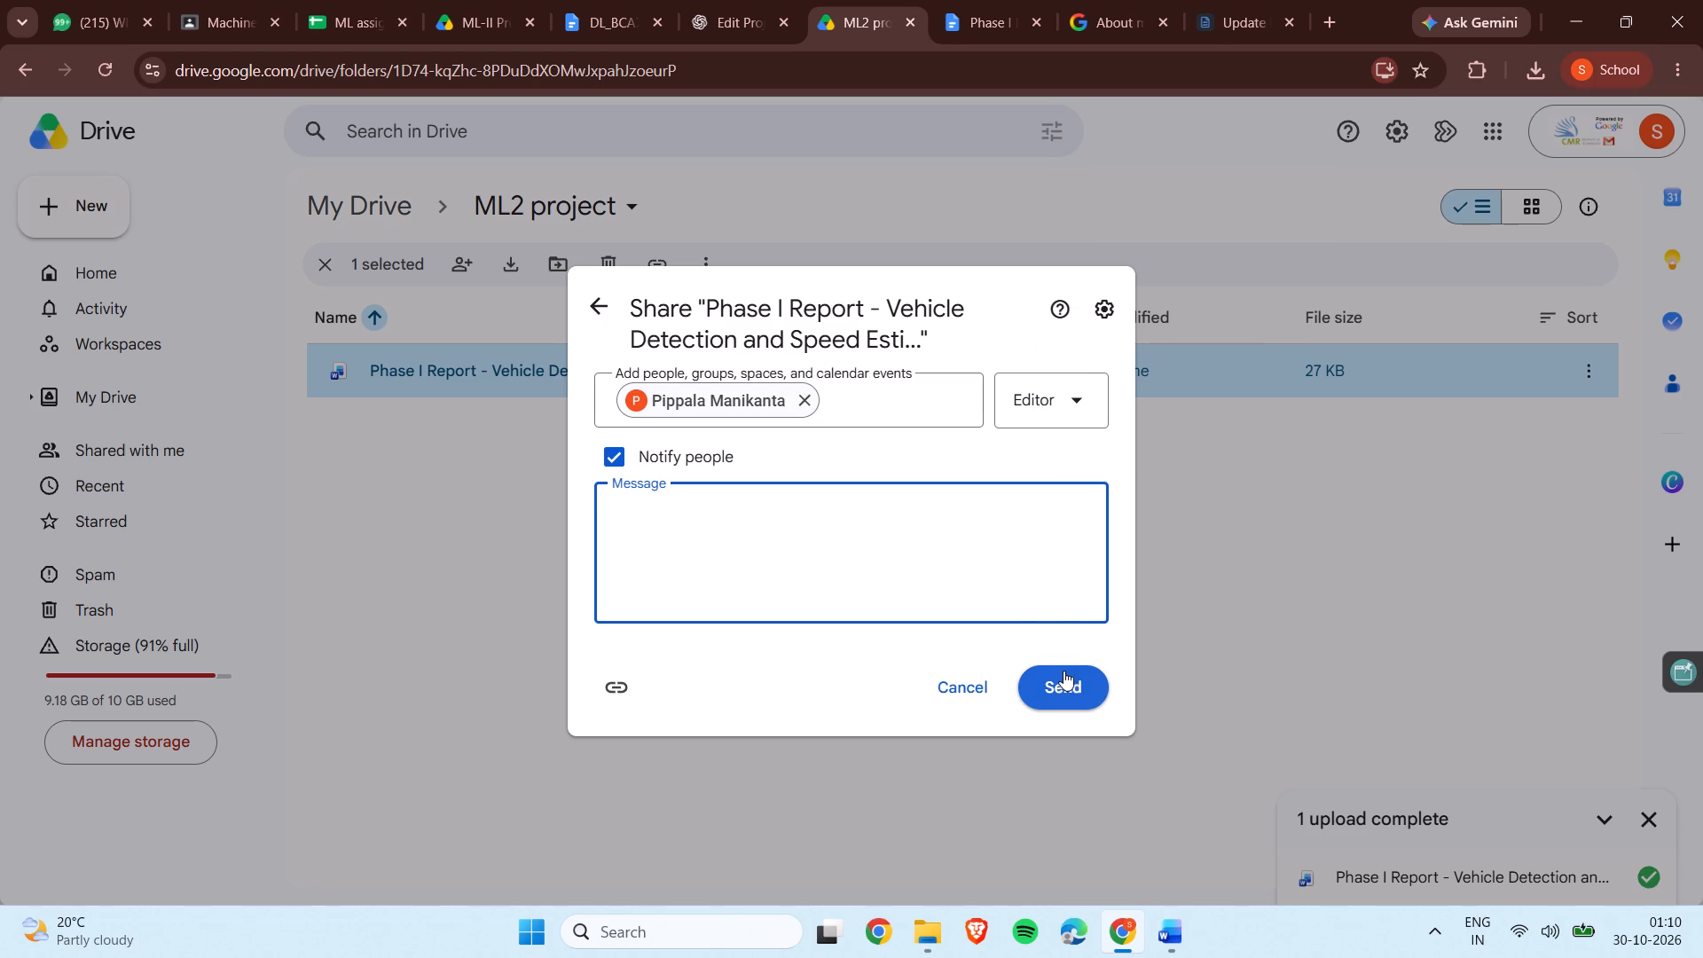
Send the sharing invitation for the Phase I Report to the teammate with Editor access and notification enabled.
click(1065, 671)
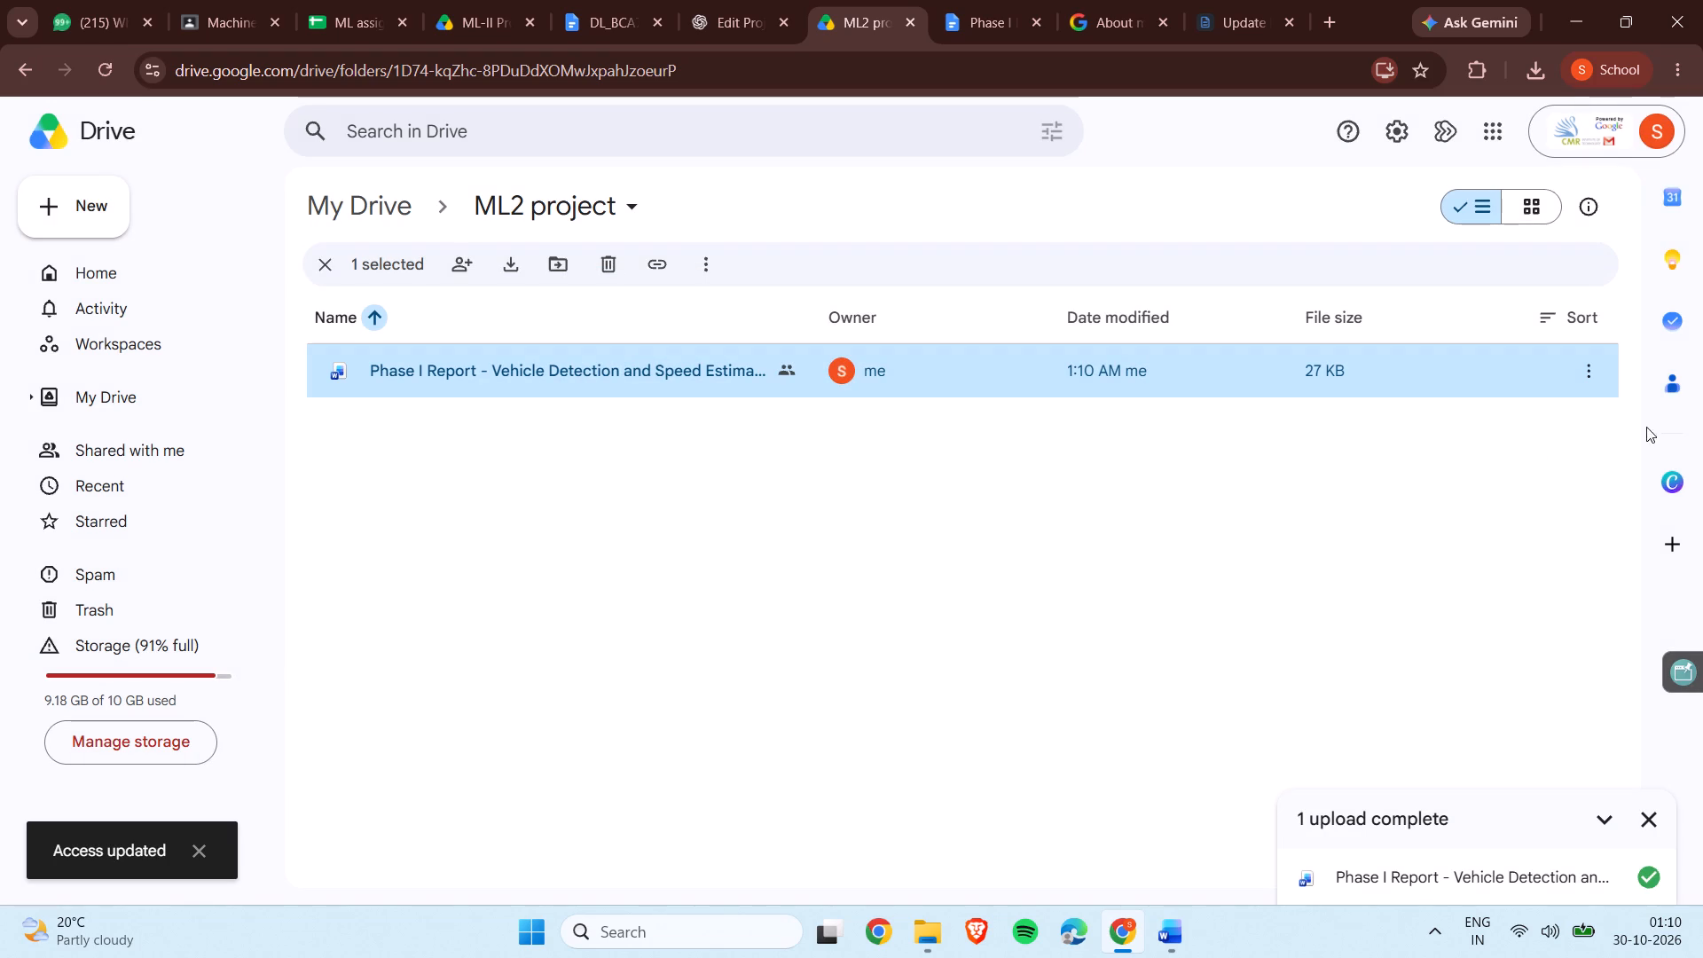
Reopen sharing for the Phase I Report in the ML2 project folder and copy the file's link.
click(1597, 377)
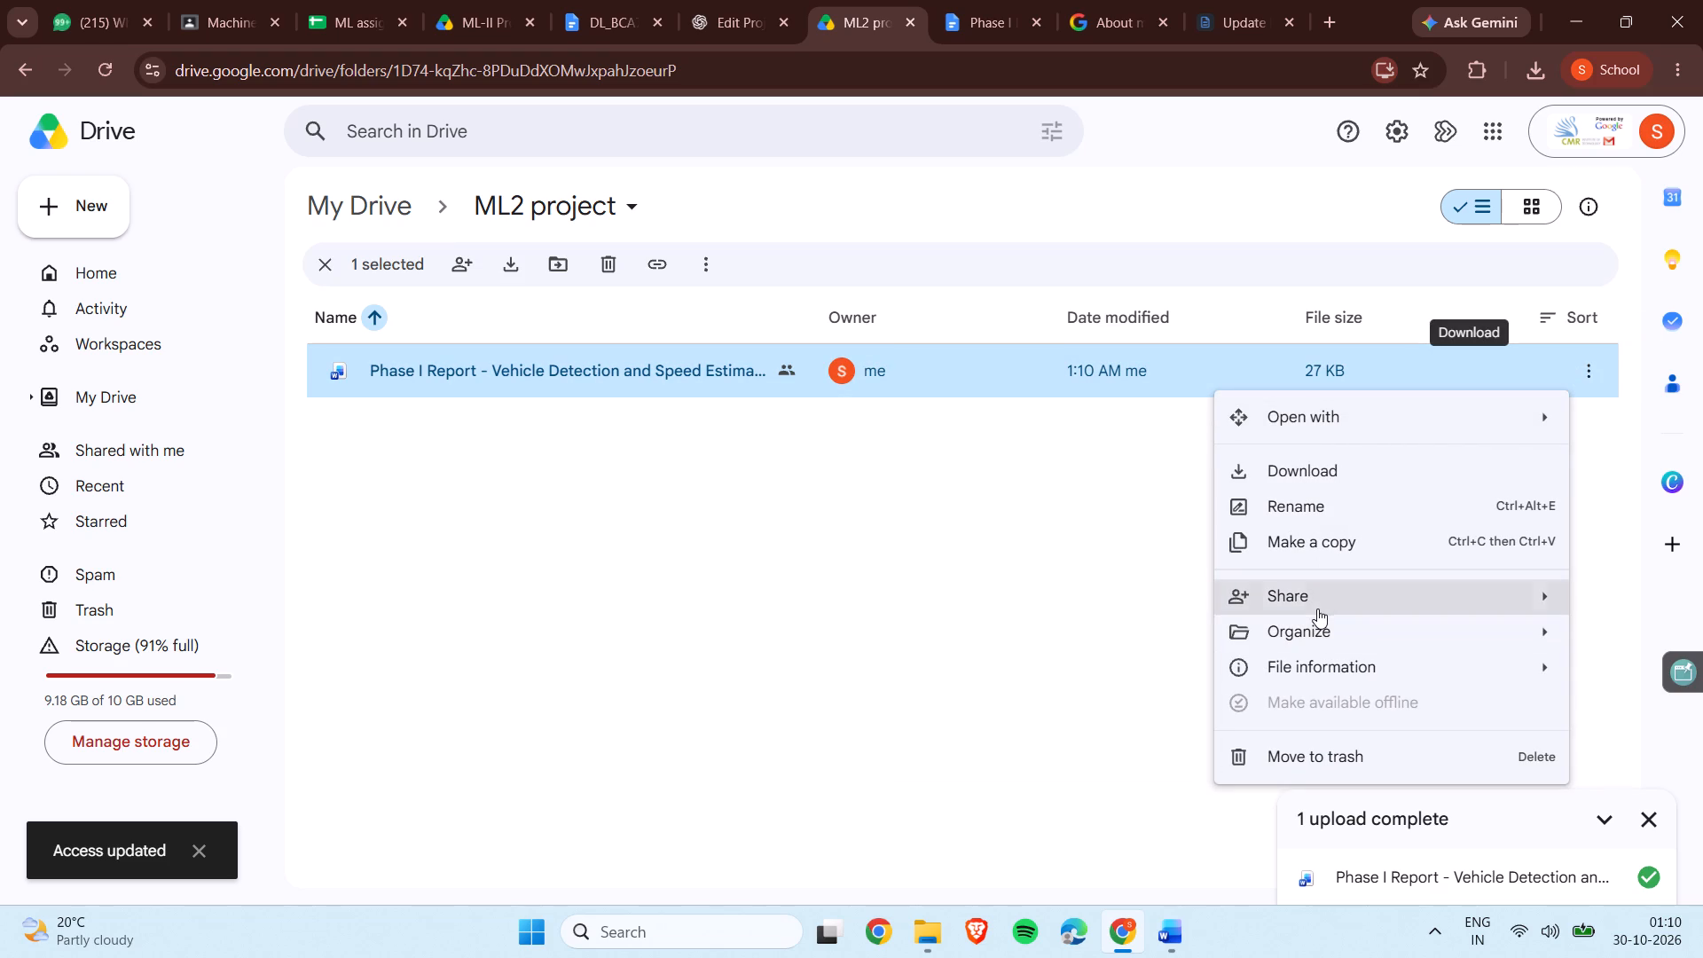
click(979, 548)
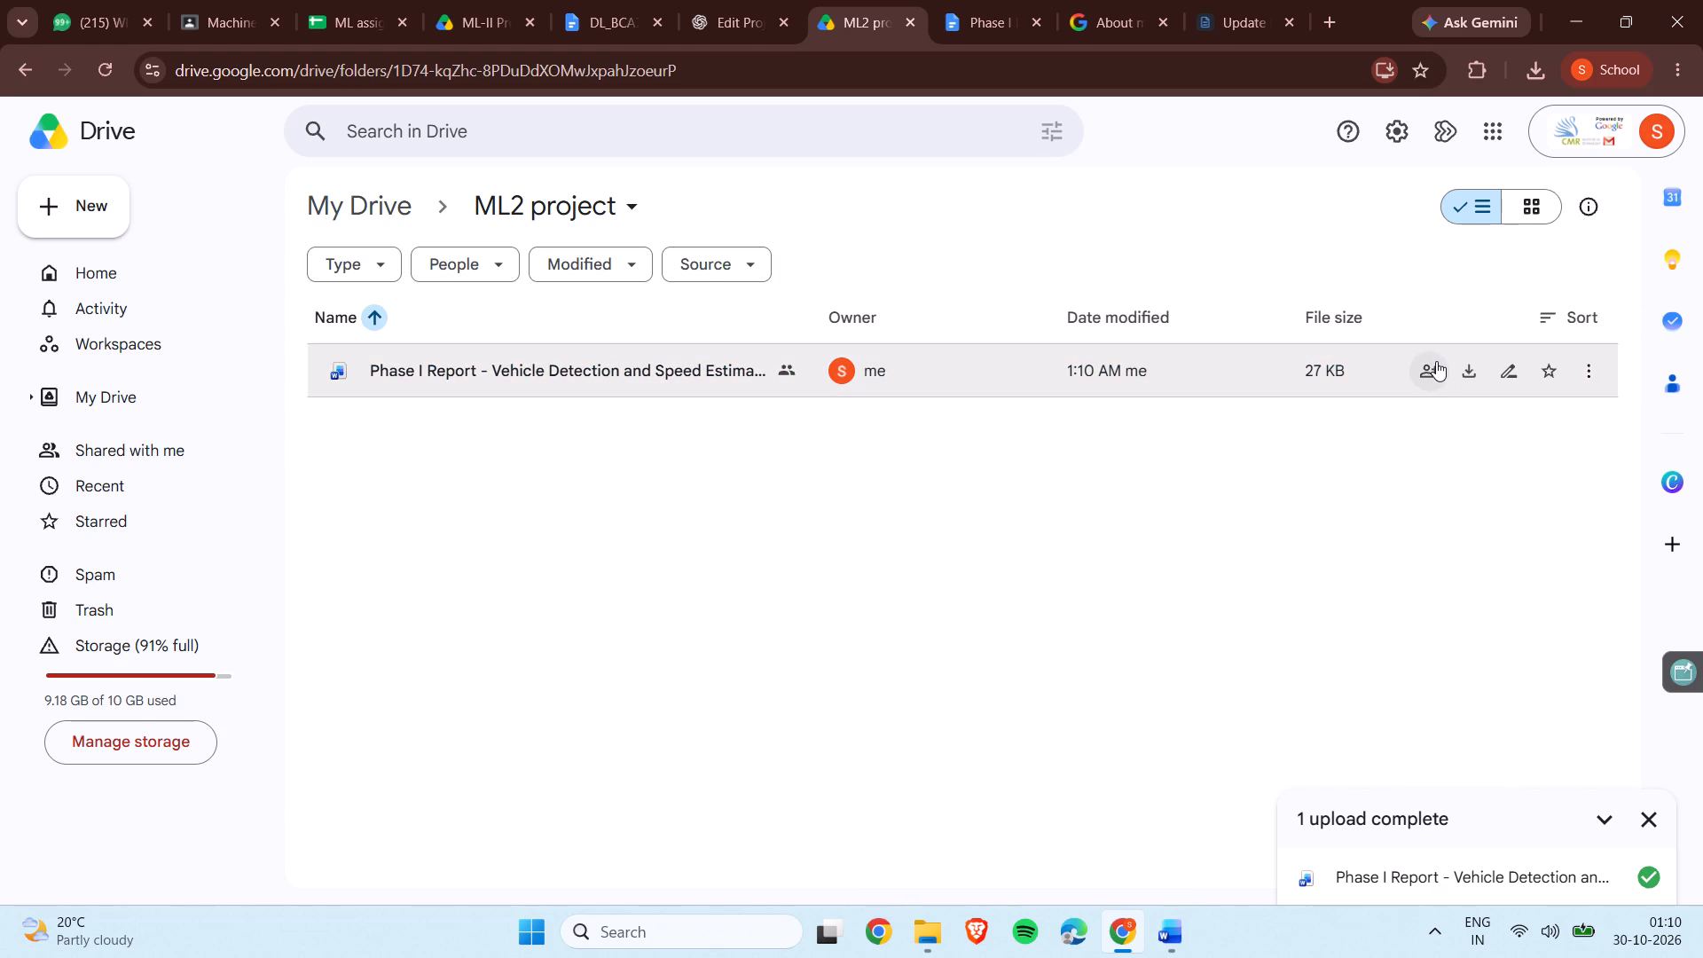
click(1436, 361)
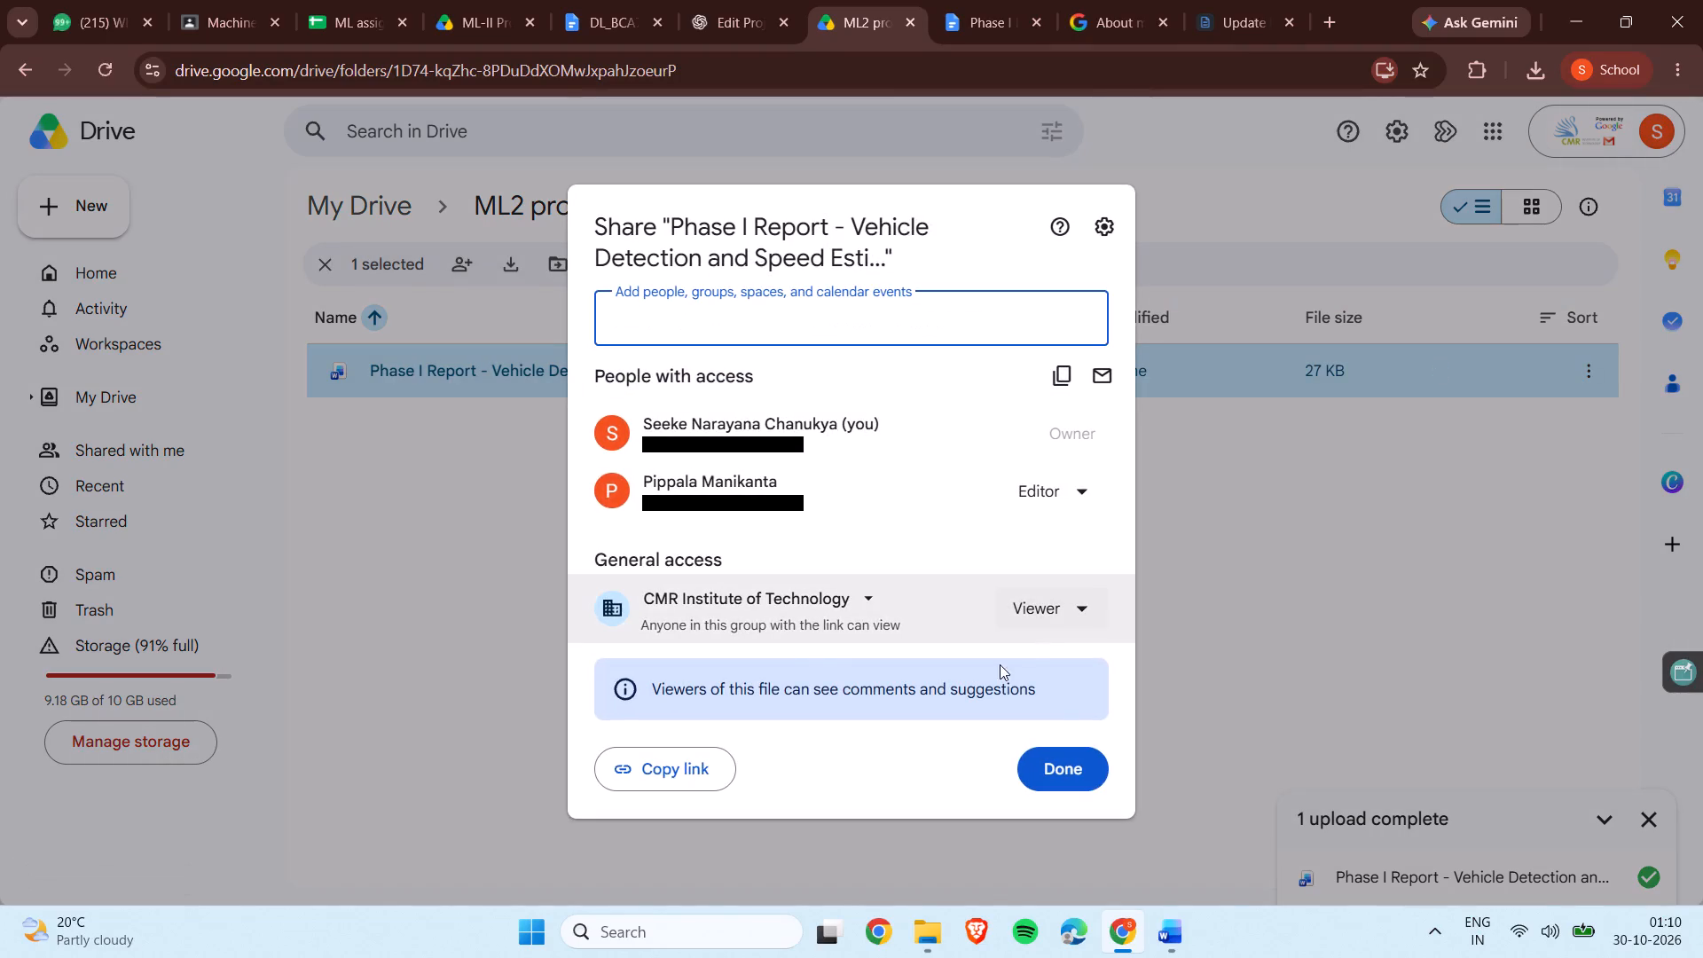
click(662, 770)
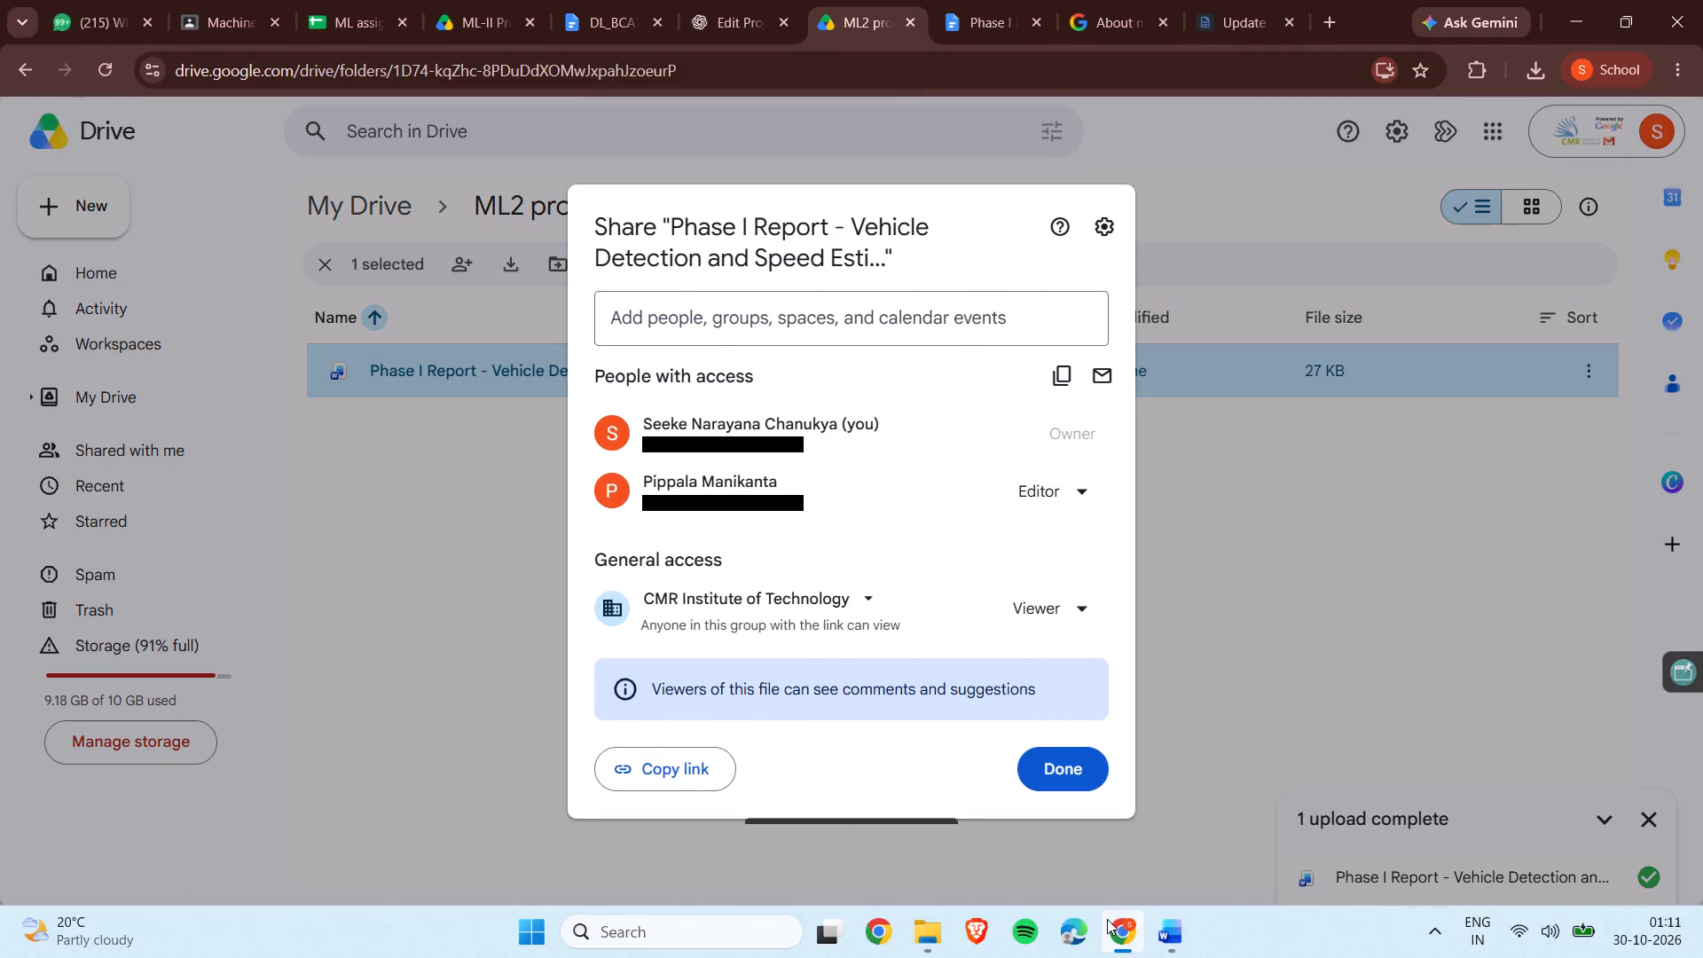
Switch to Word and close the Phase I Report document.
click(1158, 931)
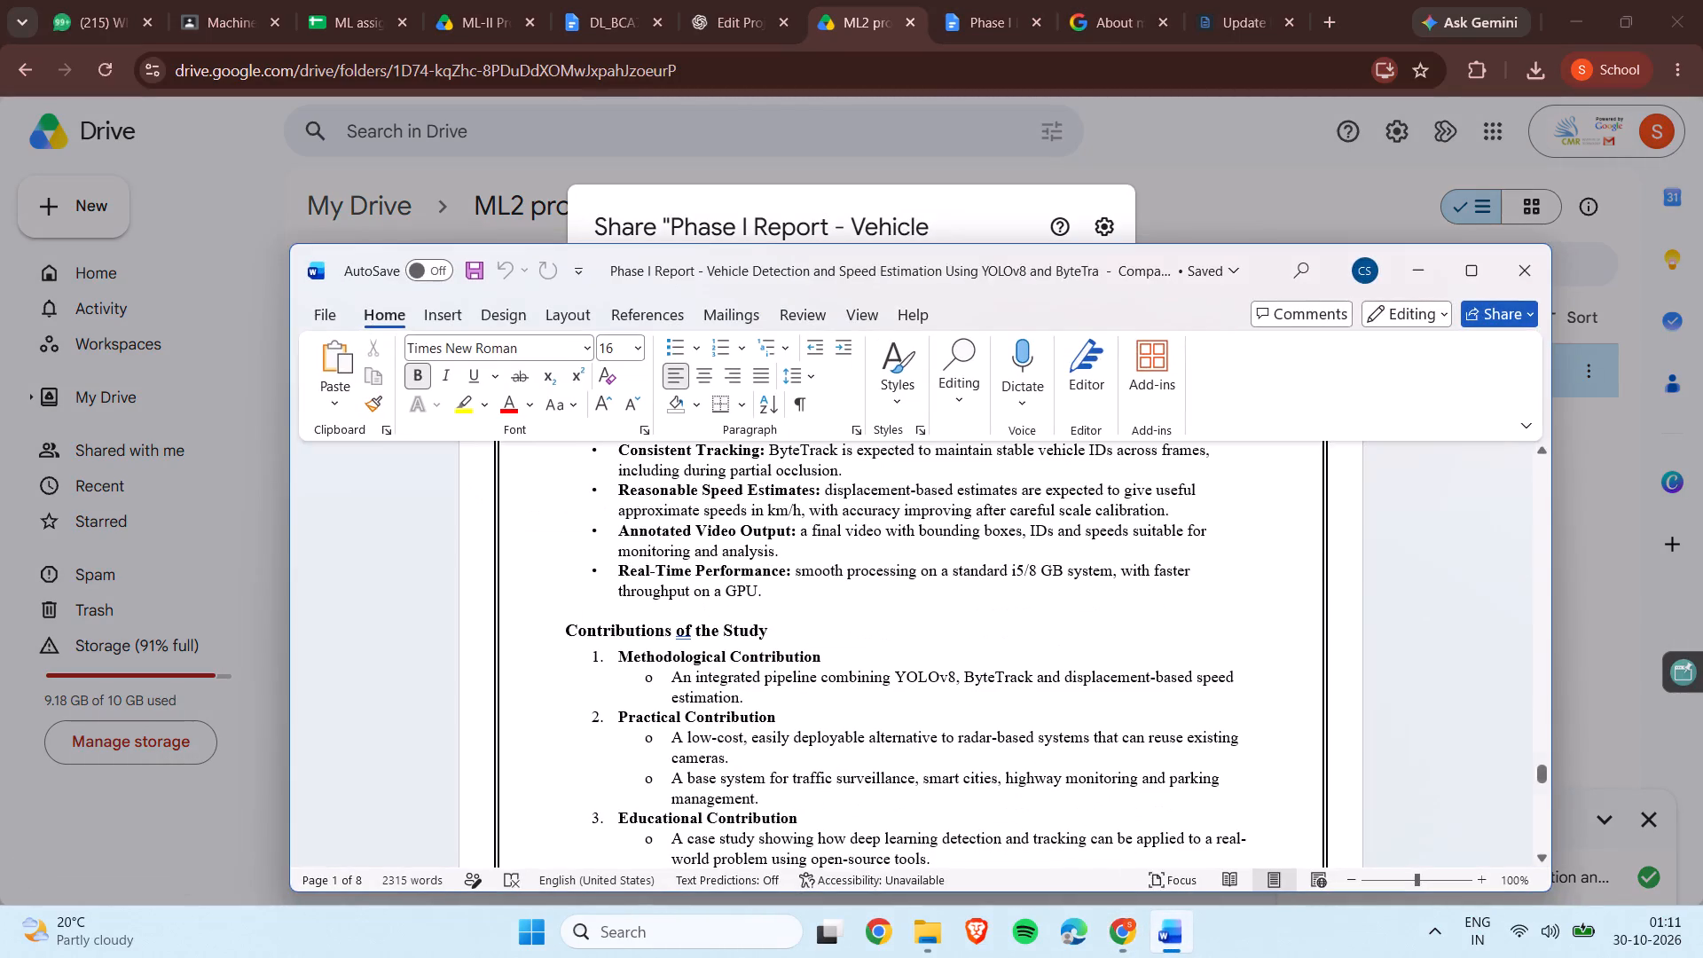
click(1546, 261)
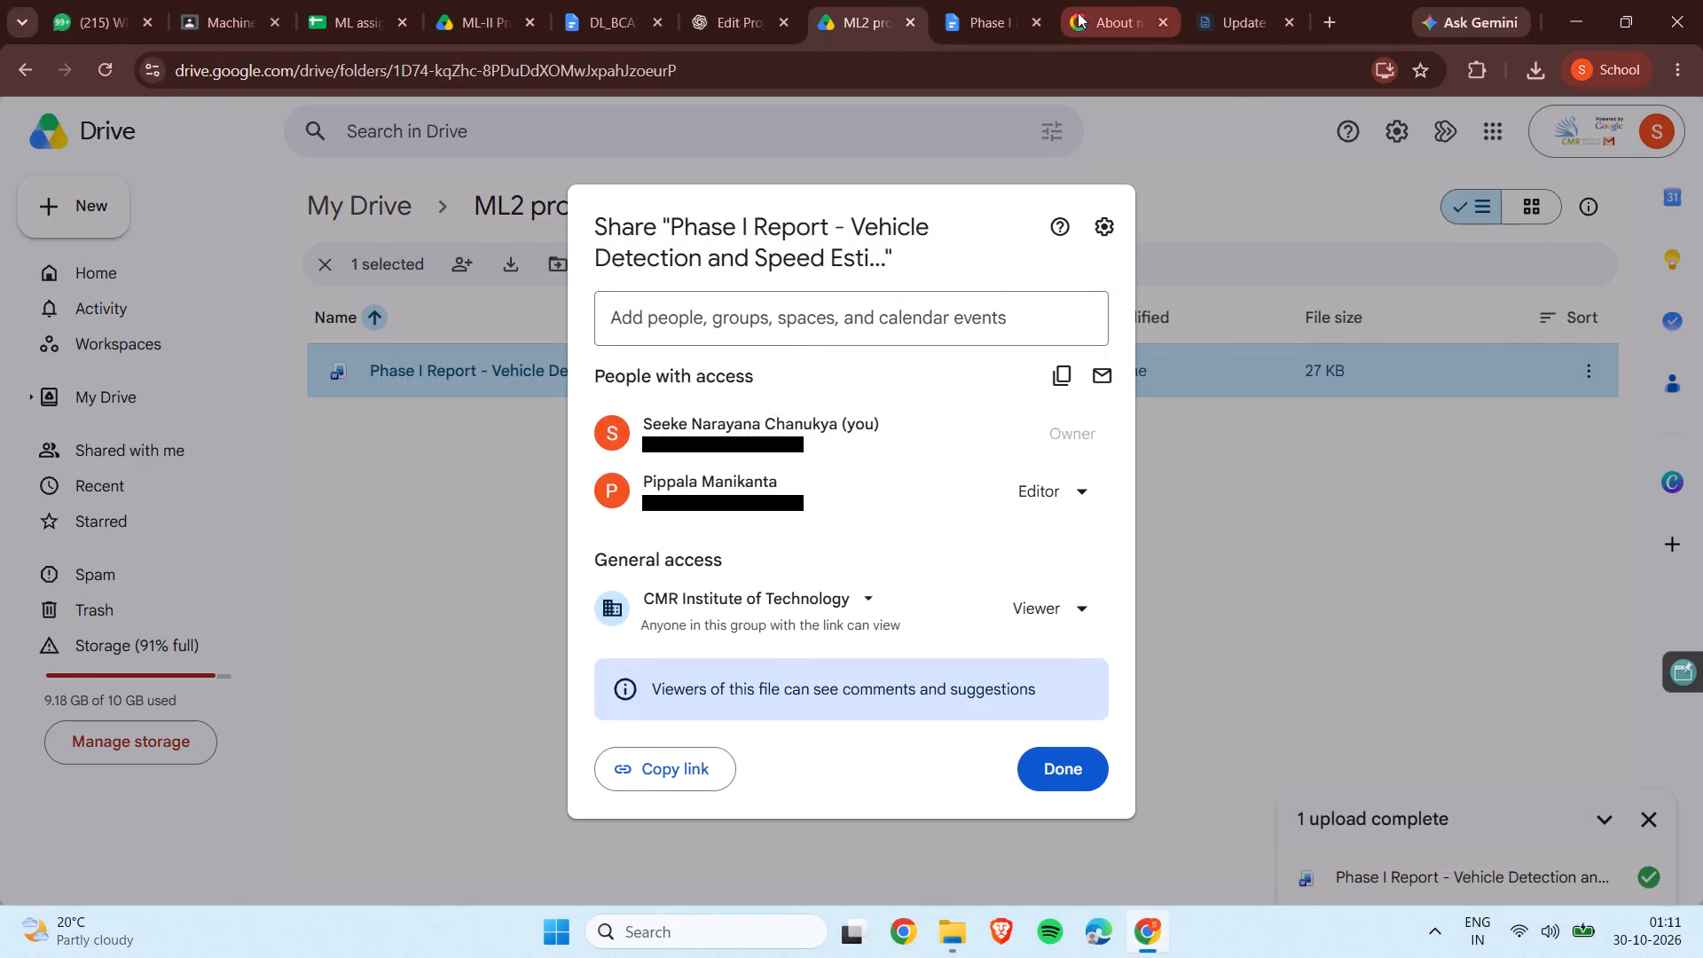
In the ML assignment spreadsheet's C Sec sheet, remove the hyperlink from batch 34's report cell E62:E63.
click(1006, 9)
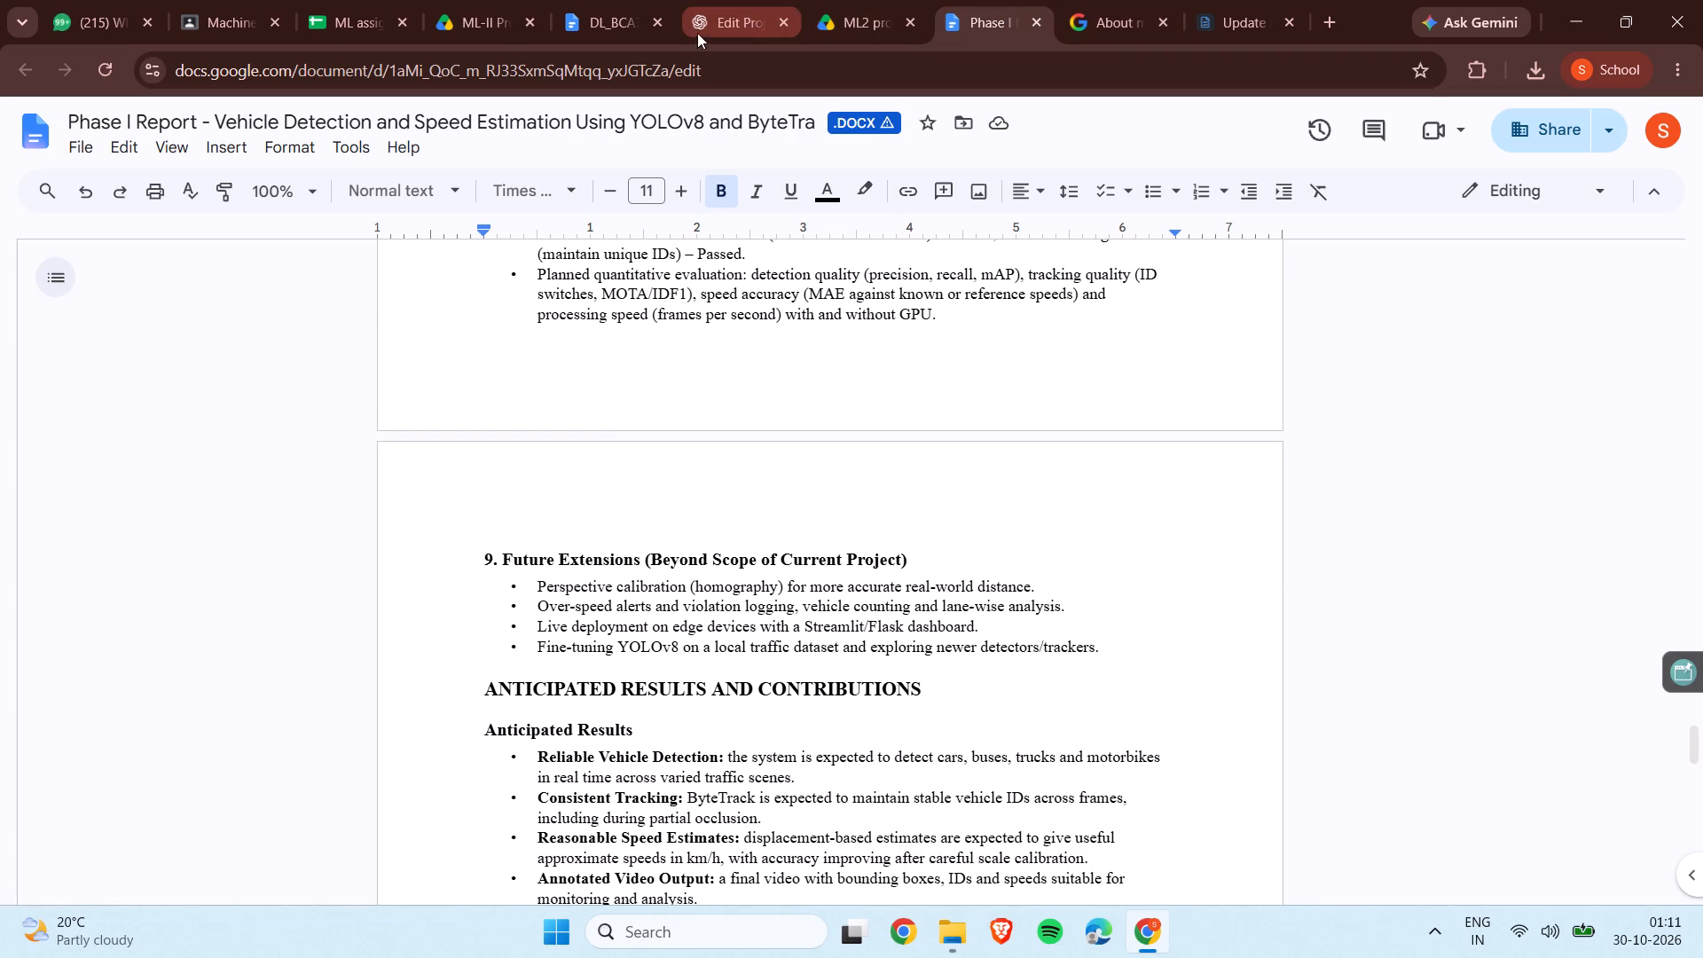
click(496, 22)
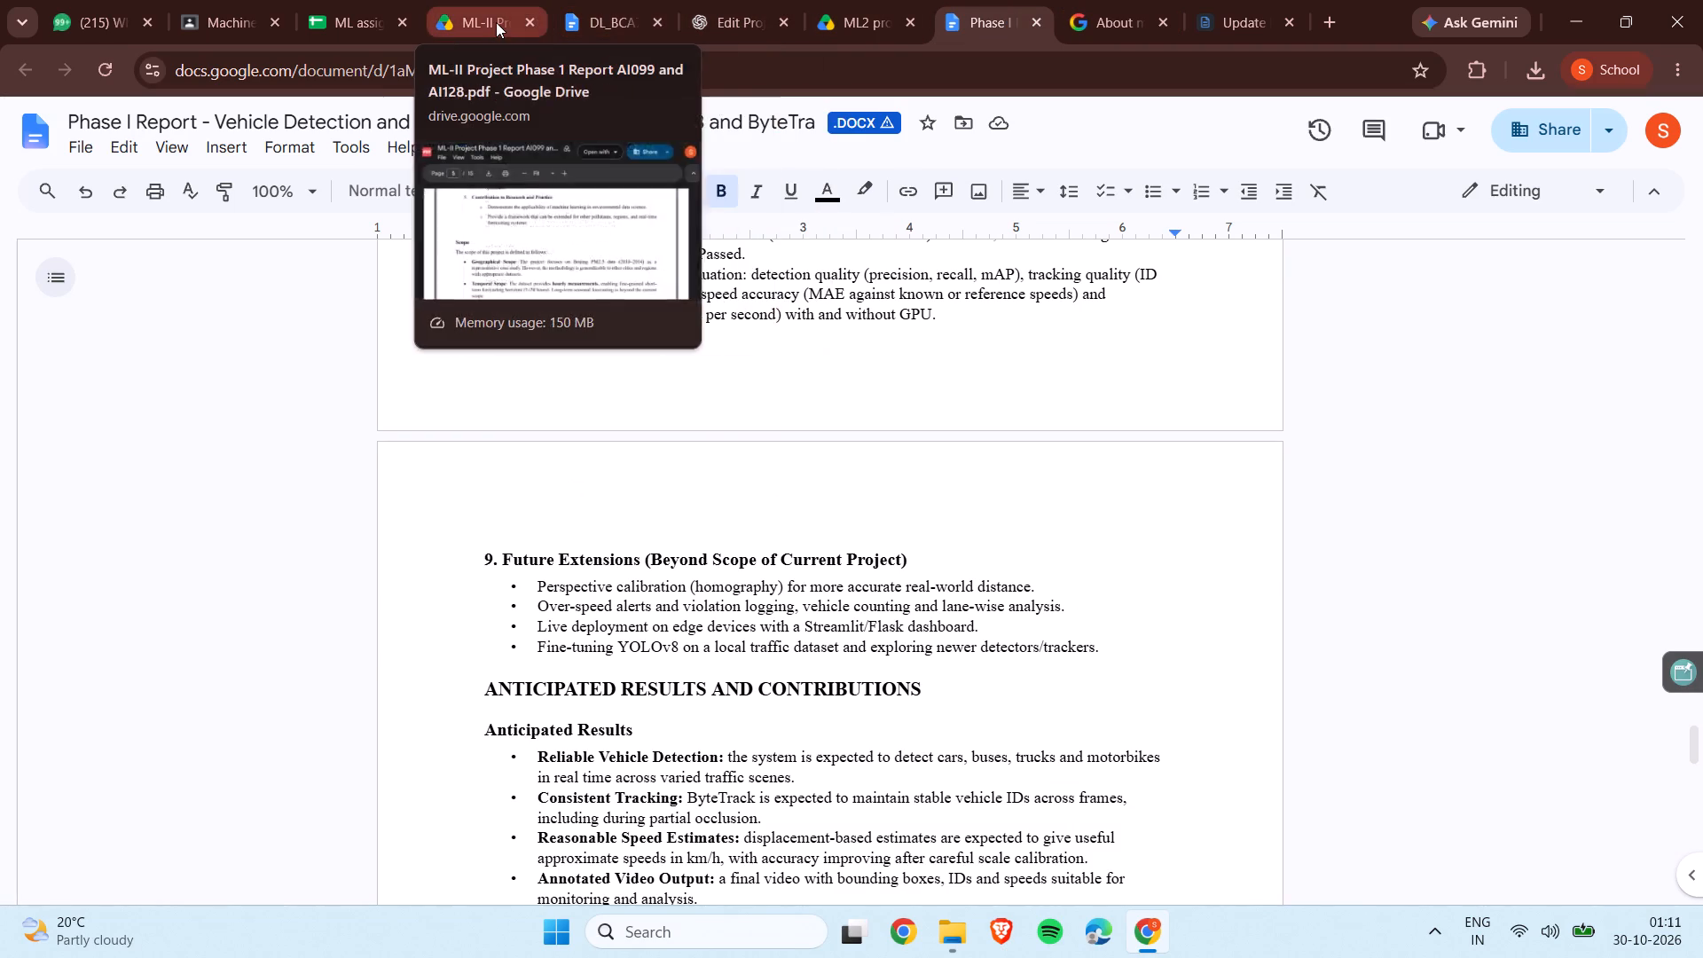
click(372, 23)
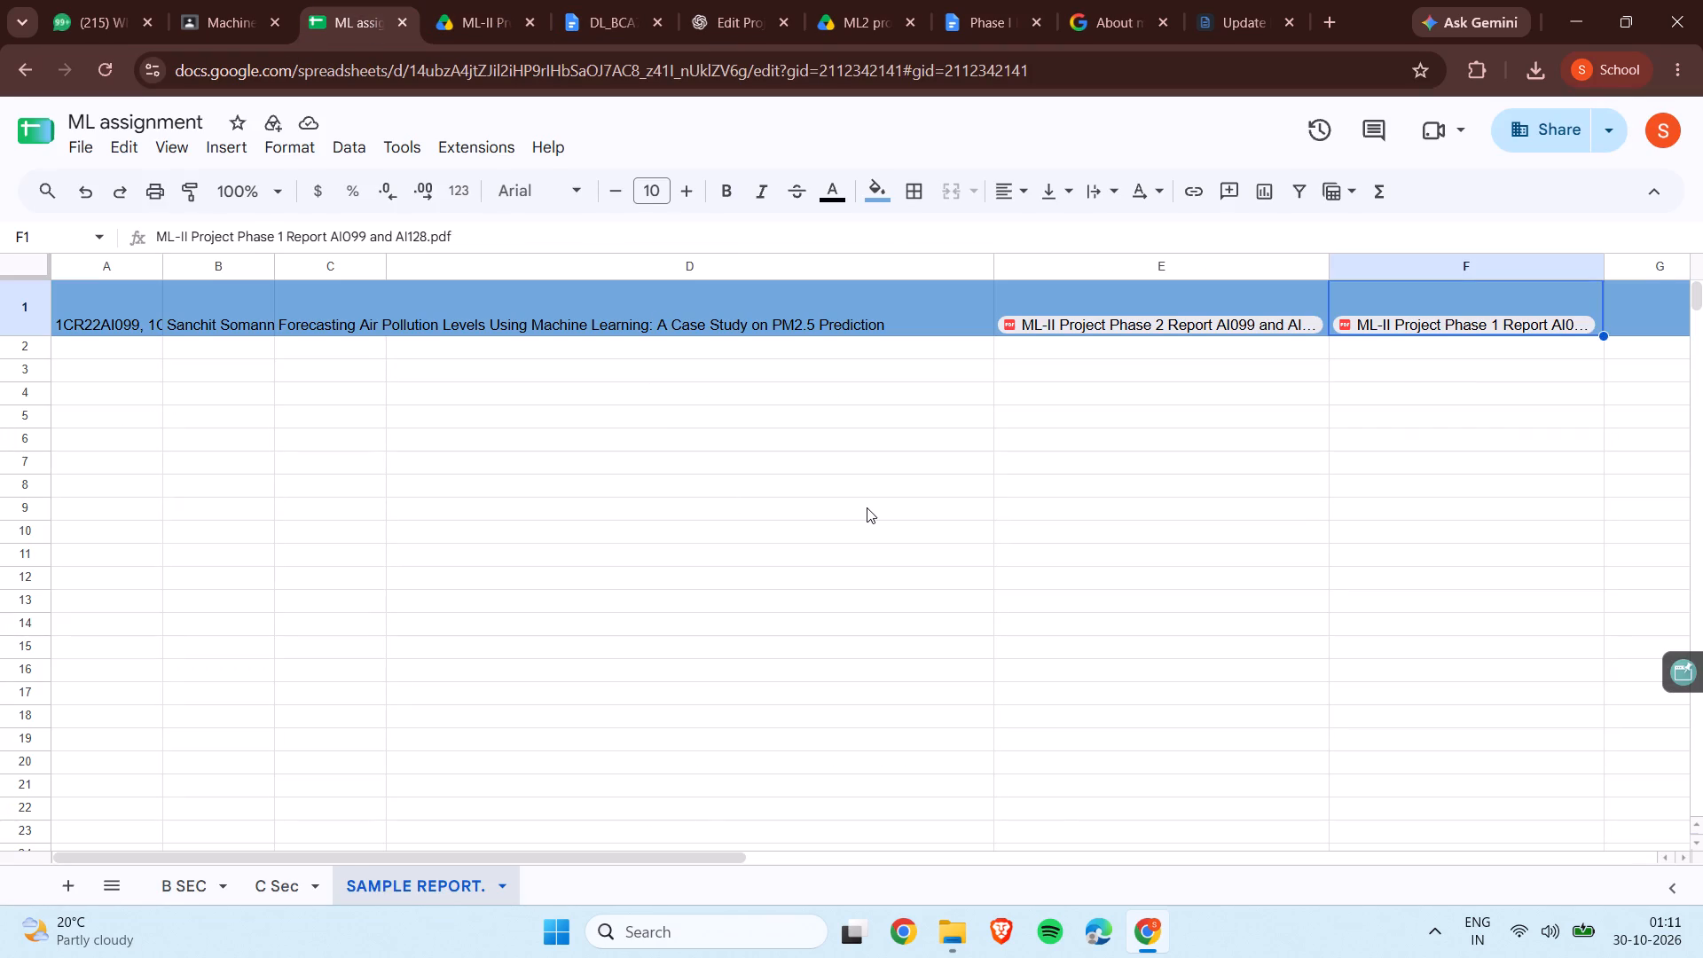
scroll(867, 507, up, 3)
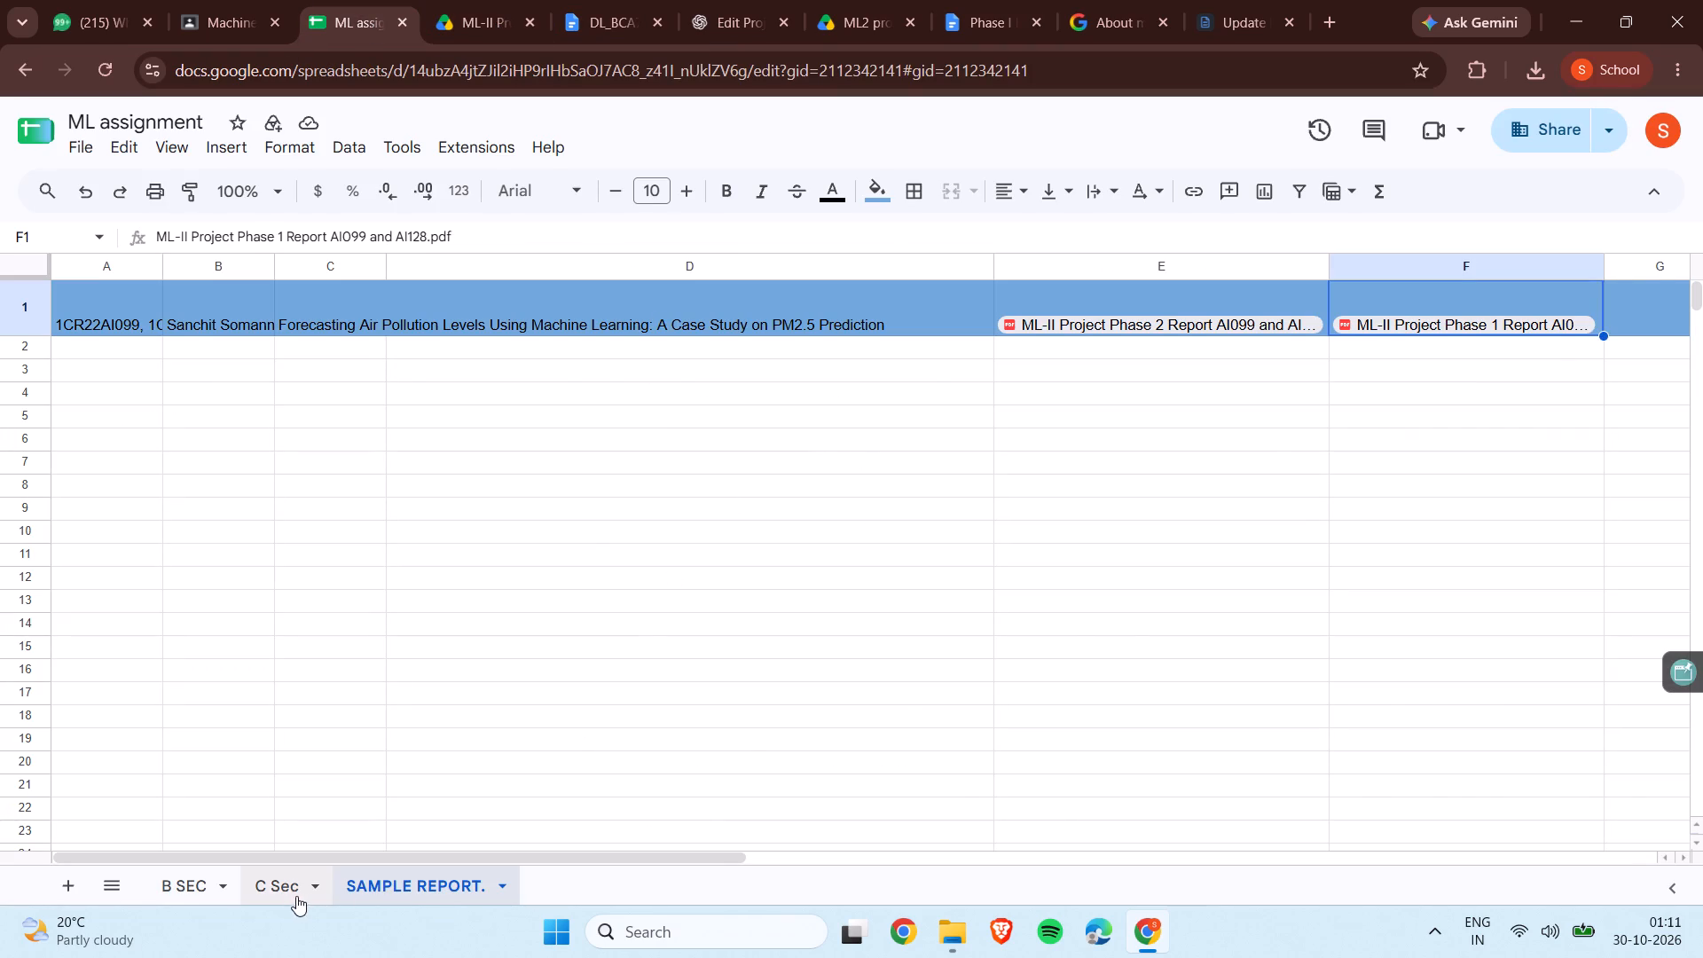
click(277, 888)
scroll(1176, 654, down, 3)
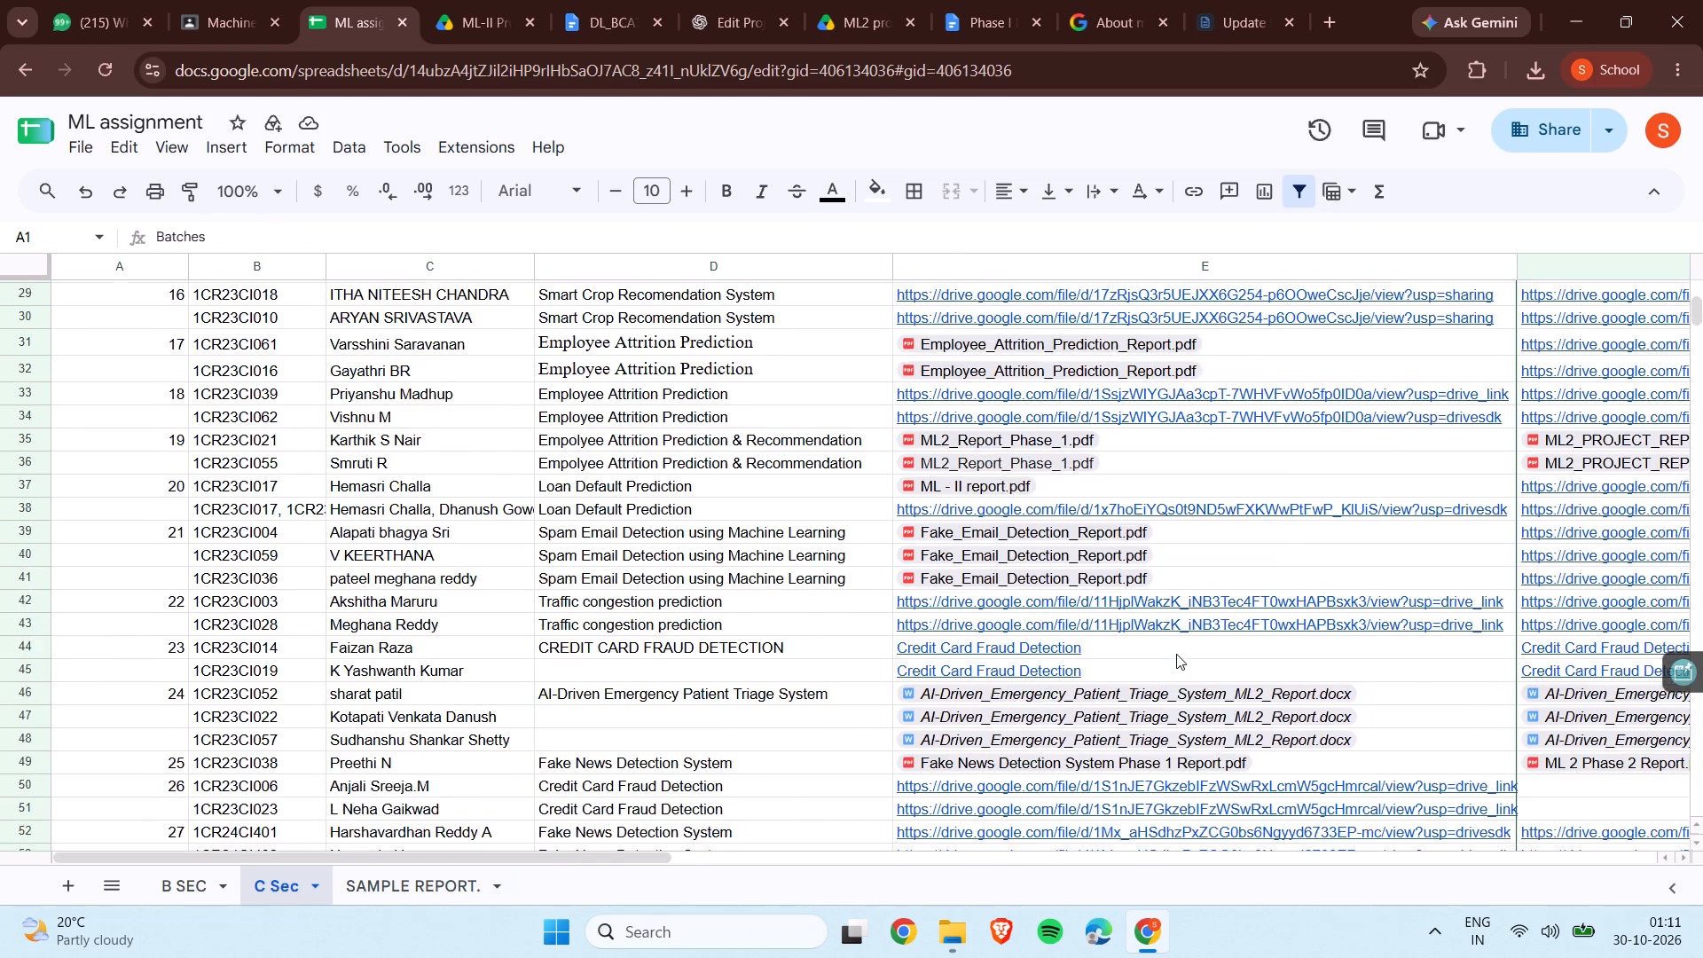
scroll(1176, 654, down, 3)
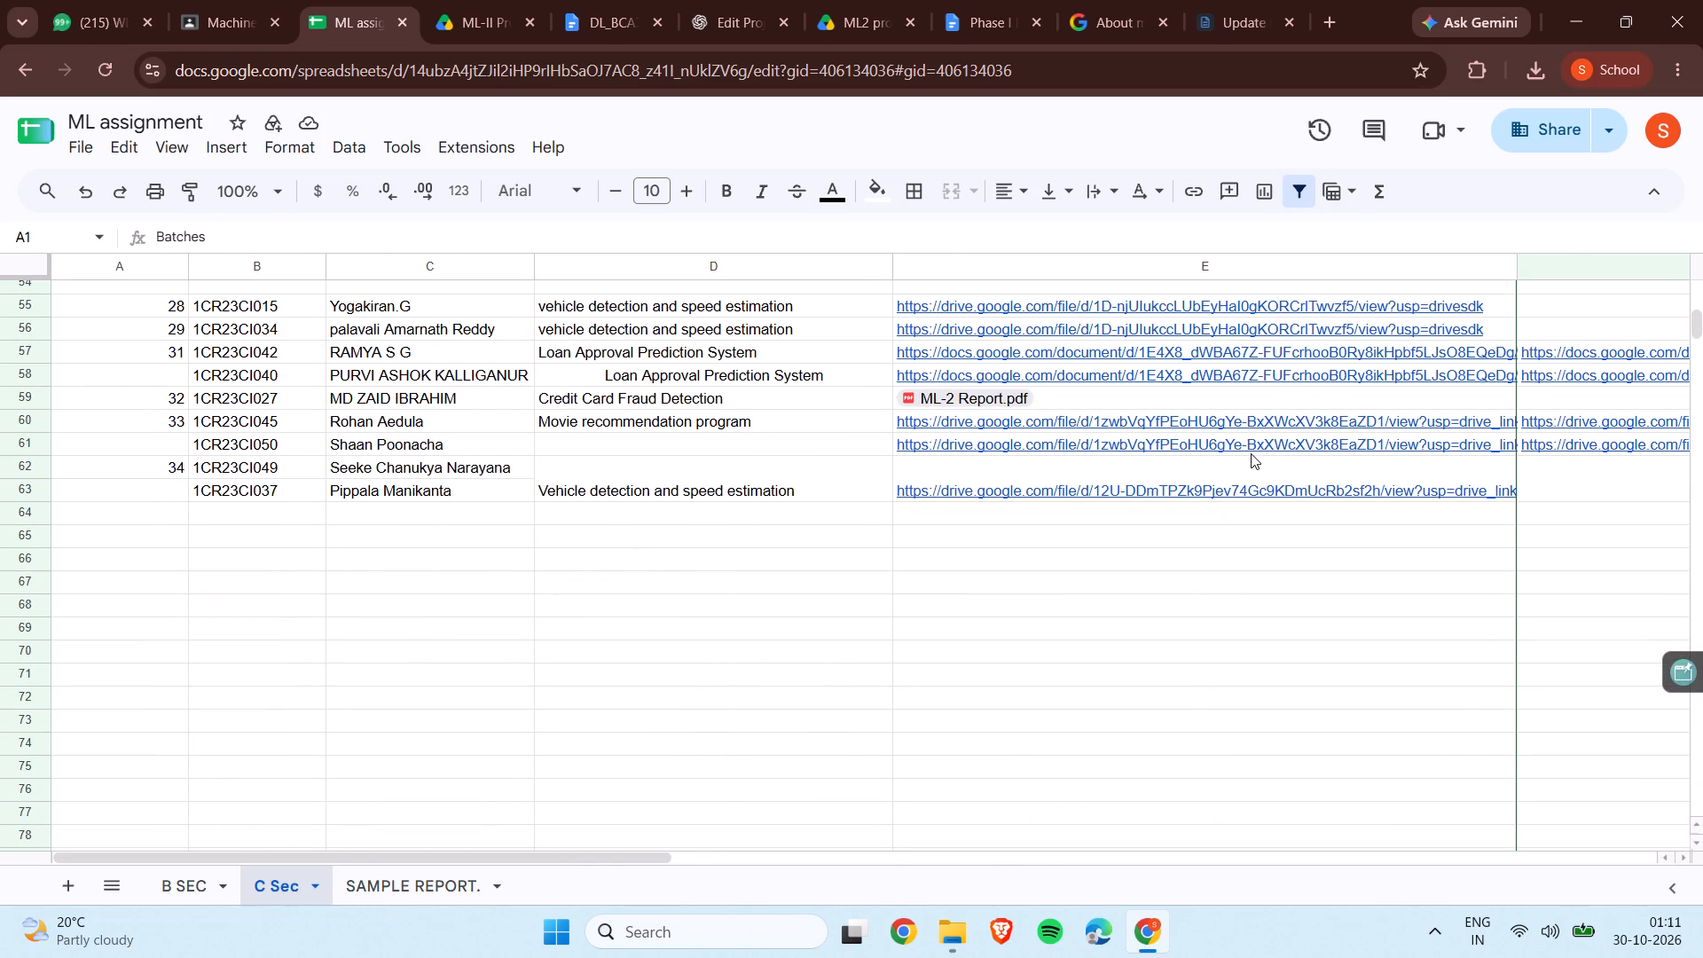
click(1251, 453)
click(1338, 473)
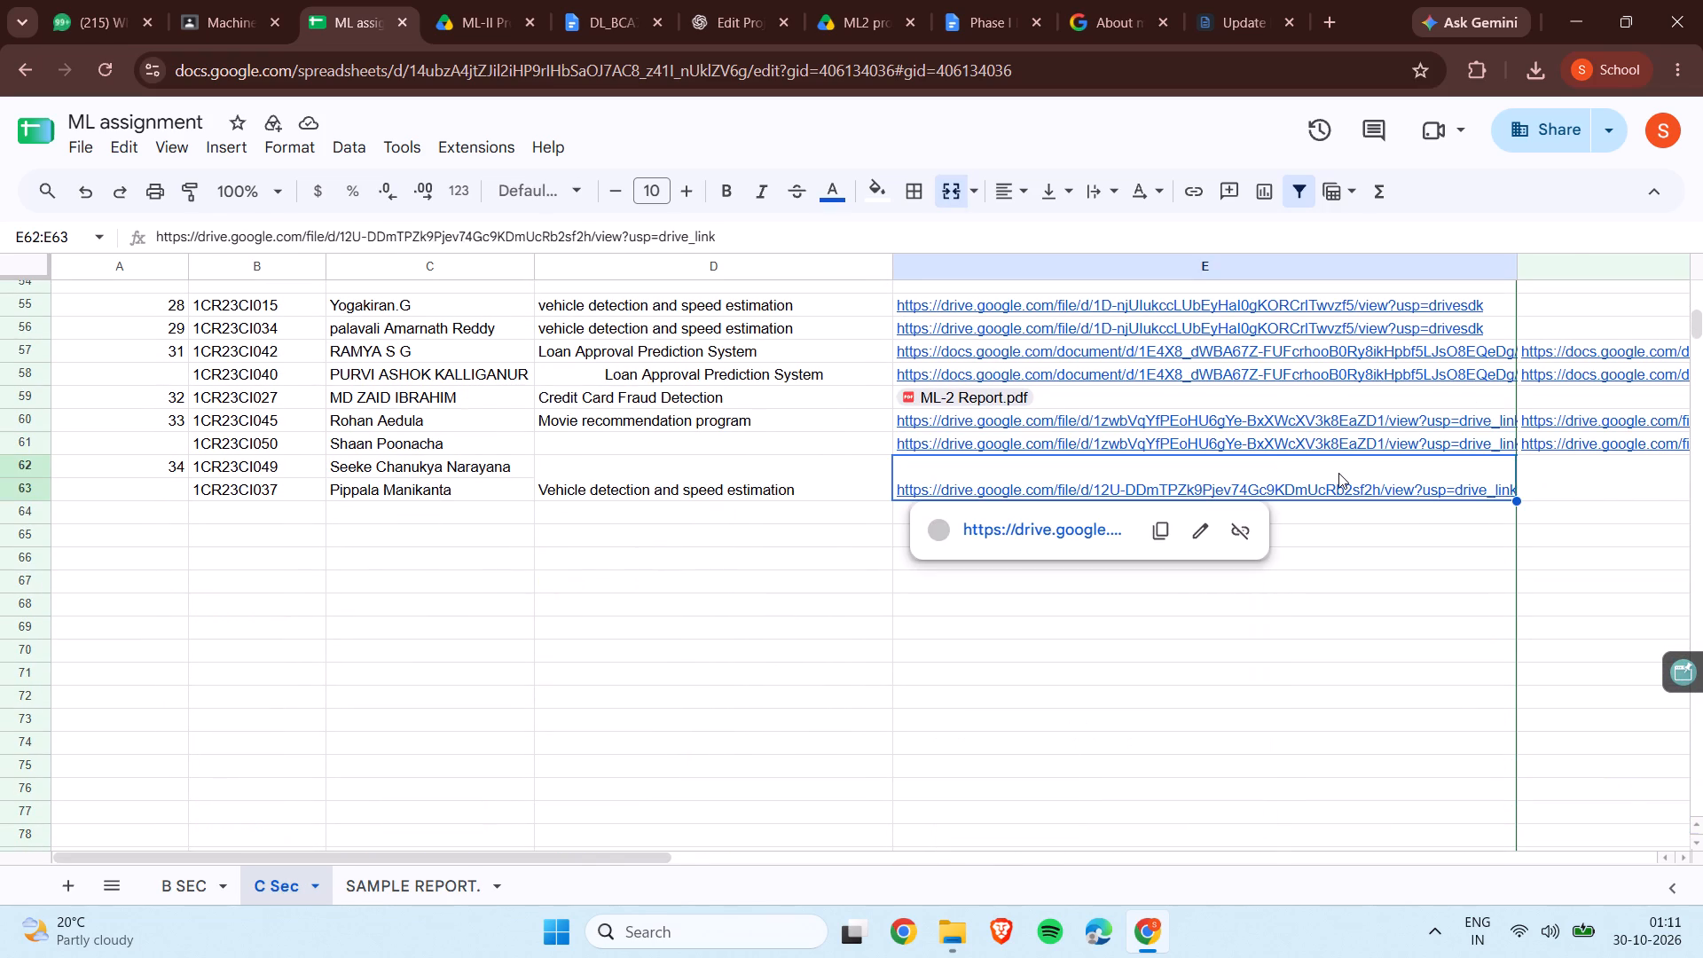
click(1241, 526)
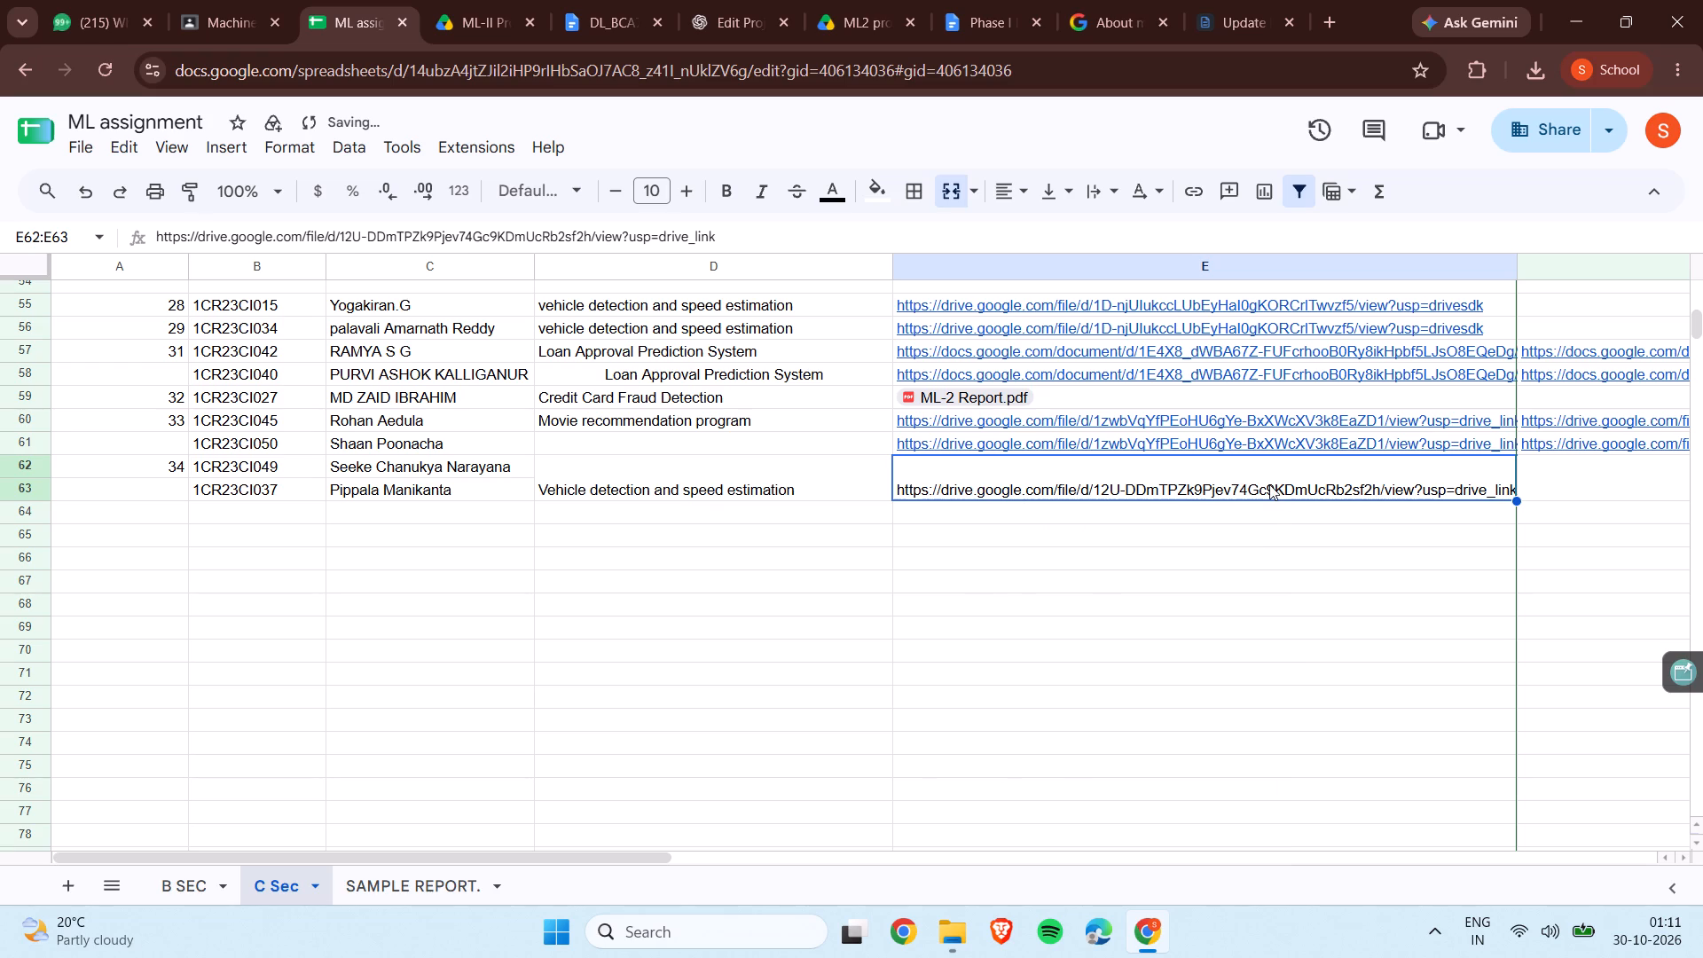
Replace the old PDF address in cell E62:E63 with the copied link to the Phase I Report.
click(1269, 484)
click(1254, 471)
double_click(1369, 467)
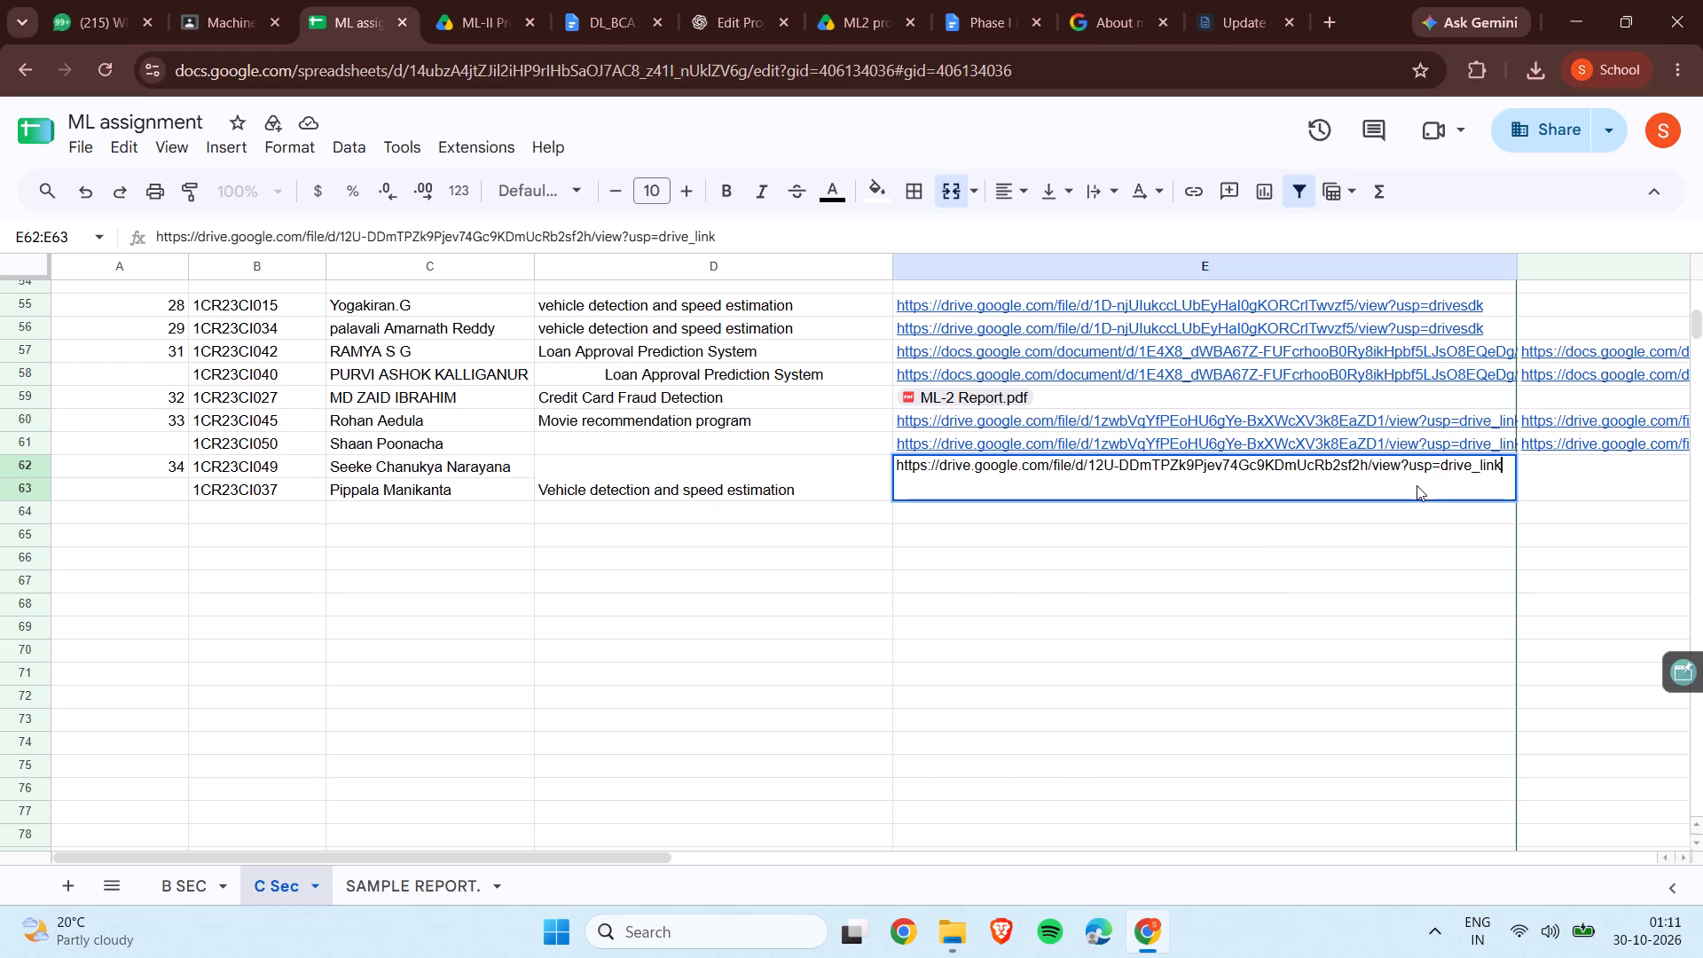
key(BackSpace)
key(BackSpace)
key(BackSpace)
key(BackSpace)
key(BackSpace)
key(BackSpace)
key(BackSpace)
key(BackSpace)
key(BackSpace)
key(BackSpace)
key(BackSpace)
key(BackSpace)
key(BackSpace)
key(BackSpace)
key(BackSpace)
key(BackSpace)
key(BackSpace)
key(BackSpace)
key(BackSpace)
key(BackSpace)
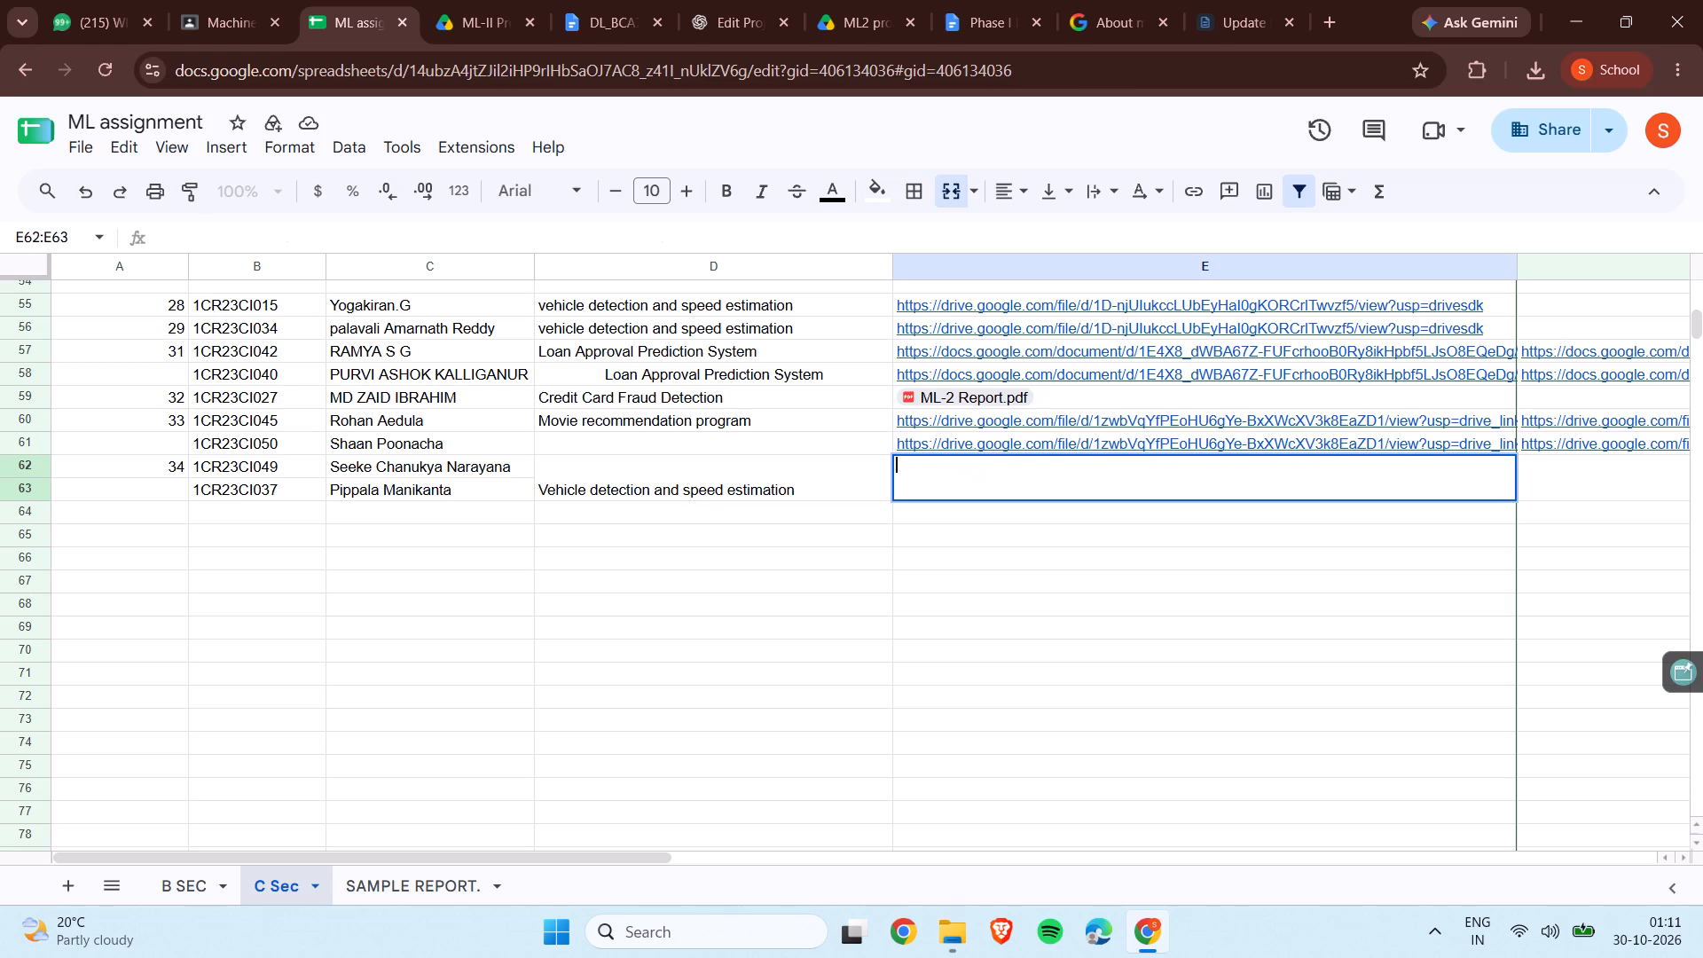
key(ctrl+v)
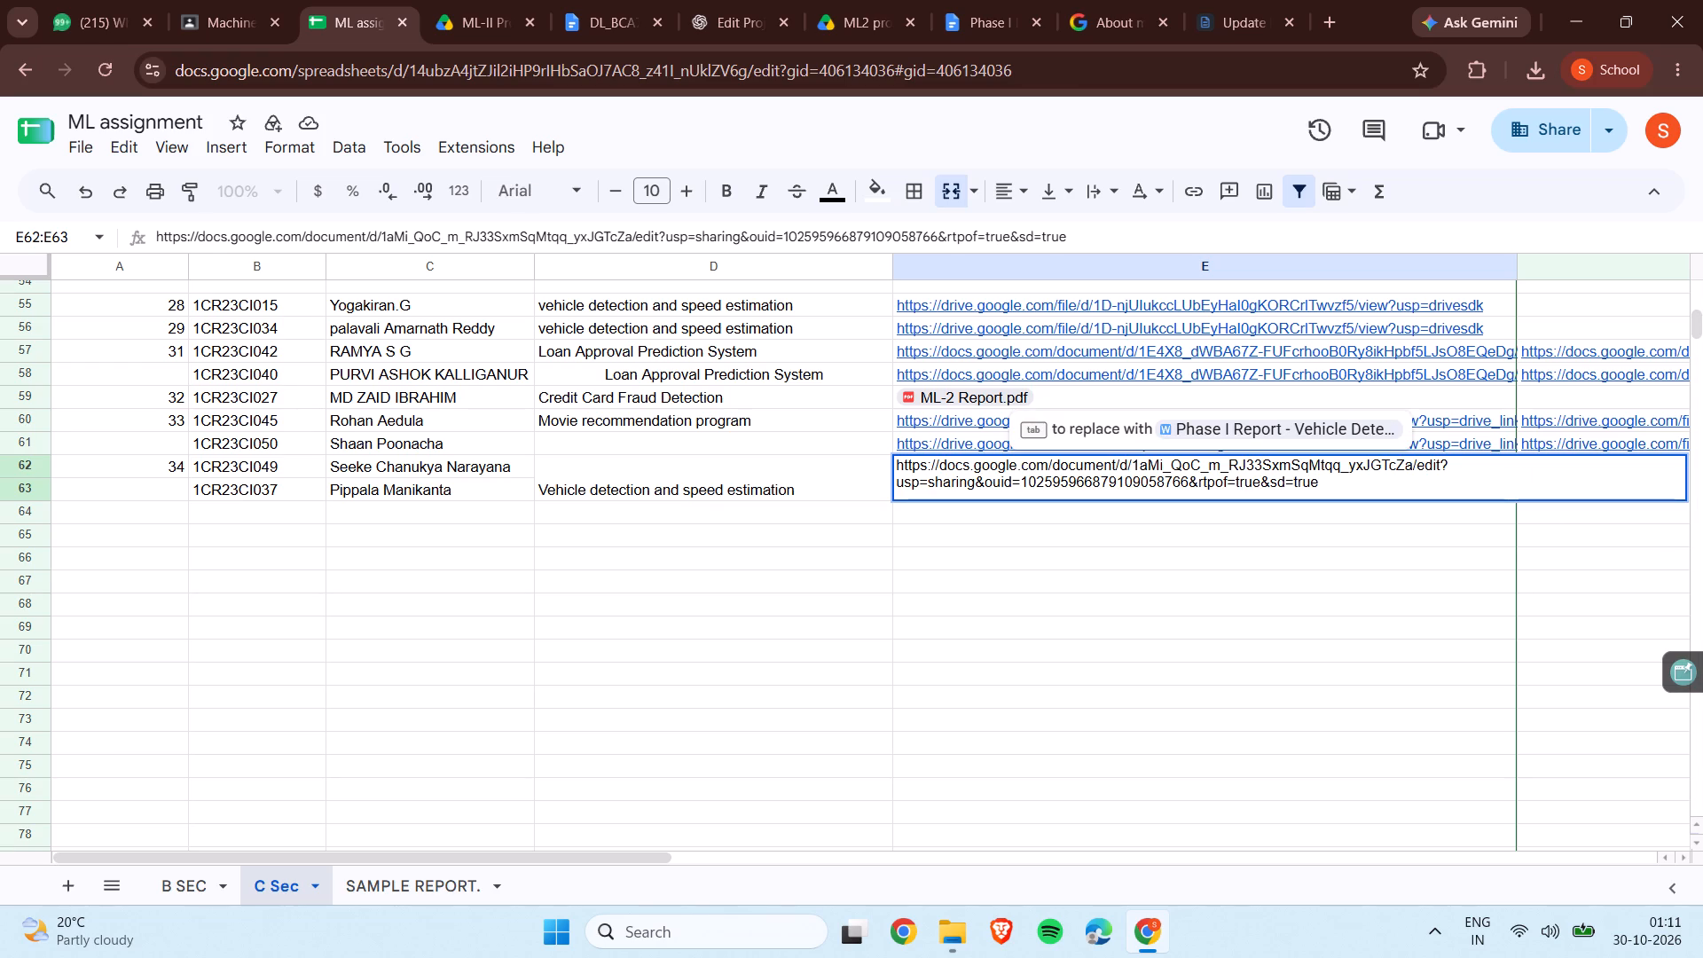
Turn the pasted report address in cell E62:E63 into a hyperlink to the Phase I Report document.
double_click(1394, 474)
key(ctrl+a)
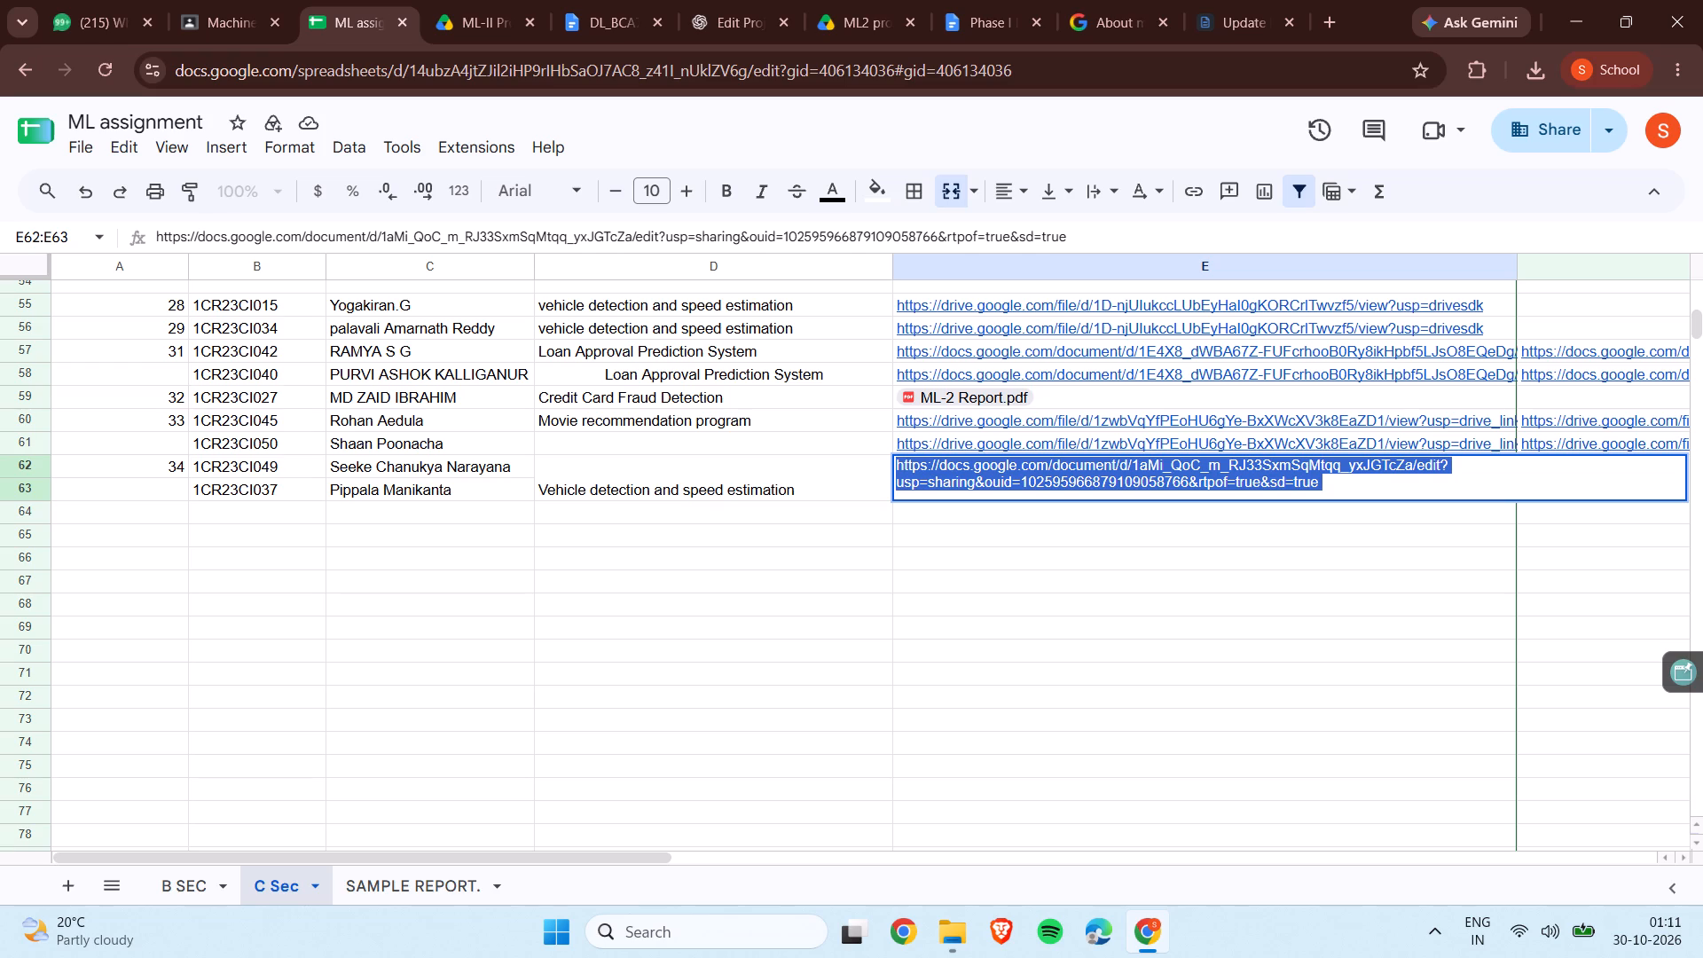
right_click(1296, 488)
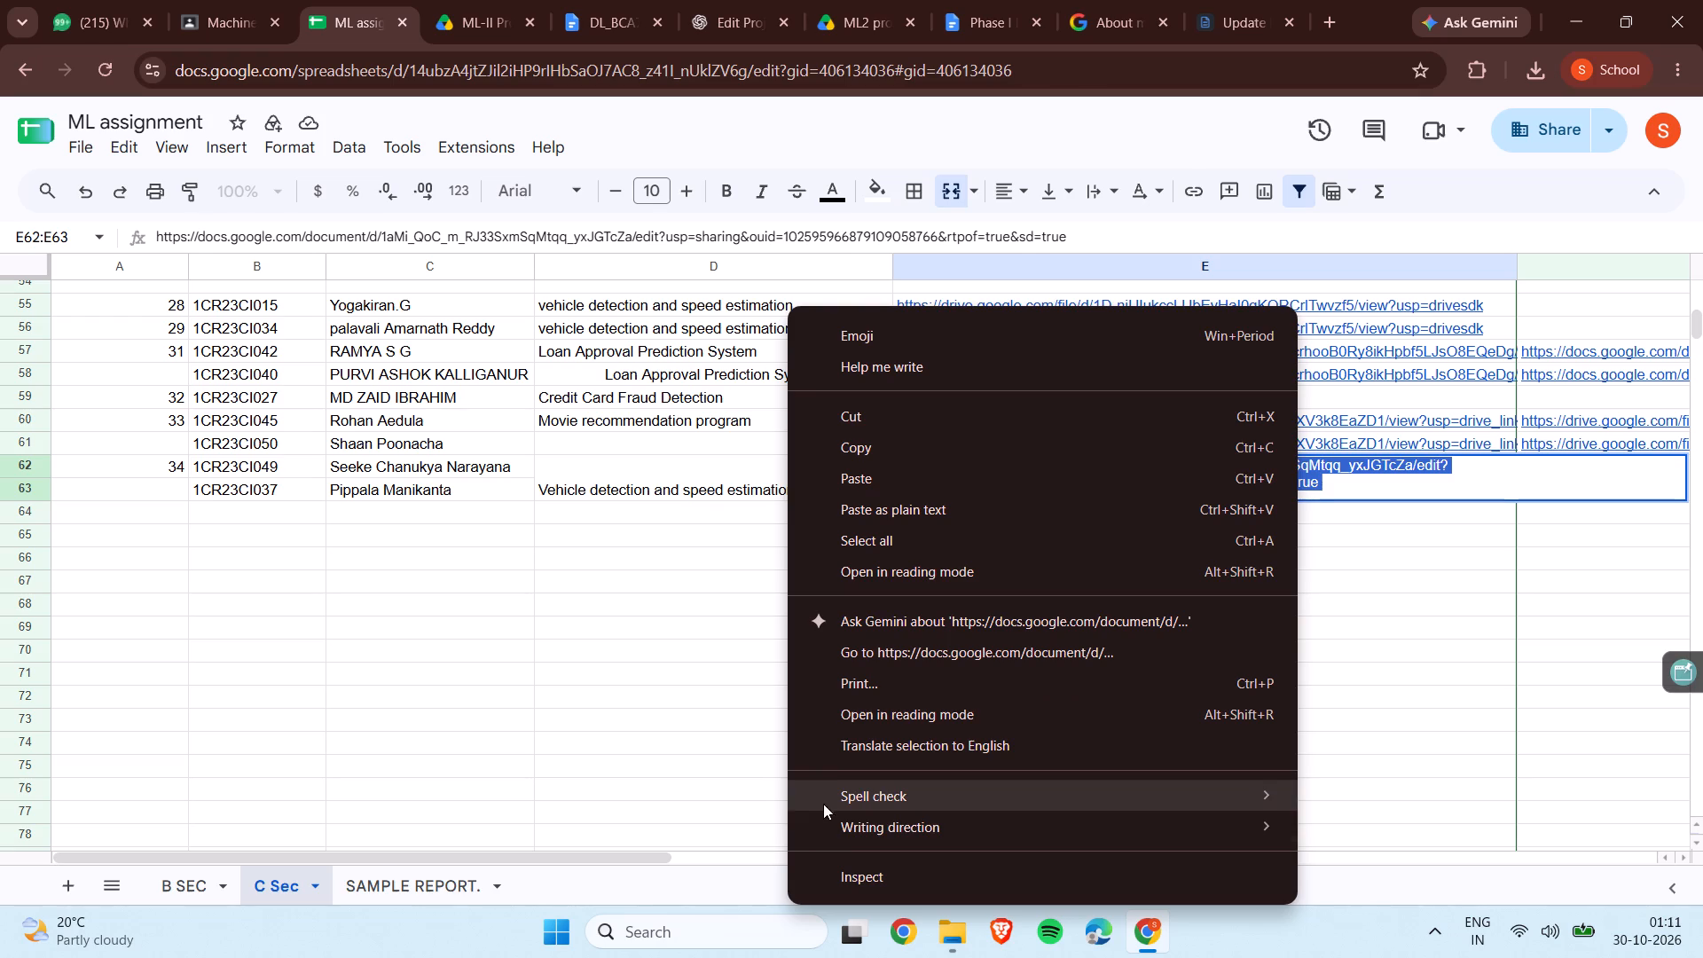
click(732, 663)
click(1146, 453)
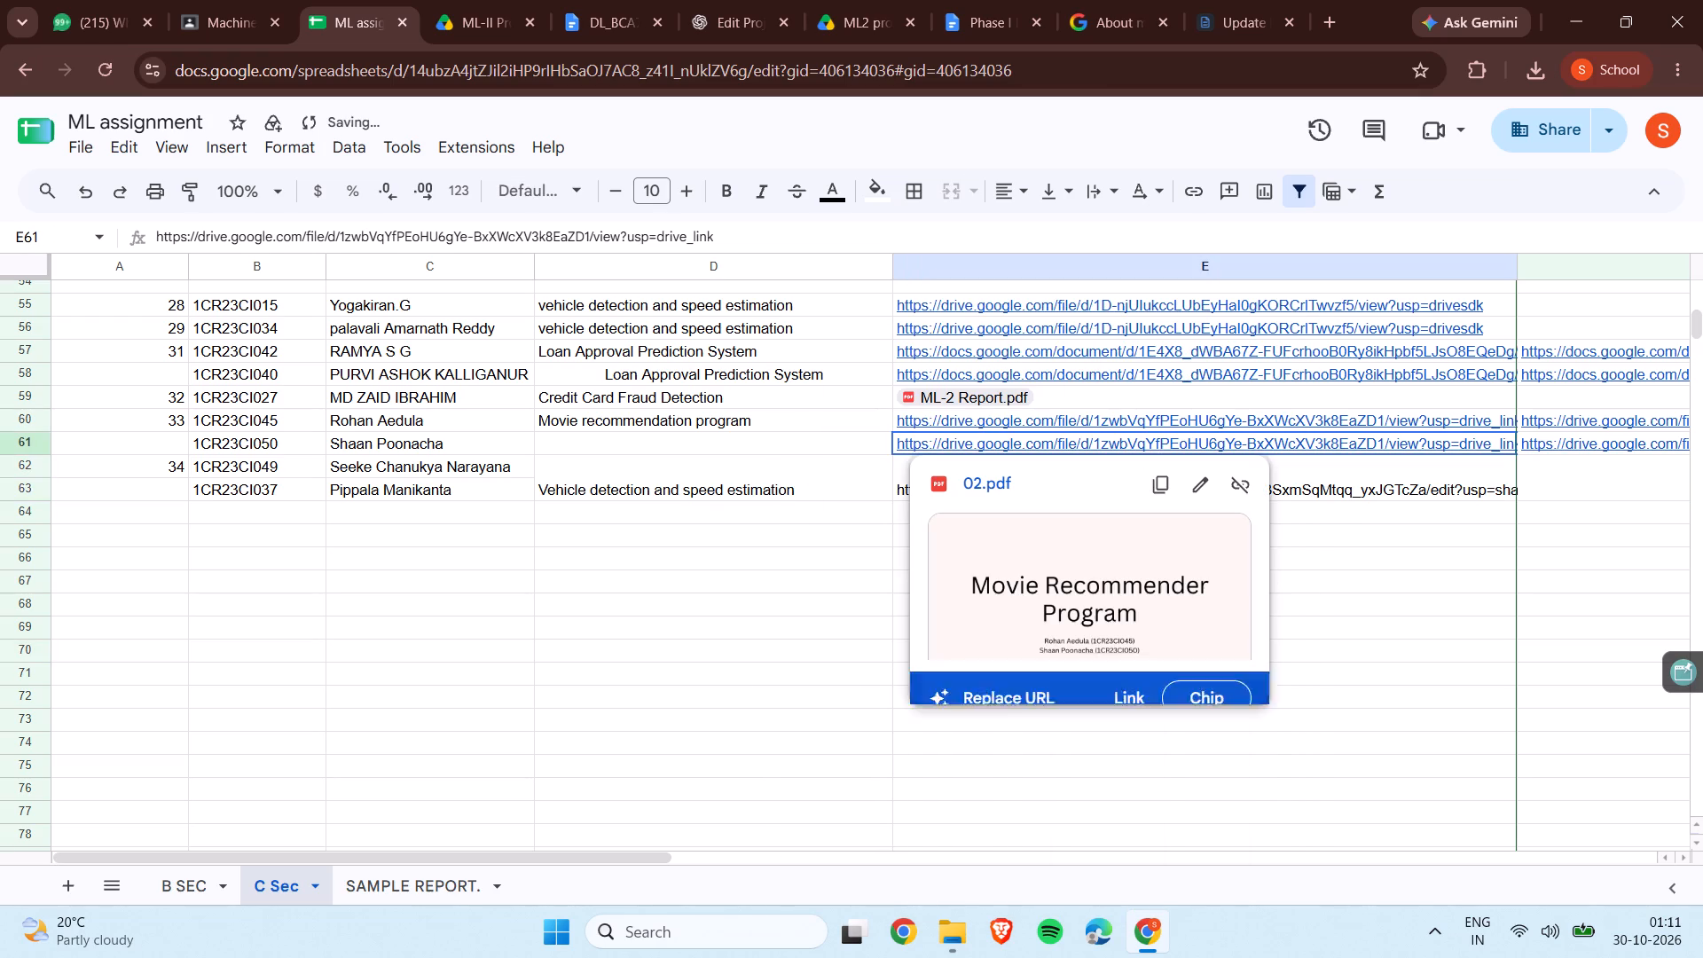
drag(1321, 513, 1294, 480)
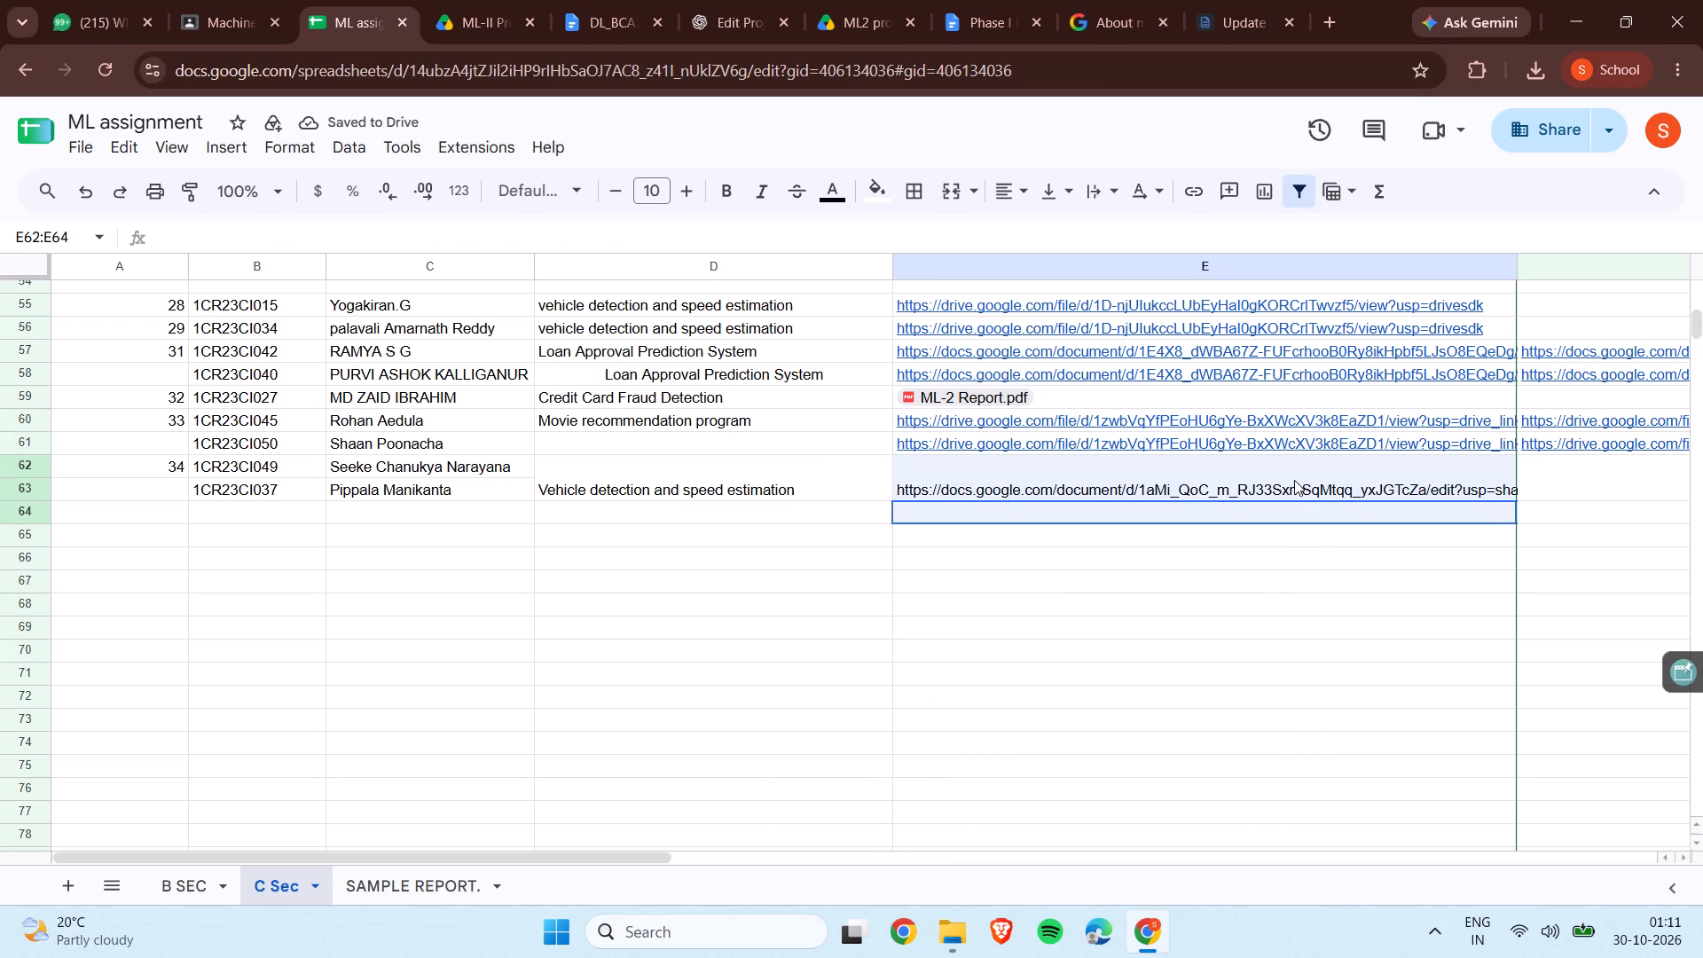
click(1294, 480)
right_click(1294, 480)
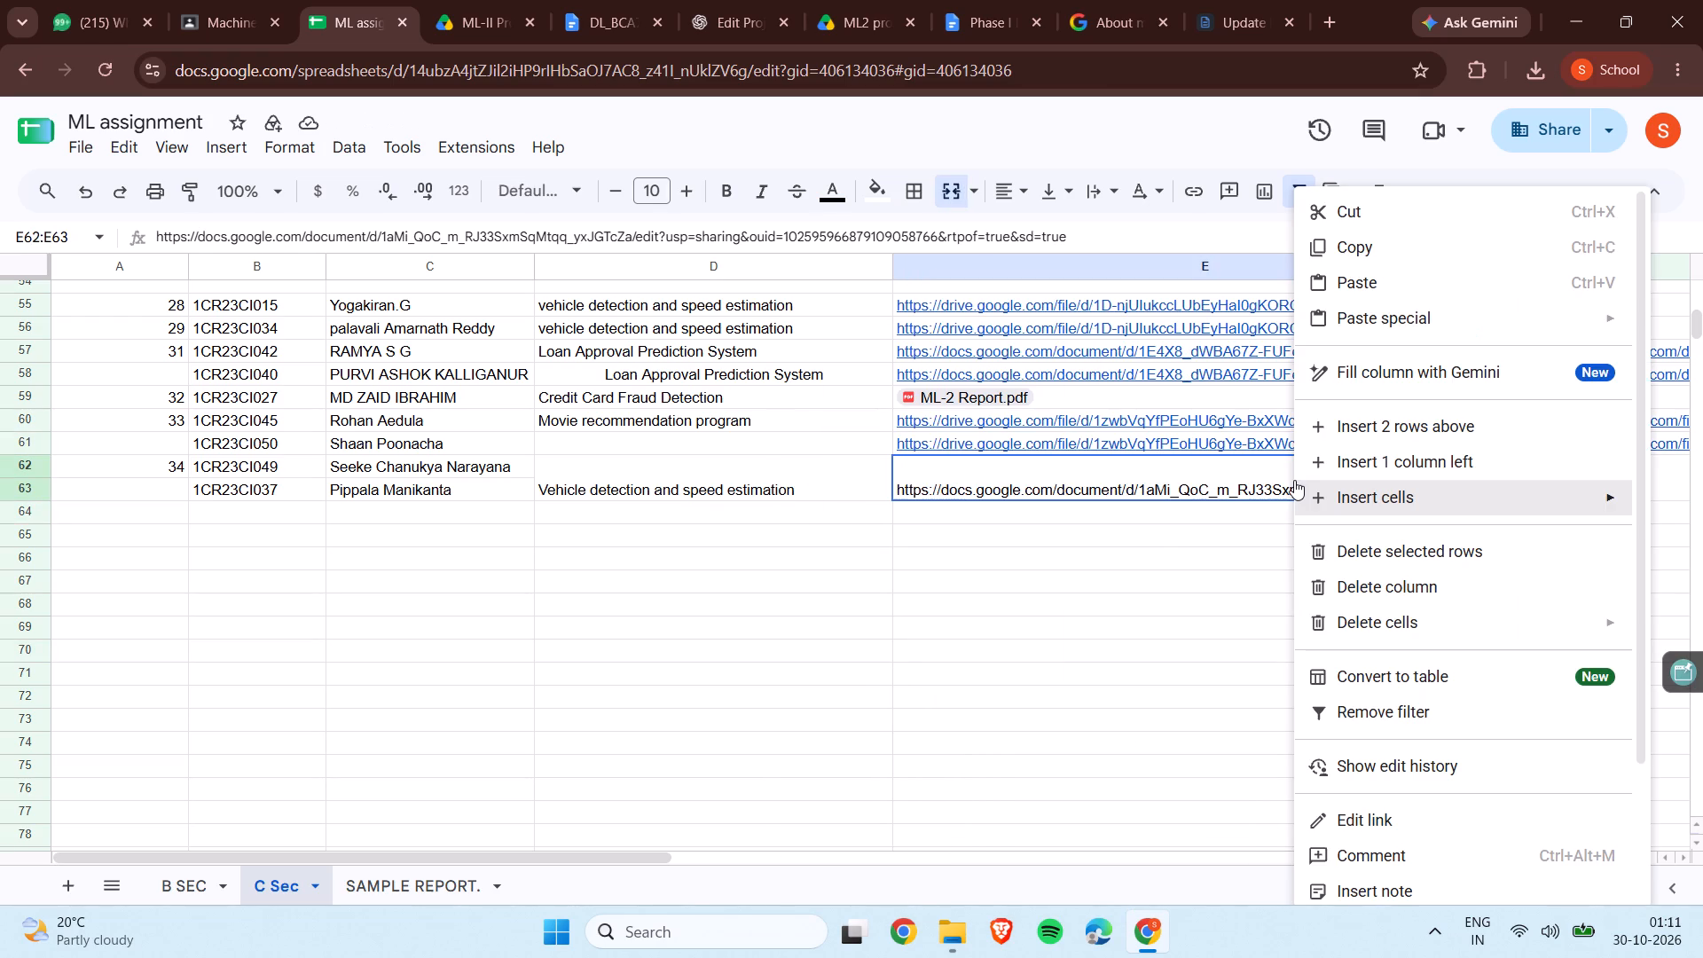
click(1393, 827)
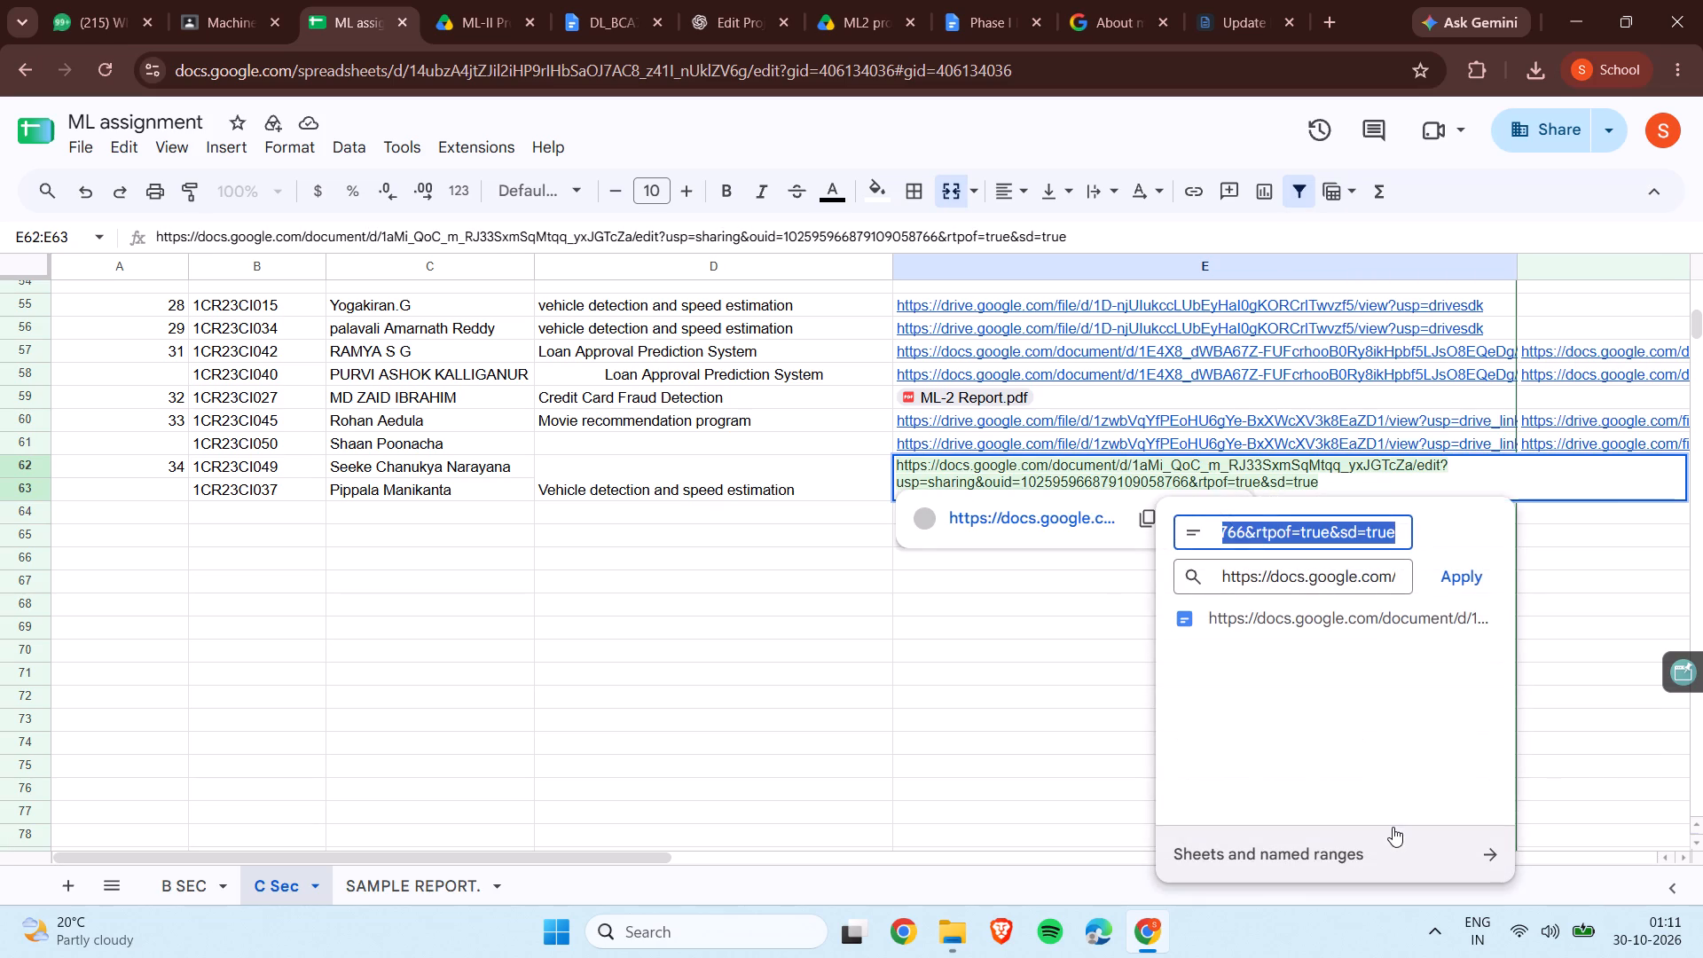
click(1459, 577)
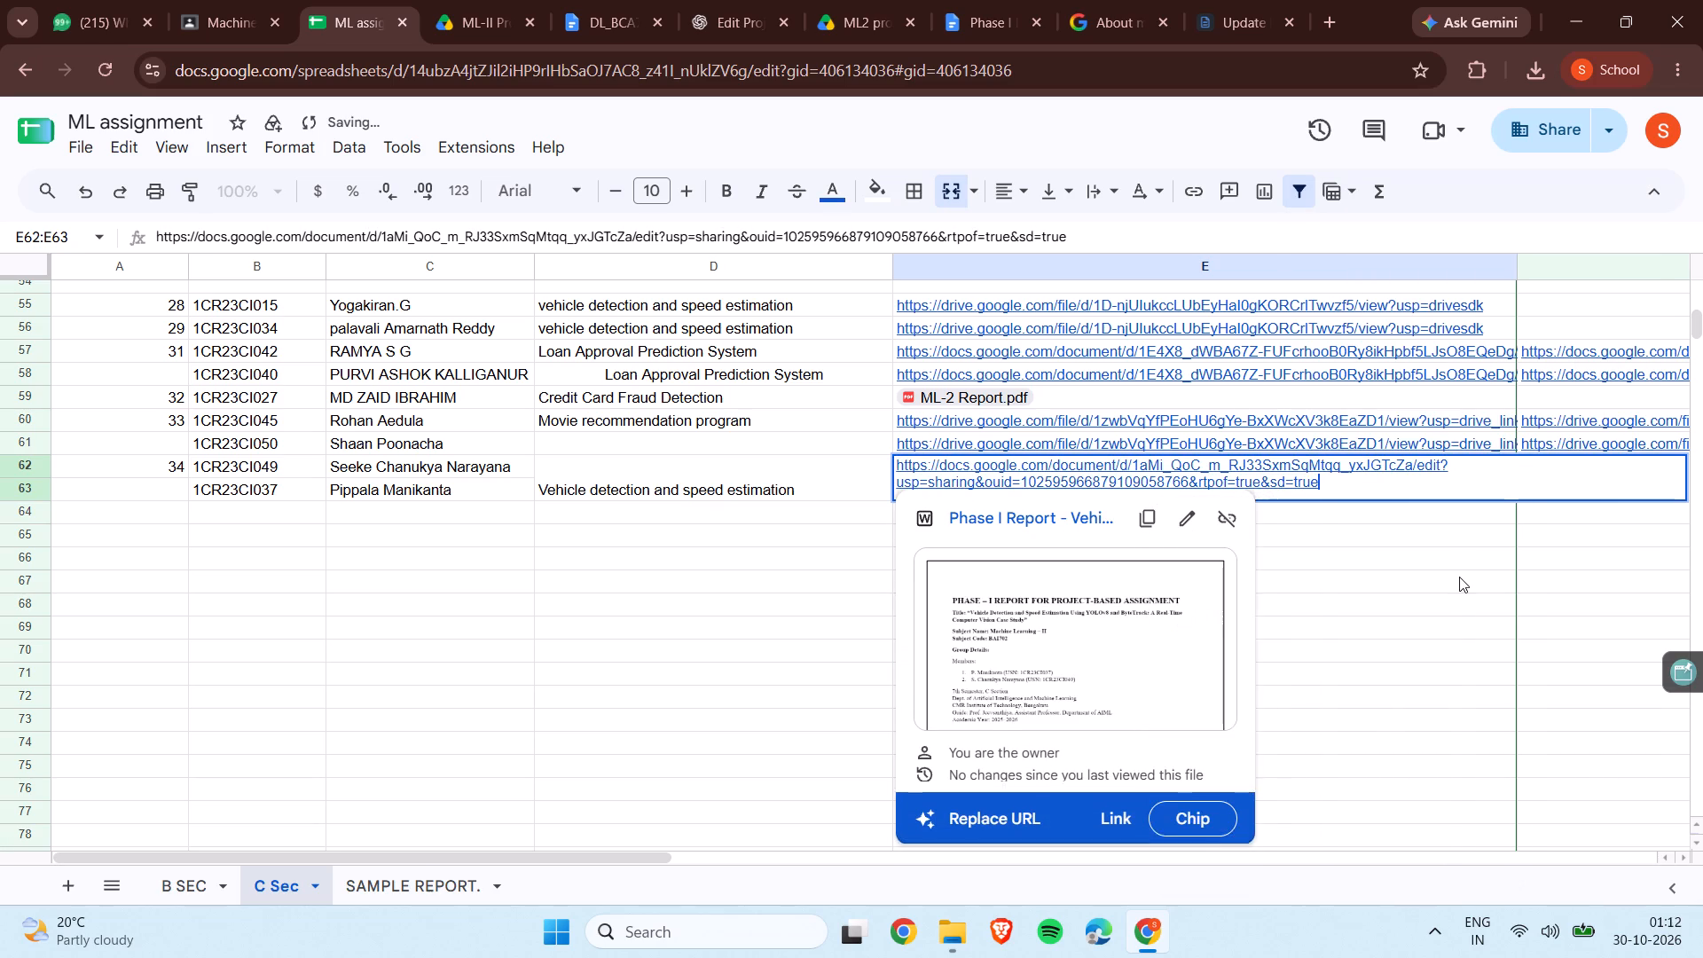
click(767, 745)
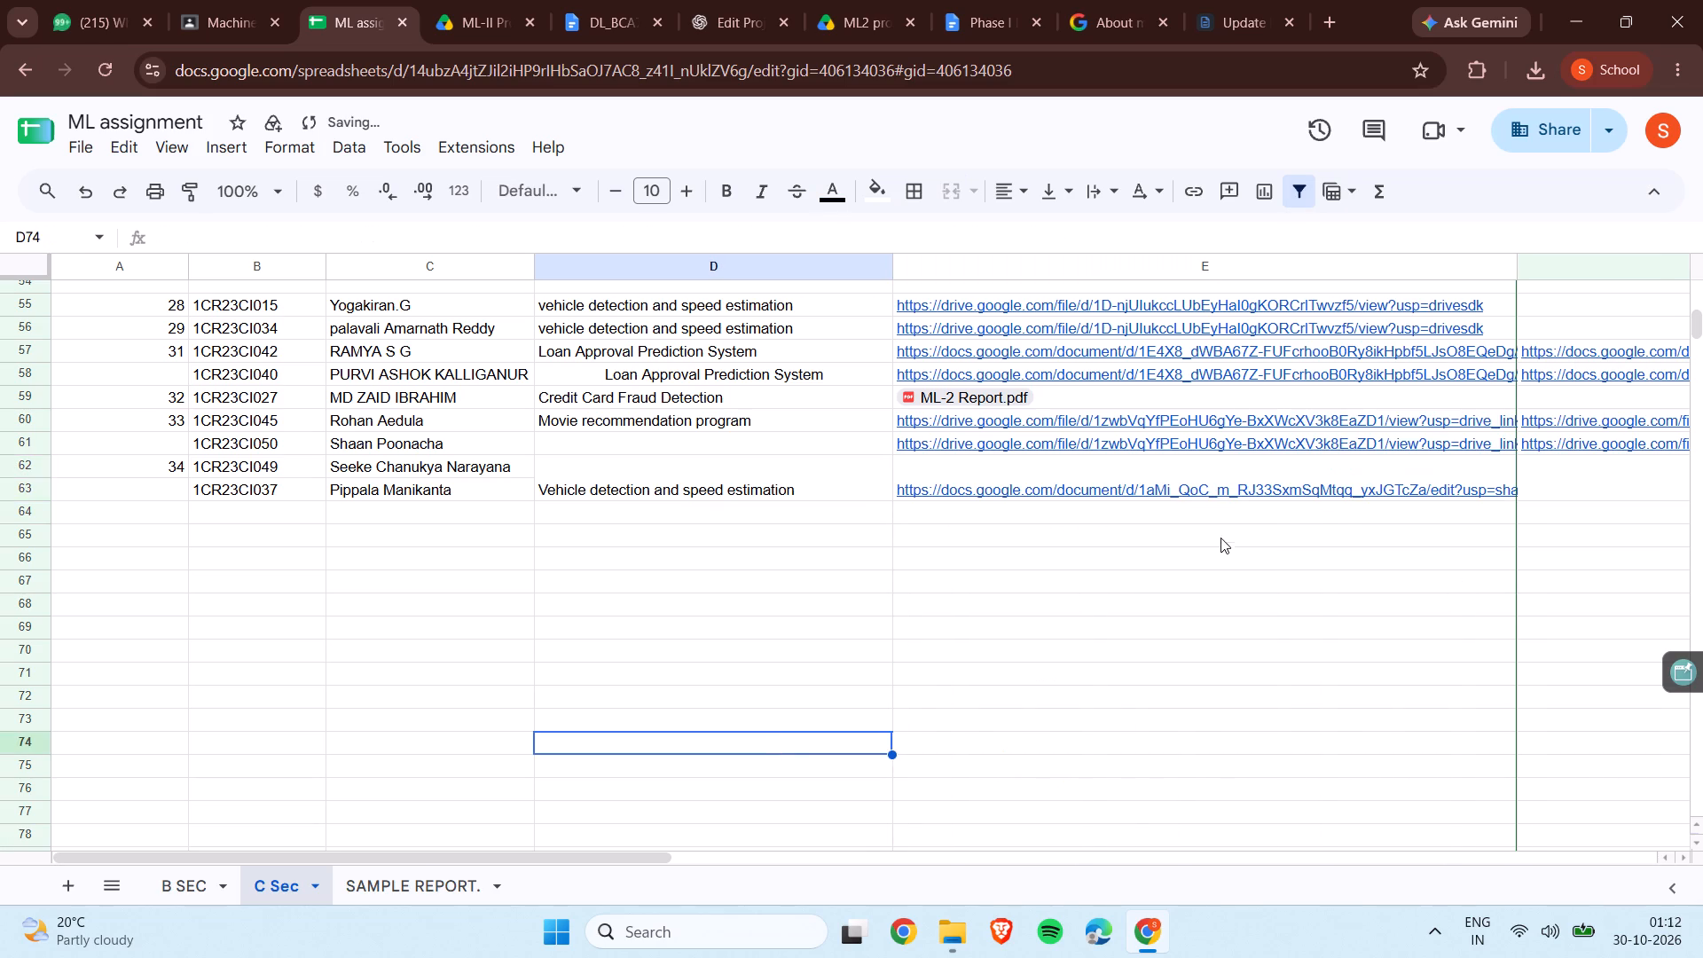
Replace the raw URL in cell E62:E63 with a link titled with the Phase I Report's file name.
click(1224, 493)
click(1224, 493)
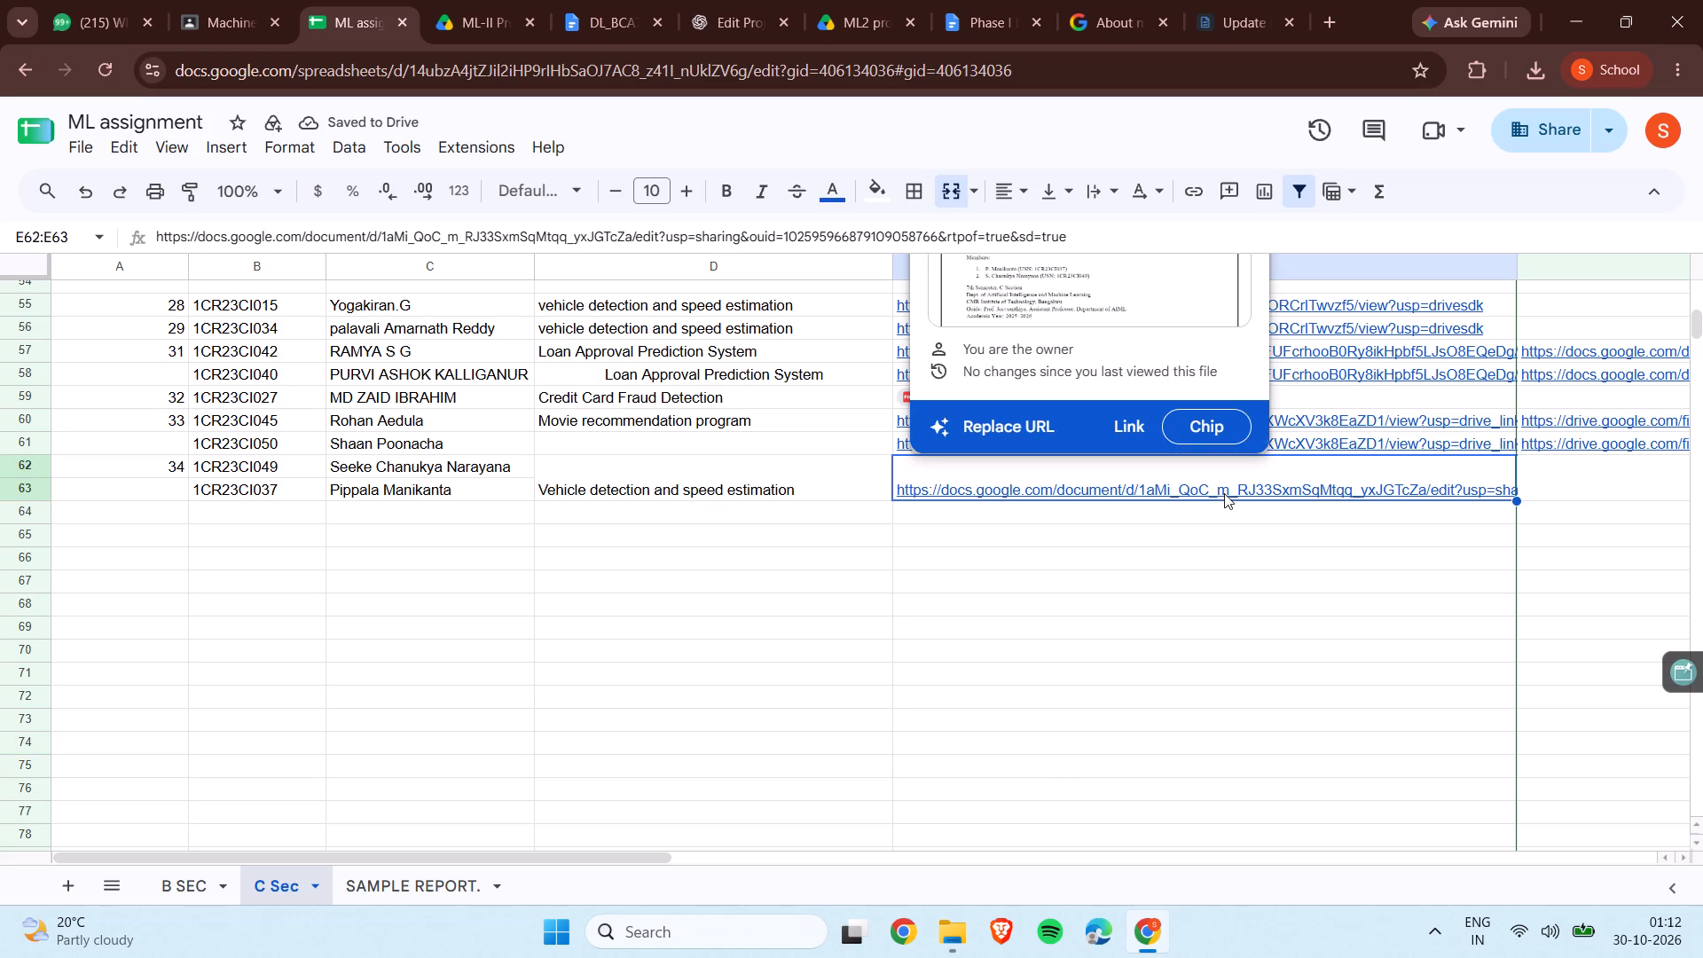
click(1127, 483)
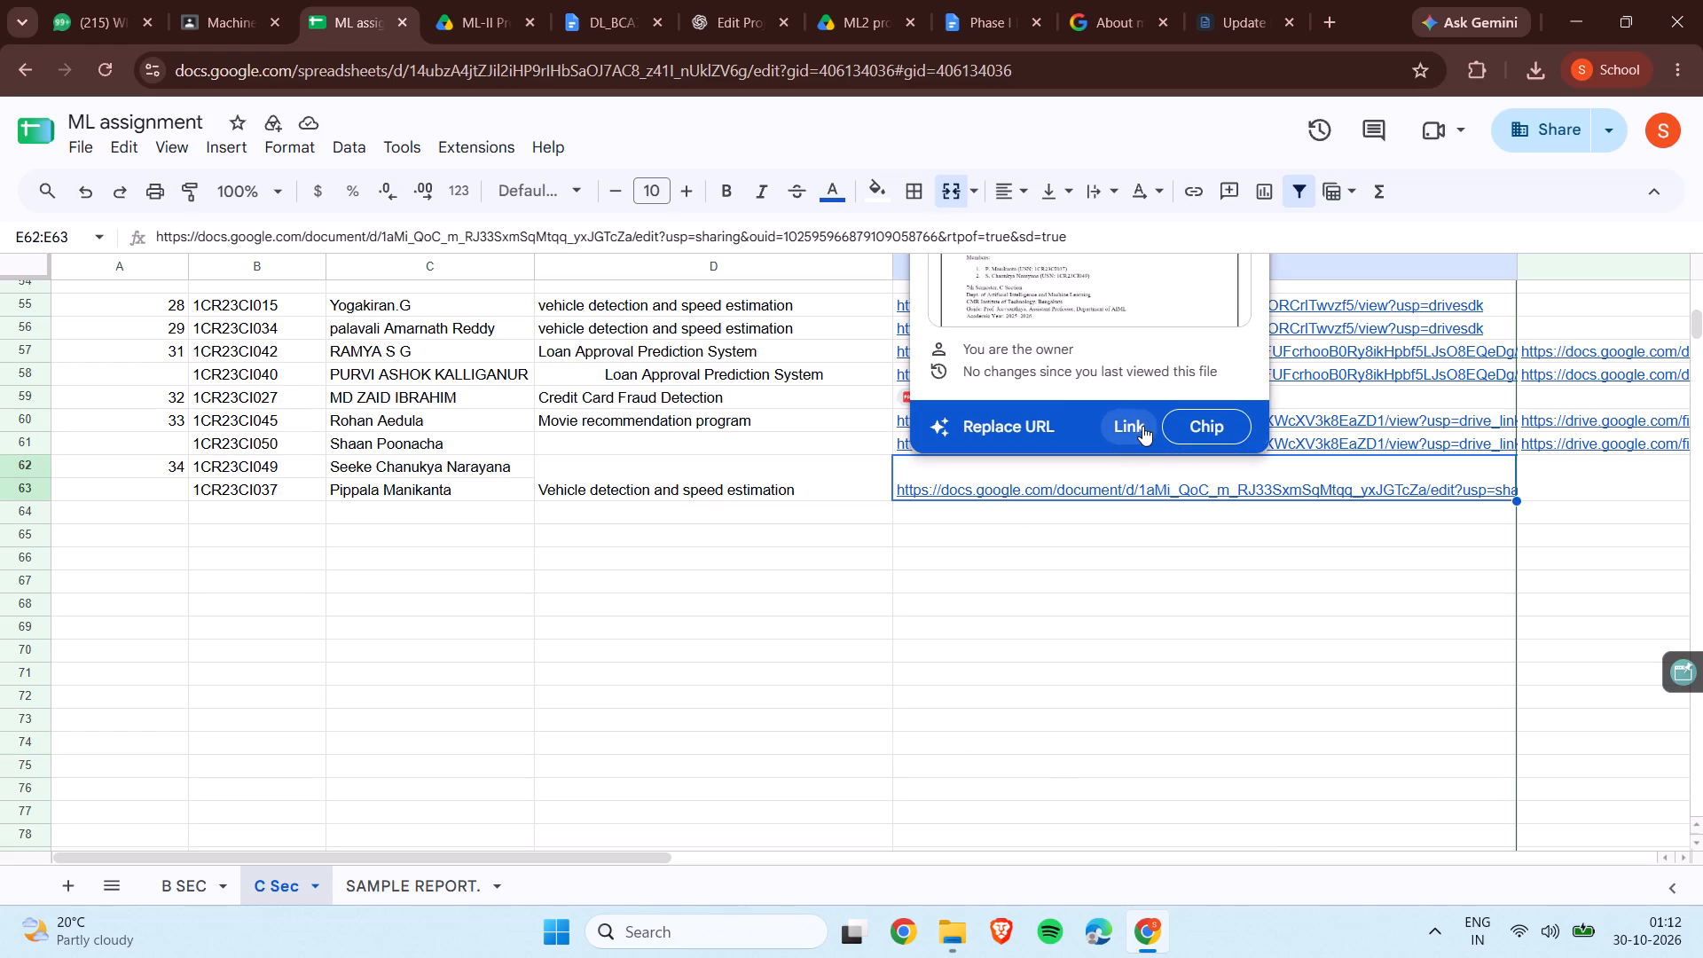
click(1130, 419)
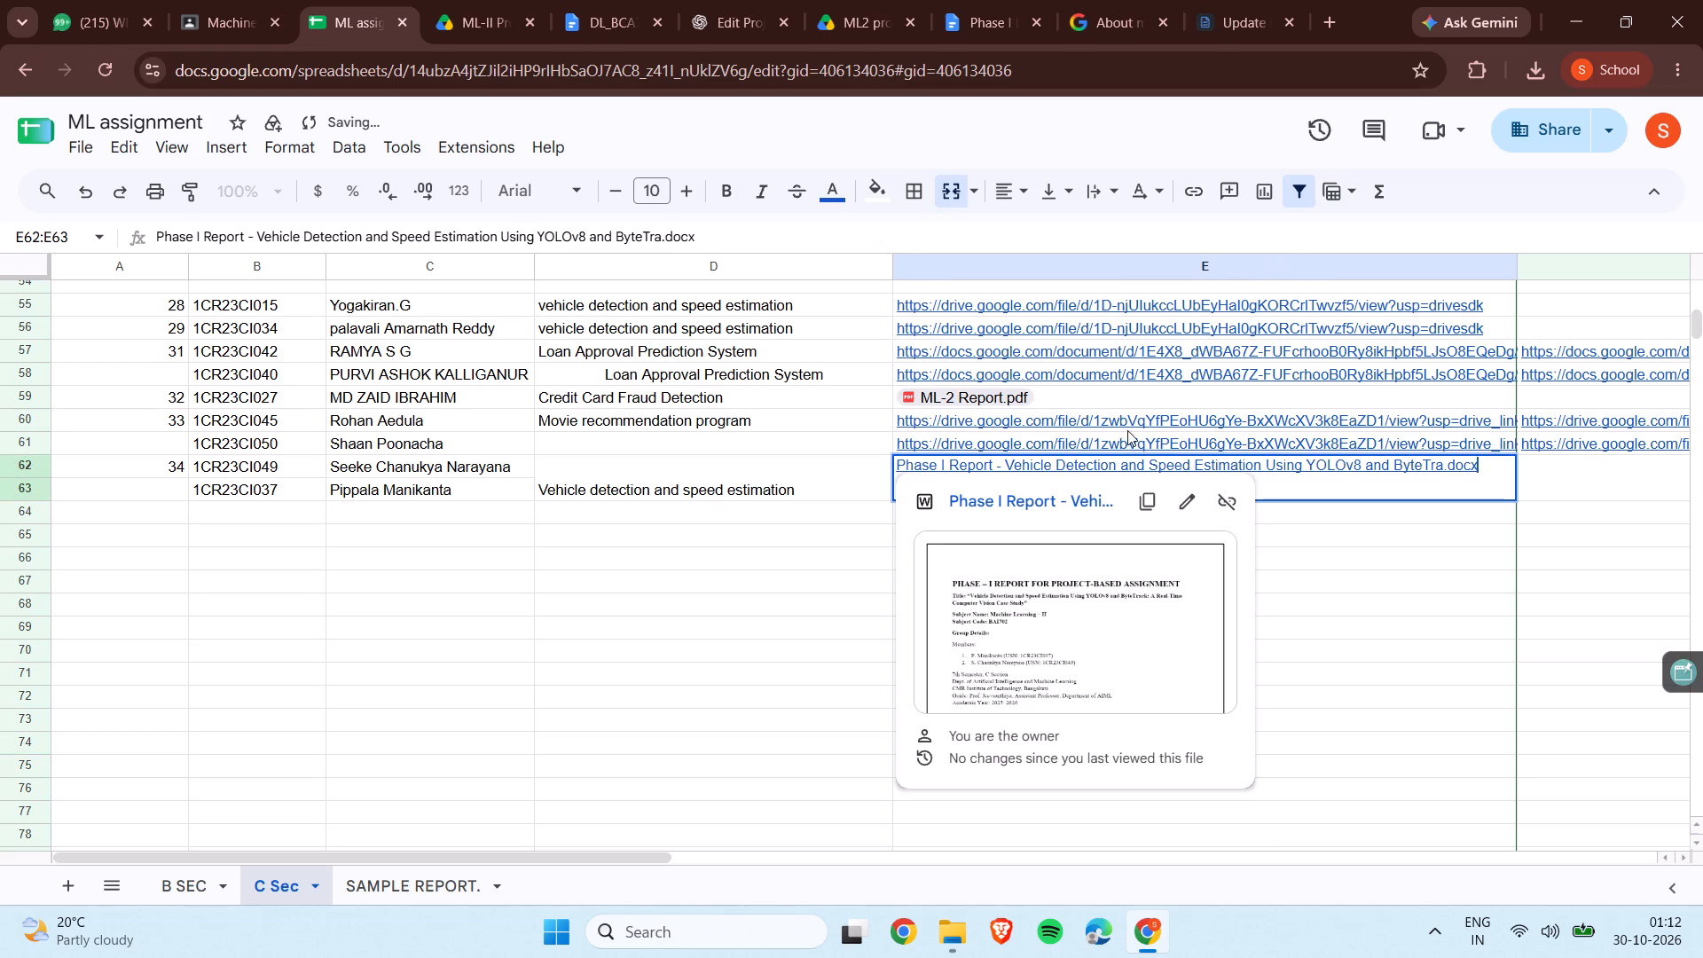
Open the report from the cell's link preview and look through its contents from the title page onward.
click(1035, 604)
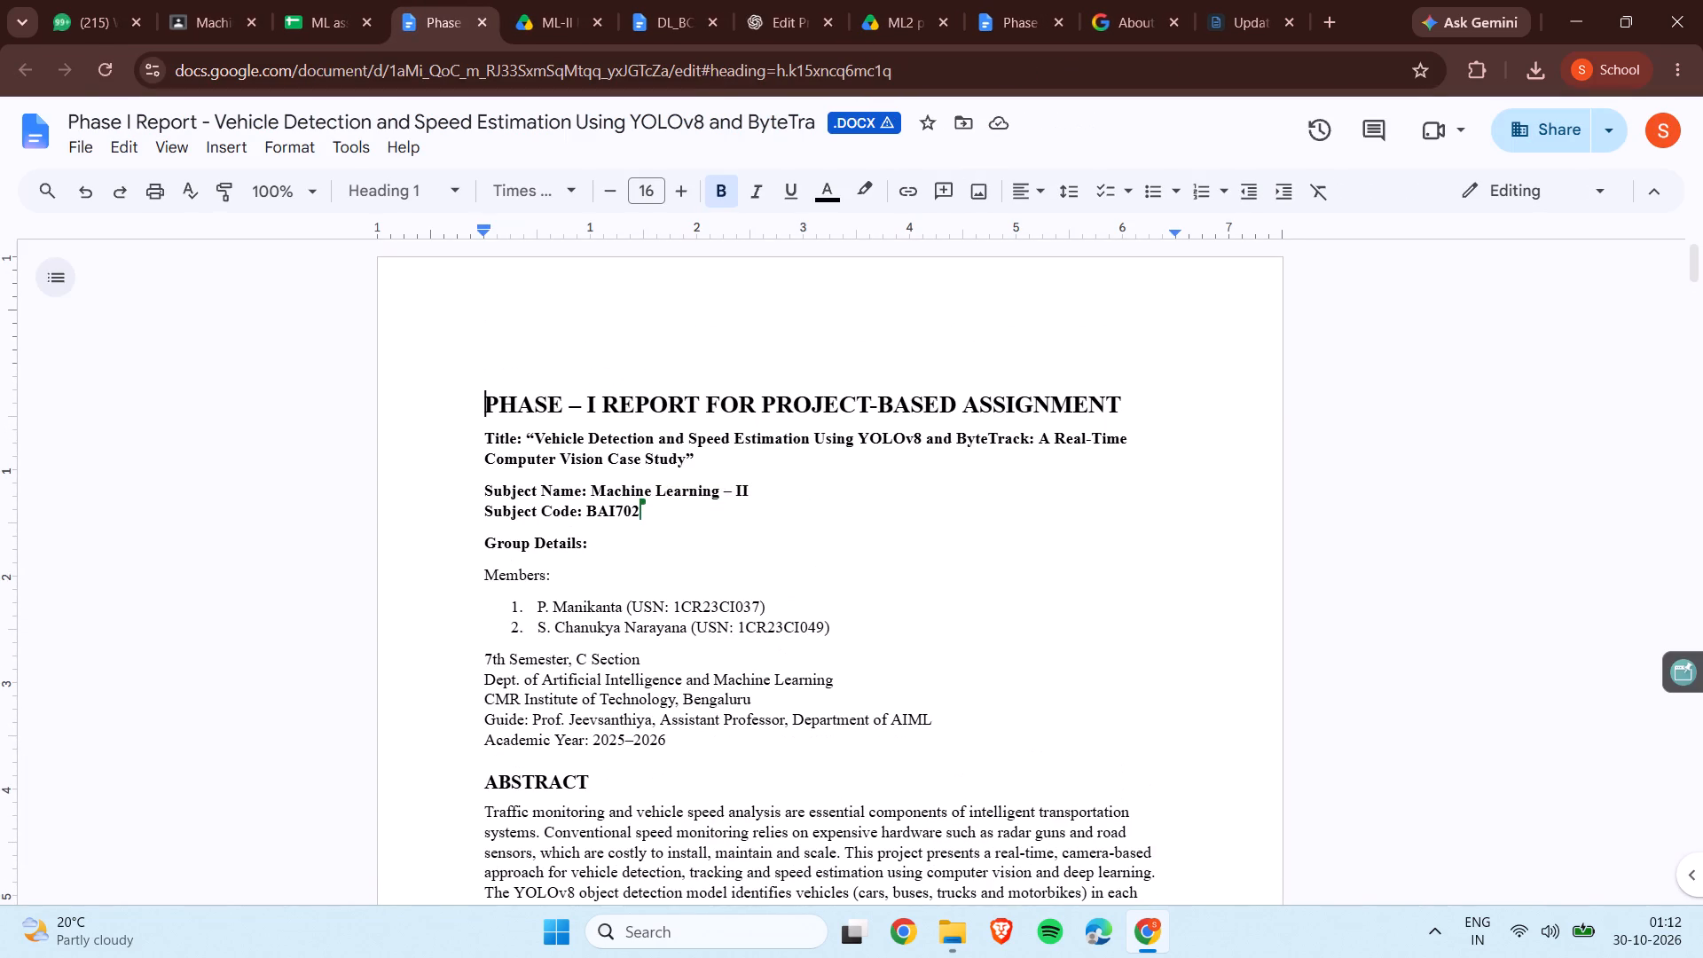
scroll(922, 510, down, 4)
scroll(922, 510, up, 2)
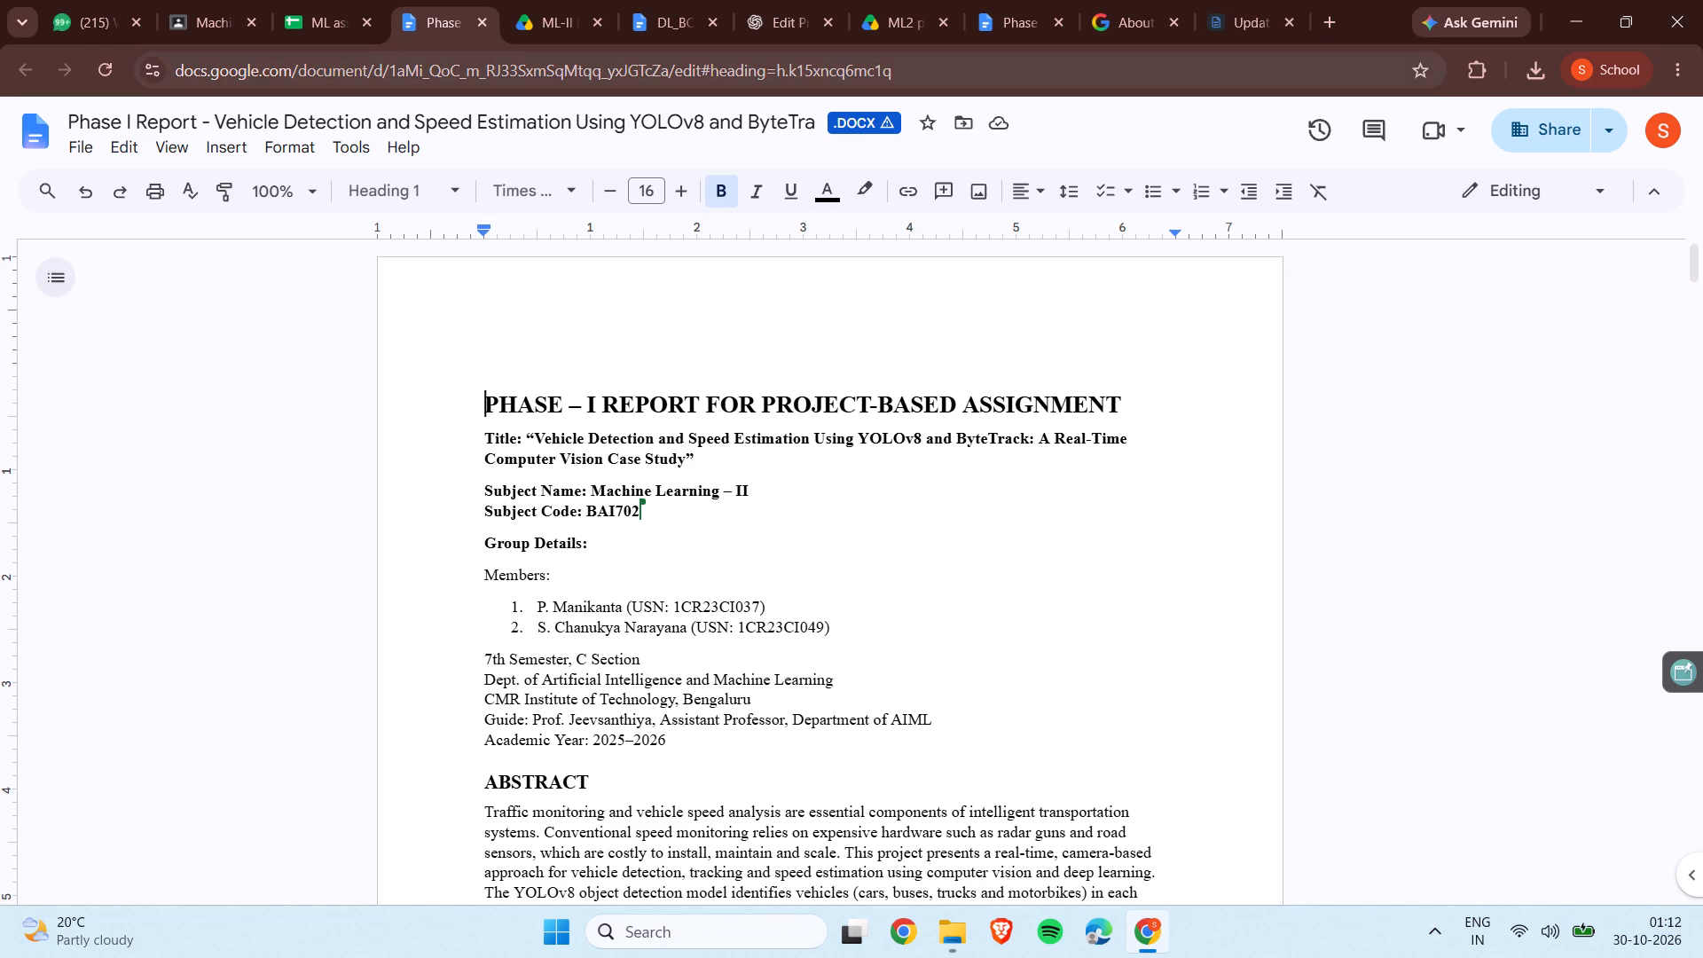
scroll(1040, 369, down, 8)
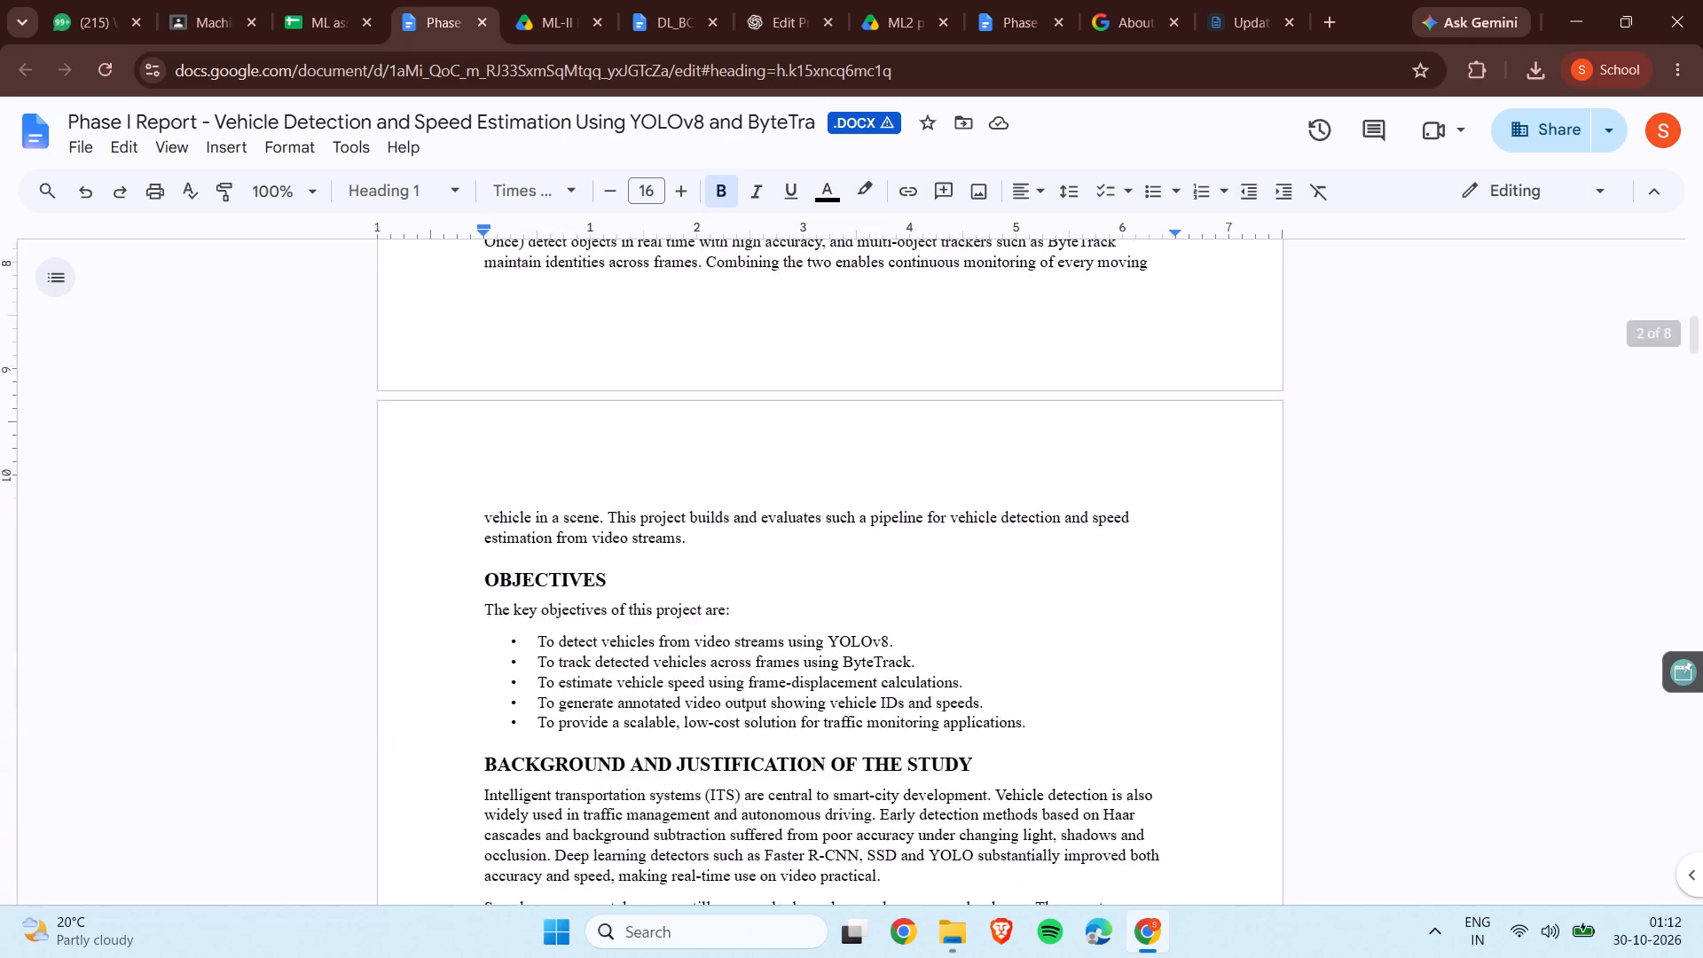
scroll(1040, 369, down, 8)
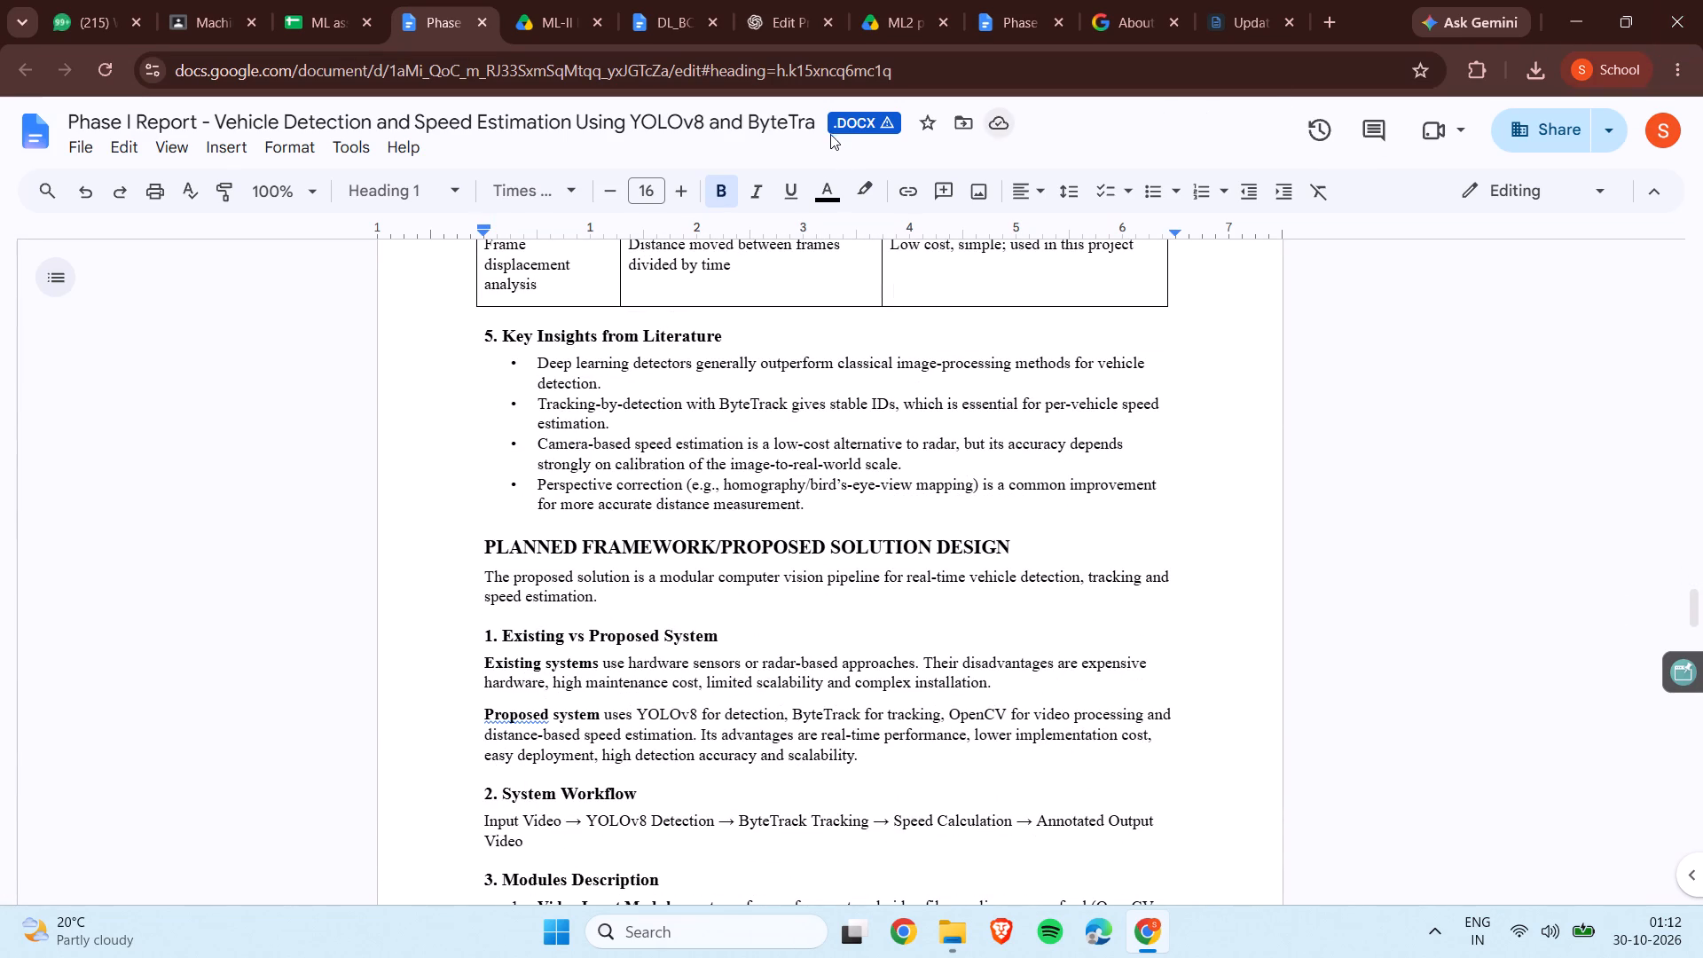
Open the Phase I Report's version history and look through the originally imported .docx file.
click(880, 127)
click(871, 121)
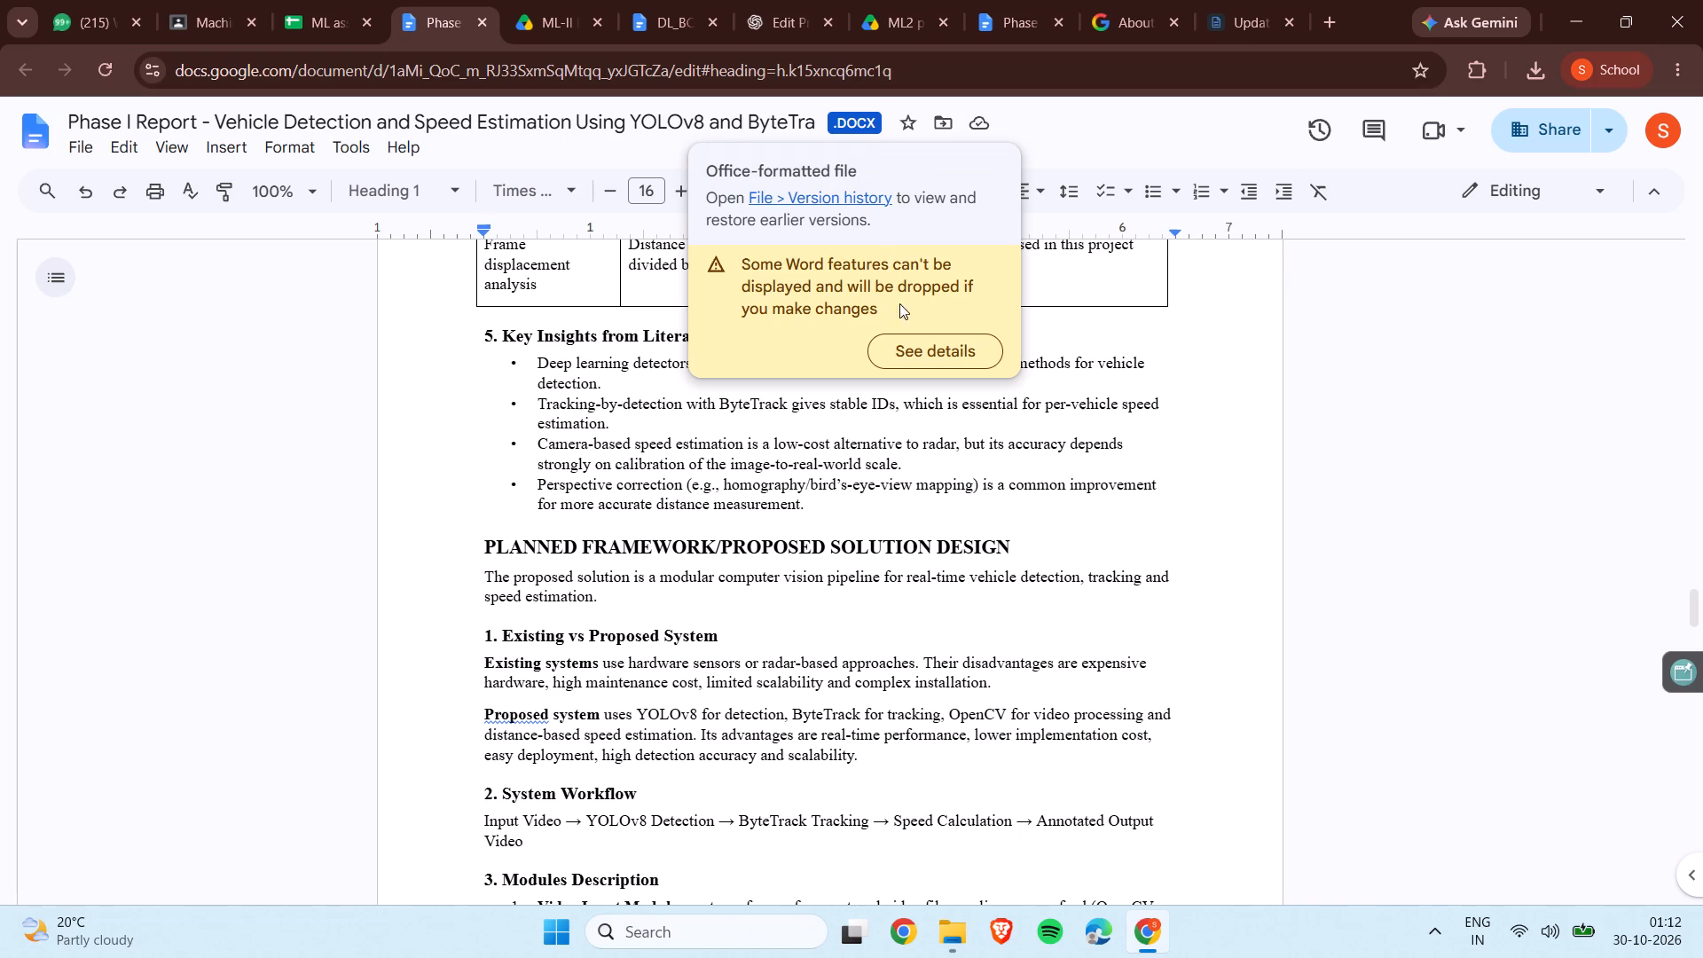
click(832, 200)
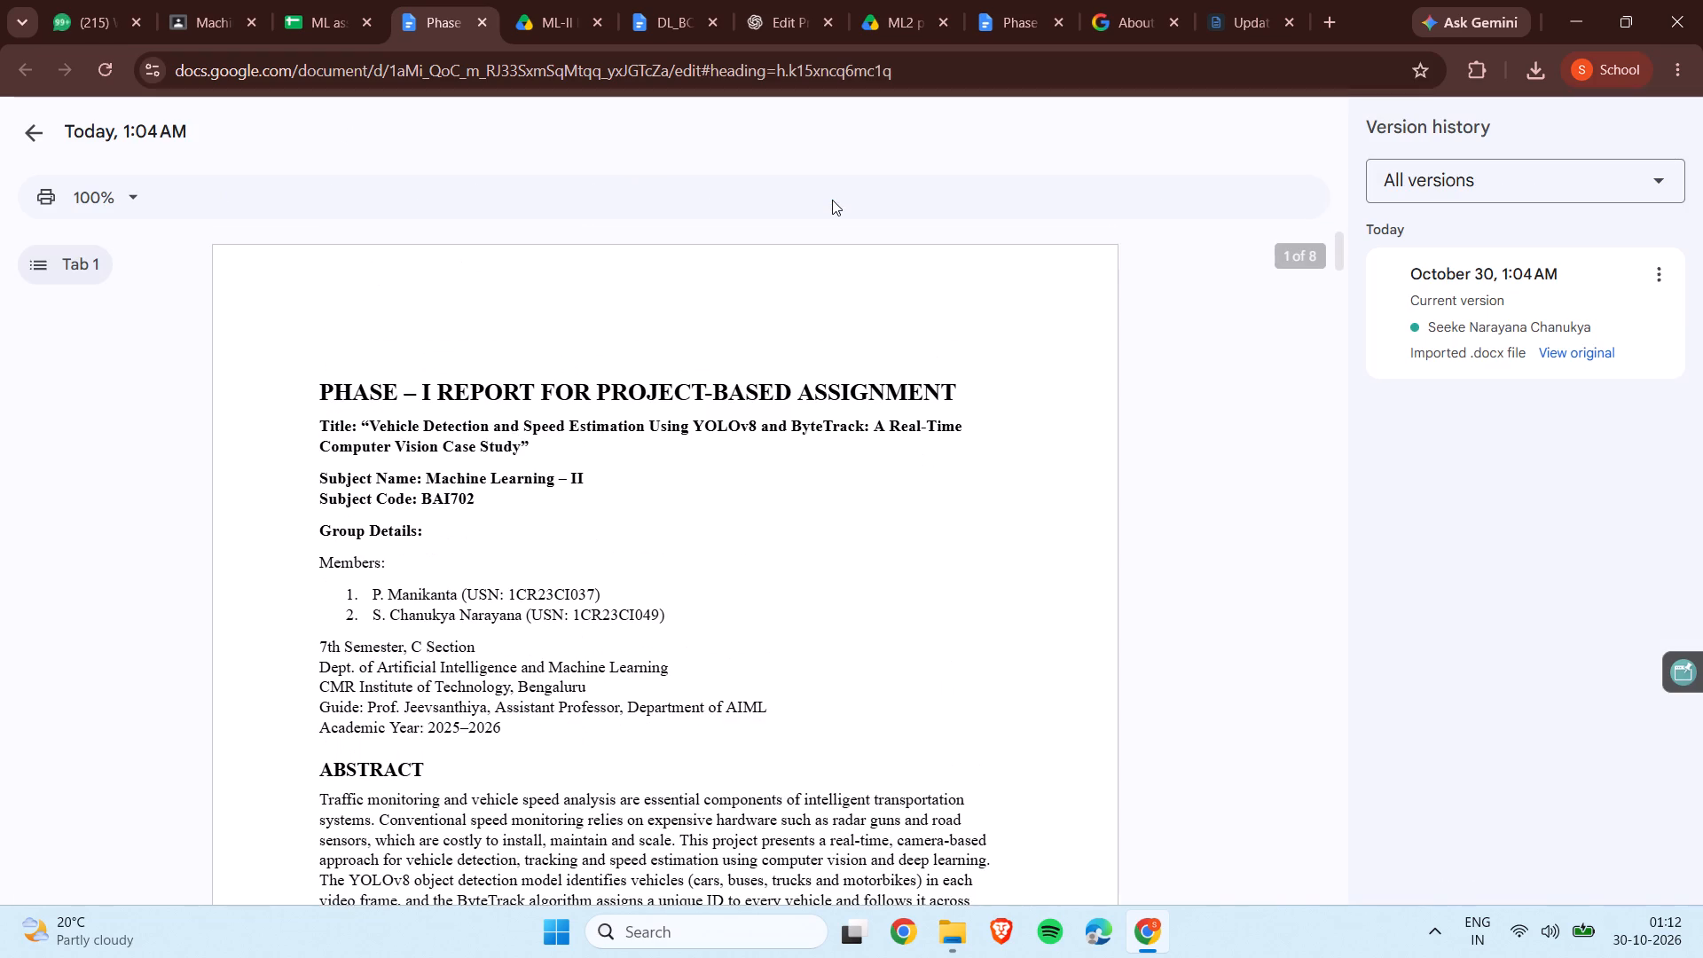
click(1591, 344)
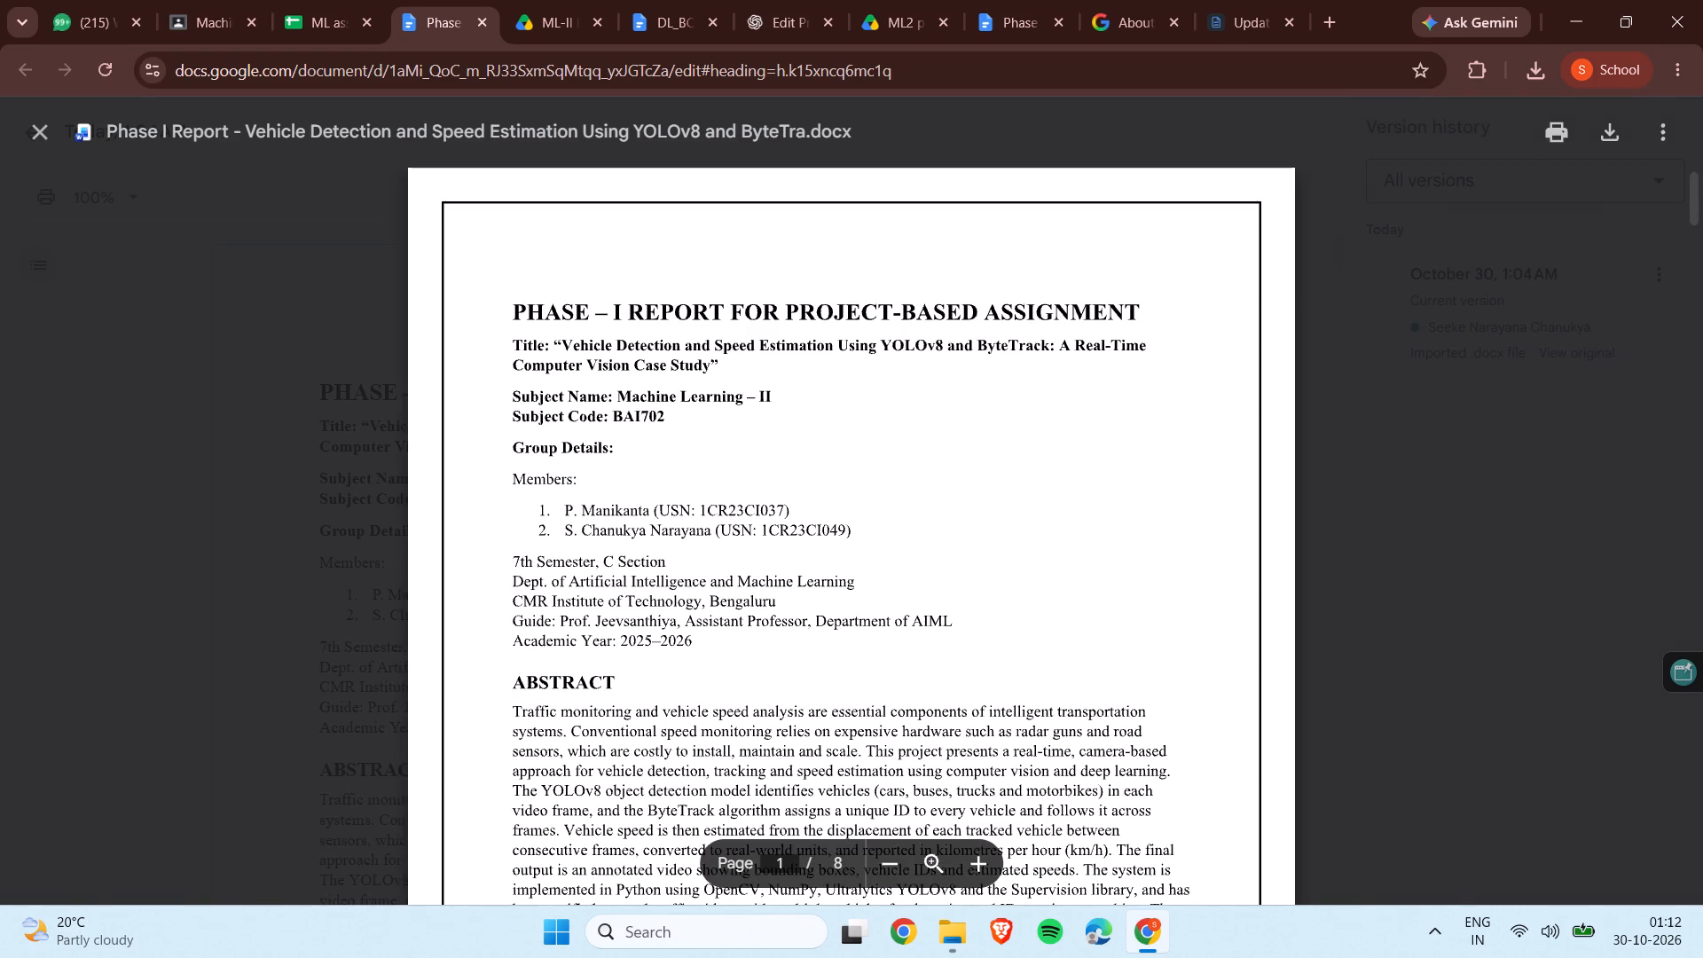
scroll(1150, 398, down, 13)
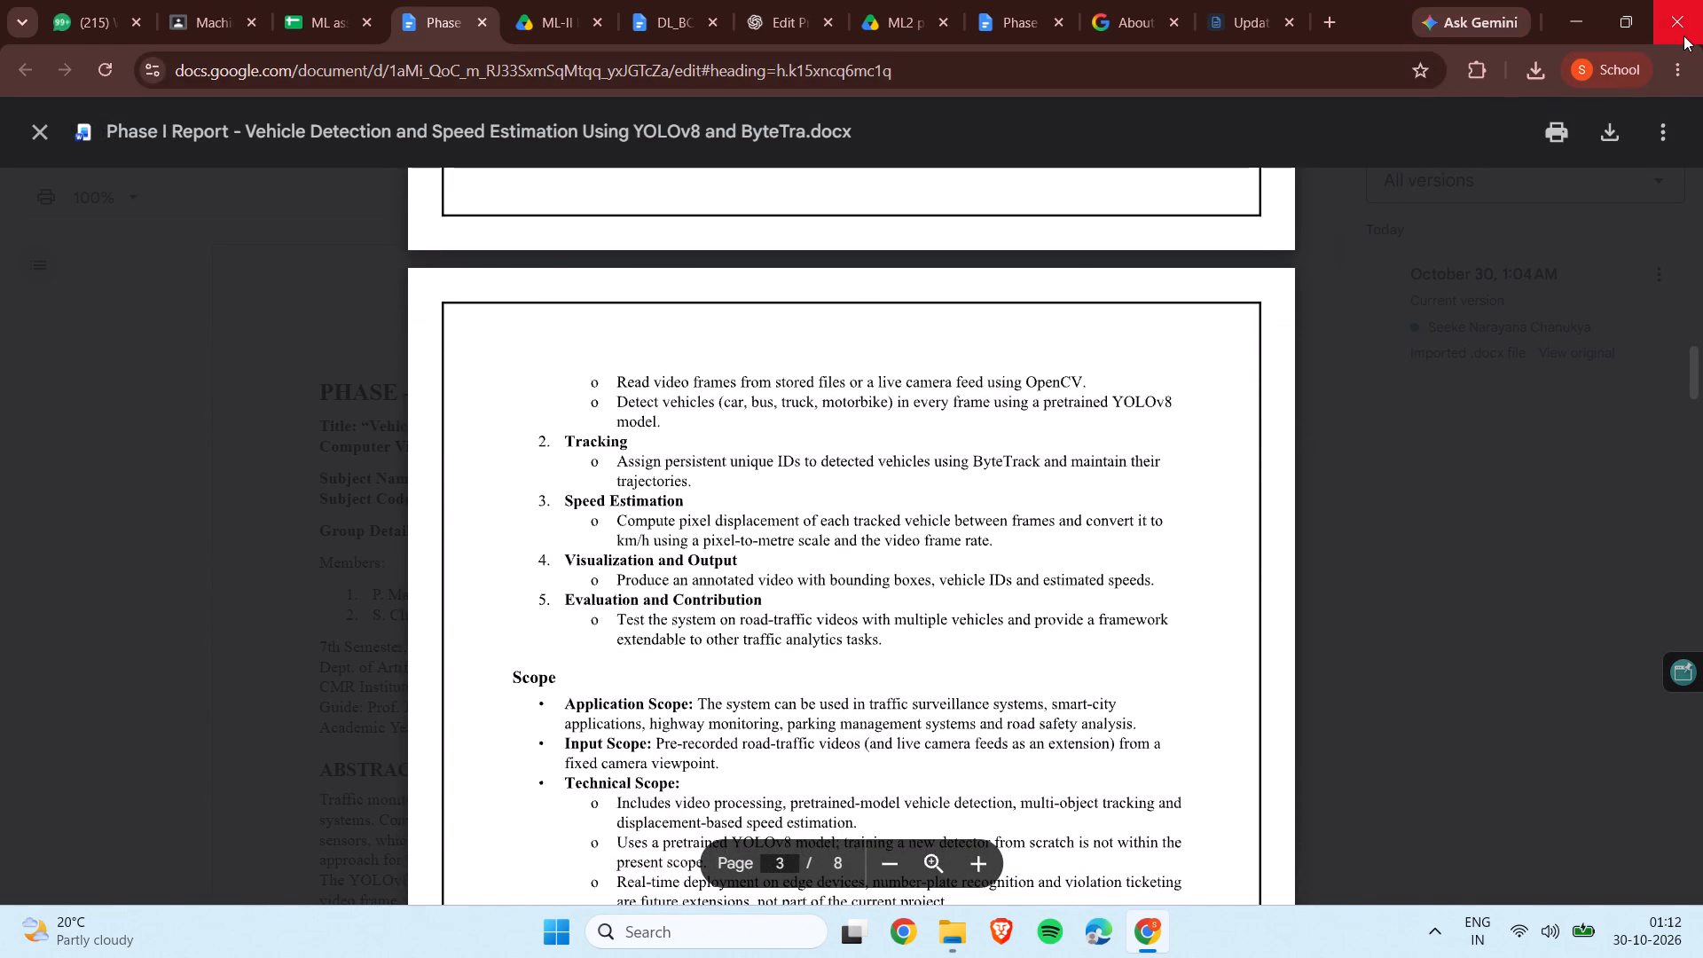
Close the browser with all its tabs, leaving the ML assignment spreadsheet, and close the File Explorer window.
click(1683, 35)
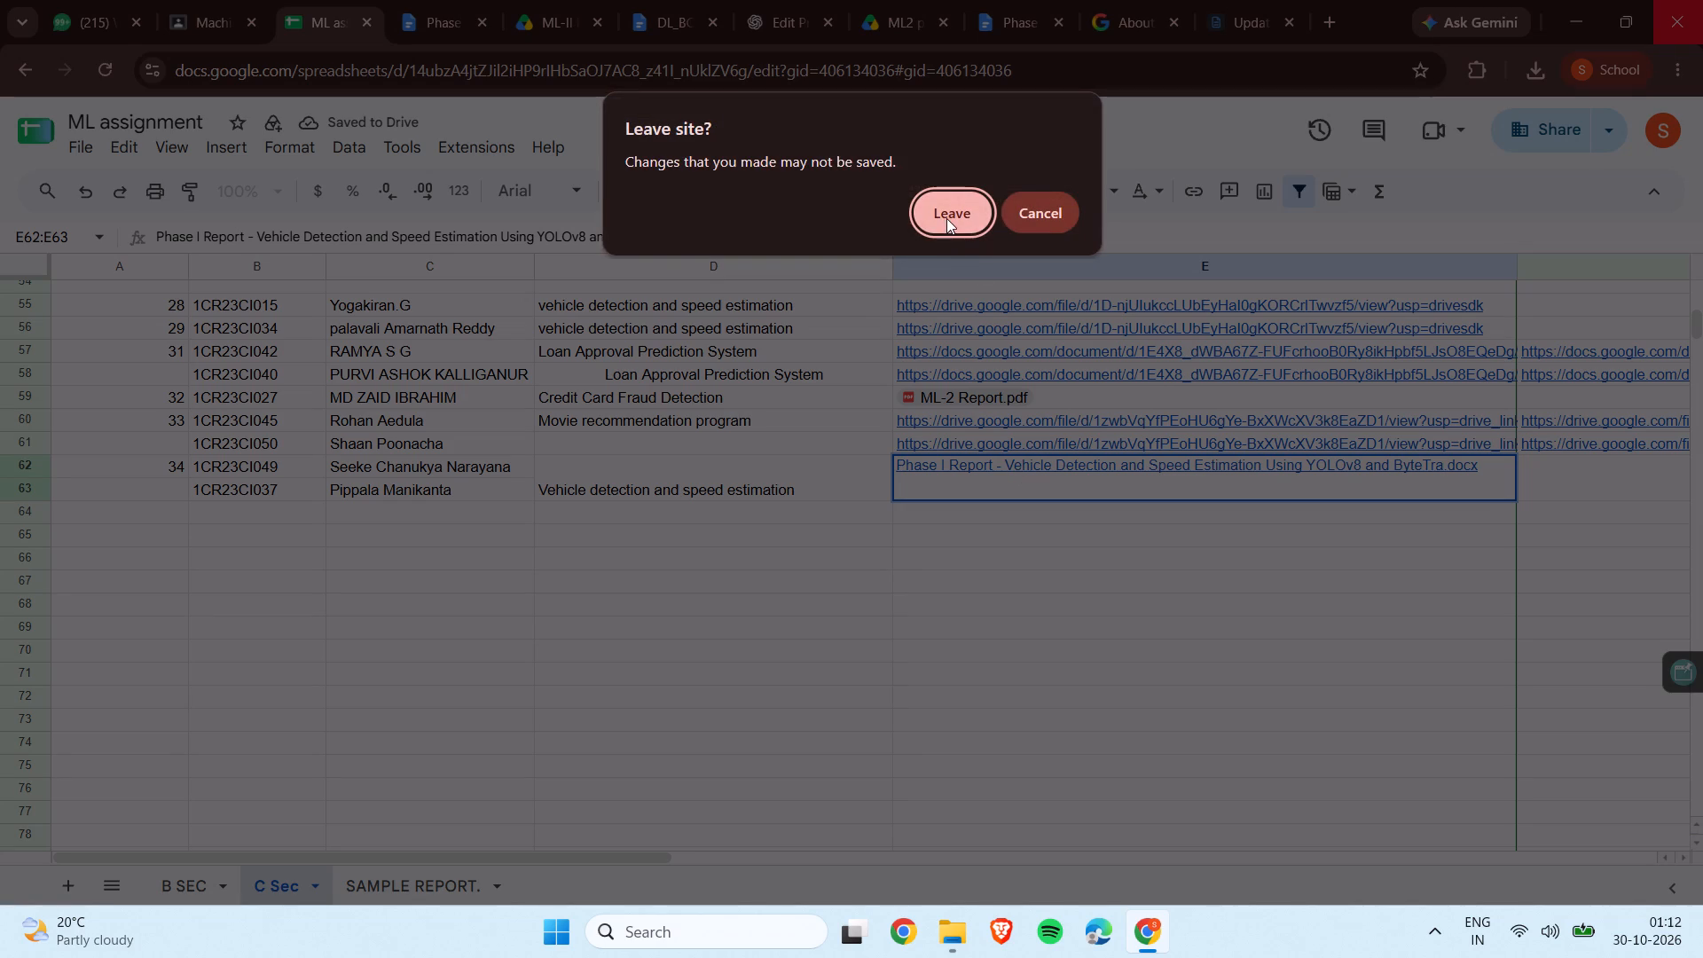
click(946, 218)
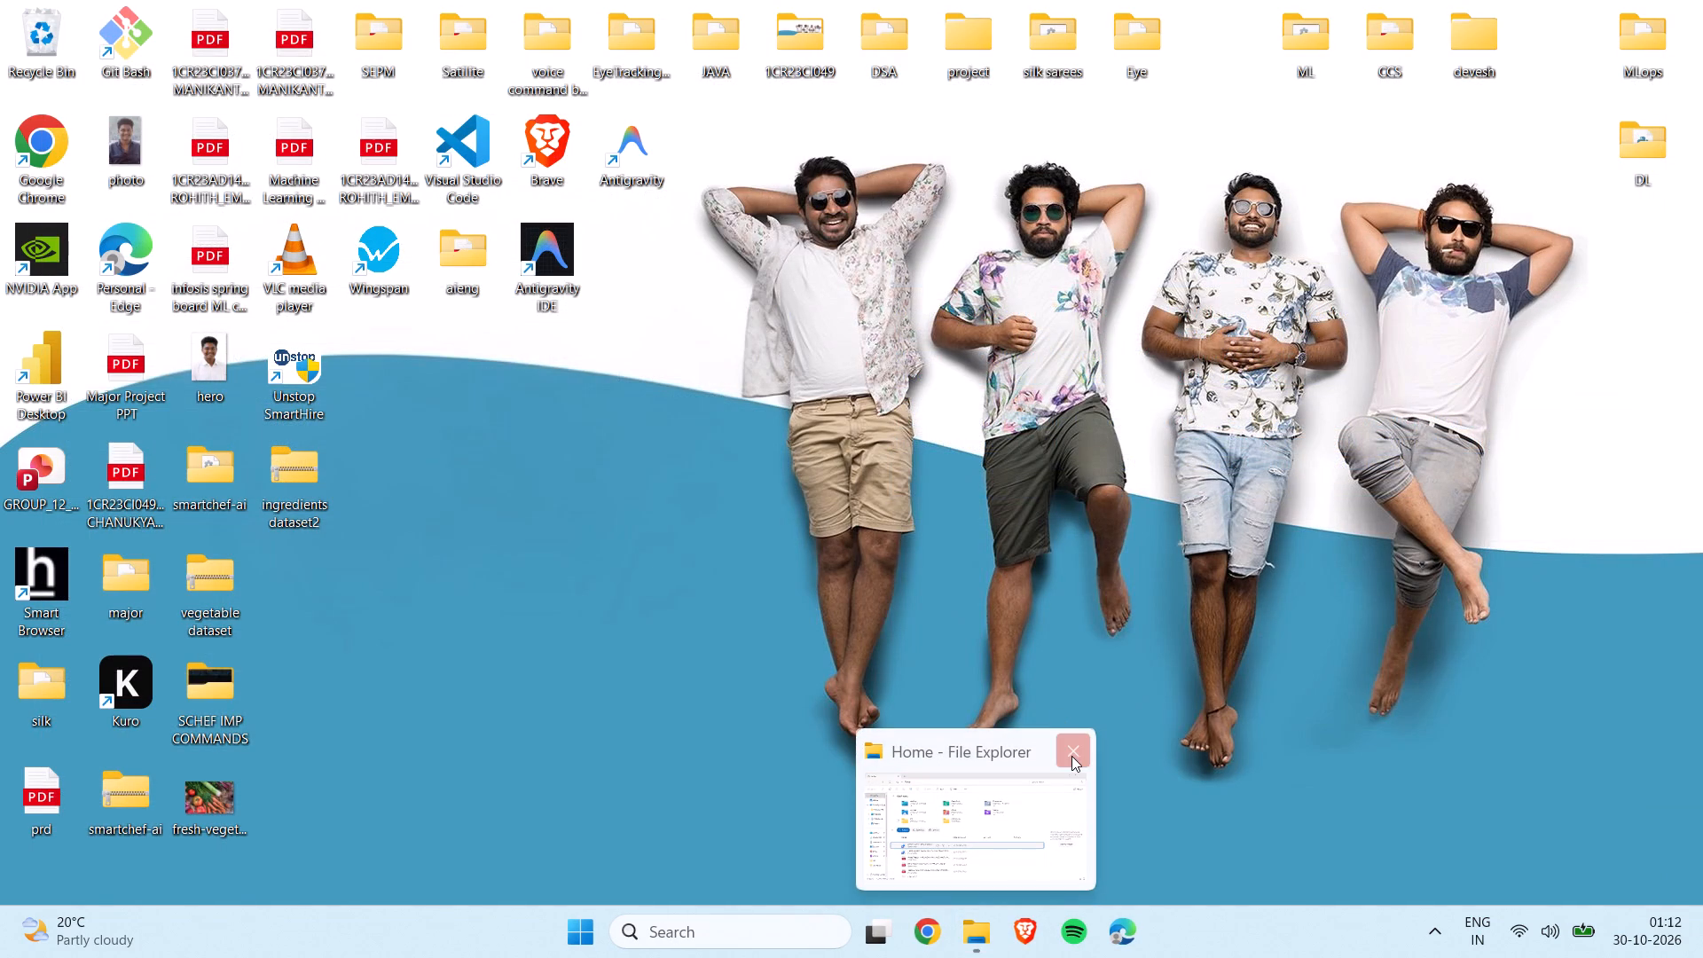
click(1071, 755)
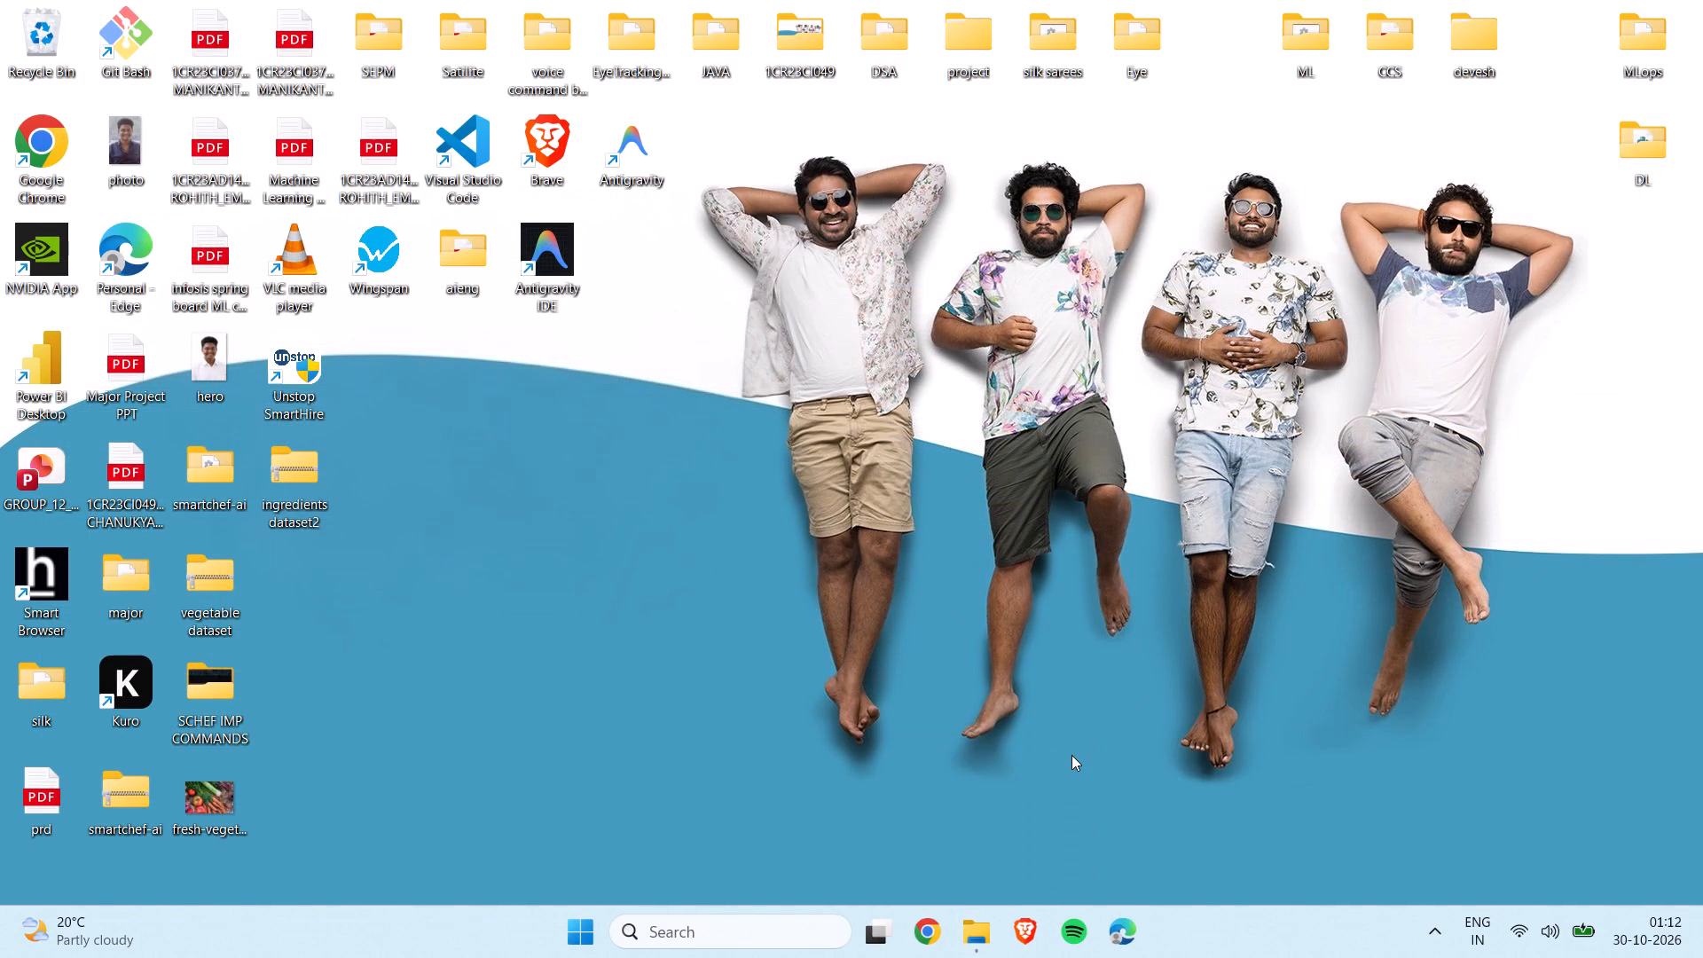